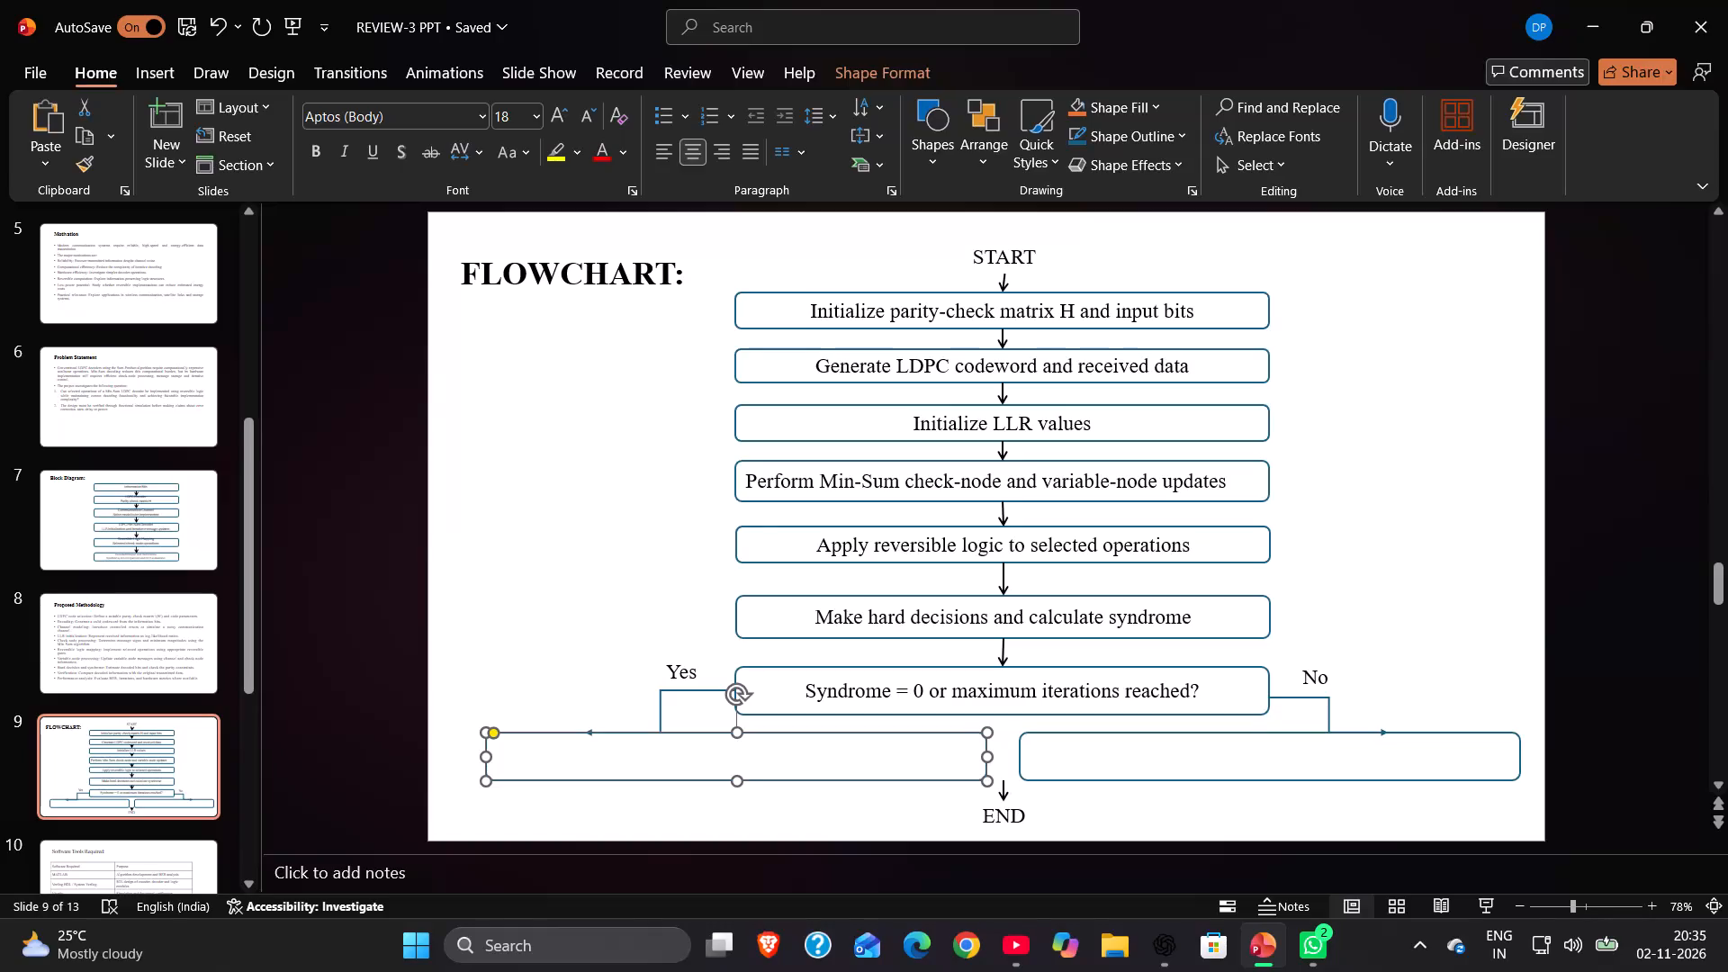
Begin the label in the empty flowchart box under the Yes branch with the word "Output".
{"action": "triple_click", "coordinate": [526, 763]}
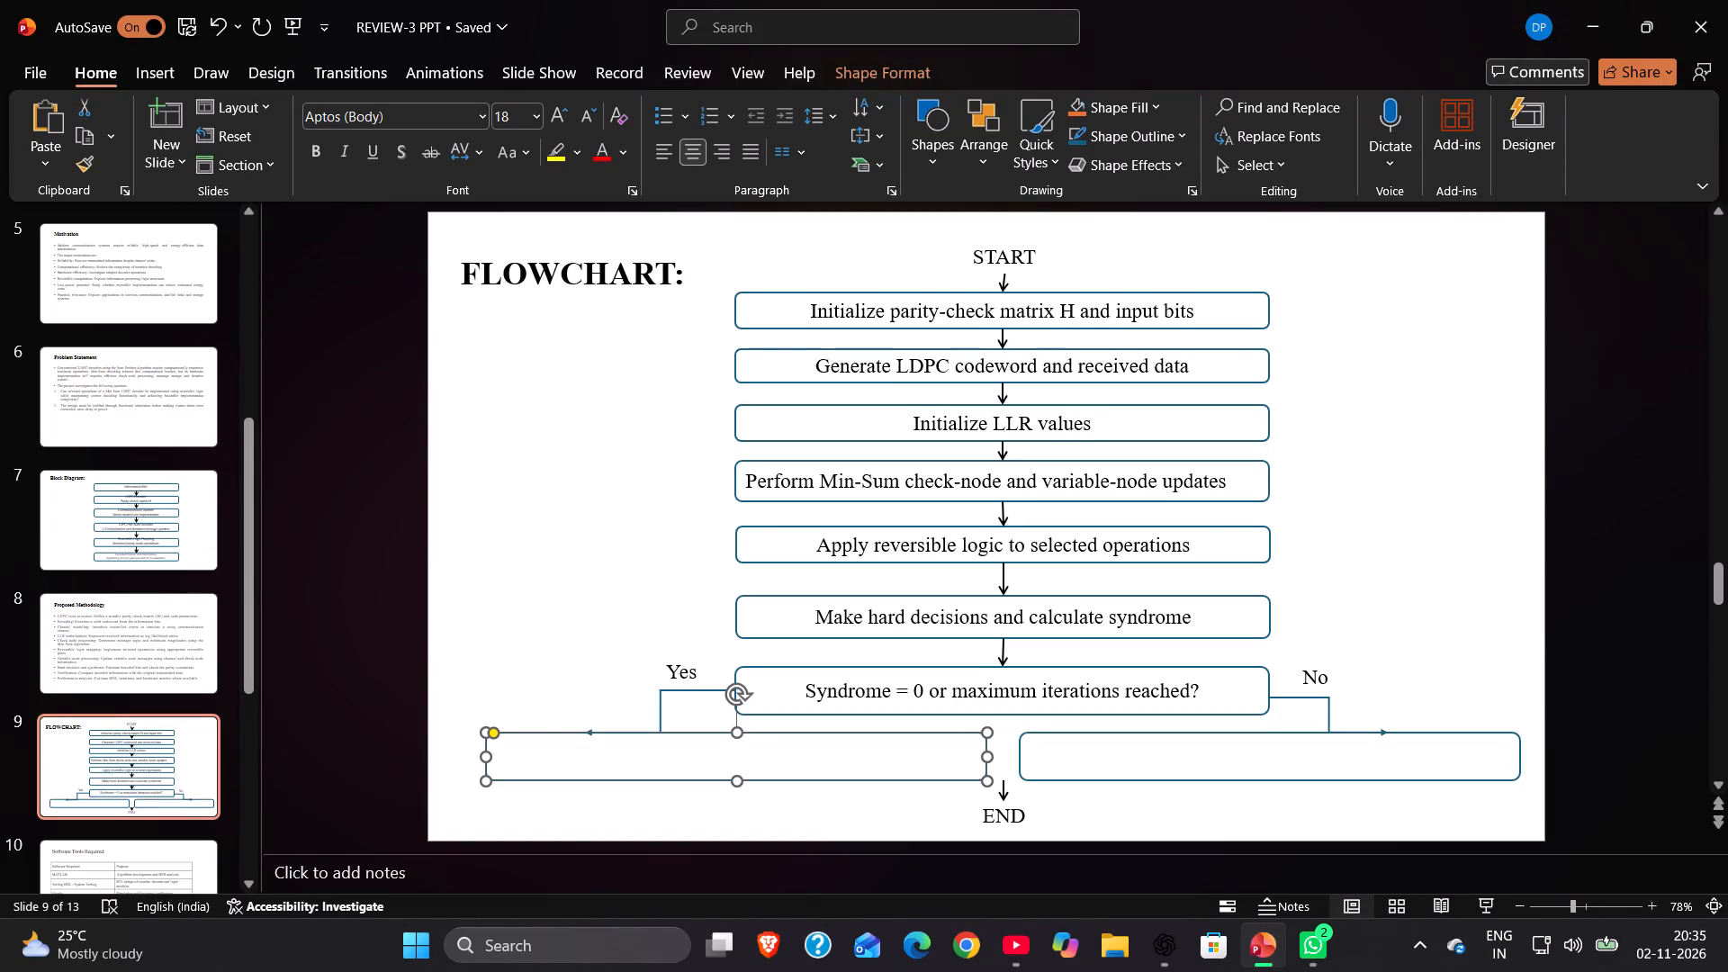
{"action": "double_click", "coordinate": [526, 763]}
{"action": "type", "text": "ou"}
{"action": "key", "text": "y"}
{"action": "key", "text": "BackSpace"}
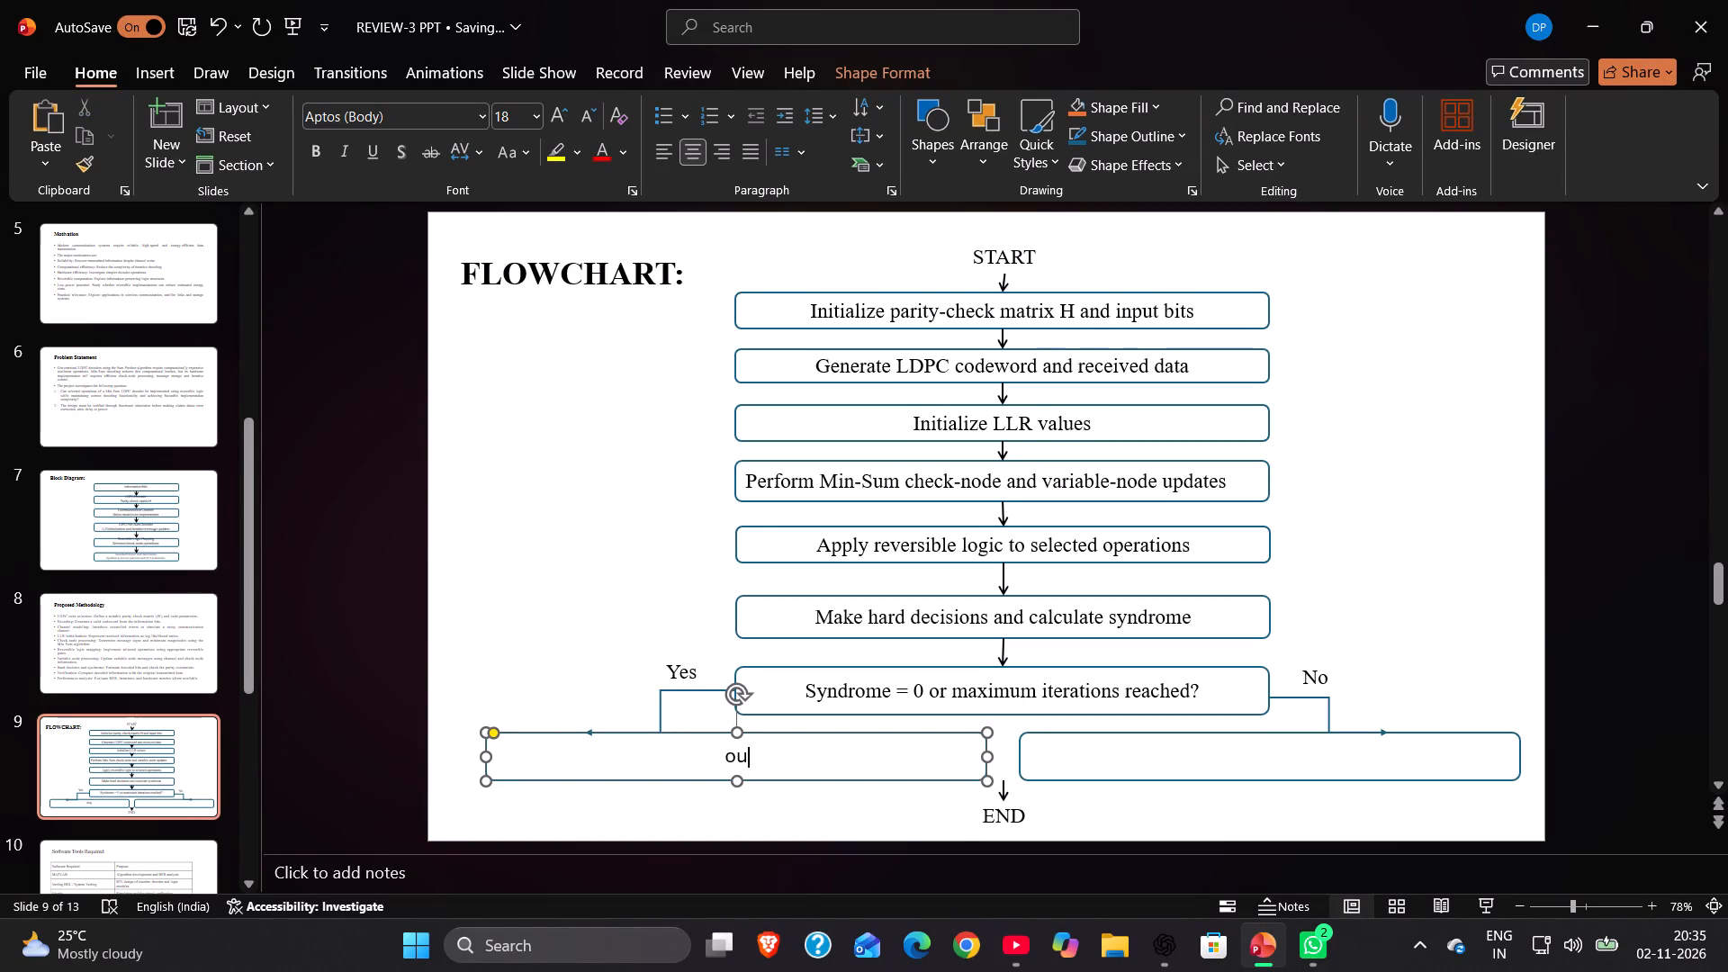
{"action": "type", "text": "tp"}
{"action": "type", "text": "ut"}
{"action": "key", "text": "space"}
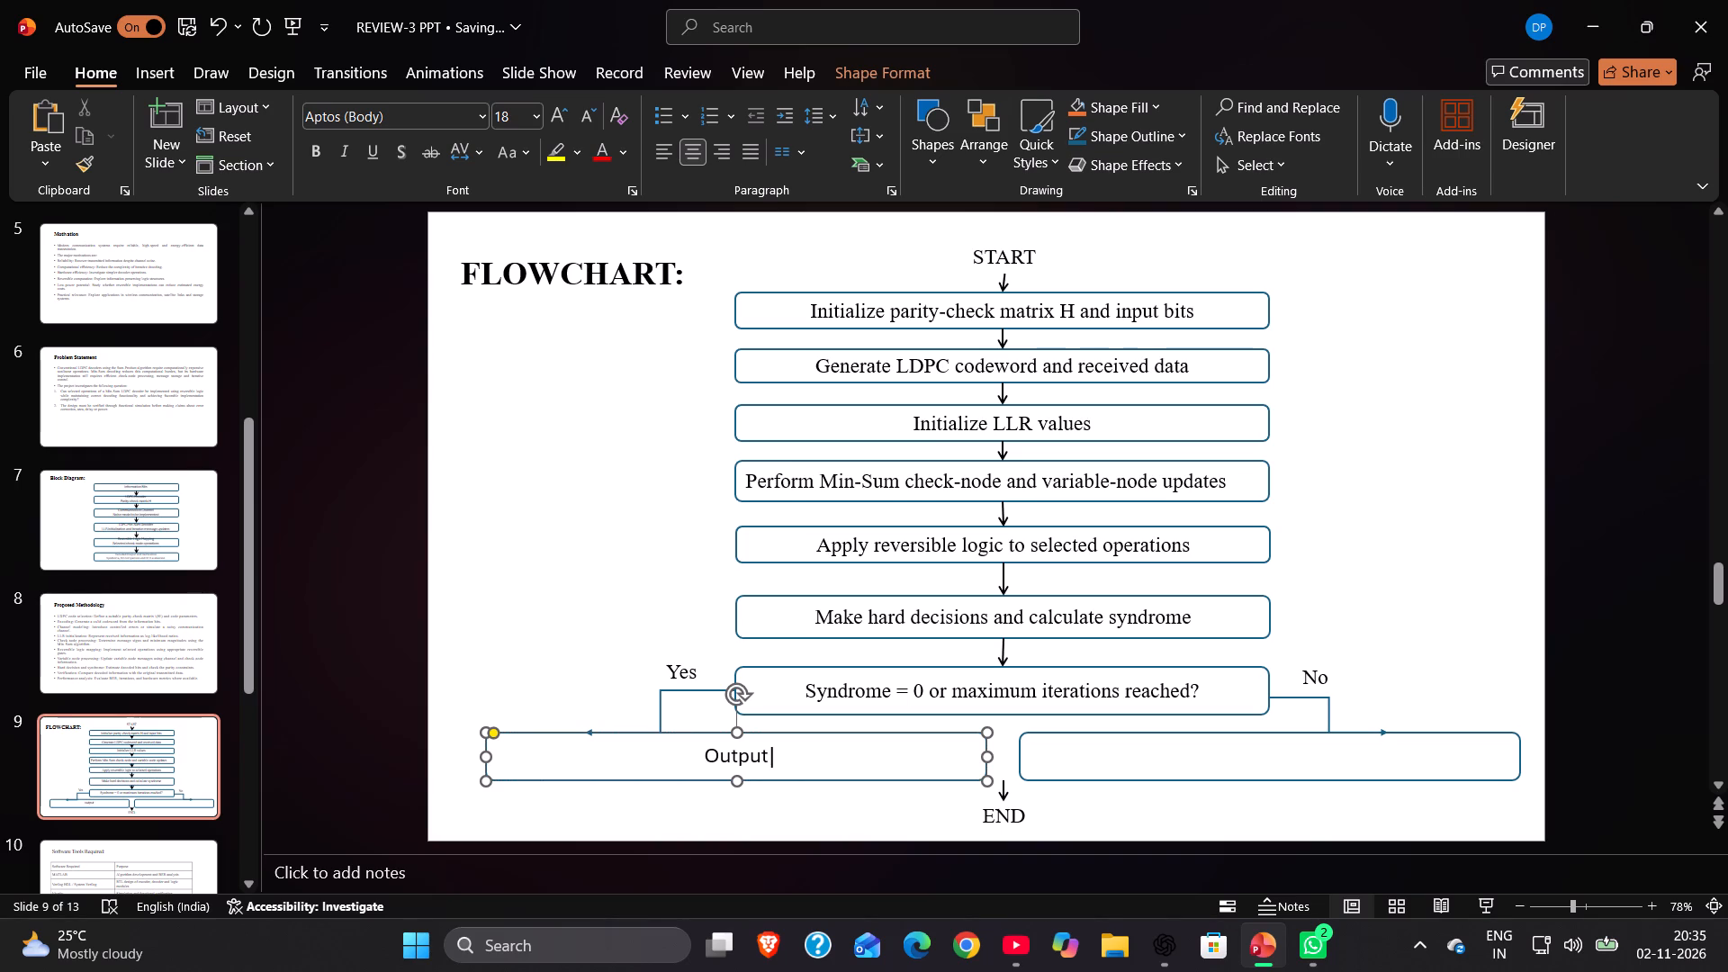
Extend the label in the flowchart's Yes-branch box so that it reads "Output bits/".
{"action": "type", "text": "bits"}
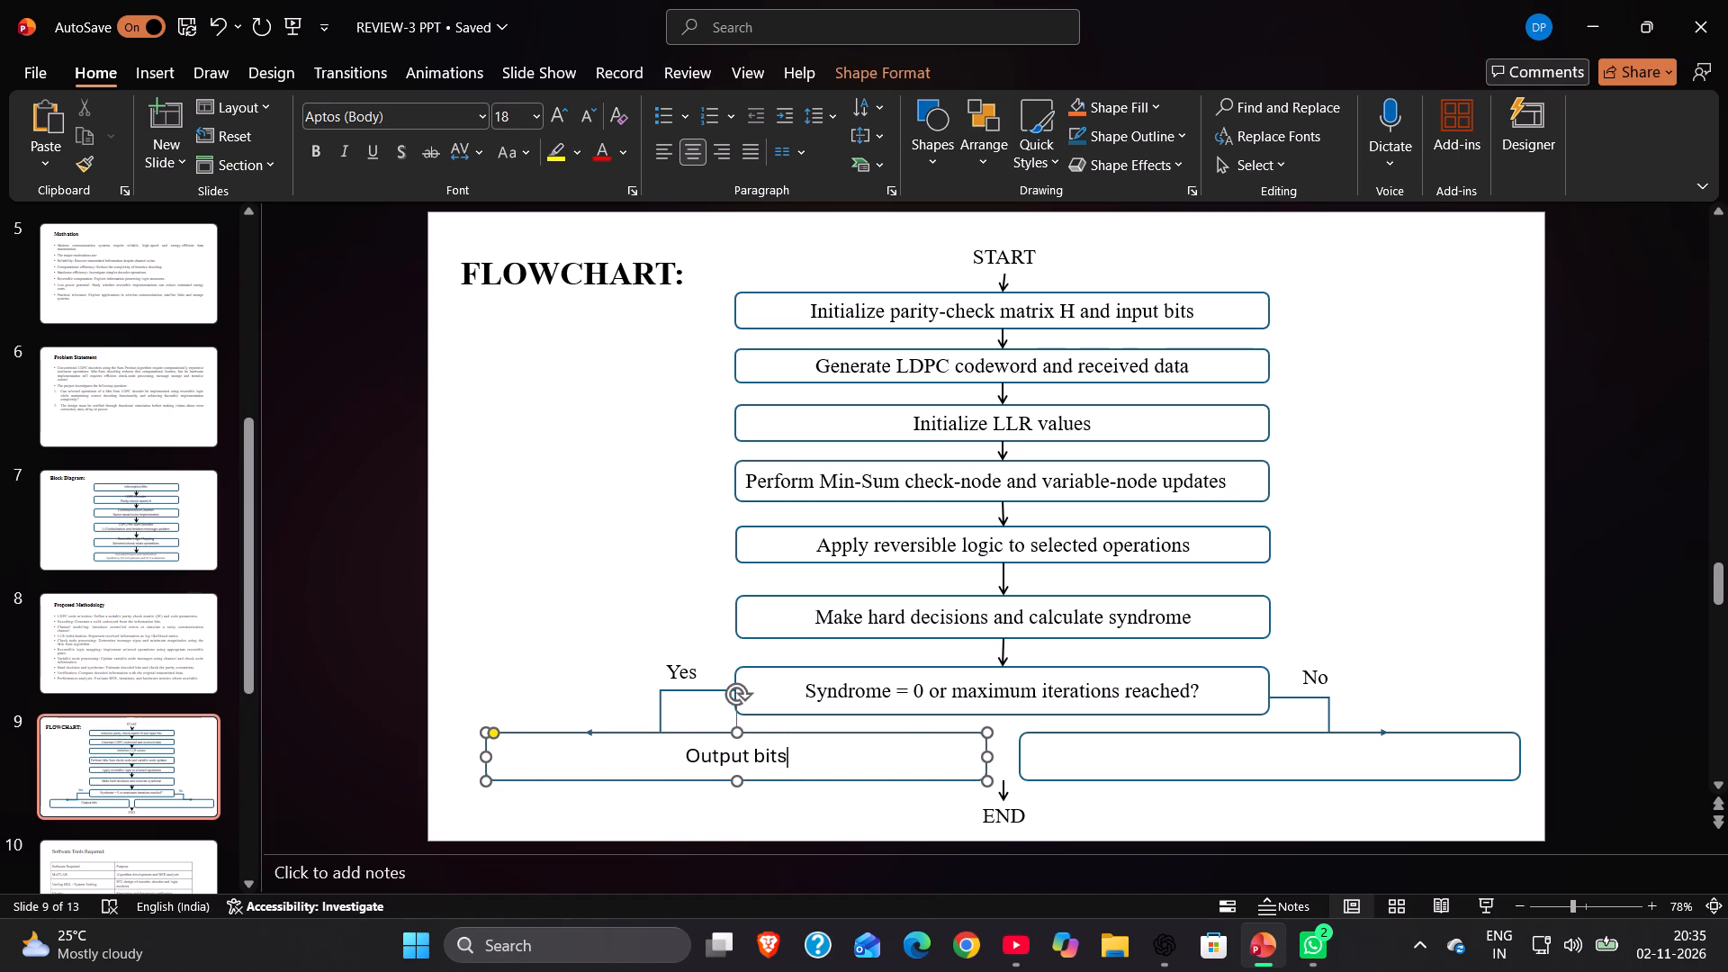
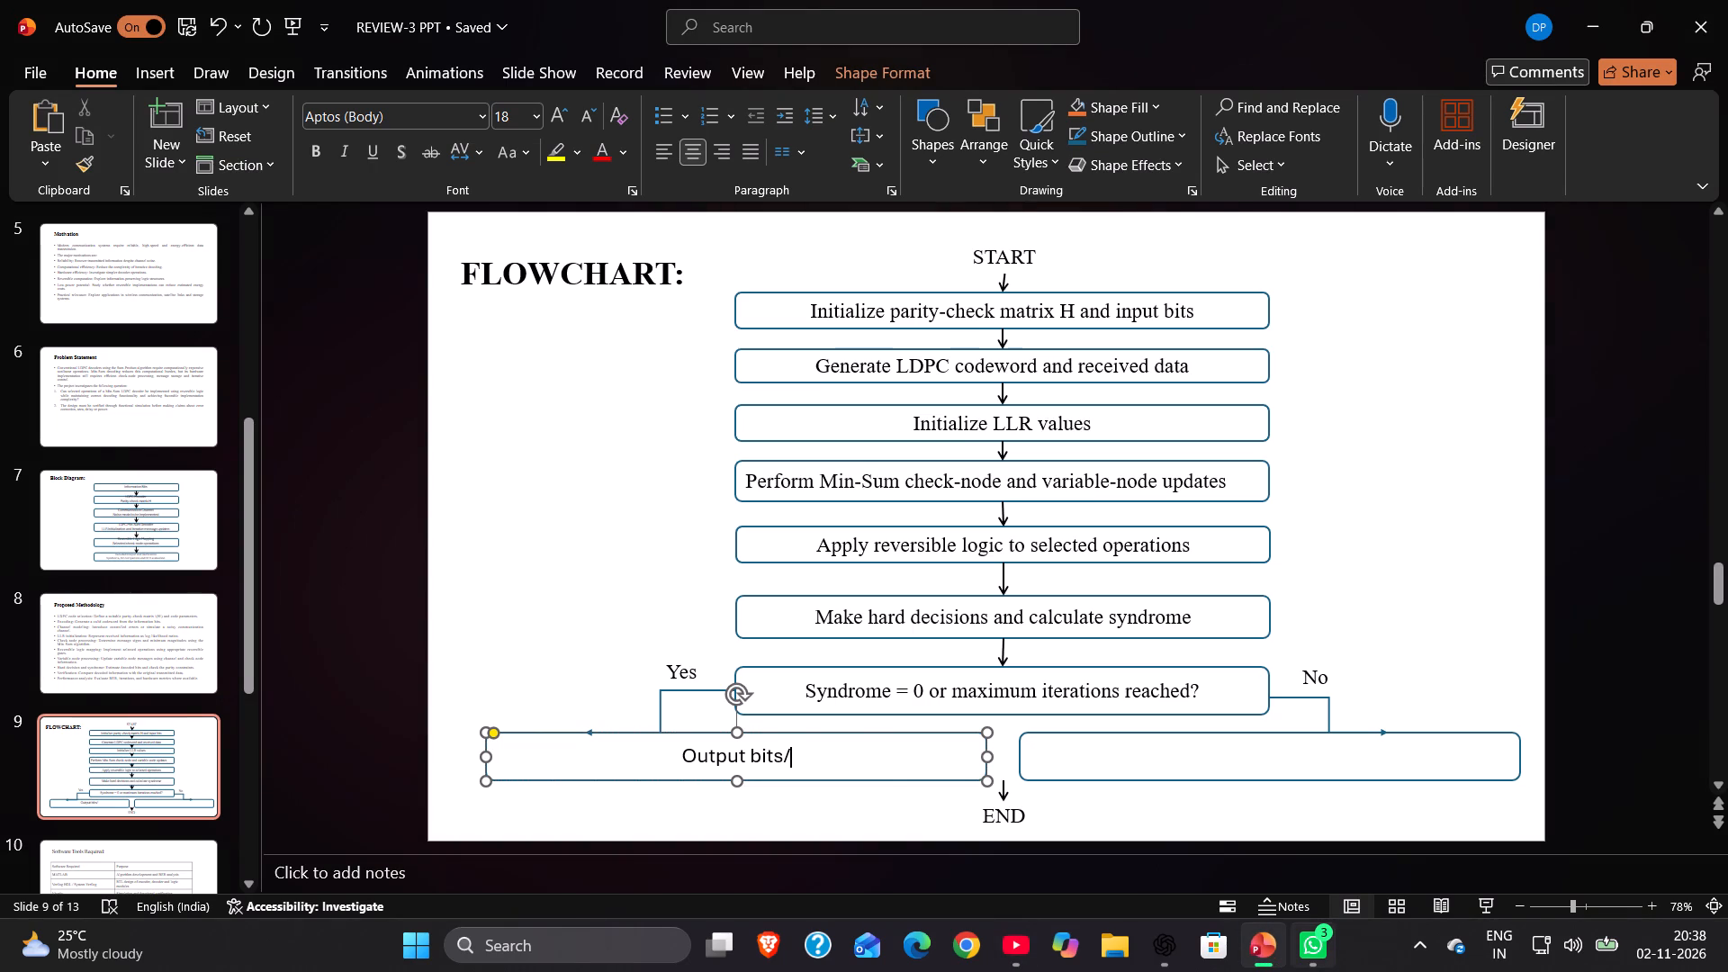
{"action": "left_click", "coordinate": [1151, 946]}
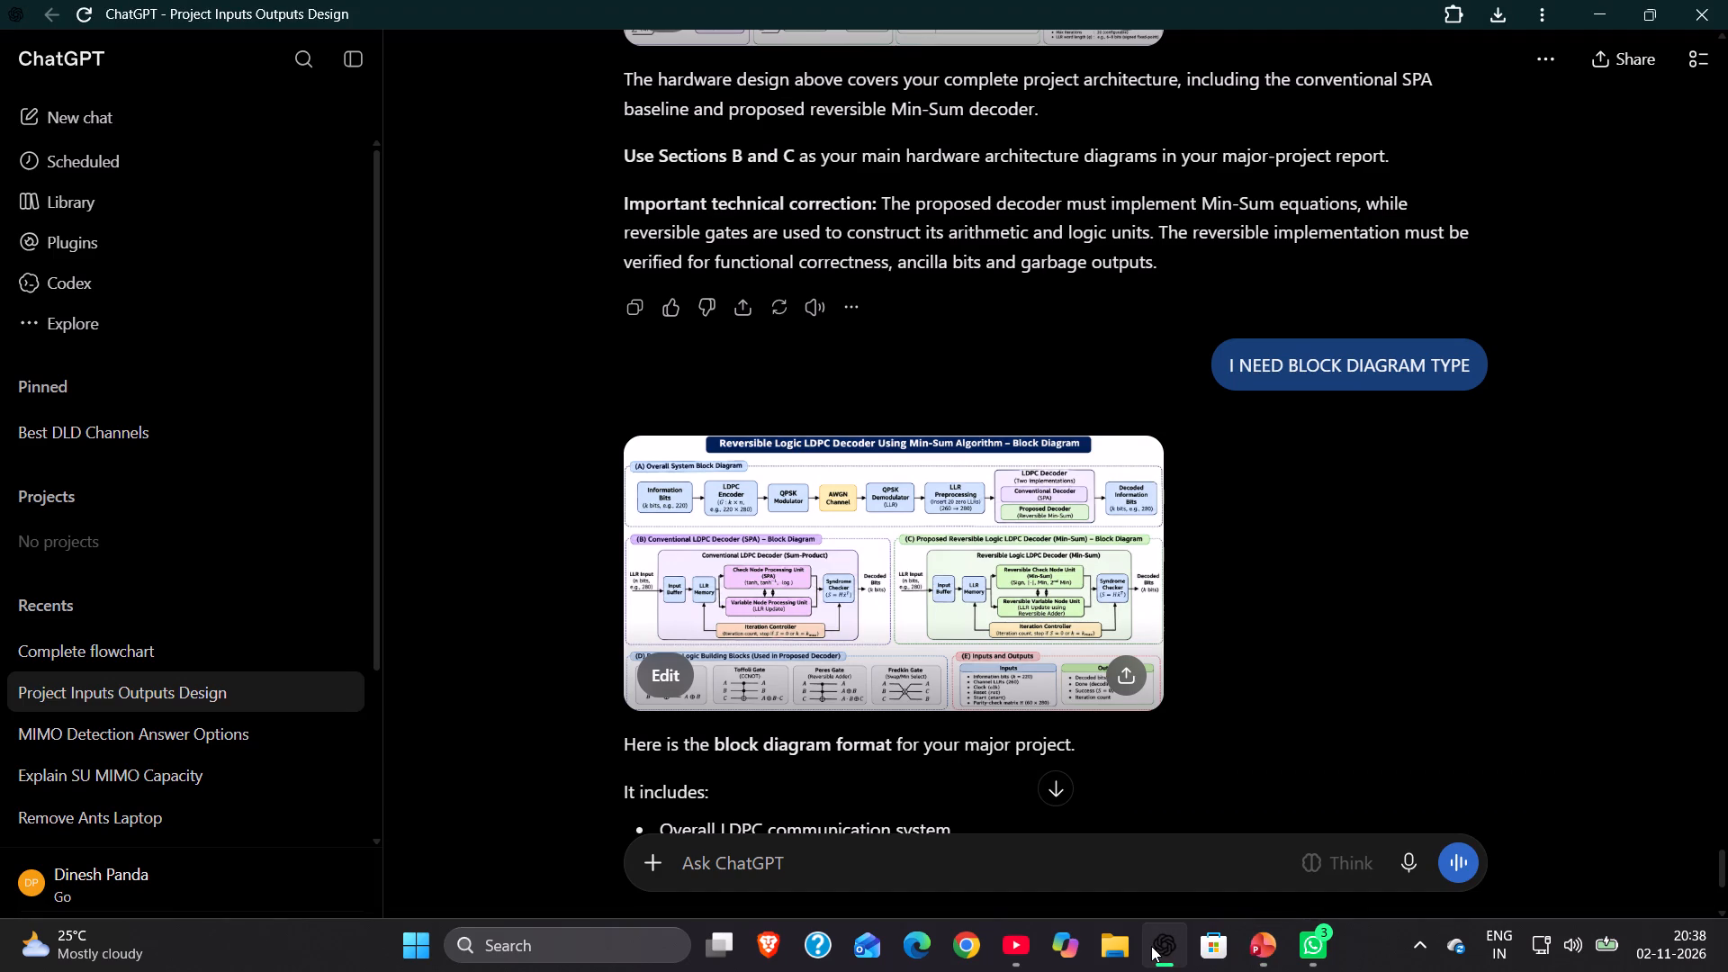
{"action": "left_click", "coordinate": [1250, 953]}
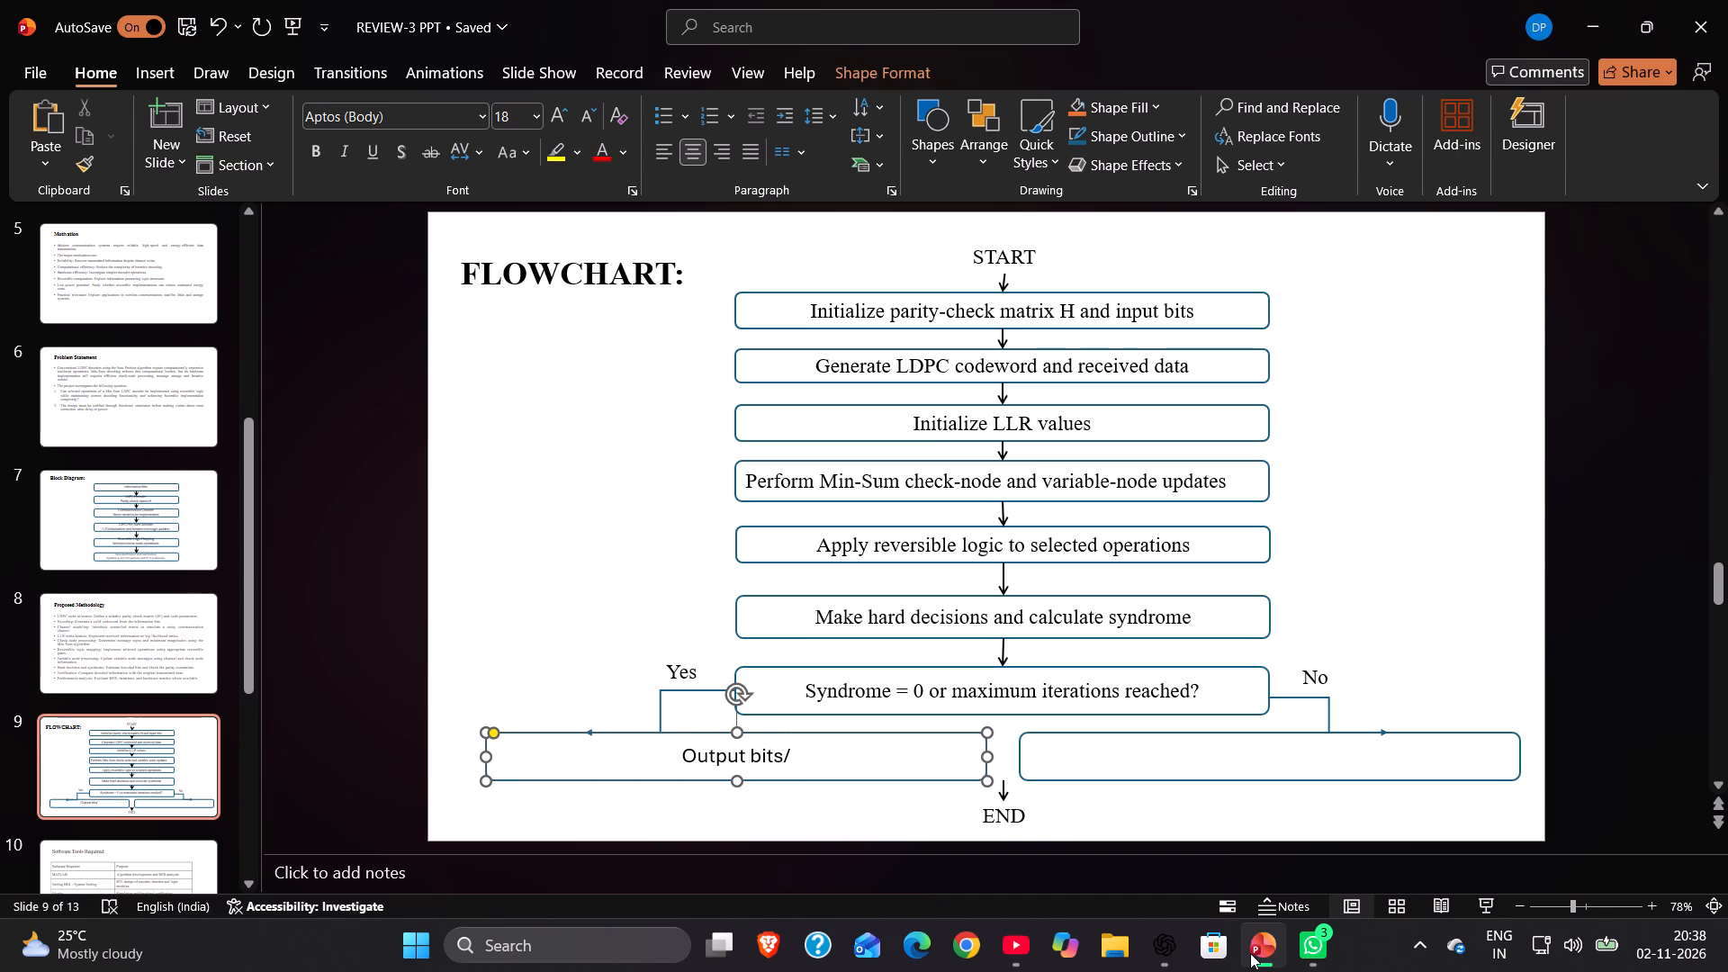
Insert the word "decoded" before "bits" in the label of the flowchart's Yes-branch box.
{"action": "key", "text": "Left"}
{"action": "key", "text": "Left"}
{"action": "key", "text": "Left"}
{"action": "key", "text": "Left"}
{"action": "key", "text": "Left"}
{"action": "key", "text": "Left"}
{"action": "key", "text": "Right"}
{"action": "type", "text": "decoded"}
{"action": "key", "text": "space"}
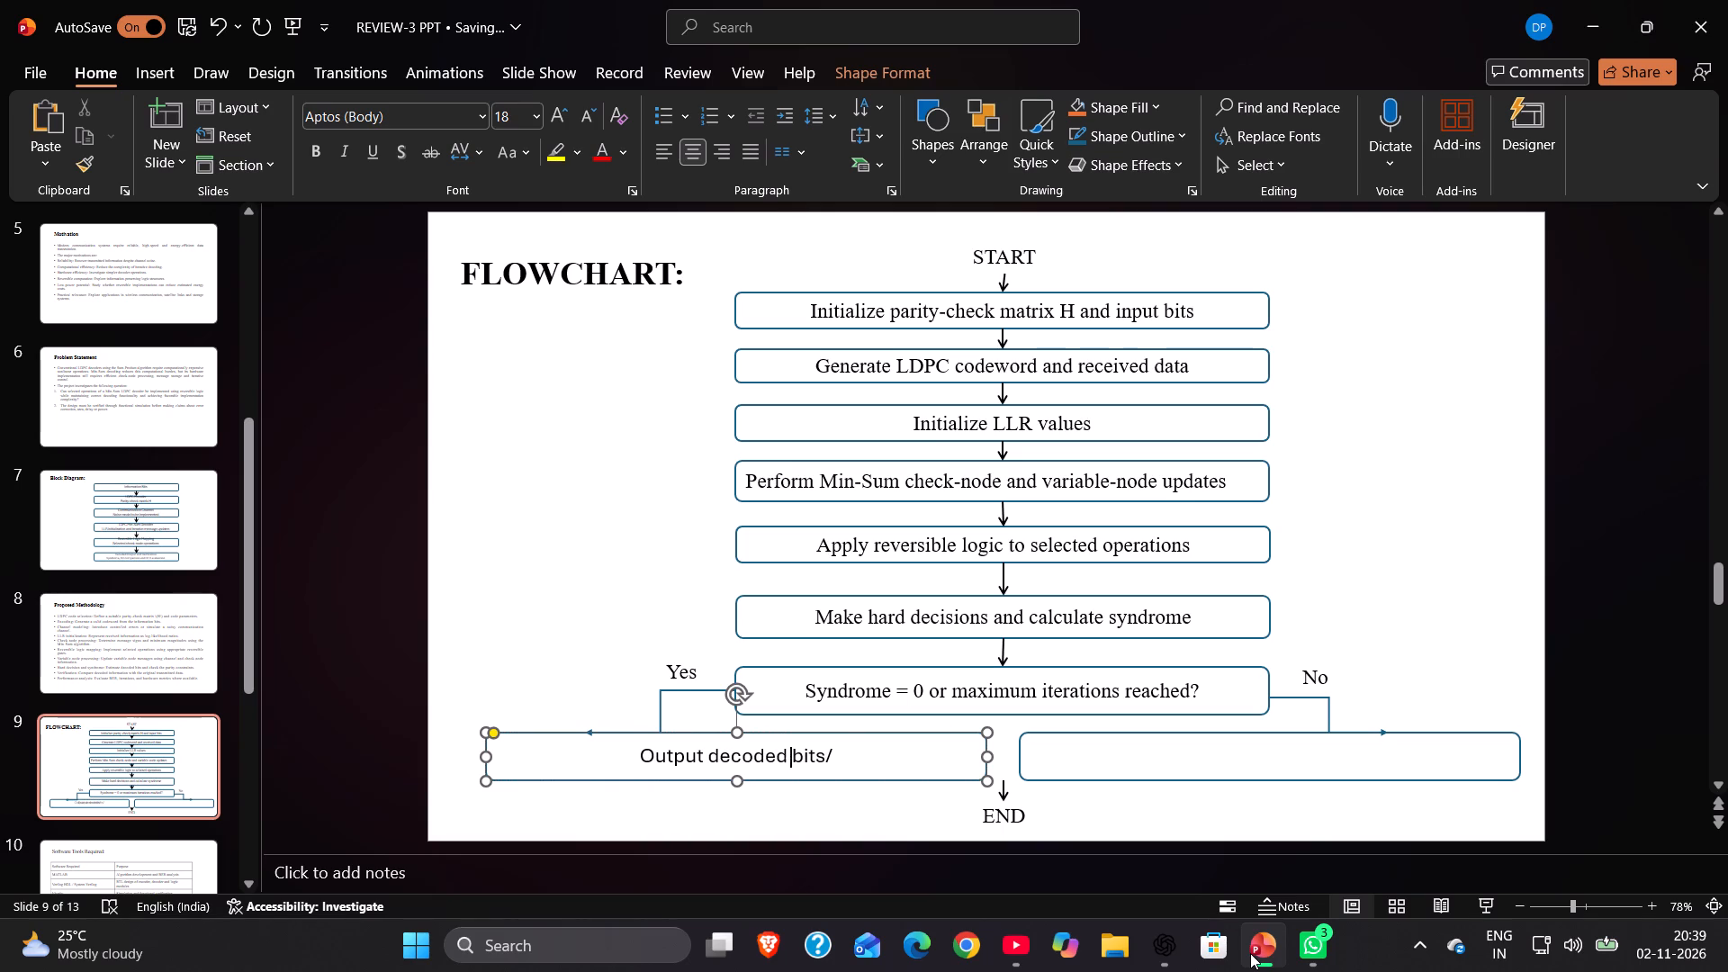
Append "estimated codeword" after the slash in the Yes-branch box, completing the label "Output decoded bits/estimated codeword".
{"action": "left_click", "coordinate": [874, 751]}
{"action": "left_click", "coordinate": [833, 753]}
{"action": "key", "text": "Right"}
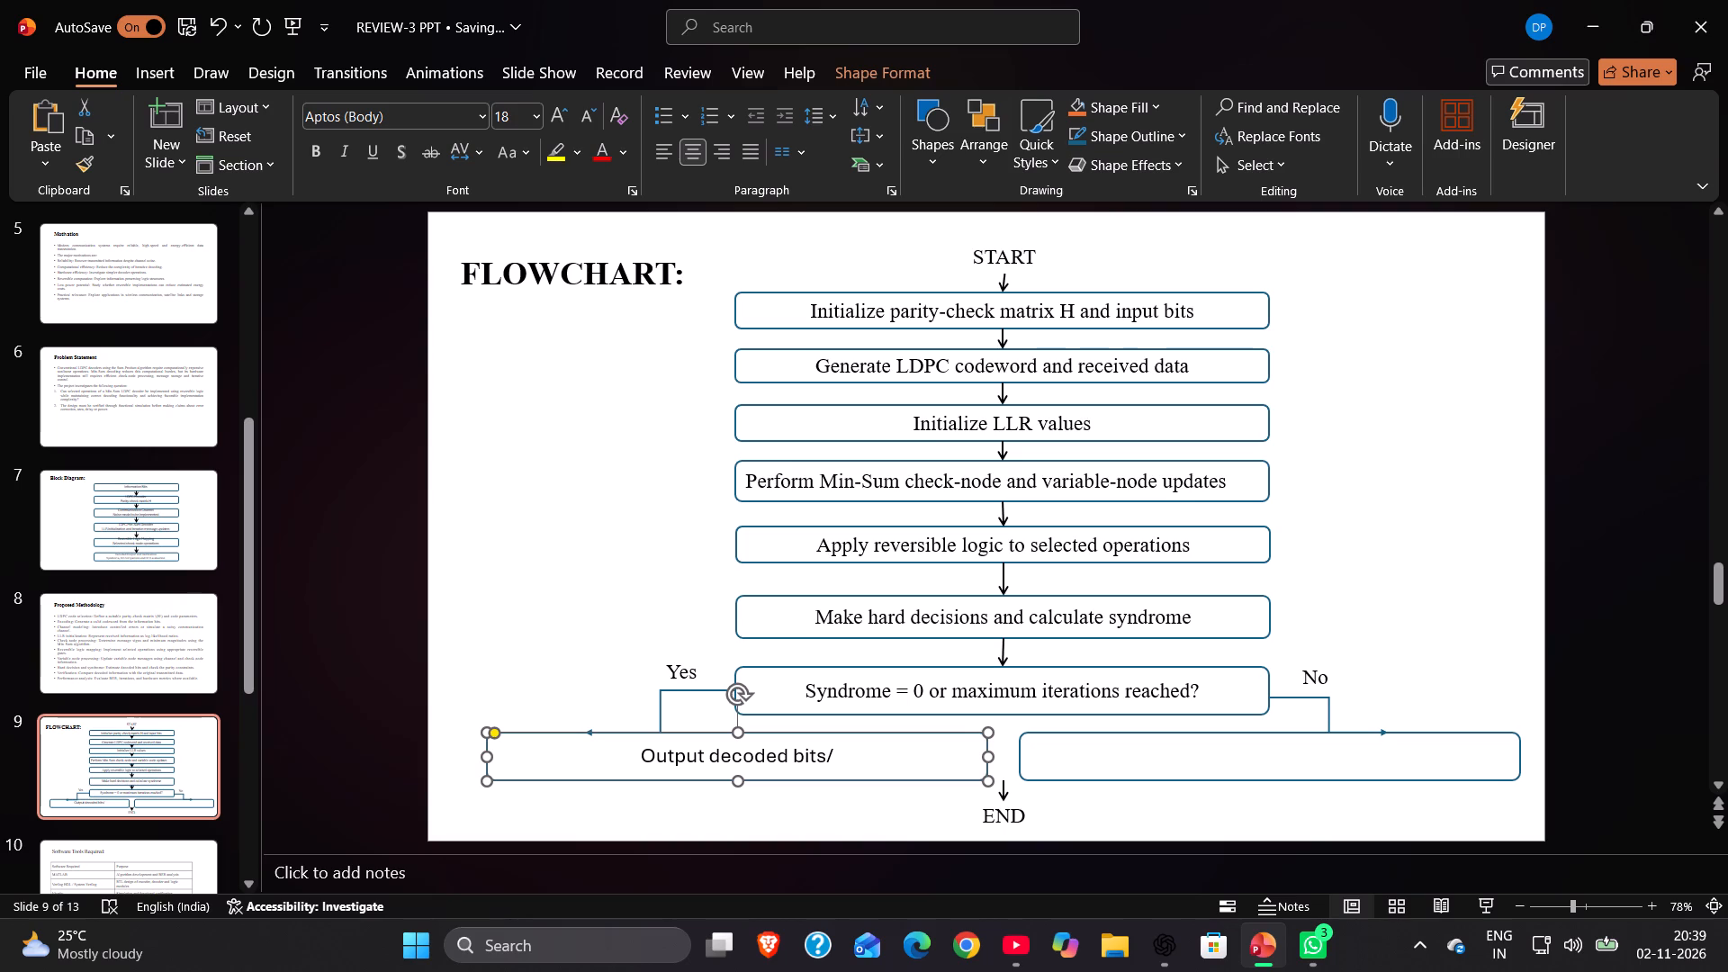
{"action": "type", "text": "ed"}
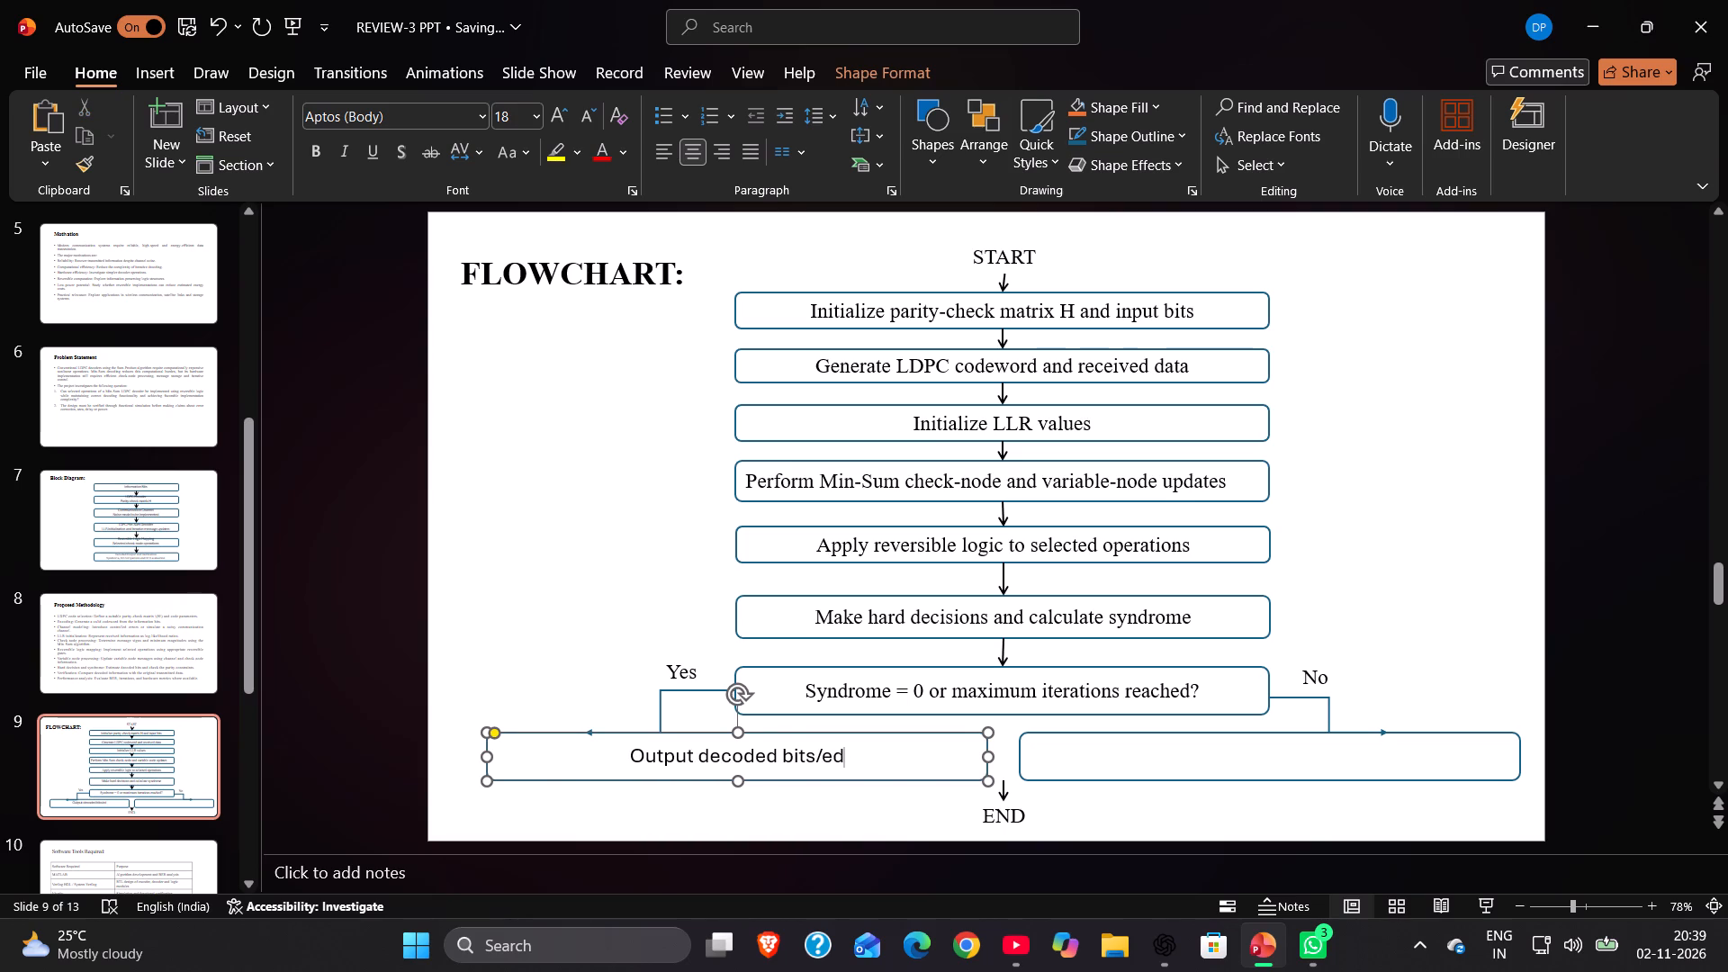
{"action": "key", "text": "BackSpace"}
{"action": "type", "text": "stimated"}
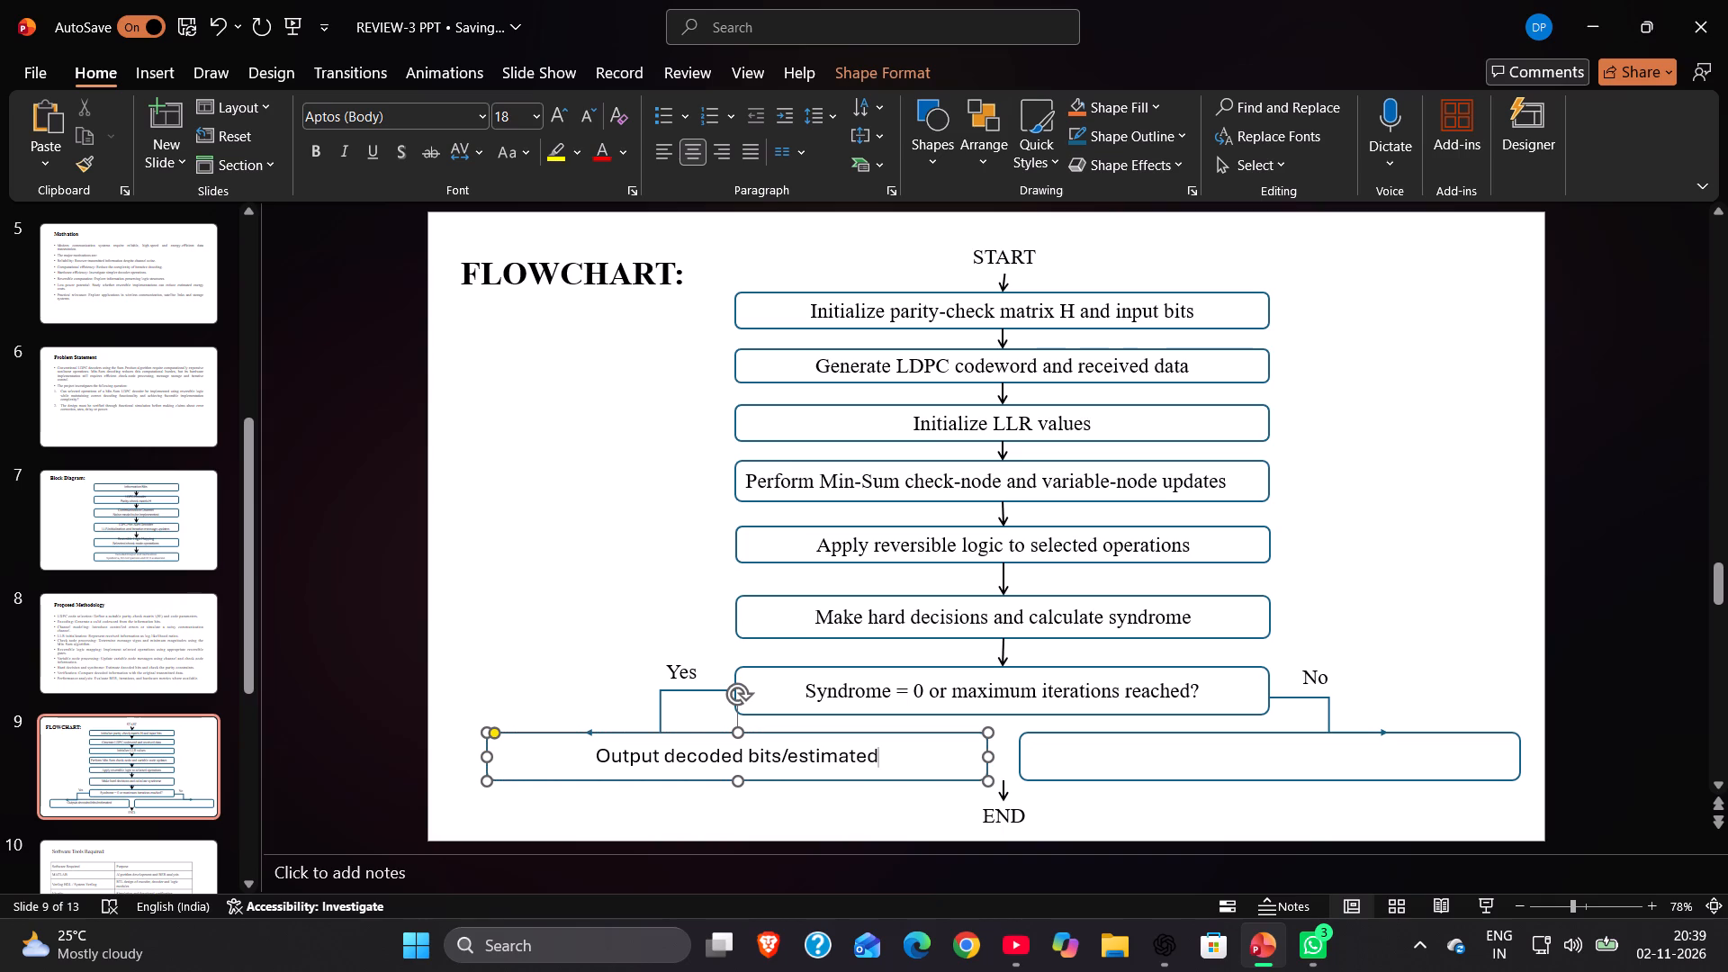
{"action": "key", "text": "space"}
{"action": "type", "text": "codeword"}
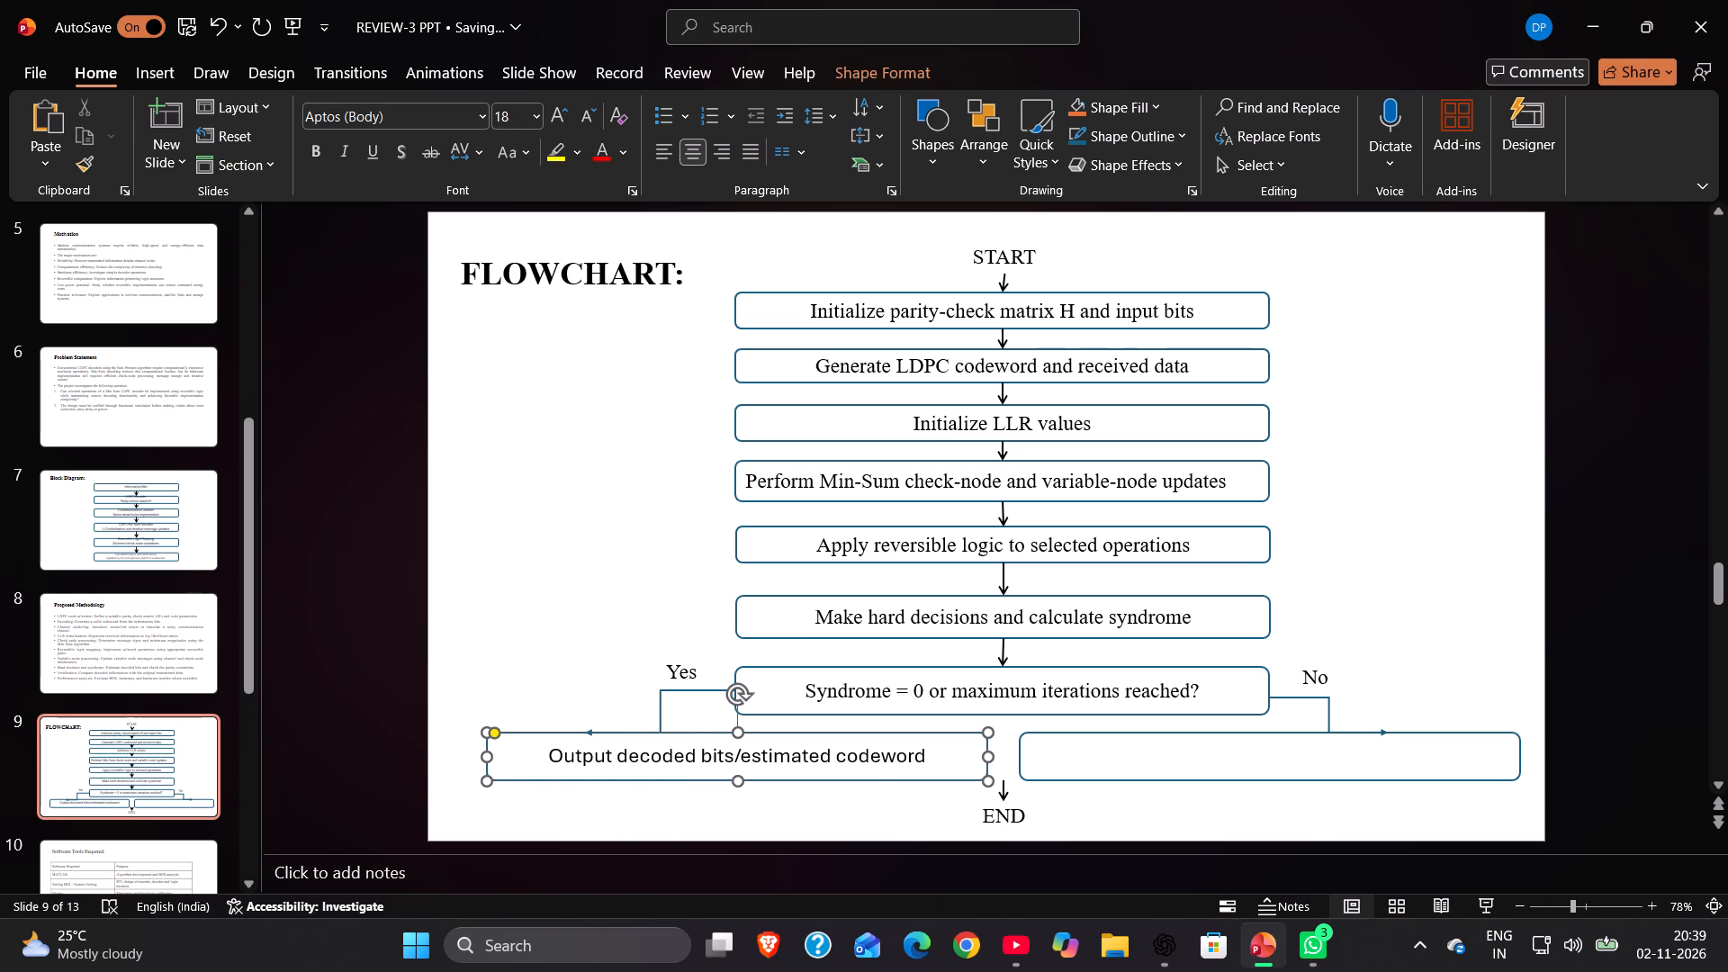
Open the empty No-branch box of the flowchart for text entry.
{"action": "left_click", "coordinate": [1195, 760]}
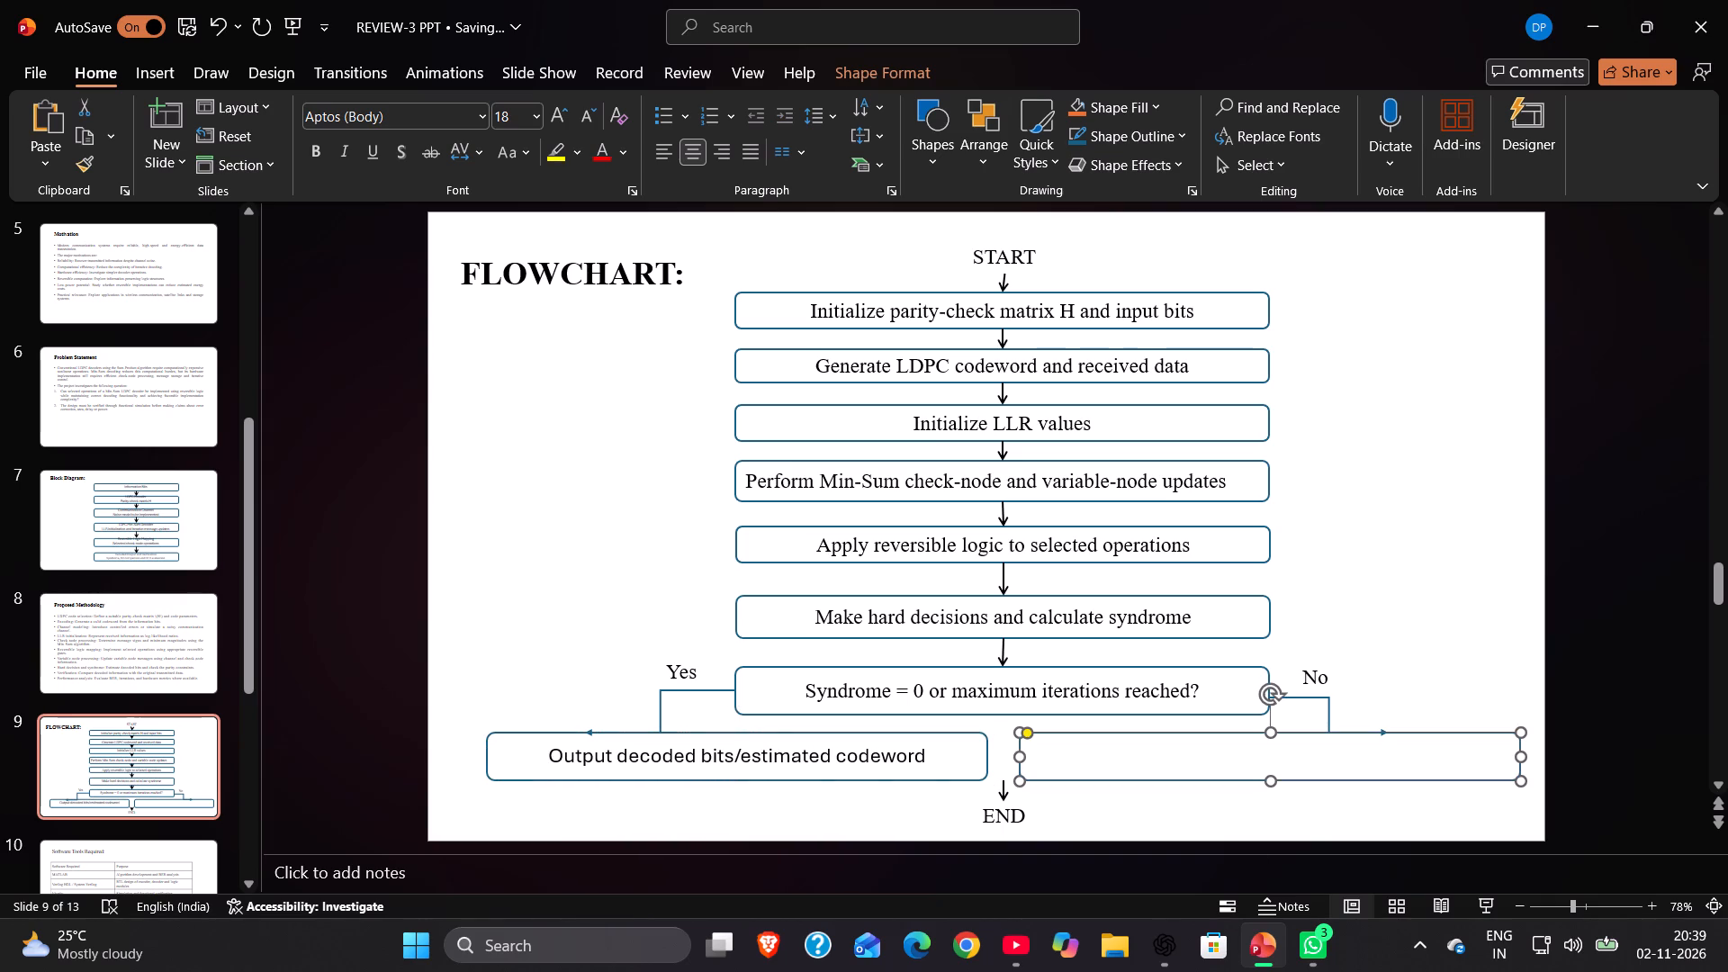
{"action": "double_click", "coordinate": [1219, 766]}
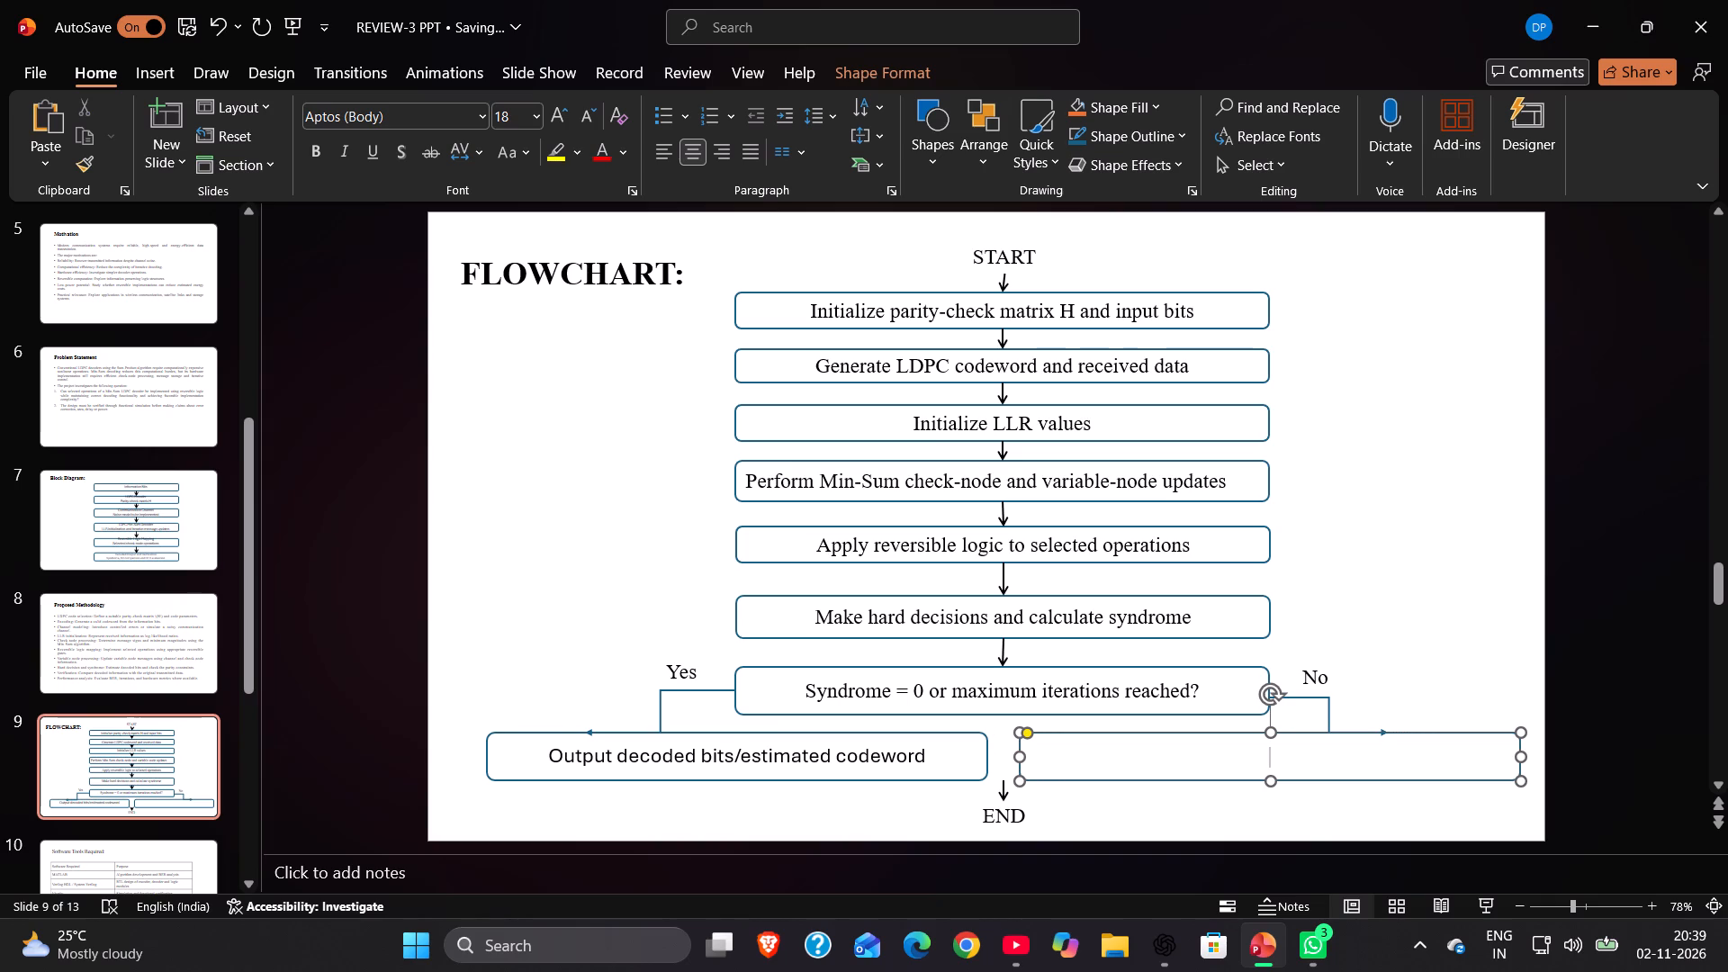
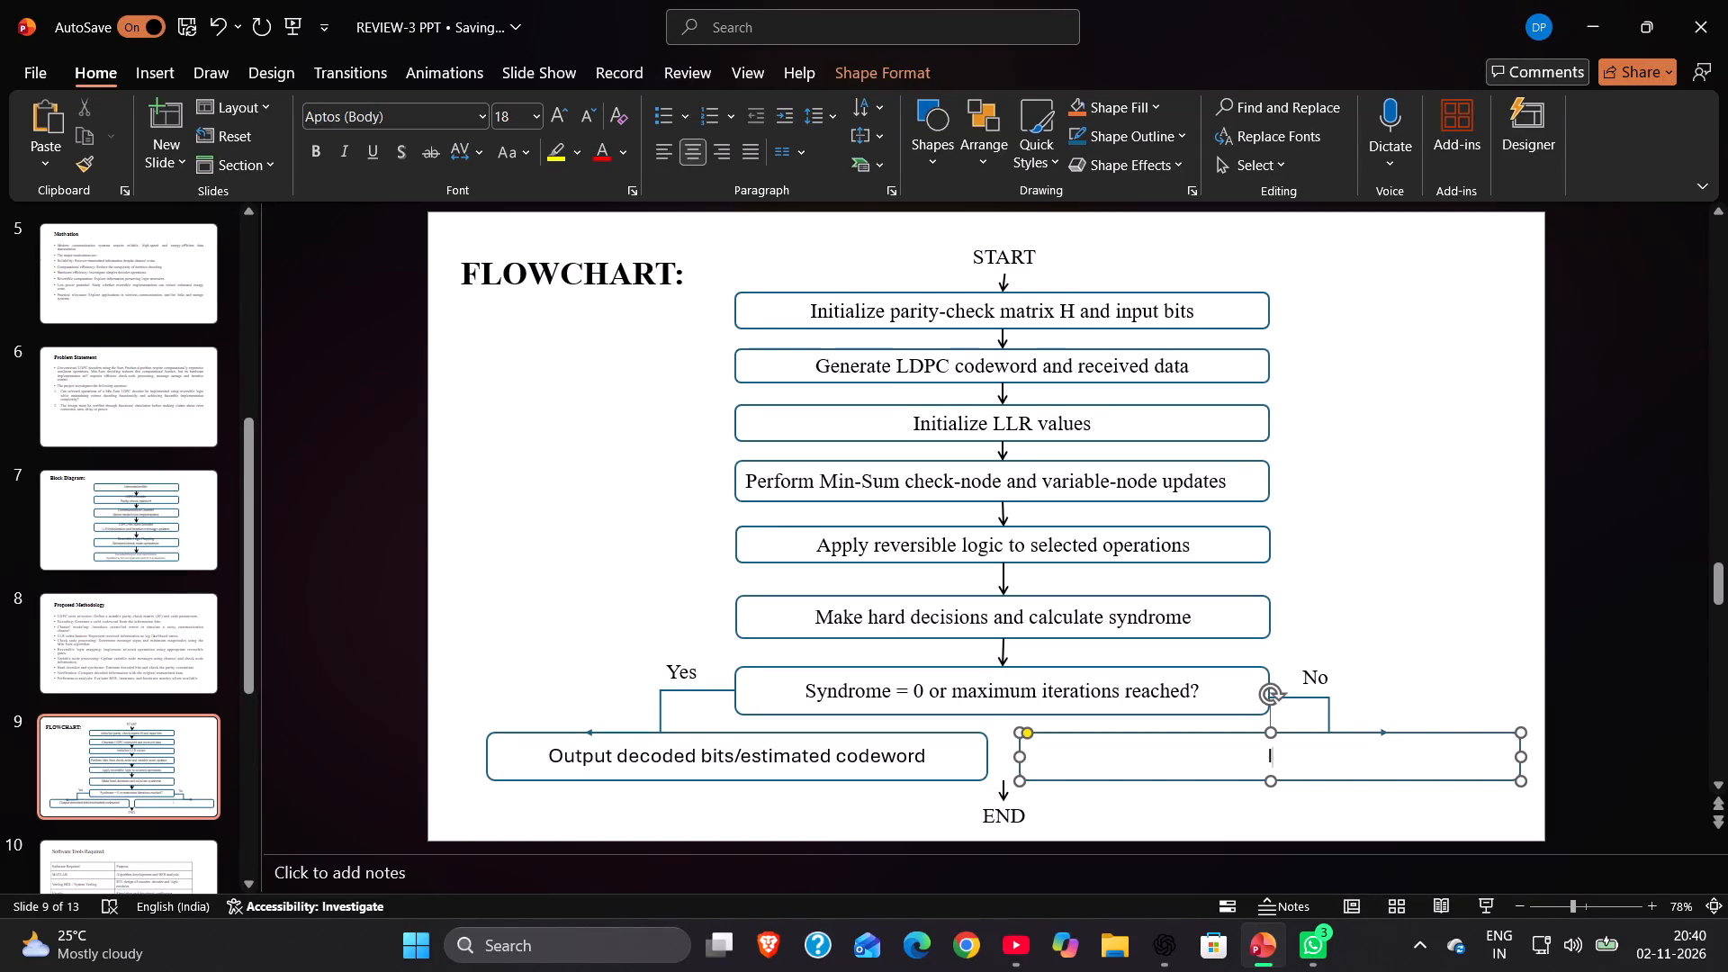
Enter "Increment iteration count" as the label of the flowchart's No-branch box.
{"action": "type", "text": "ncrement"}
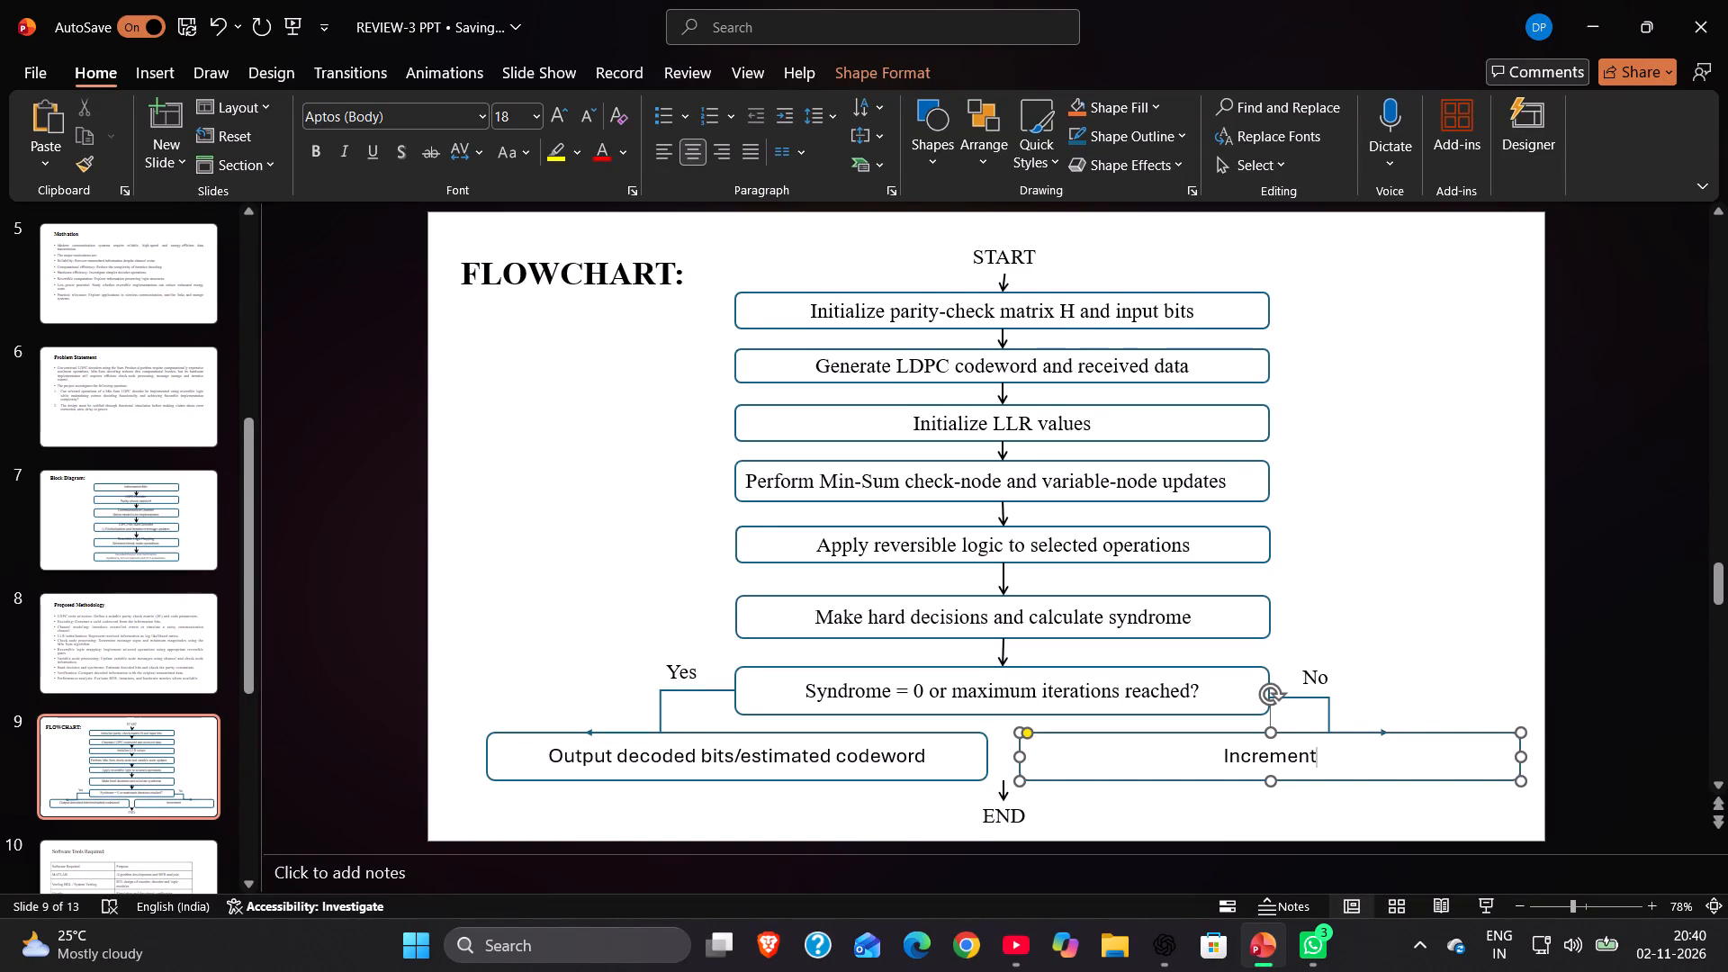
{"action": "key", "text": "space"}
{"action": "type", "text": "itr"}
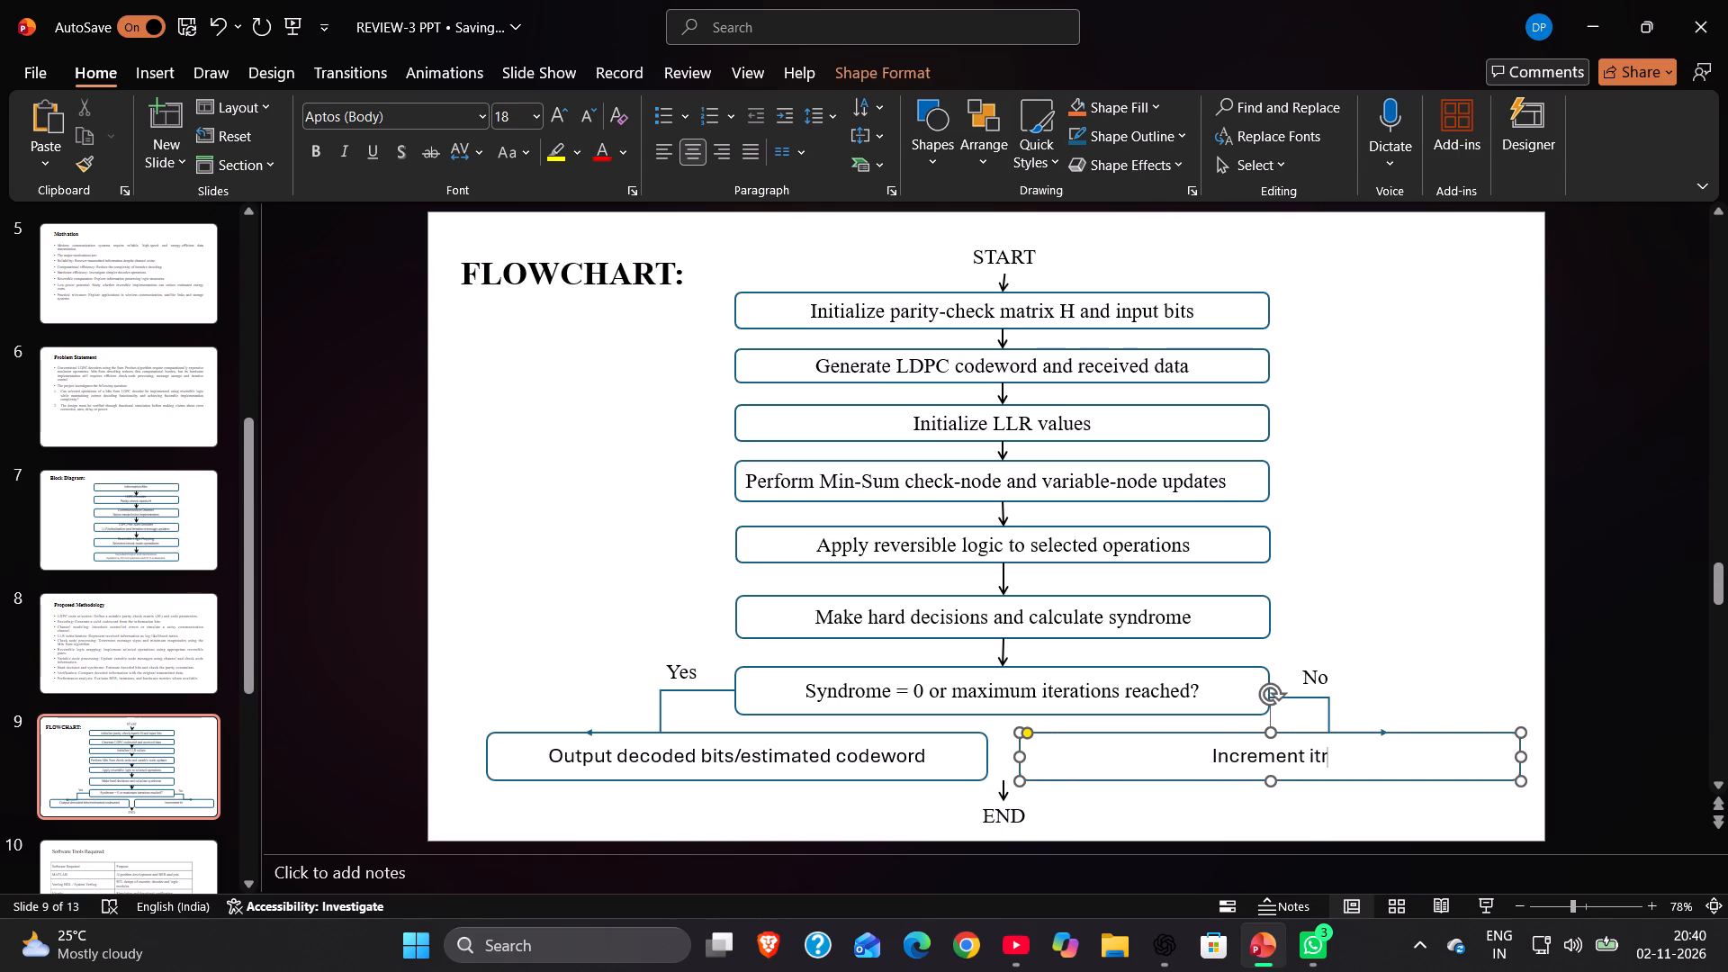
{"action": "key", "text": "BackSpace"}
{"action": "type", "text": "er"}
{"action": "type", "text": "ation count"}
Add a second line reading "i = i+1" beneath the label in the No-branch box.
{"action": "key", "text": "Return"}
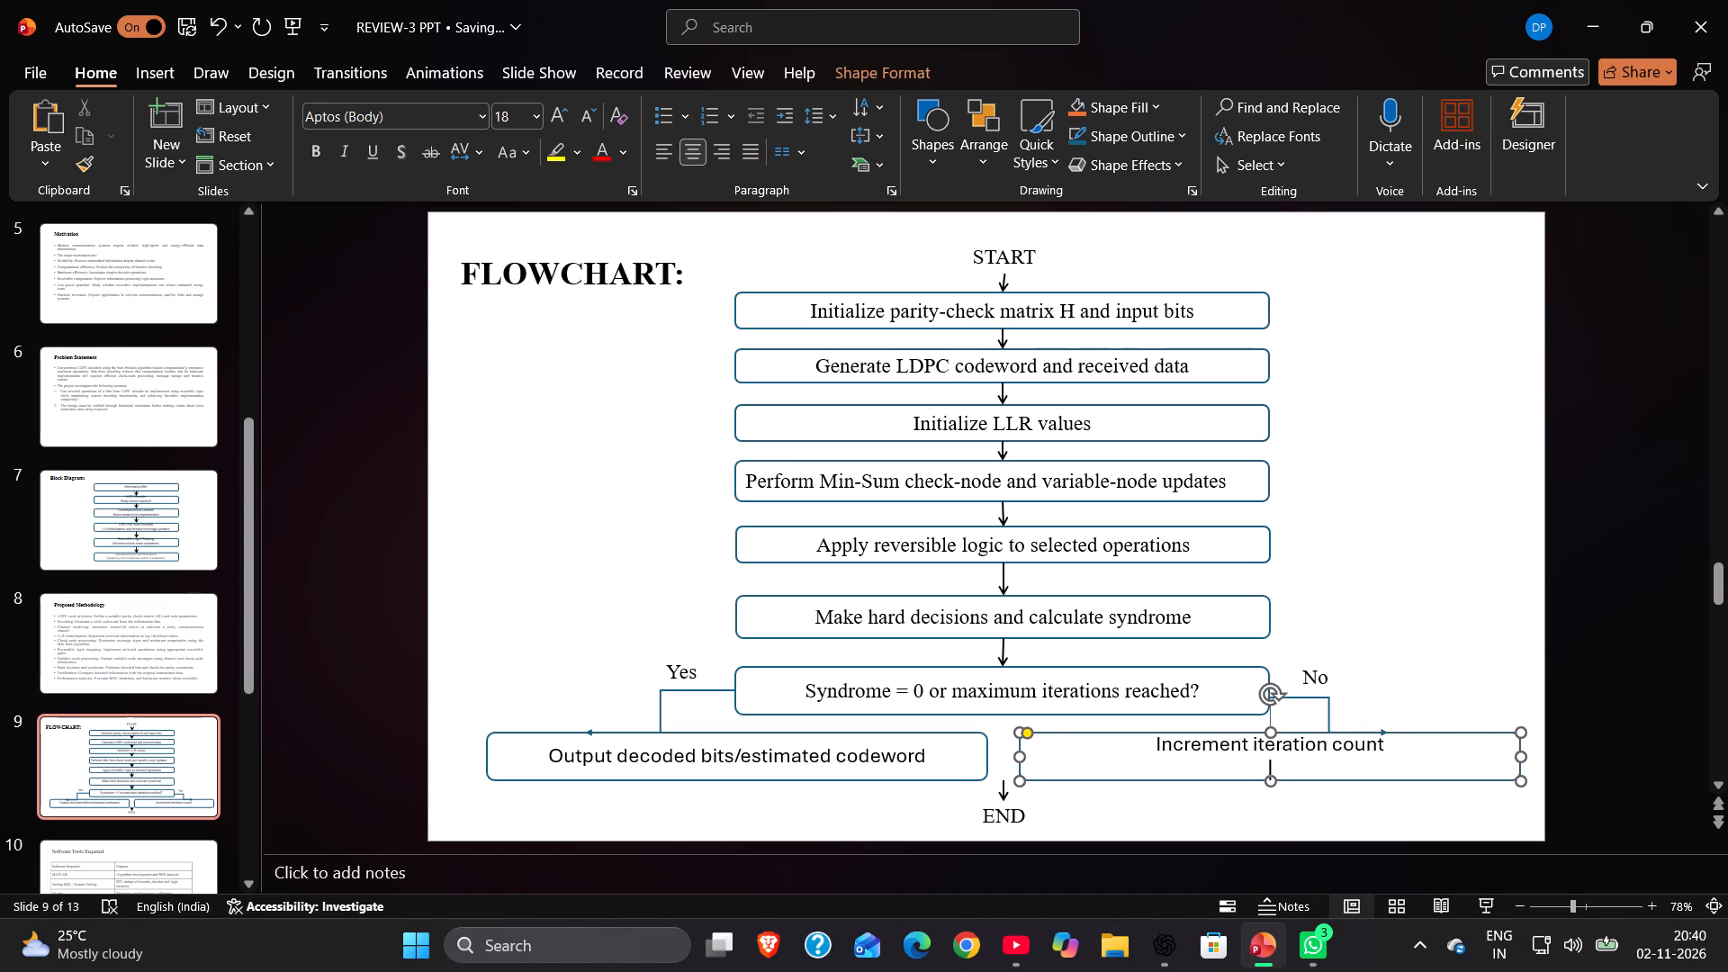
{"action": "key", "text": "i"}
{"action": "key", "text": "equal"}
{"action": "key", "text": "BackSpace"}
{"action": "key", "text": "space"}
{"action": "key", "text": "BackSpace"}
{"action": "key", "text": "bracketleft"}
{"action": "key", "text": "BackSpace"}
{"action": "key", "text": "BackSpace"}
{"action": "key", "text": "i"}
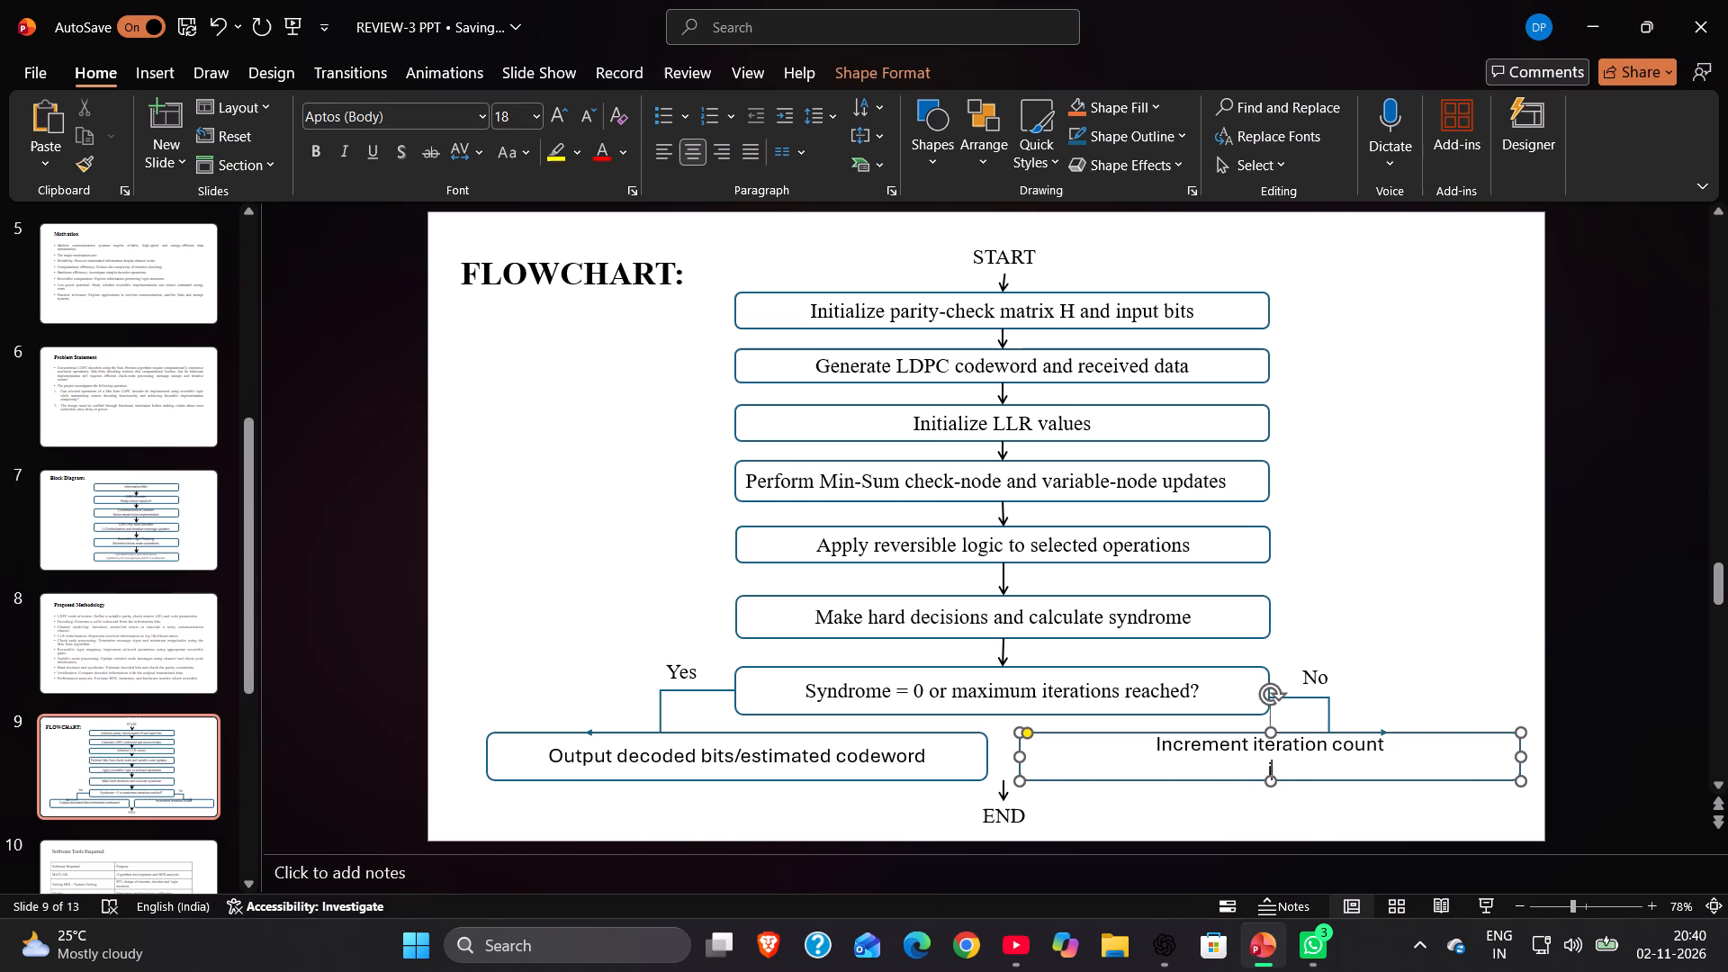
{"action": "key", "text": "space"}
{"action": "type", "text": "="}
{"action": "key", "text": "space"}
{"action": "type", "text": "i"}
{"action": "key", "text": "shift+plus"}
{"action": "key", "text": "1"}
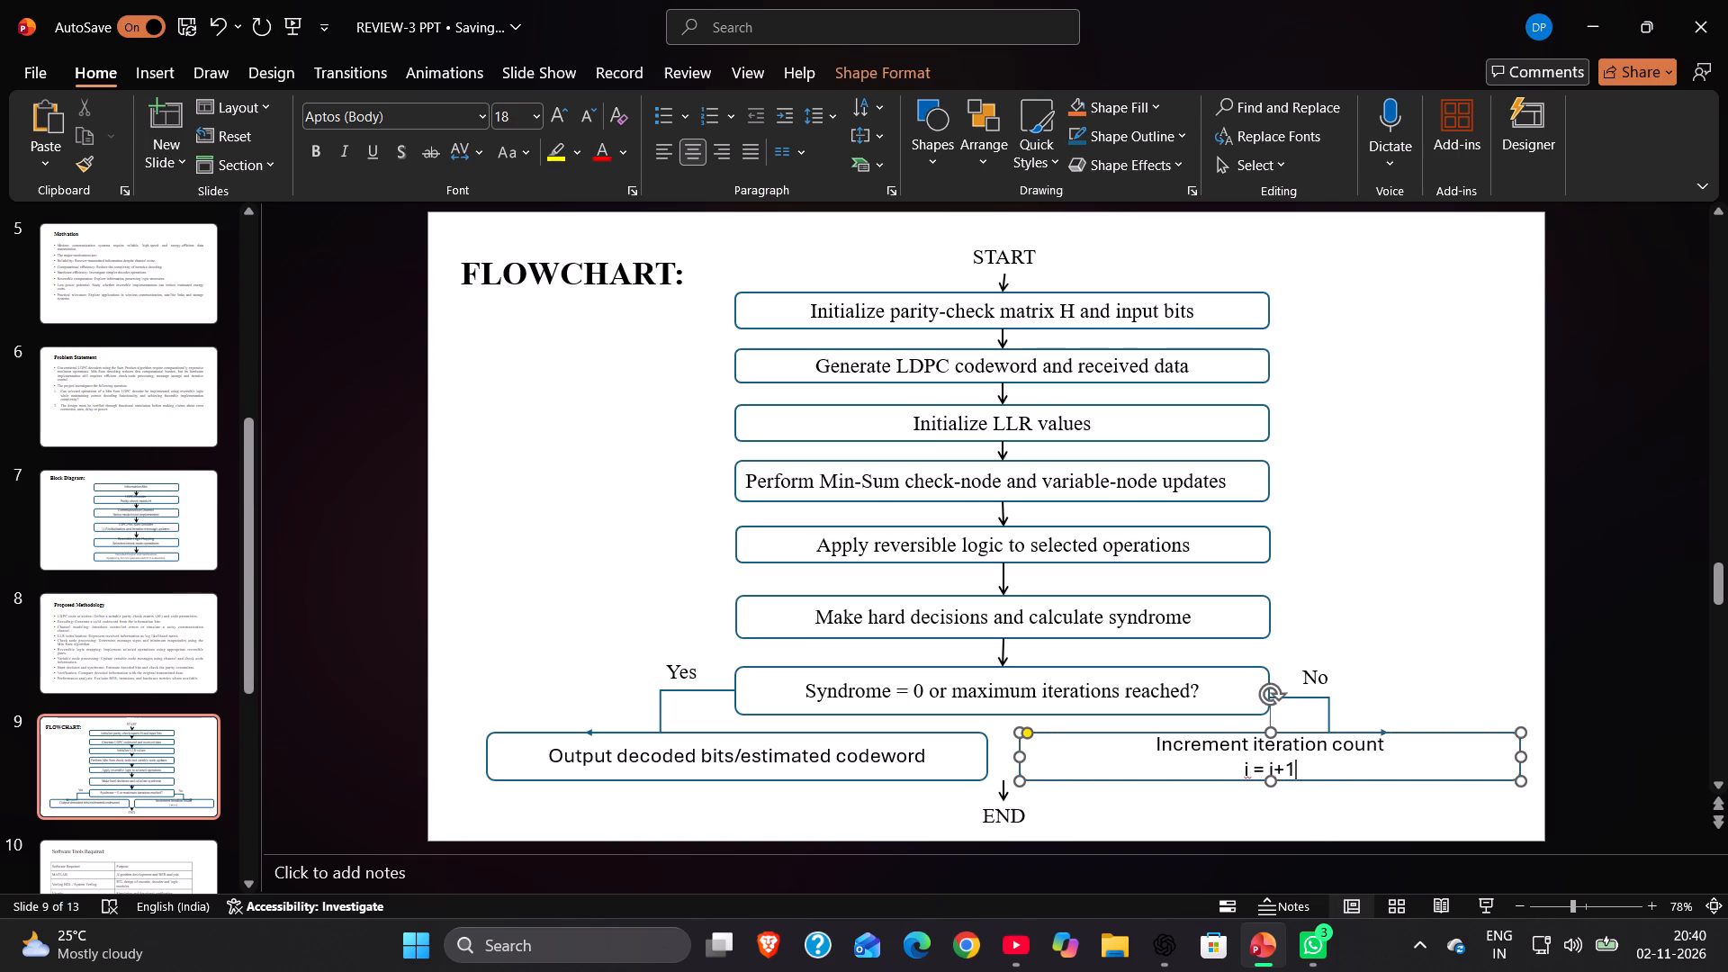
{"action": "left_click", "coordinate": [1315, 808]}
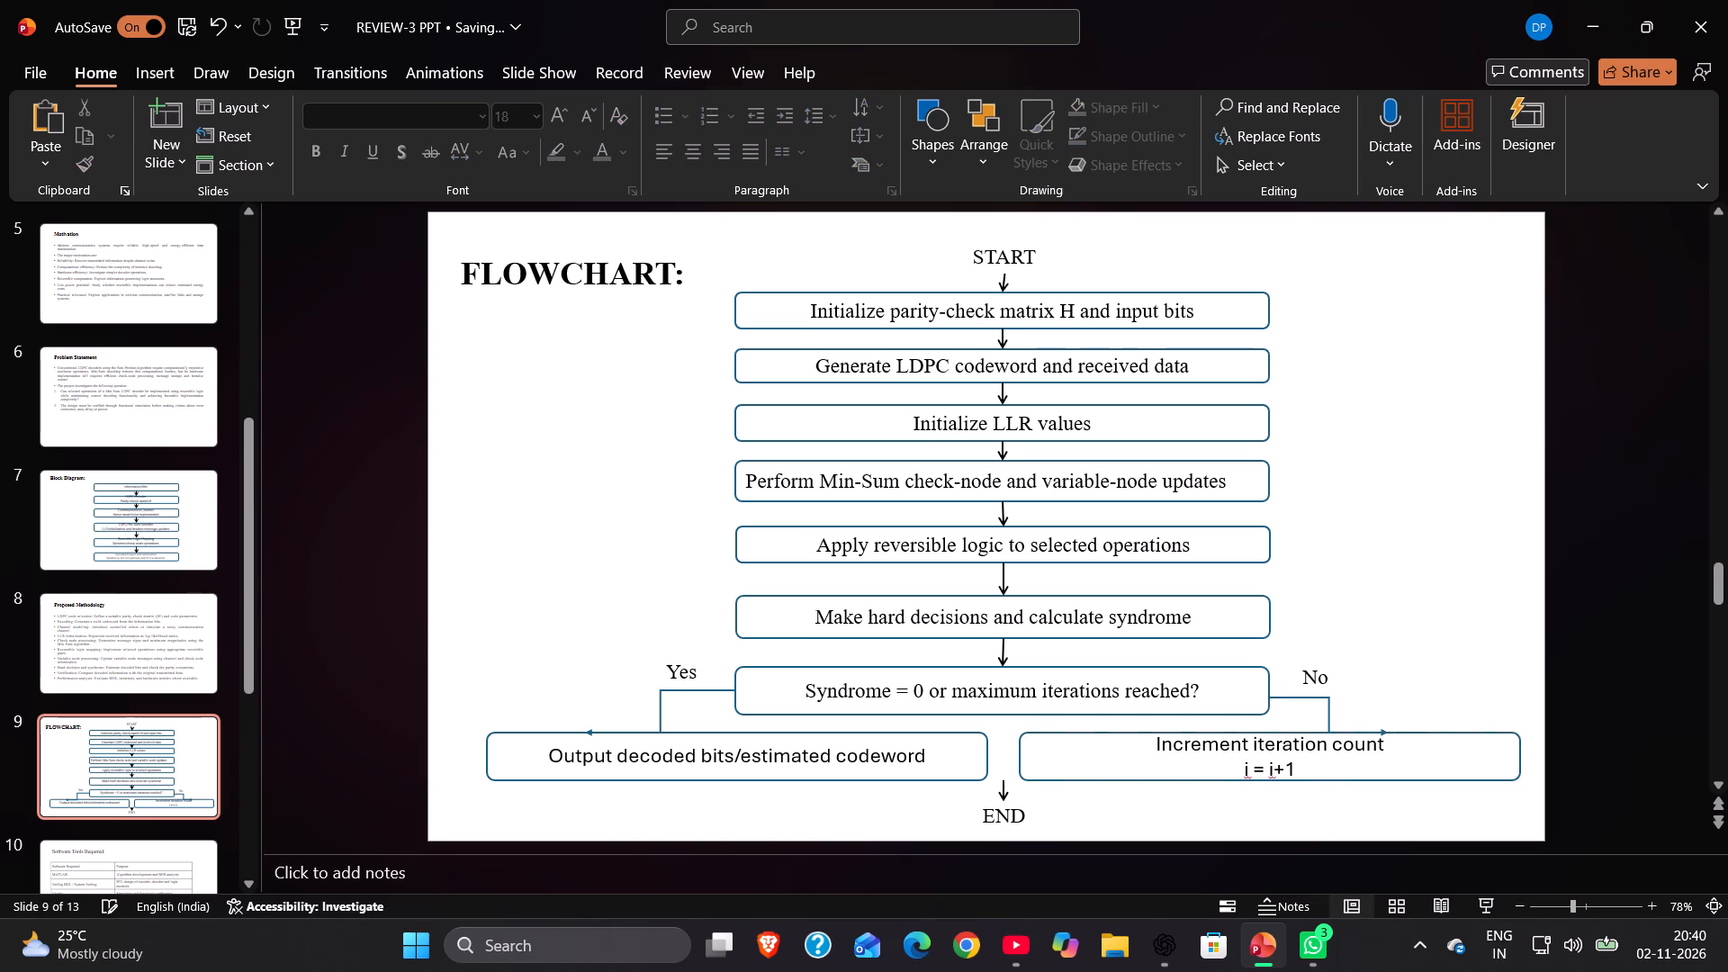
Set the font of both text lines in the No-branch box to Times New Roman.
{"action": "key", "text": "ctrl+a"}
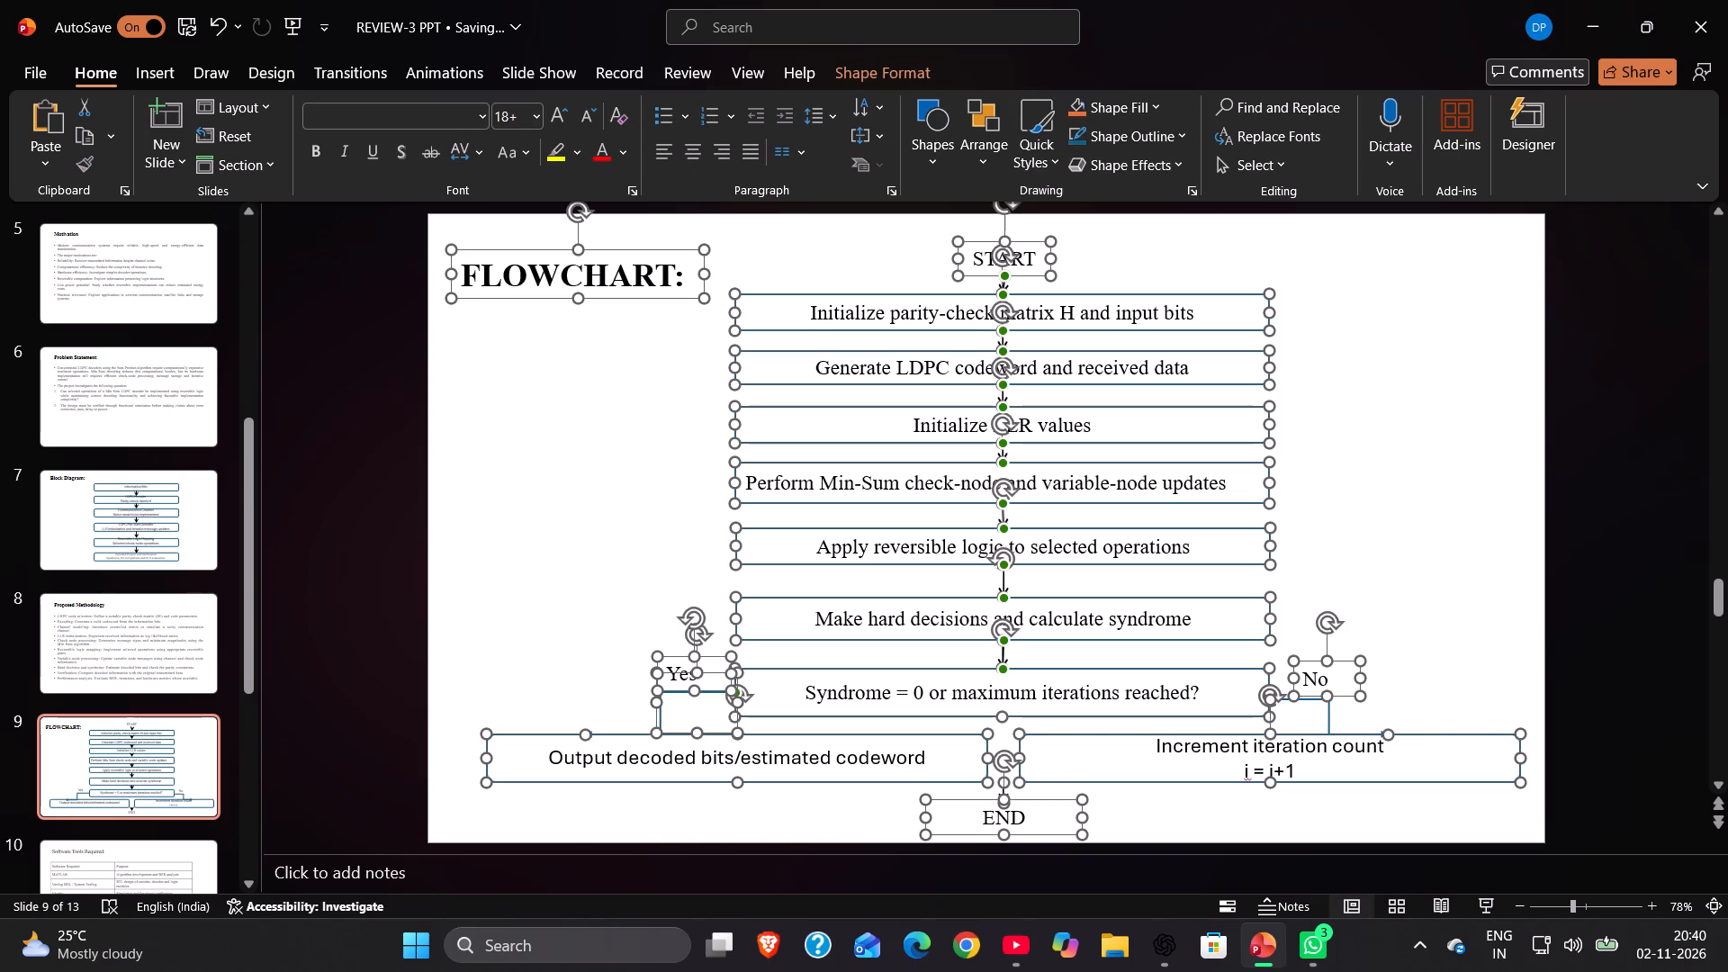
{"action": "left_click", "coordinate": [1368, 480]}
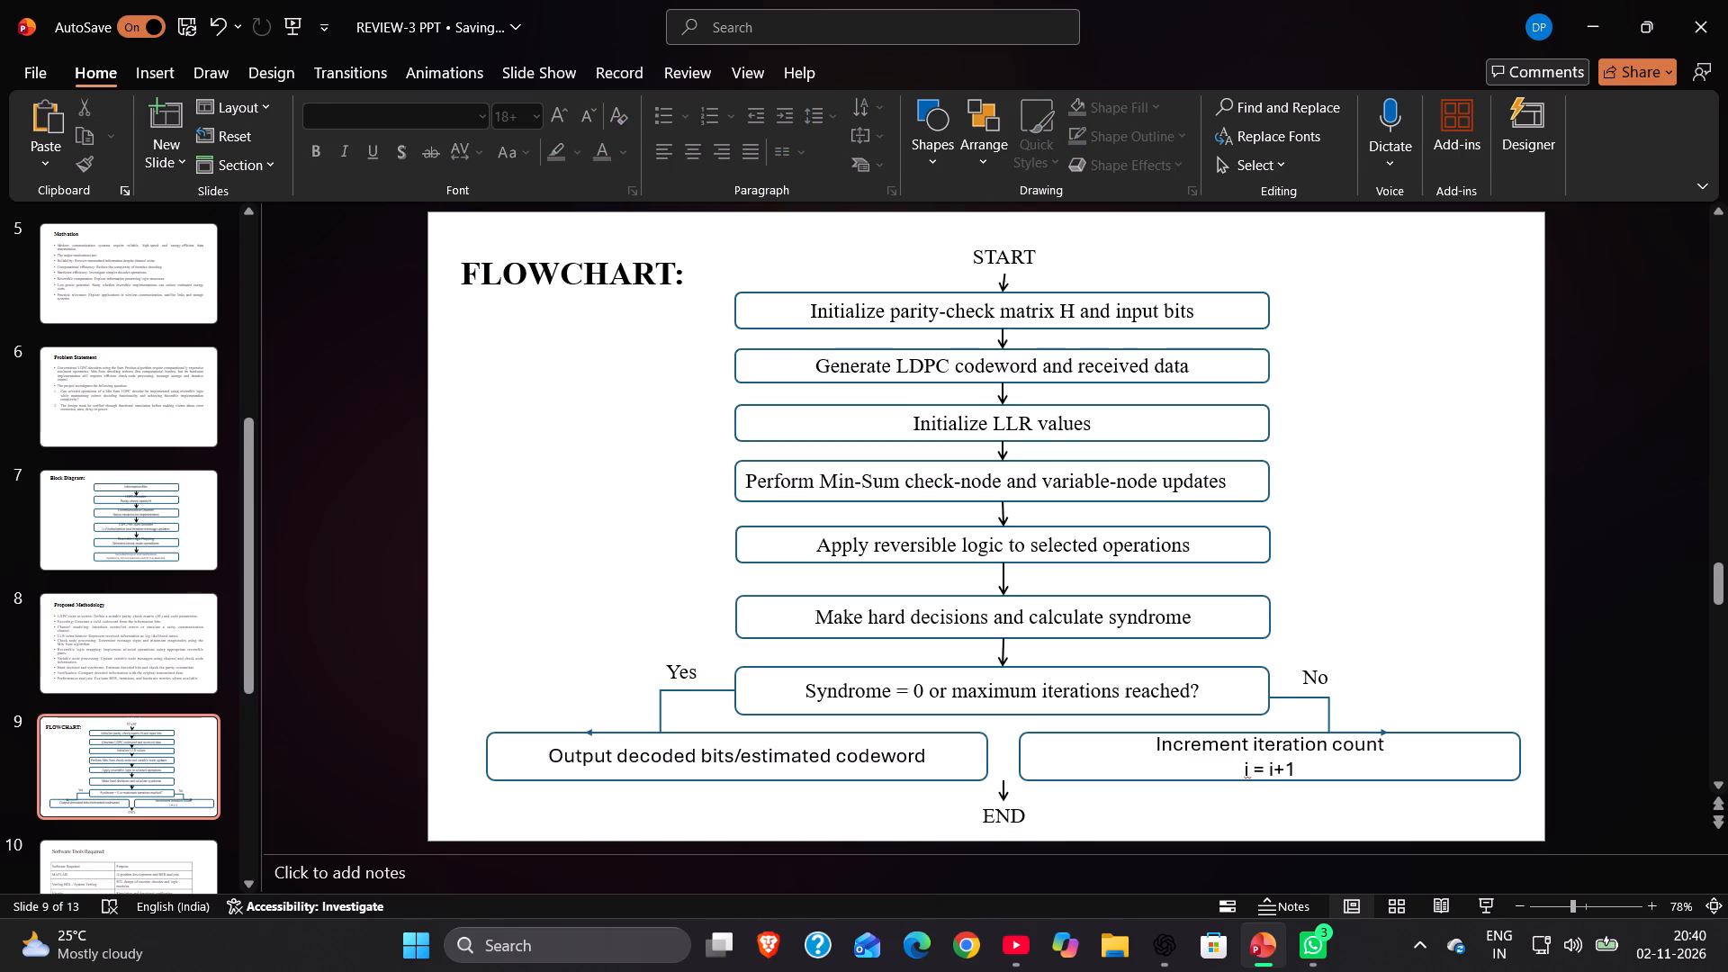
{"action": "left_click", "coordinate": [1301, 761]}
{"action": "left_click_drag", "start_coordinate": [1301, 761], "coordinate": [1190, 742]}
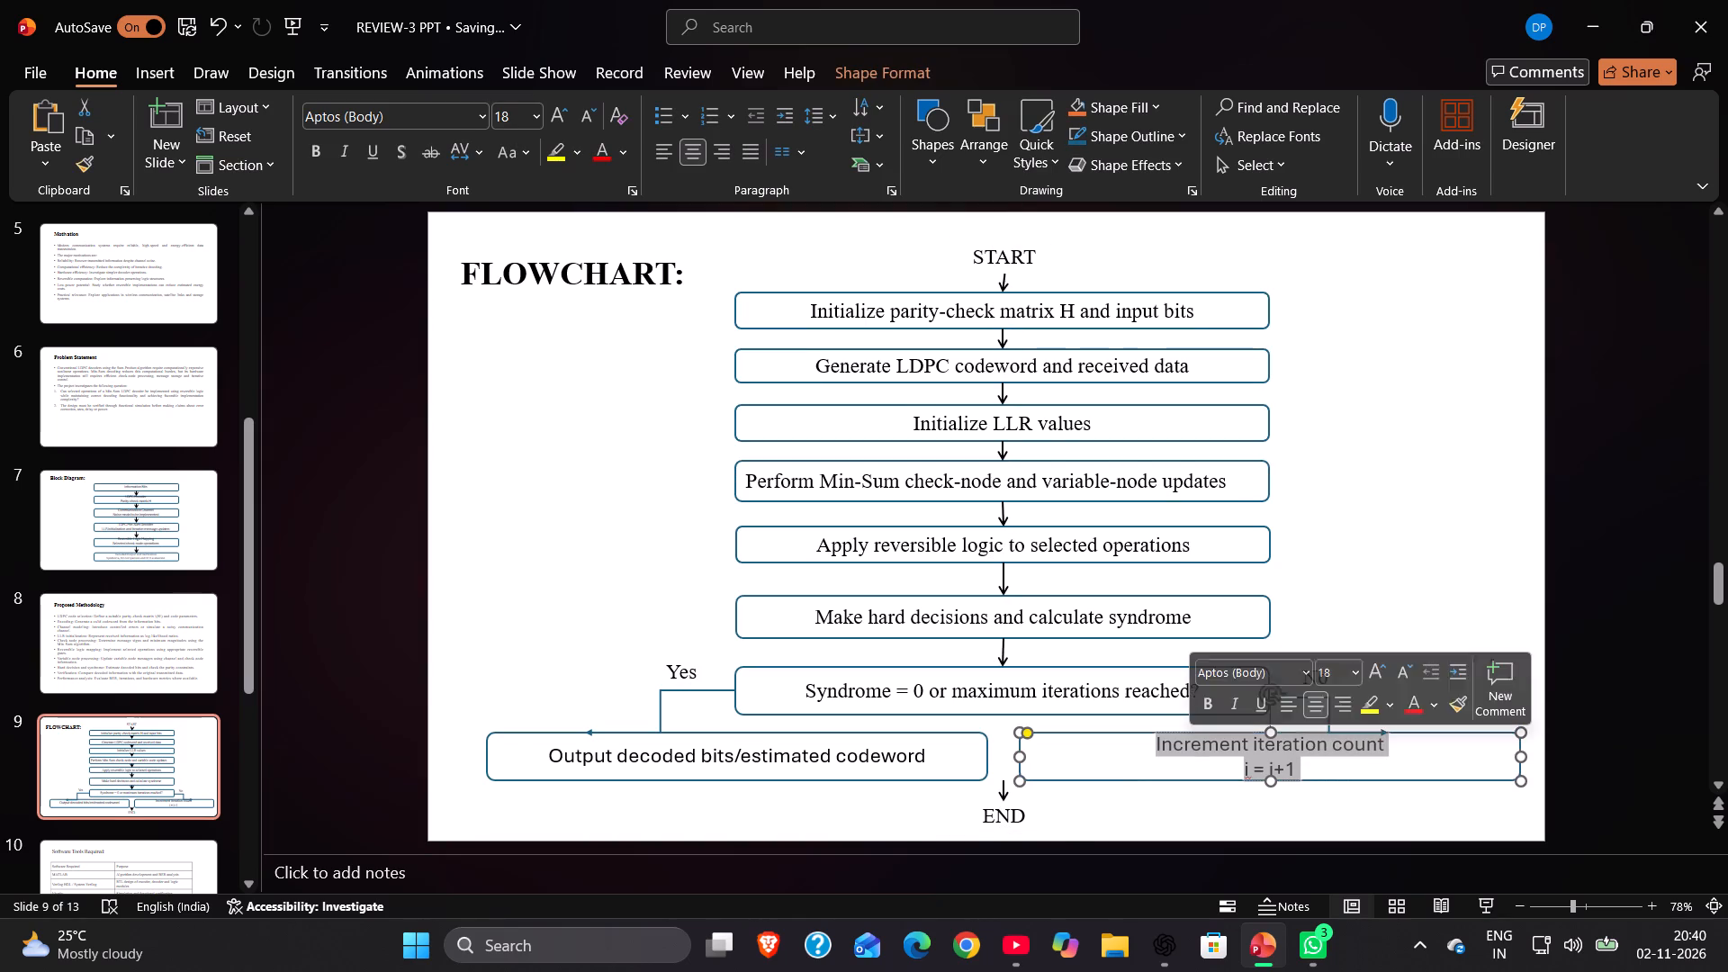
{"action": "left_click", "coordinate": [1304, 676]}
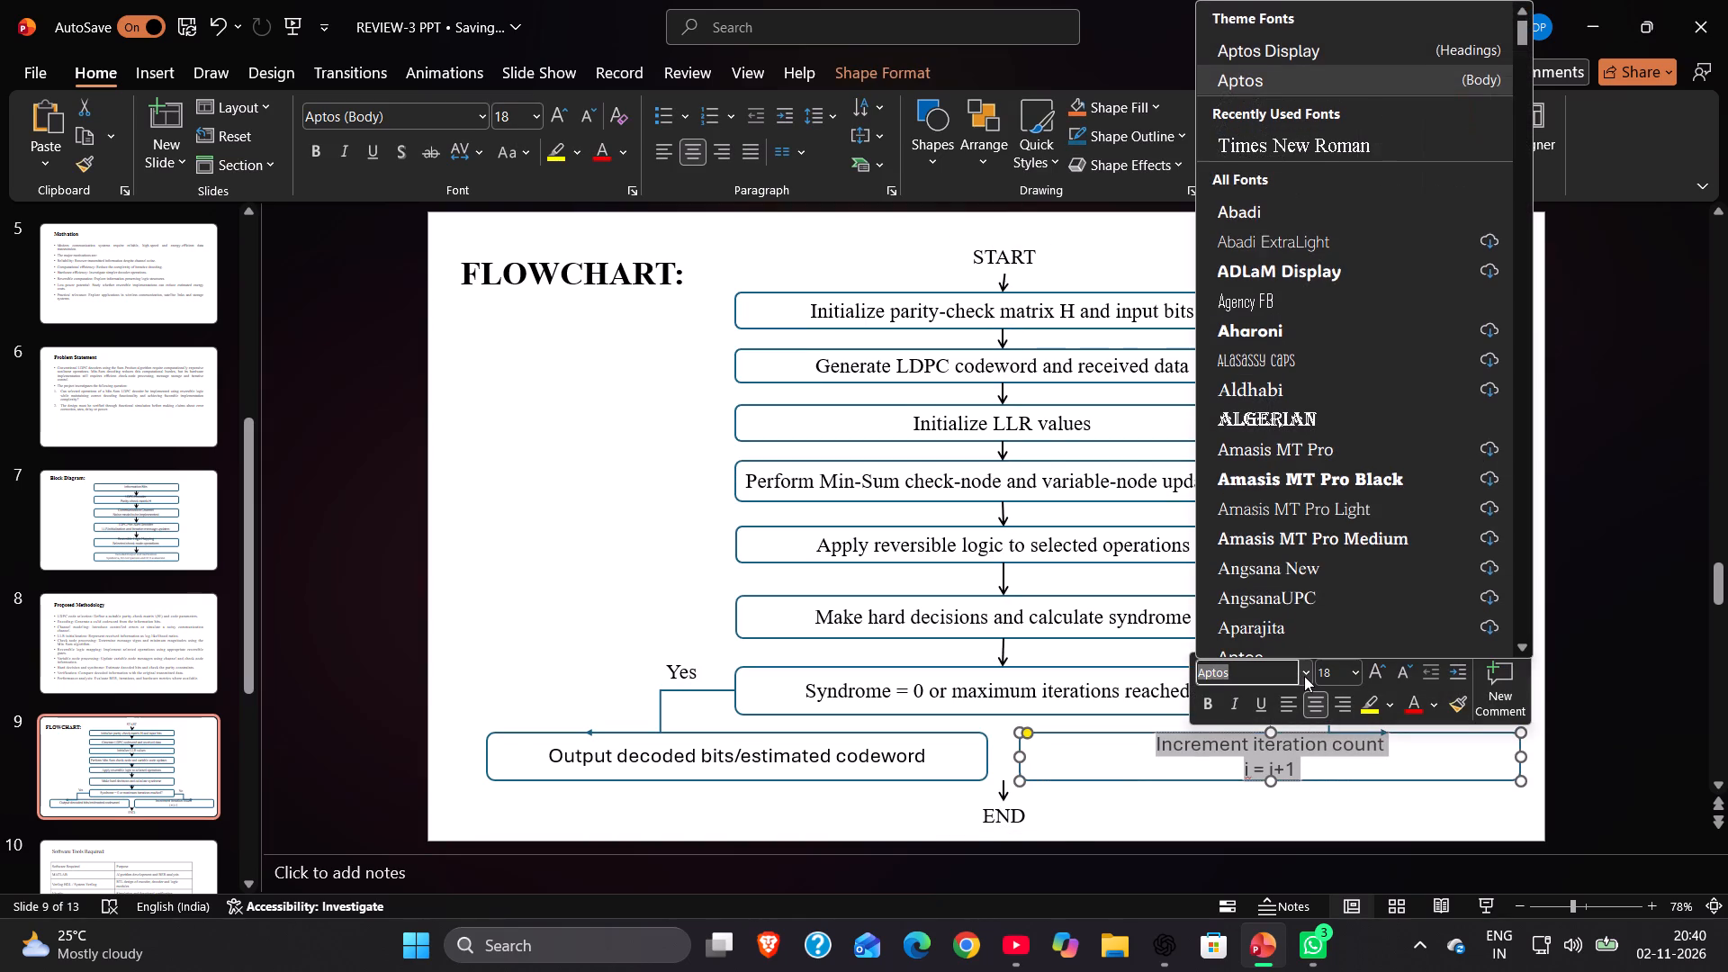
{"action": "left_click", "coordinate": [1249, 141]}
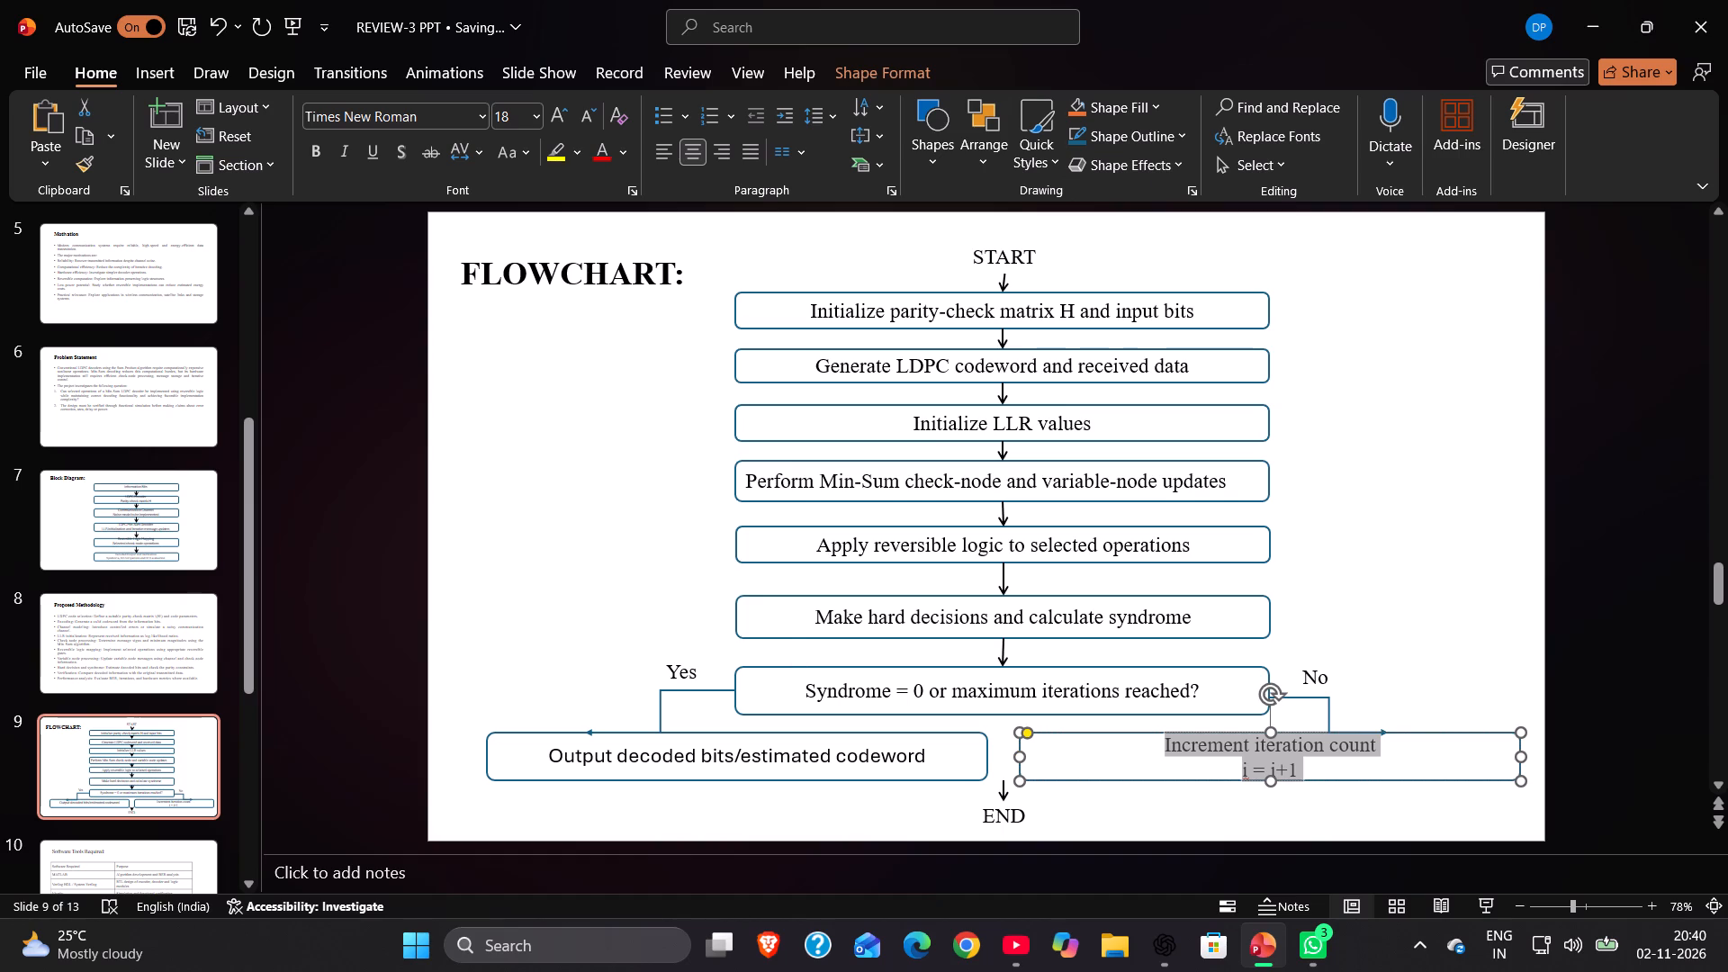
Set the font of the Yes-branch label "Output decoded bits/estimated codeword" to Times New Roman.
{"action": "double_click", "coordinate": [914, 748]}
{"action": "left_click_drag", "start_coordinate": [914, 748], "coordinate": [495, 716]}
{"action": "left_click", "coordinate": [604, 653]}
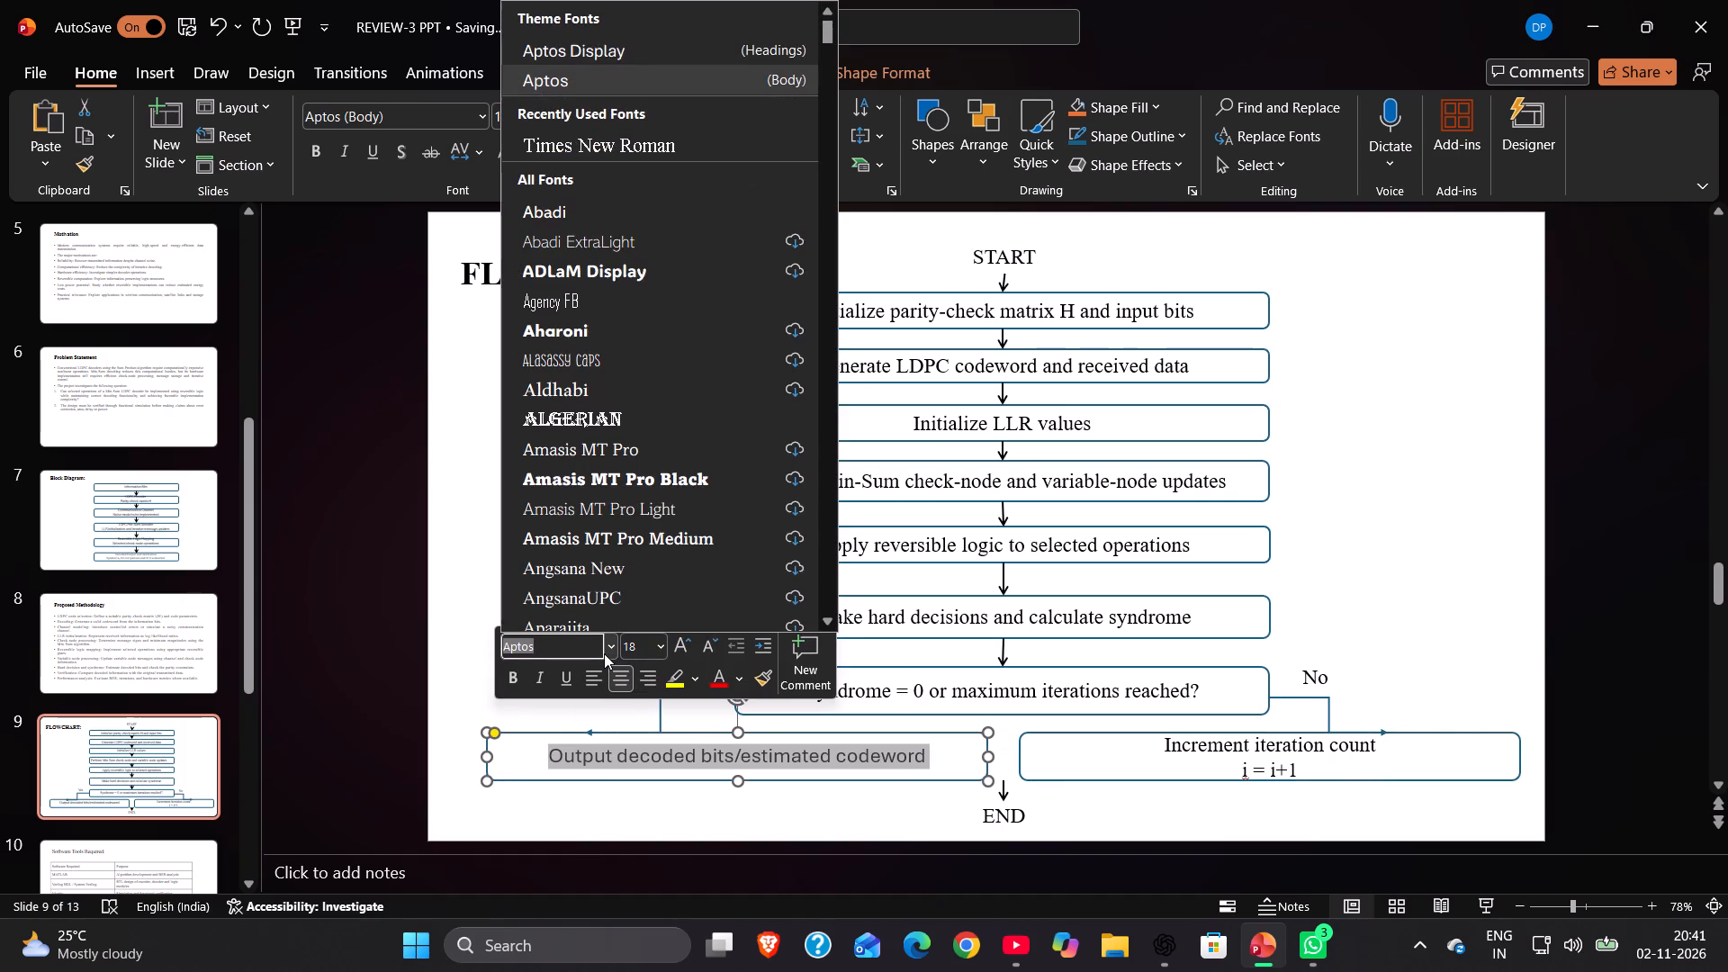
{"action": "left_click", "coordinate": [629, 145]}
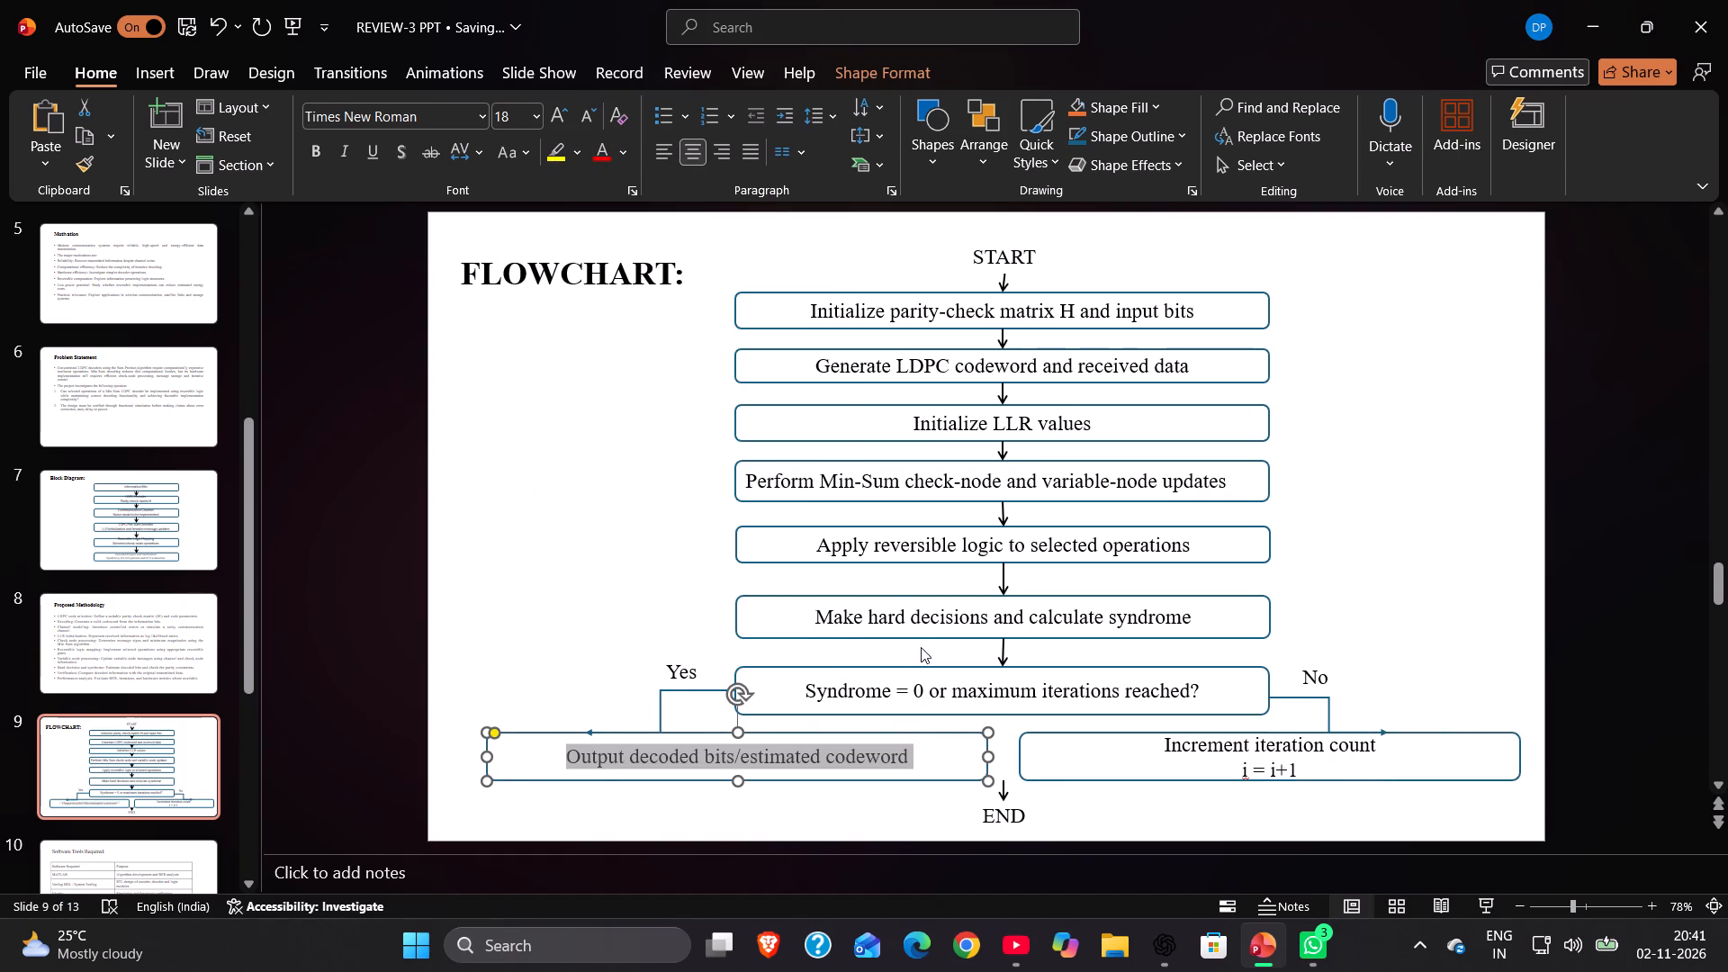
Check the font and size of the text in the remaining flowchart boxes, from the syndrome decision up to the parity-check initialization.
{"action": "double_click", "coordinate": [948, 697]}
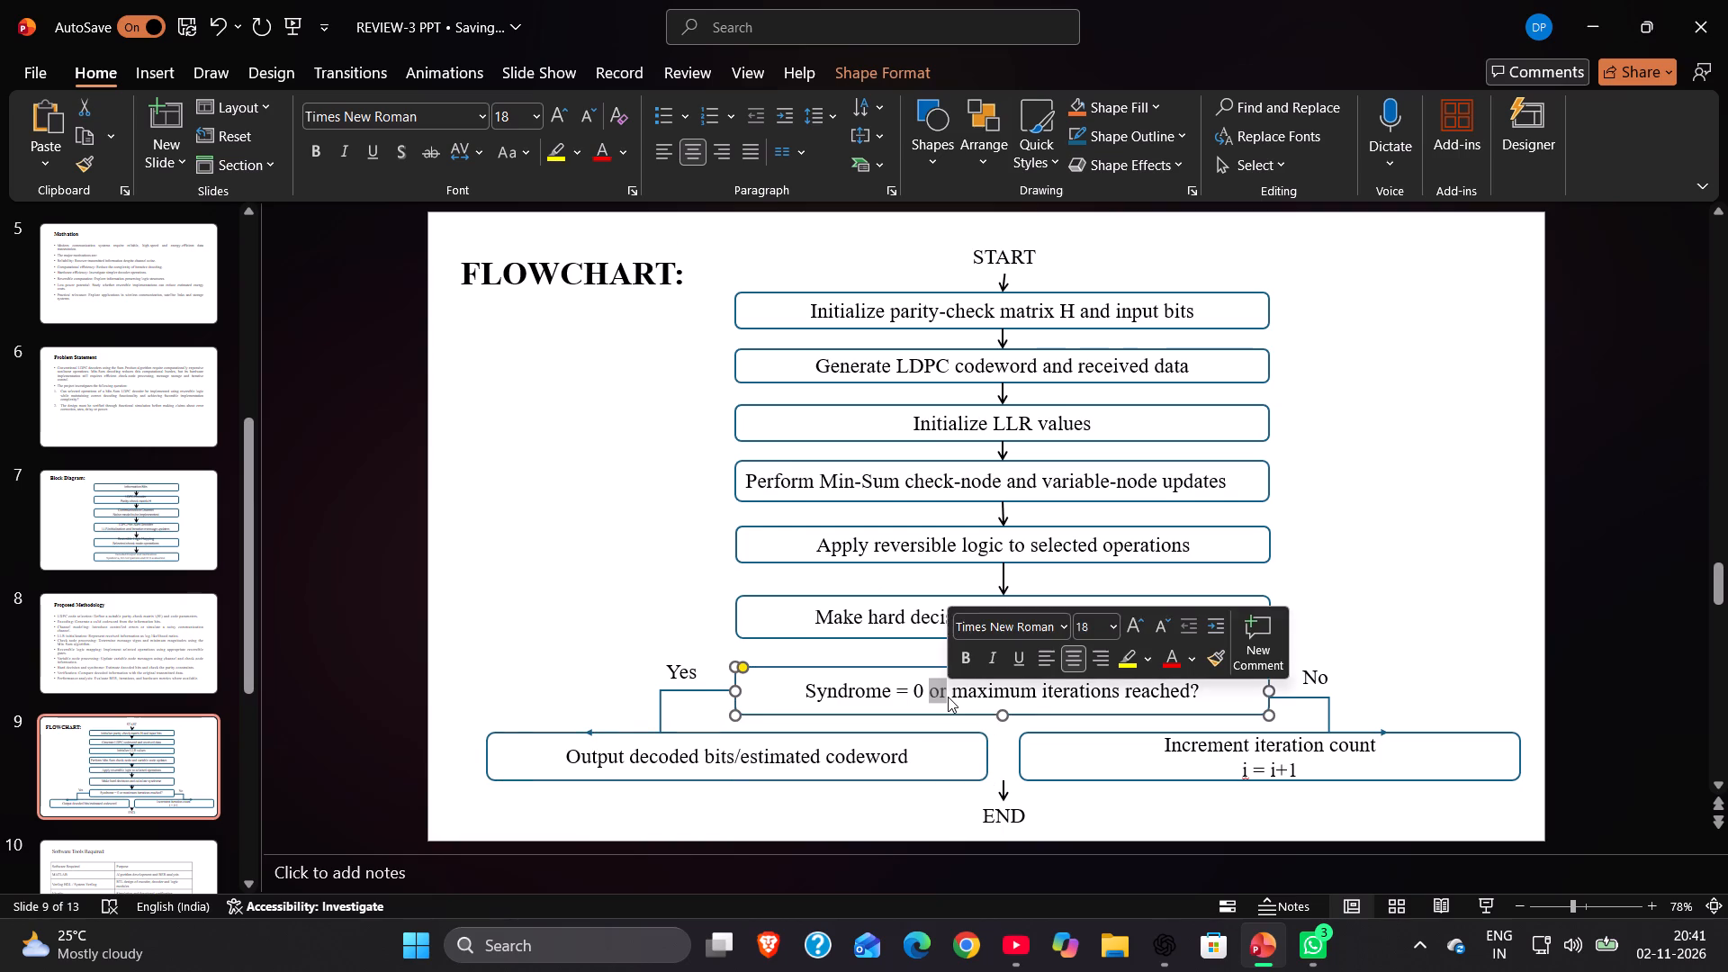
{"action": "double_click", "coordinate": [903, 622]}
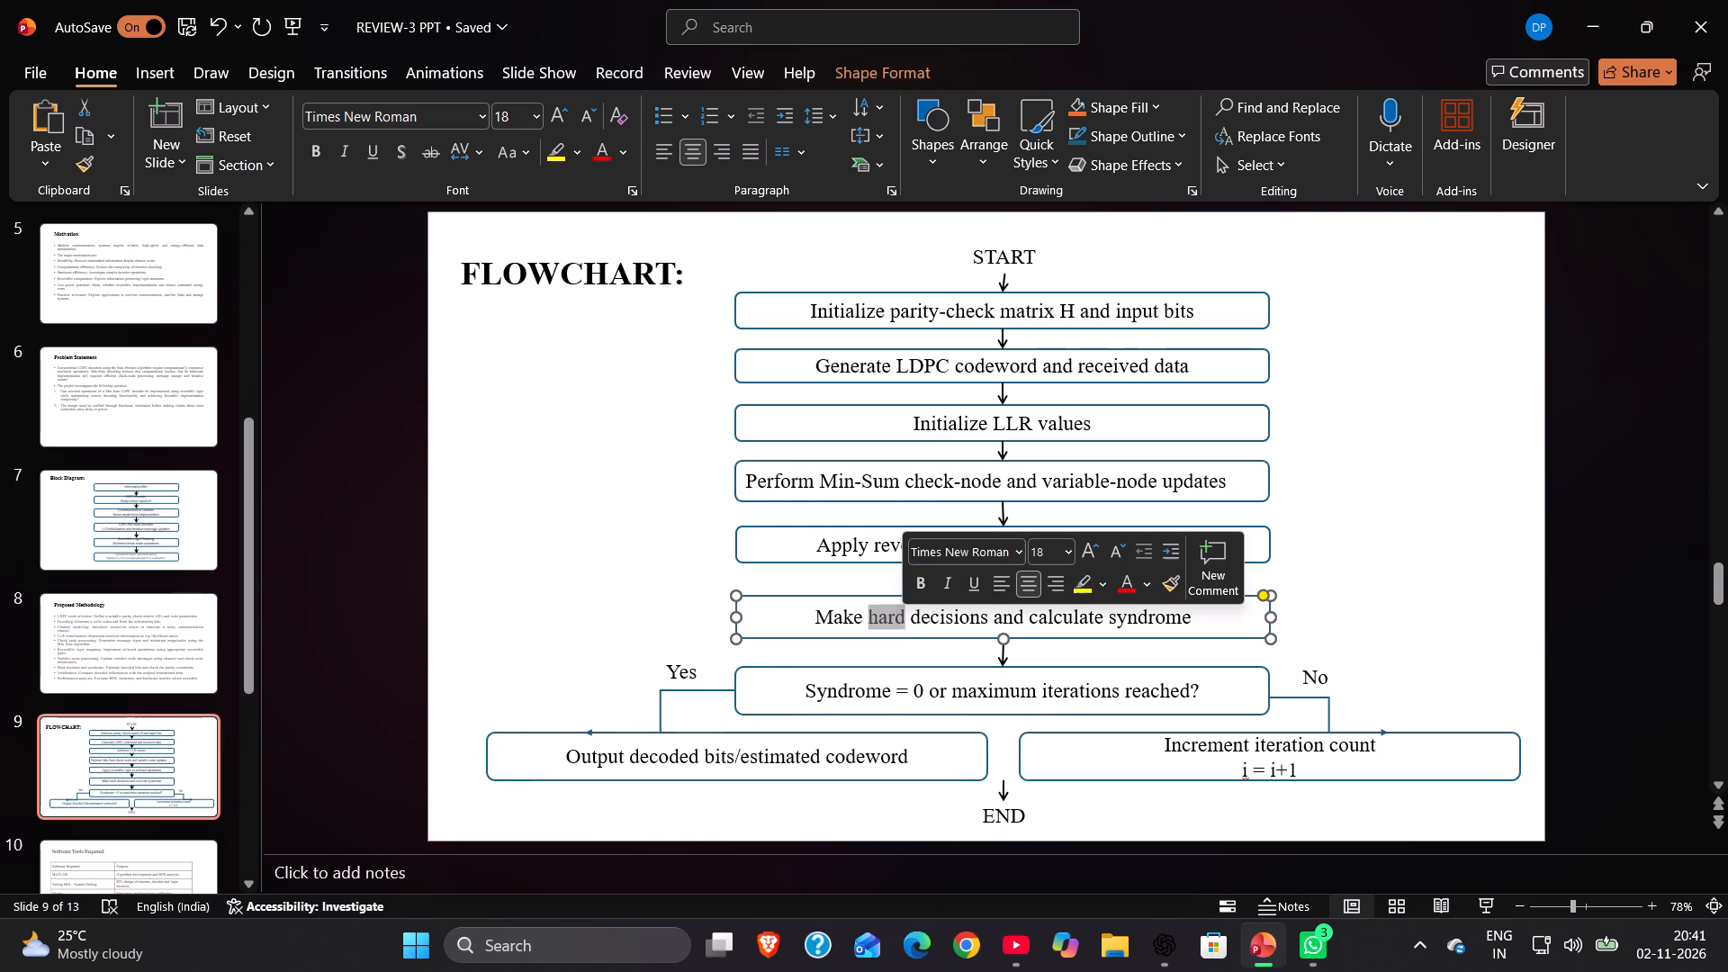
{"action": "left_click", "coordinate": [878, 549]}
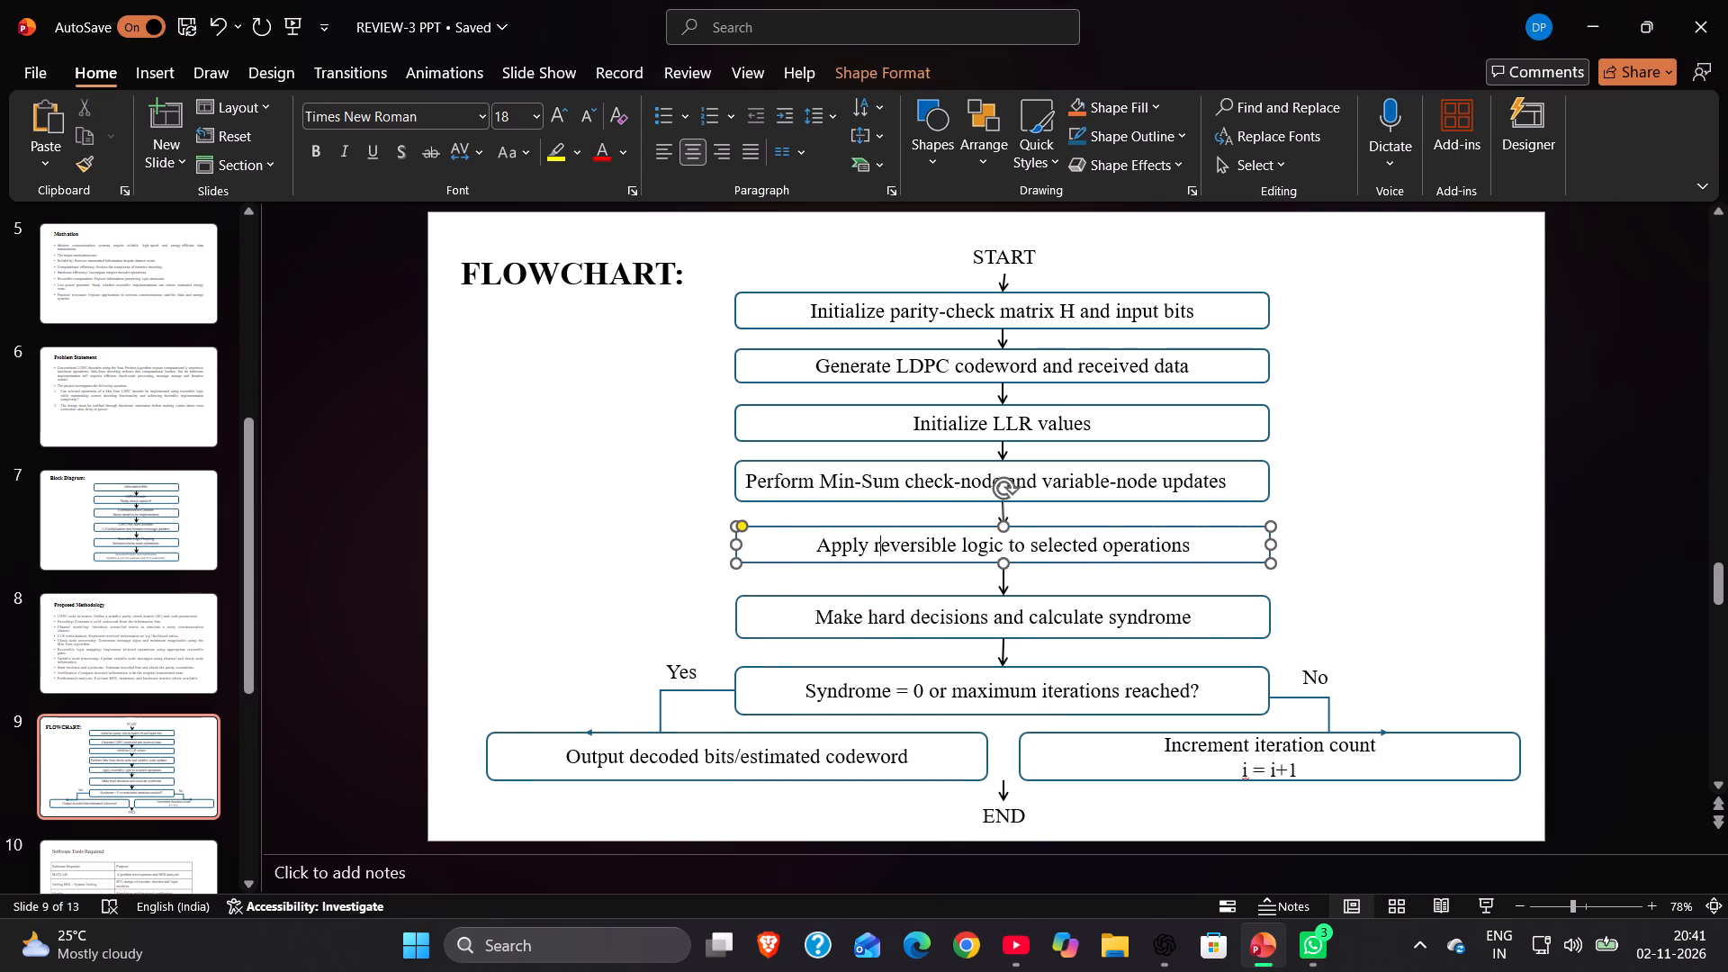
{"action": "left_click", "coordinate": [888, 488]}
{"action": "double_click", "coordinate": [888, 488]}
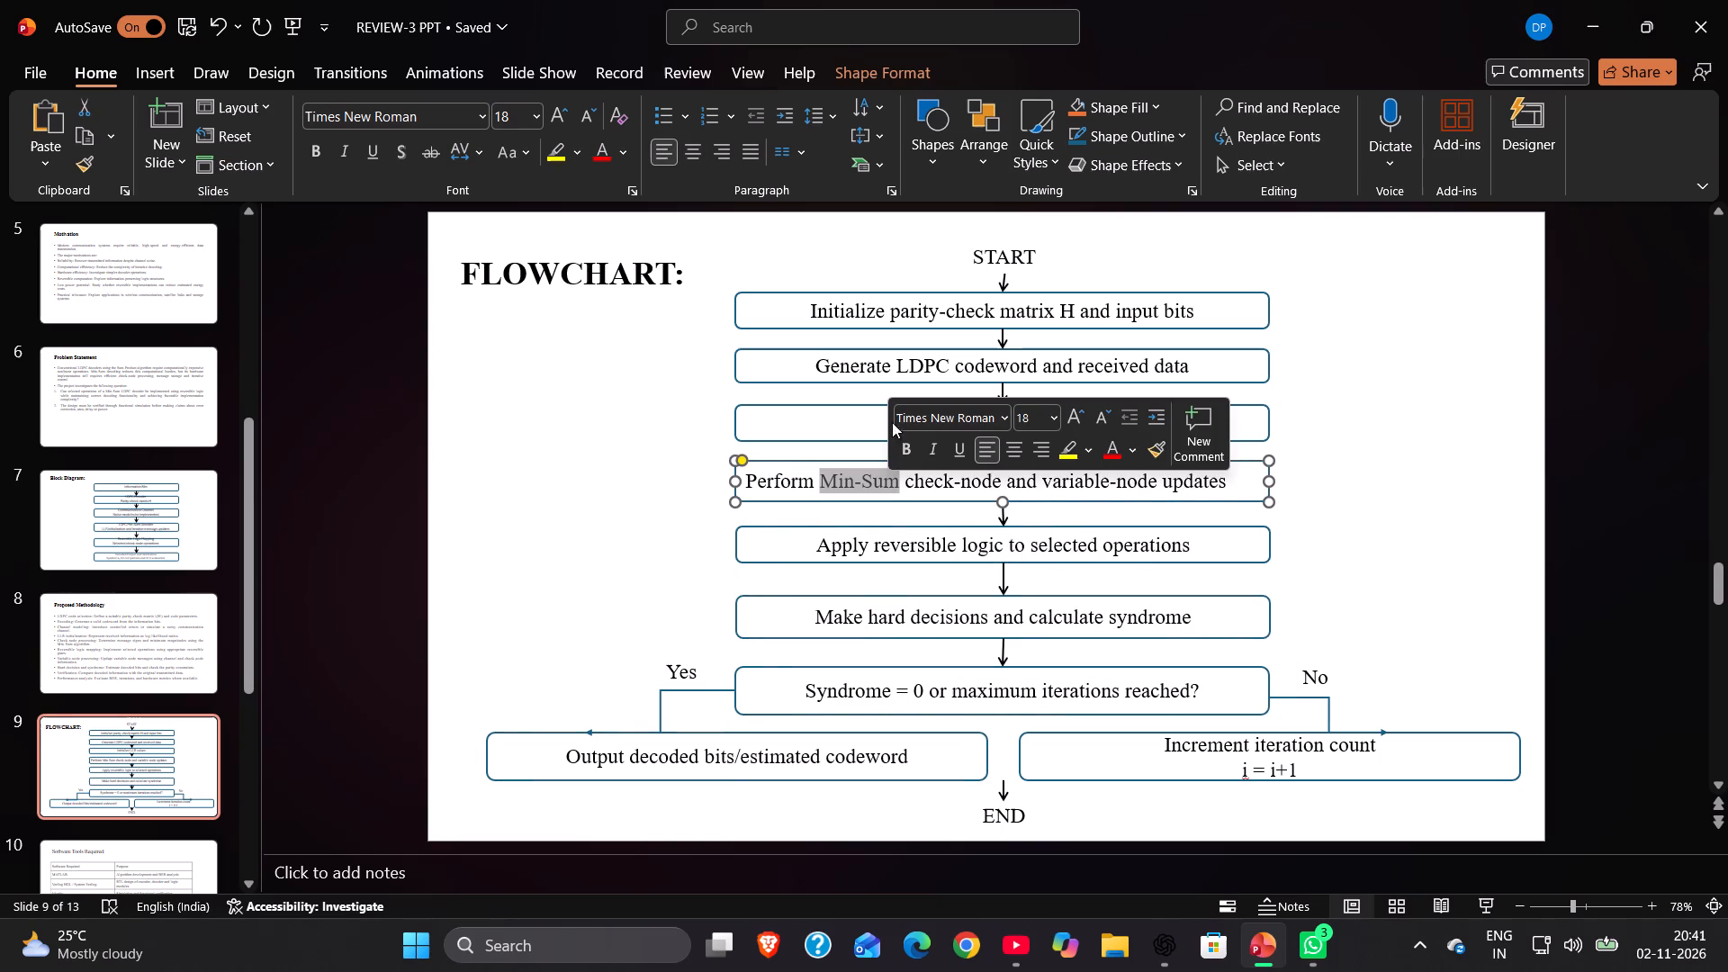
{"action": "left_click", "coordinate": [858, 421]}
{"action": "double_click", "coordinate": [952, 427]}
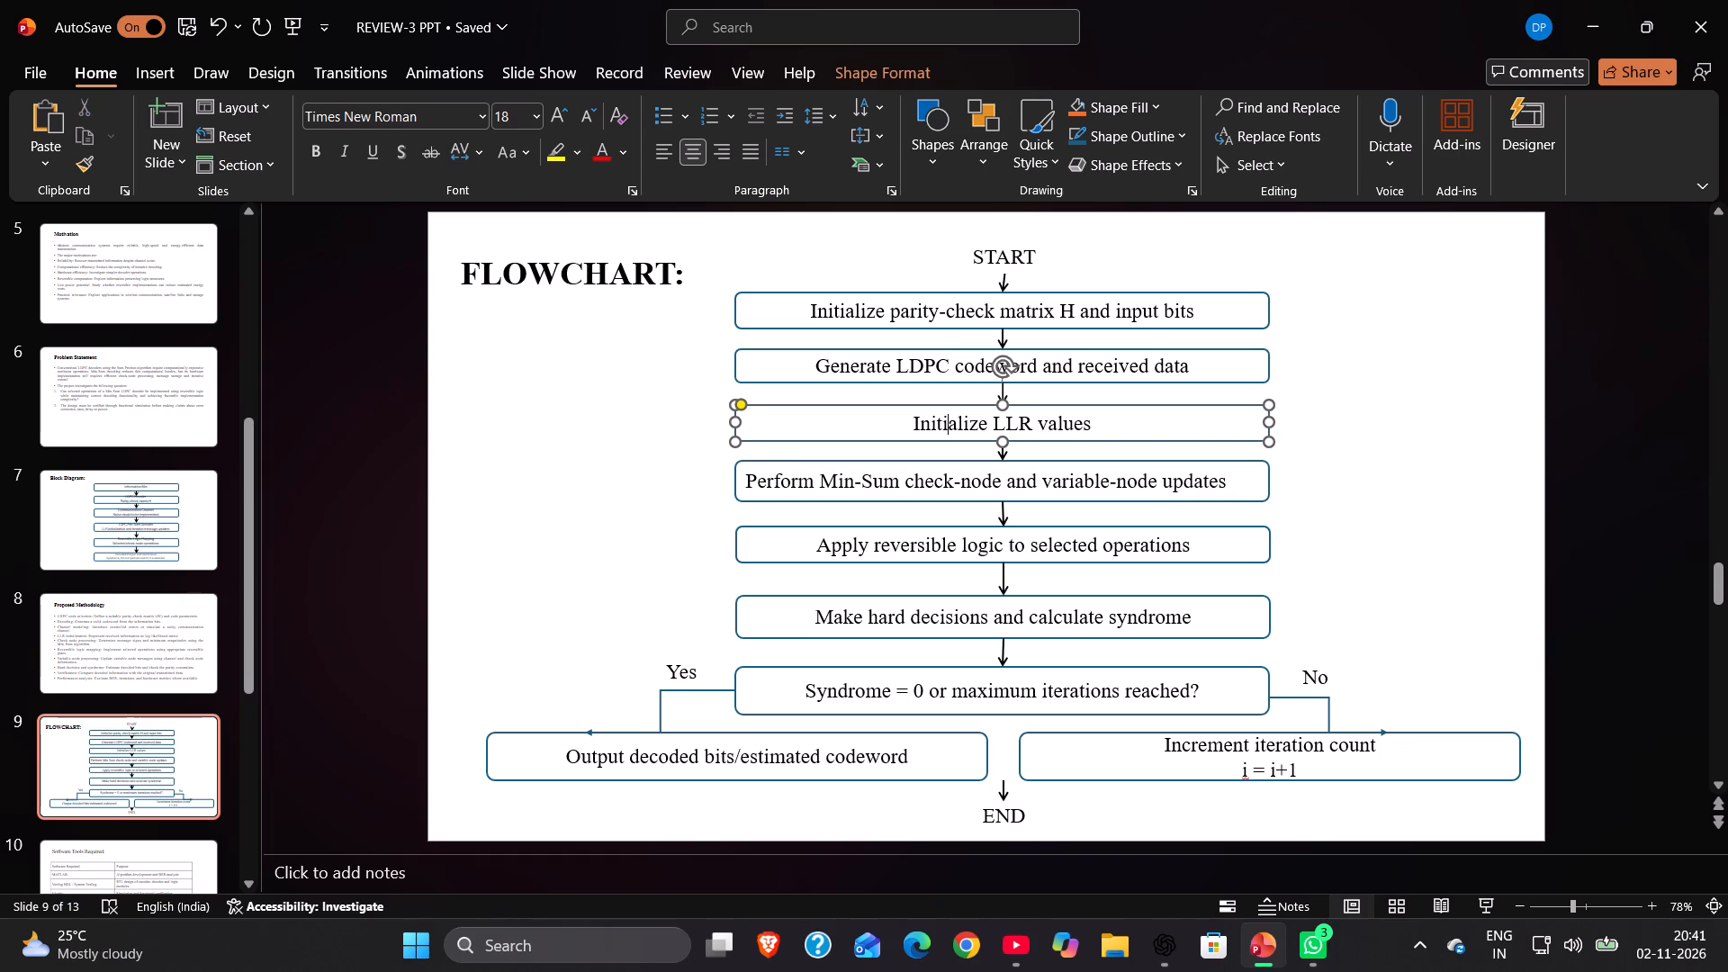
{"action": "double_click", "coordinate": [922, 371]}
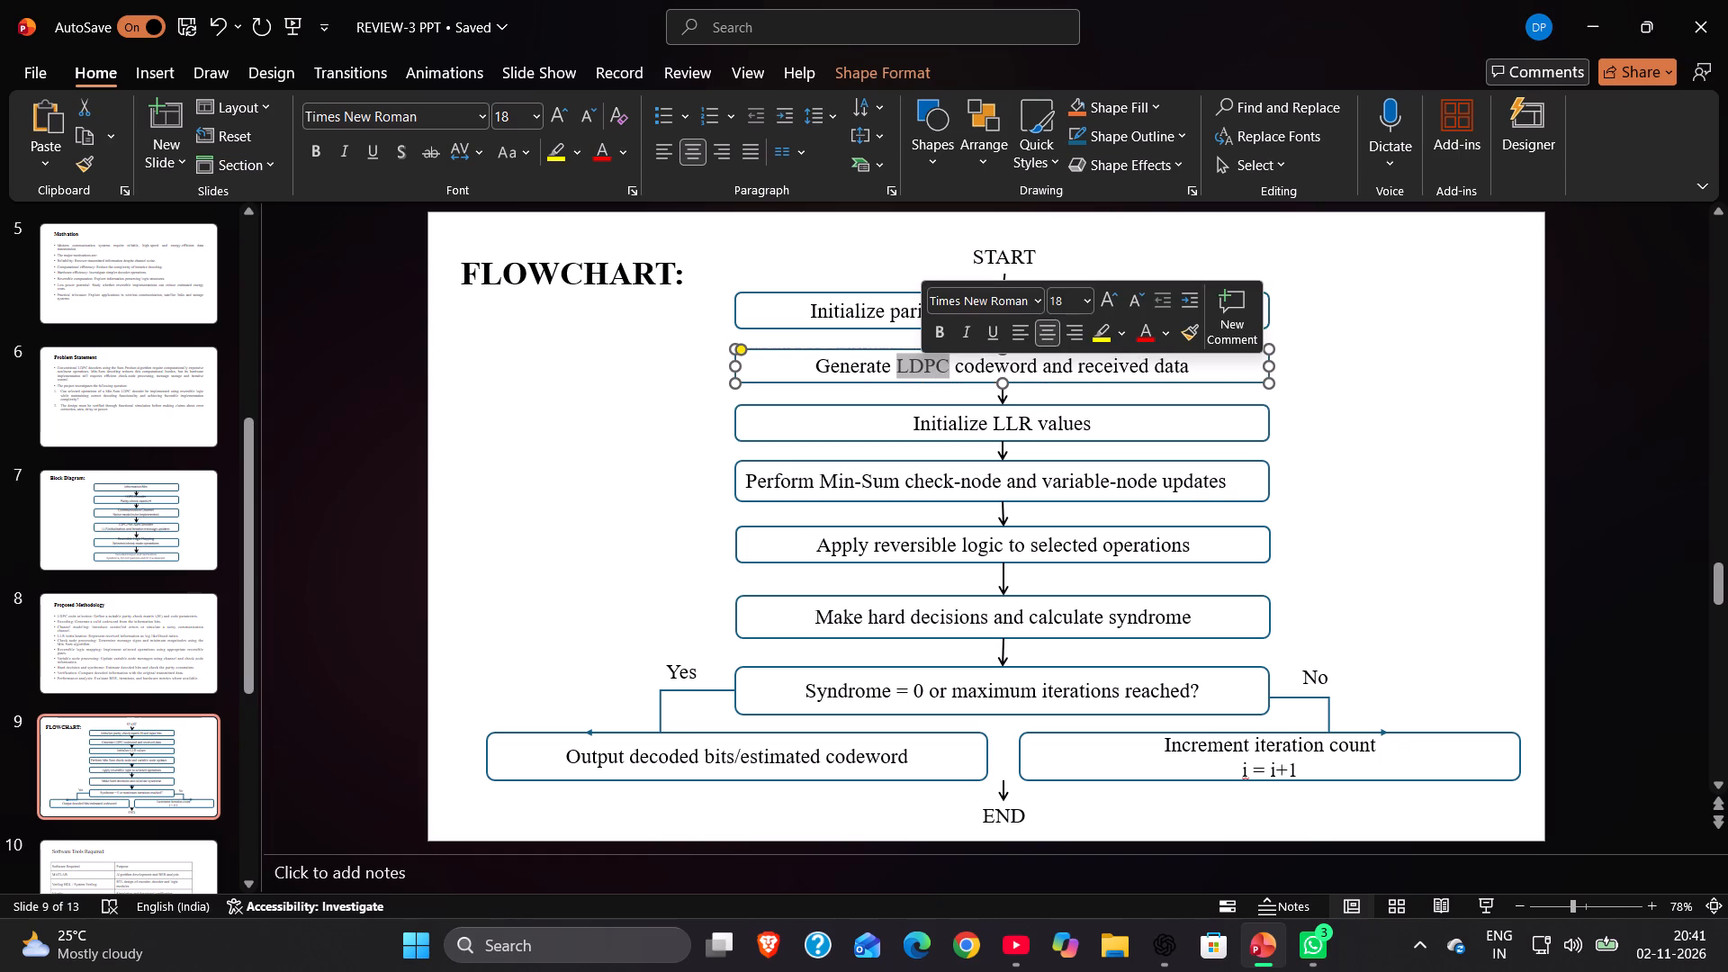
{"action": "double_click", "coordinate": [898, 306]}
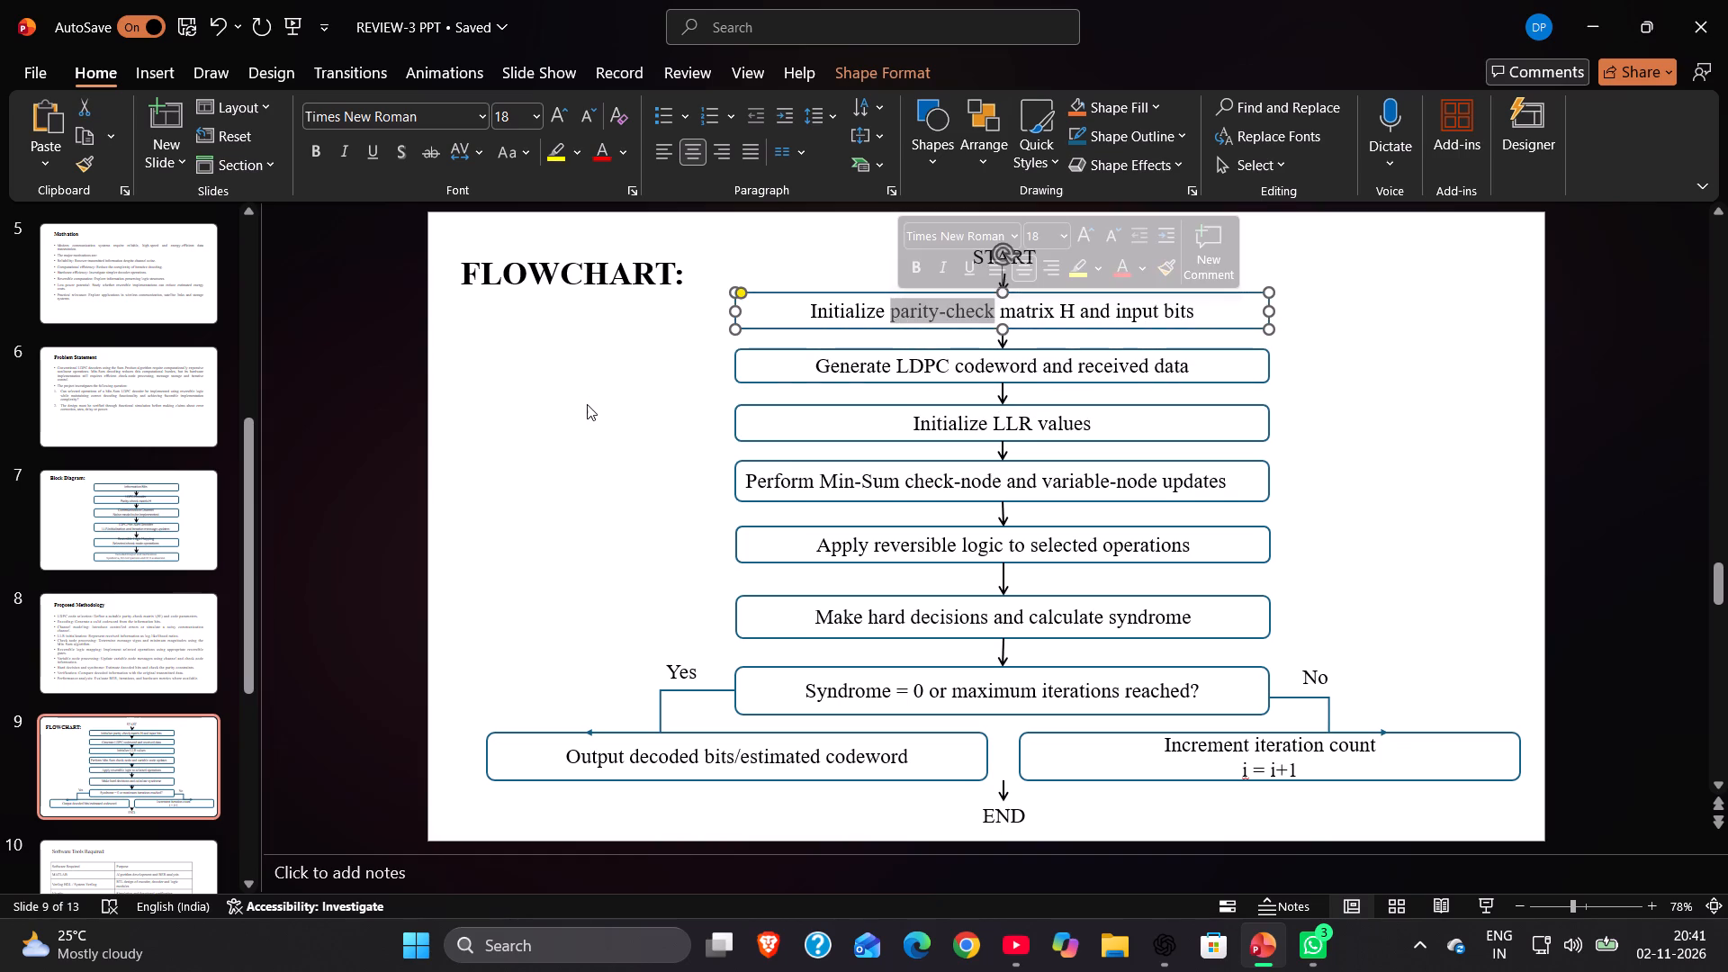
{"action": "left_click", "coordinate": [587, 404]}
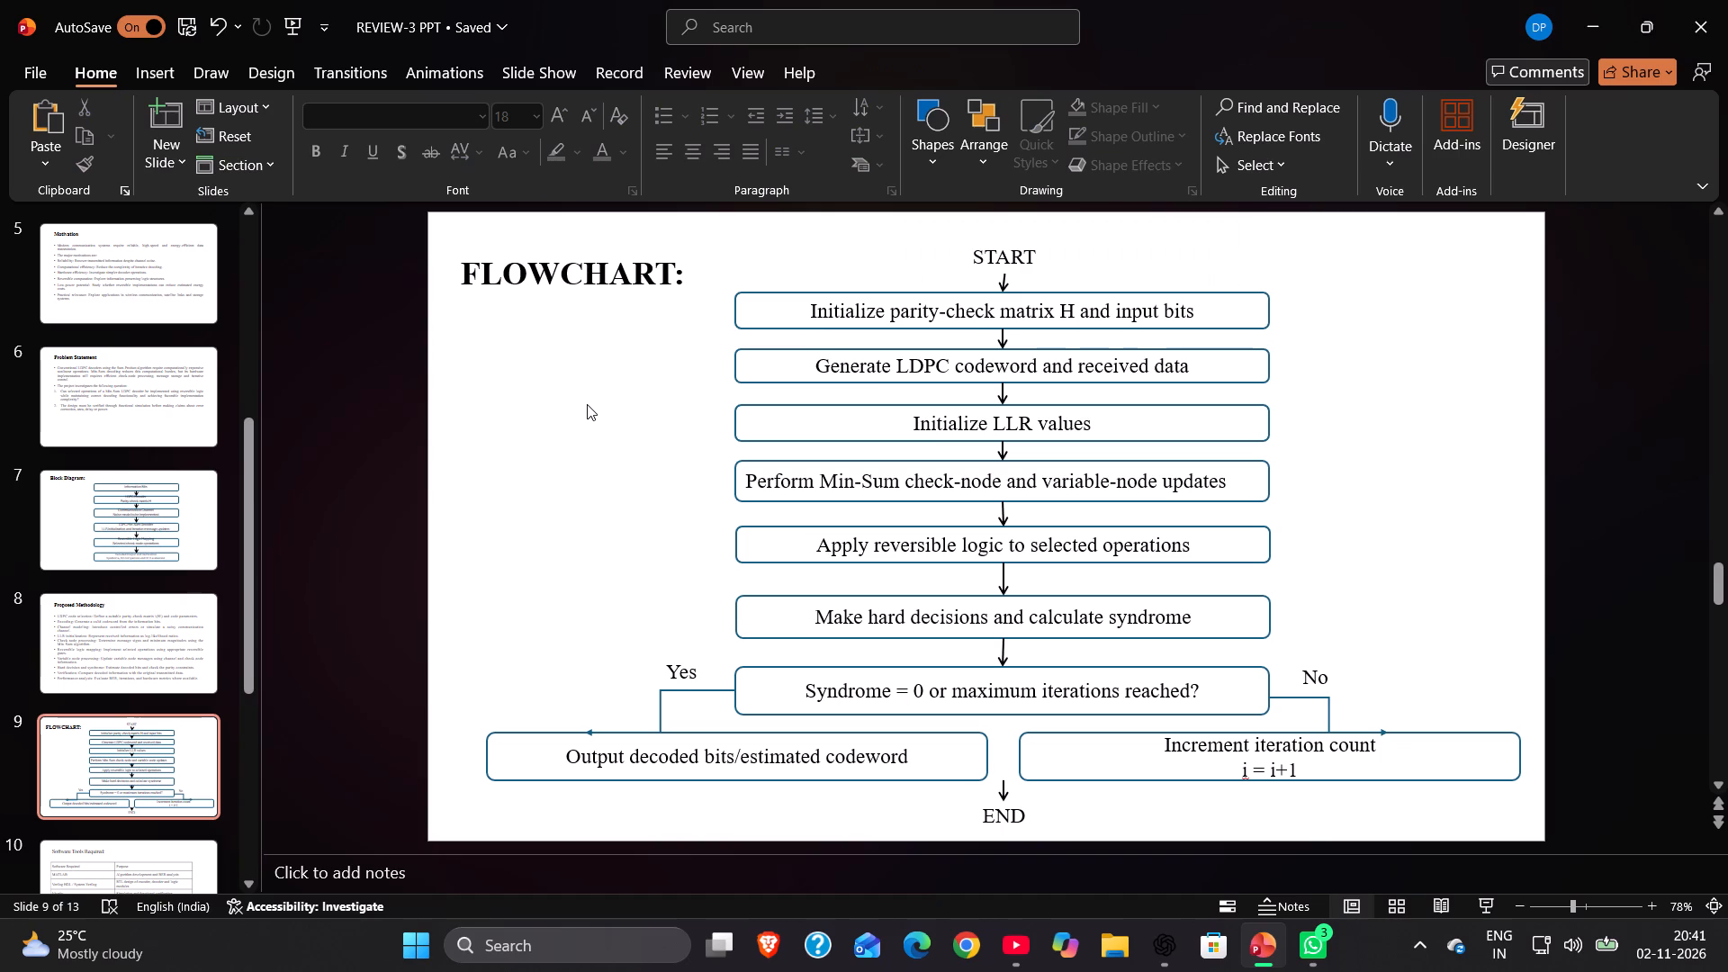
Look through the presentation's slides from the references back to the first slide, and return to the flowchart slide.
{"action": "key", "text": "Down"}
{"action": "key", "text": "Down"}
{"action": "key", "text": "Down"}
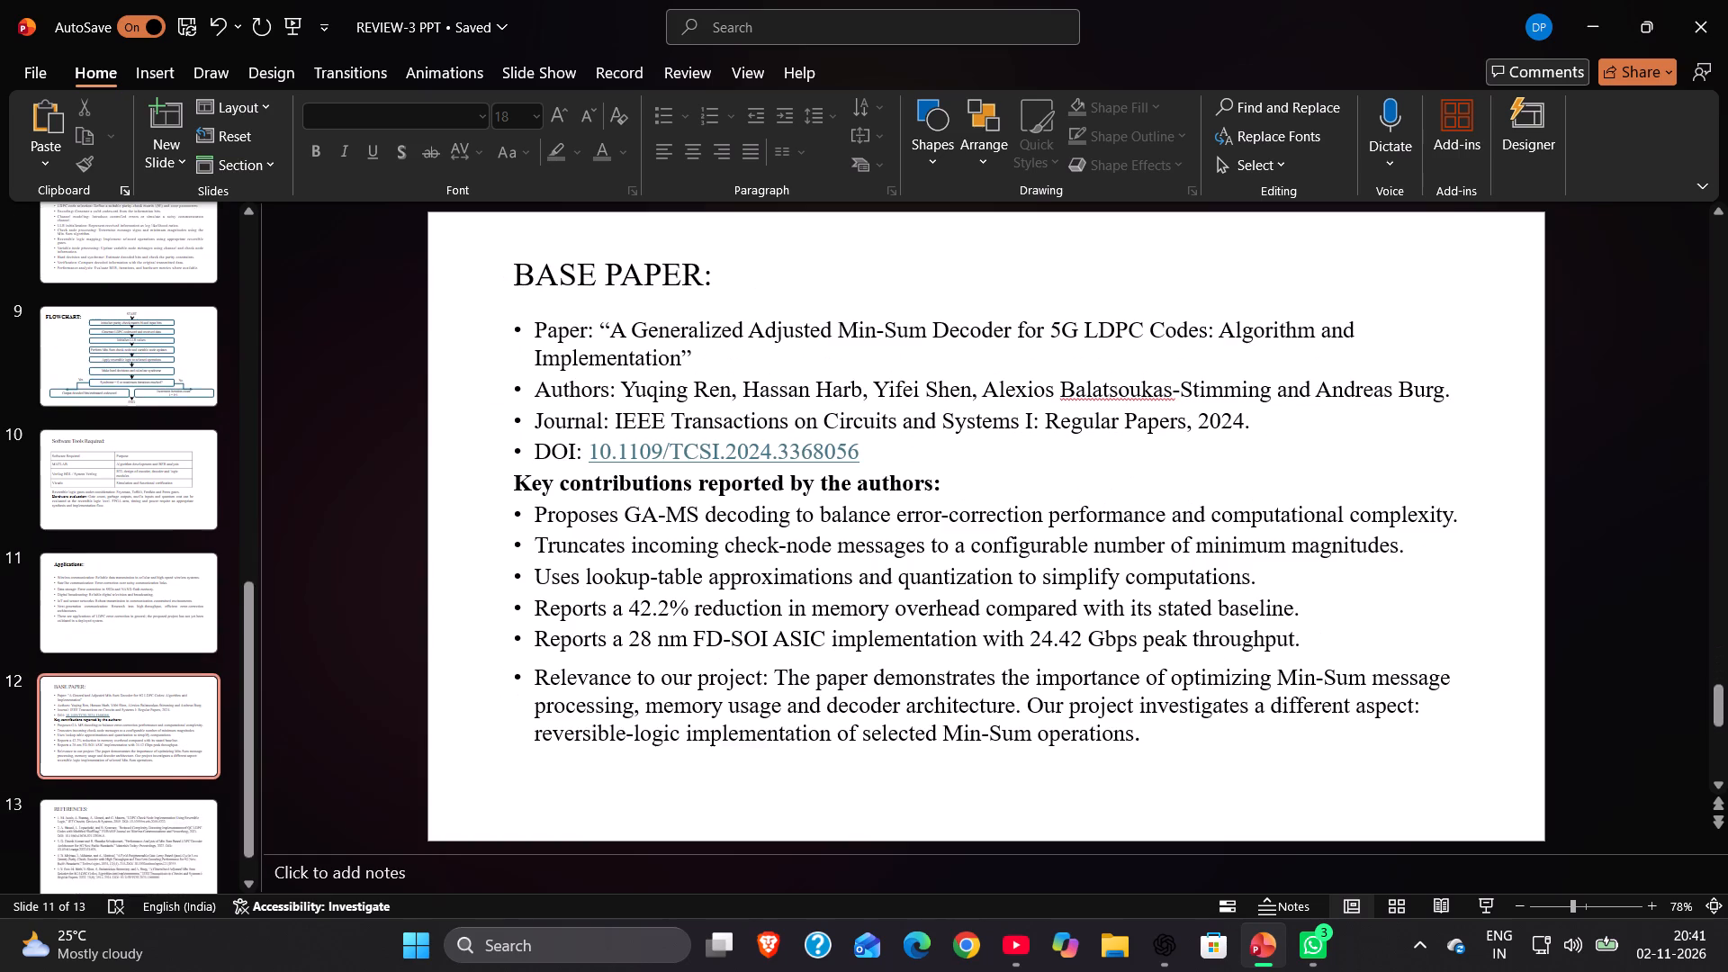
{"action": "key", "text": "Down"}
{"action": "key", "text": "Down"}
{"action": "key", "text": "Down"}
{"action": "key", "text": "Up"}
{"action": "key", "text": "Up"}
{"action": "key", "text": "Up"}
{"action": "key", "text": "Up"}
{"action": "key", "text": "Up"}
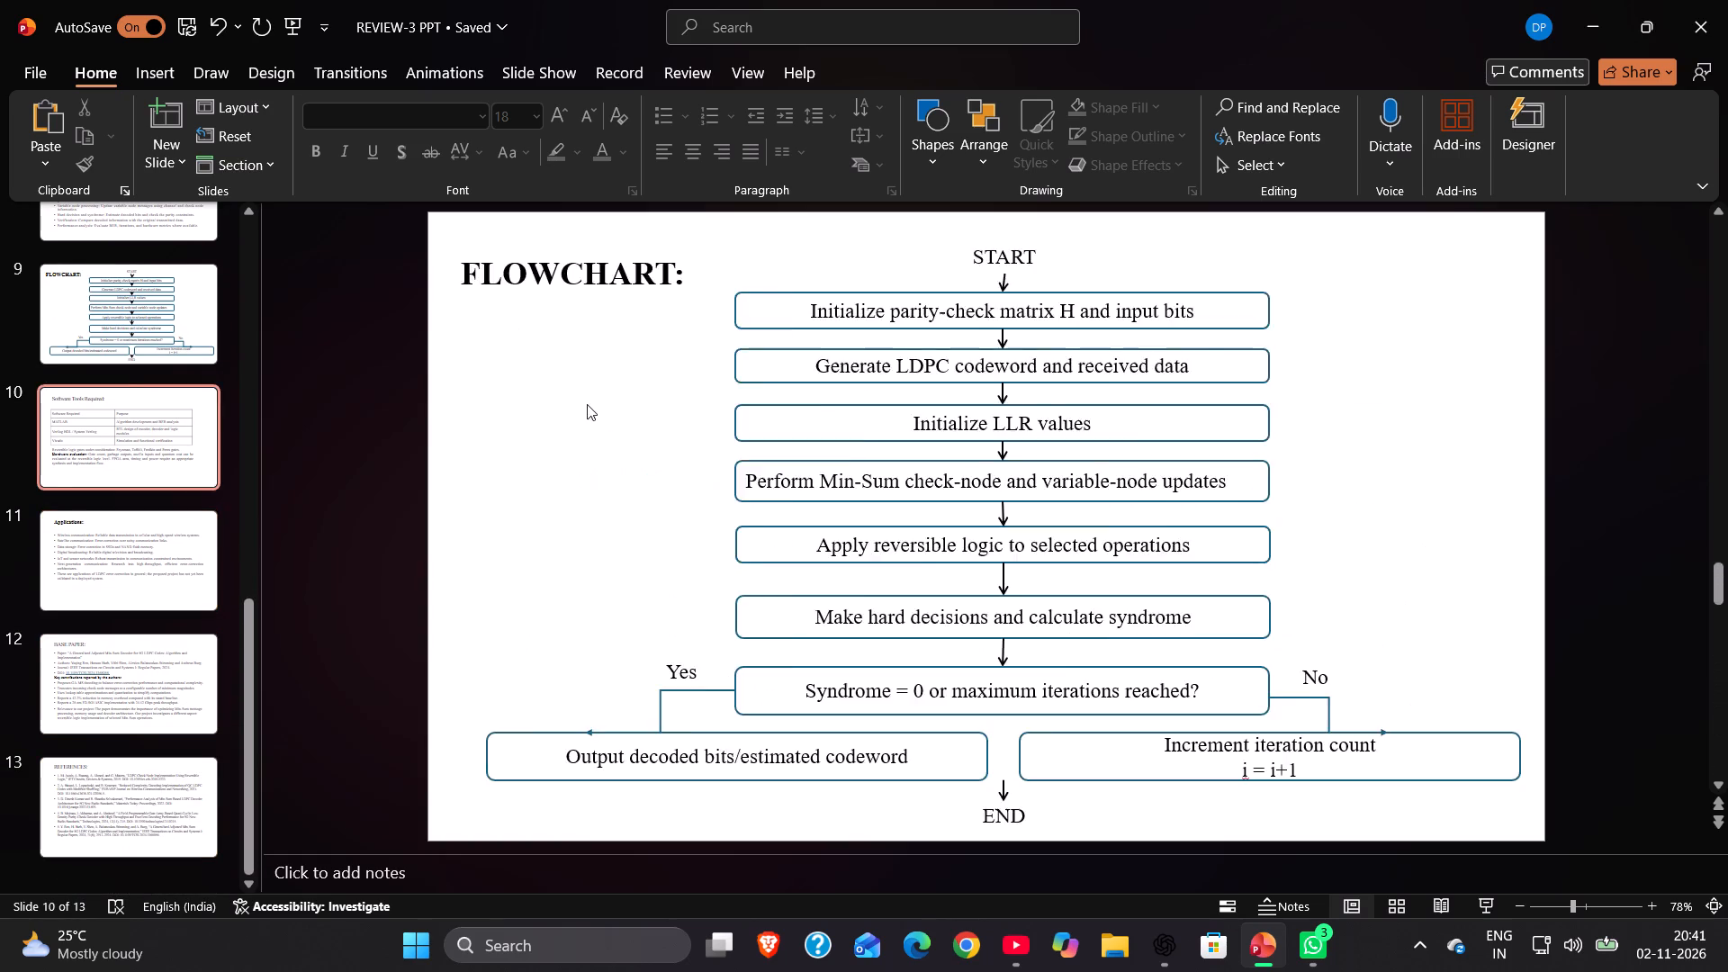
{"action": "key", "text": "Up"}
{"action": "key", "text": "Up"}
{"action": "key", "text": "Up"}
{"action": "key", "text": "Up"}
{"action": "key", "text": "Up"}
{"action": "key", "text": "Up"}
{"action": "key", "text": "Up"}
{"action": "key", "text": "Up"}
{"action": "key", "text": "Up"}
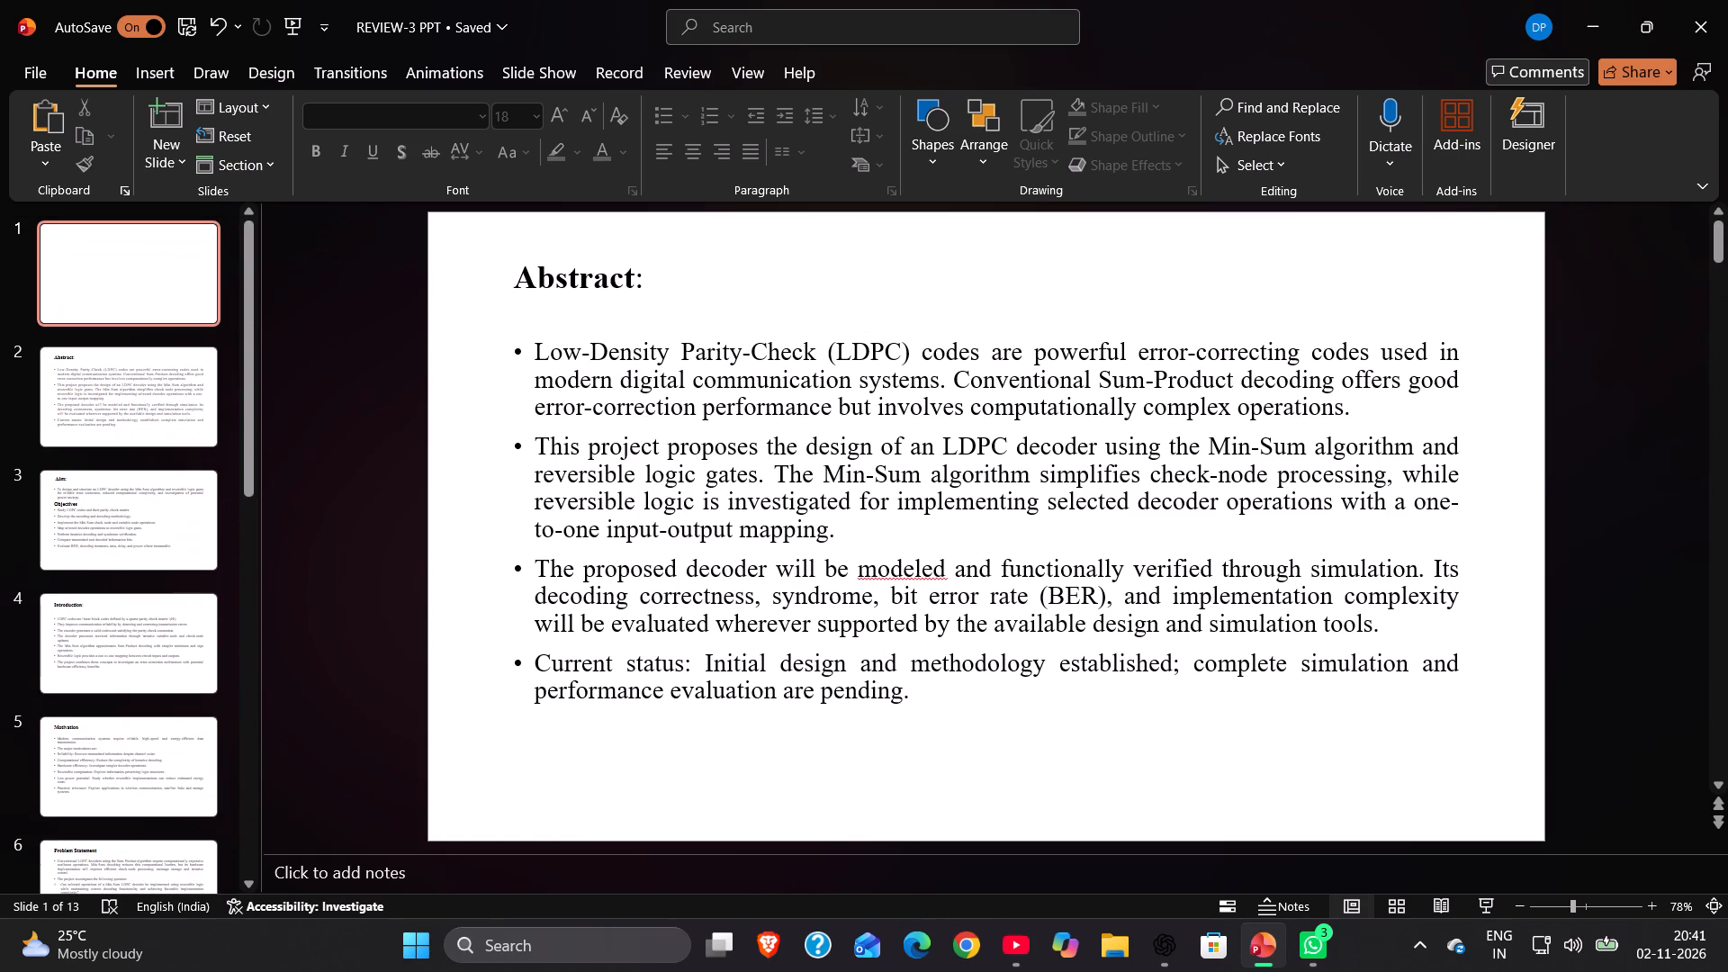
{"action": "key", "text": "Up"}
{"action": "key", "text": "Down"}
{"action": "key", "text": "Down"}
{"action": "key", "text": "Down"}
{"action": "key", "text": "Down"}
{"action": "key", "text": "Down"}
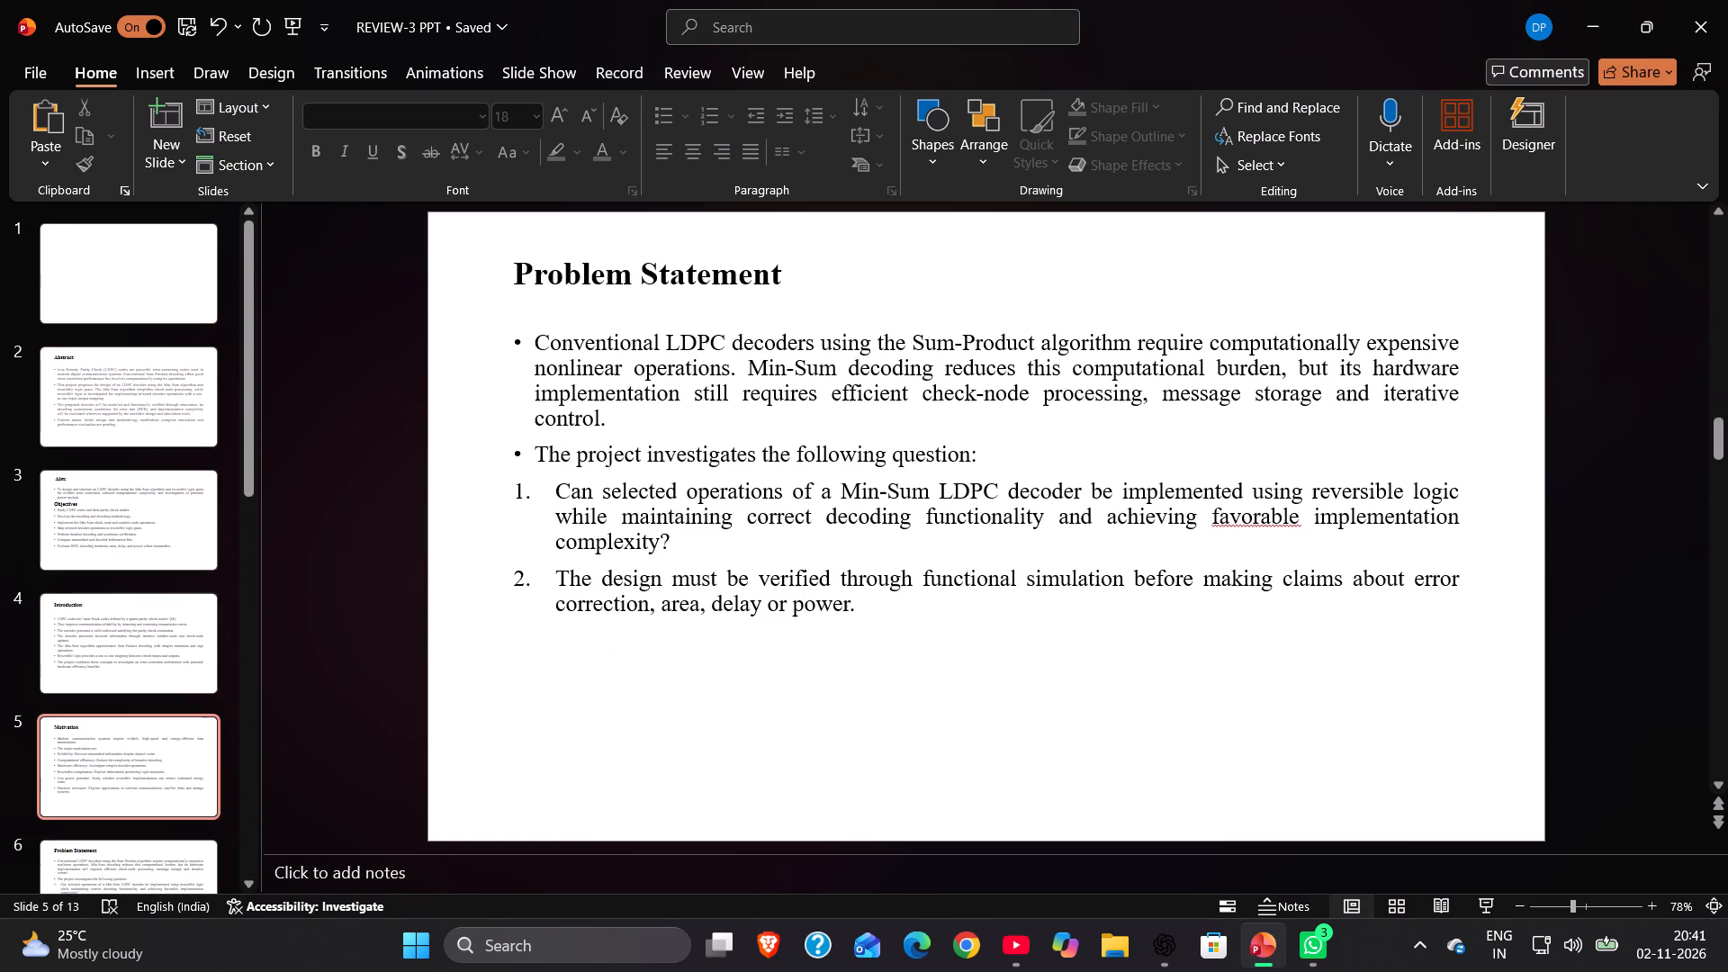
{"action": "key", "text": "Down"}
{"action": "key", "text": "Down"}
{"action": "key", "text": "Down"}
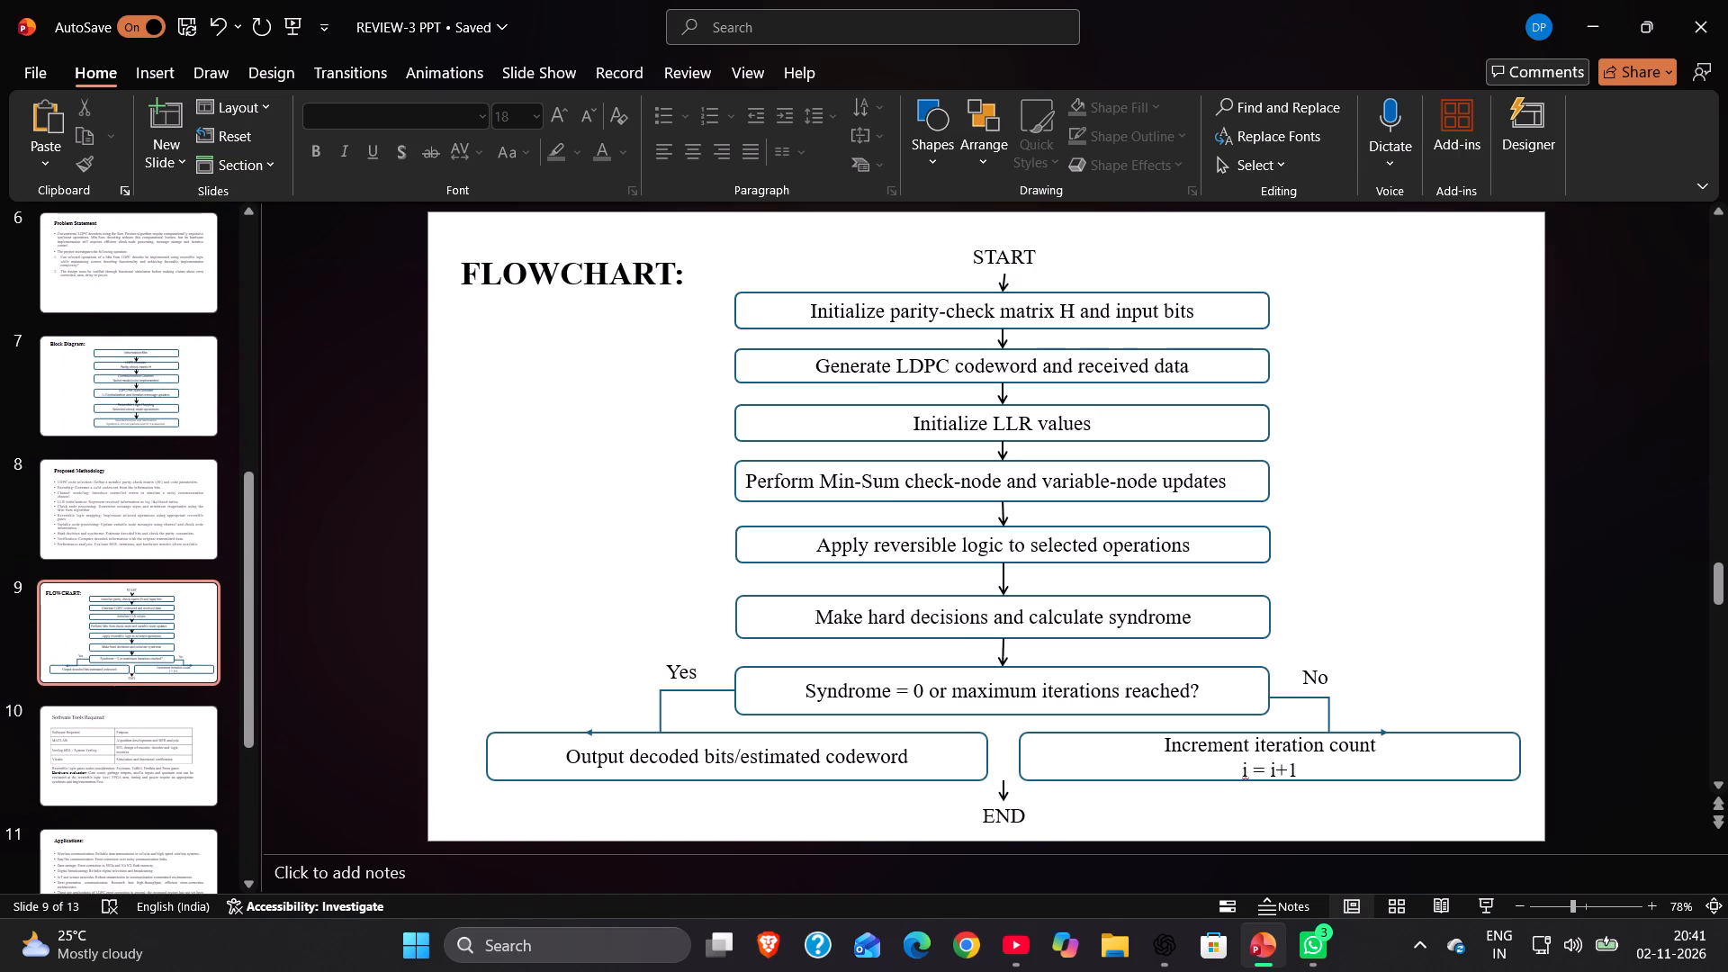
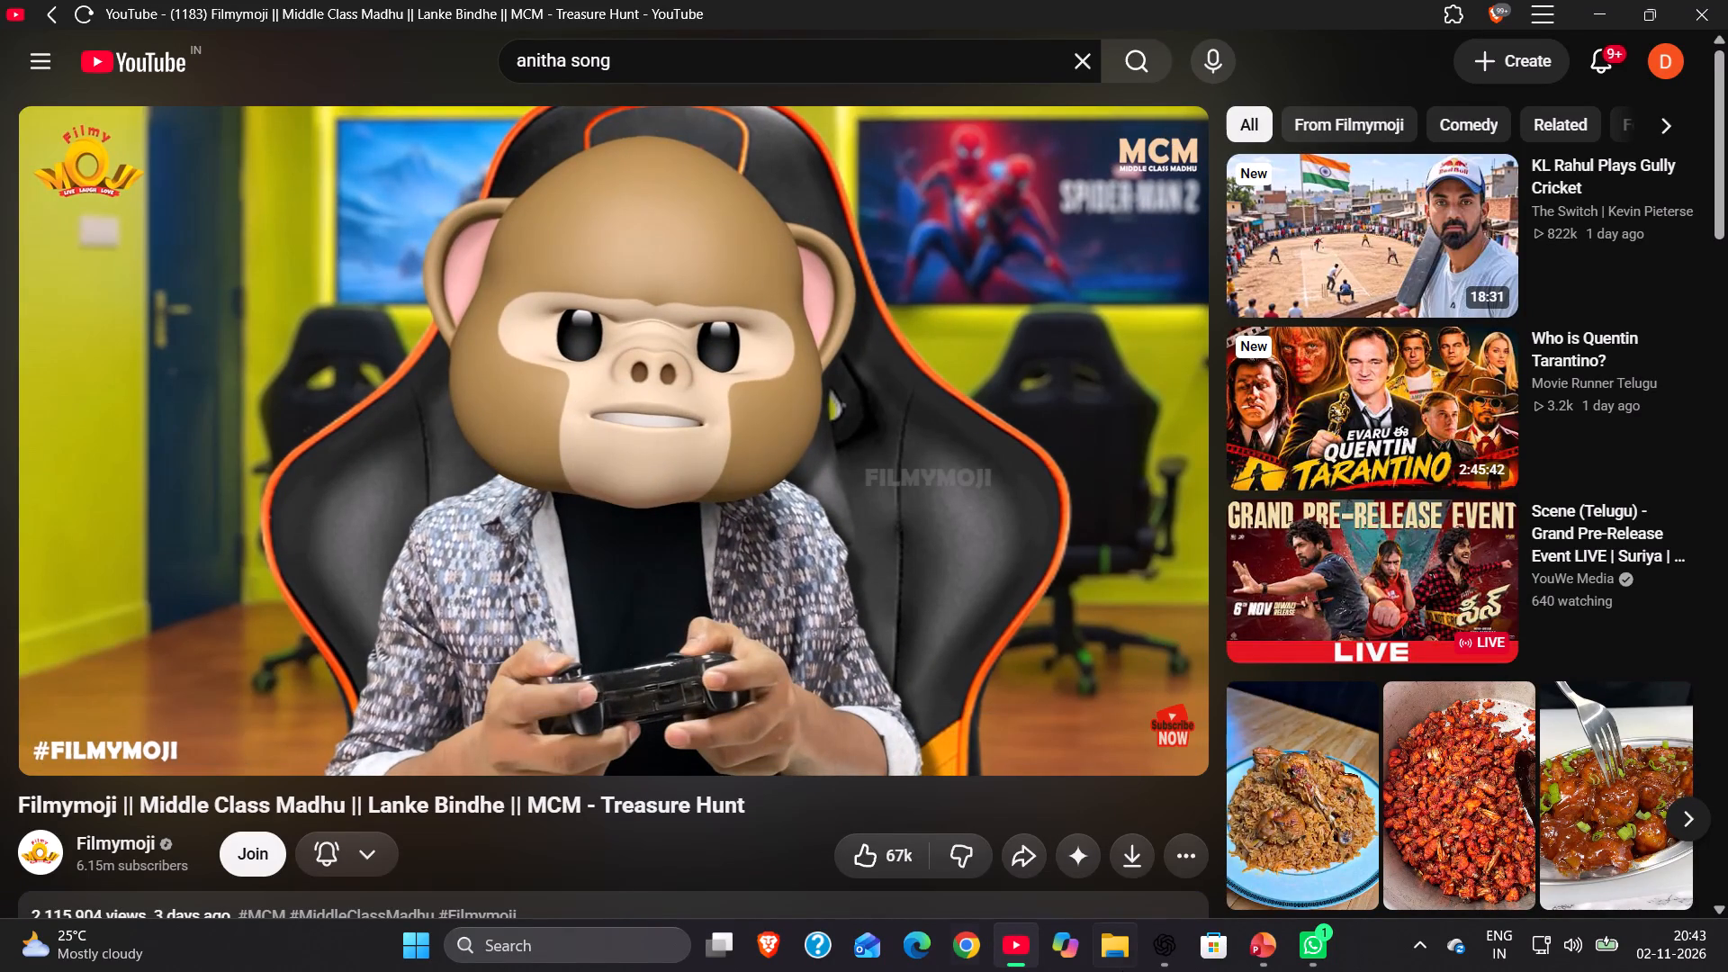
Switch to the REVIEW-3 presentation in PowerPoint and look through all its slides, back to the title slide and forward to the references.
{"action": "left_click", "coordinate": [1244, 957]}
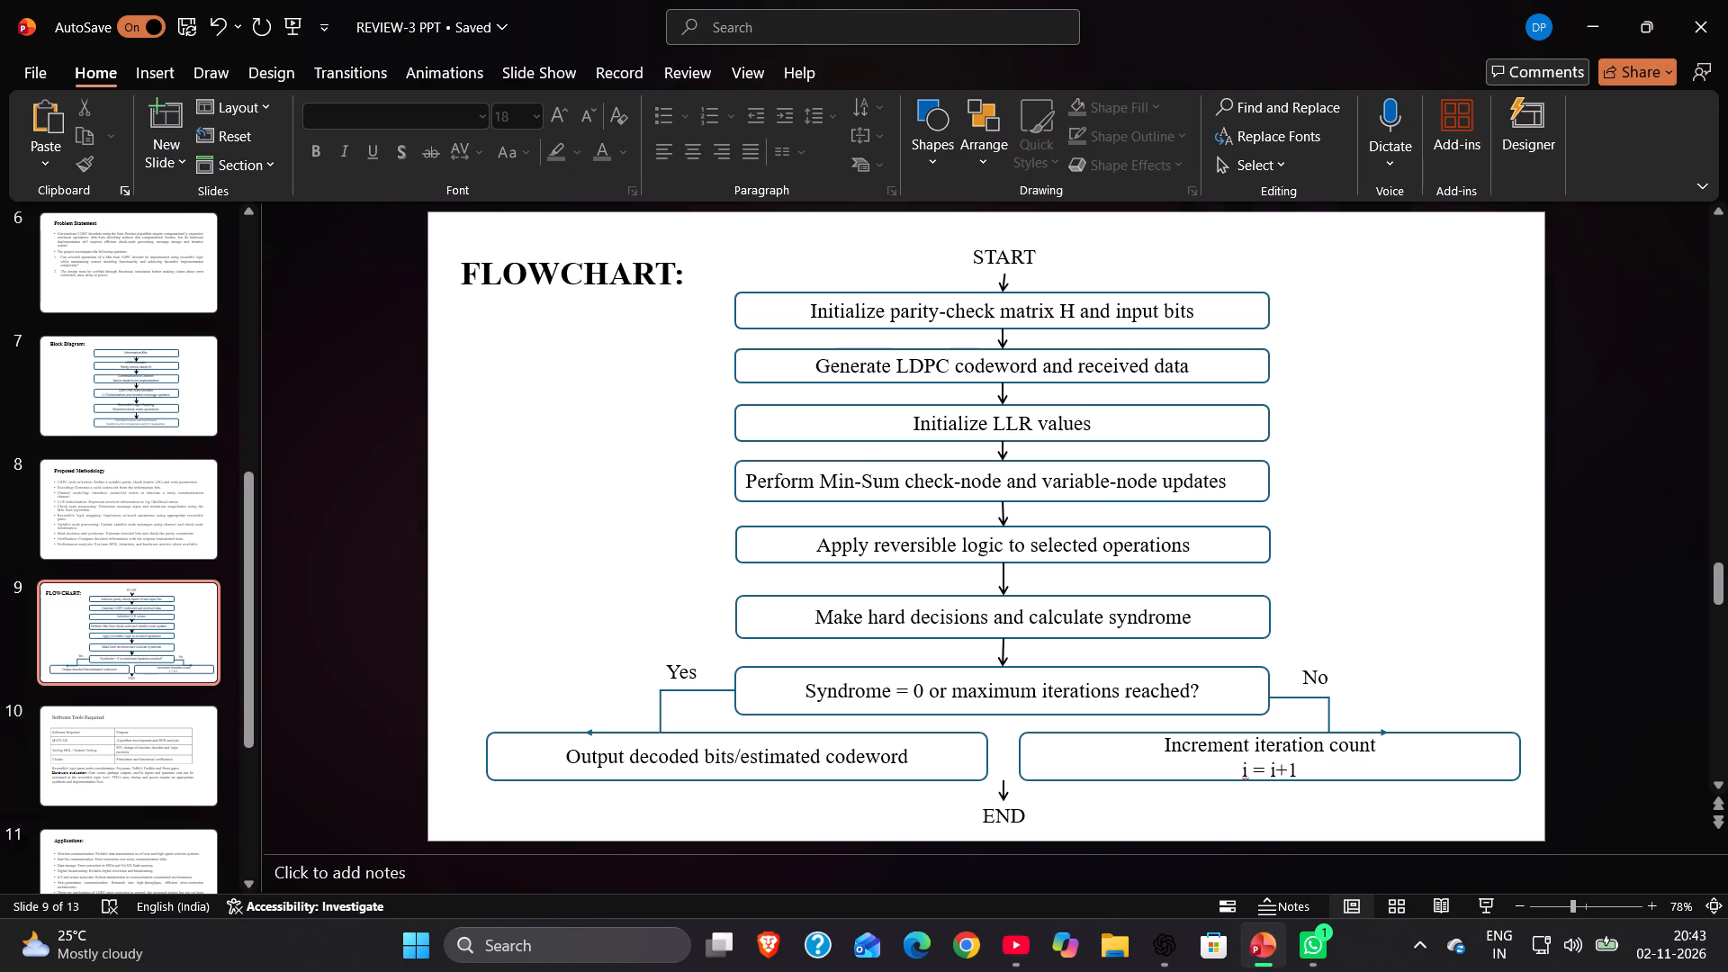
{"action": "scroll", "coordinate": [1025, 641], "scroll_direction": "down", "scroll_amount": 5}
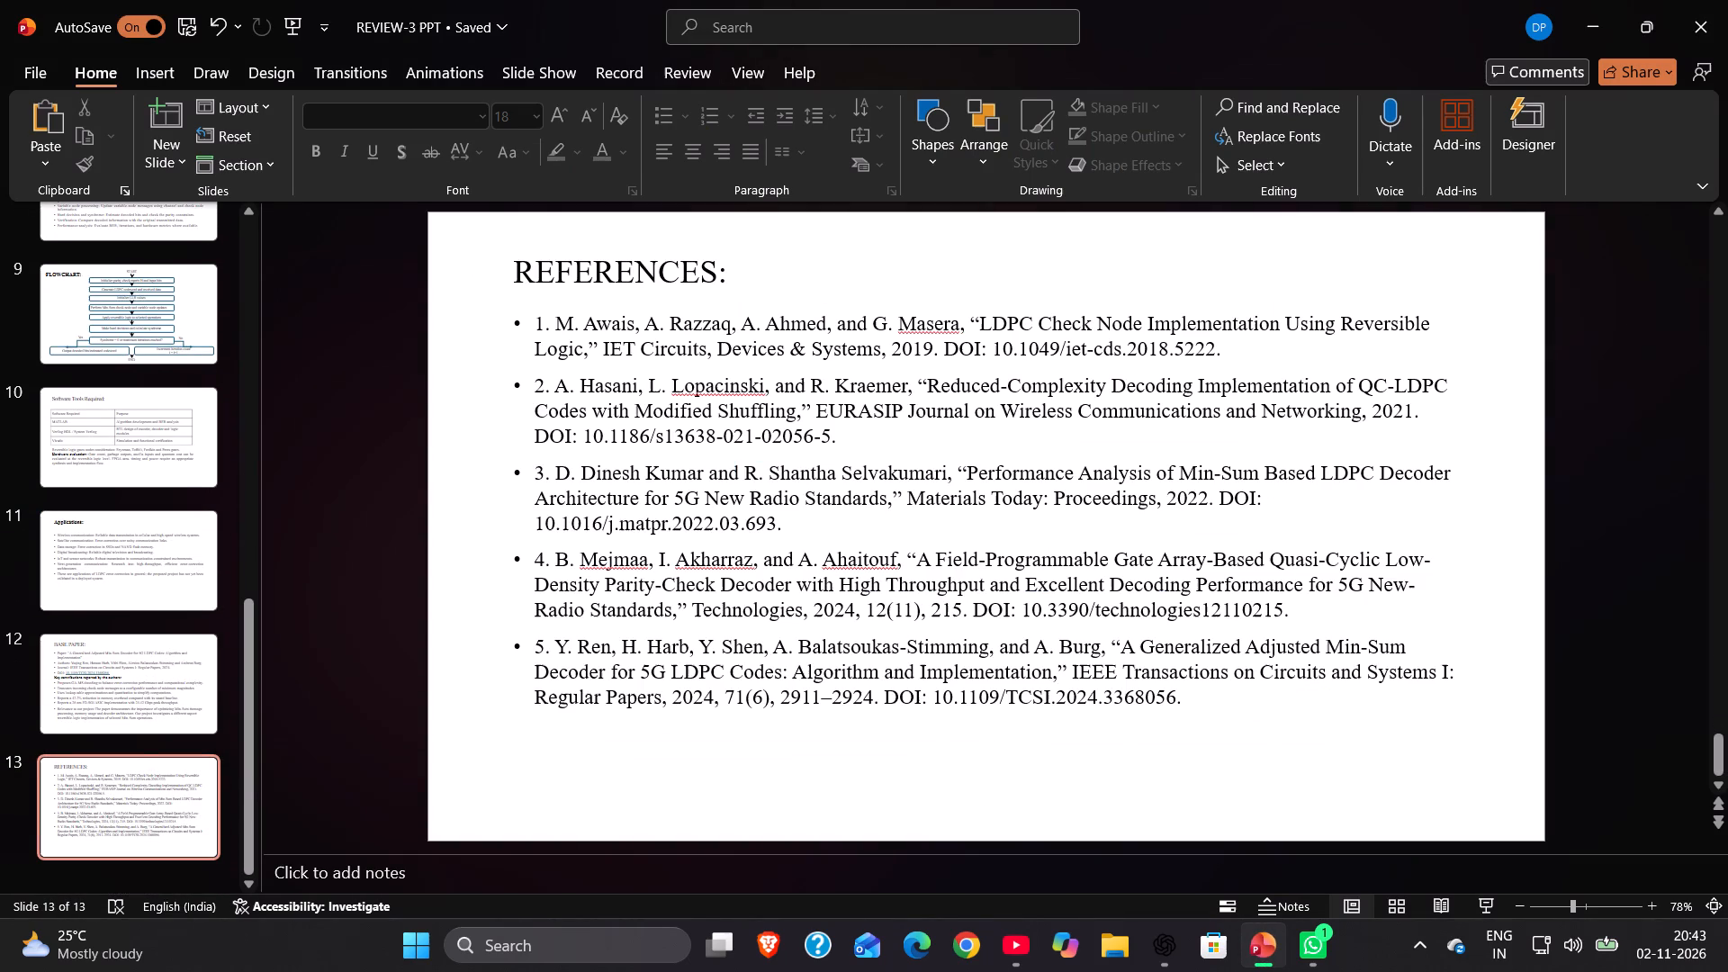
{"action": "key", "text": "Up"}
{"action": "key", "text": "Up"}
{"action": "key", "text": "Up"}
{"action": "key", "text": "Up"}
{"action": "key", "text": "Up"}
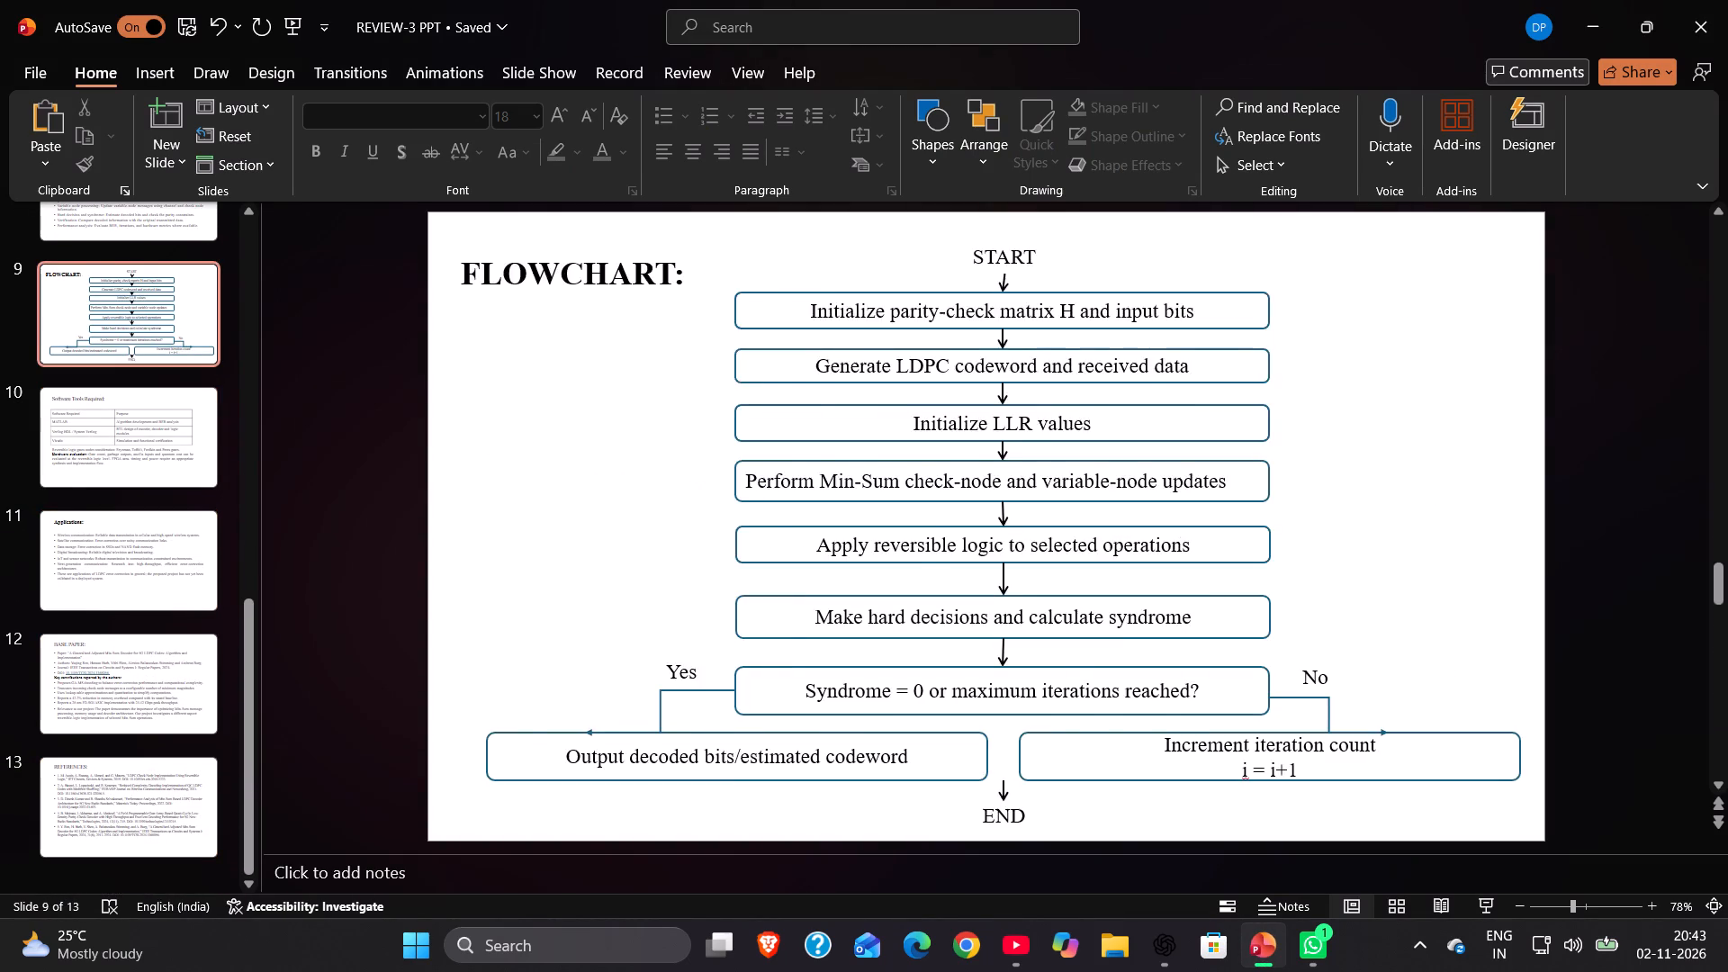
{"action": "key", "text": "Up"}
{"action": "key", "text": "Up"}
{"action": "key", "text": "Up"}
{"action": "key", "text": "Up"}
{"action": "key", "text": "Up"}
{"action": "key", "text": "Up"}
{"action": "key", "text": "Up"}
{"action": "key", "text": "Up"}
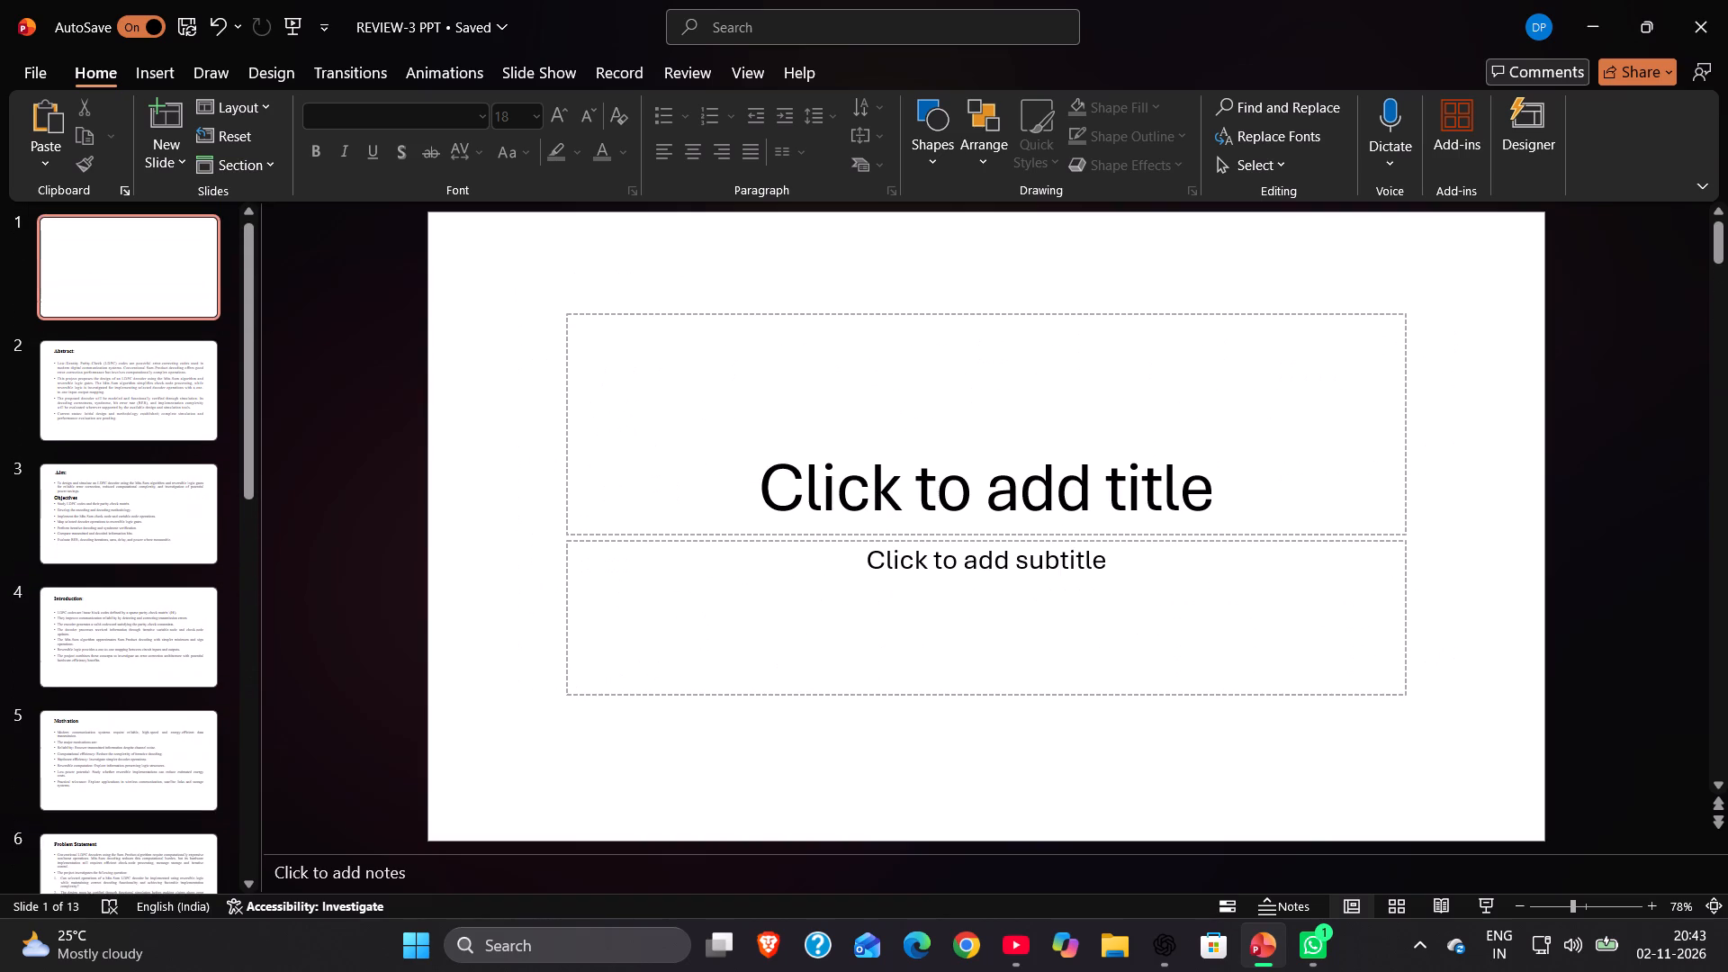
{"action": "key", "text": "Up"}
{"action": "key", "text": "Down"}
{"action": "key", "text": "Down"}
{"action": "key", "text": "Down"}
{"action": "key", "text": "Down"}
{"action": "key", "text": "Down"}
{"action": "key", "text": "Down"}
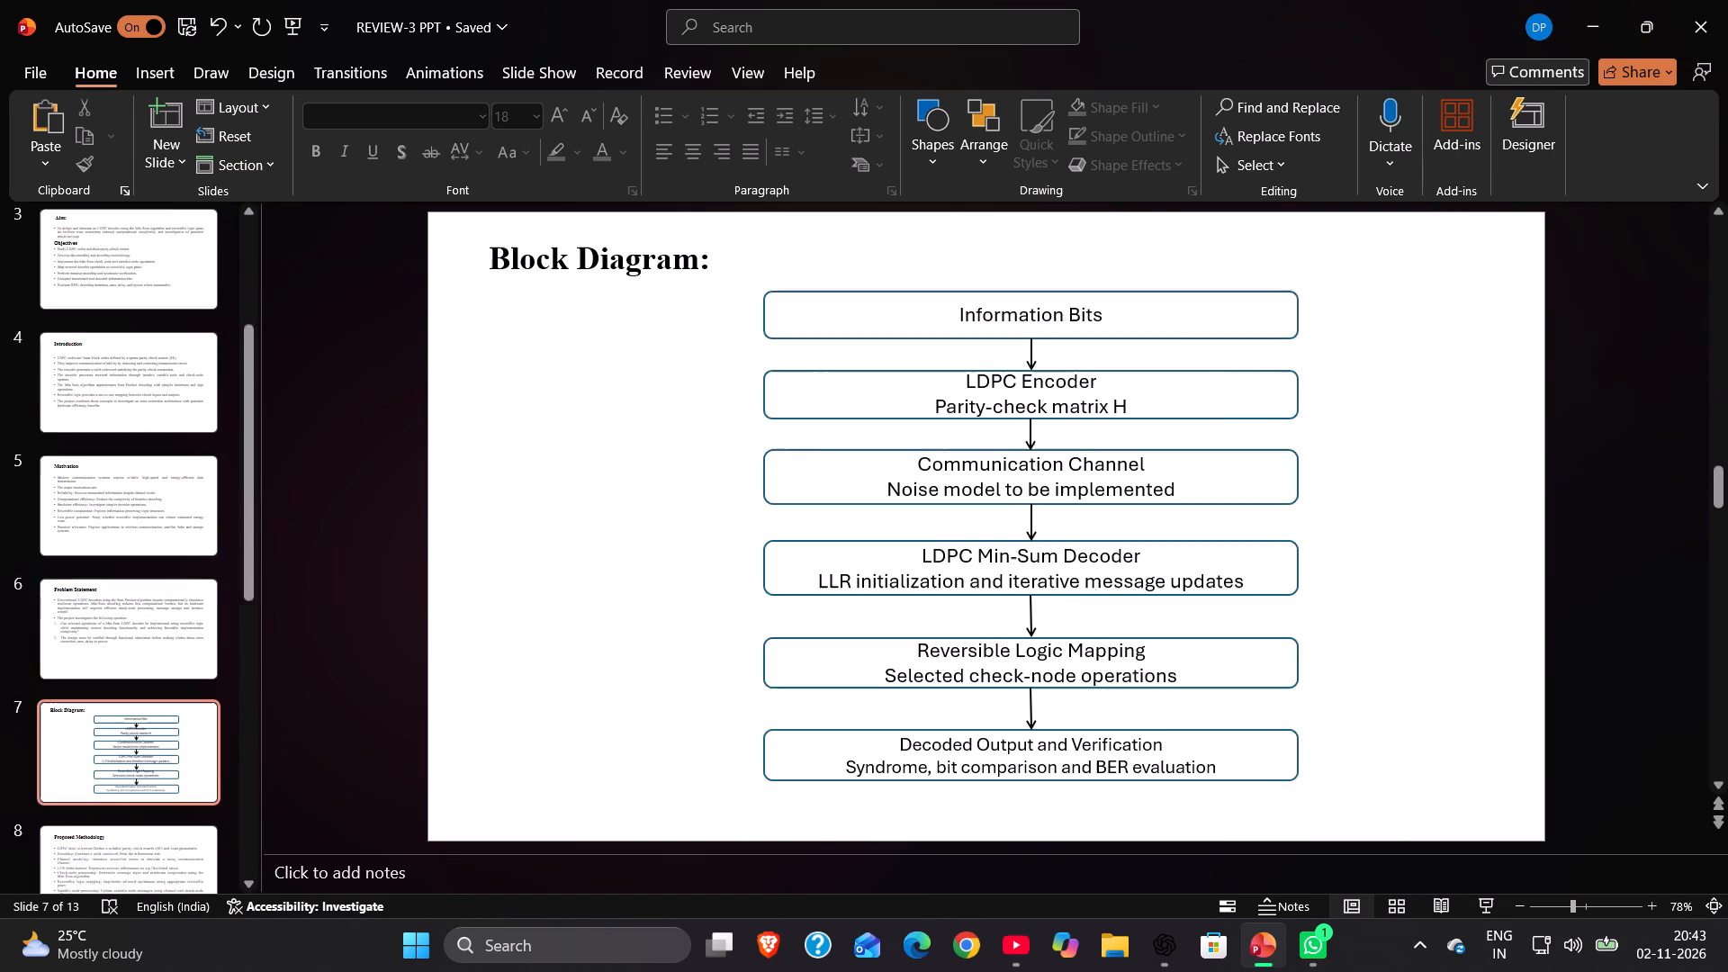
{"action": "key", "text": "Down"}
{"action": "key", "text": "Down"}
{"action": "key", "text": "Down"}
{"action": "key", "text": "Down"}
{"action": "key", "text": "Down"}
{"action": "key", "text": "Down"}
{"action": "key", "text": "Down"}
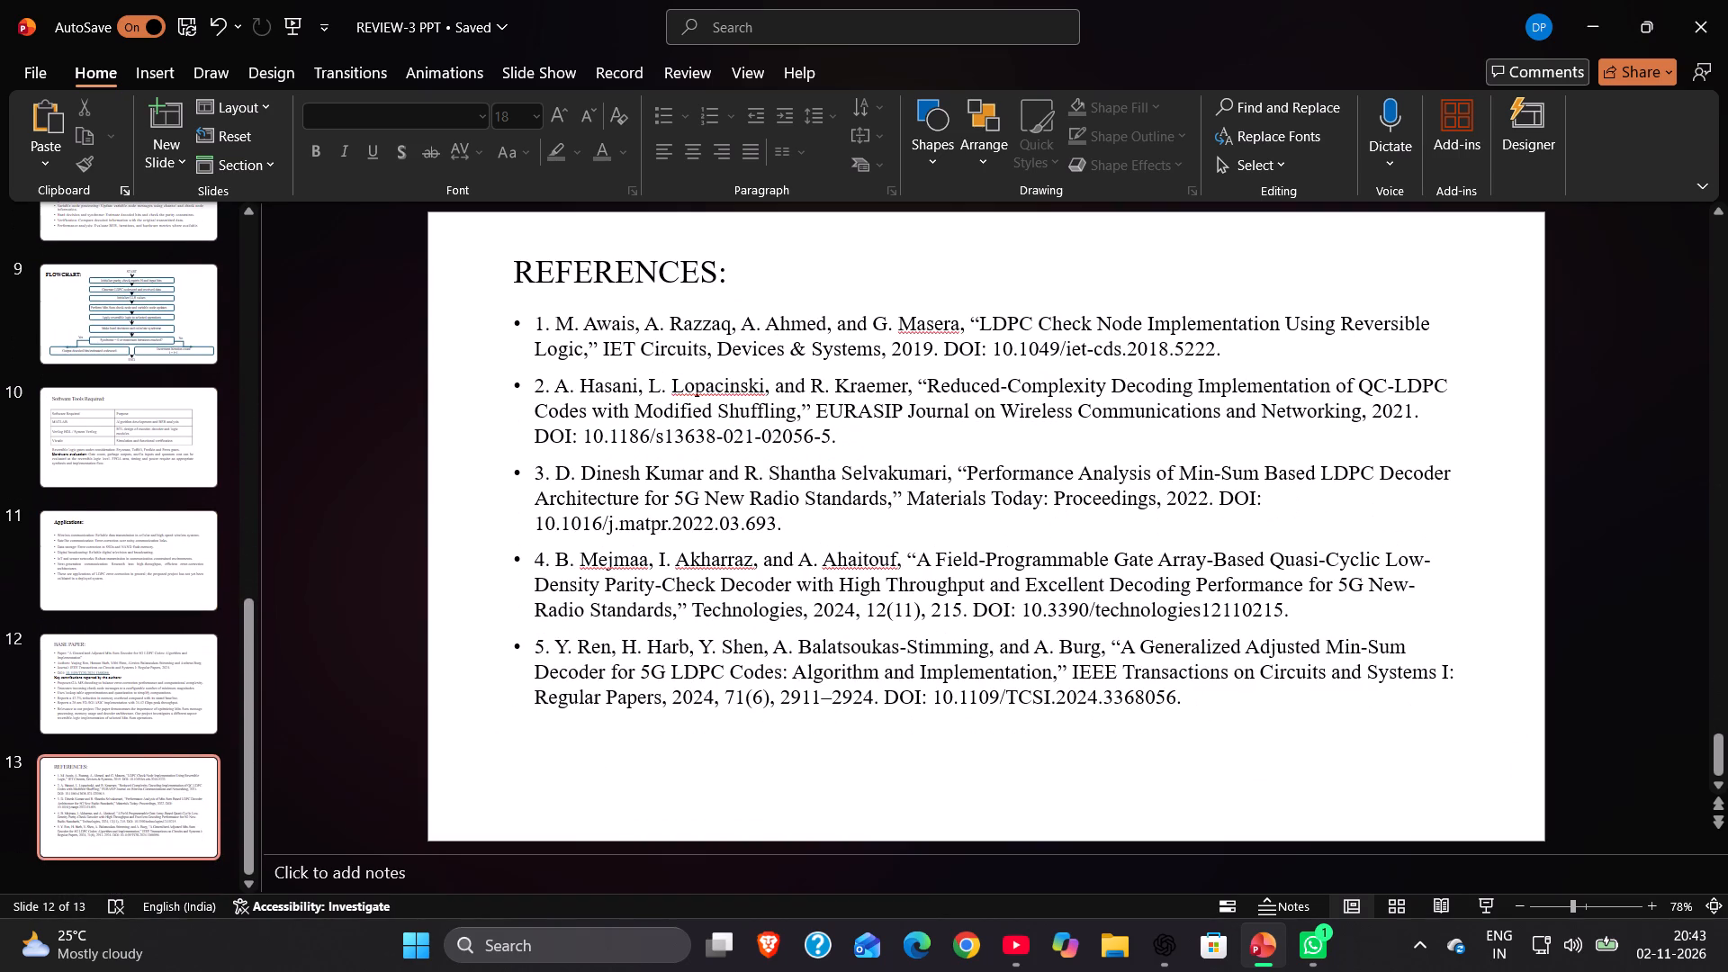
{"action": "key", "text": "Down"}
{"action": "key", "text": "Down"}
Close the REVIEW-3 presentation.
{"action": "left_click", "coordinate": [1706, 32]}
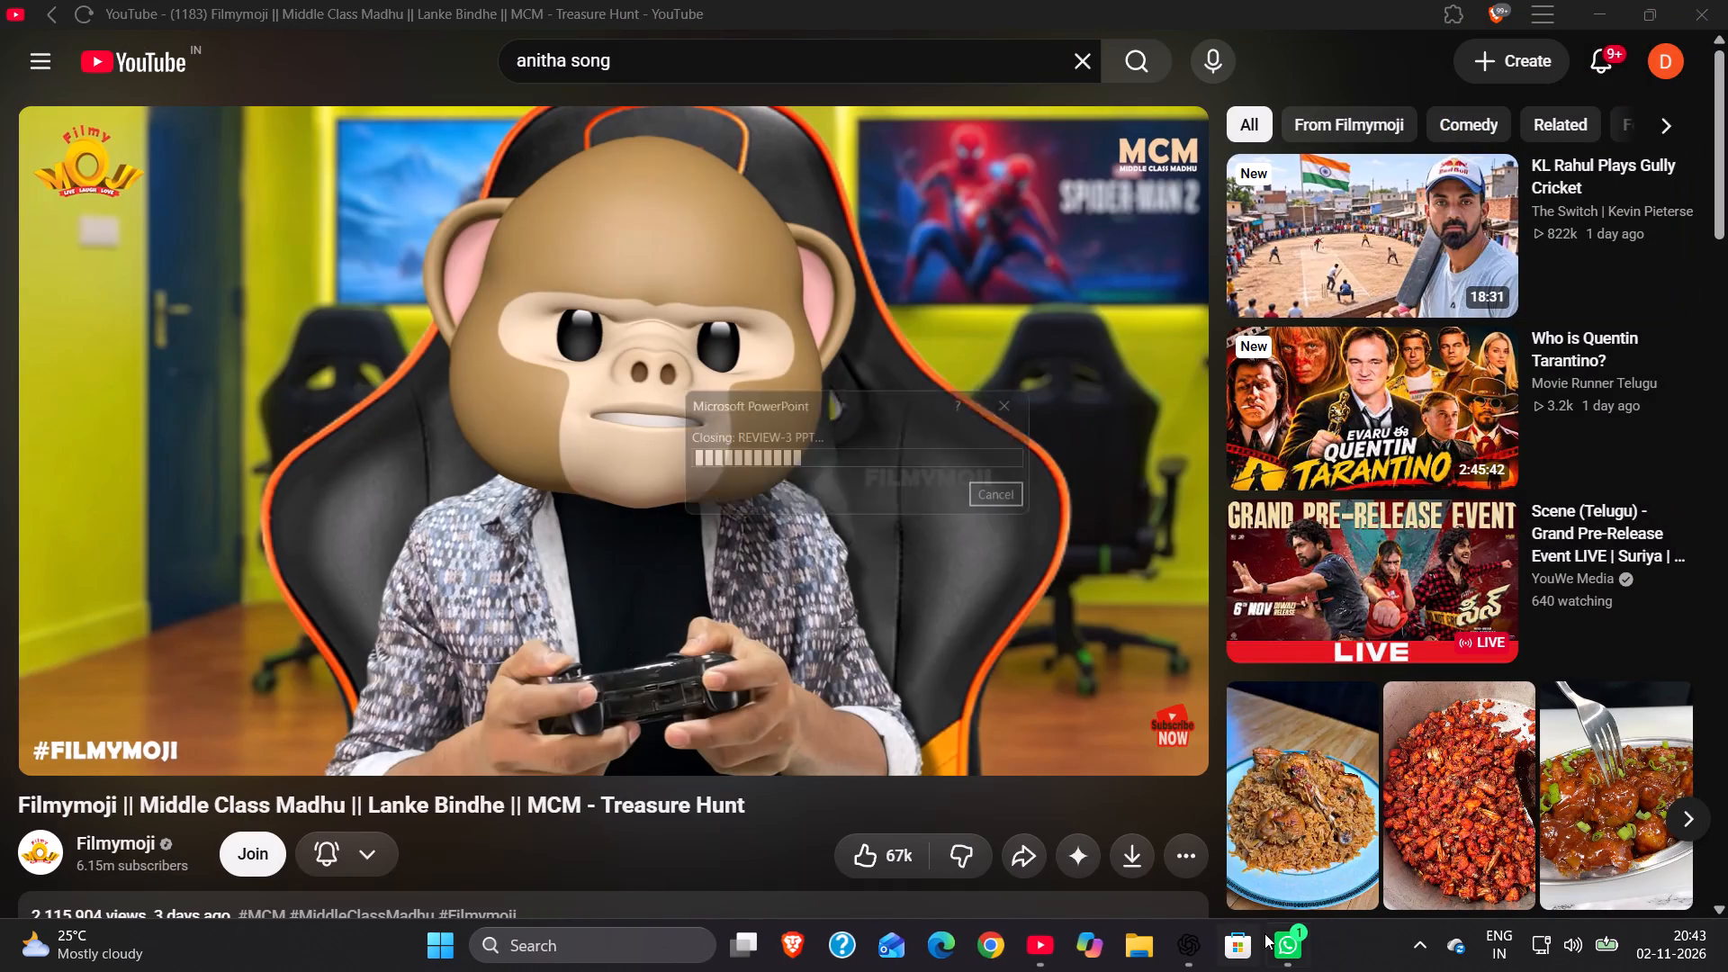
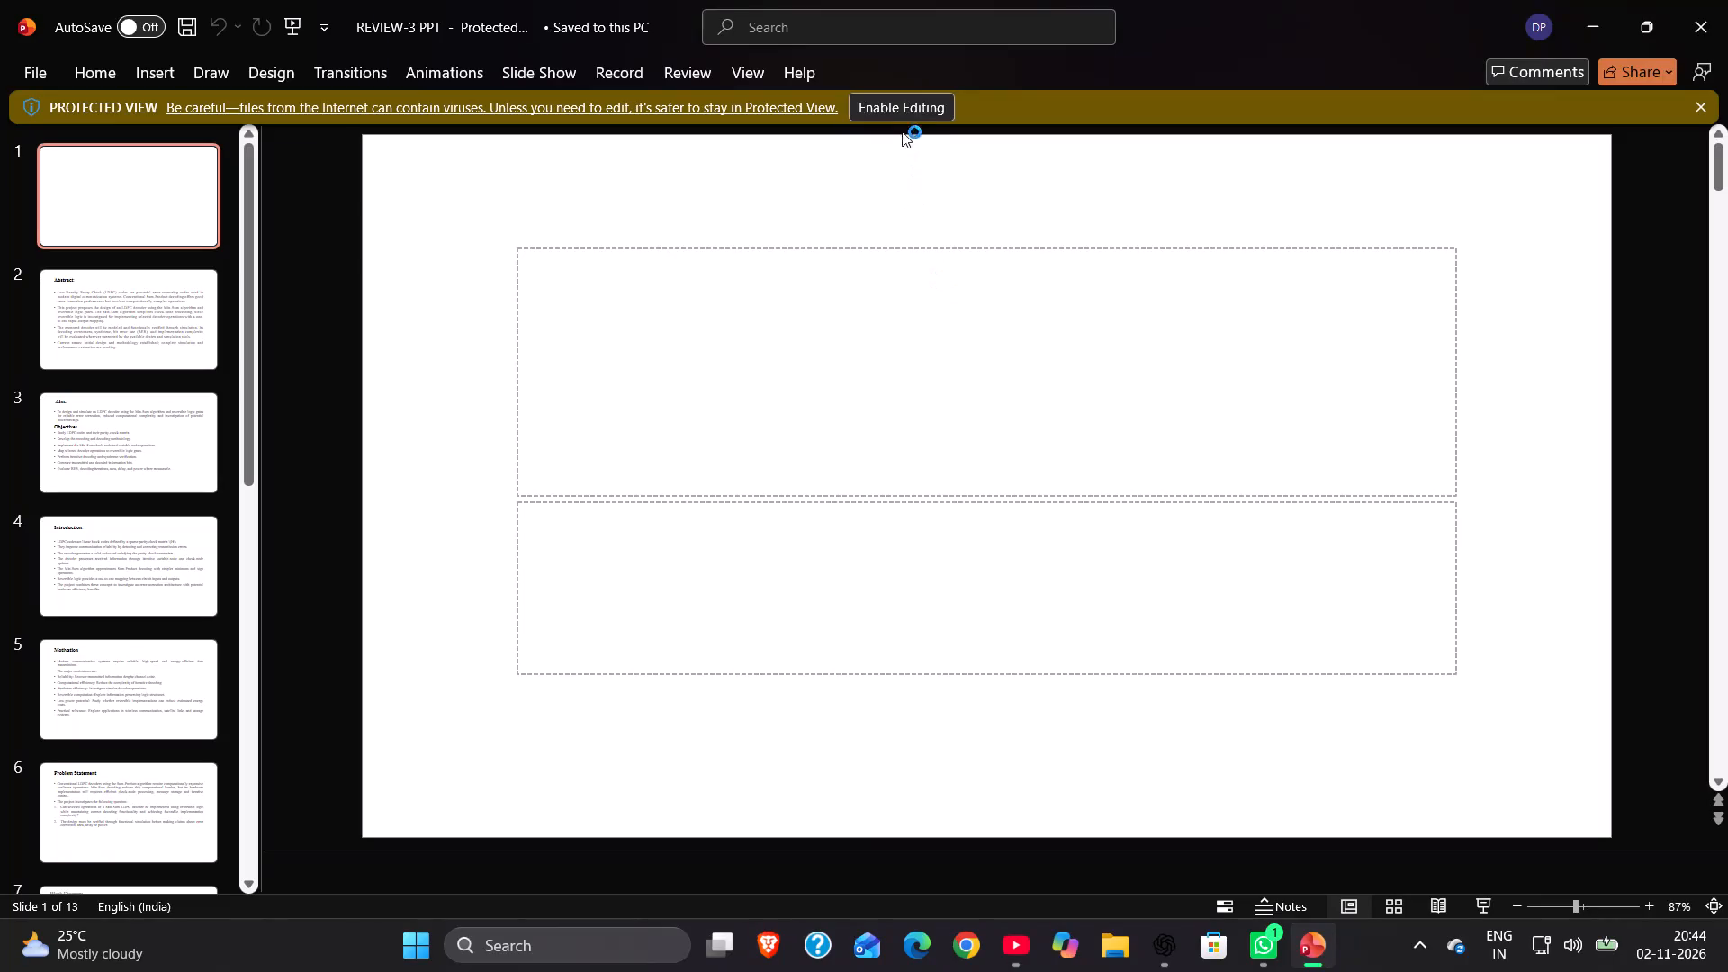
Enable editing of the protected REVIEW-3 presentation.
{"action": "left_click", "coordinate": [902, 99]}
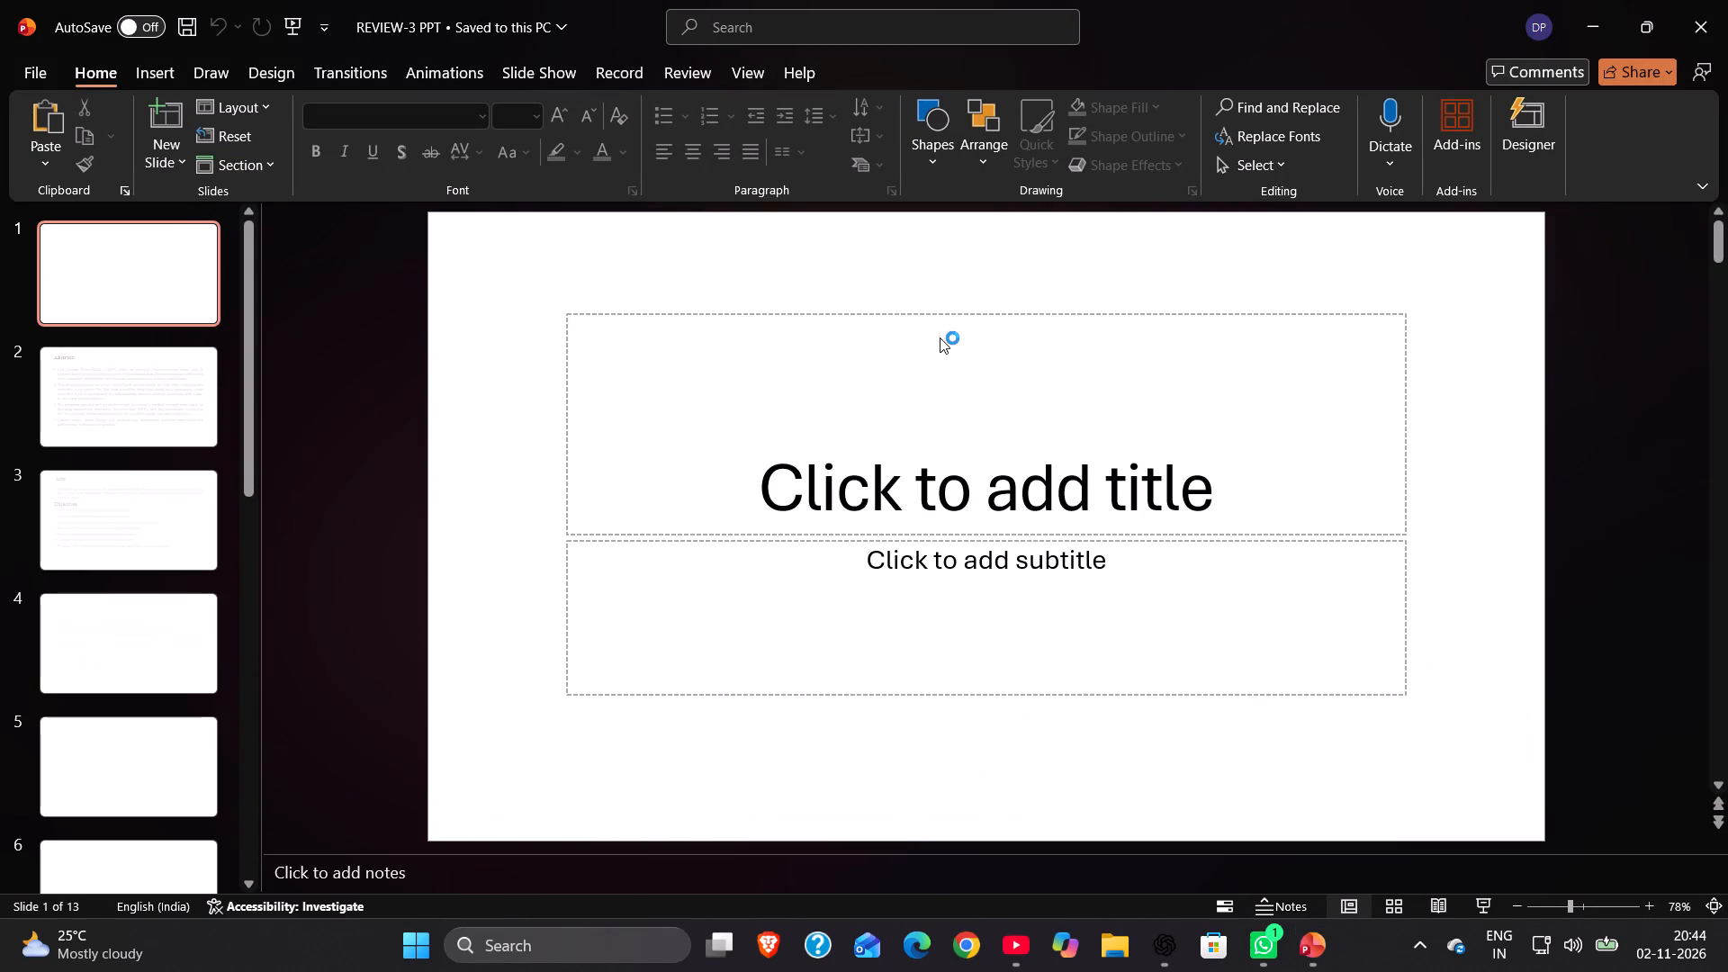
Look through the closing slides, from the references back through the base paper and applications to the software tools slide.
{"action": "scroll", "coordinate": [936, 547], "scroll_direction": "down", "scroll_amount": 12}
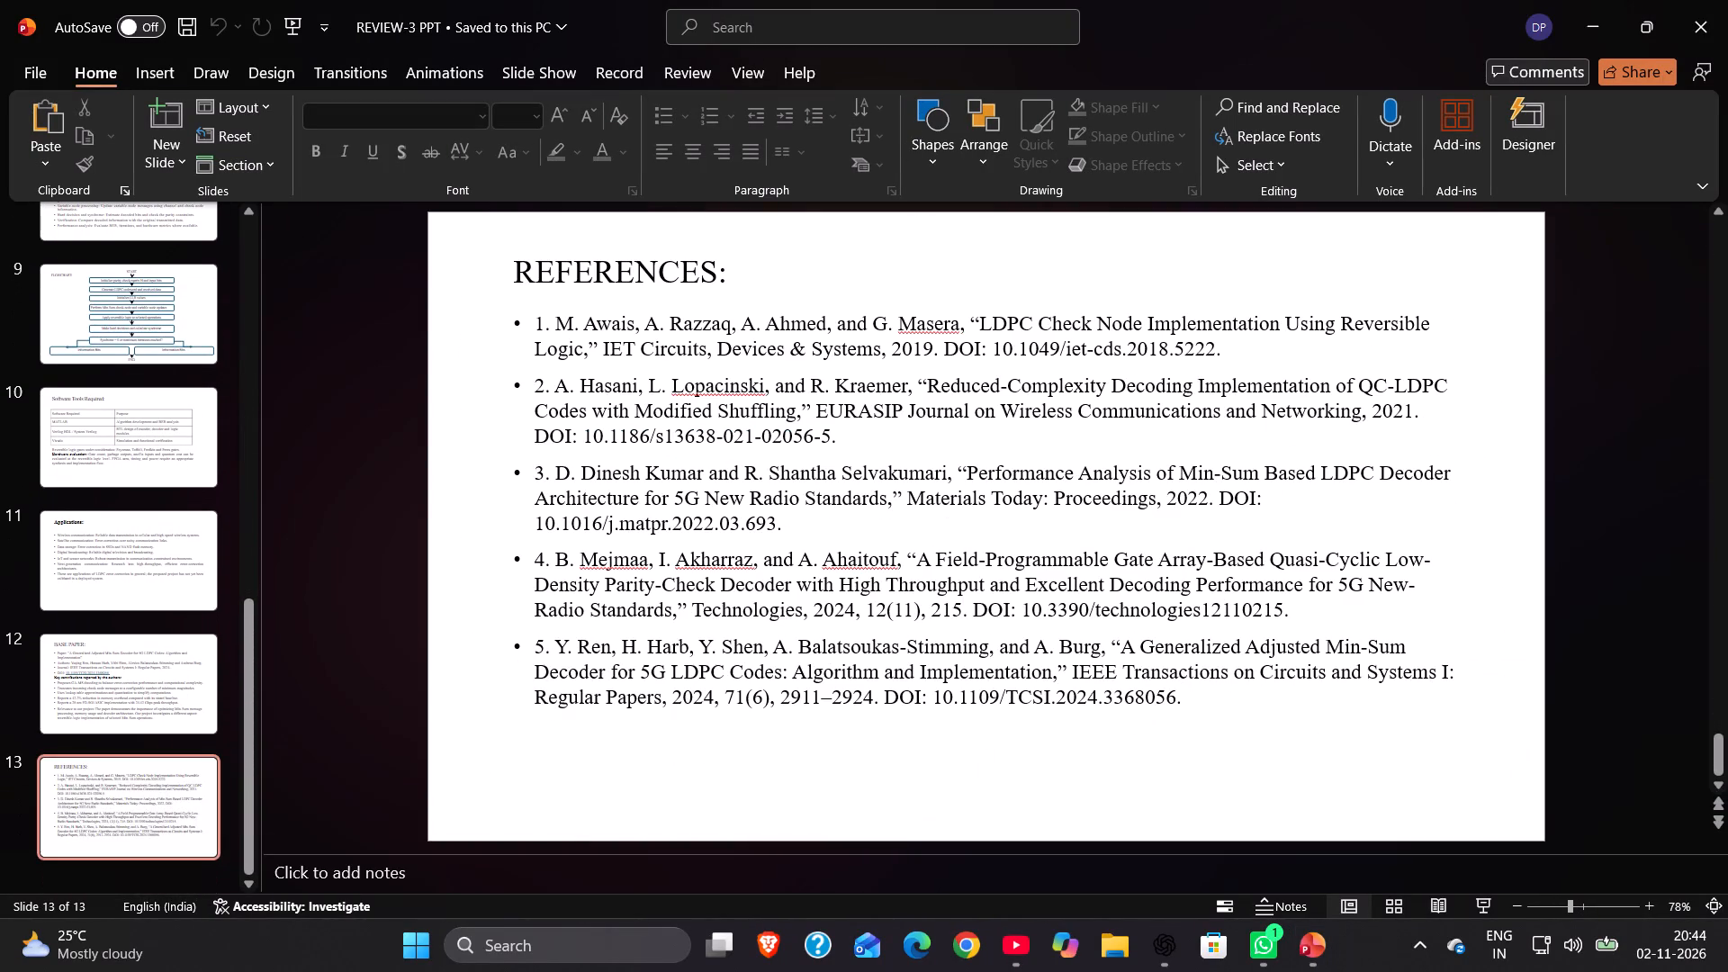
{"action": "scroll", "coordinate": [936, 547], "scroll_direction": "down", "scroll_amount": 1}
{"action": "left_click", "coordinate": [195, 652]}
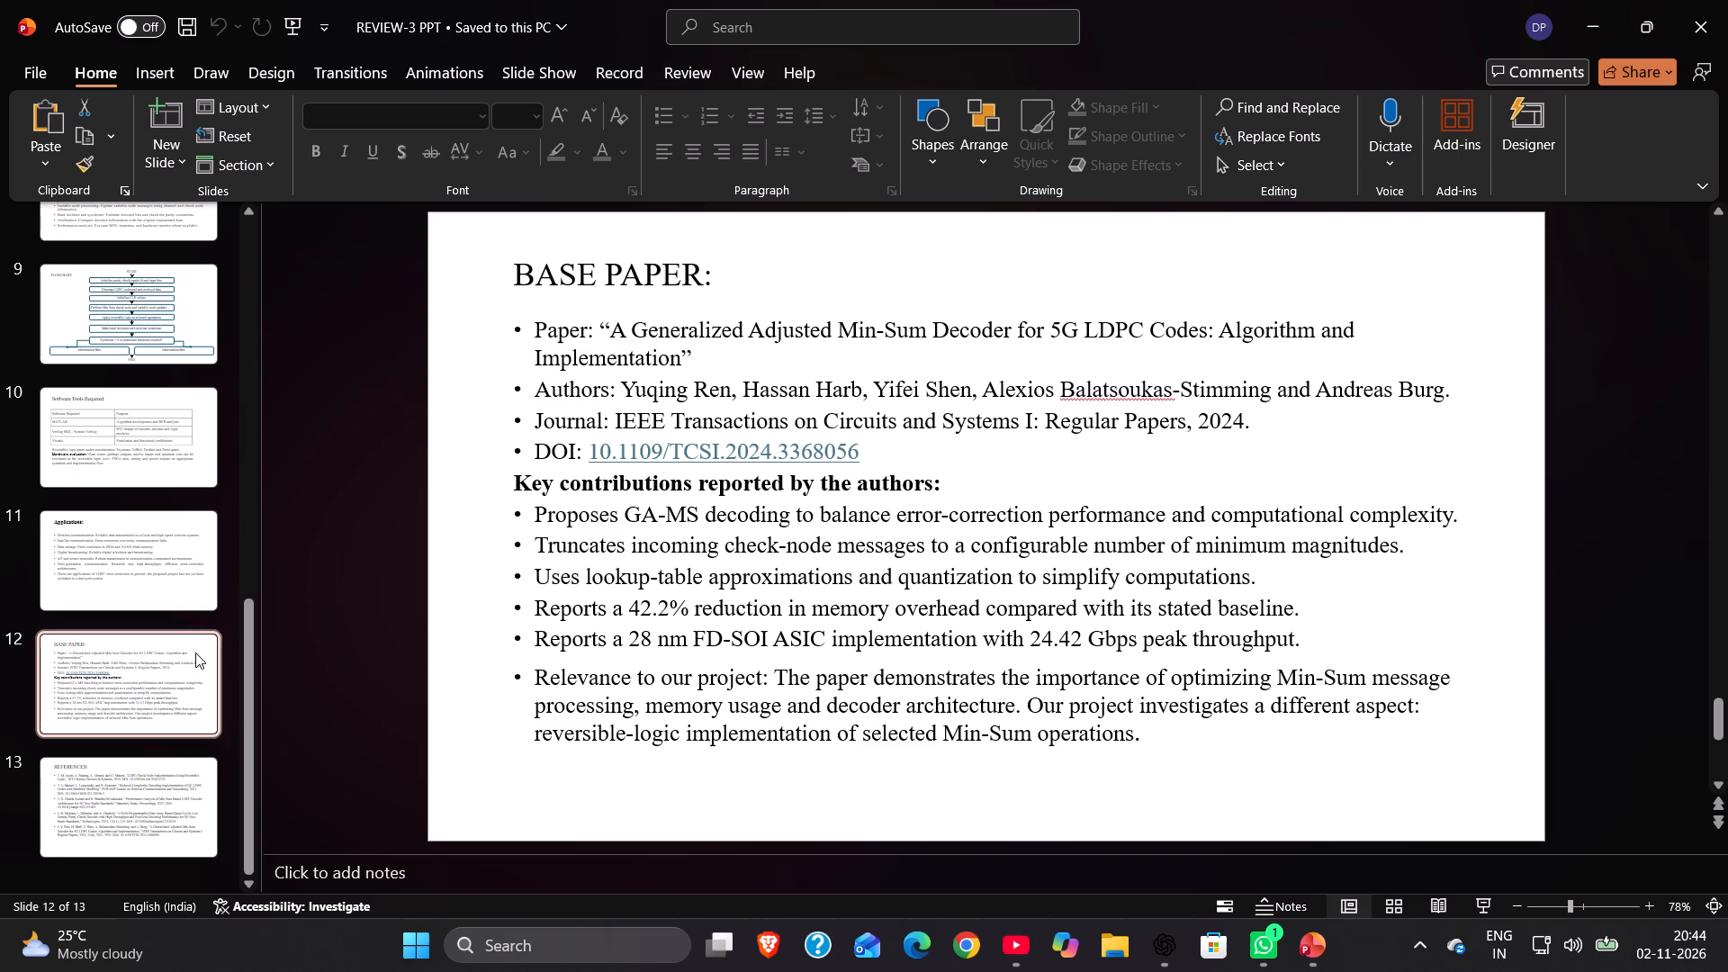
{"action": "left_click", "coordinate": [208, 595]}
{"action": "left_click", "coordinate": [211, 521]}
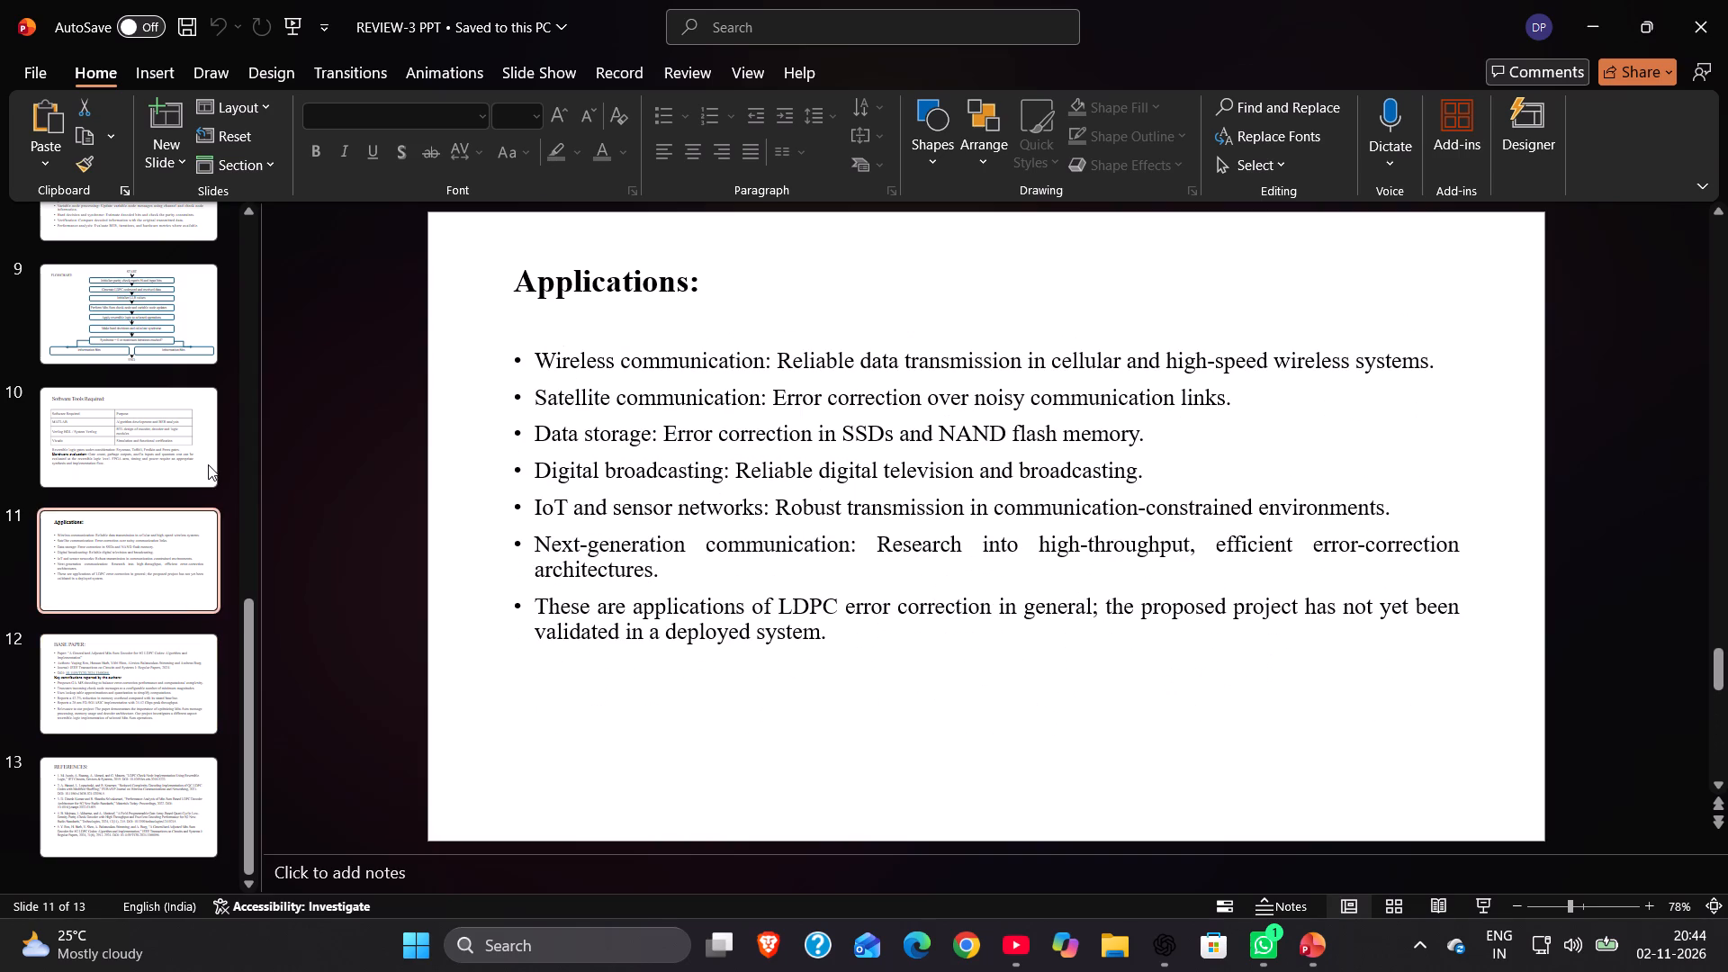
{"action": "left_click", "coordinate": [206, 459]}
{"action": "left_click", "coordinate": [184, 401]}
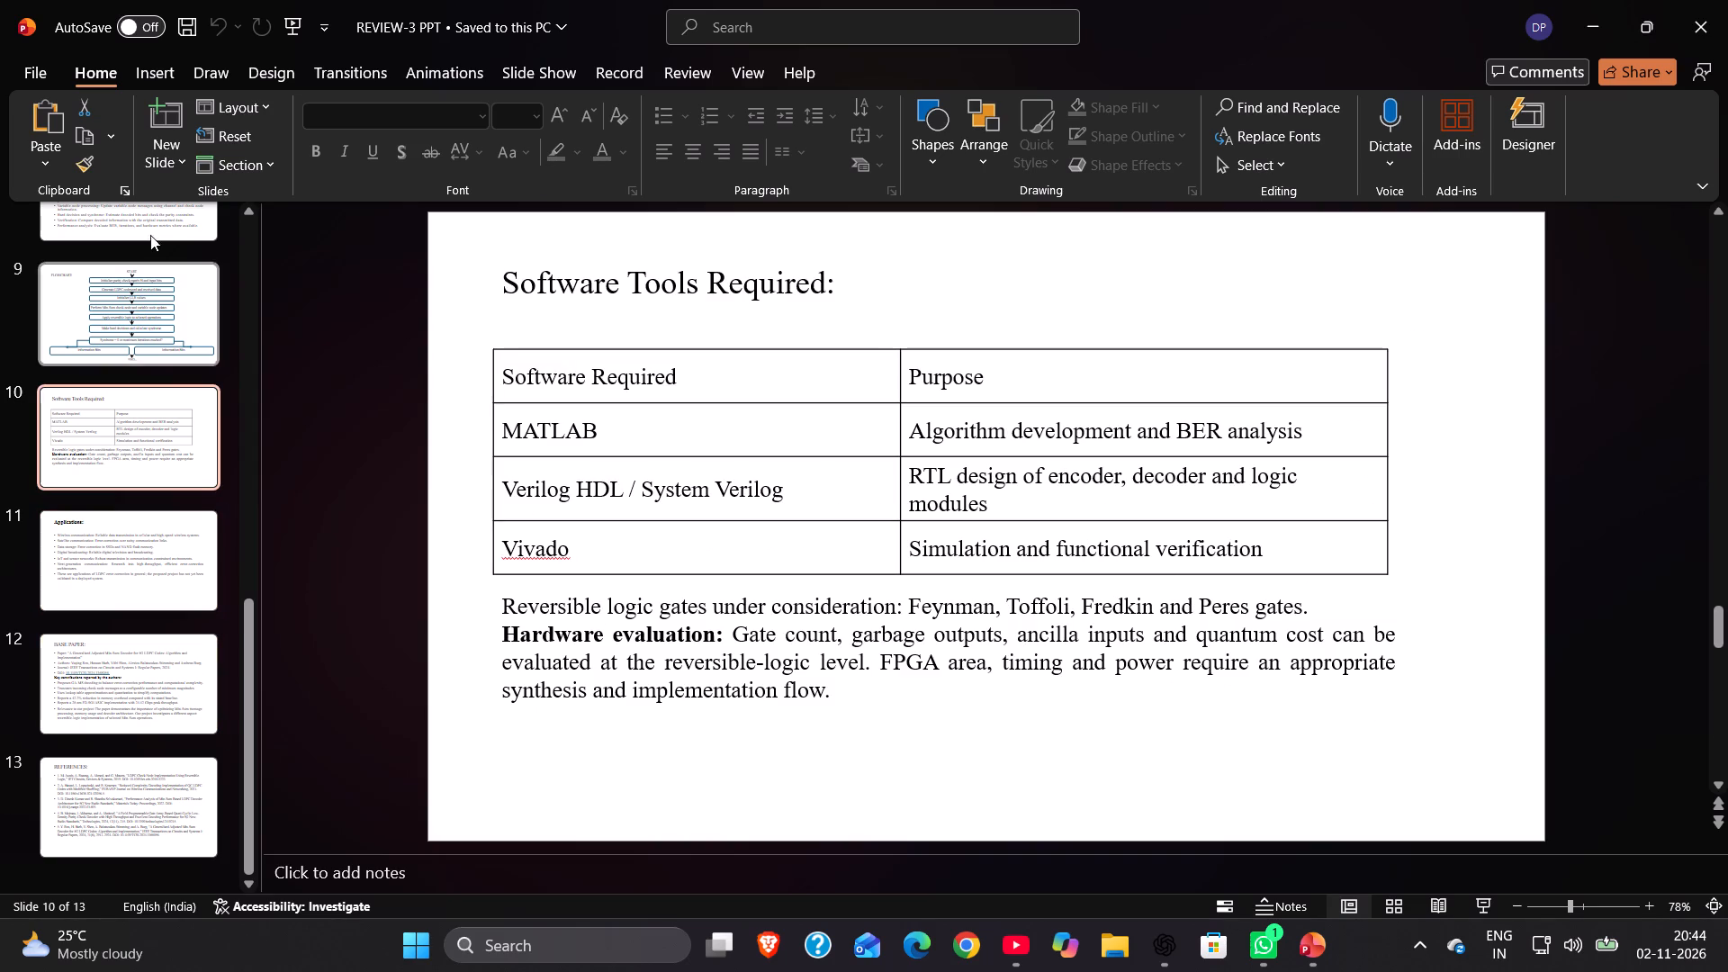
{"action": "scroll", "coordinate": [605, 356], "scroll_direction": "up", "scroll_amount": 4}
Set the slide insertion point between the Applications slide and the Base Paper slide.
{"action": "scroll", "coordinate": [605, 356], "scroll_direction": "down", "scroll_amount": 19}
{"action": "left_click", "coordinate": [156, 613]}
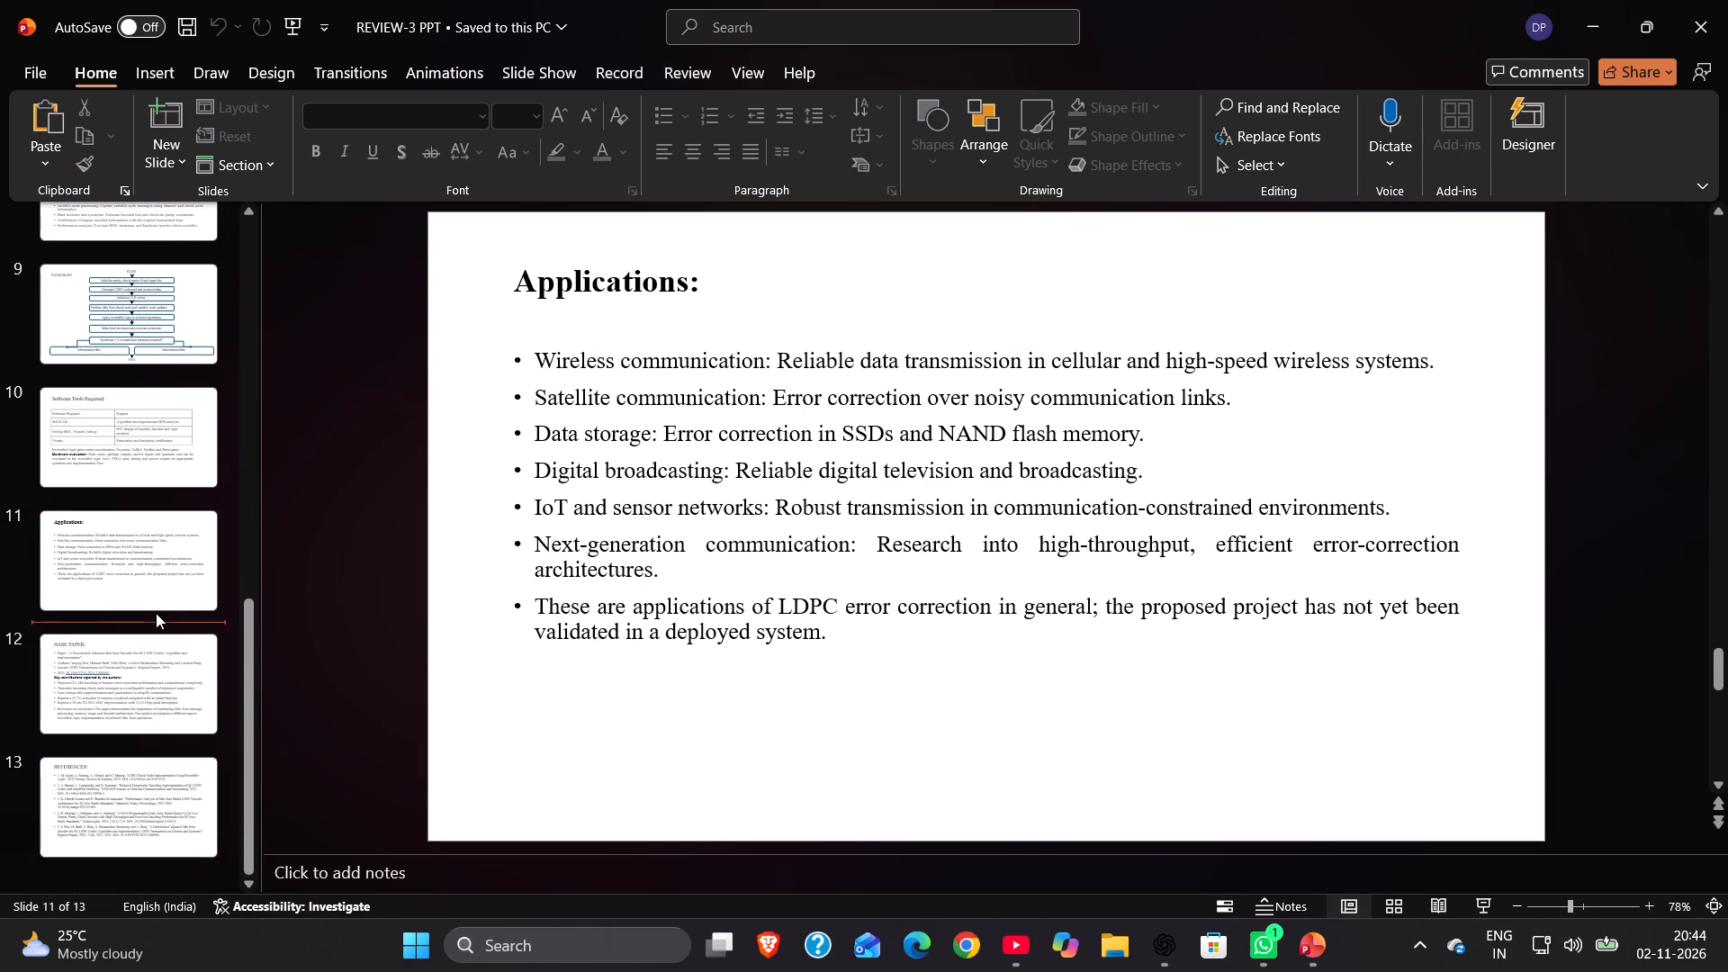
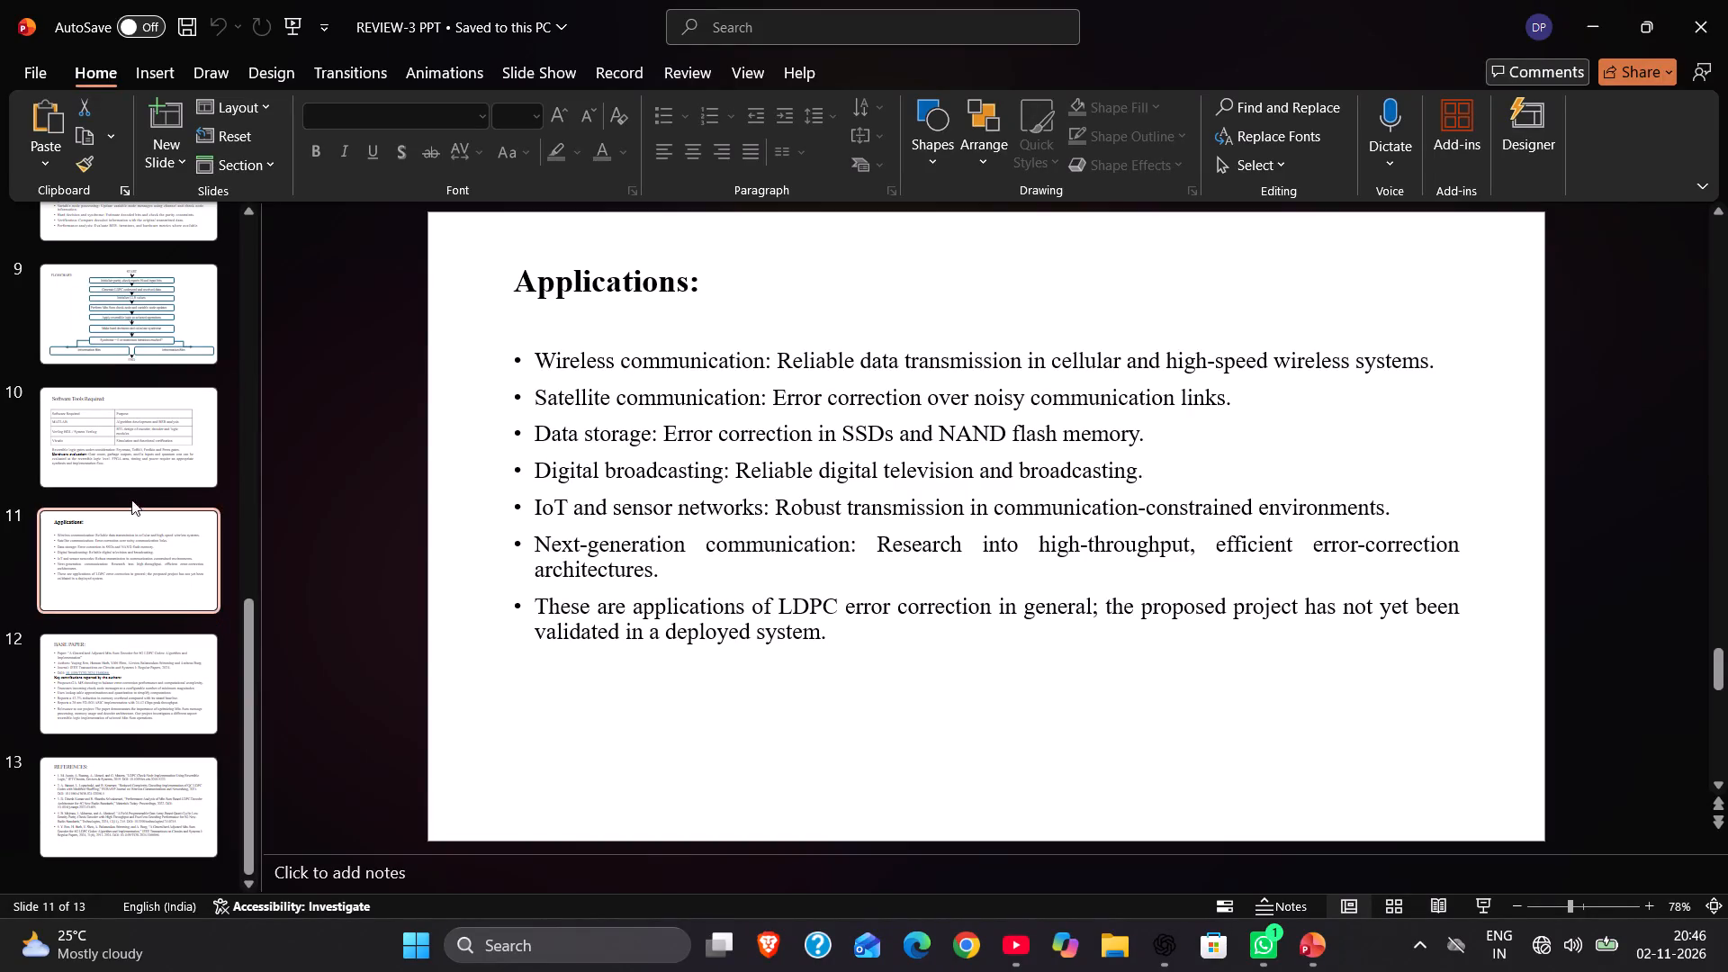
Go back past the Software Tools Required slide to slide 9 and review the LDPC decoding flowchart.
{"action": "left_click", "coordinate": [134, 450]}
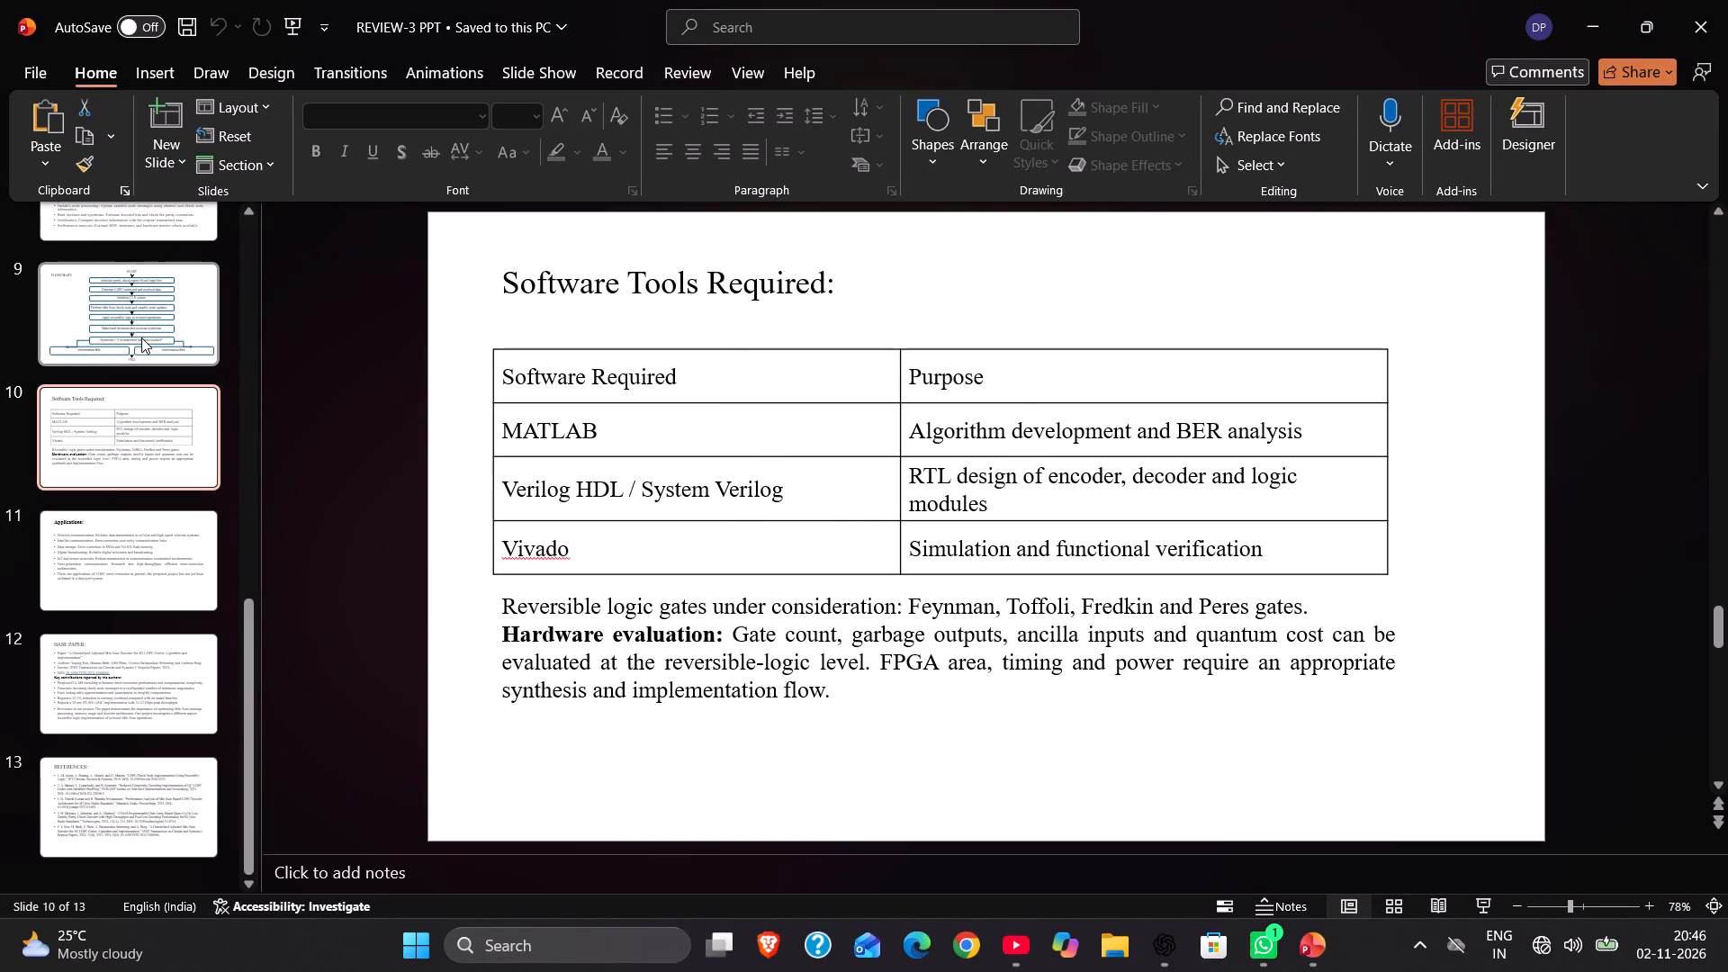
{"action": "left_click", "coordinate": [141, 337]}
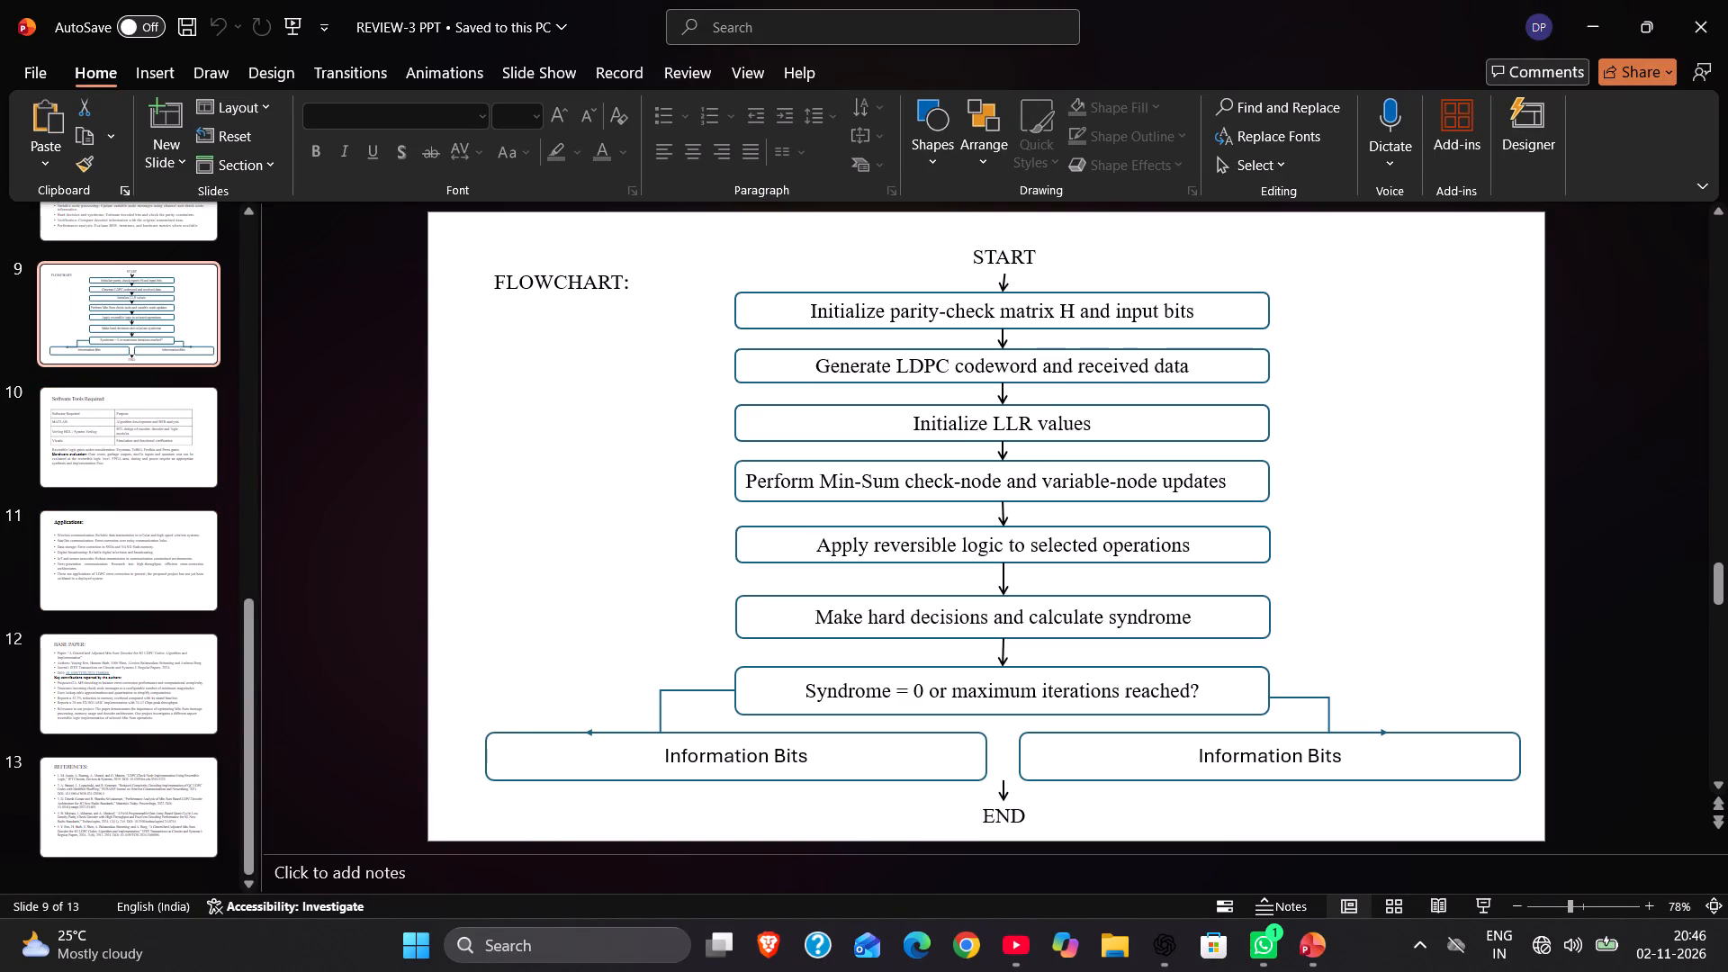
{"action": "left_click", "coordinate": [1323, 955]}
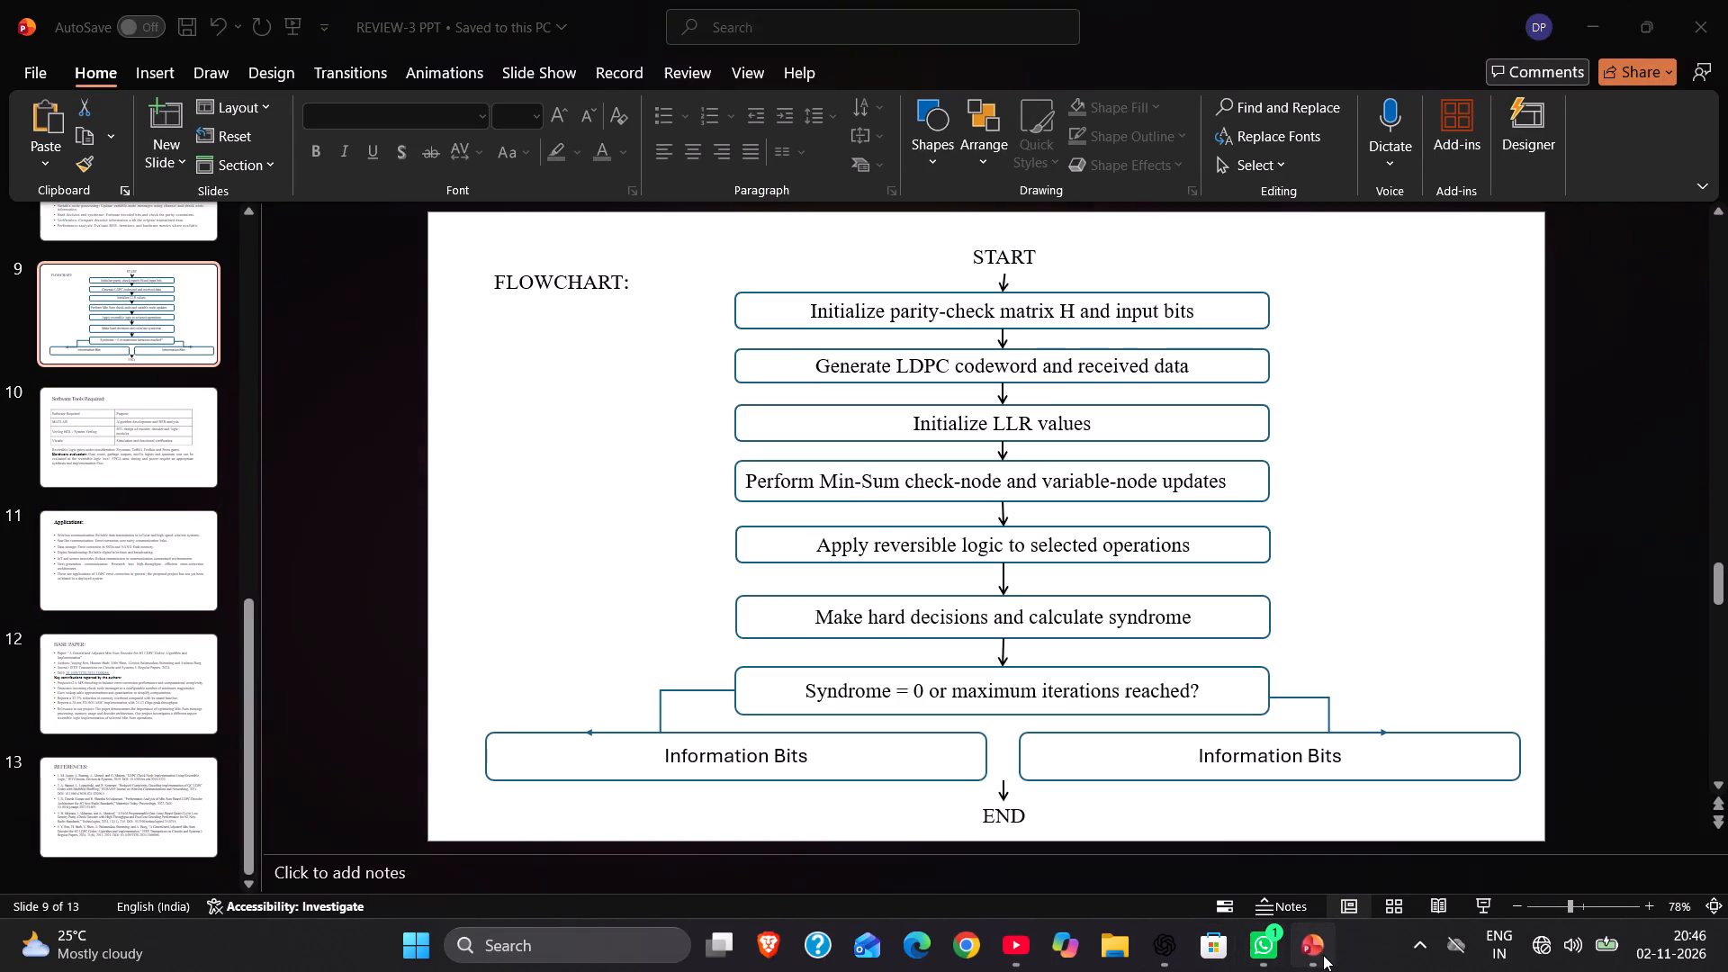
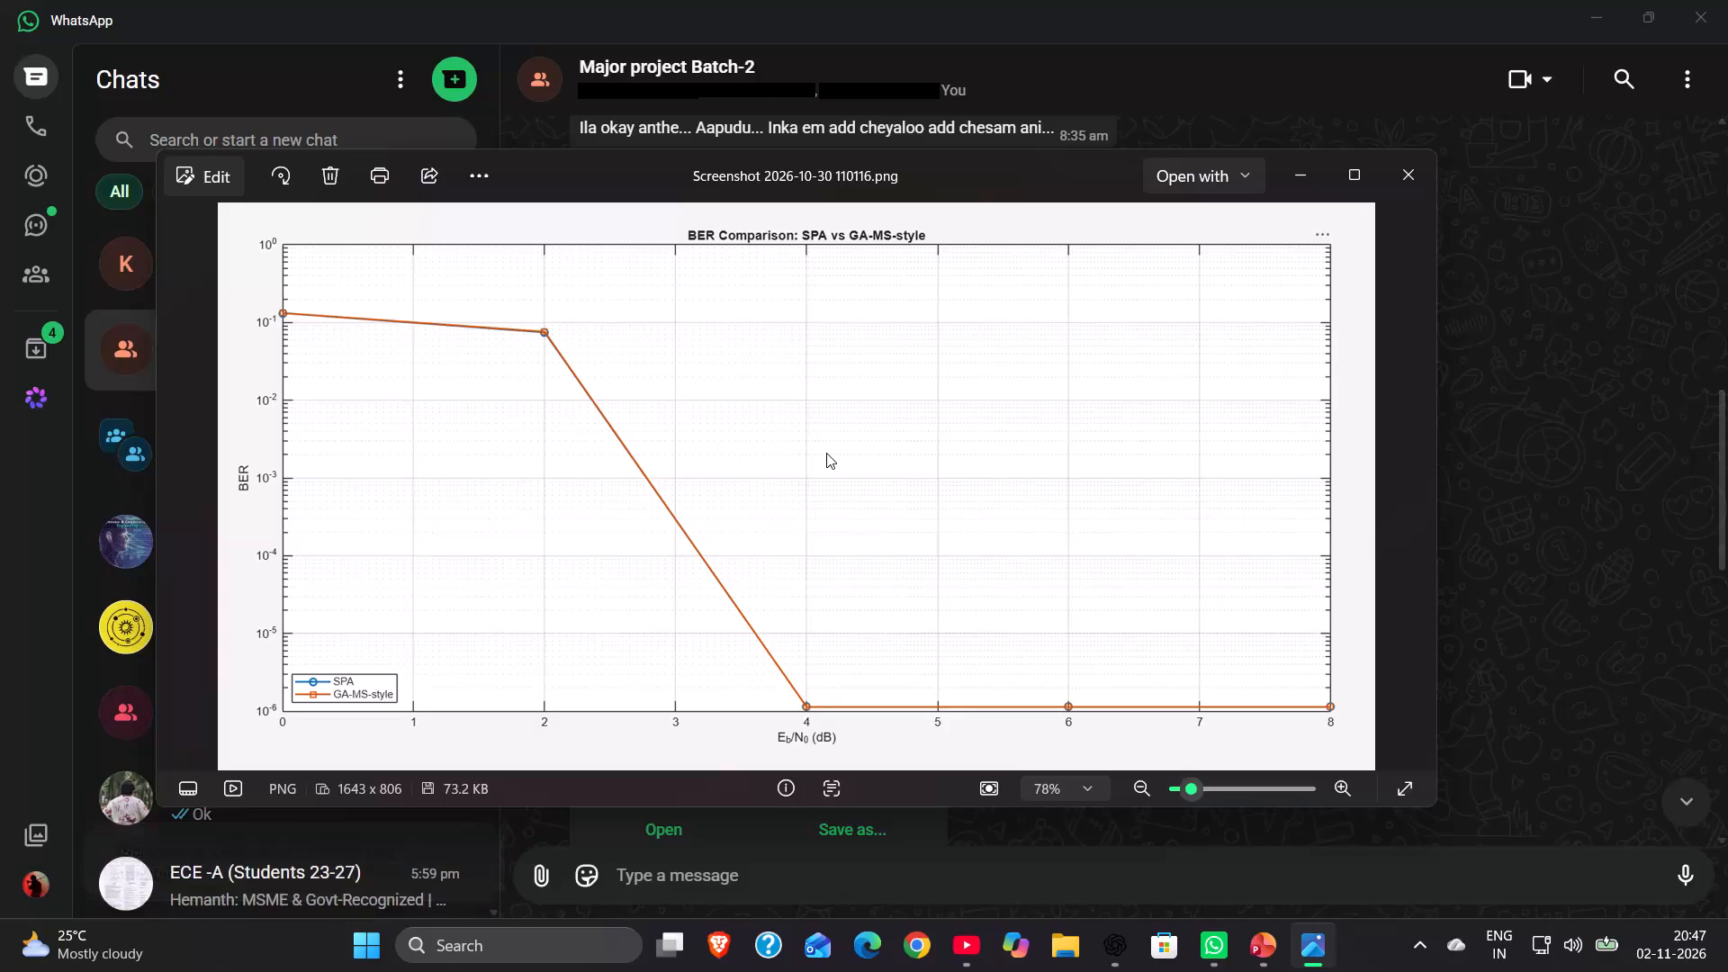
Copy the BER Comparison: SPA vs GA-MS-style graph image to the clipboard.
{"action": "key", "text": "ctrl+c"}
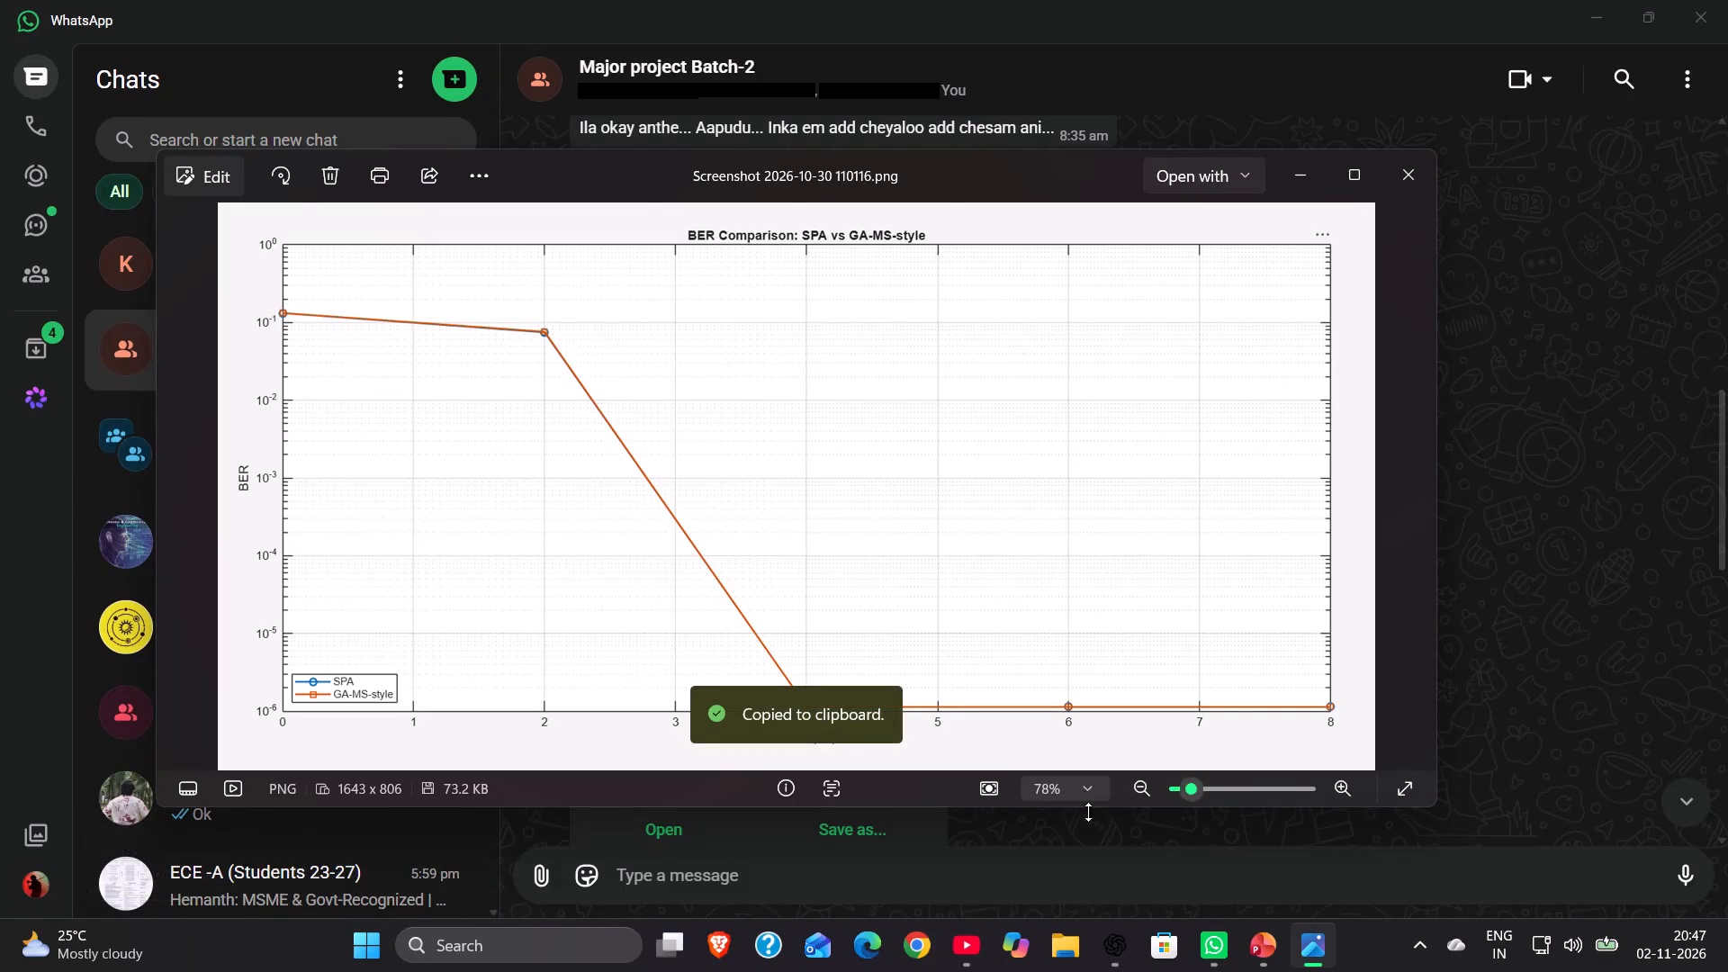
Switch to the REVIEW-3 presentation in PowerPoint, check the slides after the flowchart, and select the Base Paper slide.
{"action": "left_click", "coordinate": [1263, 959]}
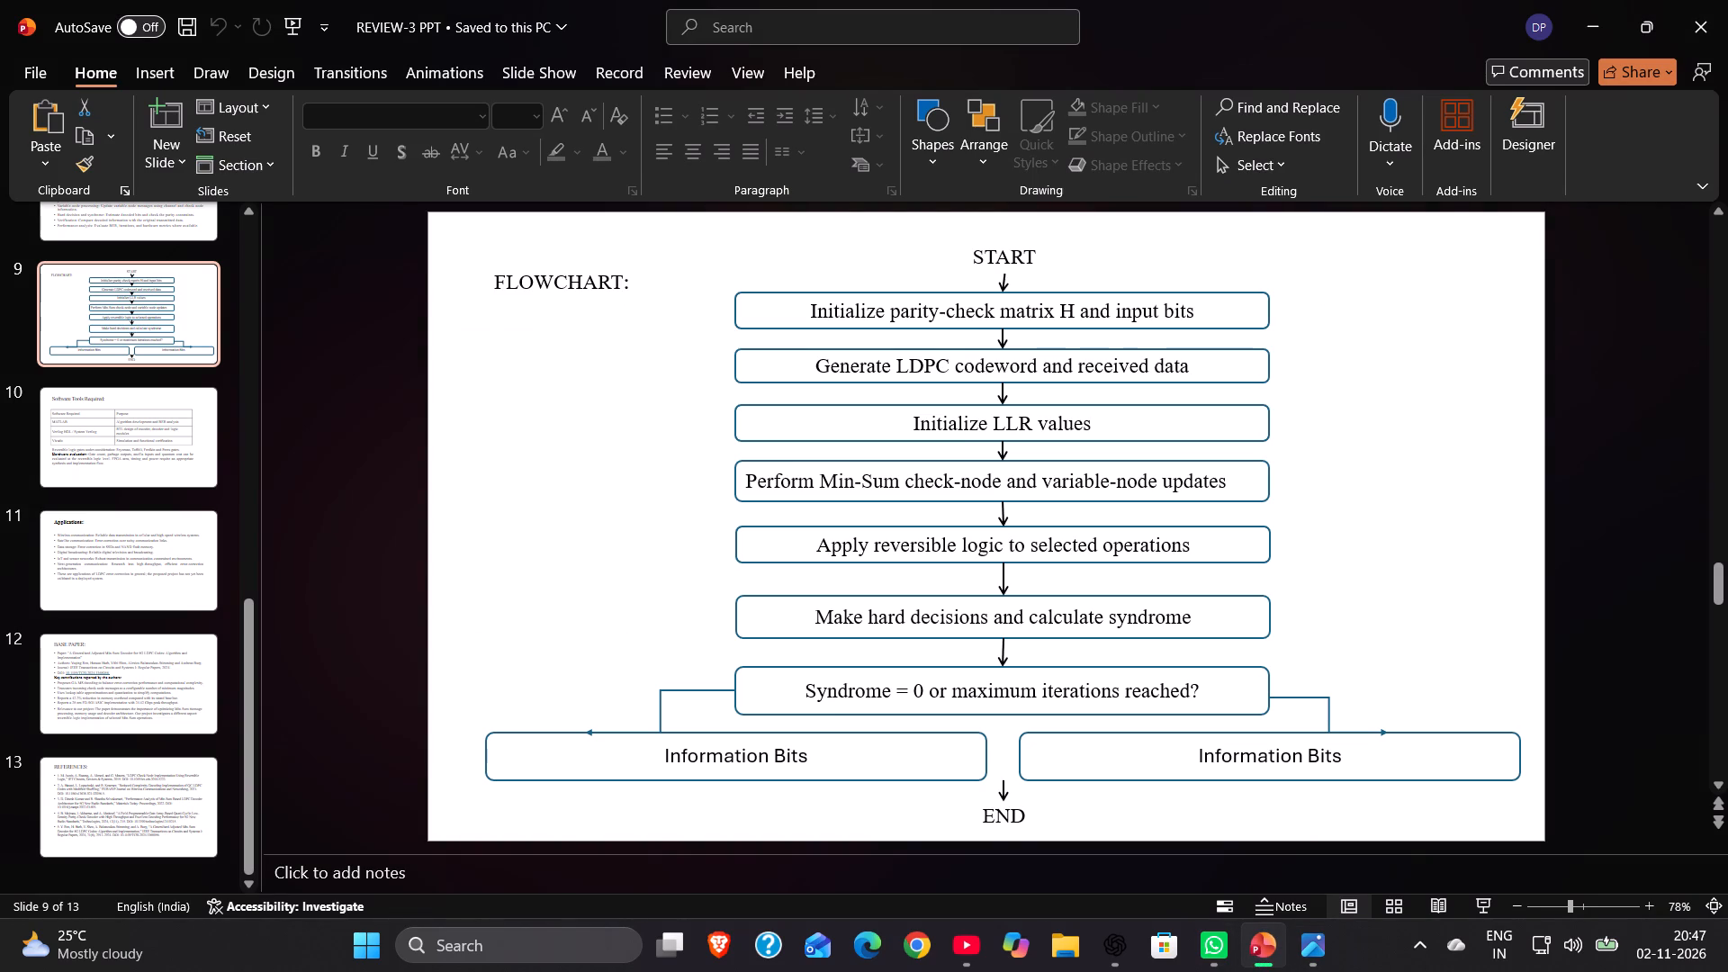
{"action": "left_click", "coordinate": [140, 481]}
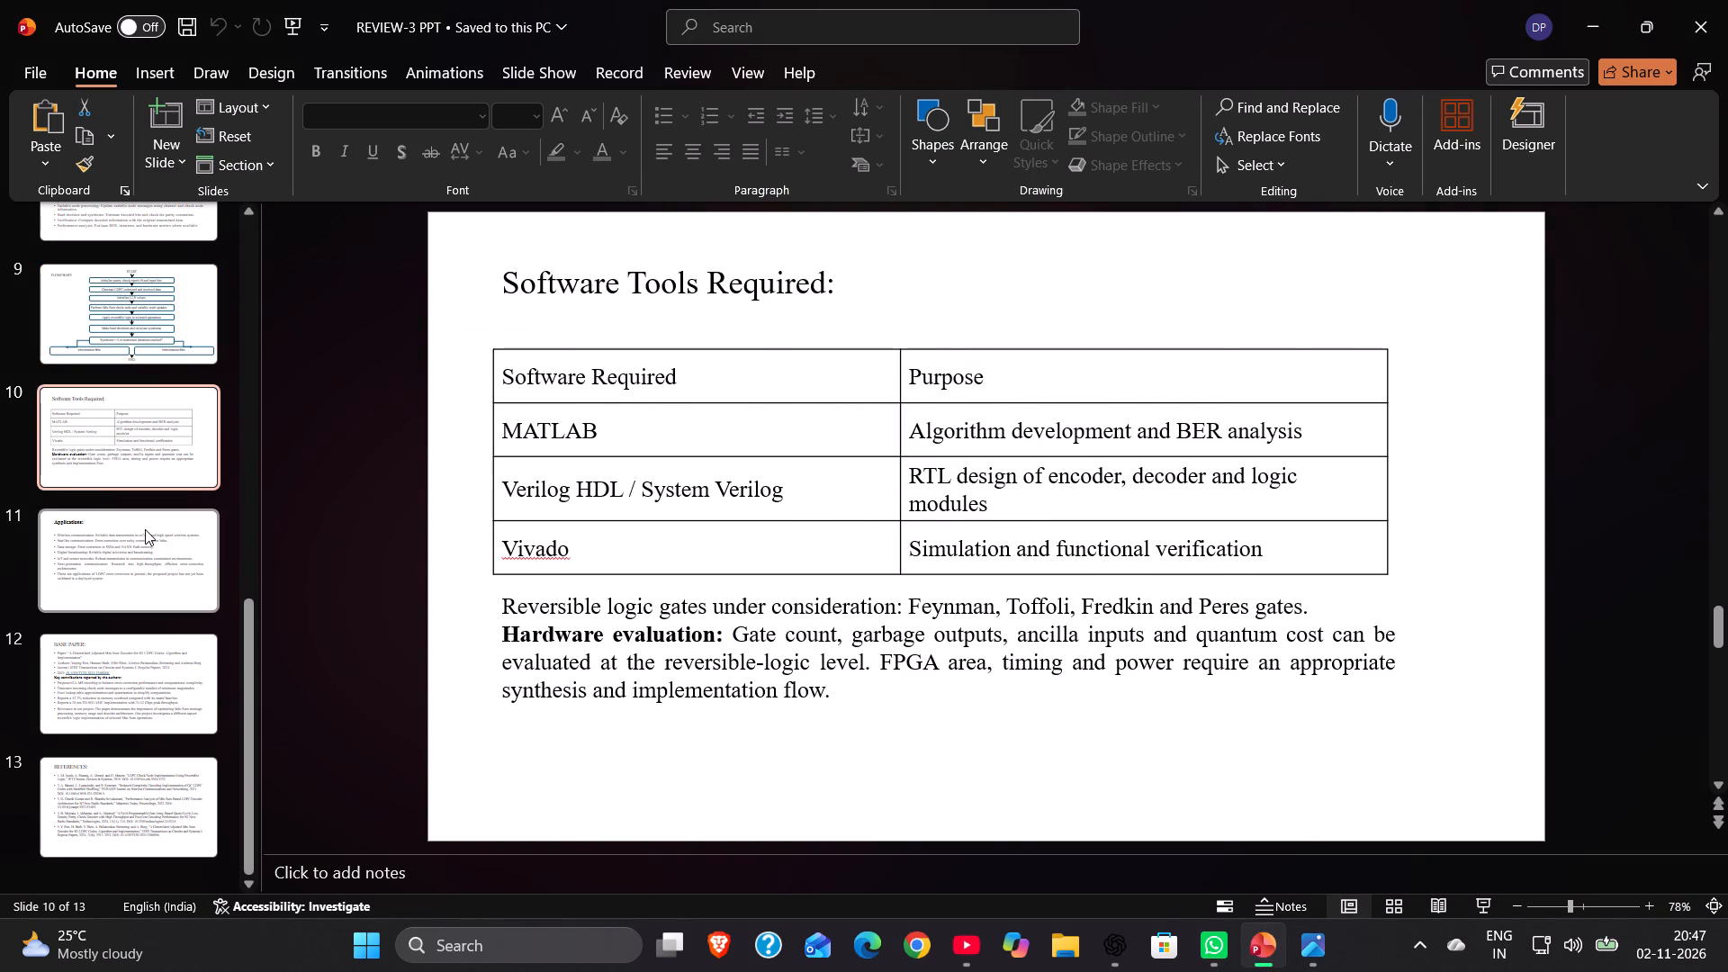
{"action": "left_click", "coordinate": [145, 529]}
{"action": "left_click", "coordinate": [140, 634]}
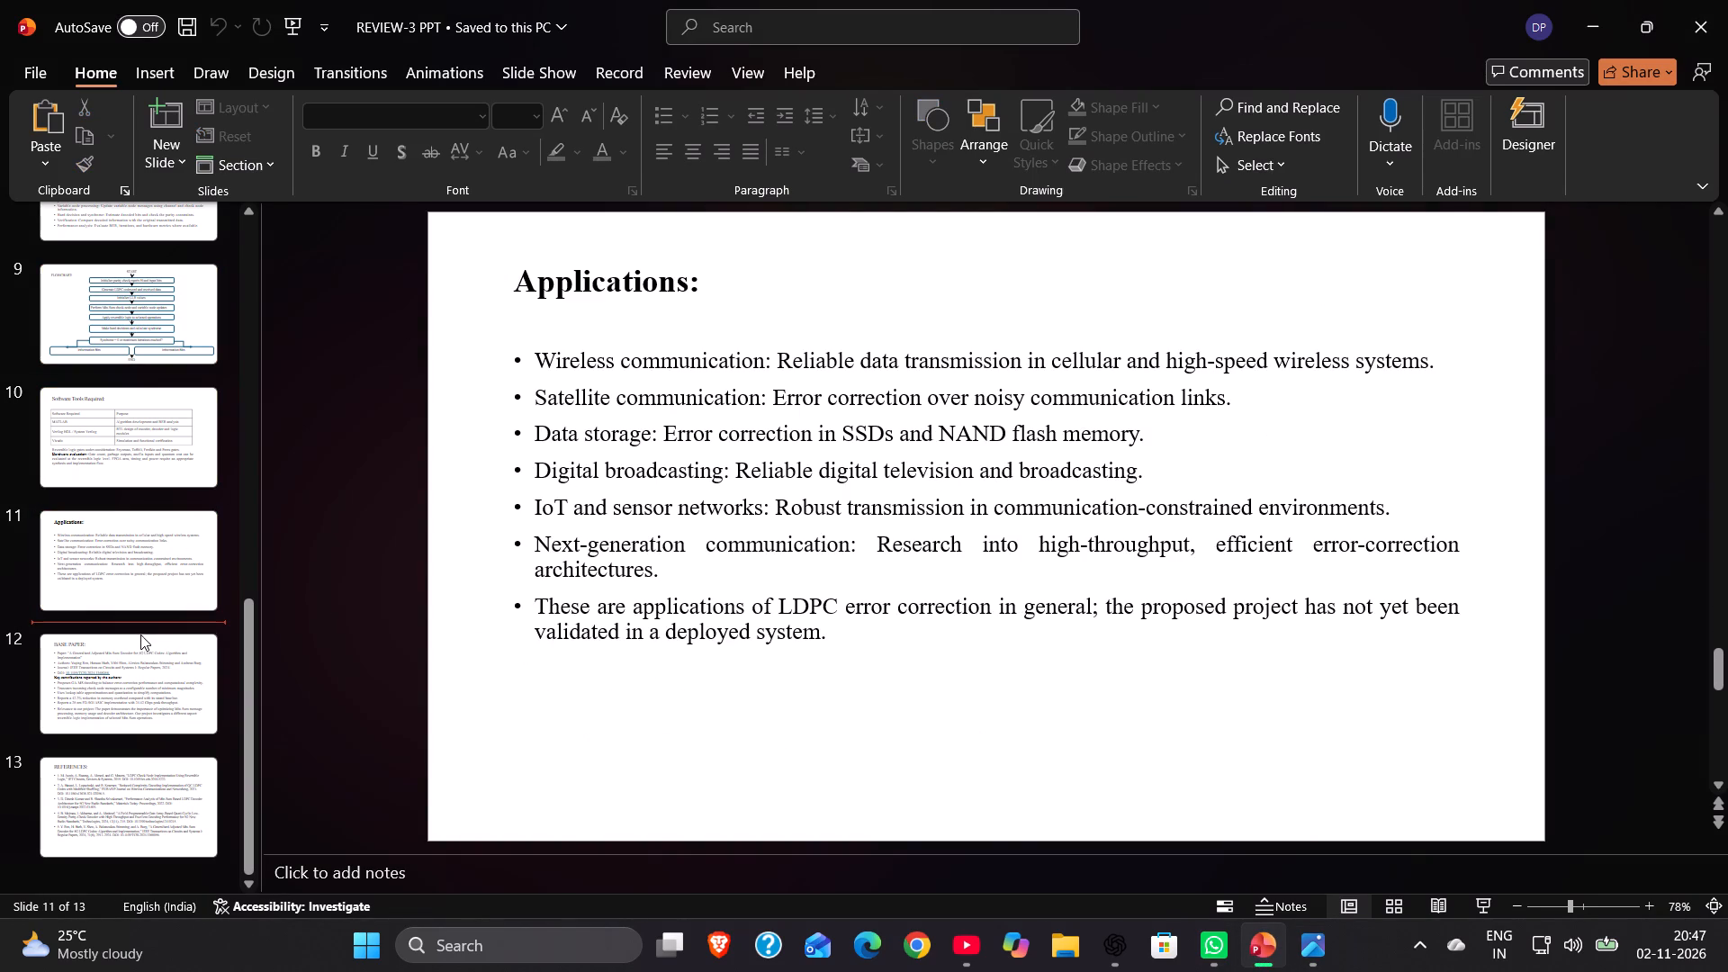
{"action": "left_click", "coordinate": [140, 641]}
{"action": "left_click", "coordinate": [141, 766]}
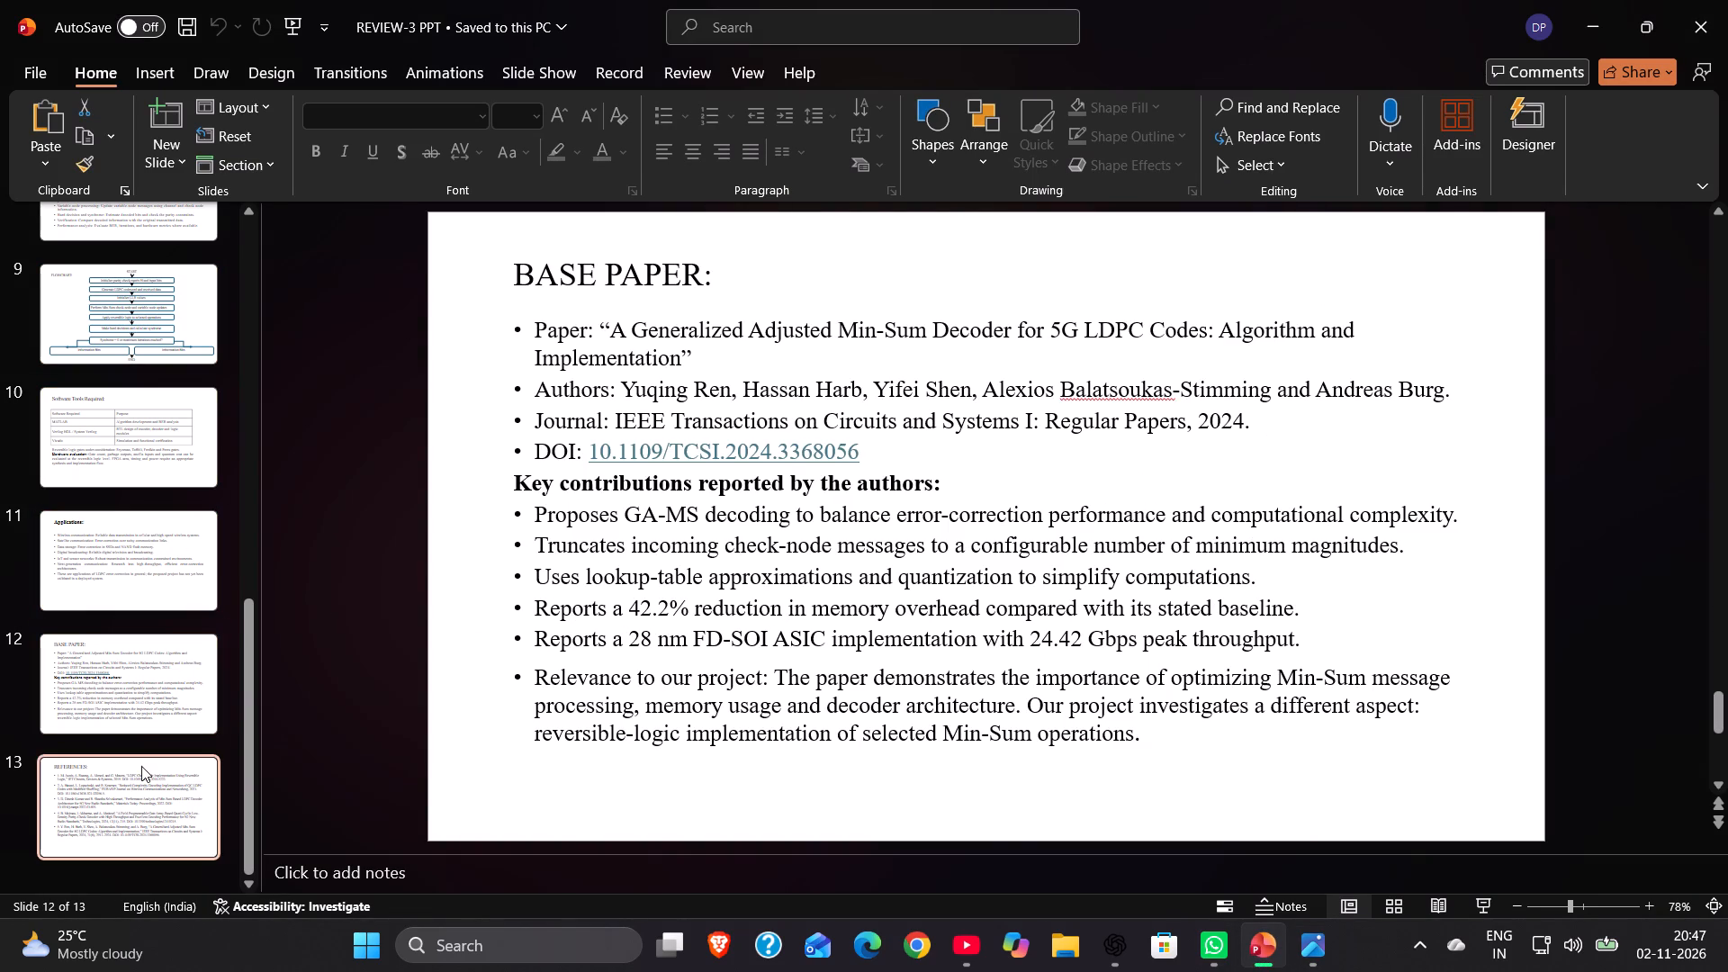
{"action": "left_click", "coordinate": [124, 683]}
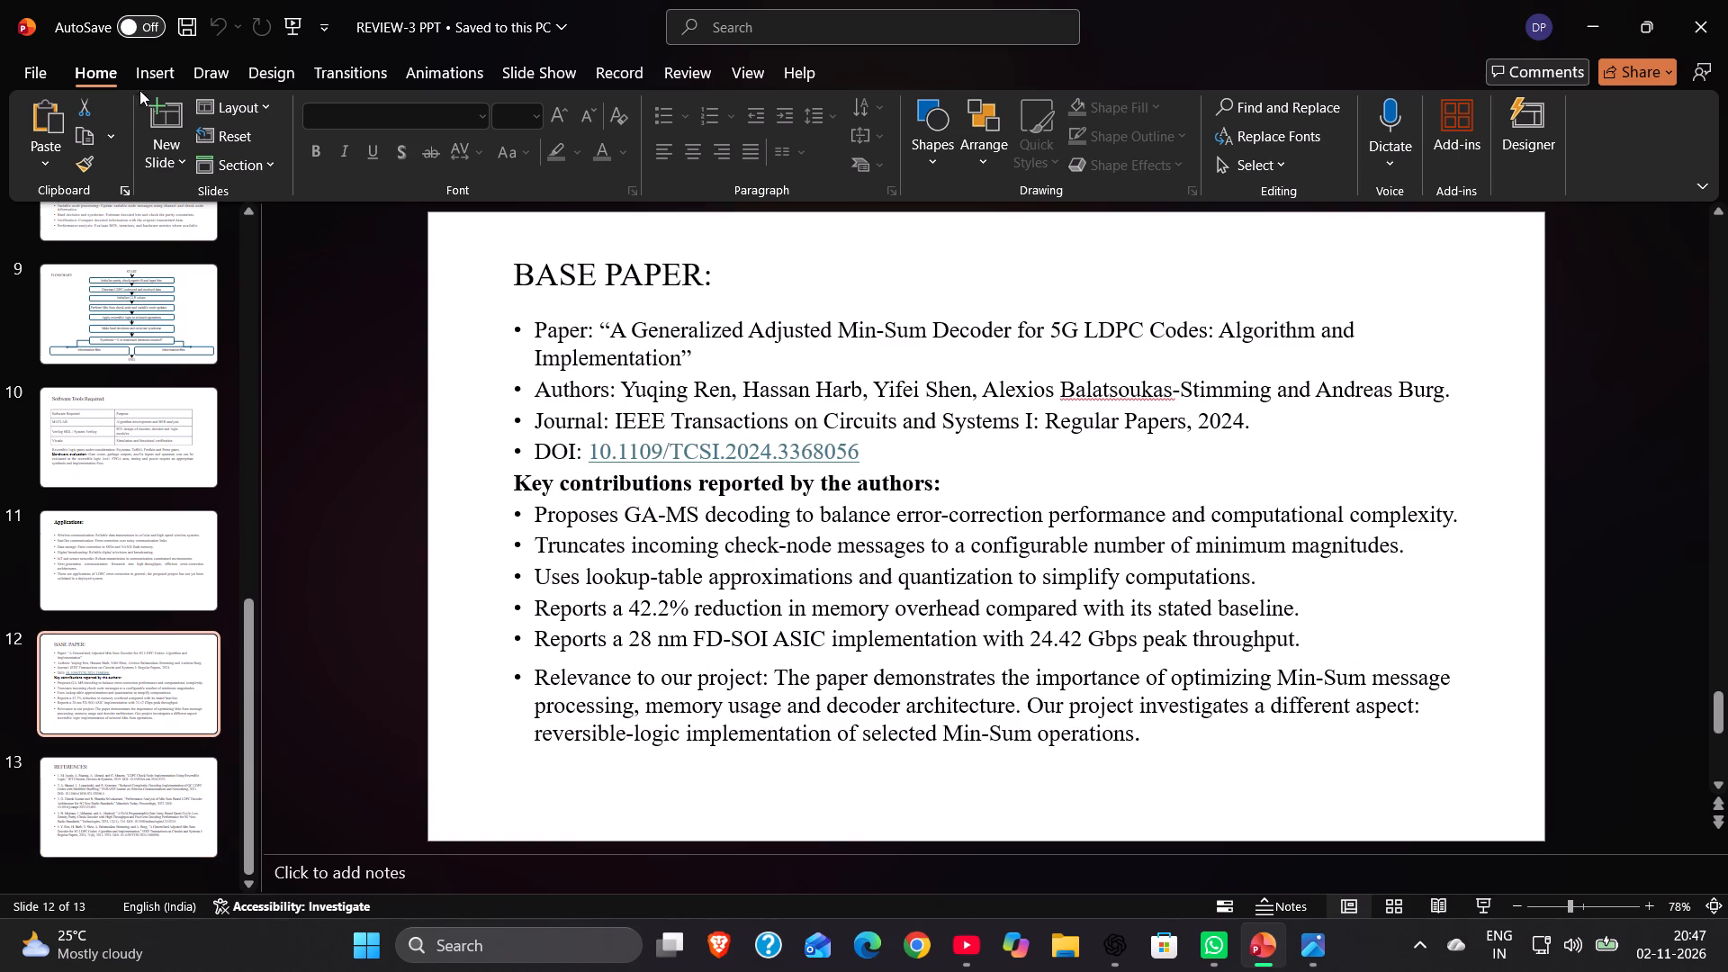
Add a new title-and-content slide between the Base Paper slide and the References slide.
{"action": "left_click", "coordinate": [168, 124]}
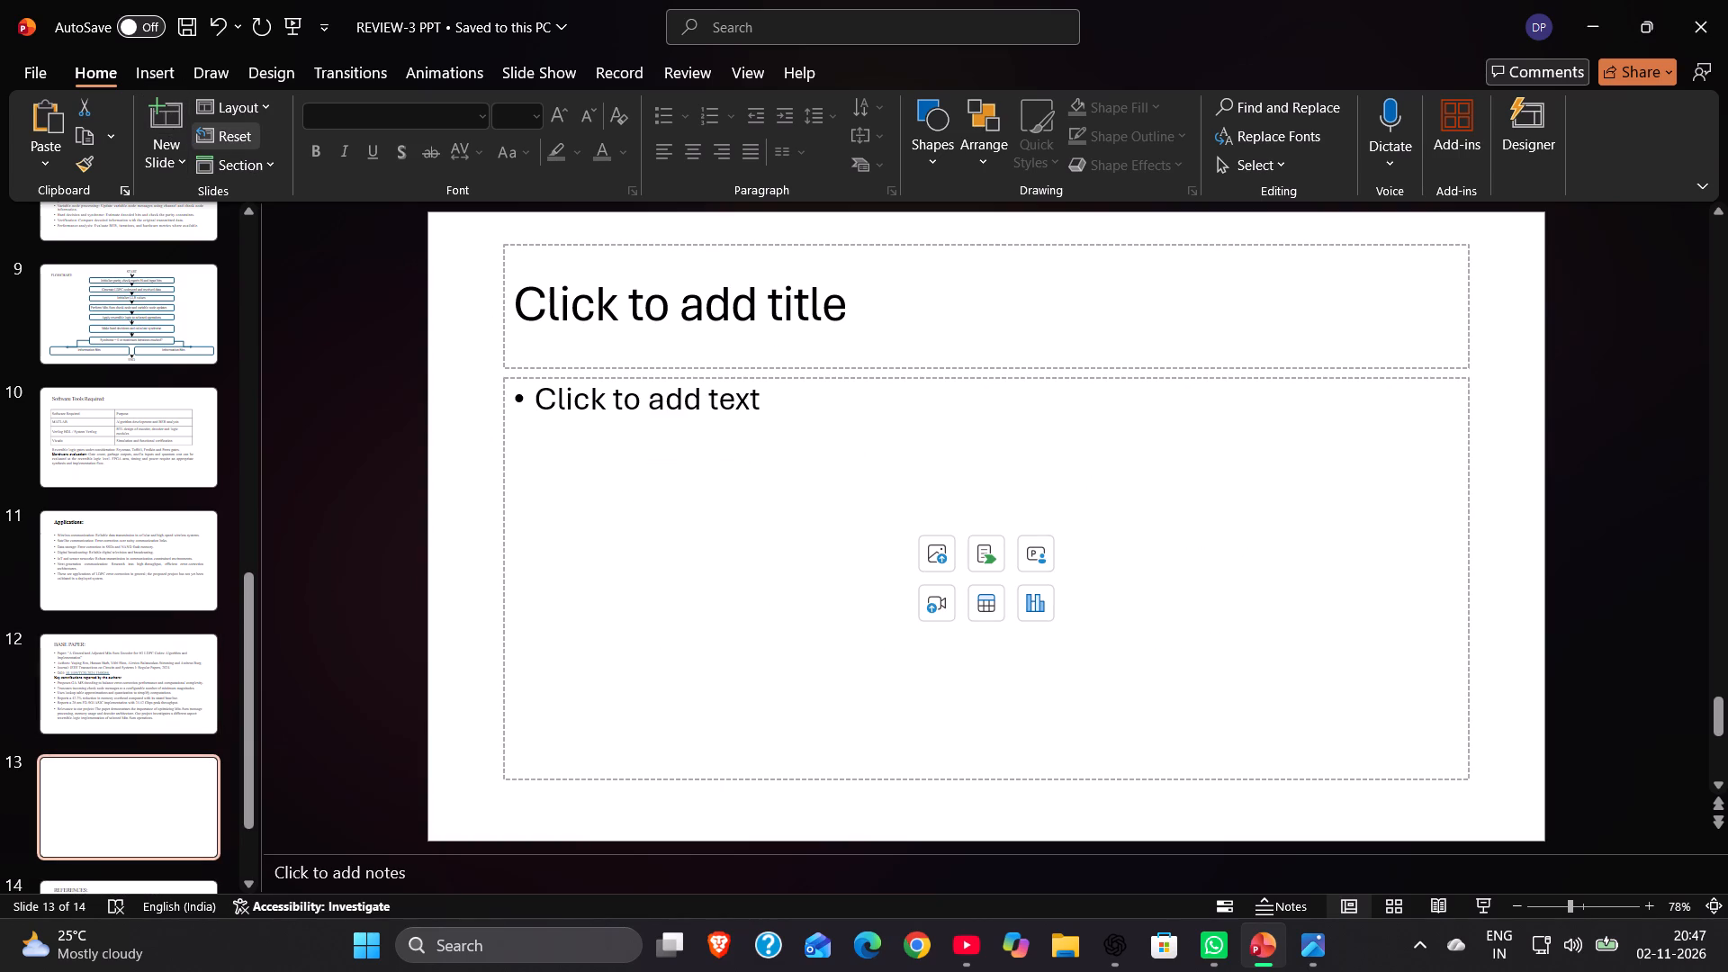
Shorten the new slide's title placeholder from its lower edge and extend the content placeholder upward to just below it.
{"action": "left_click", "coordinate": [599, 411]}
{"action": "left_click", "coordinate": [634, 341]}
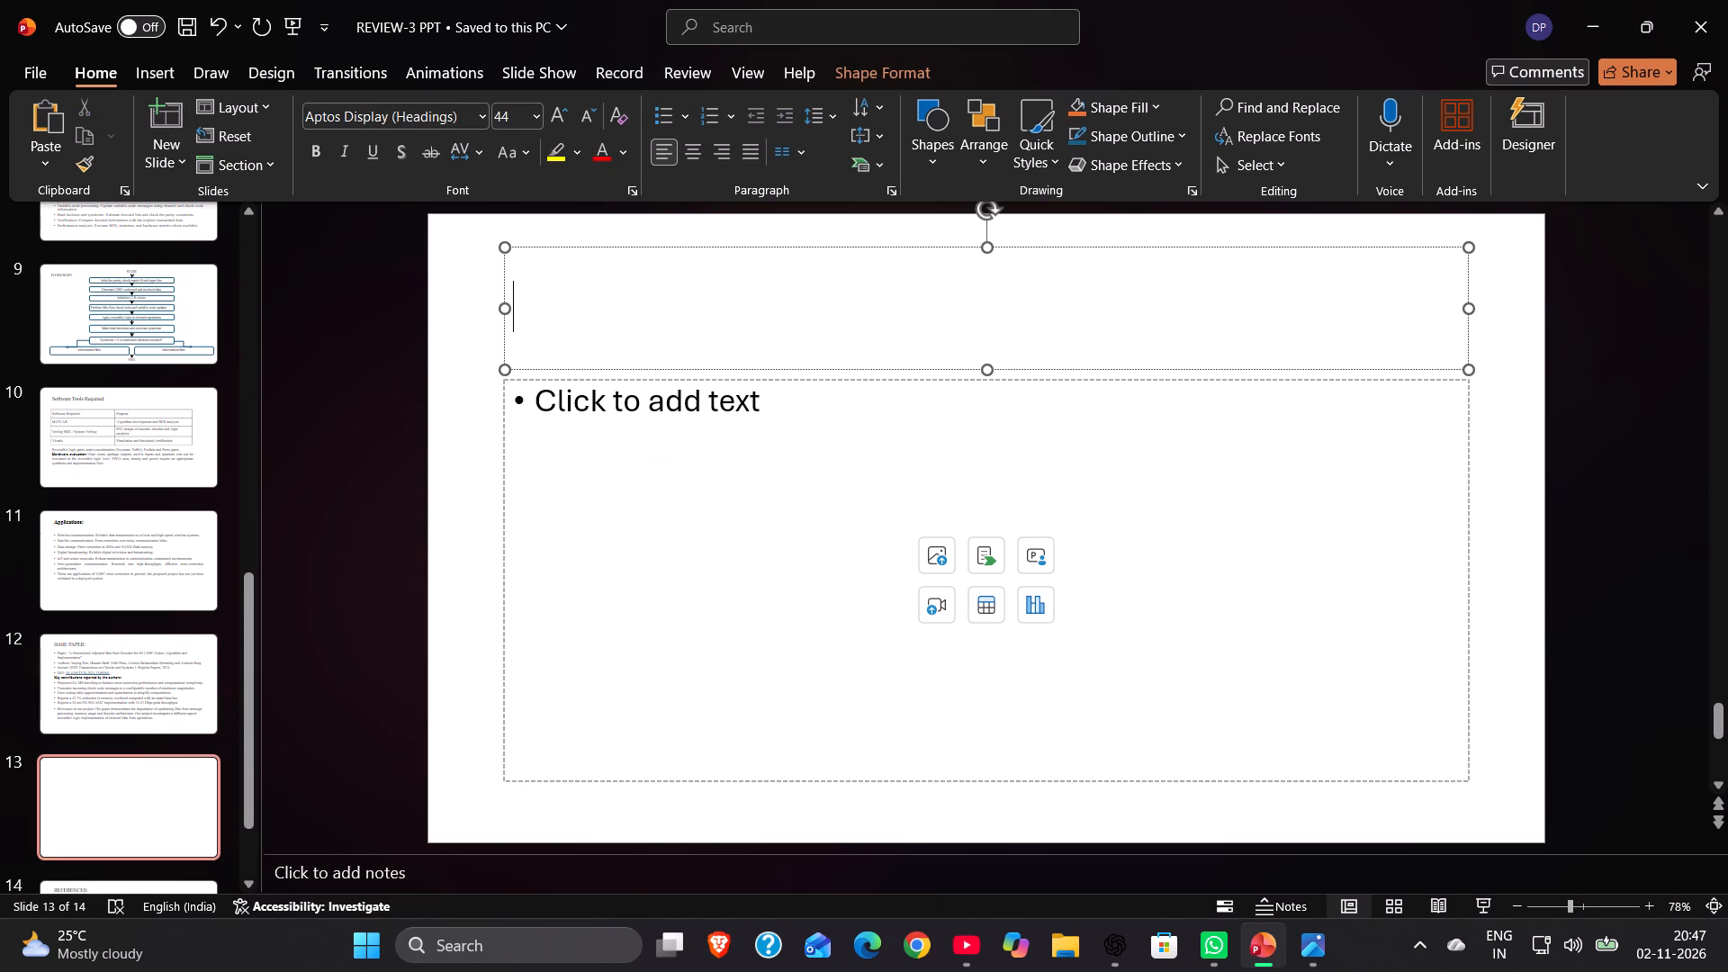
{"action": "left_click_drag", "start_coordinate": [985, 369], "coordinate": [972, 328]}
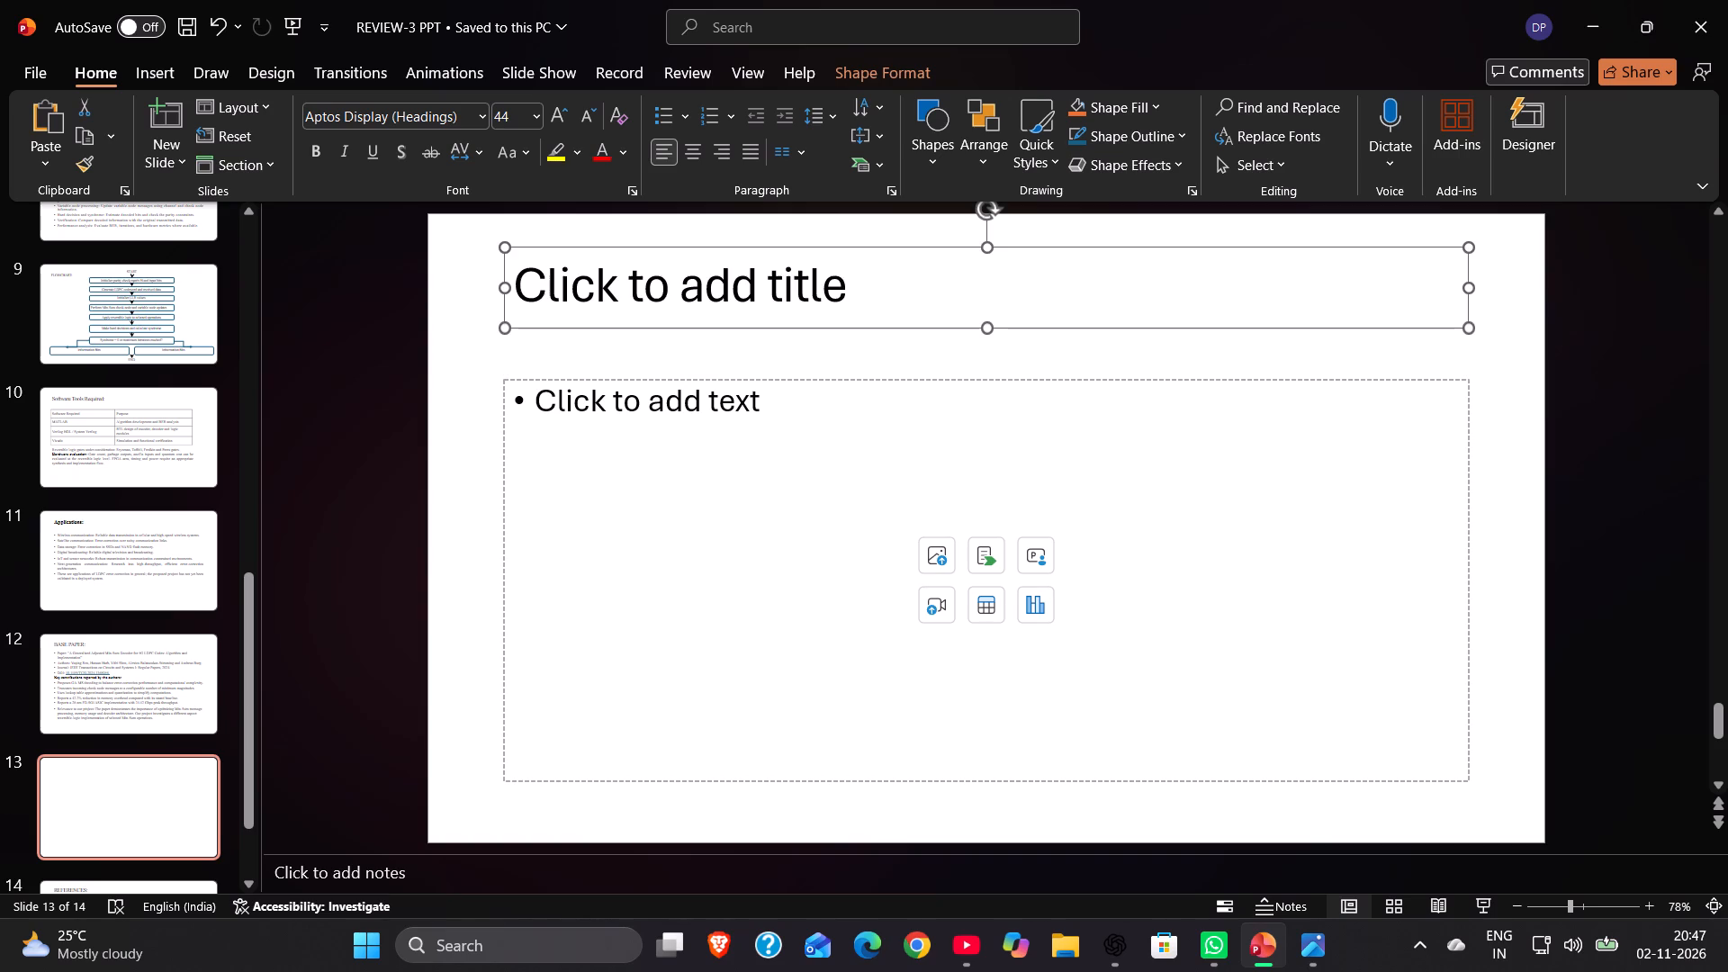
{"action": "left_click_drag", "start_coordinate": [967, 417], "coordinate": [984, 380]}
{"action": "left_click_drag", "start_coordinate": [984, 380], "coordinate": [982, 365]}
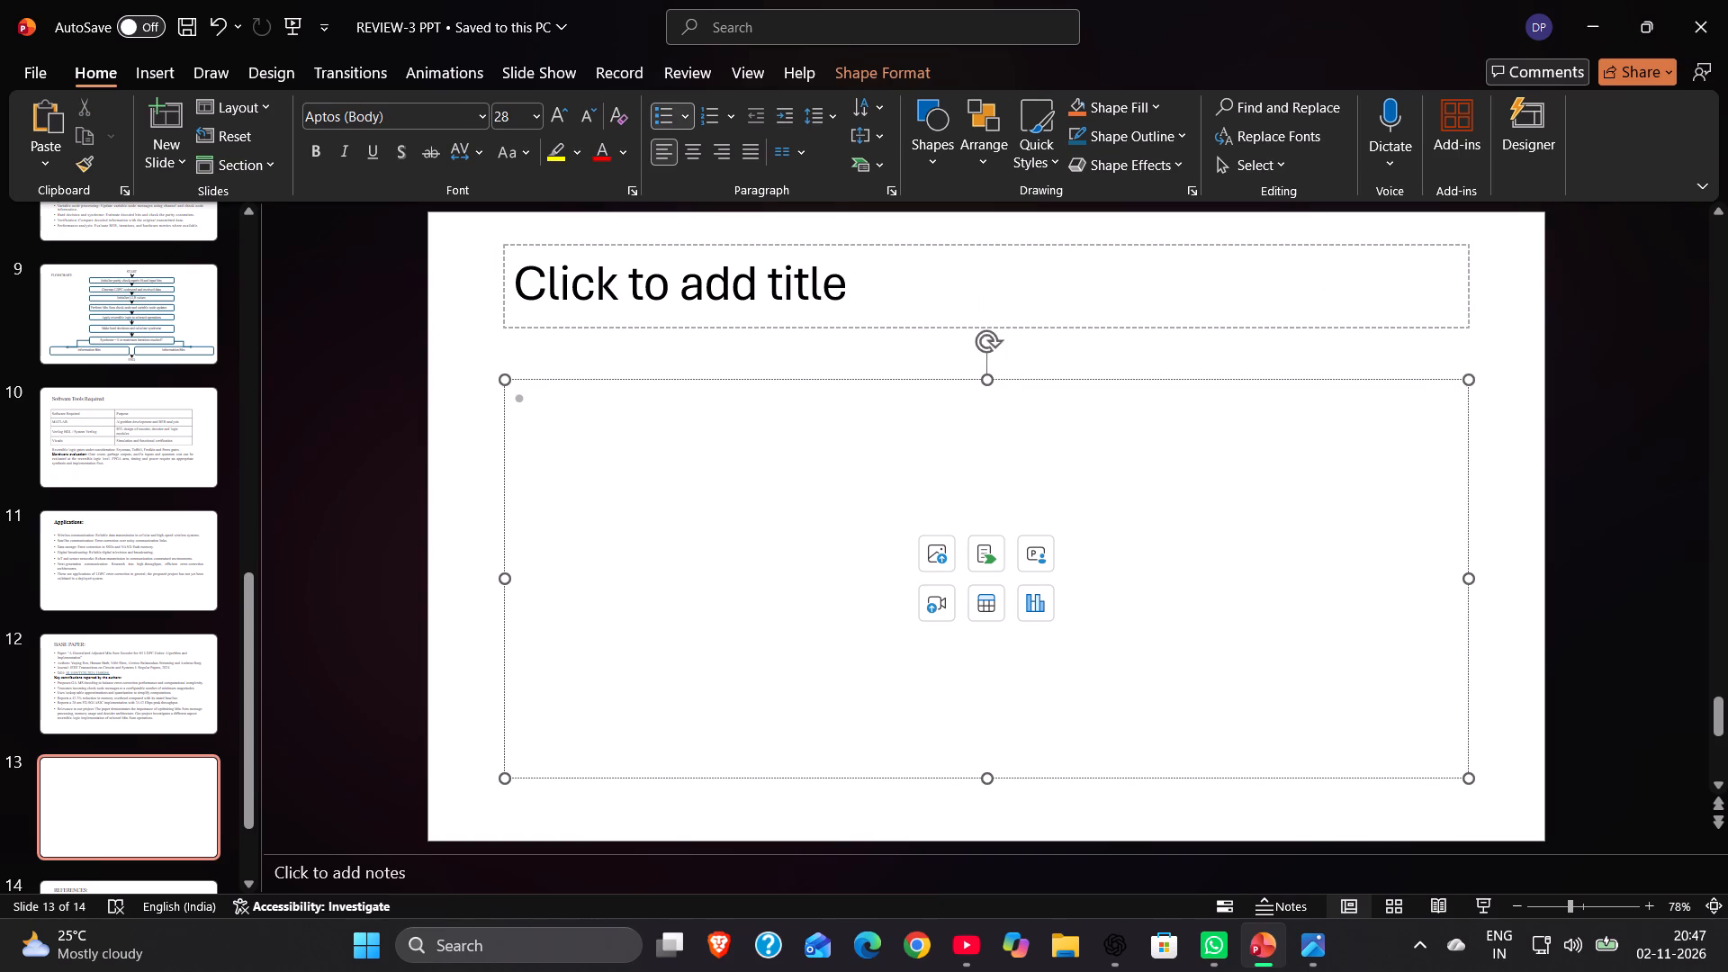
{"action": "left_click_drag", "start_coordinate": [982, 365], "coordinate": [979, 347]}
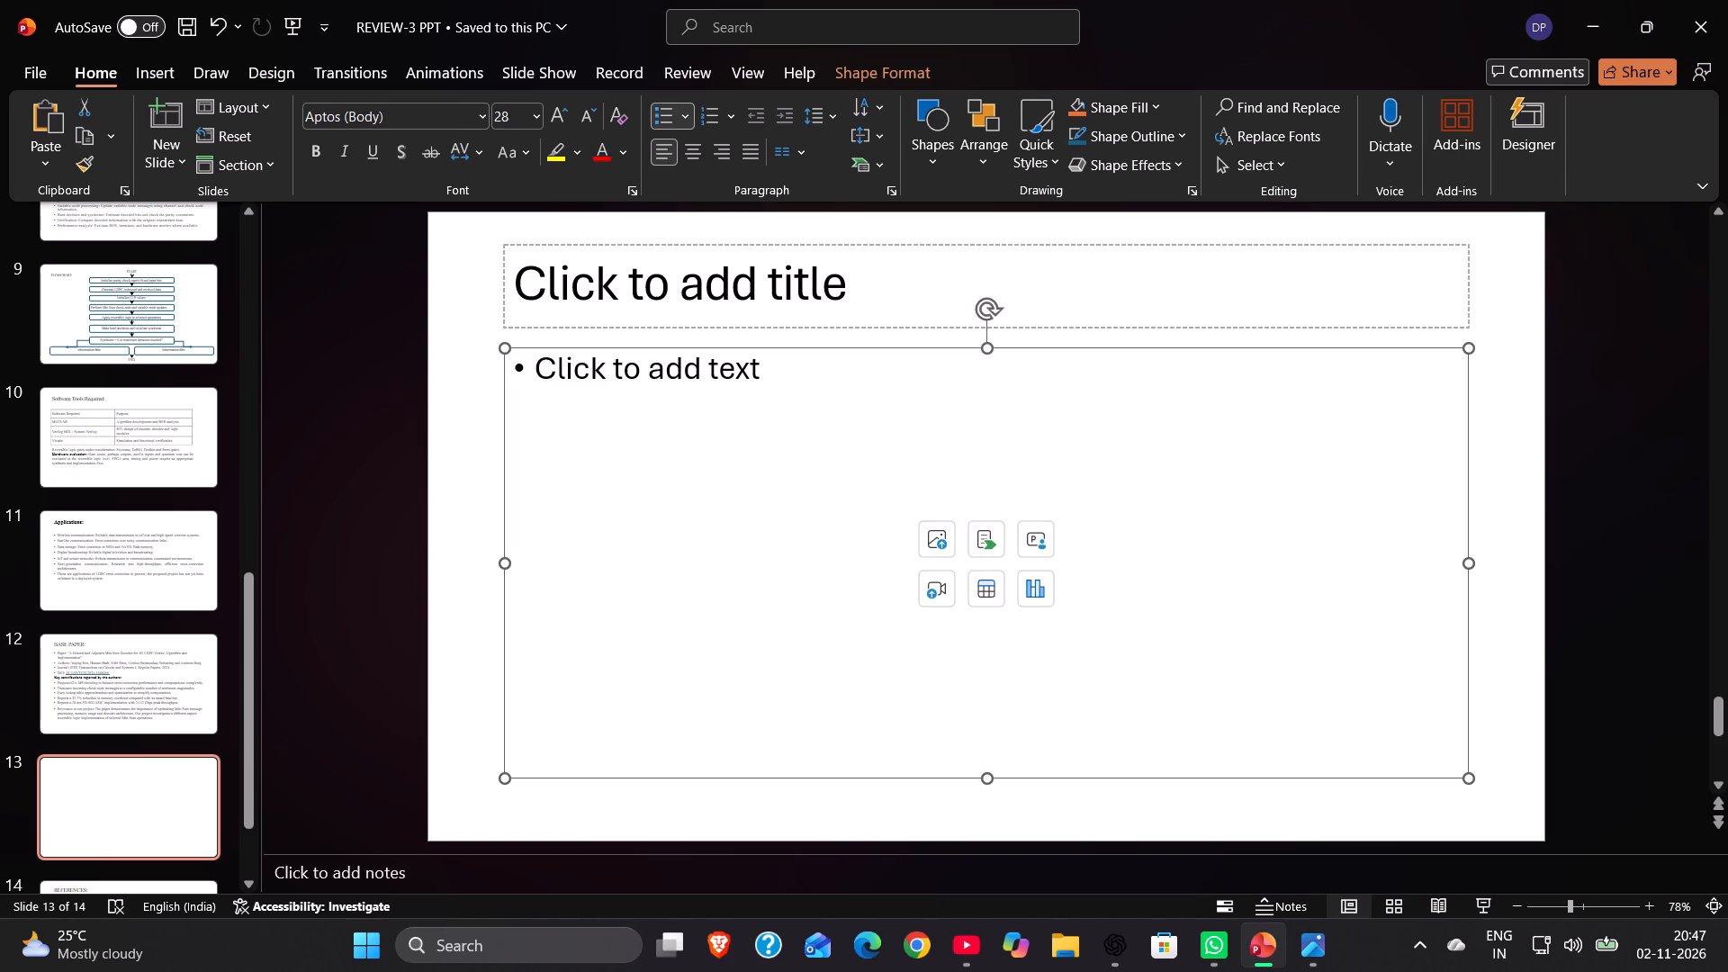
Paste the copied BER Comparison: SPA vs GA-MS-style graph into the content area and widen it on both sides to the title placeholder's width.
{"action": "key", "text": "ctrl+v"}
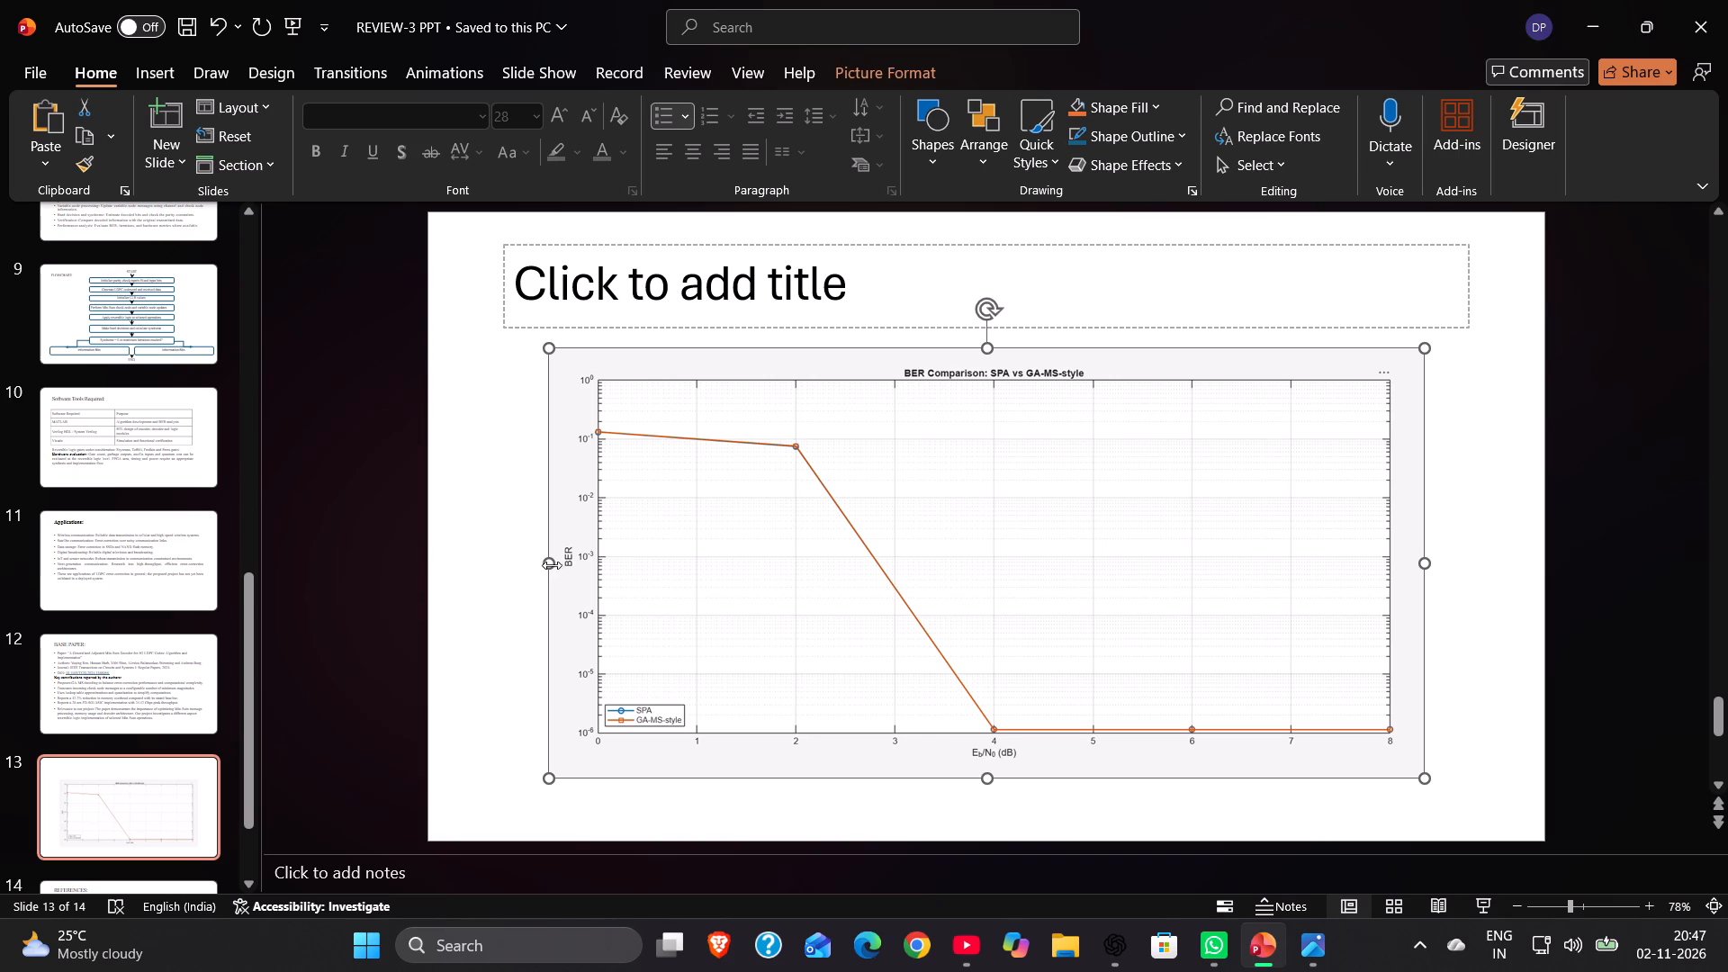
{"action": "left_click_drag", "start_coordinate": [551, 565], "coordinate": [504, 564]}
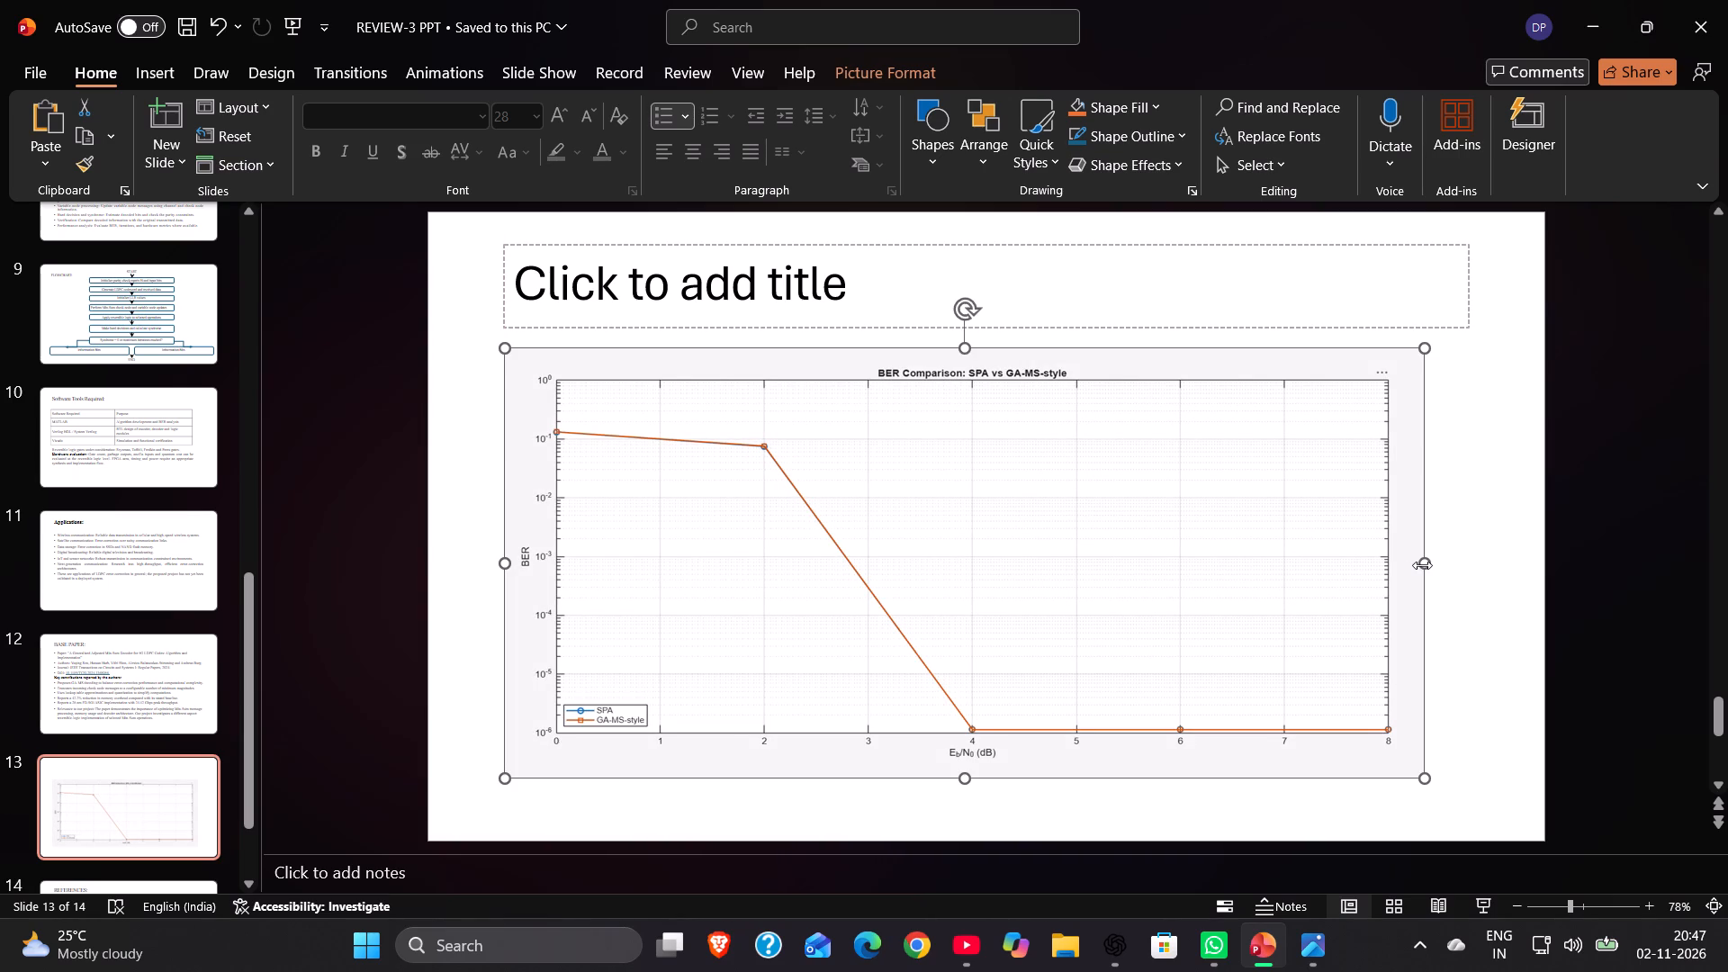
{"action": "left_click_drag", "start_coordinate": [1422, 565], "coordinate": [1468, 559]}
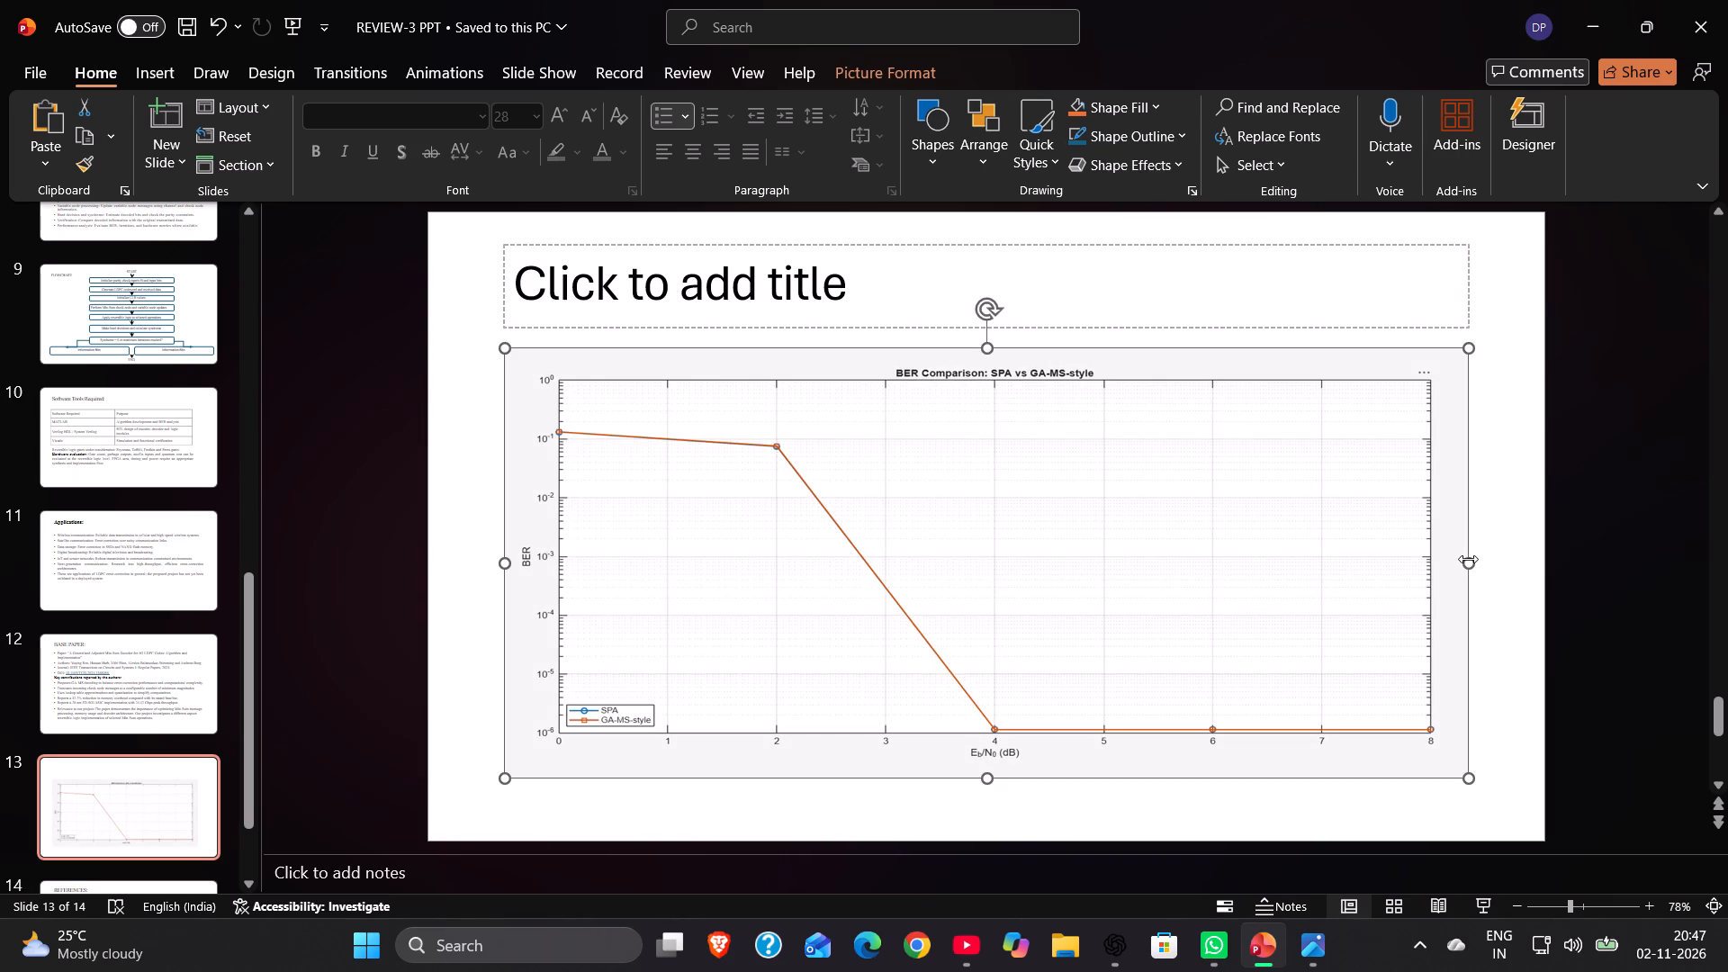
Enter BER in the title placeholder of the graph slide.
{"action": "left_click", "coordinate": [606, 285]}
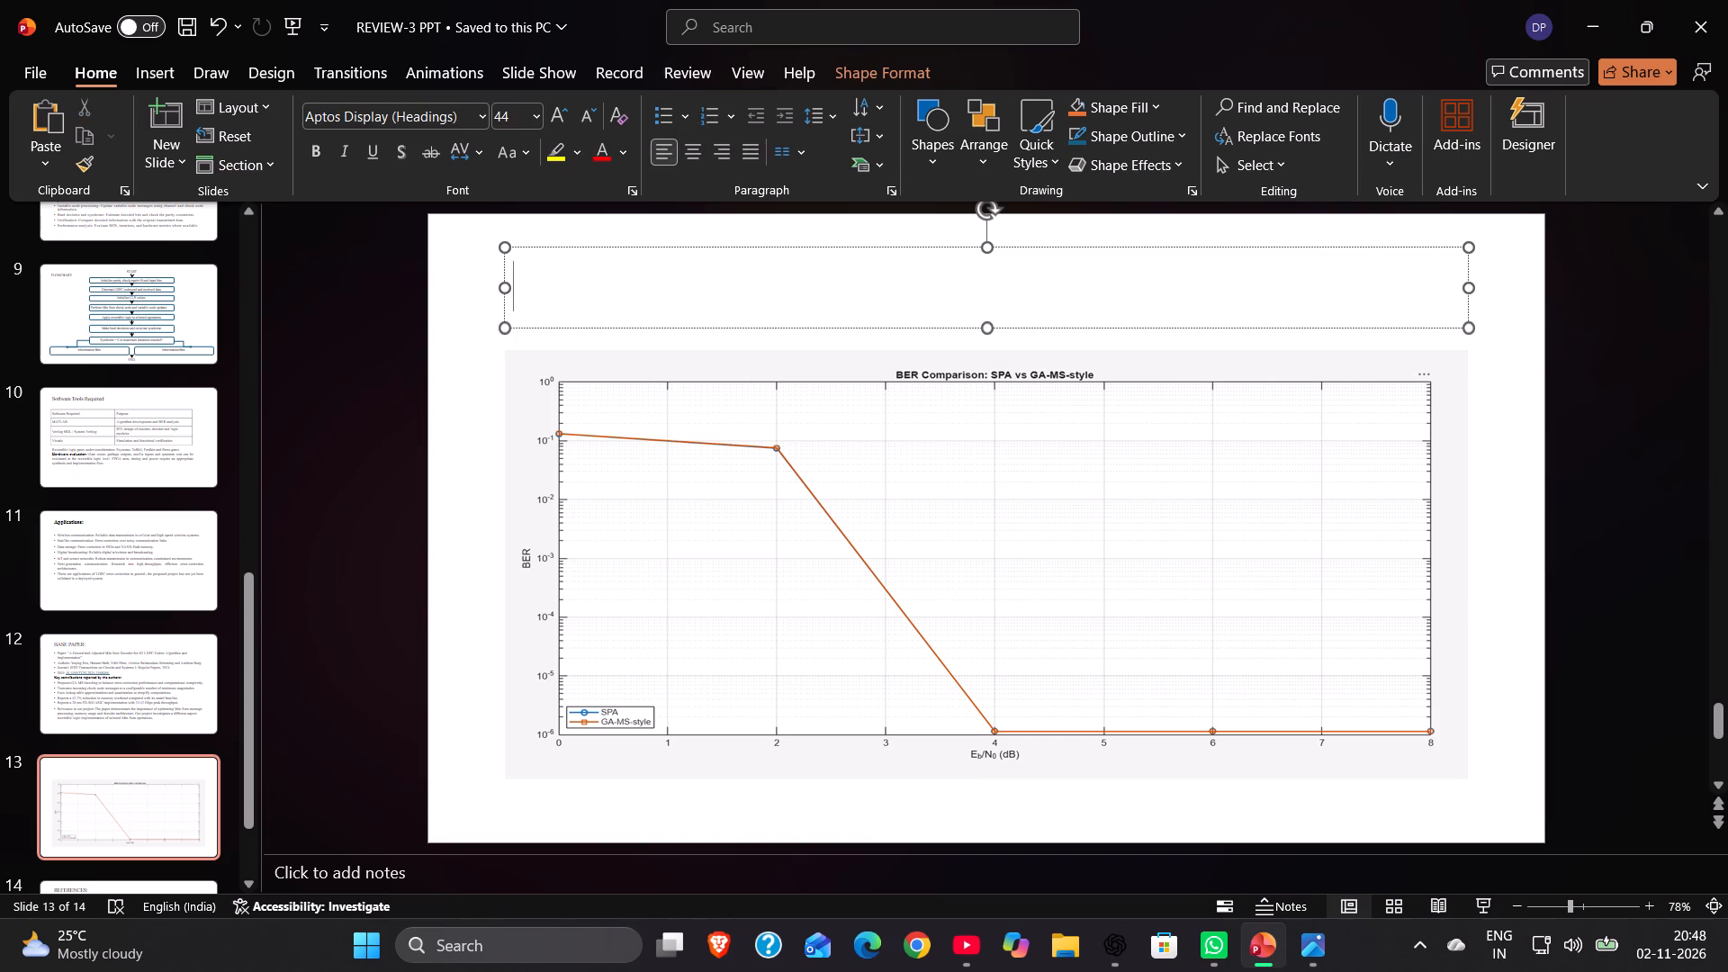
{"action": "key", "text": "shift+b"}
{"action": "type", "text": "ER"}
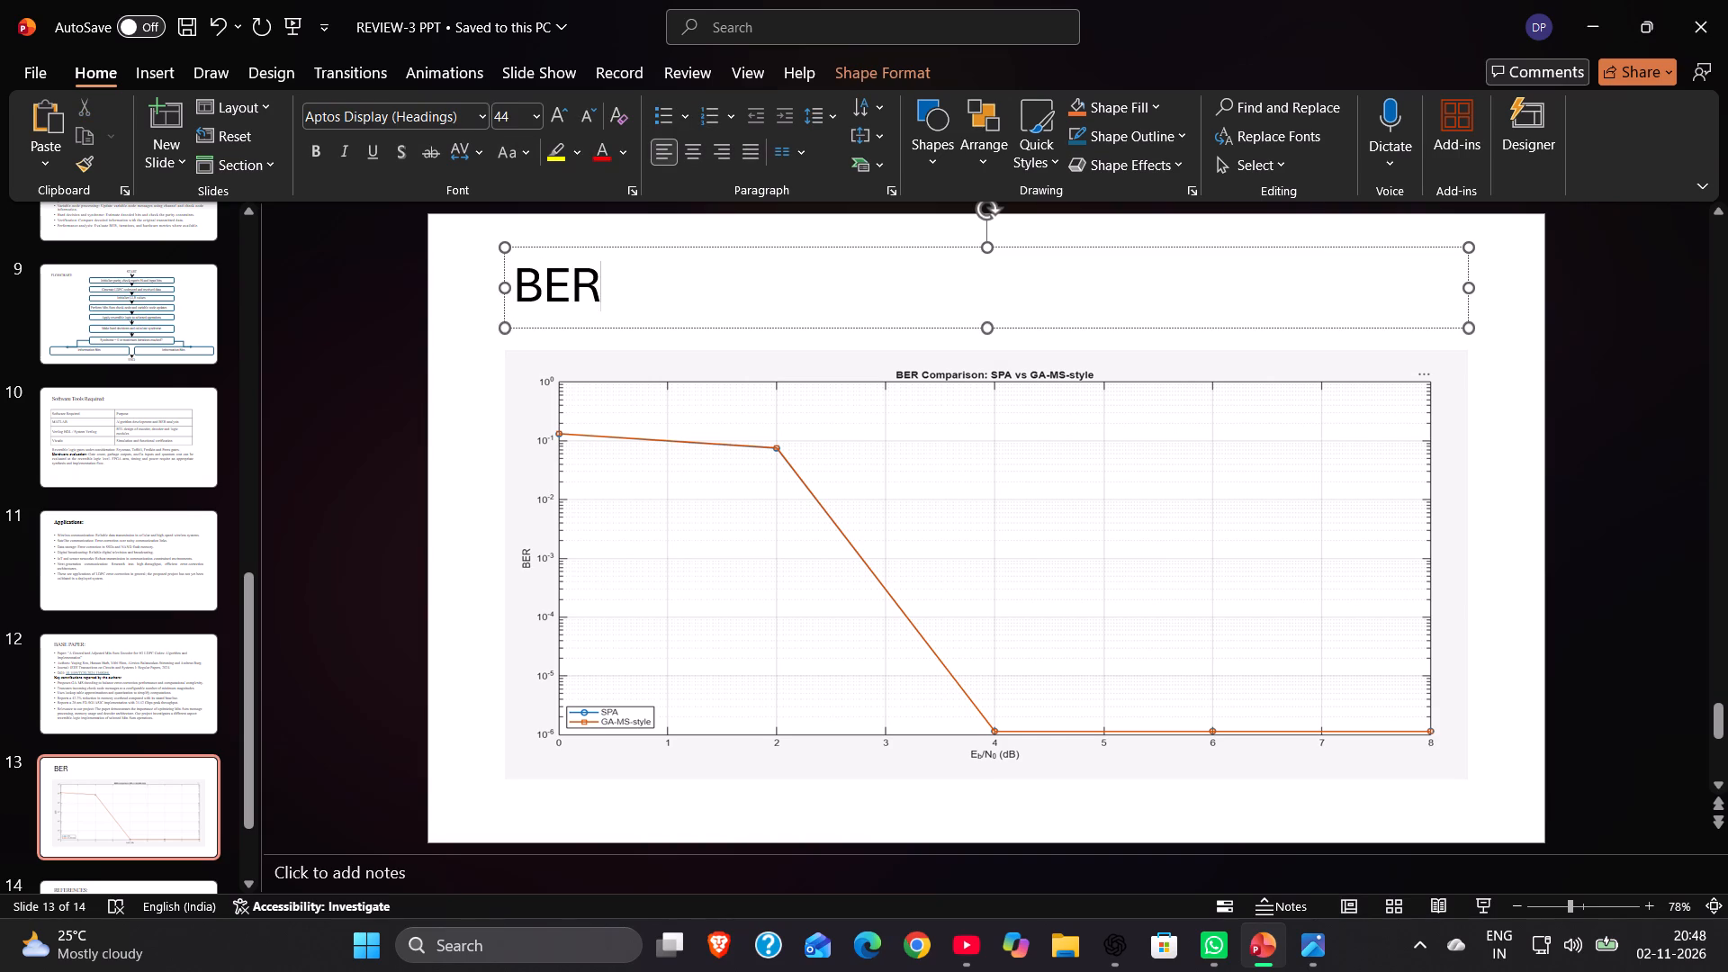
Format the BER title on the graph slide as bold Times New Roman at size 32.
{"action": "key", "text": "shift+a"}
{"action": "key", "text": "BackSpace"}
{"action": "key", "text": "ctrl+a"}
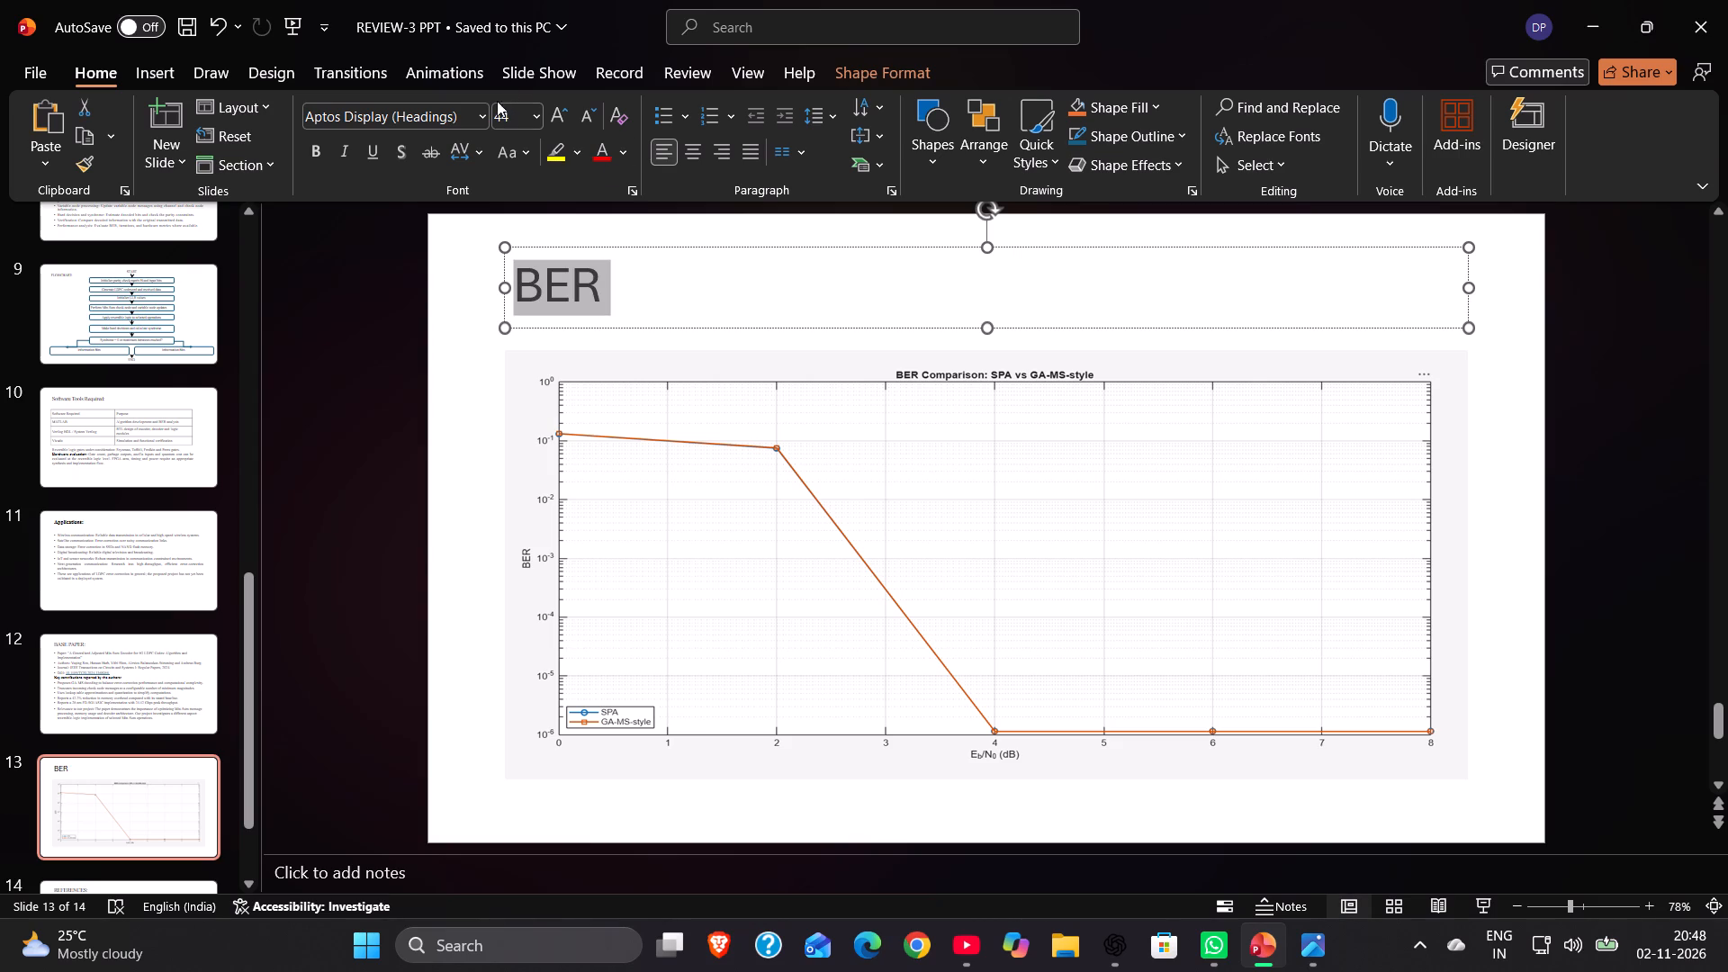
{"action": "left_click", "coordinate": [481, 122]}
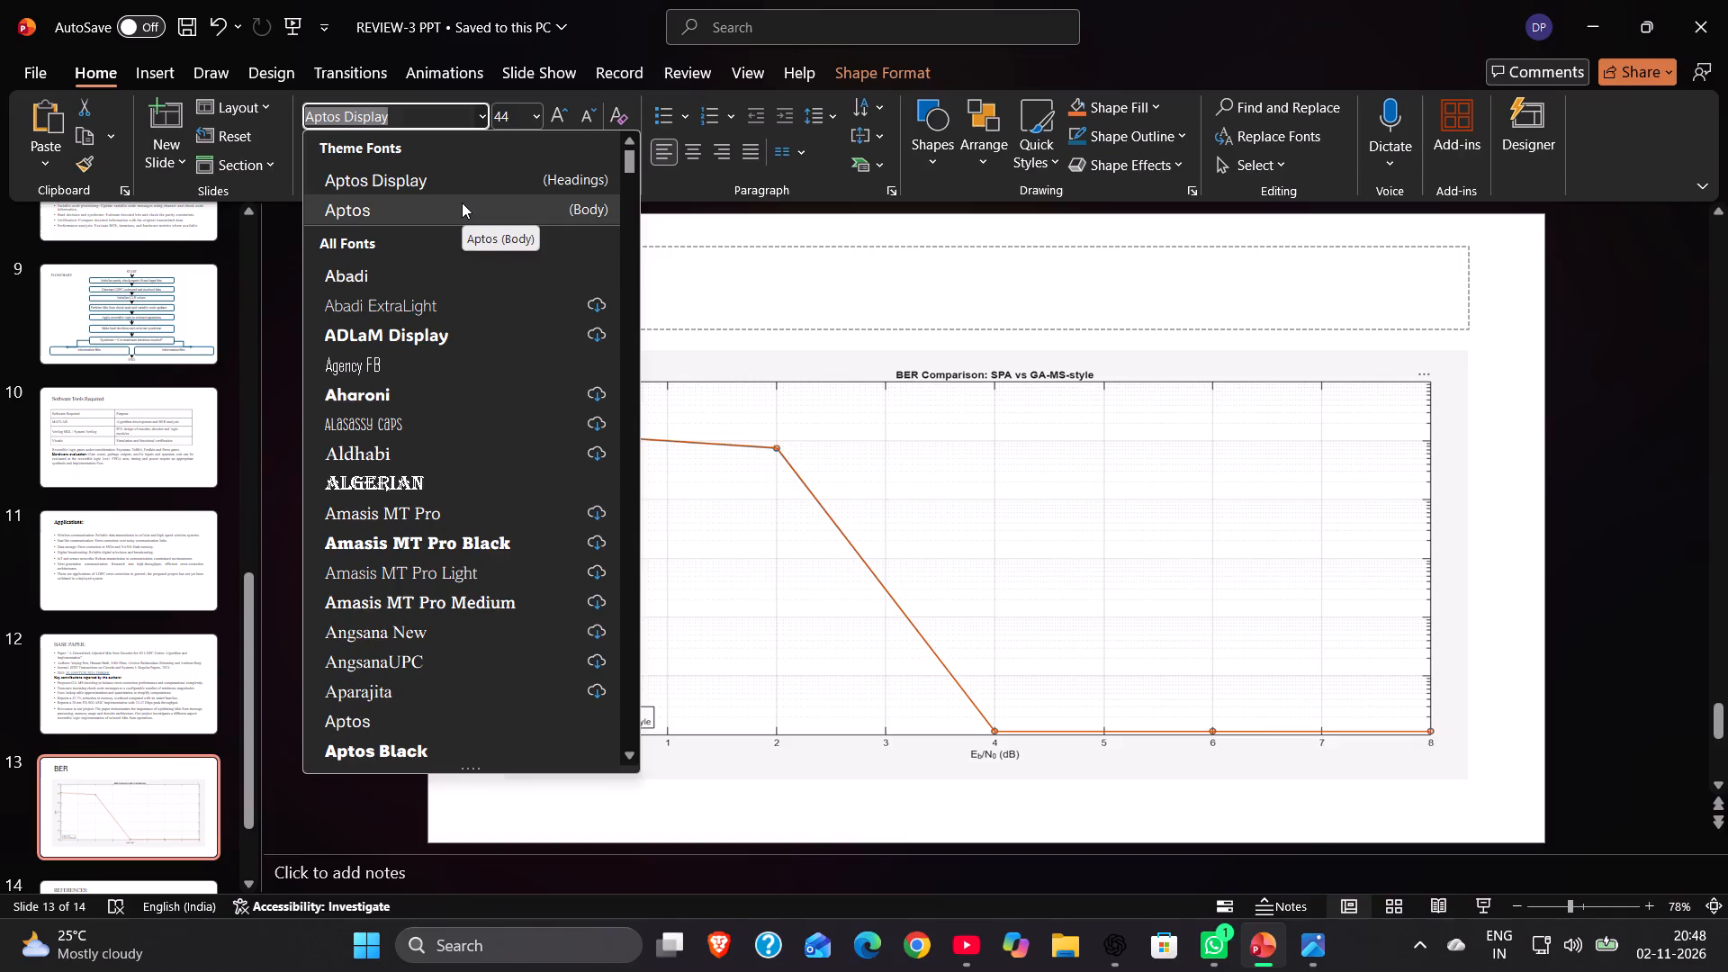
{"action": "key", "text": "BackSpace"}
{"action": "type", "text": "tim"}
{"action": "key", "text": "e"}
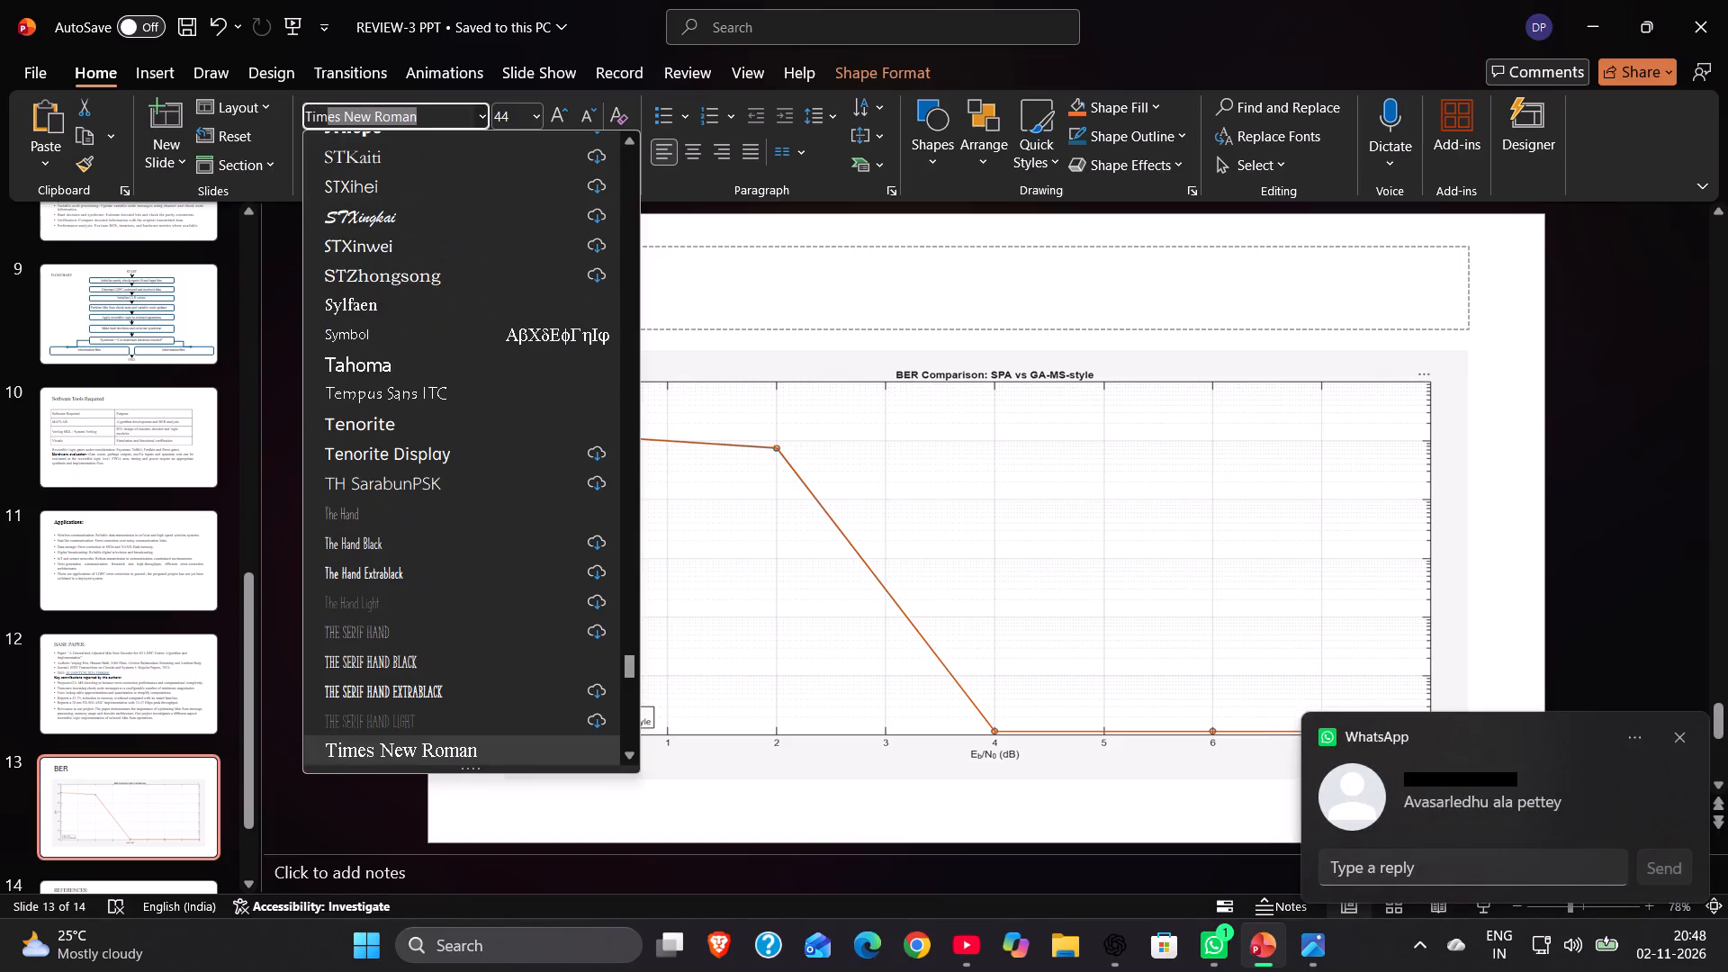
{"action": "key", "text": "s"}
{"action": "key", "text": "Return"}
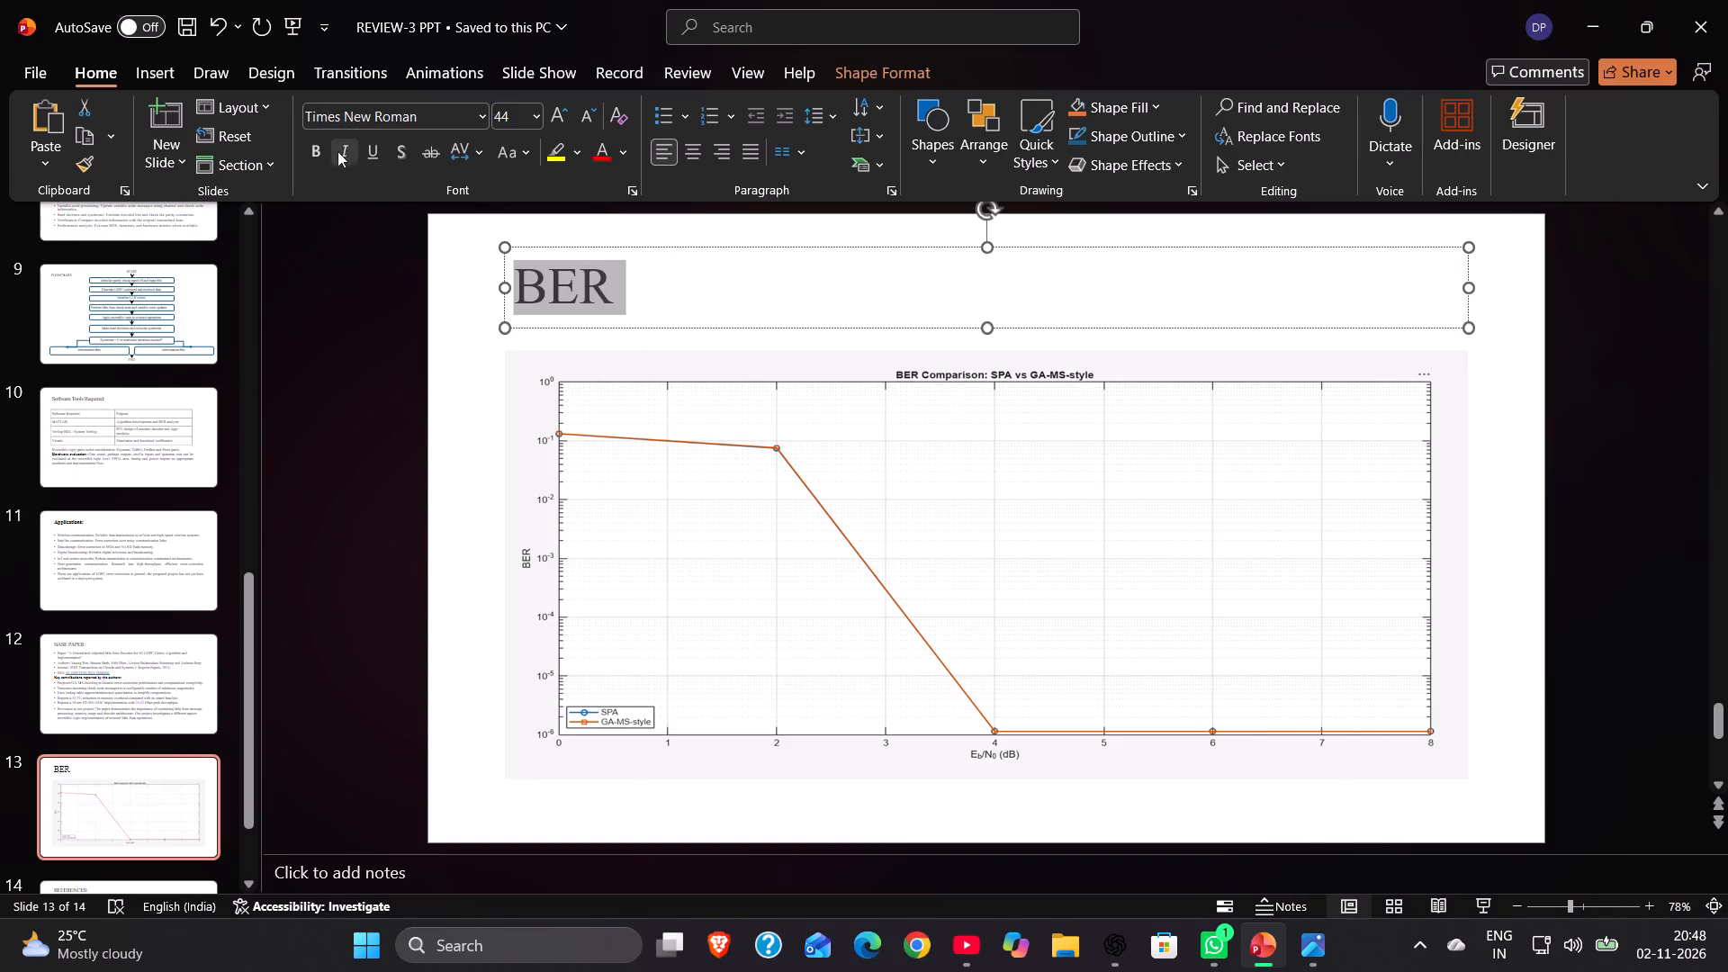
{"action": "left_click", "coordinate": [310, 158]}
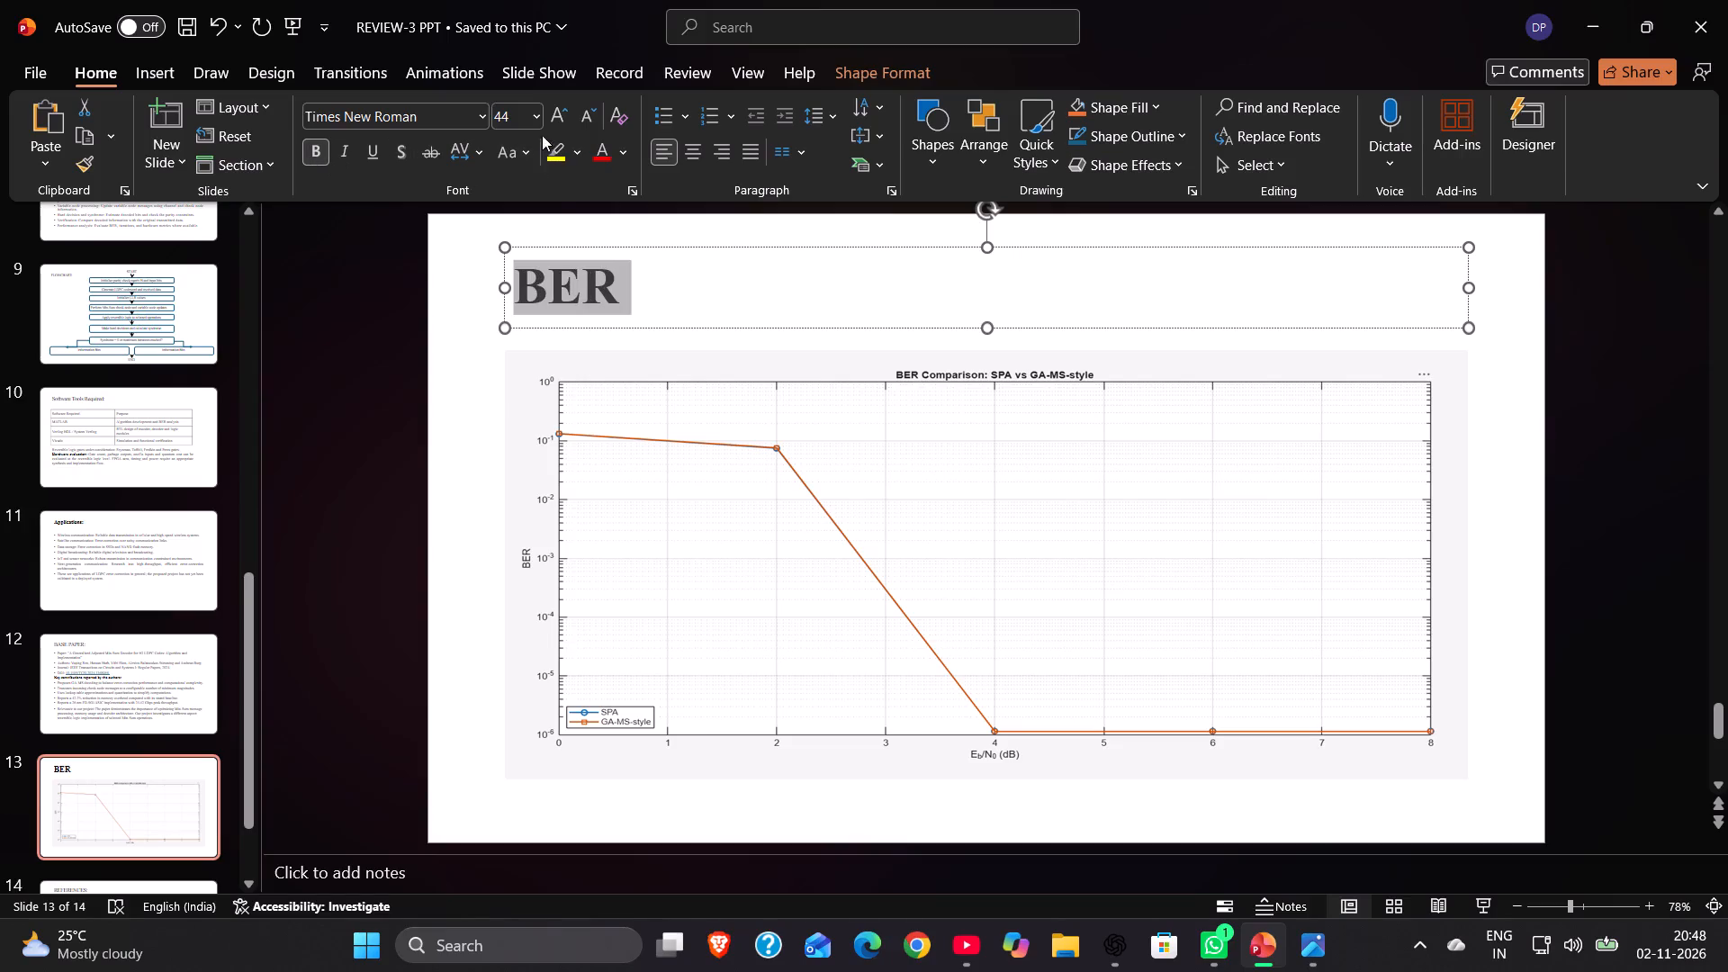
{"action": "left_click", "coordinate": [537, 112]}
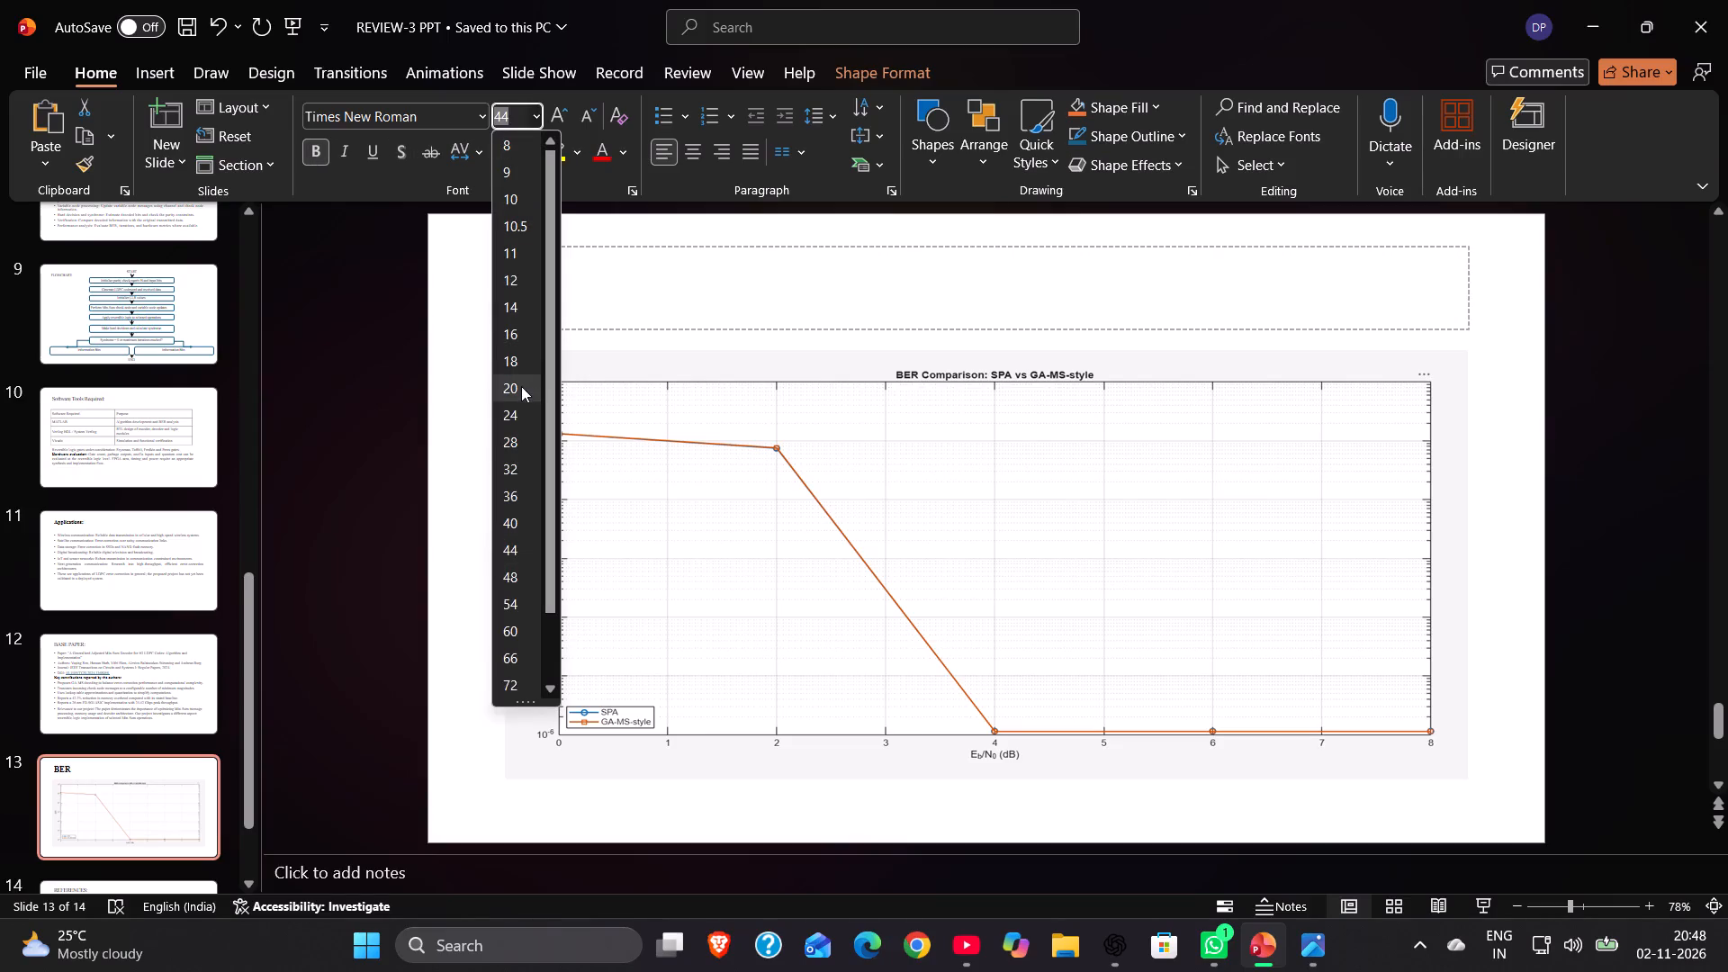
{"action": "left_click", "coordinate": [521, 474]}
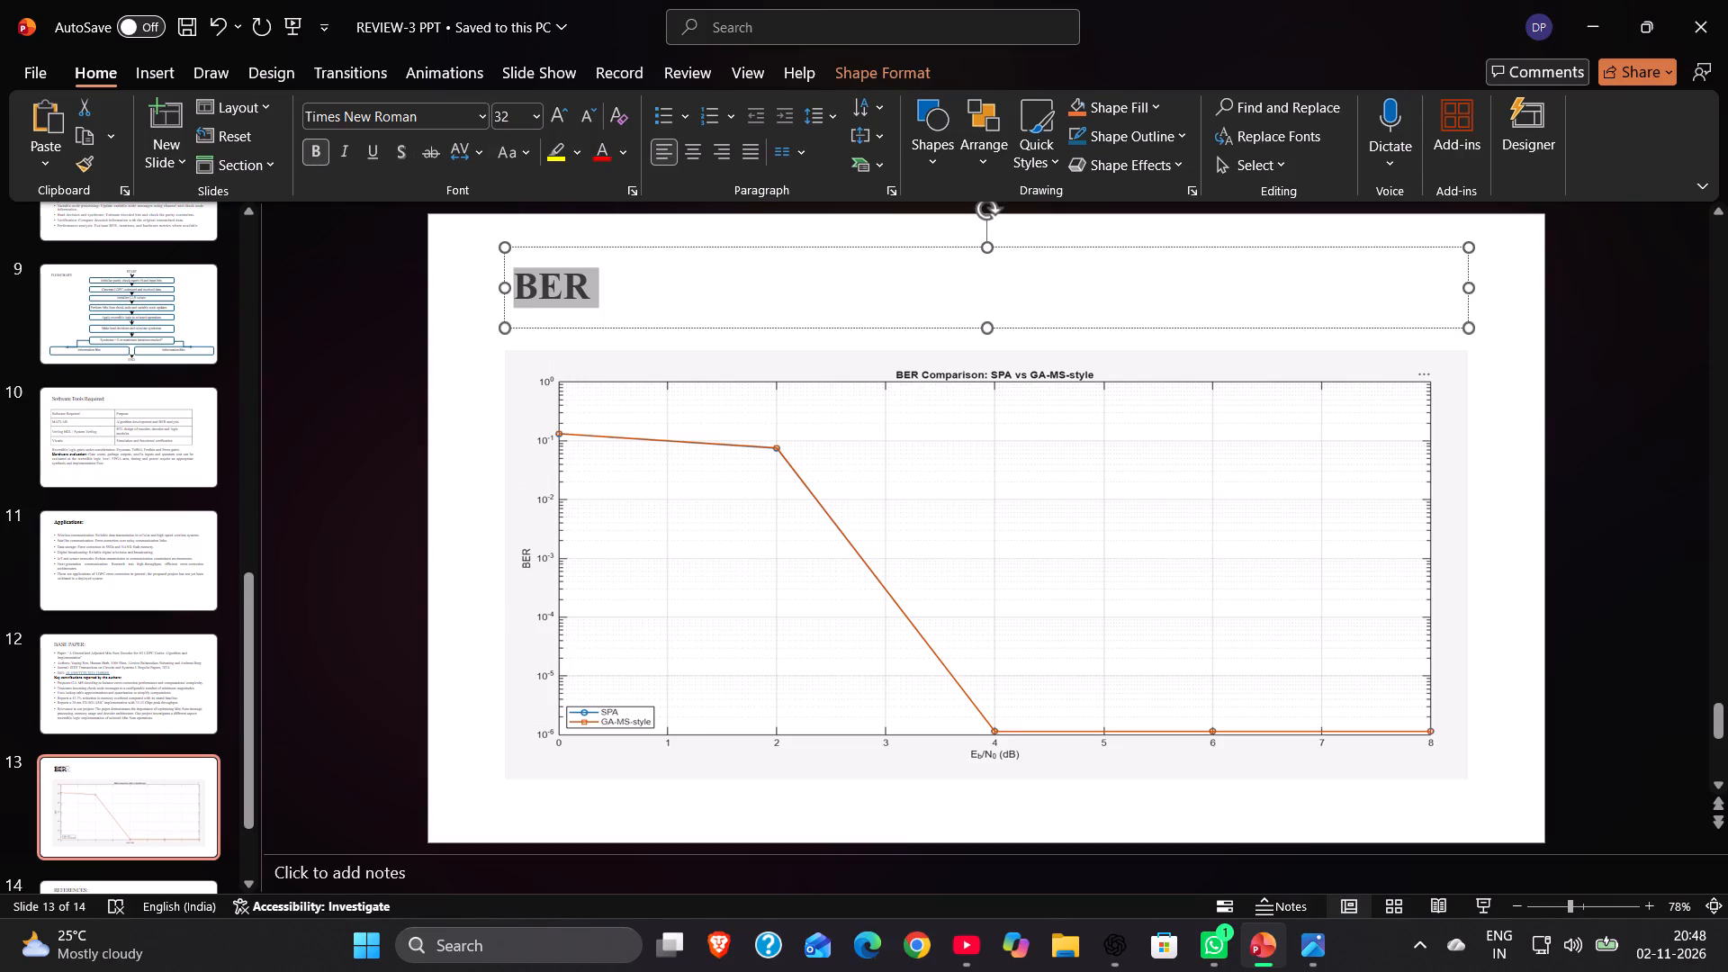
{"action": "left_click", "coordinate": [606, 304]}
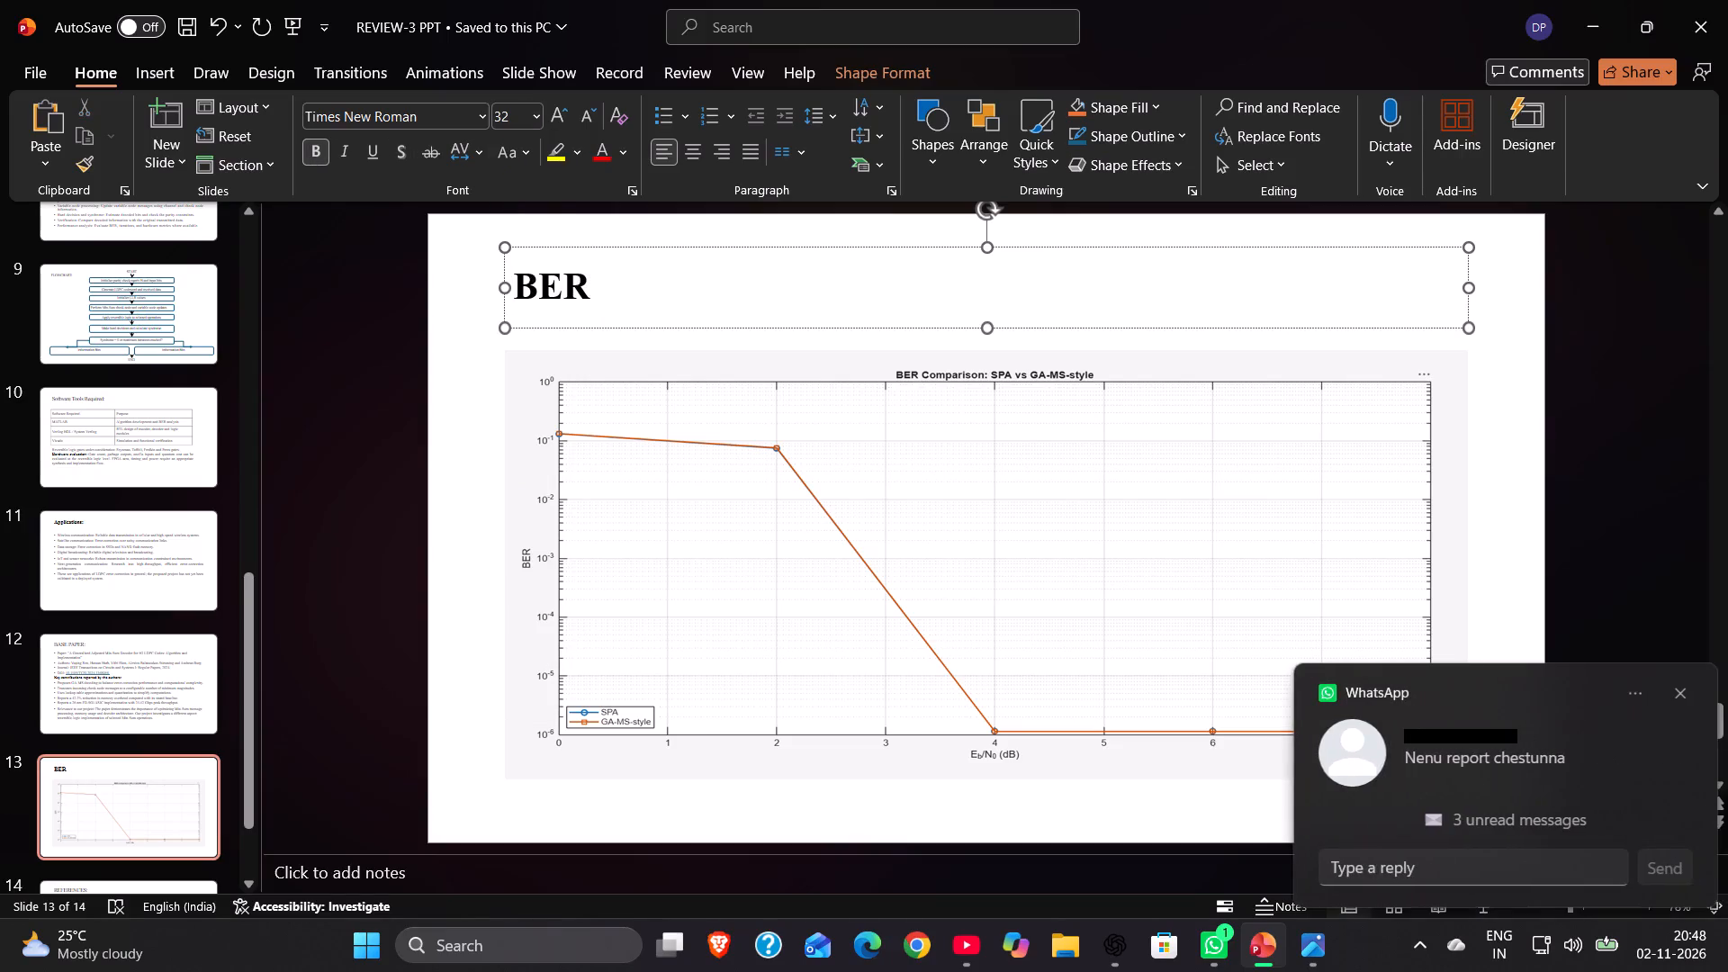
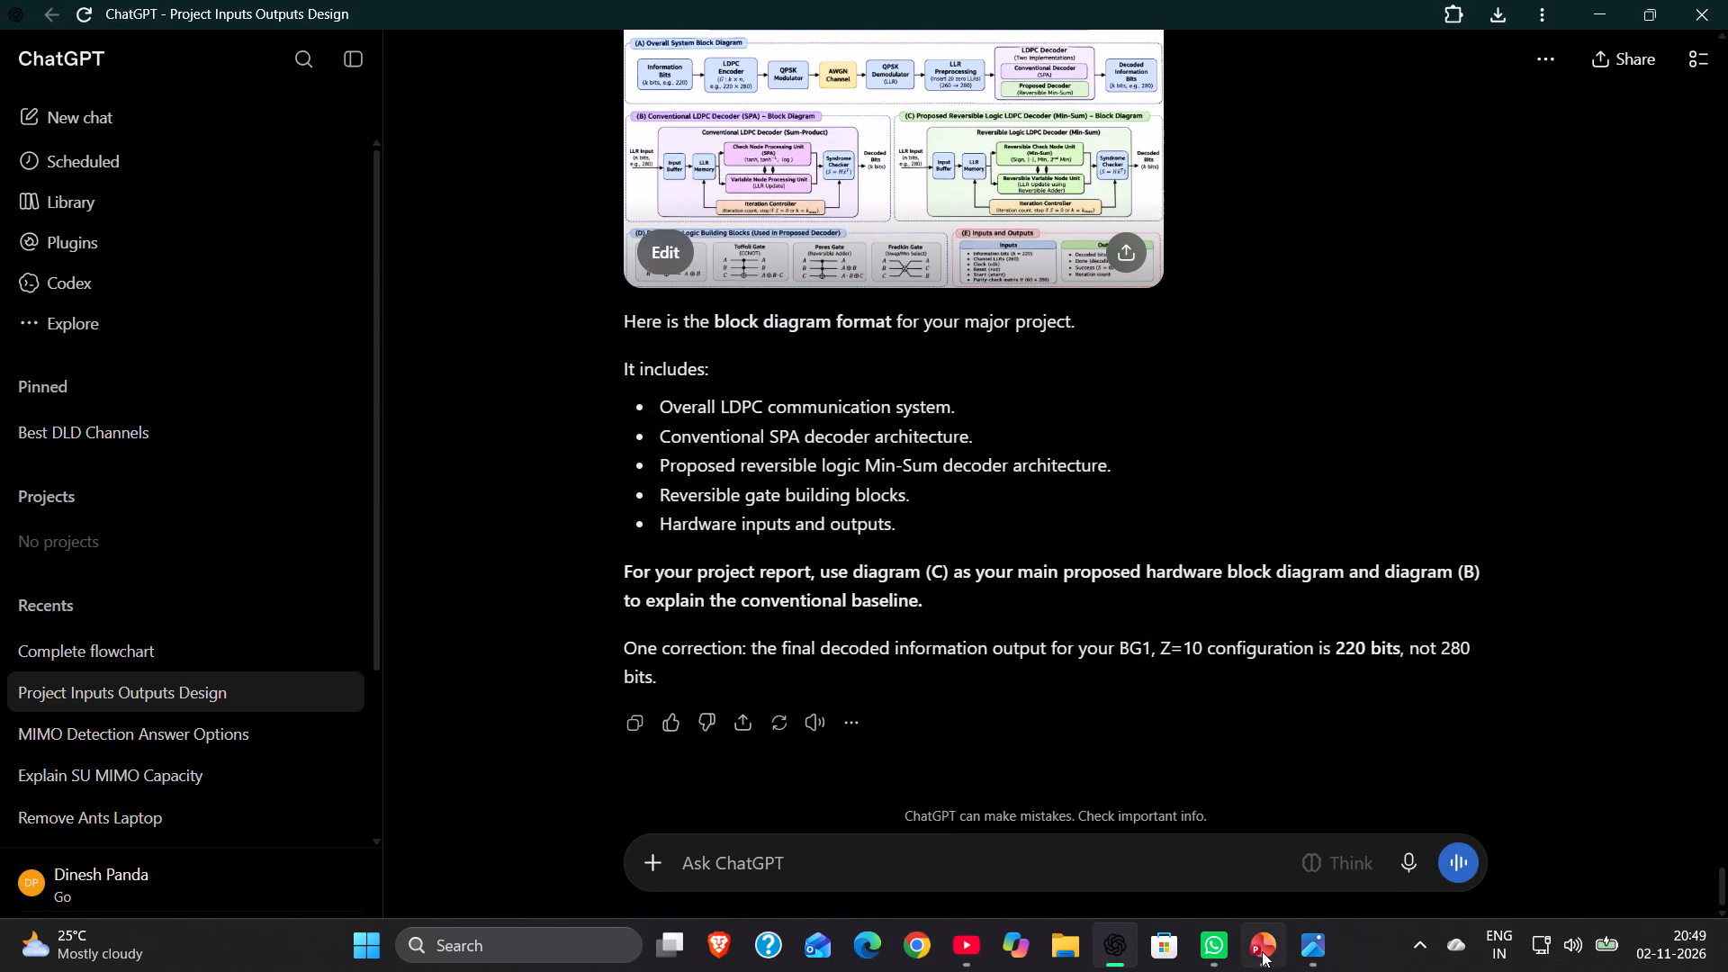
Switch to the REVIEW-3 presentation in PowerPoint and add a colon after BER in the graph slide's title.
{"action": "left_click", "coordinate": [1262, 951]}
{"action": "left_click", "coordinate": [607, 539]}
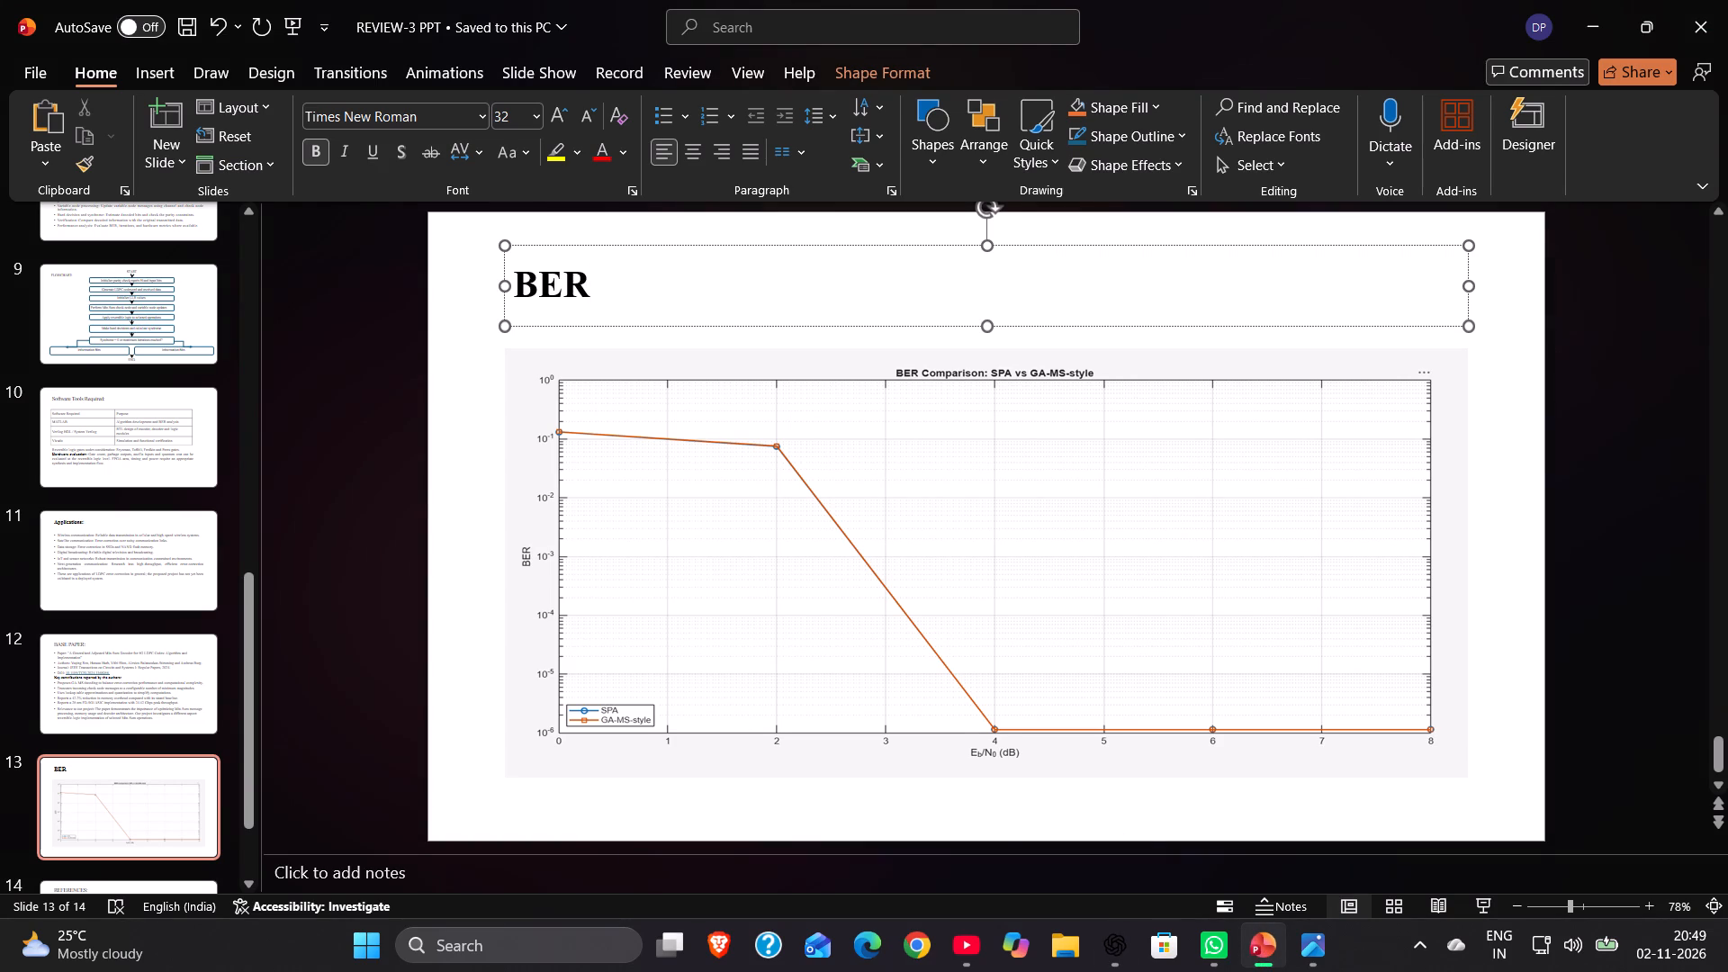
{"action": "left_click", "coordinate": [603, 288]}
{"action": "left_click", "coordinate": [572, 275]}
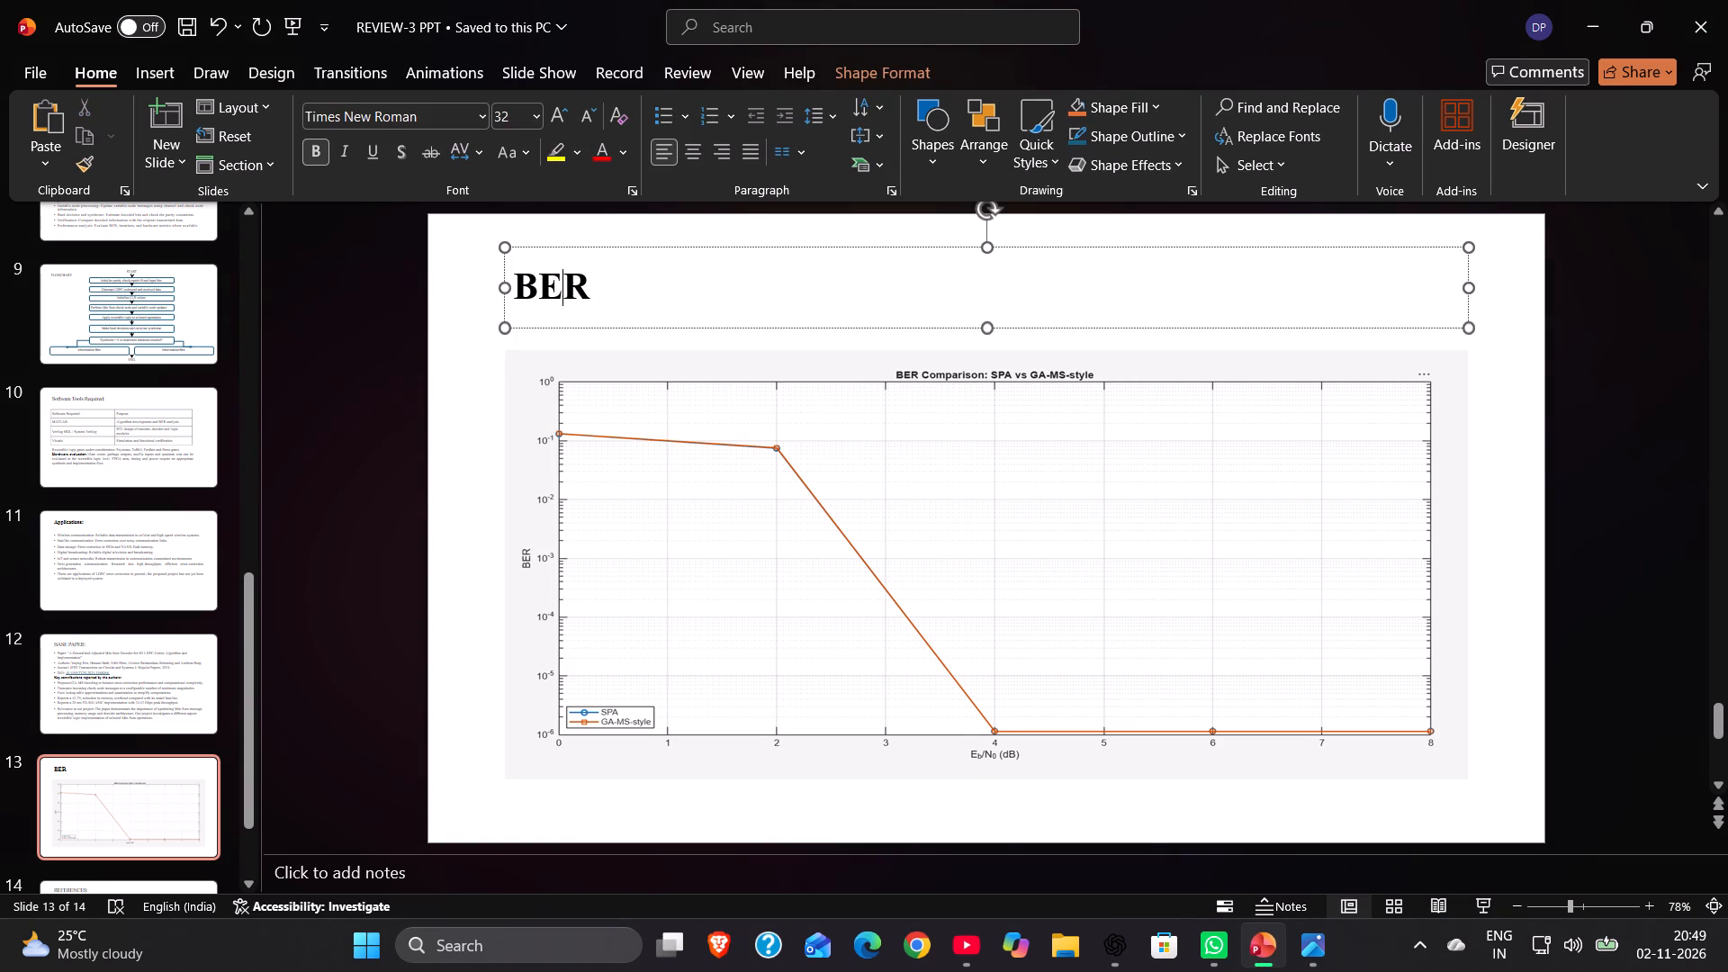
{"action": "key", "text": "Right"}
{"action": "key", "text": "shift+colon"}
{"action": "left_click", "coordinate": [359, 467]}
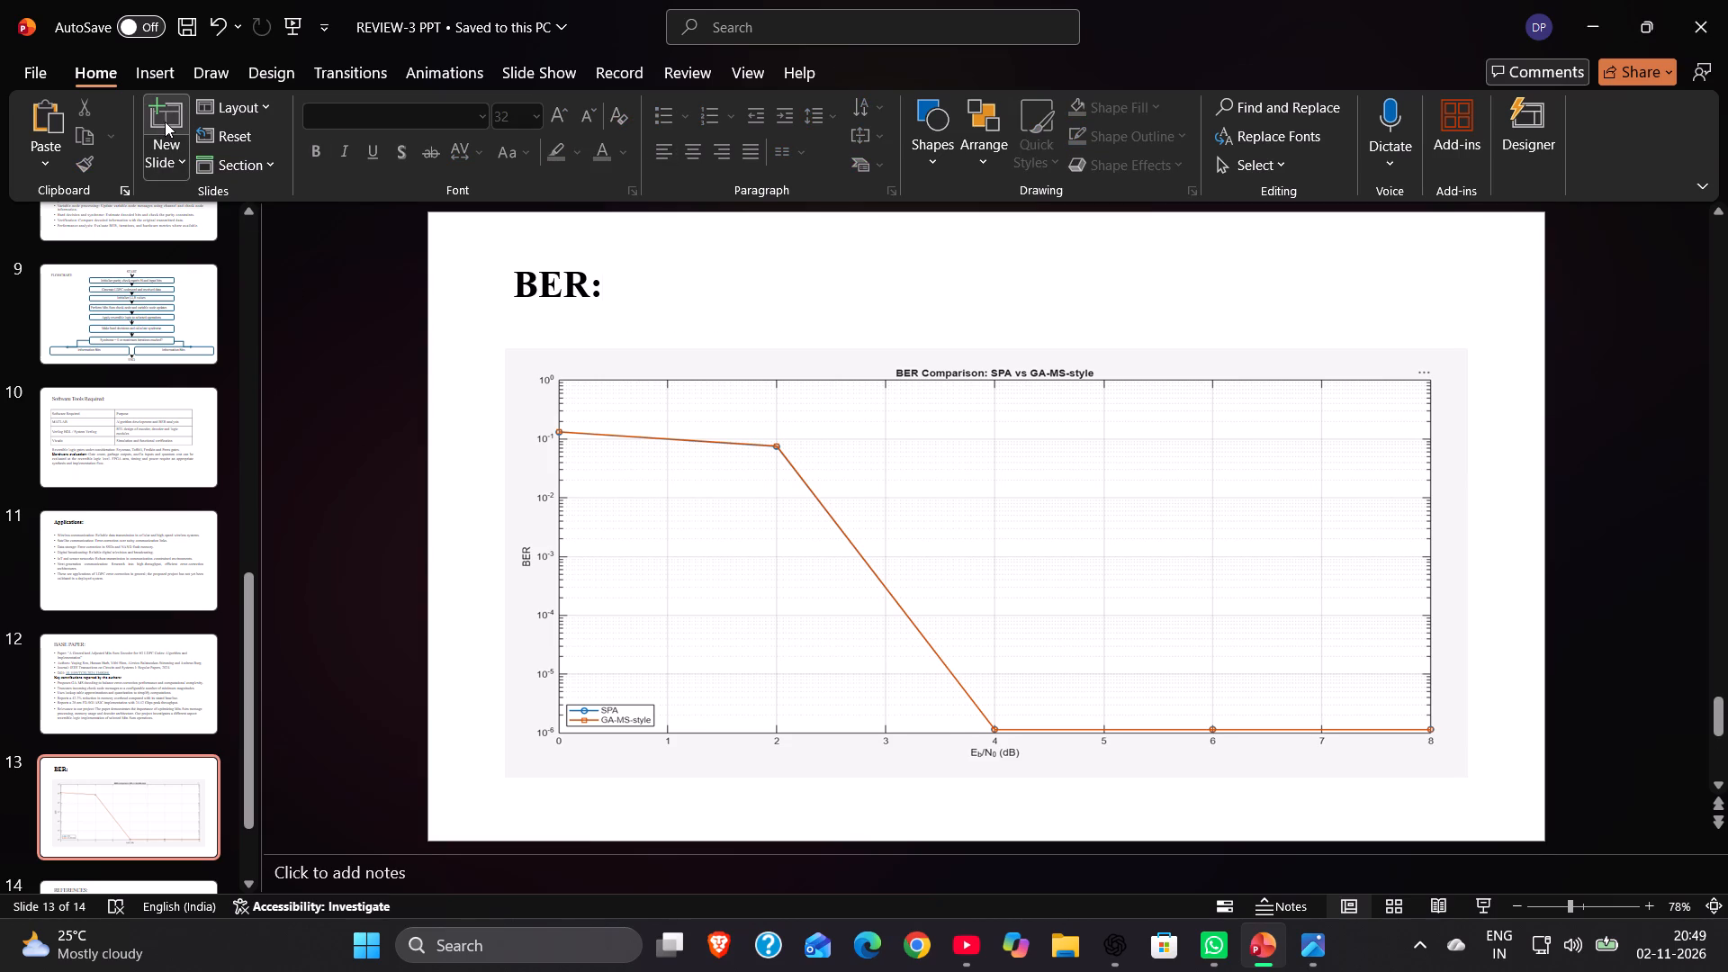
Add a new title-and-content slide directly after the BER graph slide and activate its title placeholder for text entry.
{"action": "left_click", "coordinate": [165, 121]}
{"action": "left_click", "coordinate": [748, 300]}
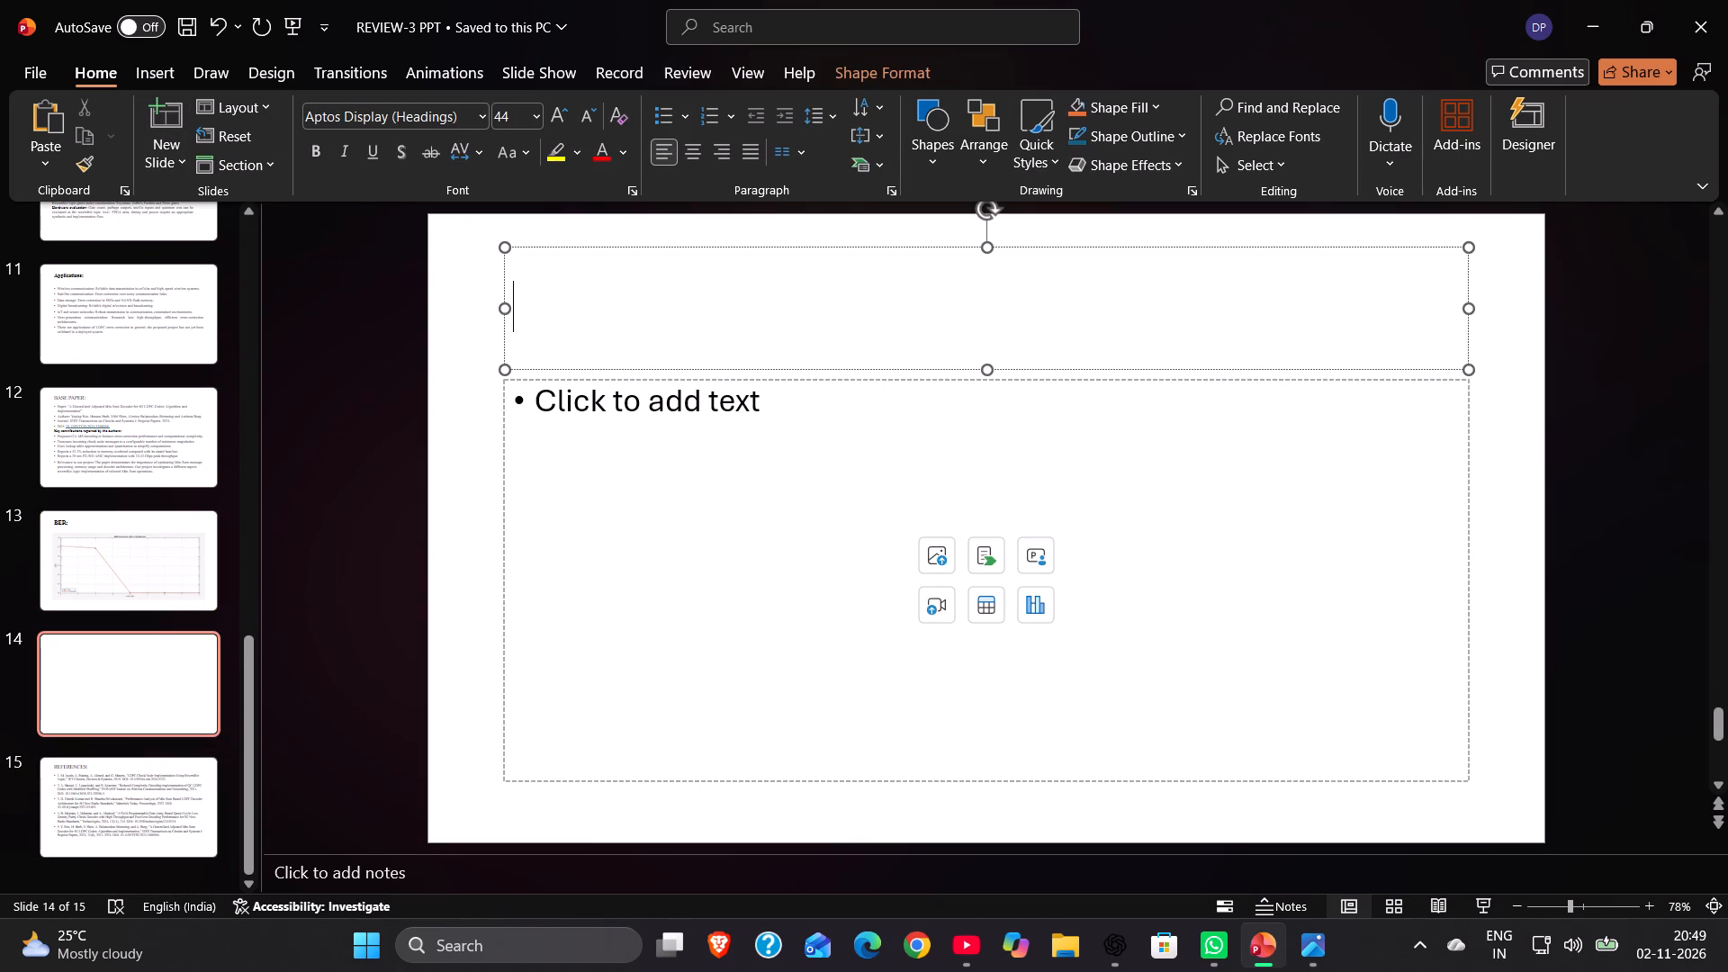
Shorten the new slide's title placeholder from its bottom edge to about two-thirds of its height, keeping its full width.
{"action": "left_click_drag", "start_coordinate": [988, 368], "coordinate": [975, 324]}
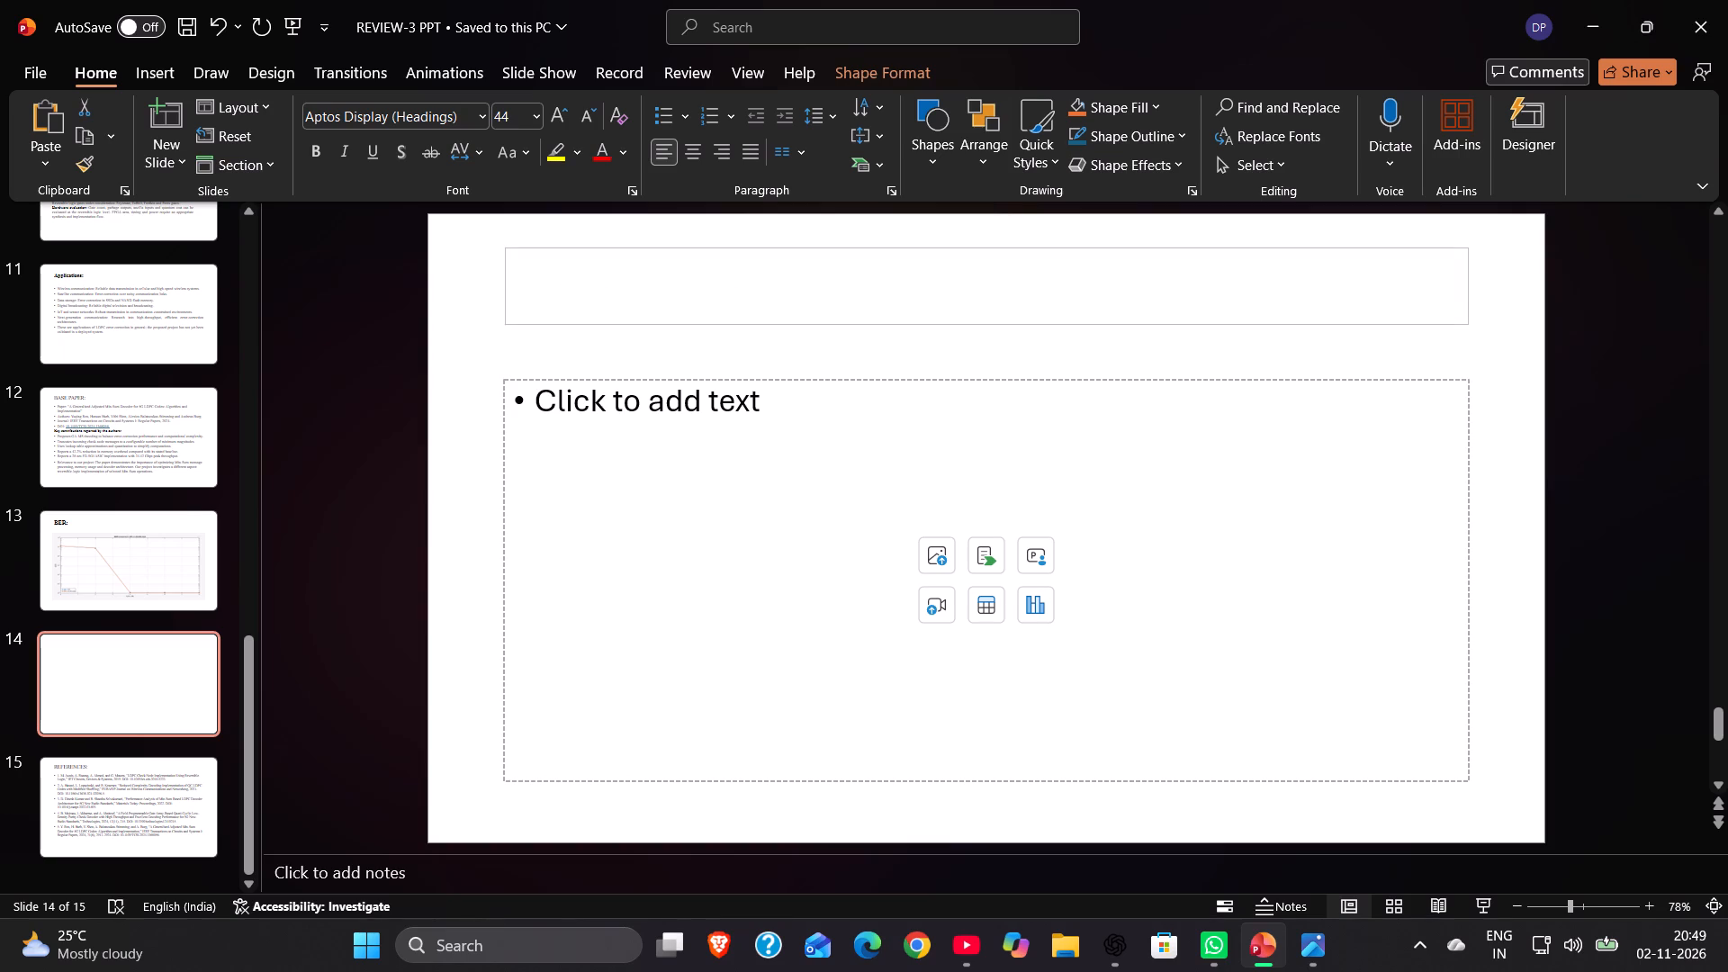
{"action": "left_click_drag", "start_coordinate": [975, 324], "coordinate": [978, 329]}
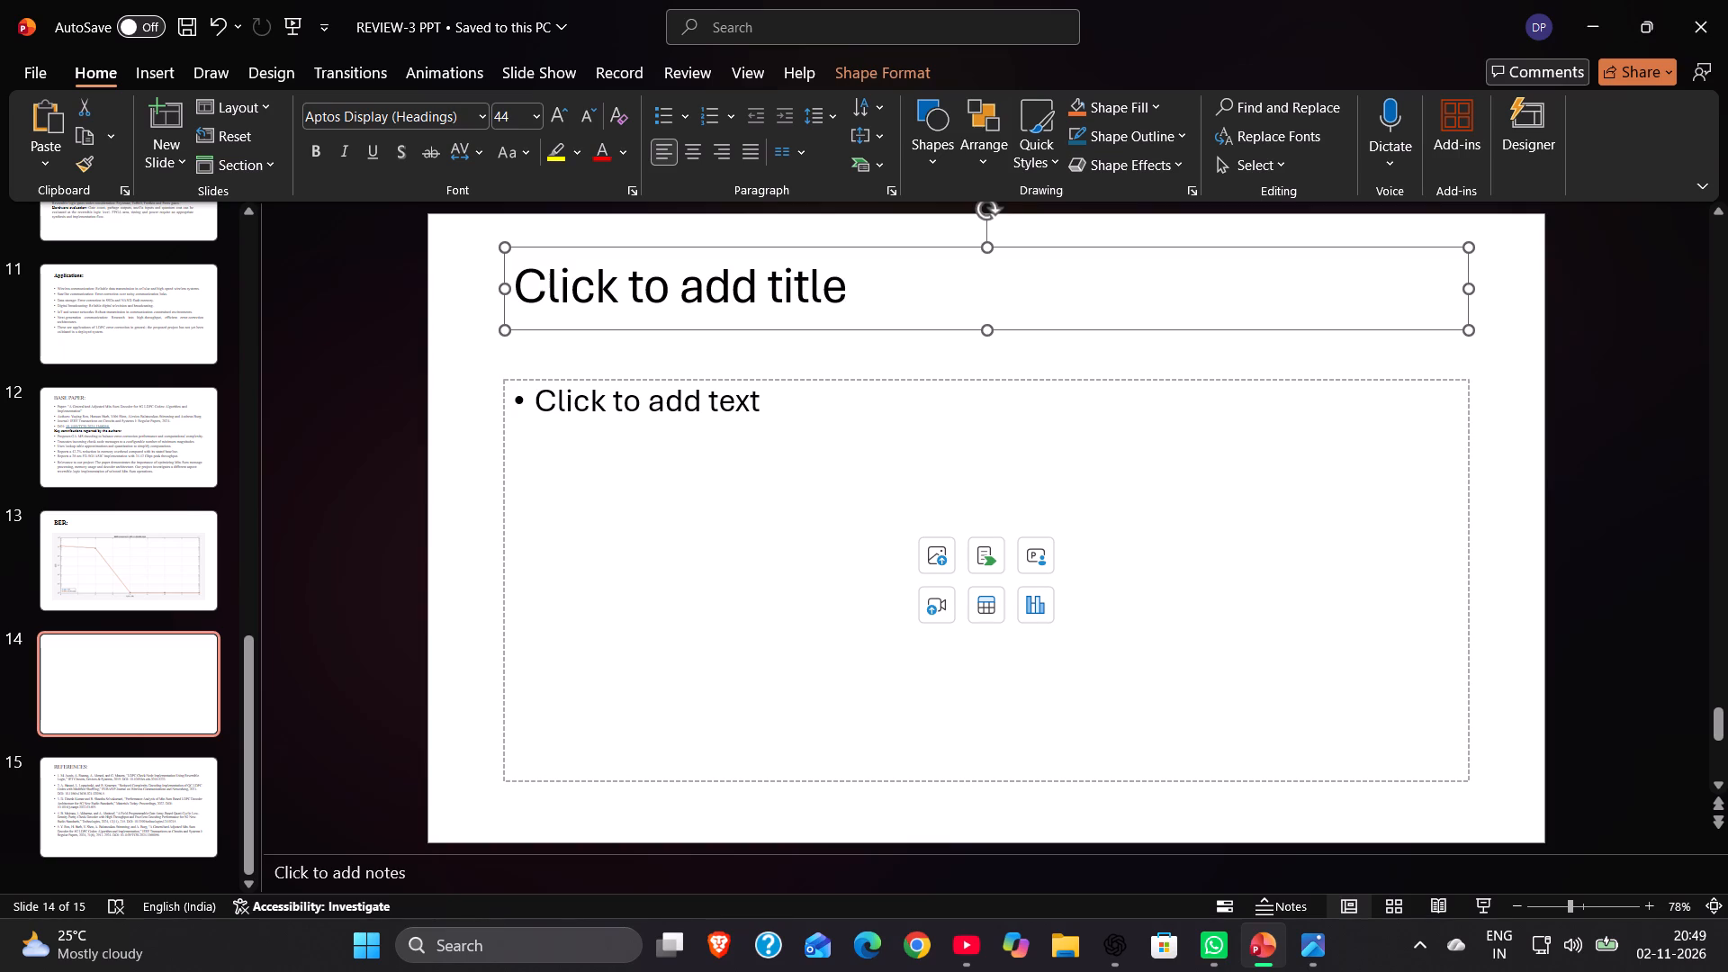
{"action": "left_click", "coordinate": [787, 295]}
Extend the content placeholder upward to the shortened title placeholder, then nudge it down slightly to leave a small gap.
{"action": "left_click_drag", "start_coordinate": [893, 427], "coordinate": [968, 391]}
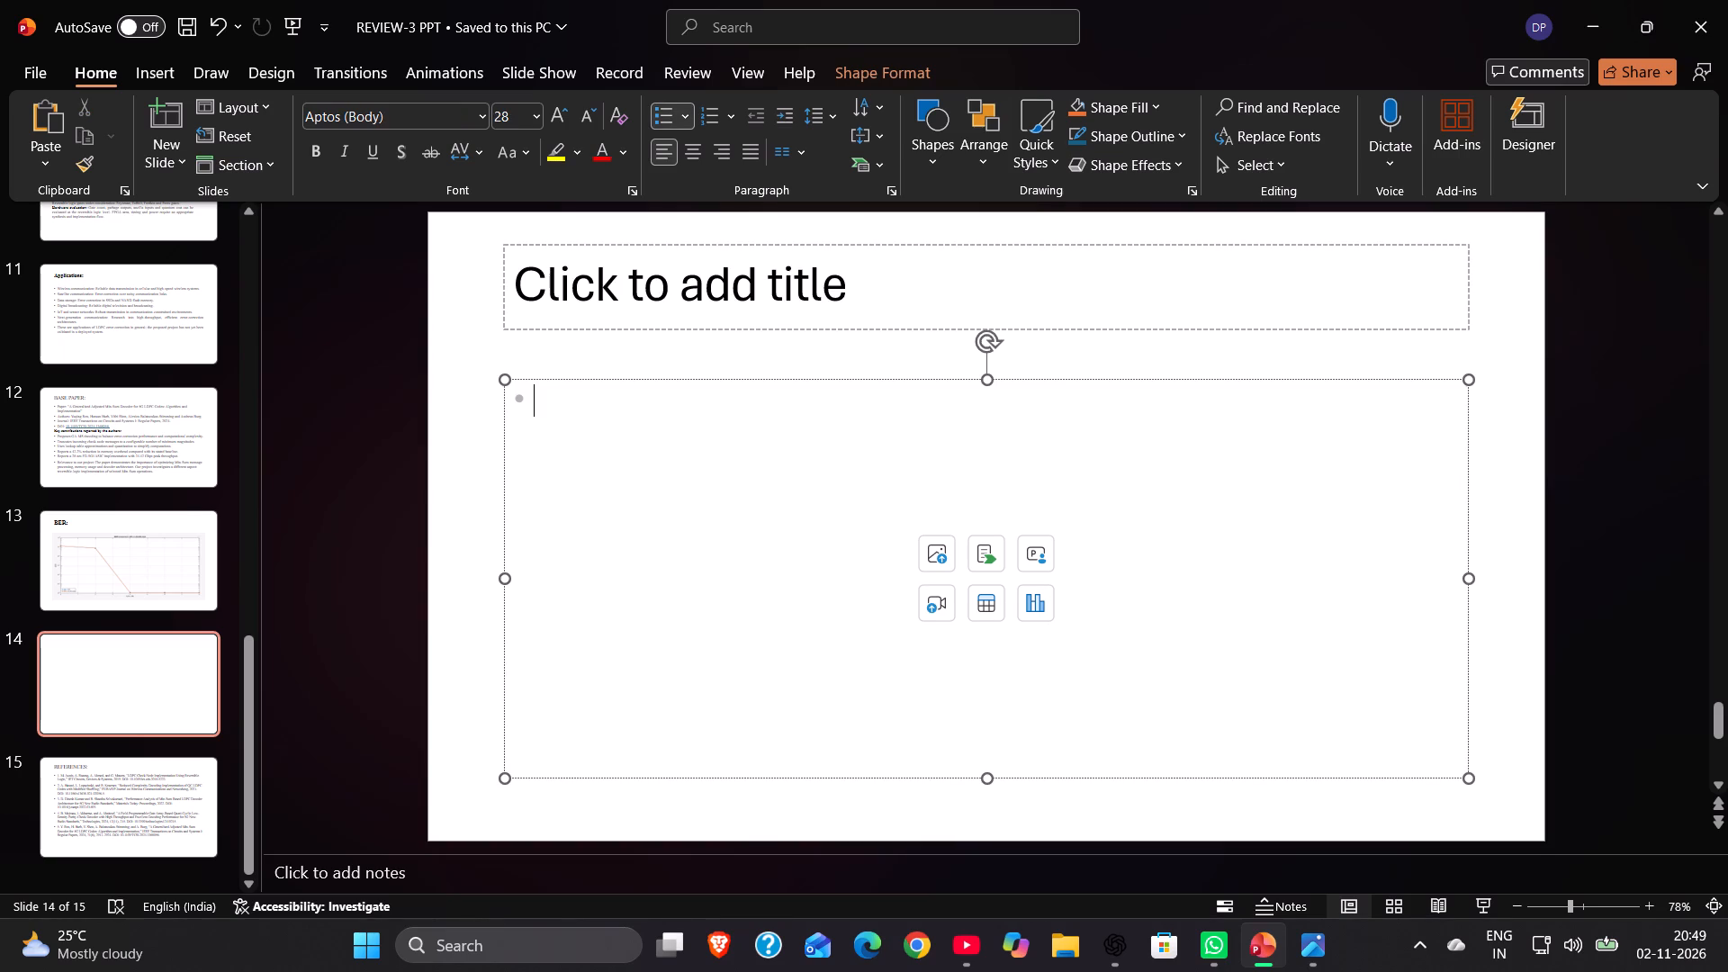
{"action": "left_click_drag", "start_coordinate": [968, 391], "coordinate": [985, 383]}
{"action": "left_click_drag", "start_coordinate": [985, 383], "coordinate": [964, 335]}
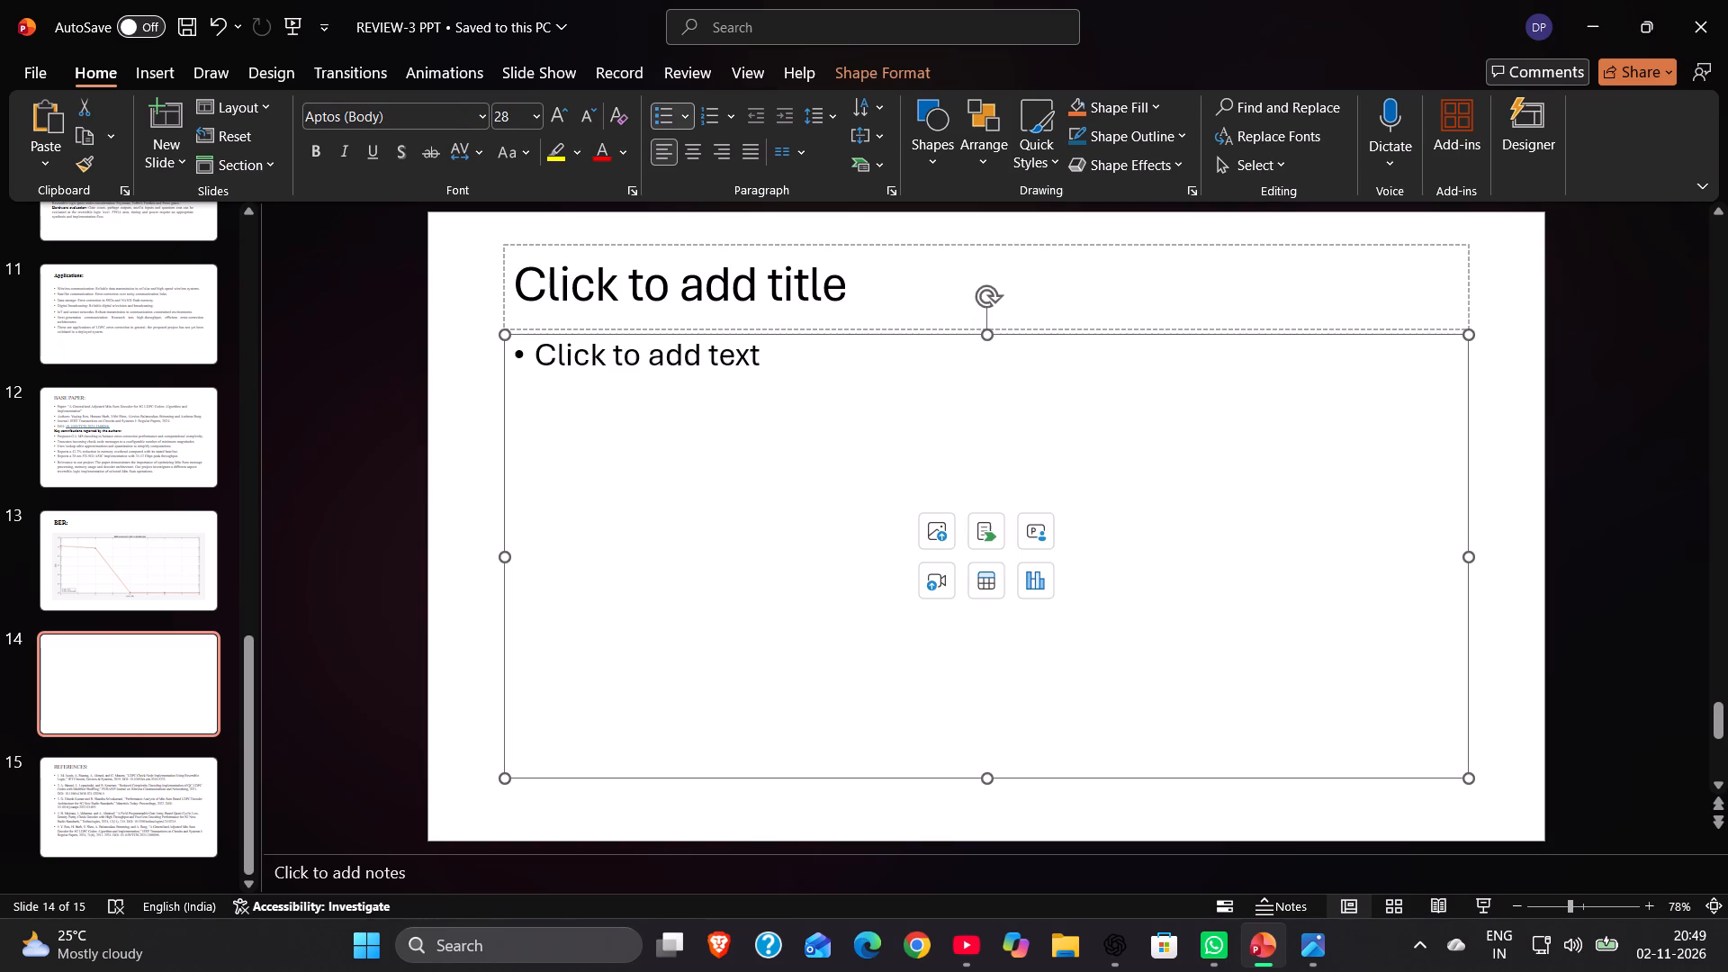
{"action": "left_click_drag", "start_coordinate": [964, 335], "coordinate": [967, 343]}
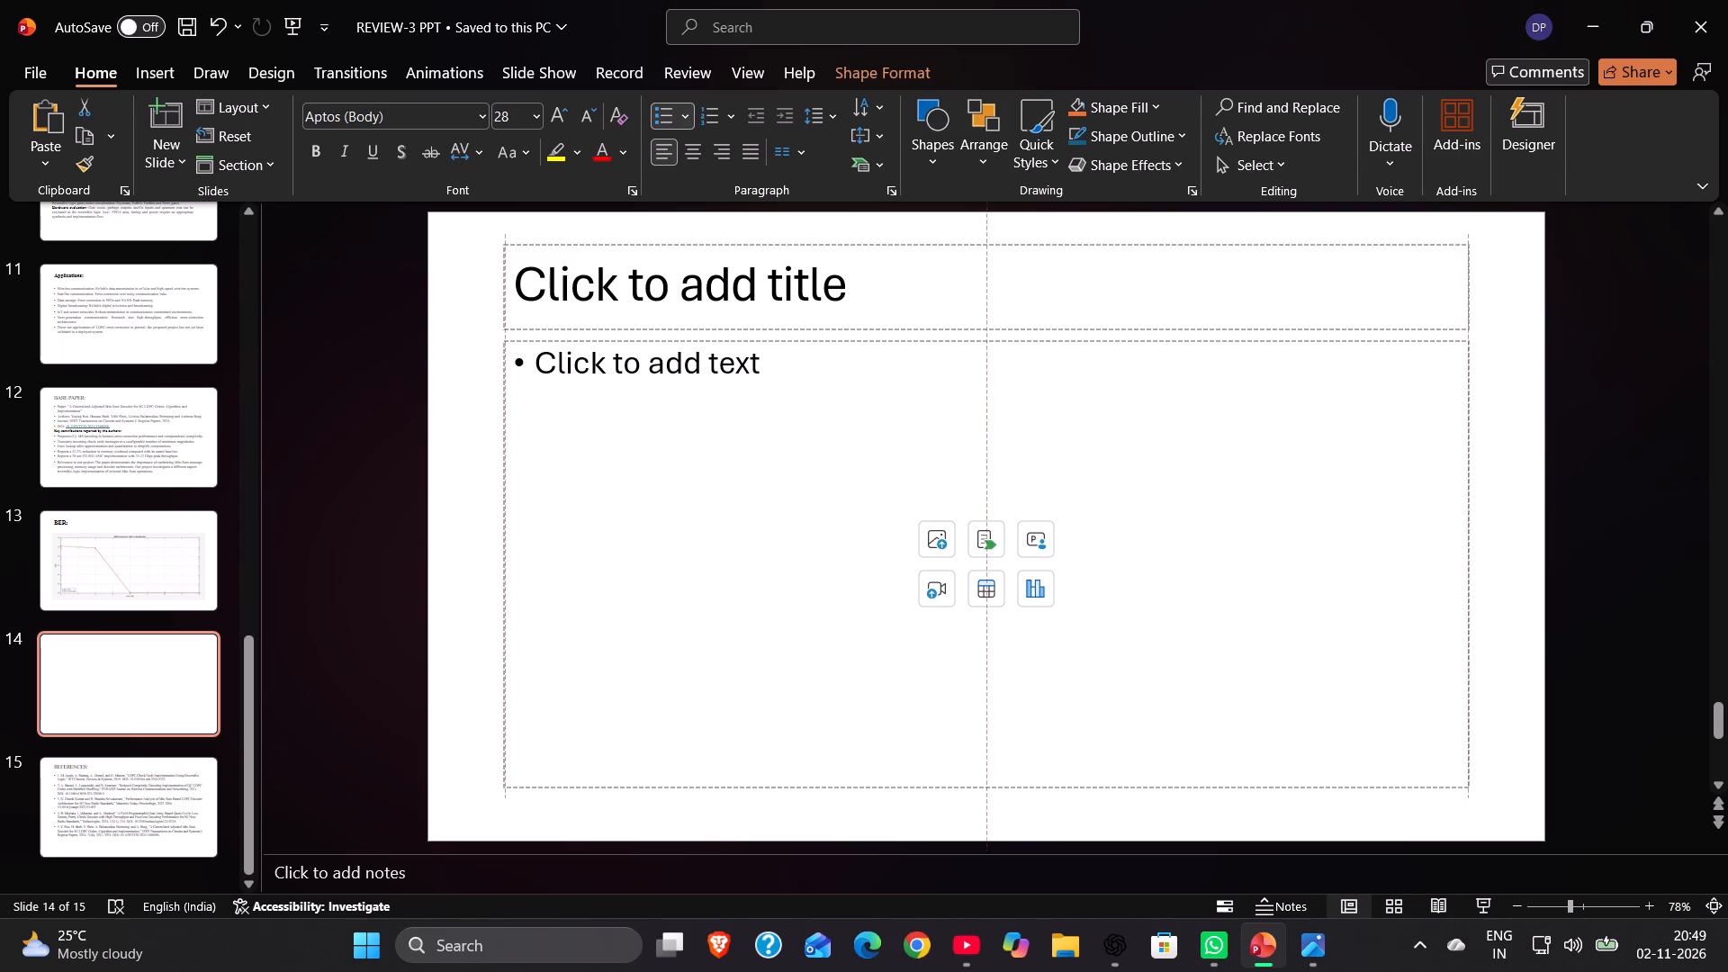
{"action": "left_click_drag", "start_coordinate": [967, 343], "coordinate": [969, 343]}
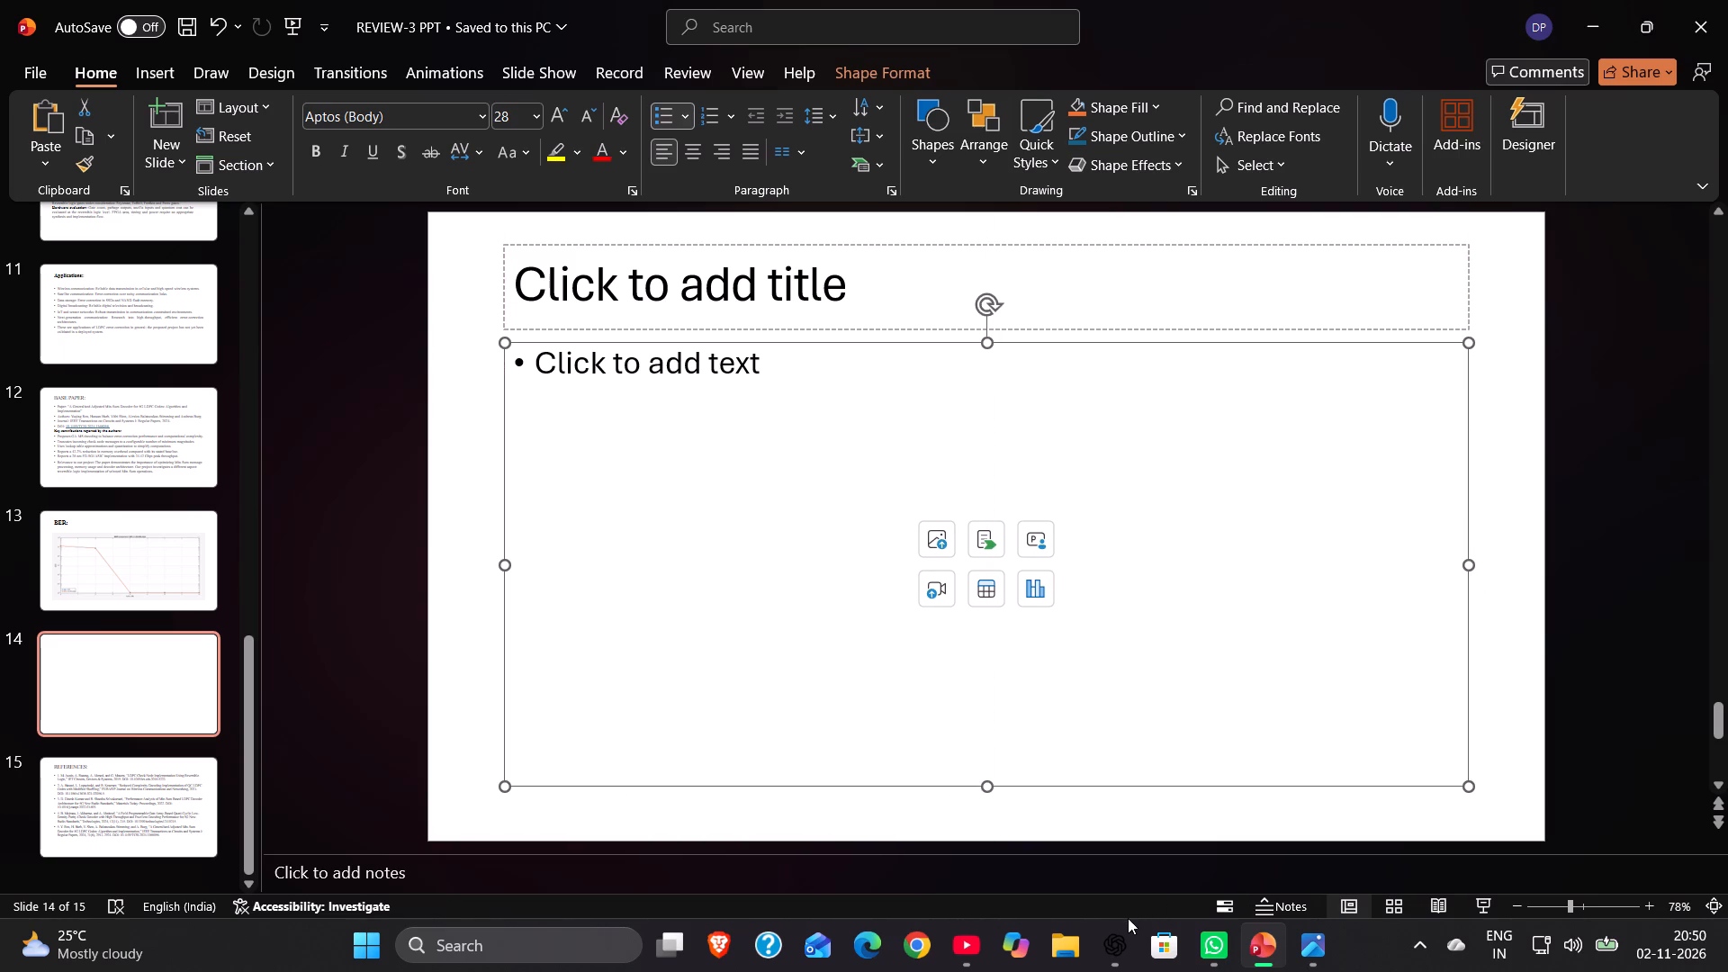
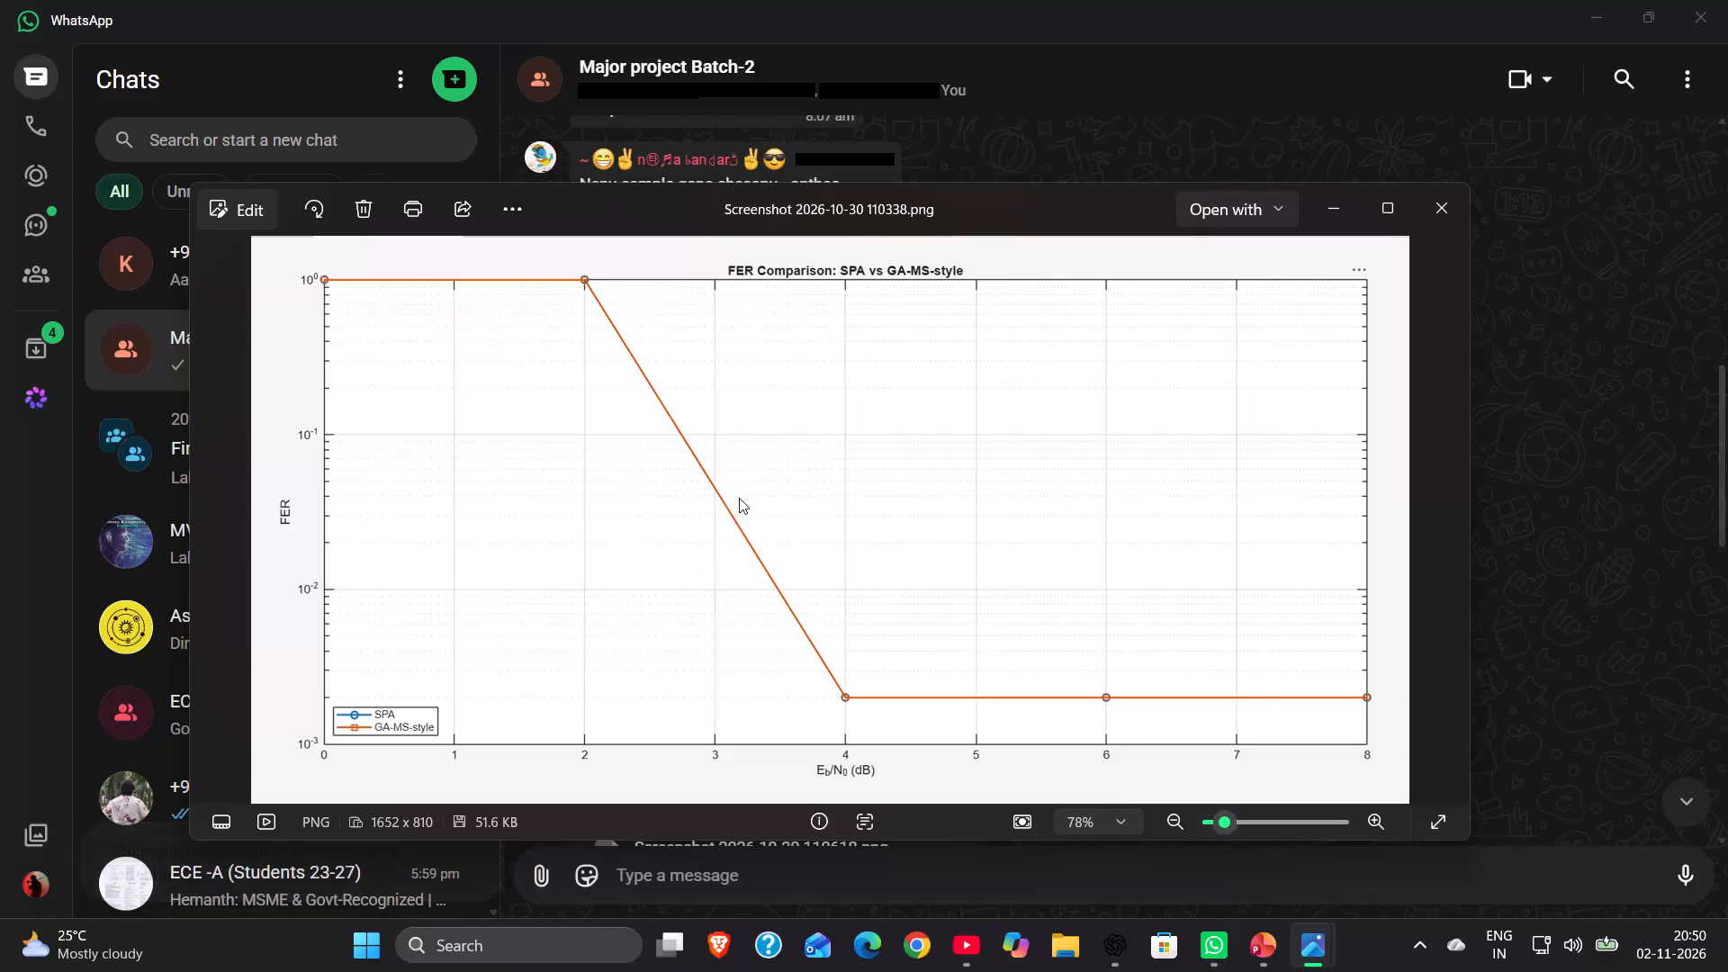
Copy the FER Comparison: SPA vs GA-MS-style graph from the open screenshot image.
{"action": "scroll", "coordinate": [739, 498], "scroll_direction": "up", "scroll_amount": 3, "text": "ctrl"}
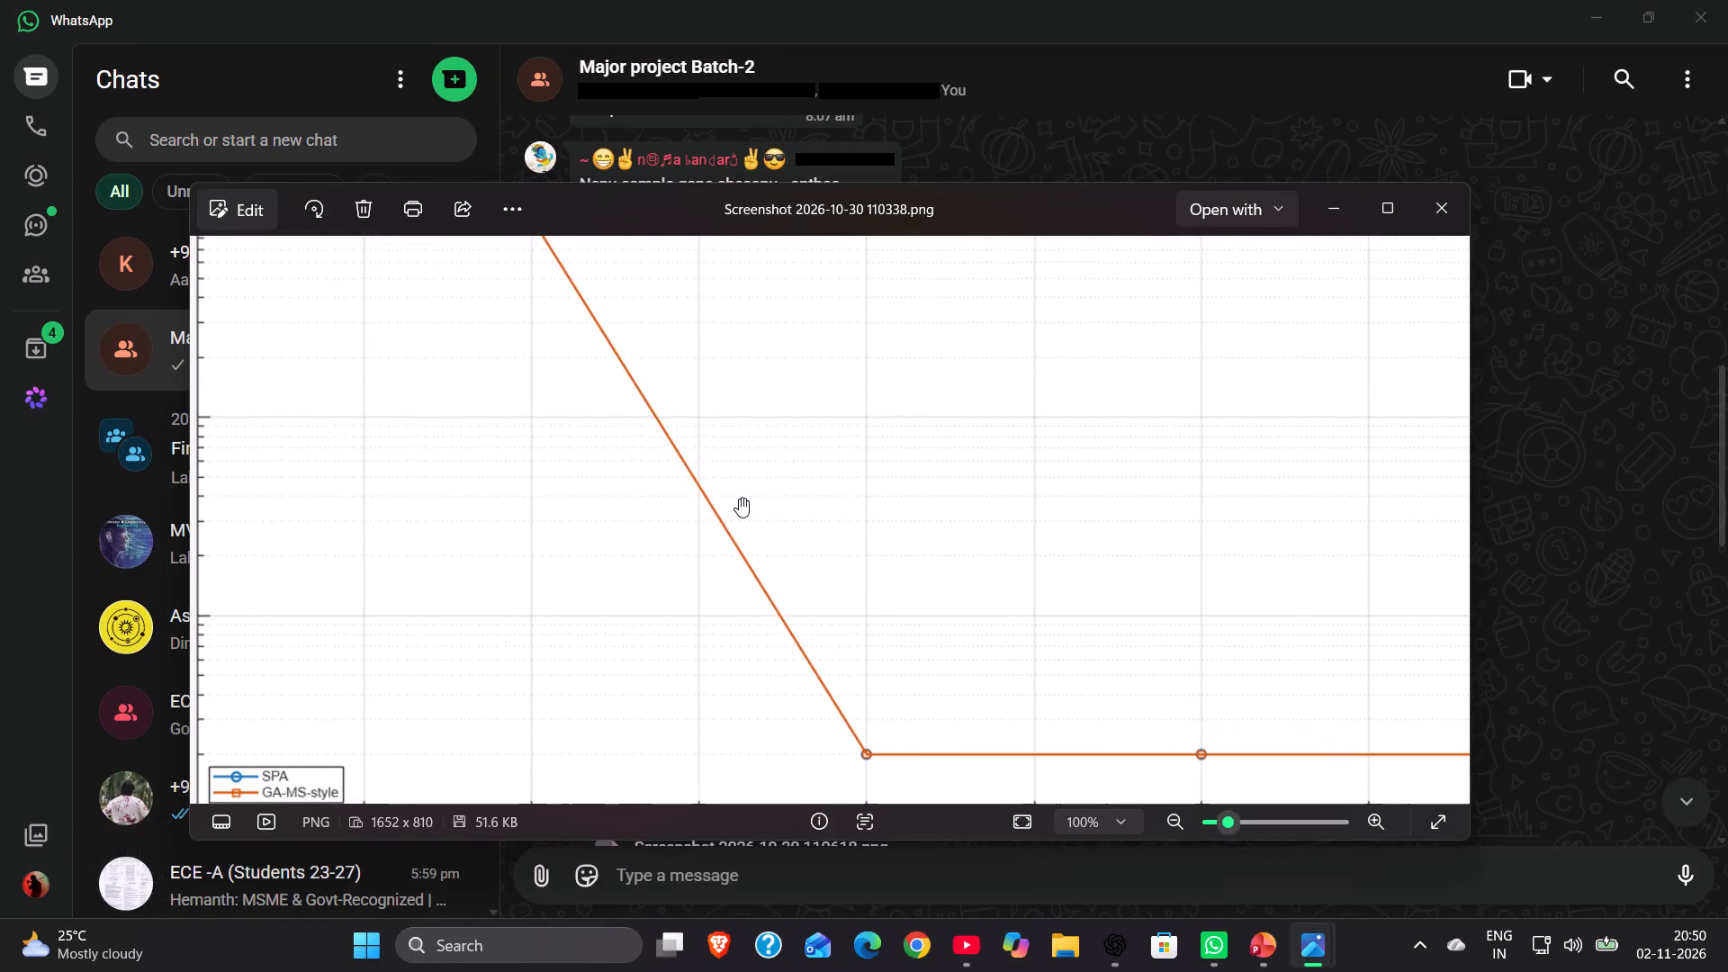
{"action": "scroll", "coordinate": [739, 498], "scroll_direction": "down", "scroll_amount": 3, "text": "ctrl"}
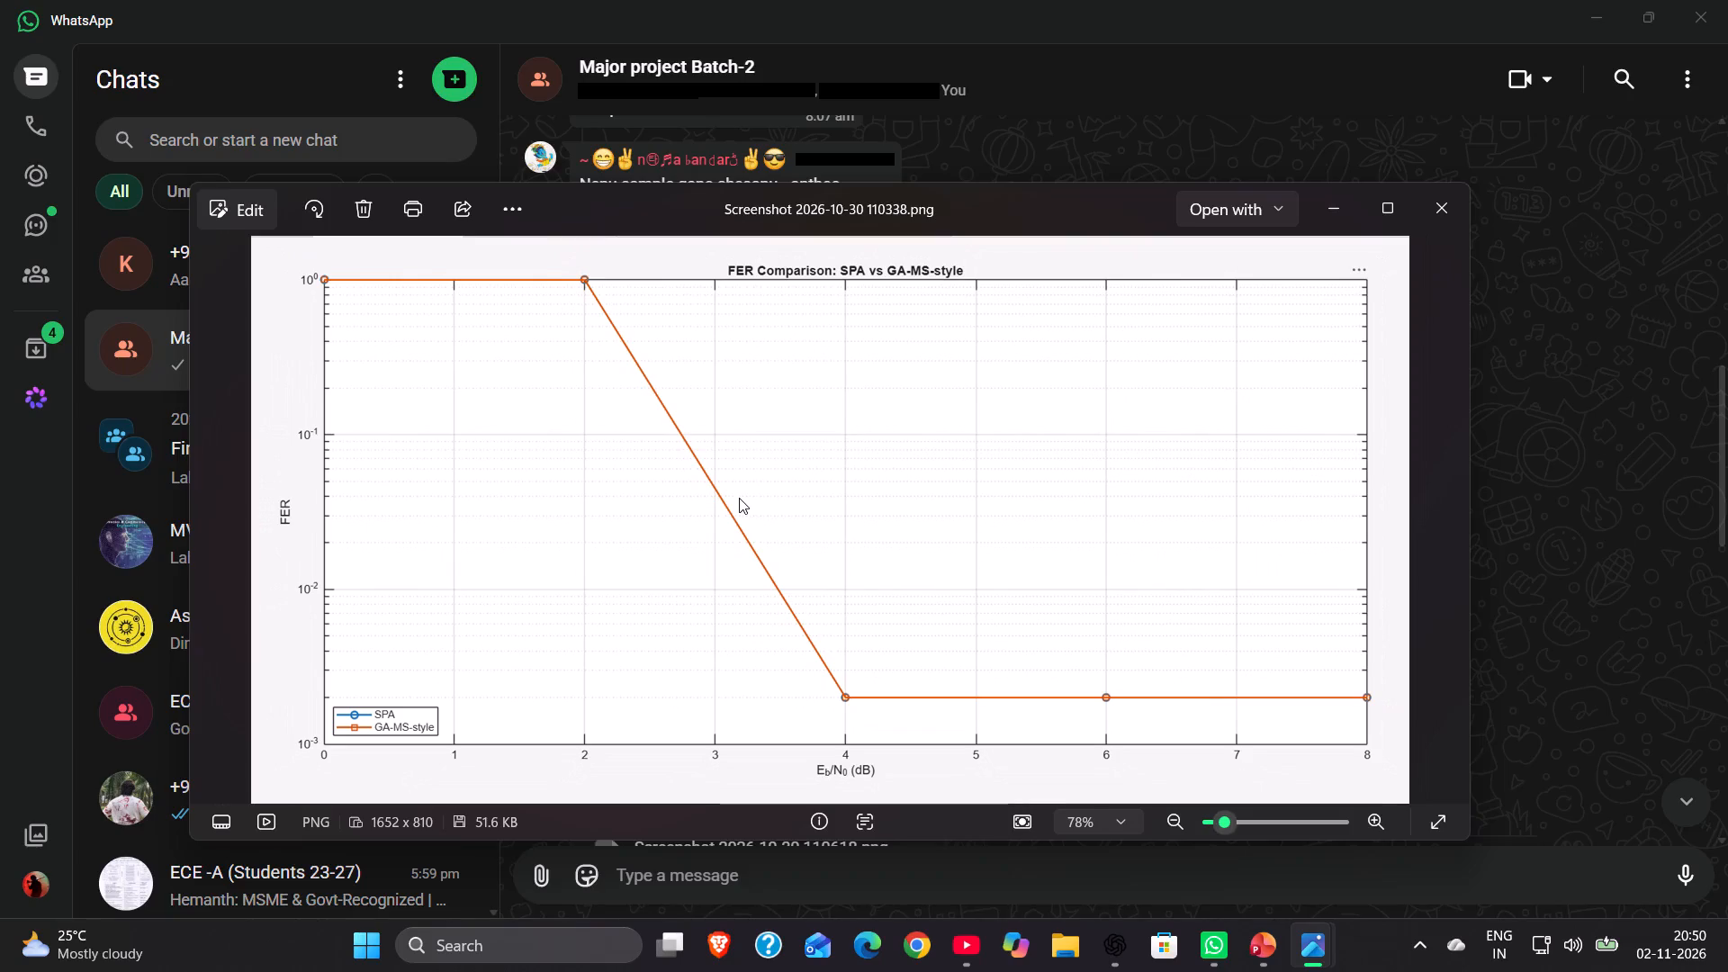
{"action": "key", "text": "ctrl+x"}
{"action": "key", "text": "ctrl+c"}
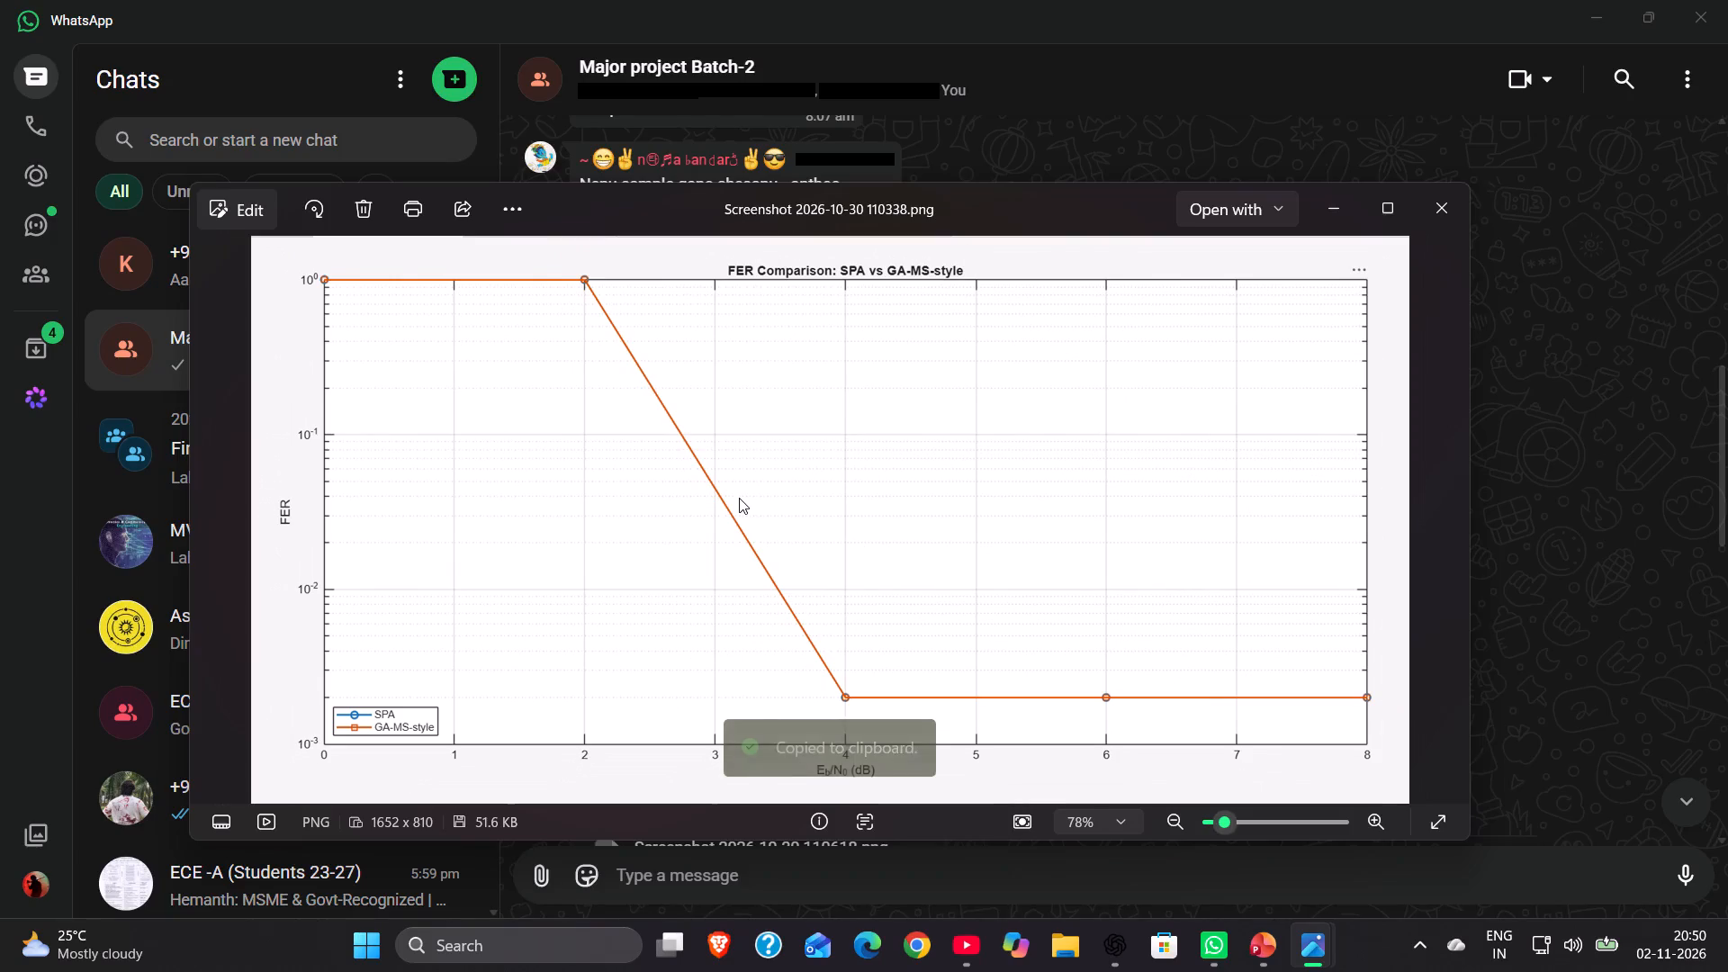
Switch to PowerPoint, paste the FER comparison graph into the new slide and widen it leftward to the title placeholder's left edge.
{"action": "left_click", "coordinate": [1266, 954]}
{"action": "key", "text": "ctrl+v"}
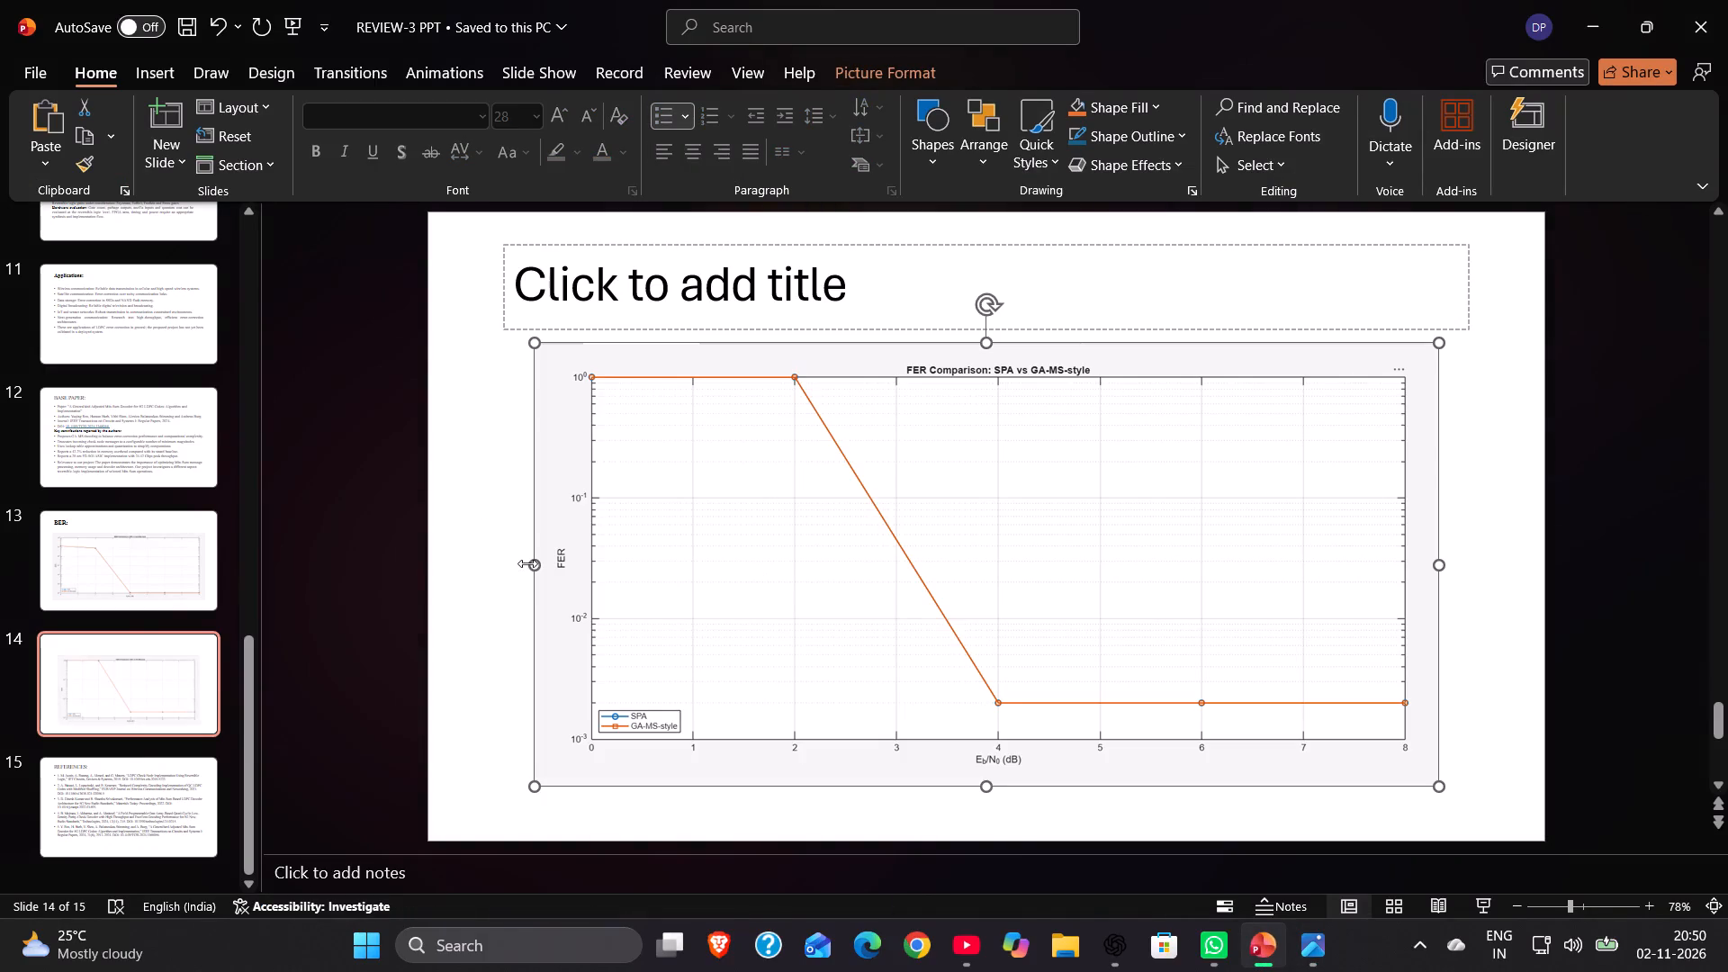
{"action": "left_click_drag", "start_coordinate": [527, 563], "coordinate": [501, 563]}
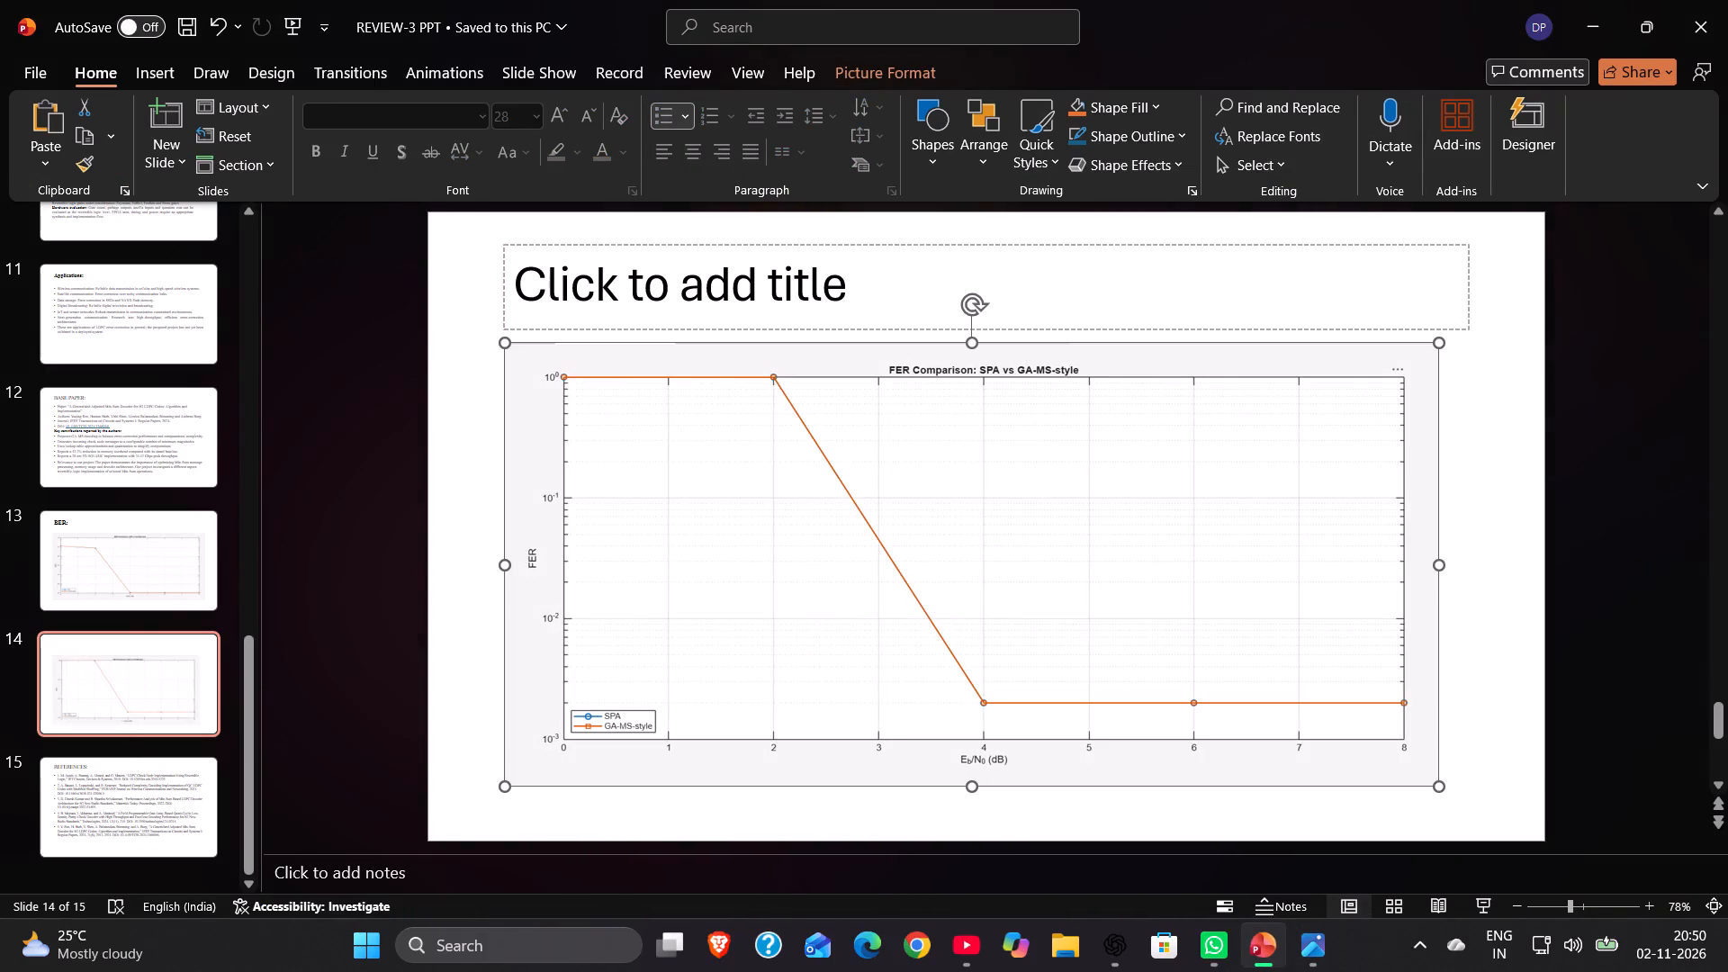
Enter FER: in the title placeholder of the new graph slide.
{"action": "left_click", "coordinate": [533, 301]}
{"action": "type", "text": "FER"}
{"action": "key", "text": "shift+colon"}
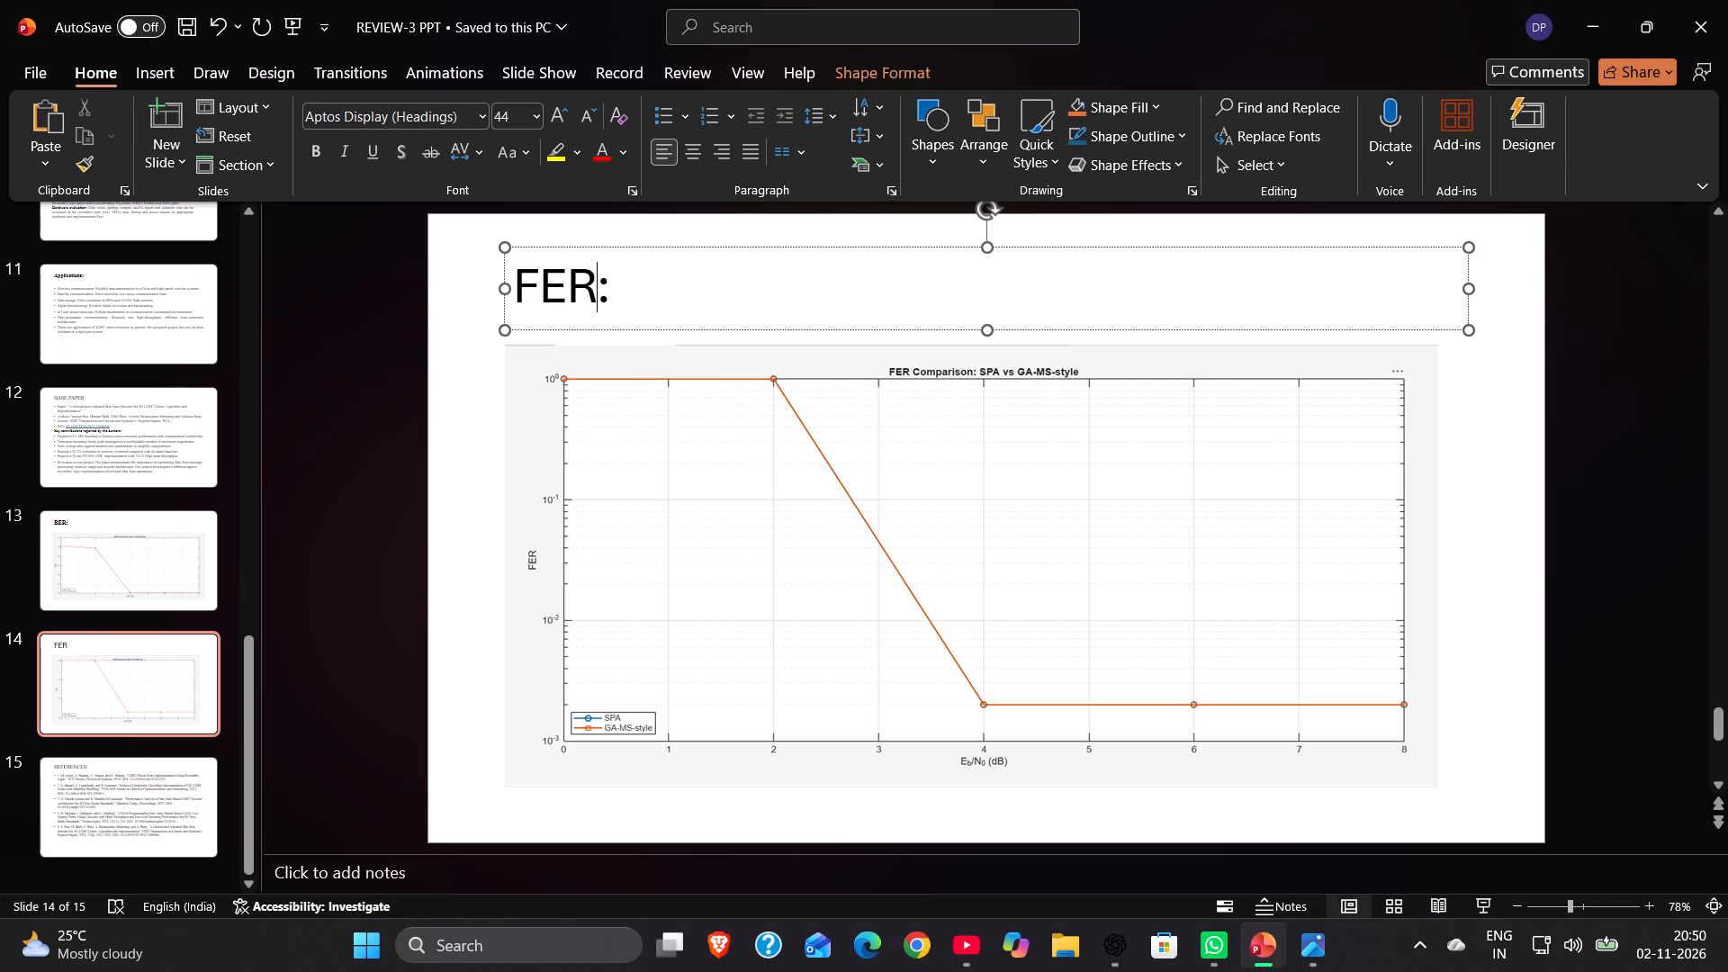
Select the entire FER: title text on the graph slide.
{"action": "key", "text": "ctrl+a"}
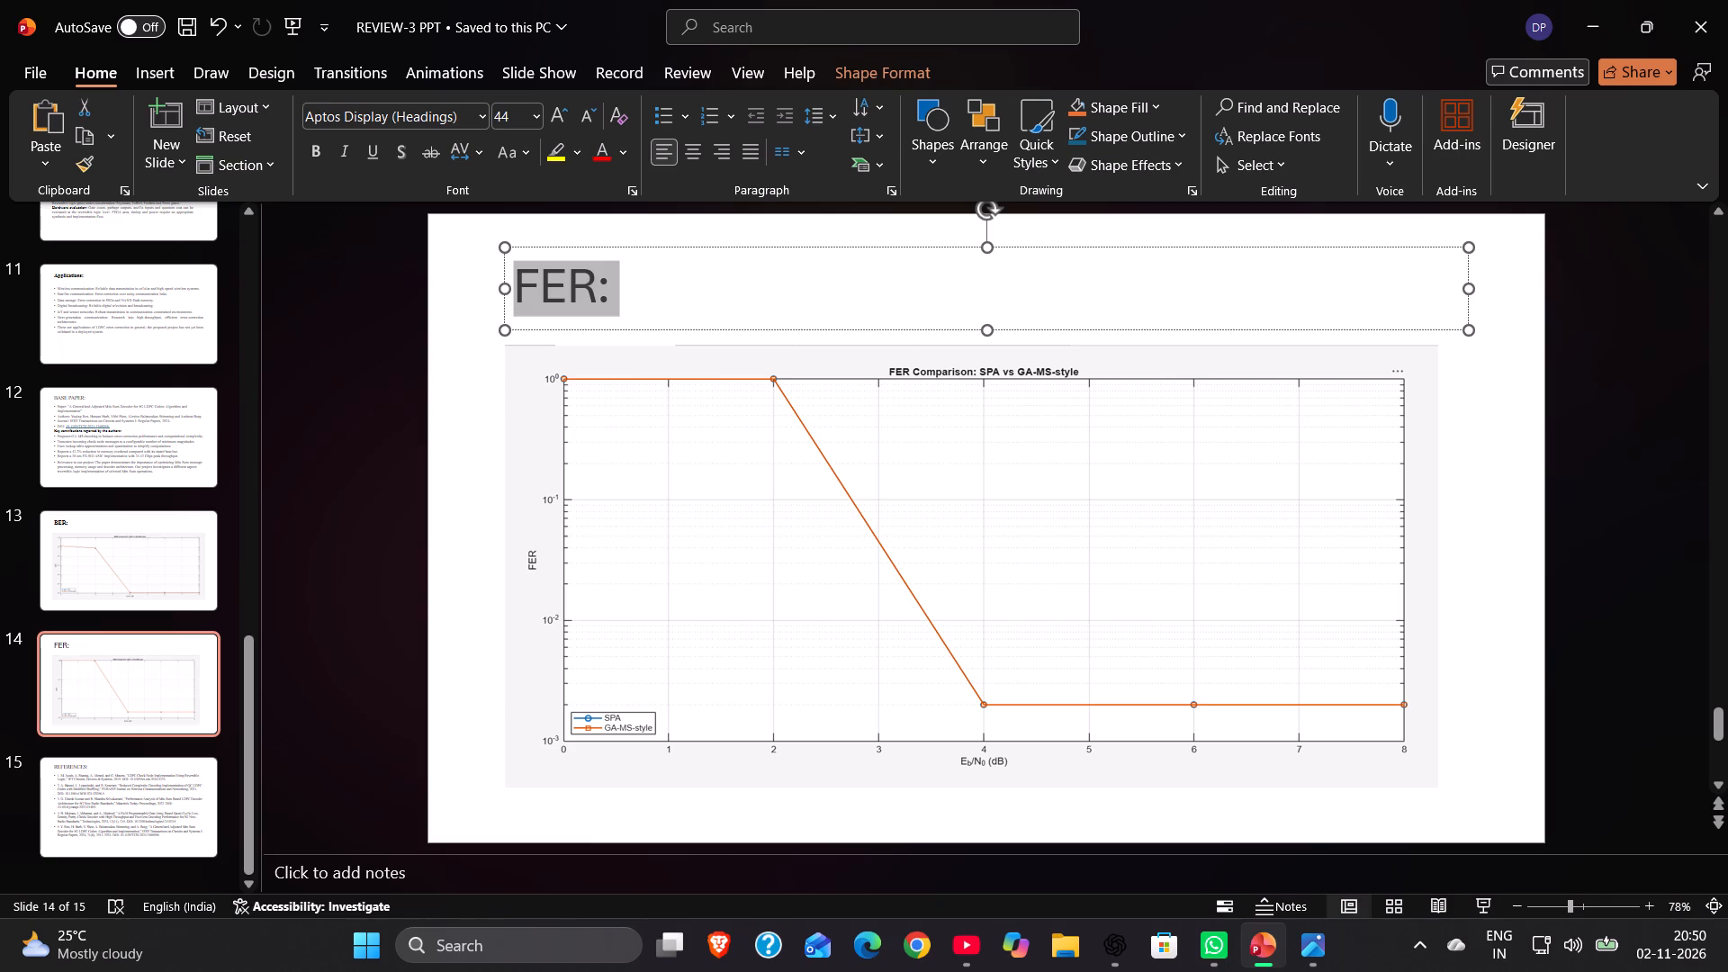
Format the FER slide's title in Times New Roman at 28 pt.
{"action": "left_click", "coordinate": [482, 113]}
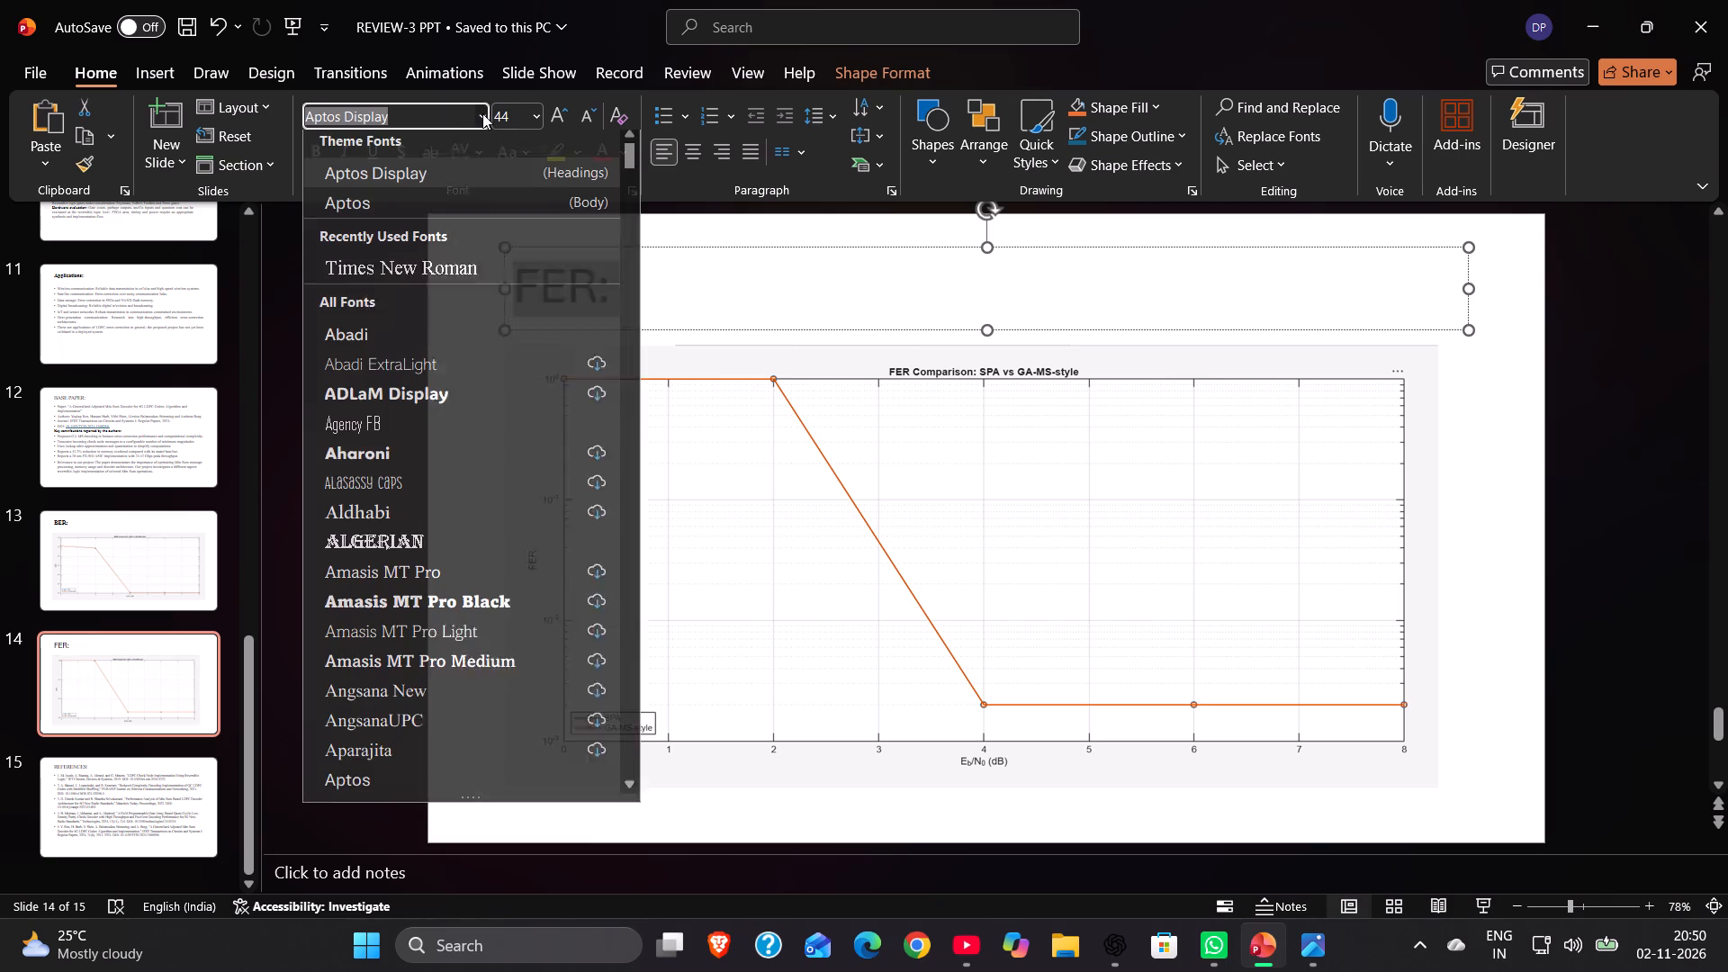
{"action": "left_click", "coordinate": [445, 277]}
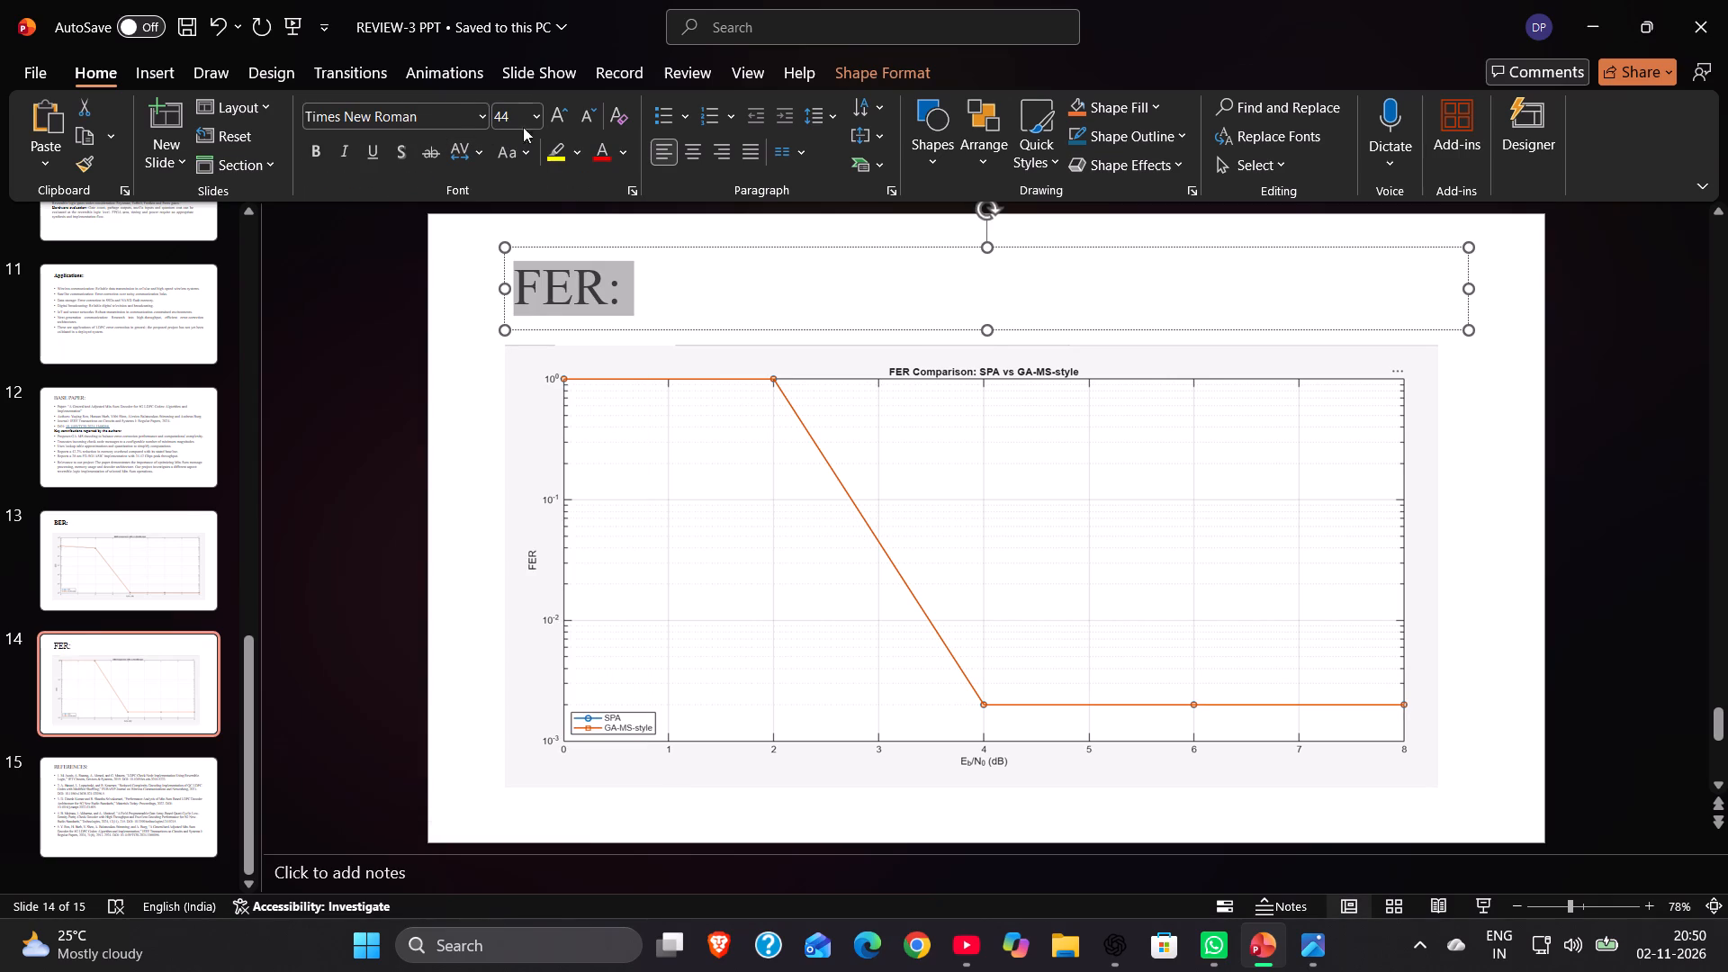
{"action": "left_click", "coordinate": [528, 121]}
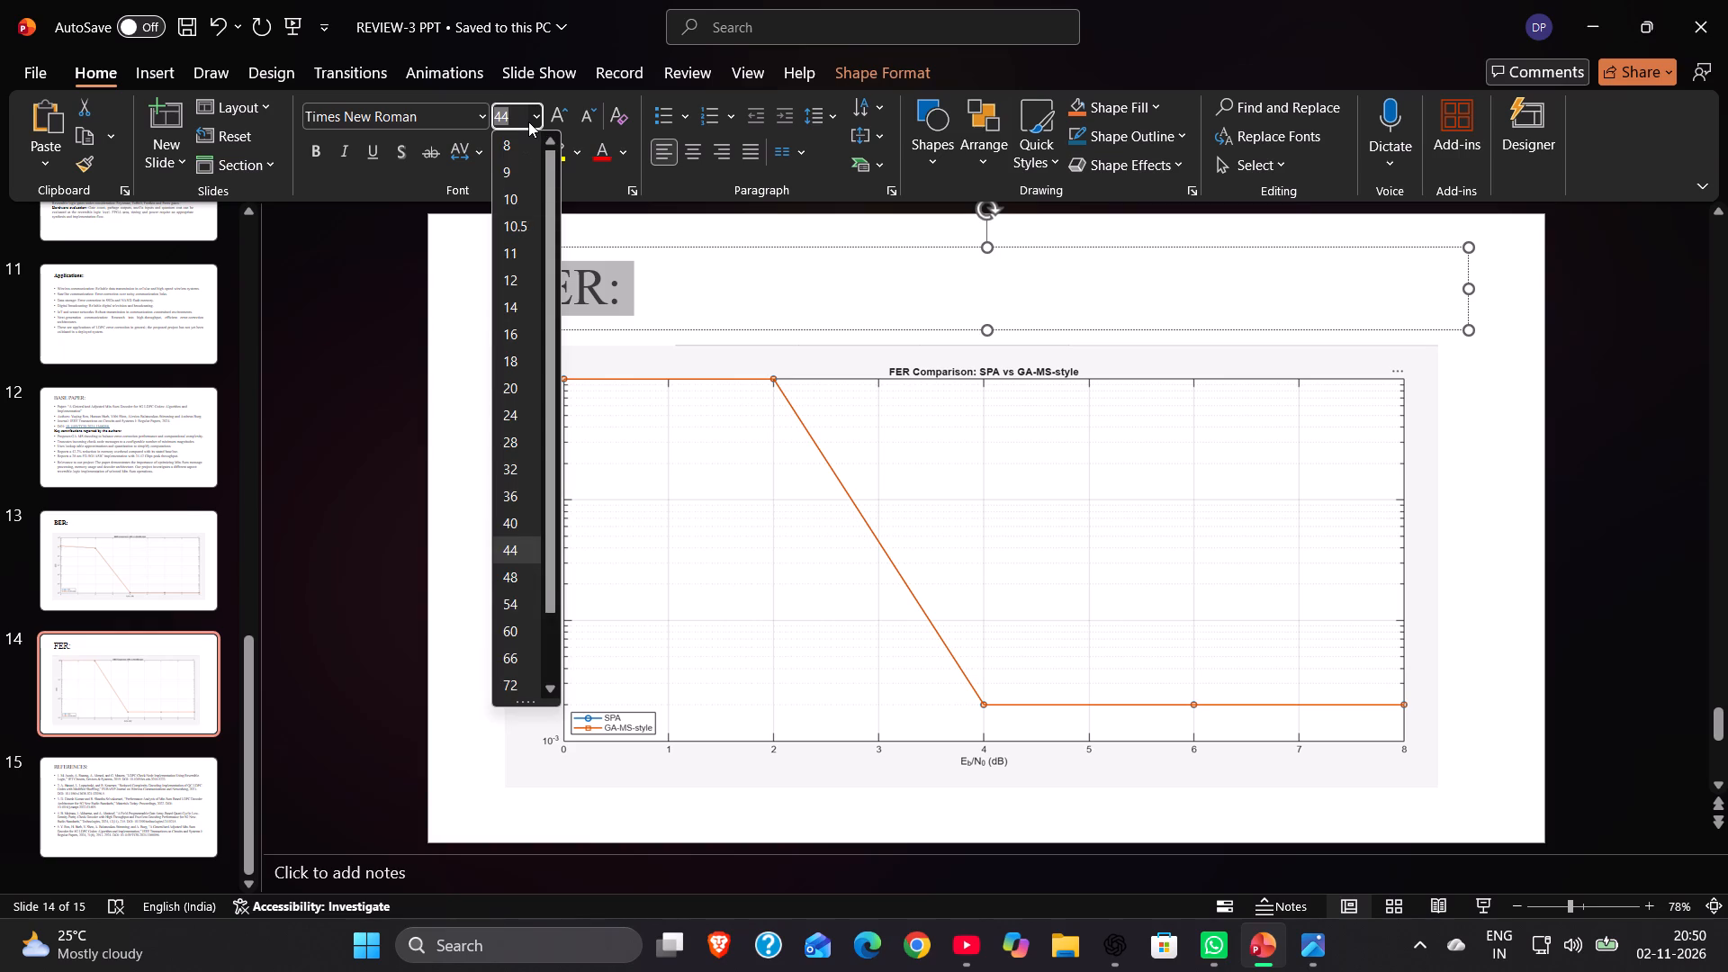
{"action": "left_click", "coordinate": [517, 434]}
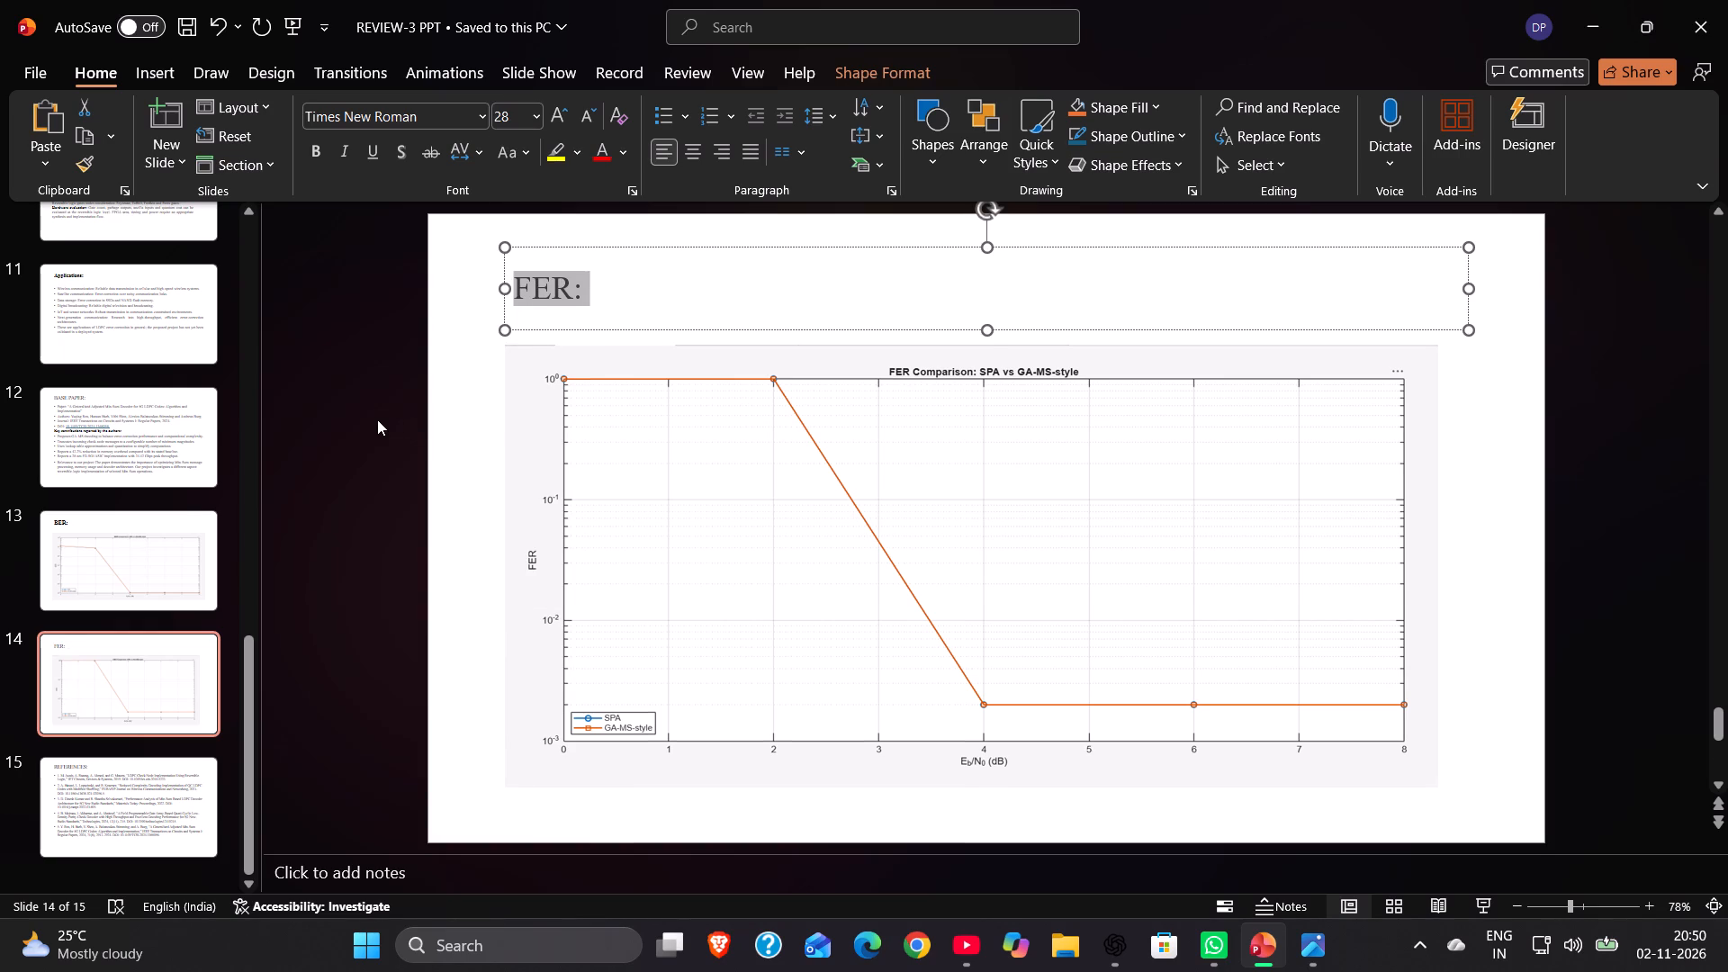
{"action": "left_click", "coordinate": [377, 419]}
Set the whole title on the BER graph slide, including its colon, to 28 pt.
{"action": "left_click", "coordinate": [190, 625]}
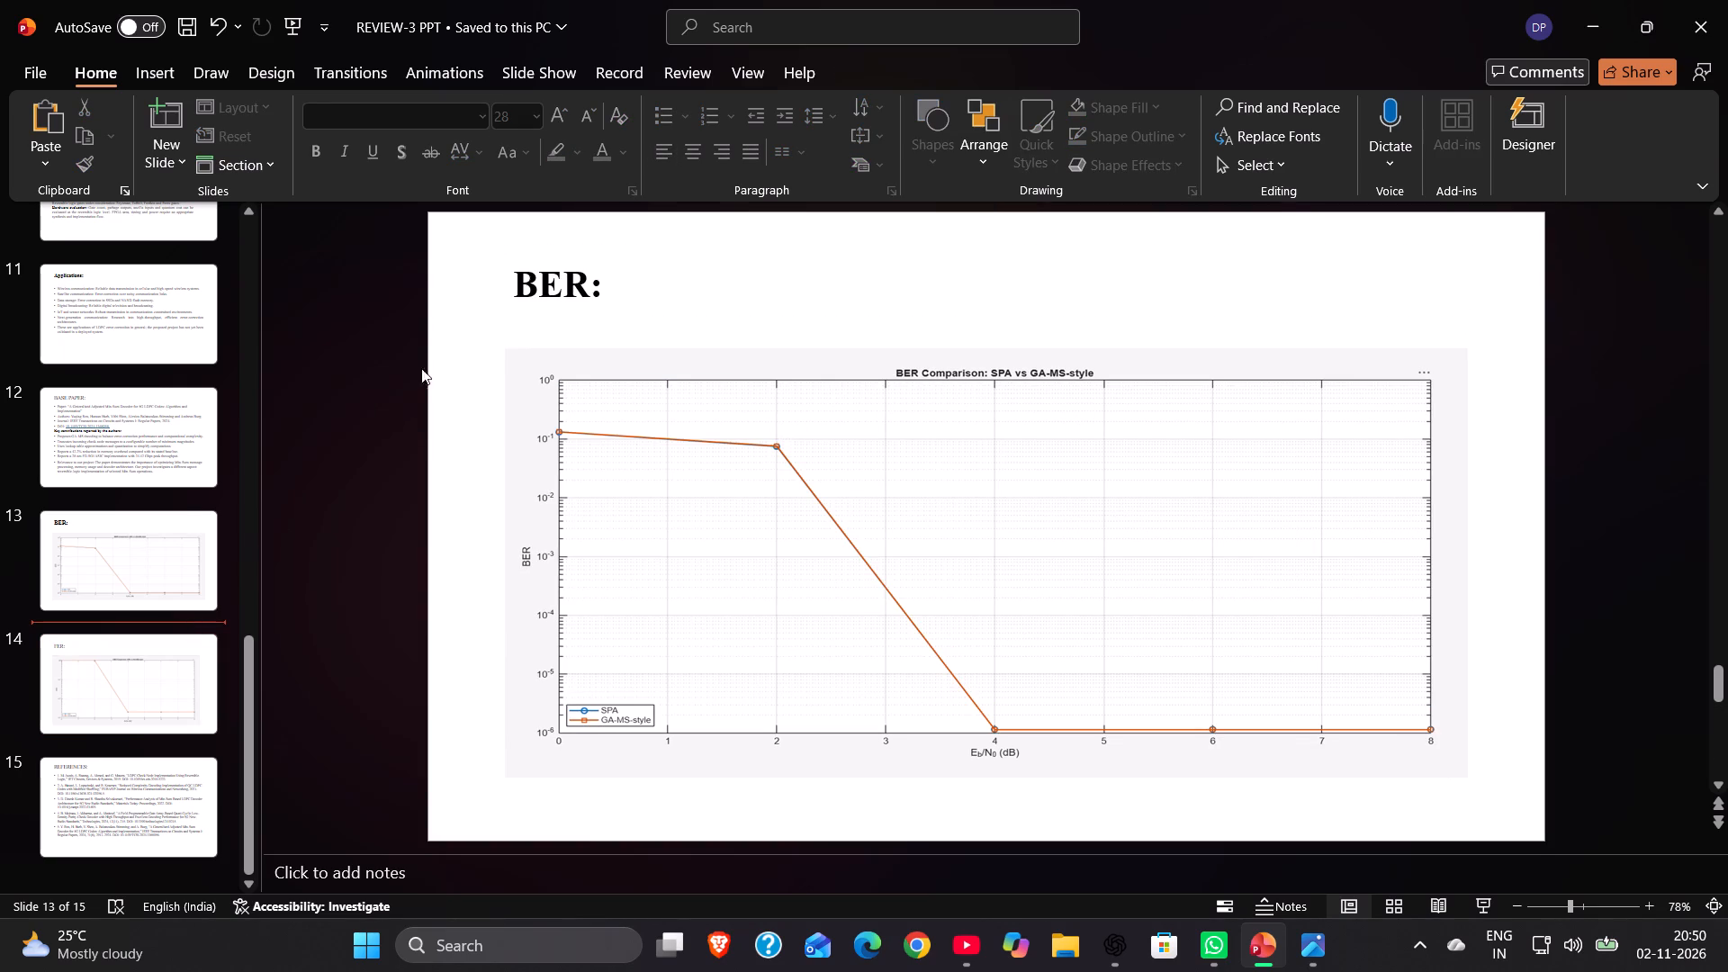
{"action": "double_click", "coordinate": [559, 281]}
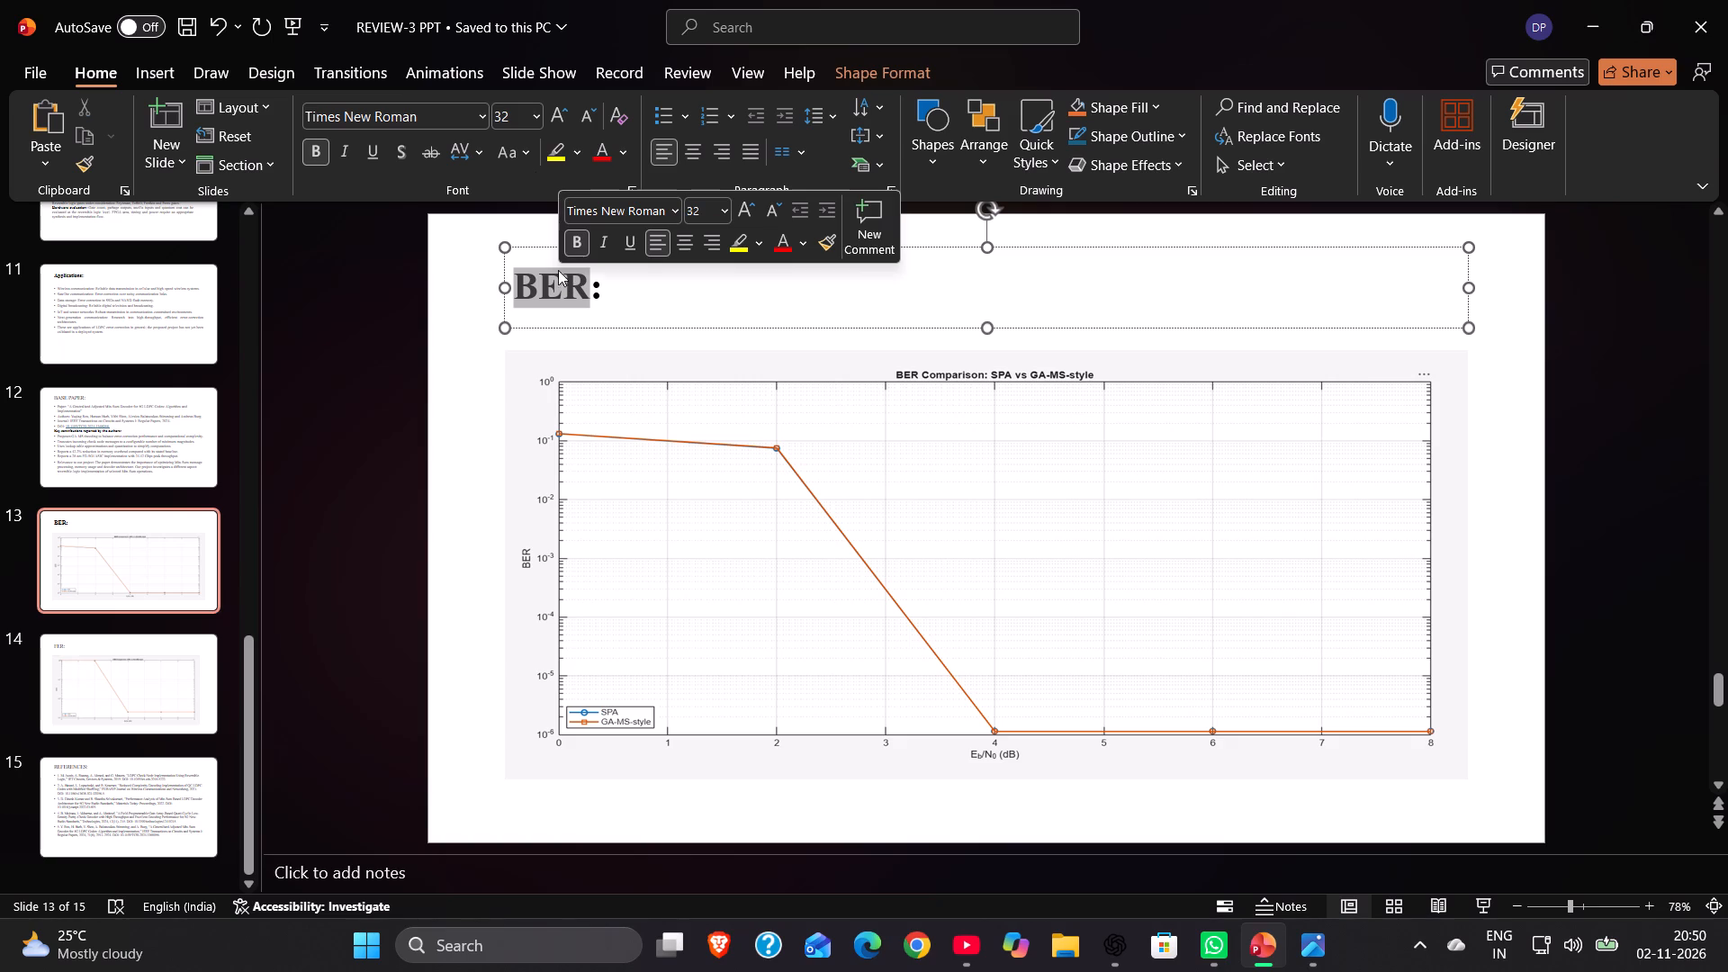
{"action": "left_click", "coordinate": [526, 126]}
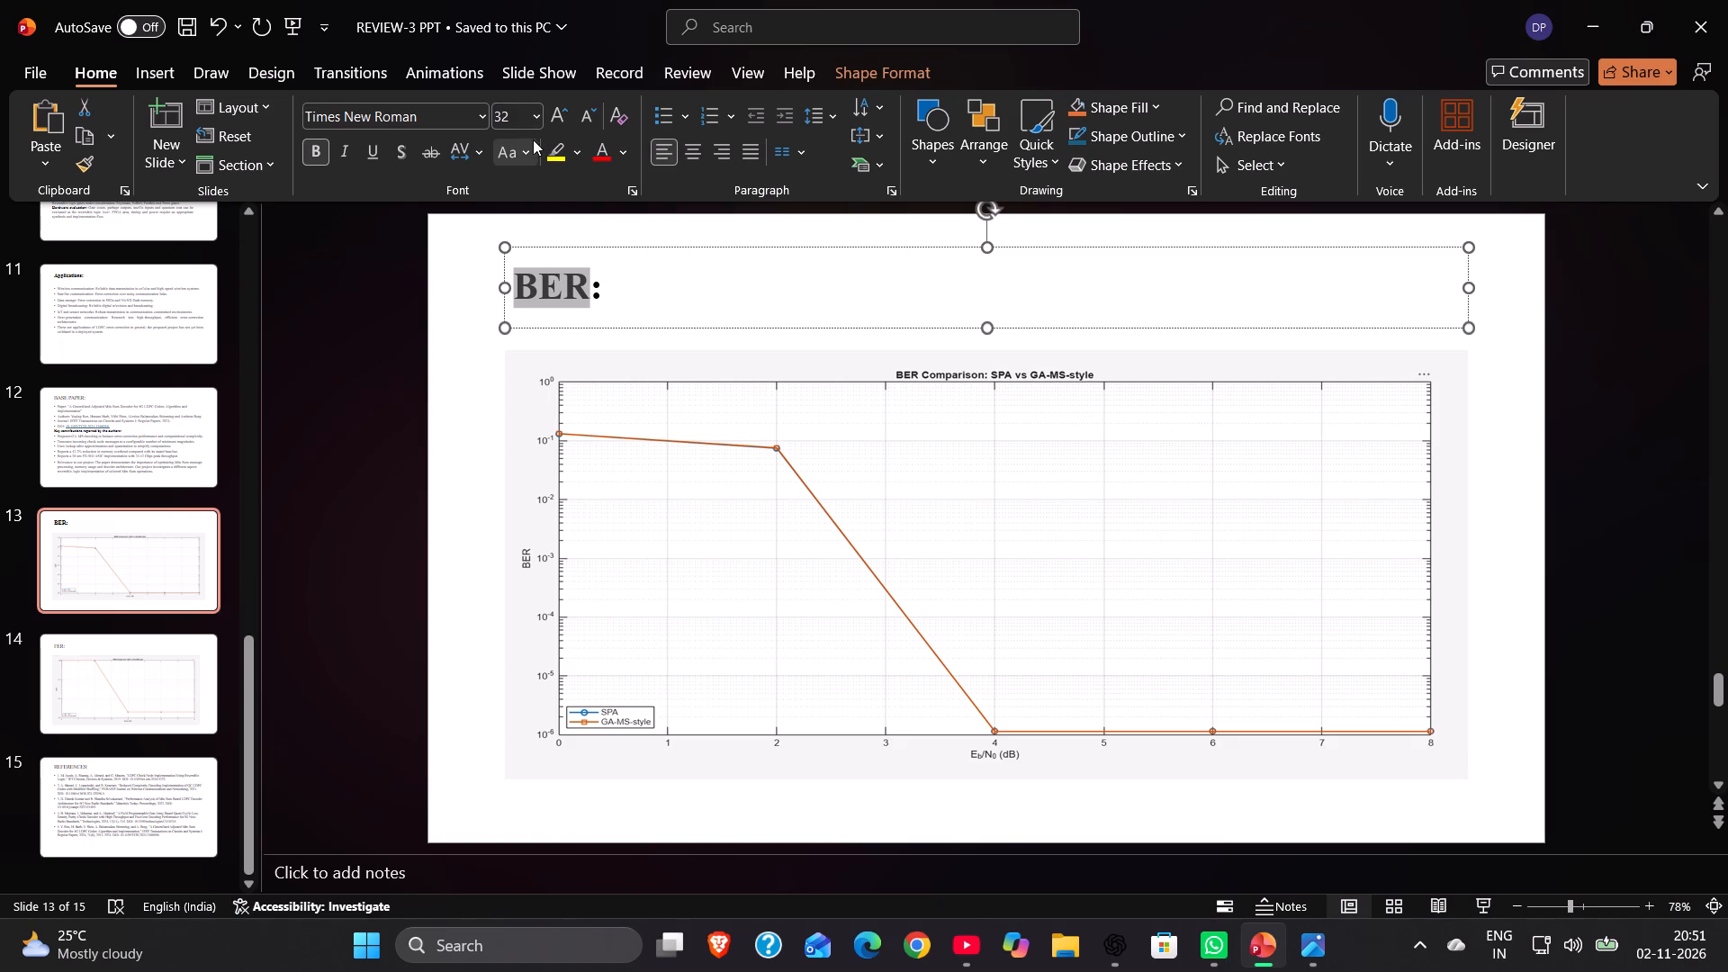
{"action": "left_click", "coordinate": [535, 120]}
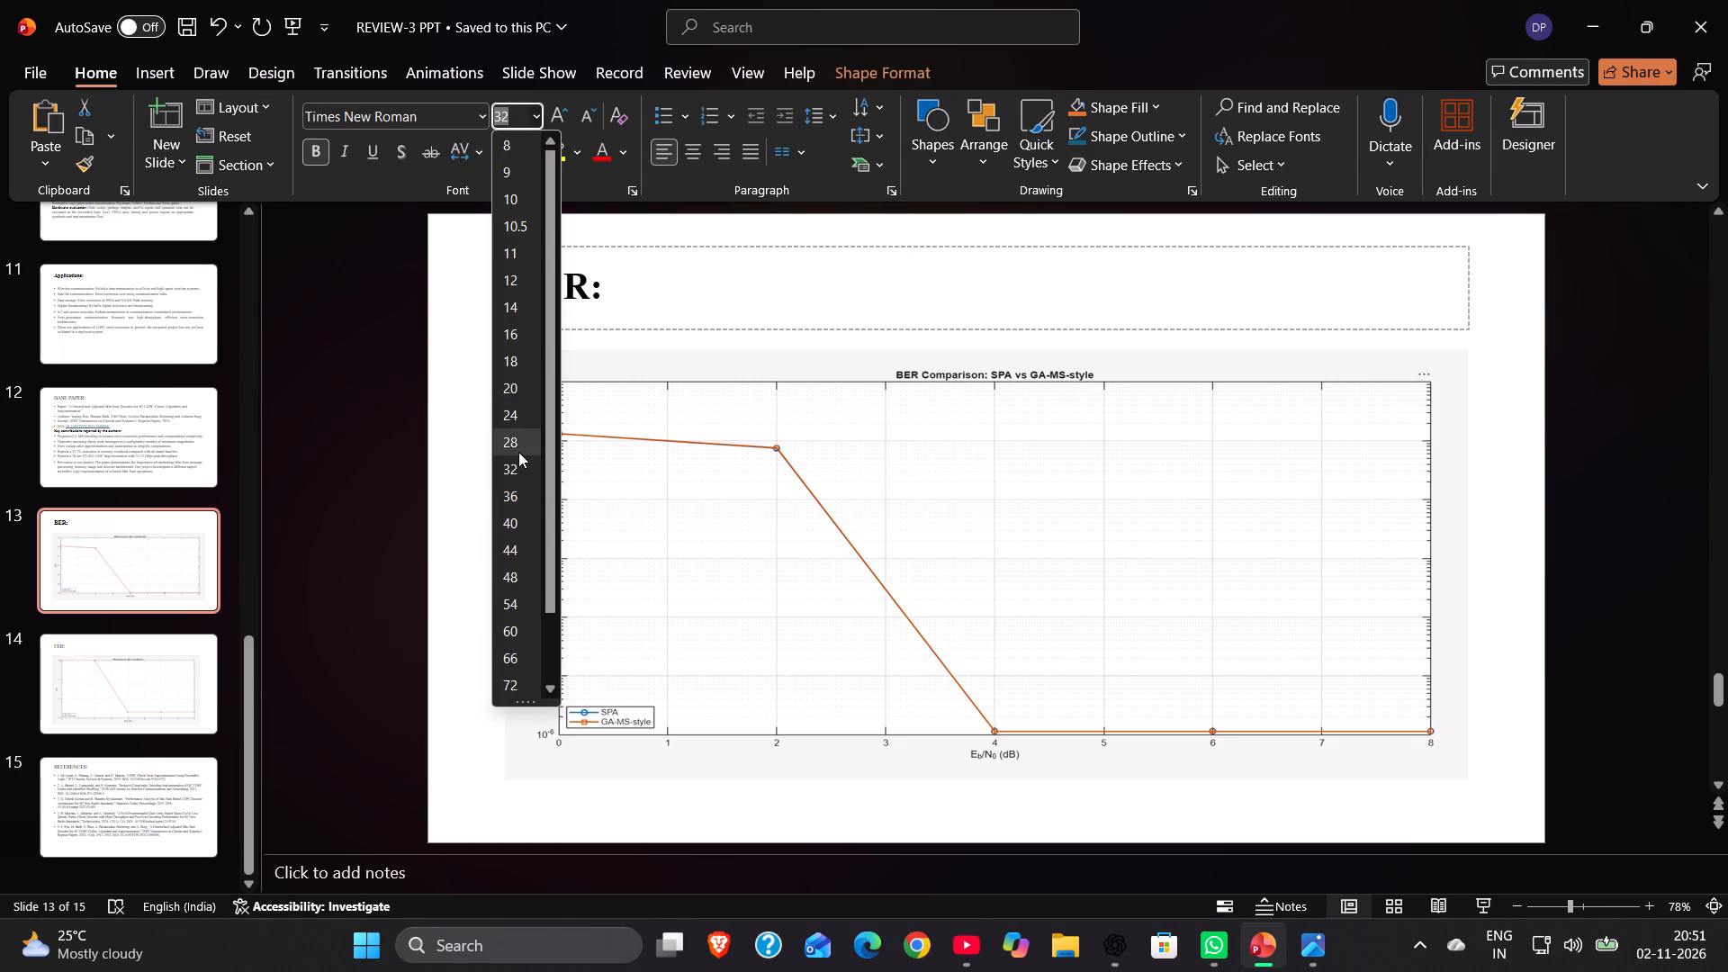
{"action": "left_click", "coordinate": [517, 448]}
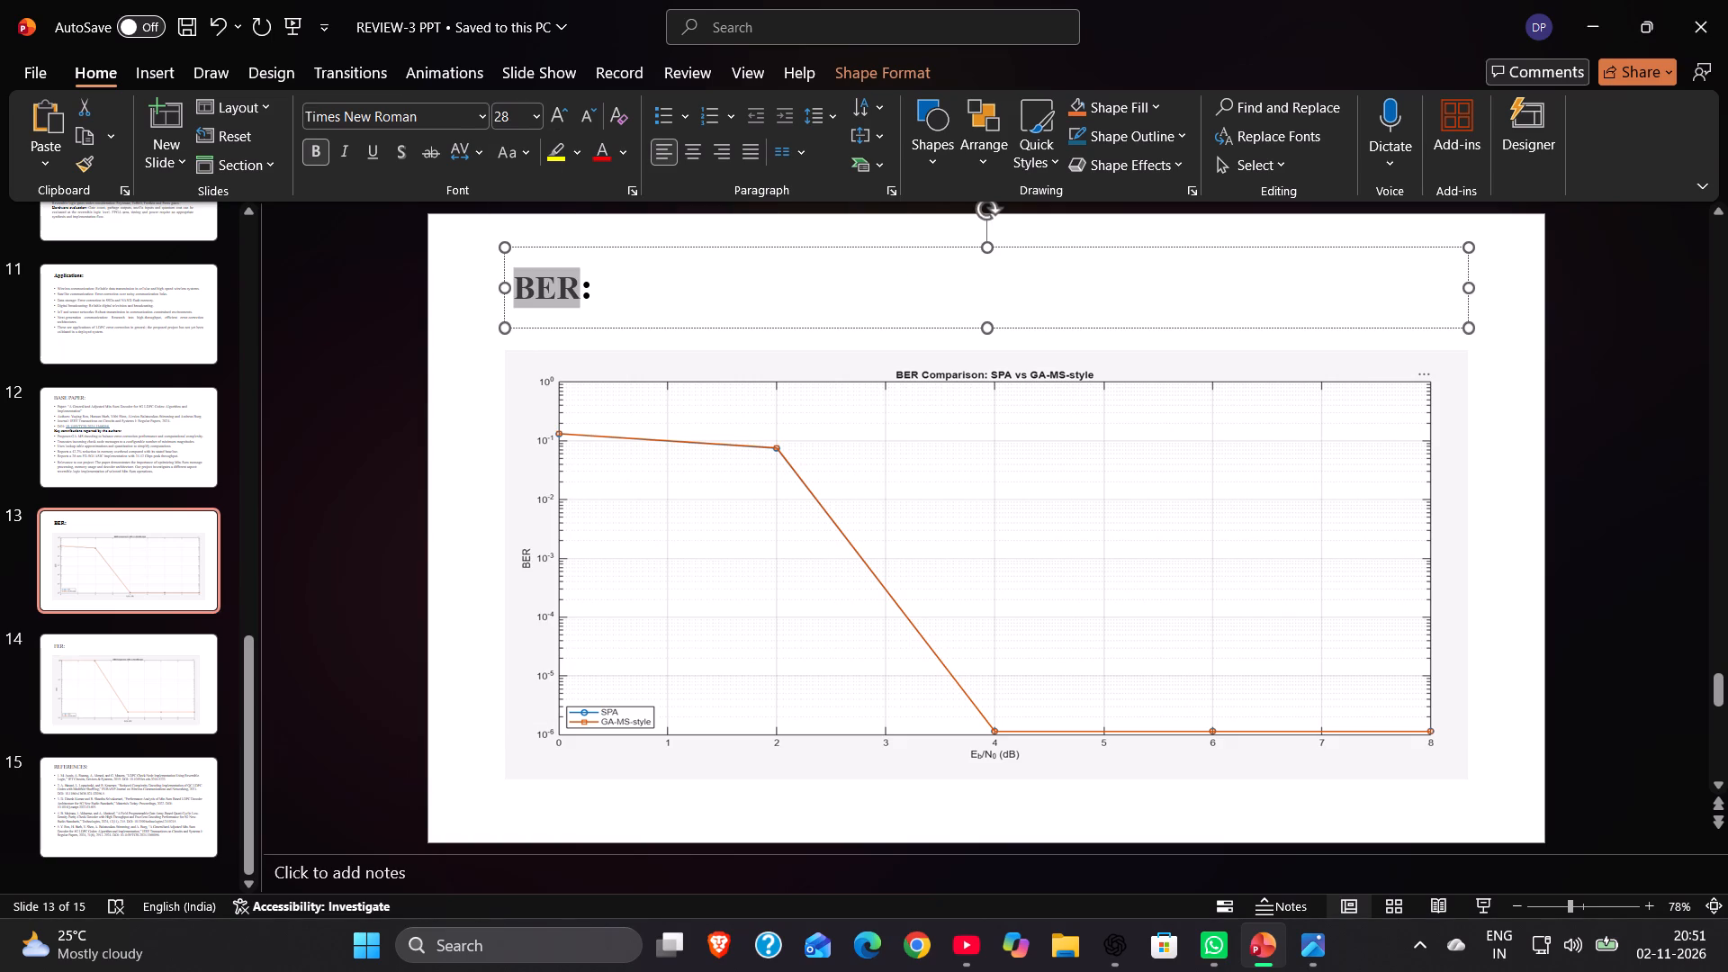
{"action": "left_click", "coordinate": [596, 292]}
{"action": "left_click_drag", "start_coordinate": [596, 292], "coordinate": [516, 287]}
{"action": "left_click", "coordinate": [534, 117]}
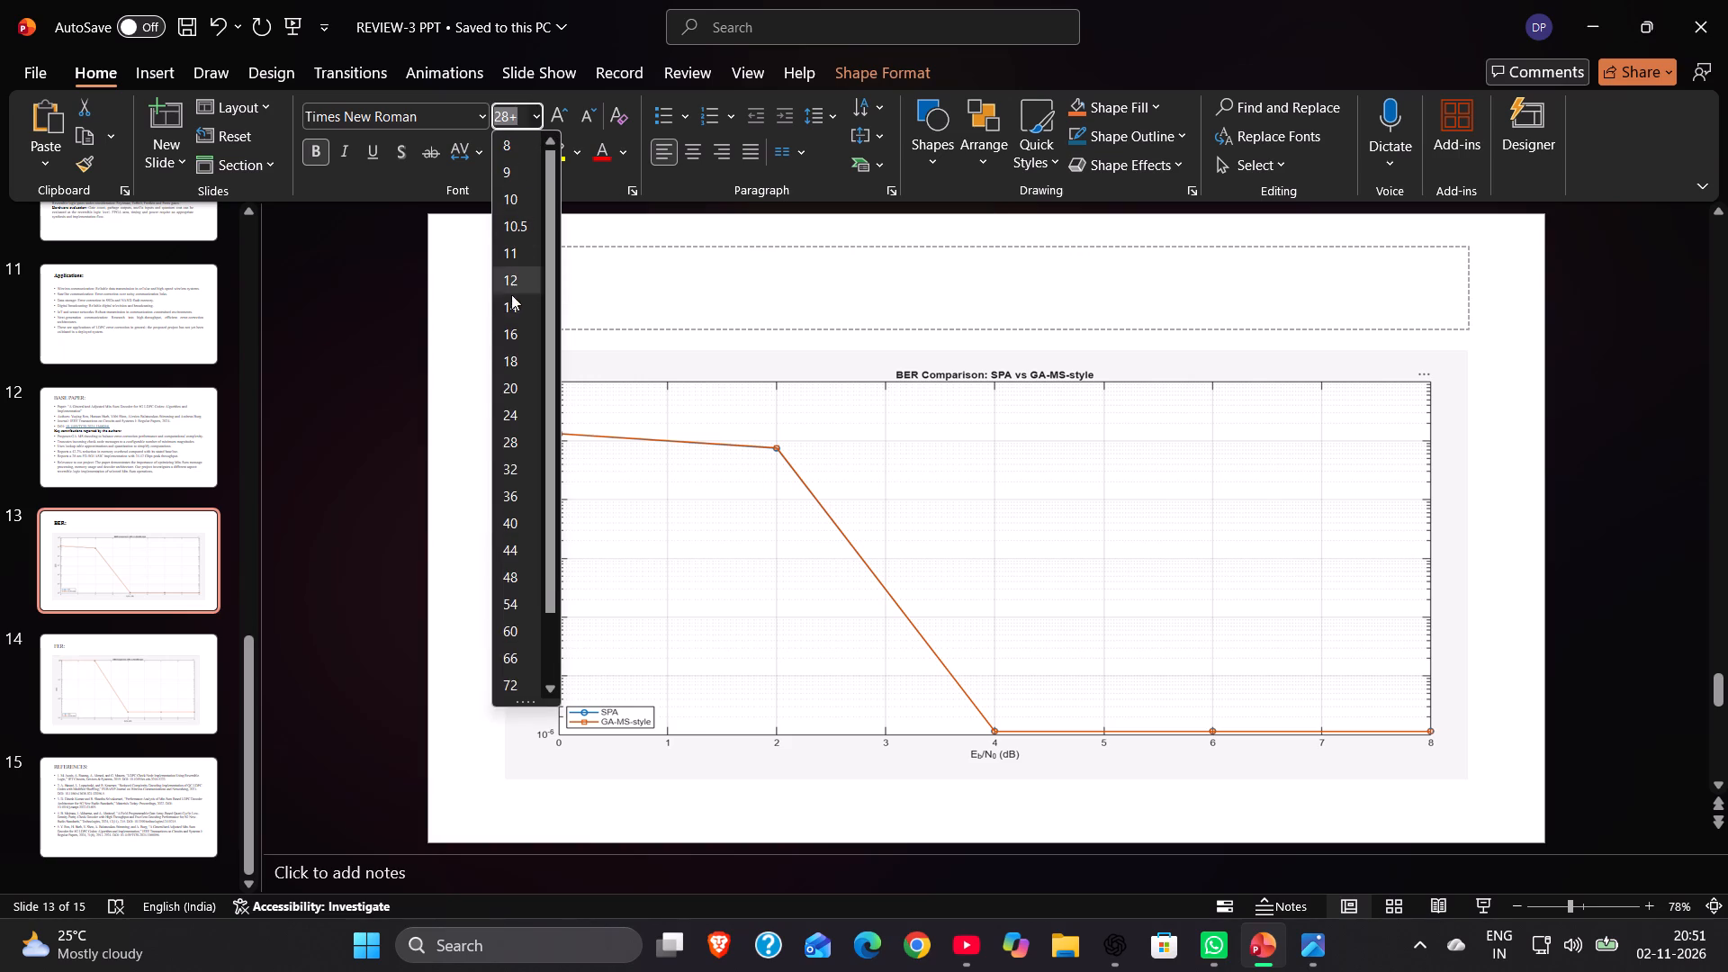
{"action": "left_click", "coordinate": [511, 436]}
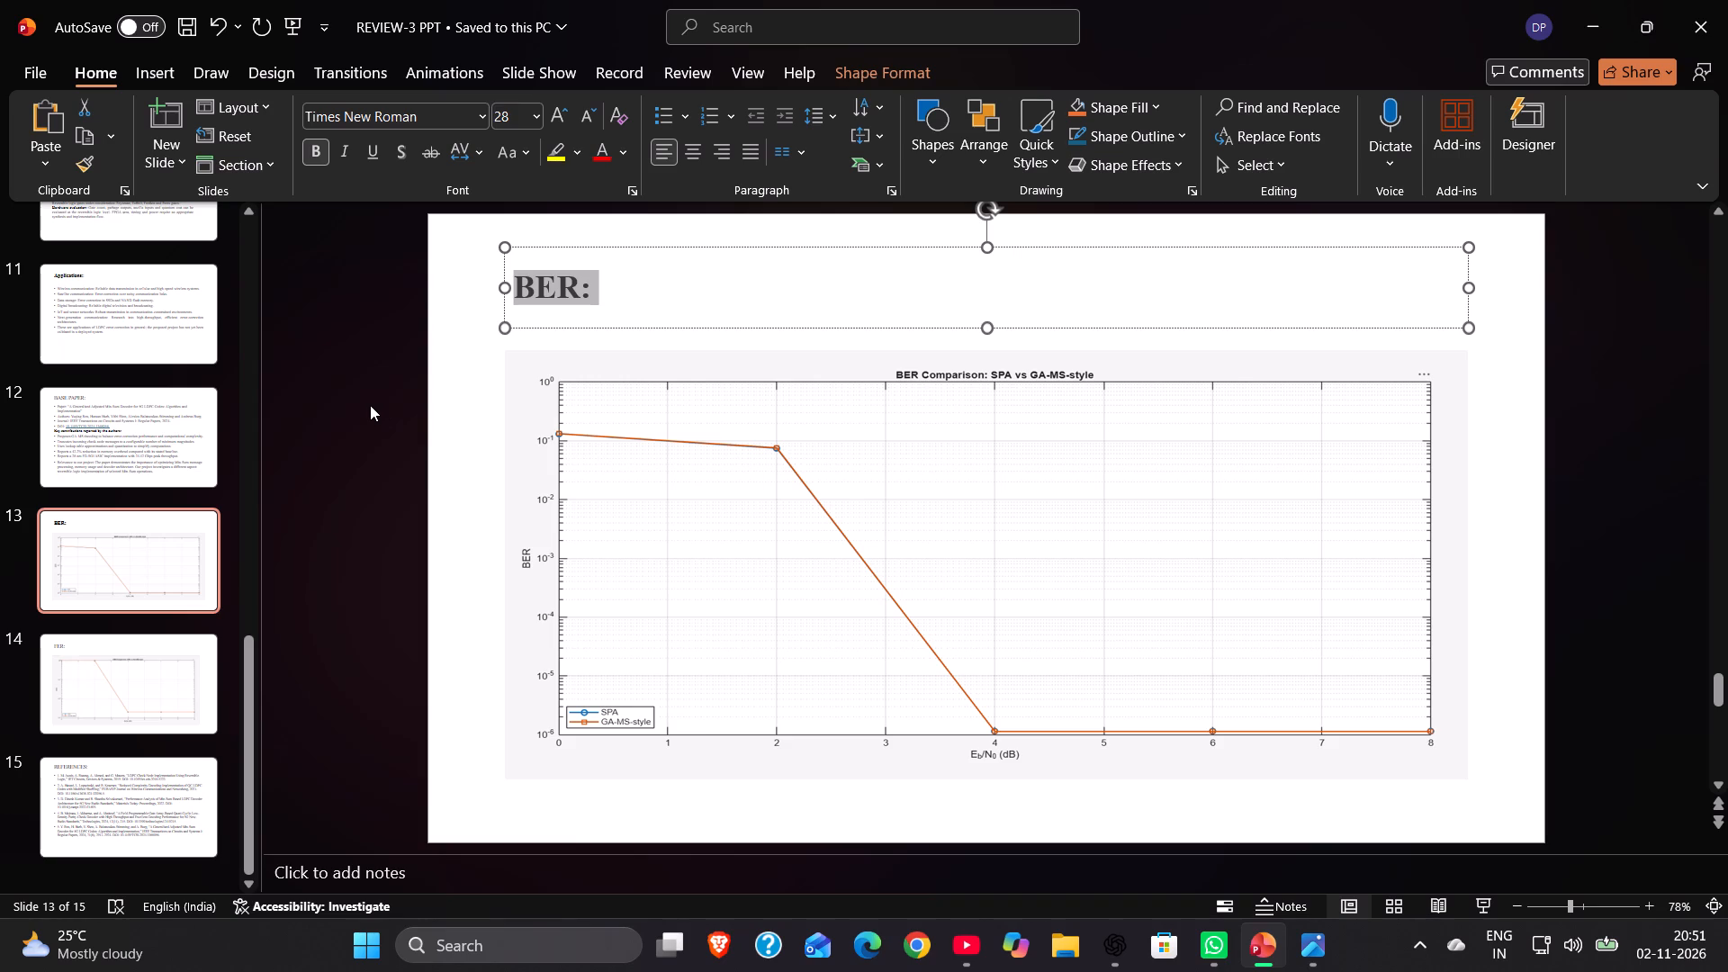
Make the title on the FER graph slide bold.
{"action": "left_click", "coordinate": [166, 665]}
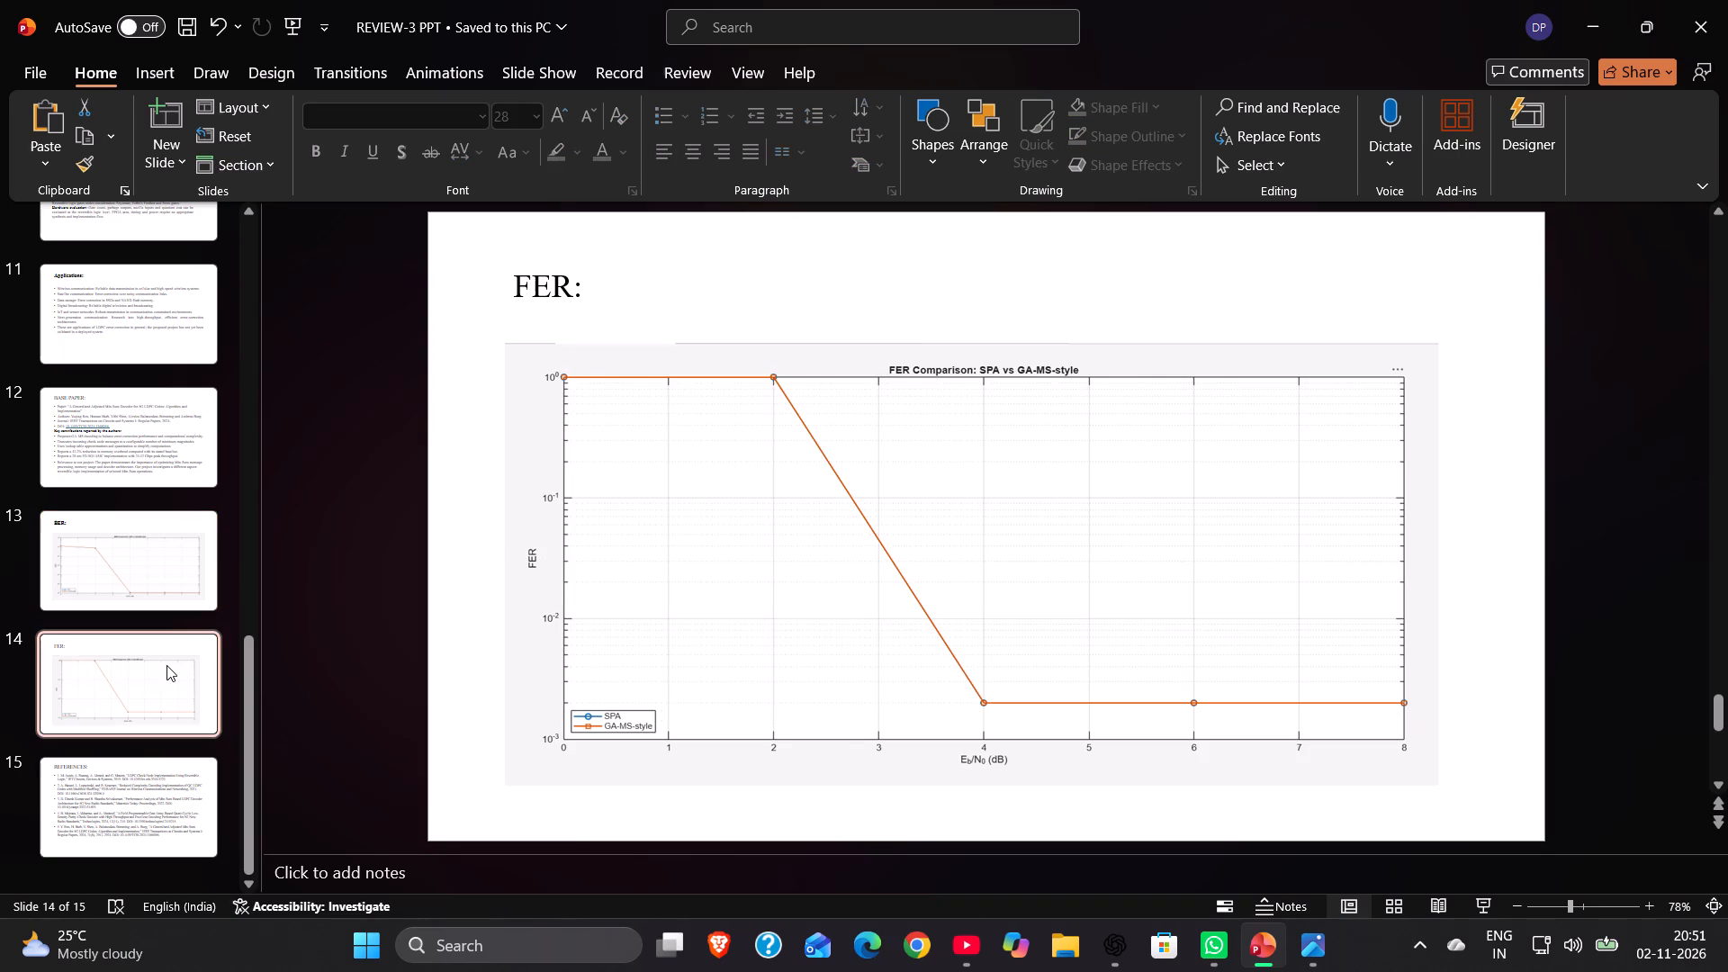
{"action": "triple_click", "coordinate": [552, 291]}
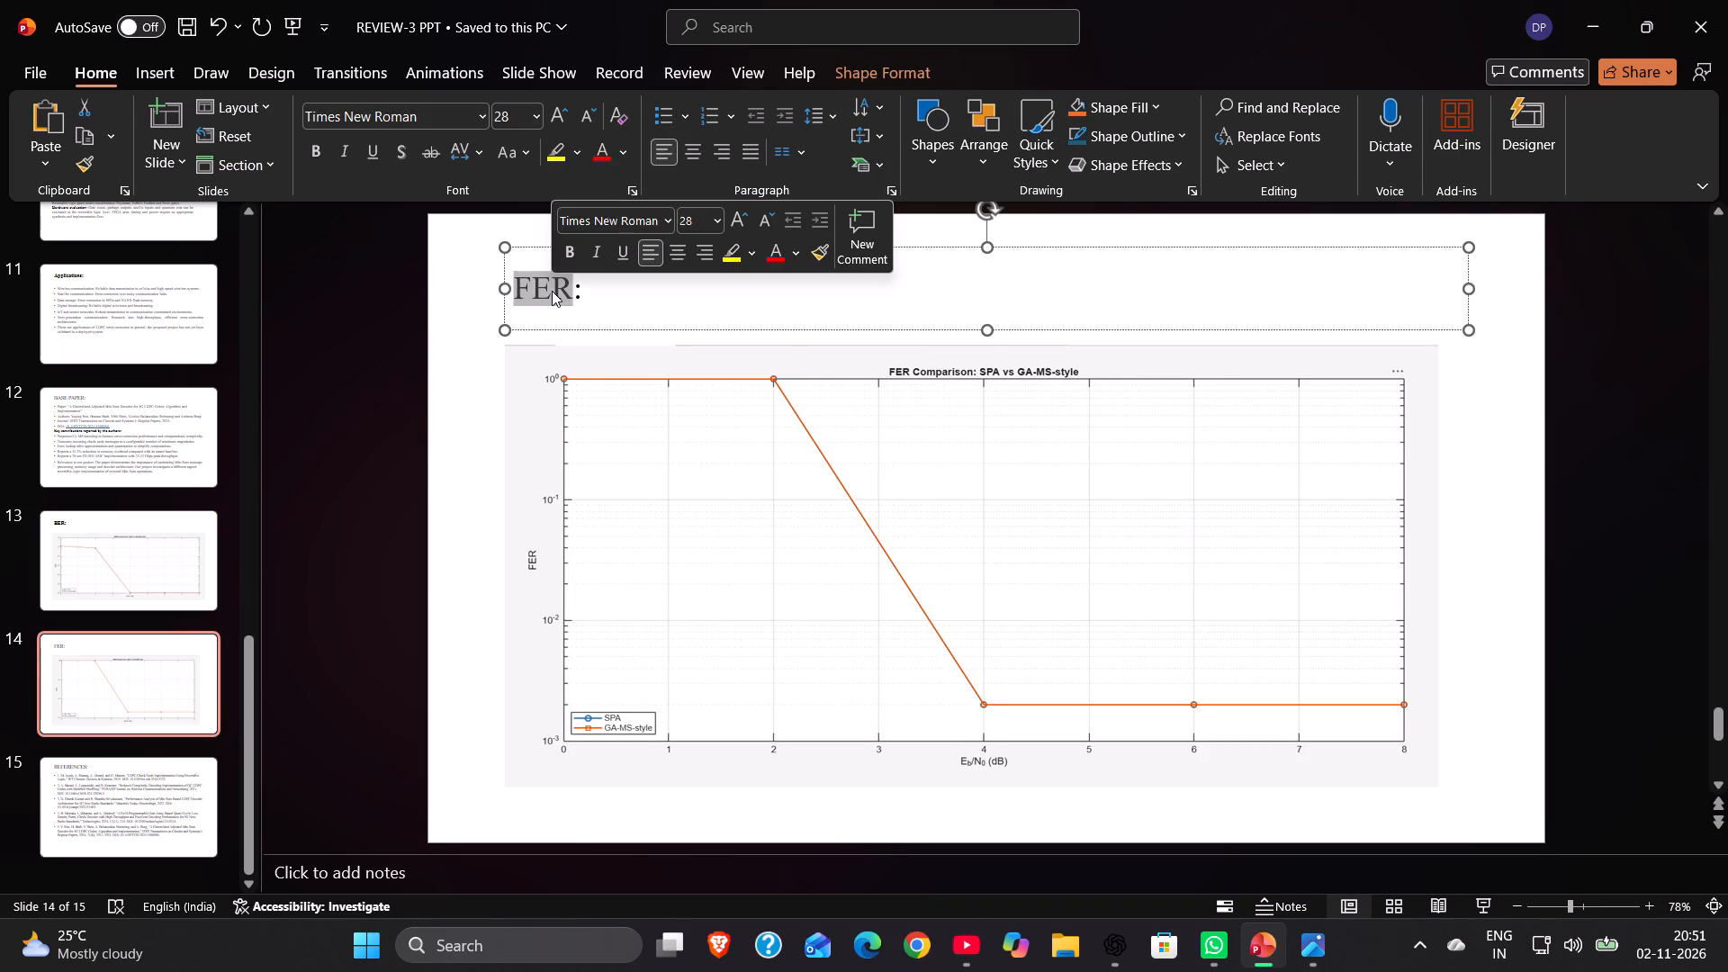
{"action": "left_click", "coordinate": [318, 151]}
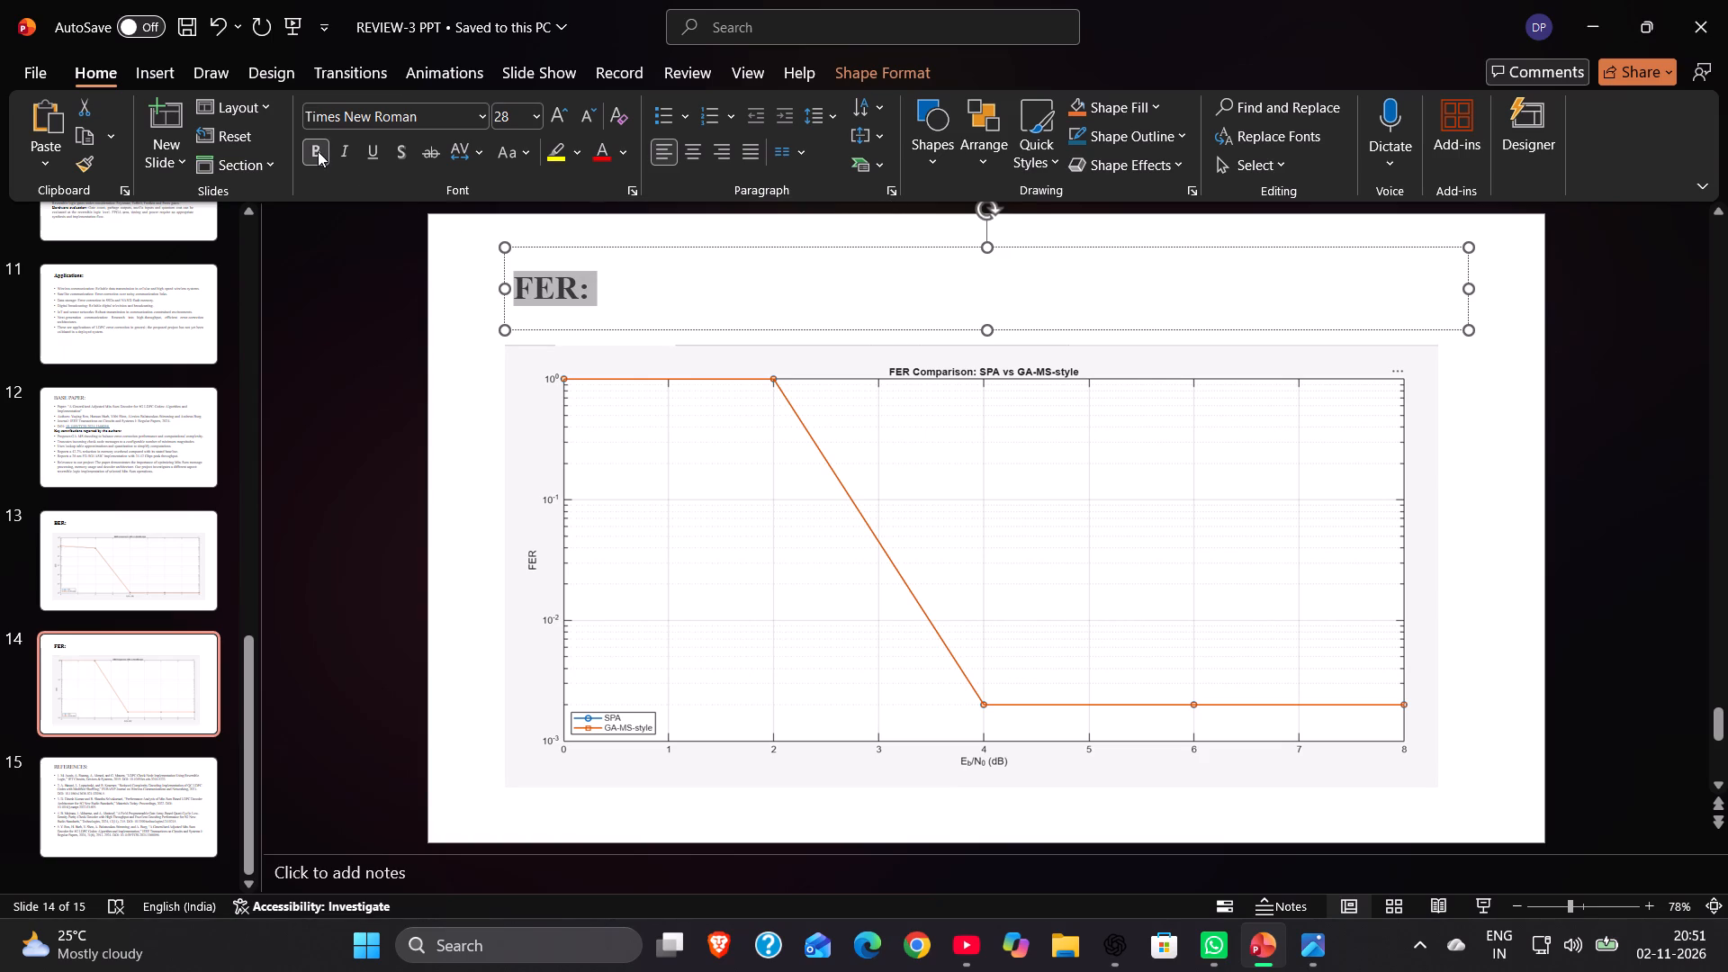
{"action": "left_click", "coordinate": [319, 459]}
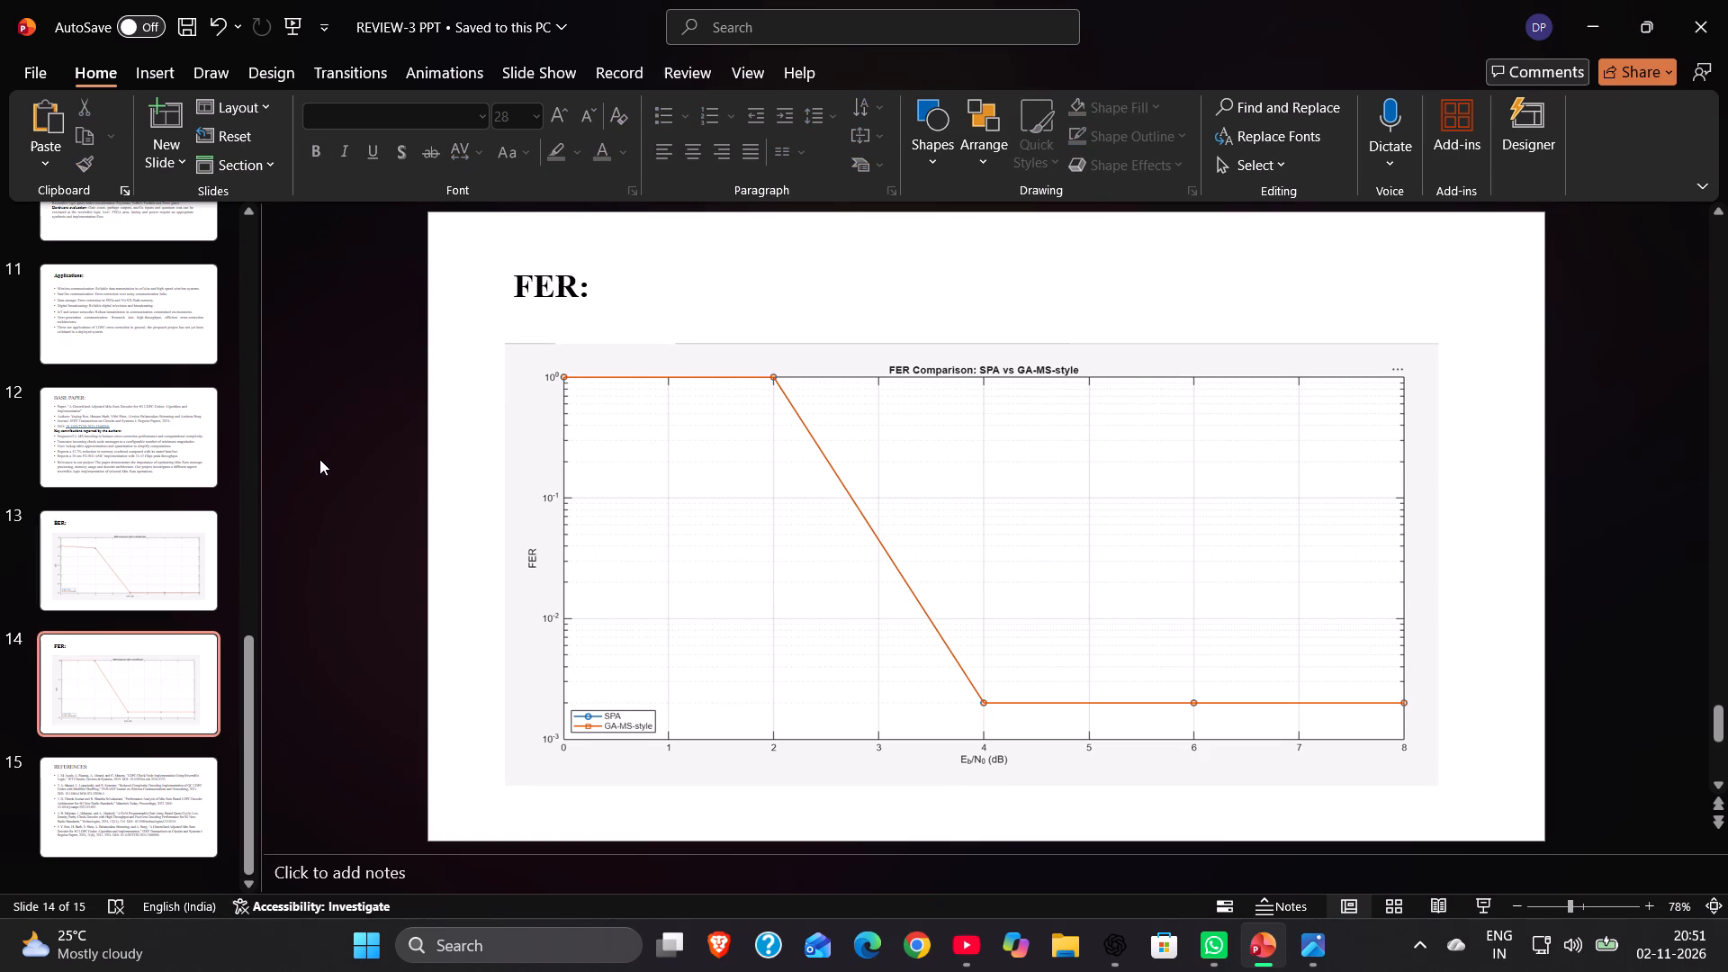
Add a new title-and-content slide directly after the FER graph slide.
{"action": "left_click", "coordinate": [151, 120]}
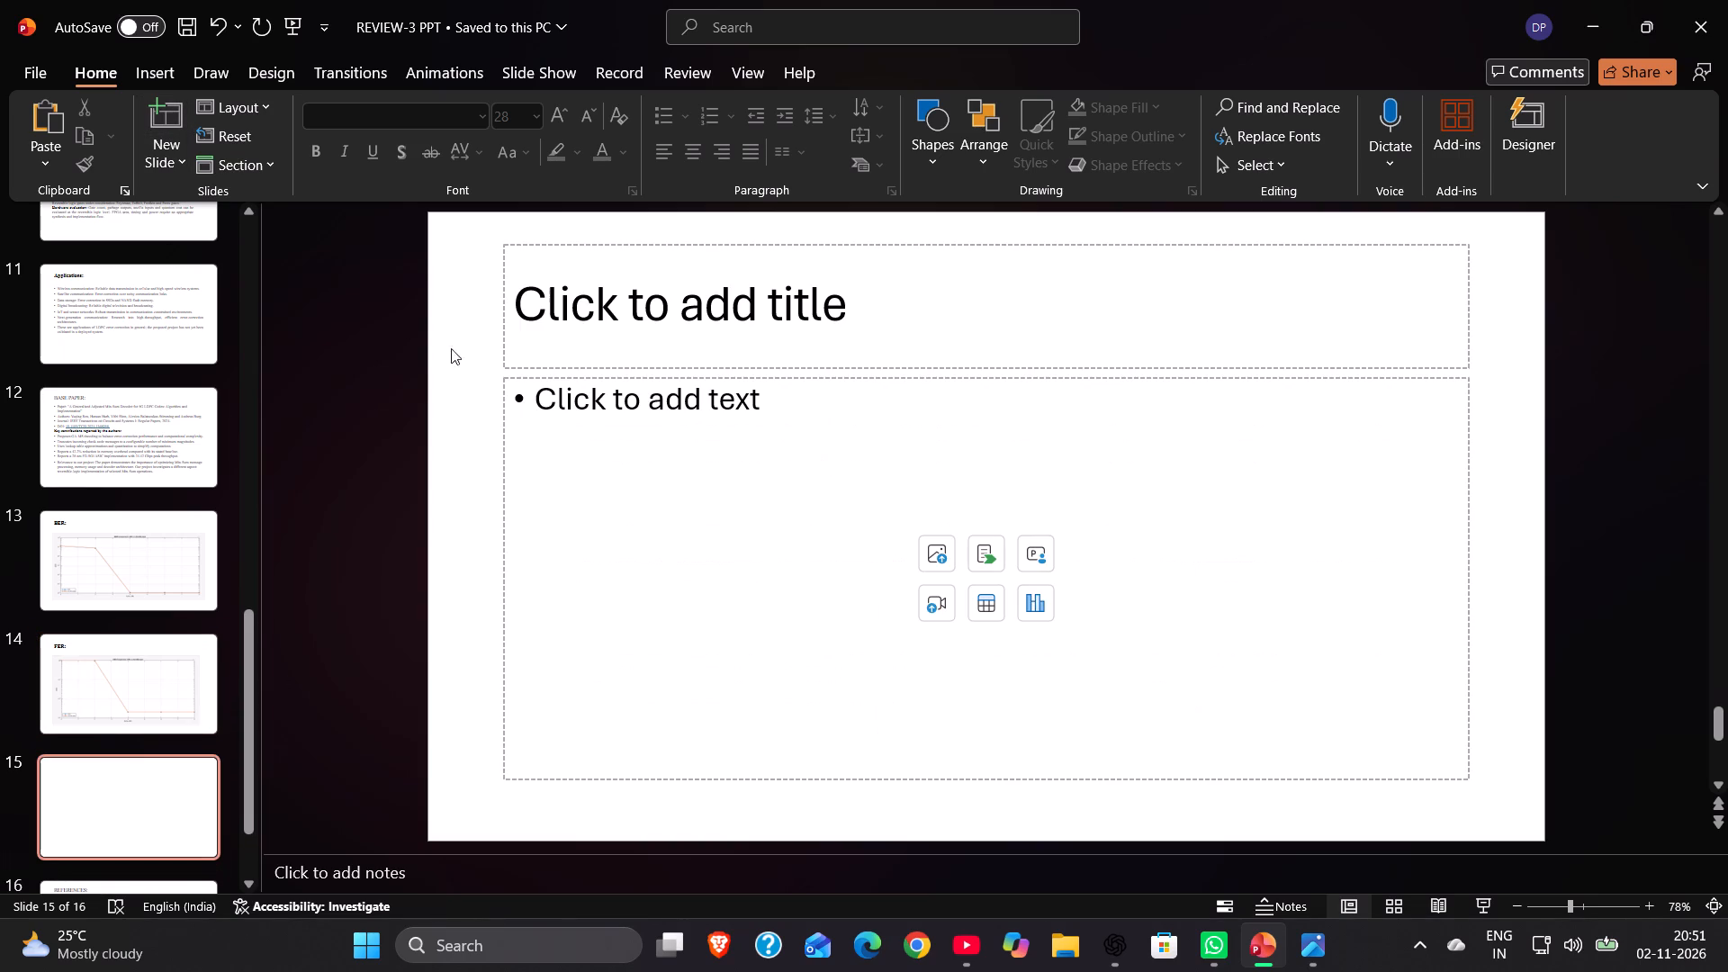
Shorten the new slide's title placeholder from its lower edge and extend the content placeholder upward to just below it.
{"action": "left_click", "coordinate": [634, 285]}
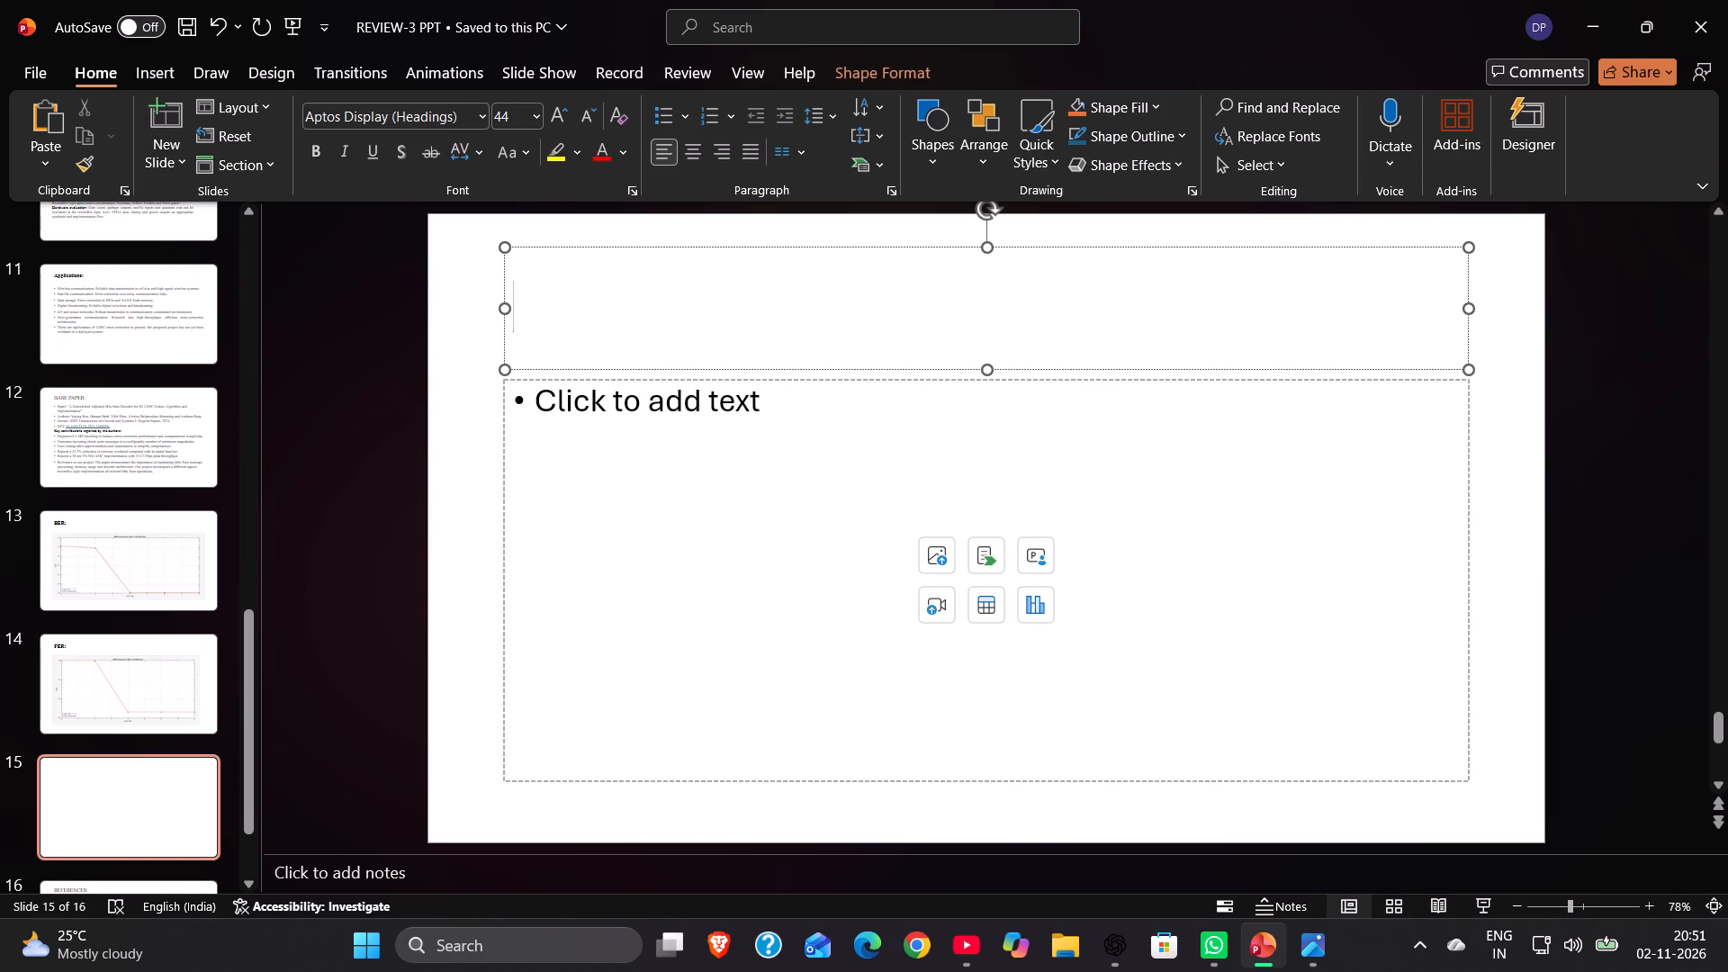
{"action": "left_click_drag", "start_coordinate": [986, 367], "coordinate": [985, 321]}
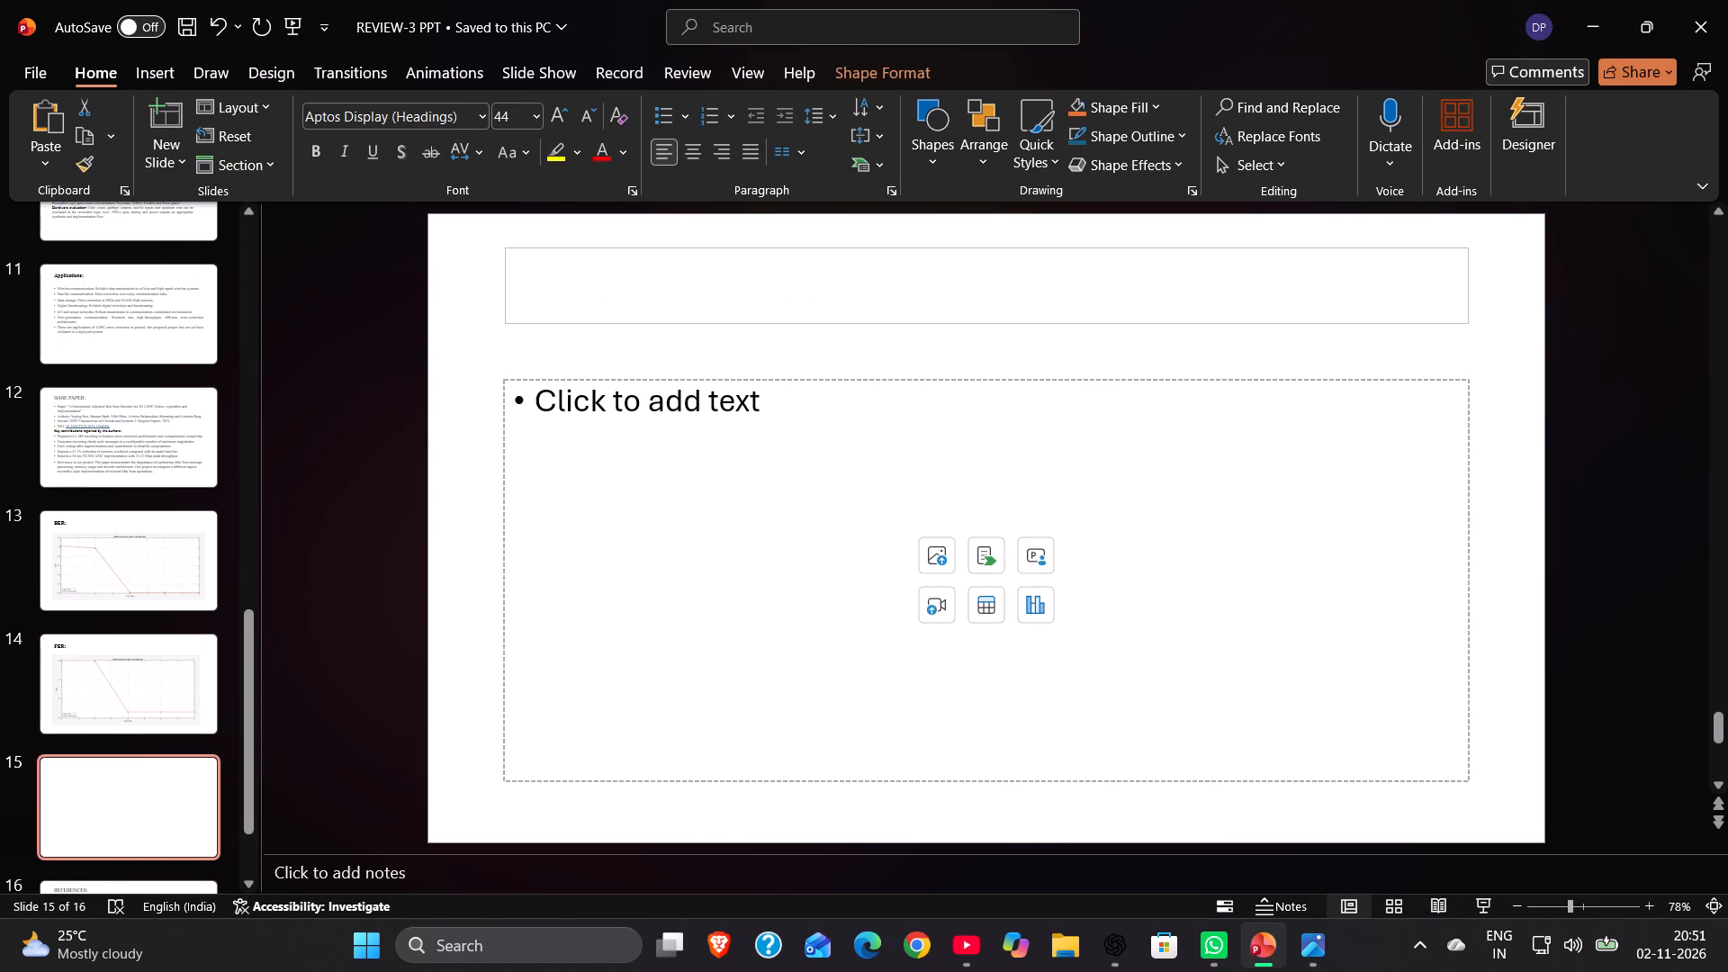
{"action": "left_click_drag", "start_coordinate": [985, 321], "coordinate": [985, 323]}
{"action": "left_click", "coordinate": [985, 486]}
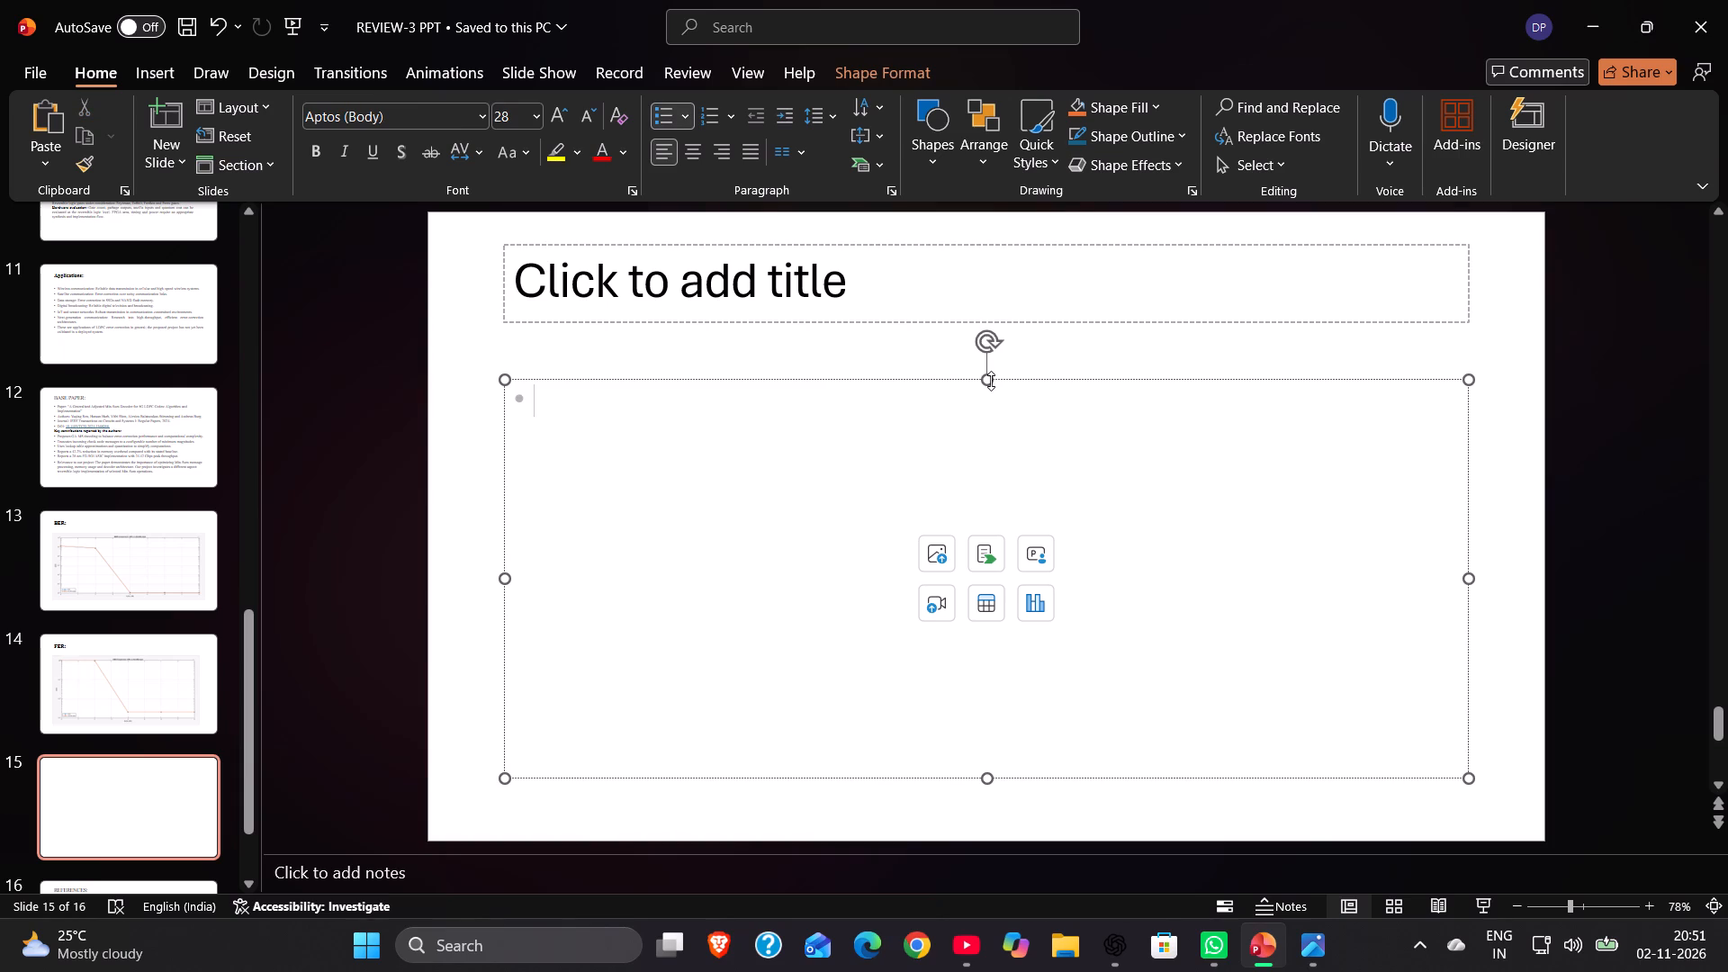
{"action": "left_click_drag", "start_coordinate": [991, 381], "coordinate": [986, 345]}
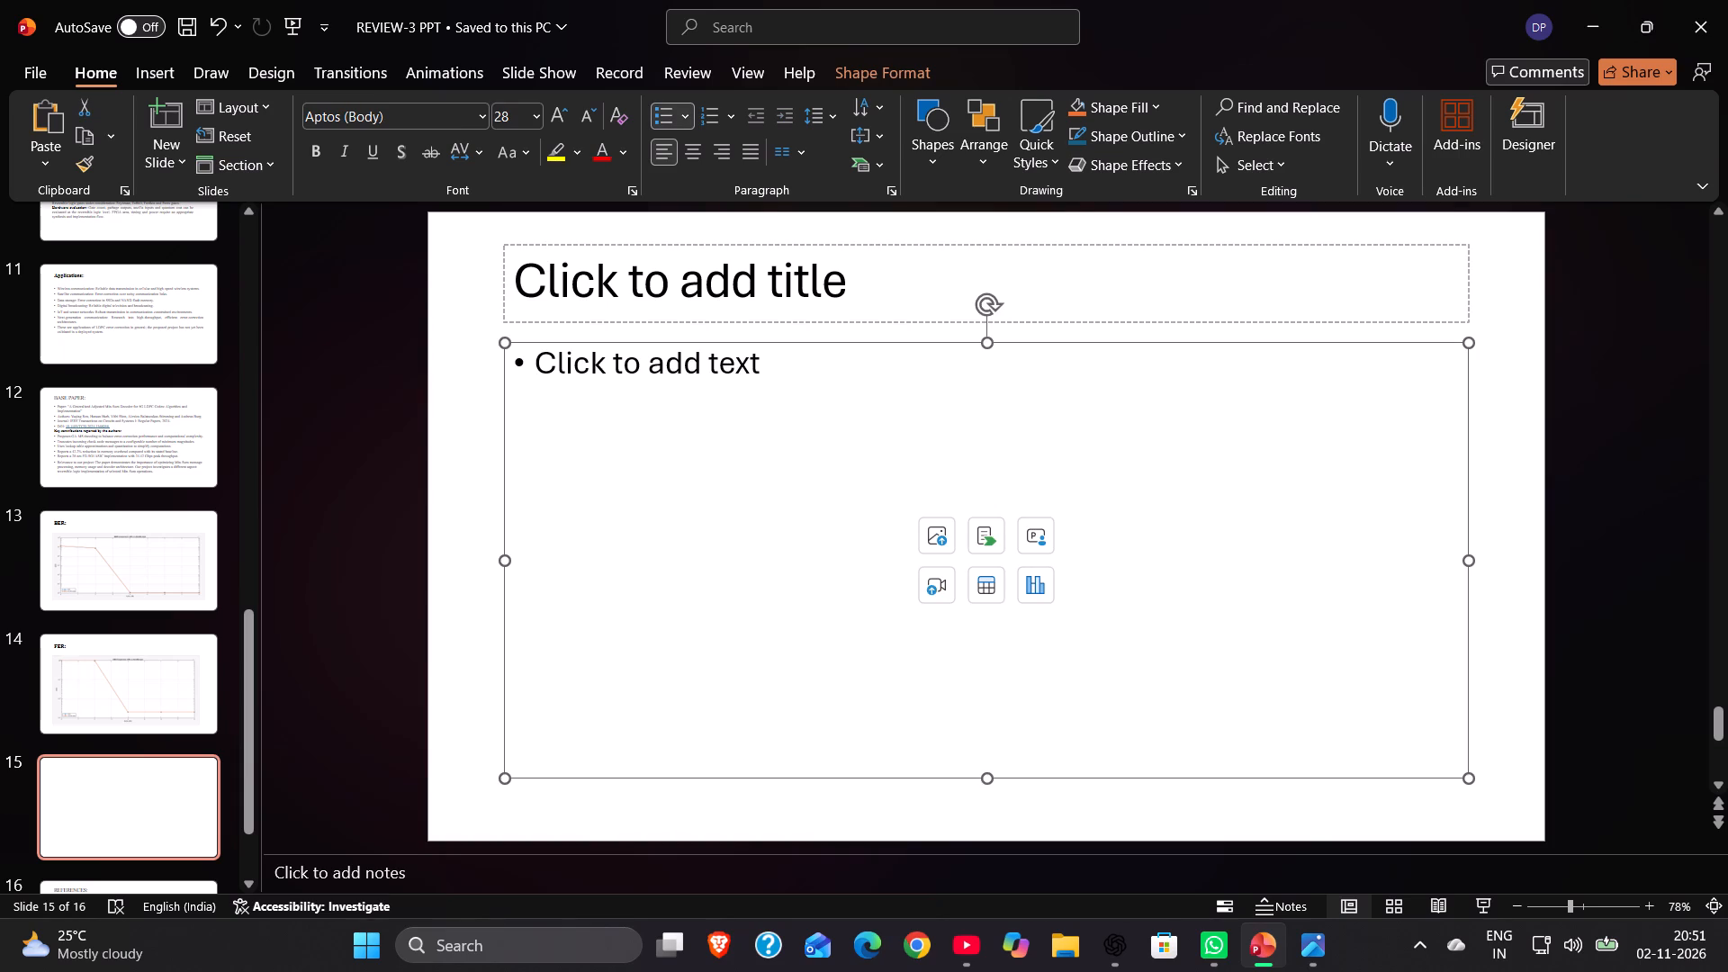
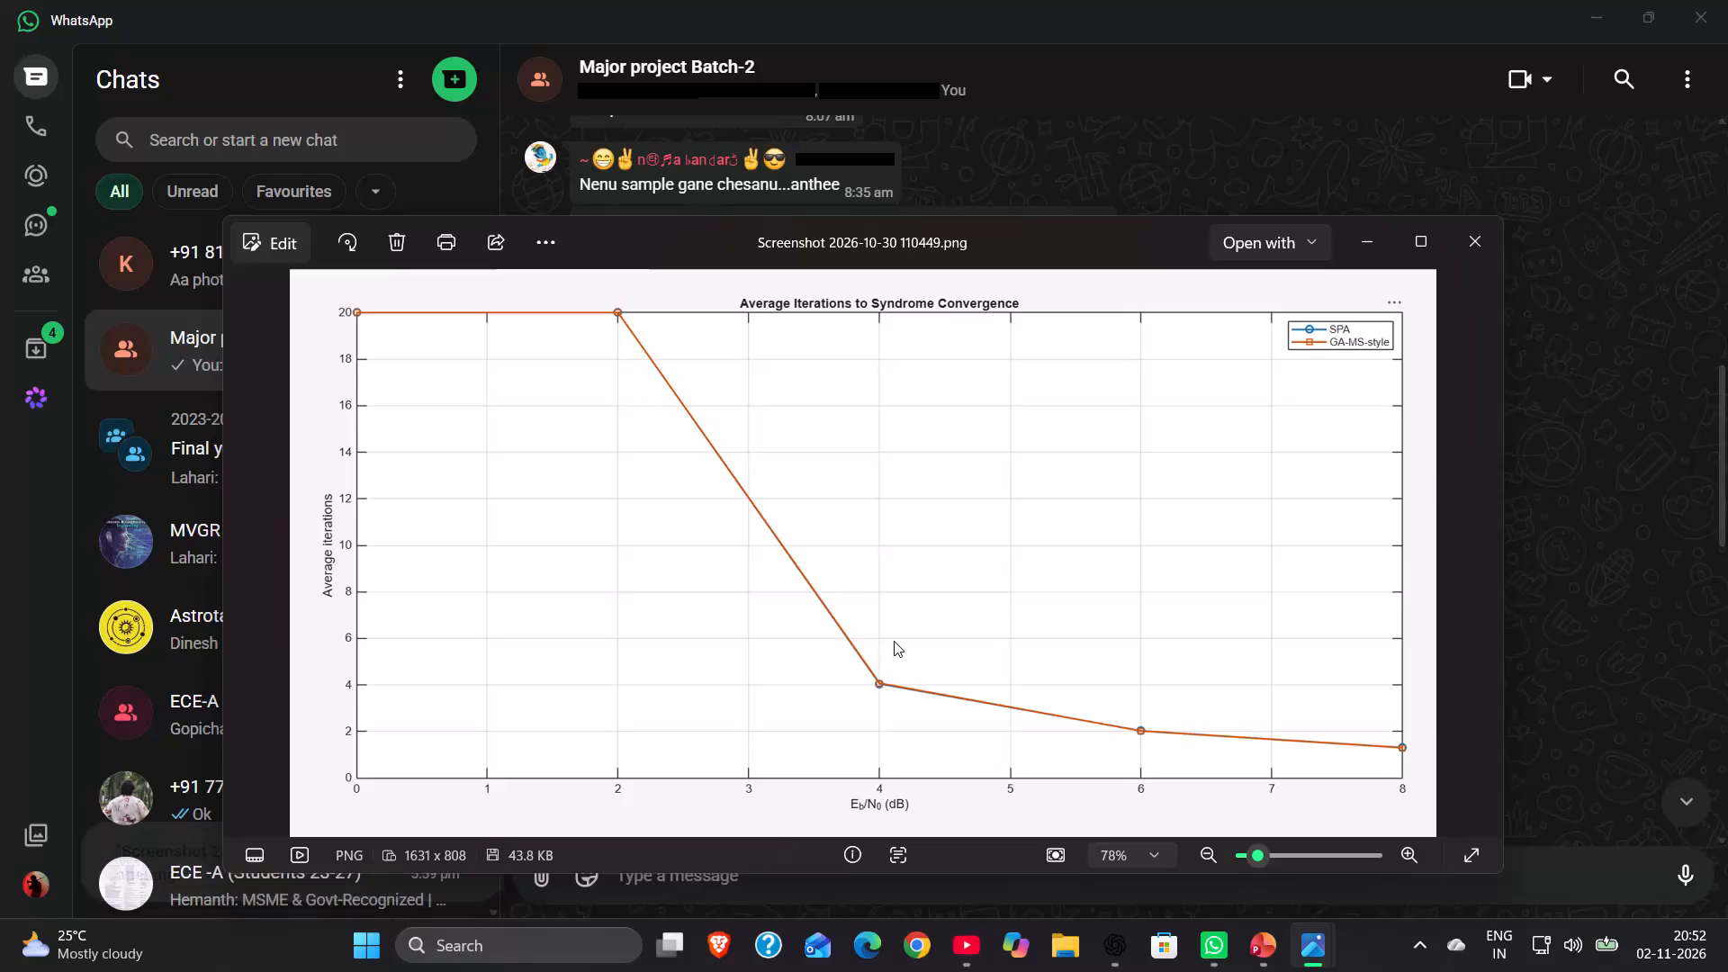
Copy the Average Iterations to Syndrome Convergence graph image from the photo viewer.
{"action": "key", "text": "ctrl+c"}
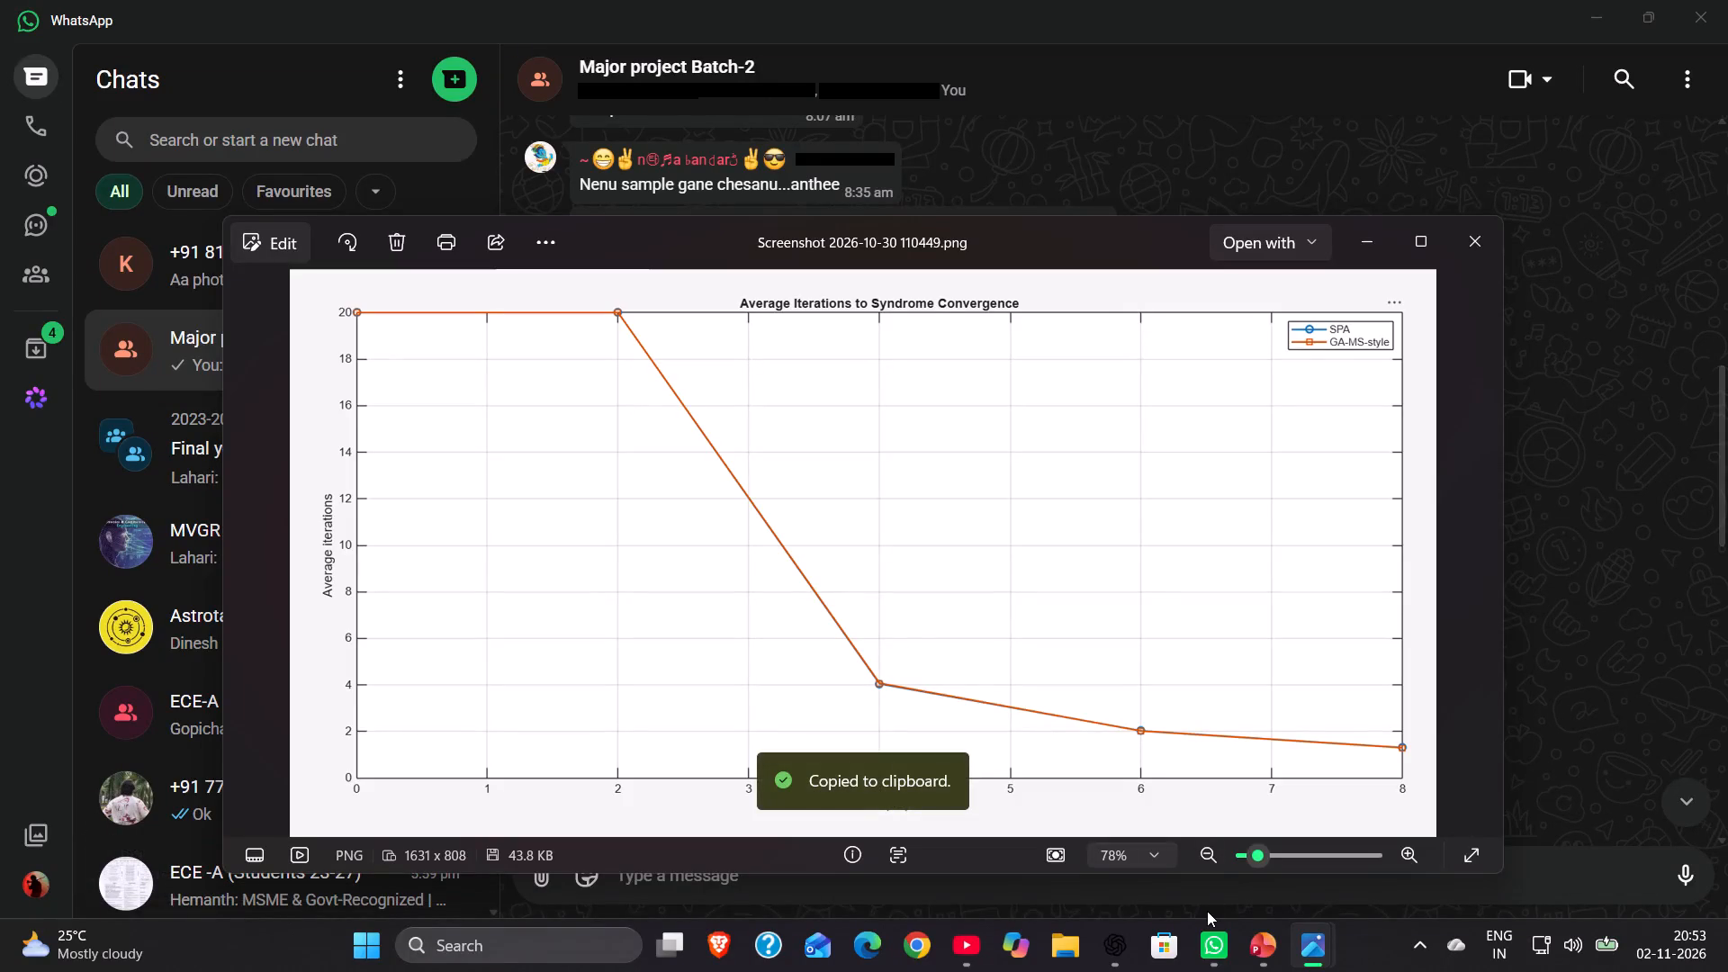
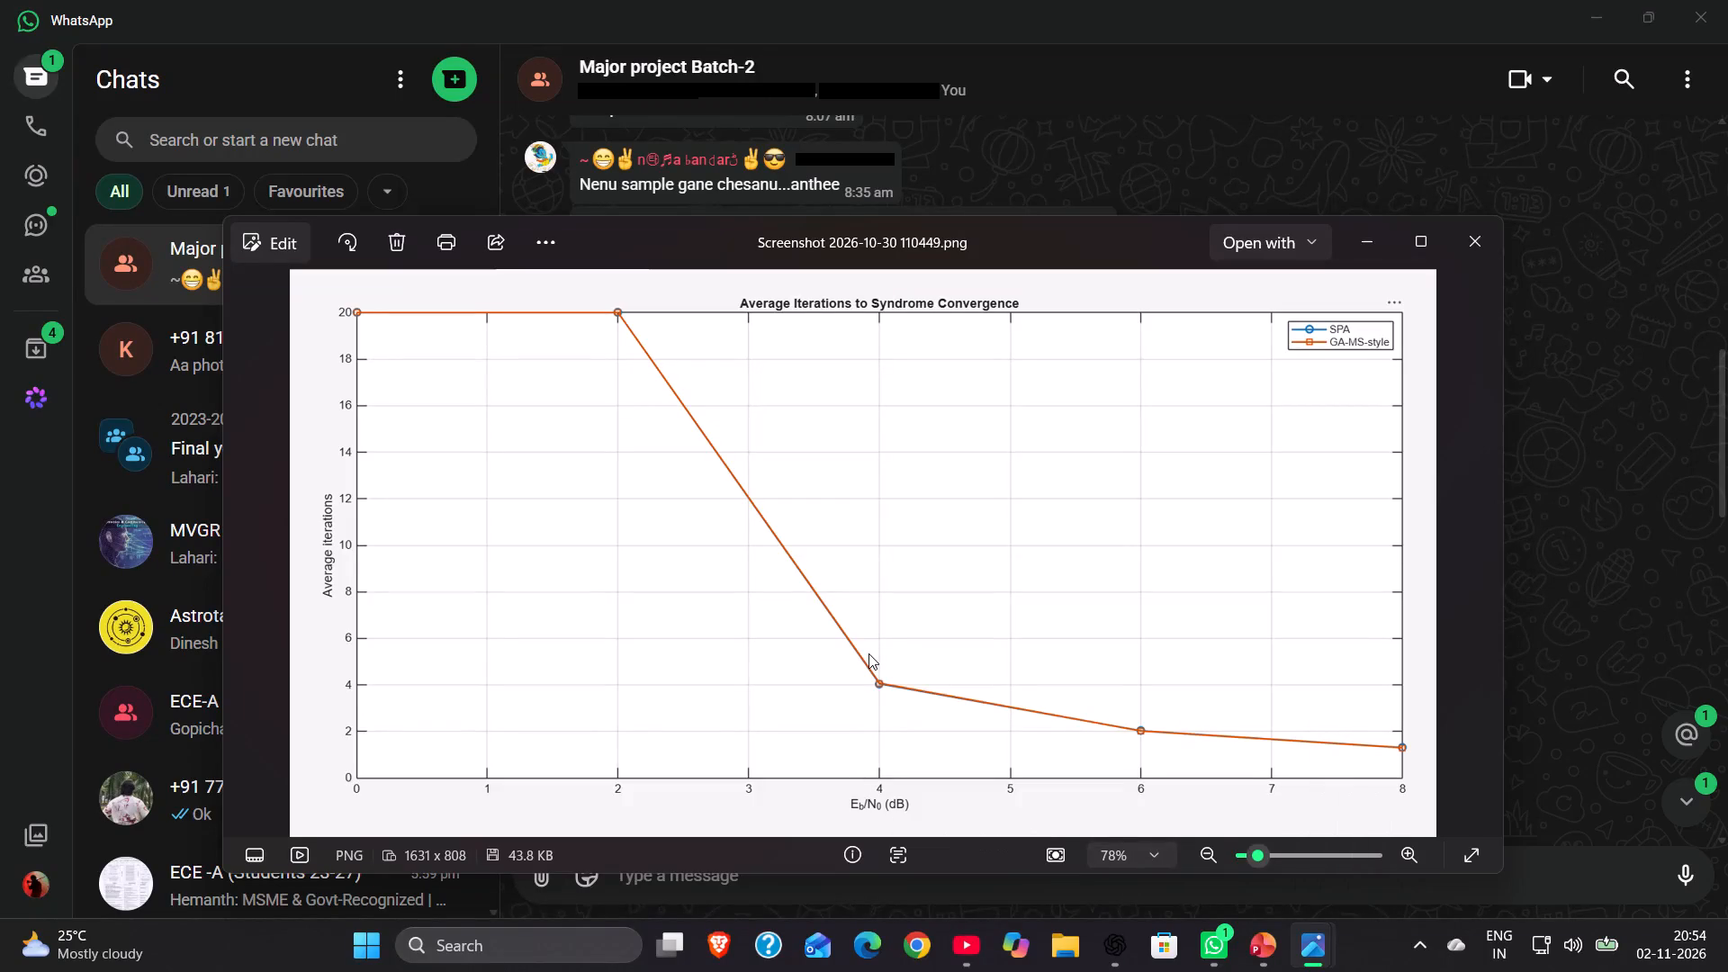
Copy the Average Iterations graph image into the new PowerPoint slide's content placeholder and widen it leftward to align with the title placeholder's left edge.
{"action": "key", "text": "ctrl+c"}
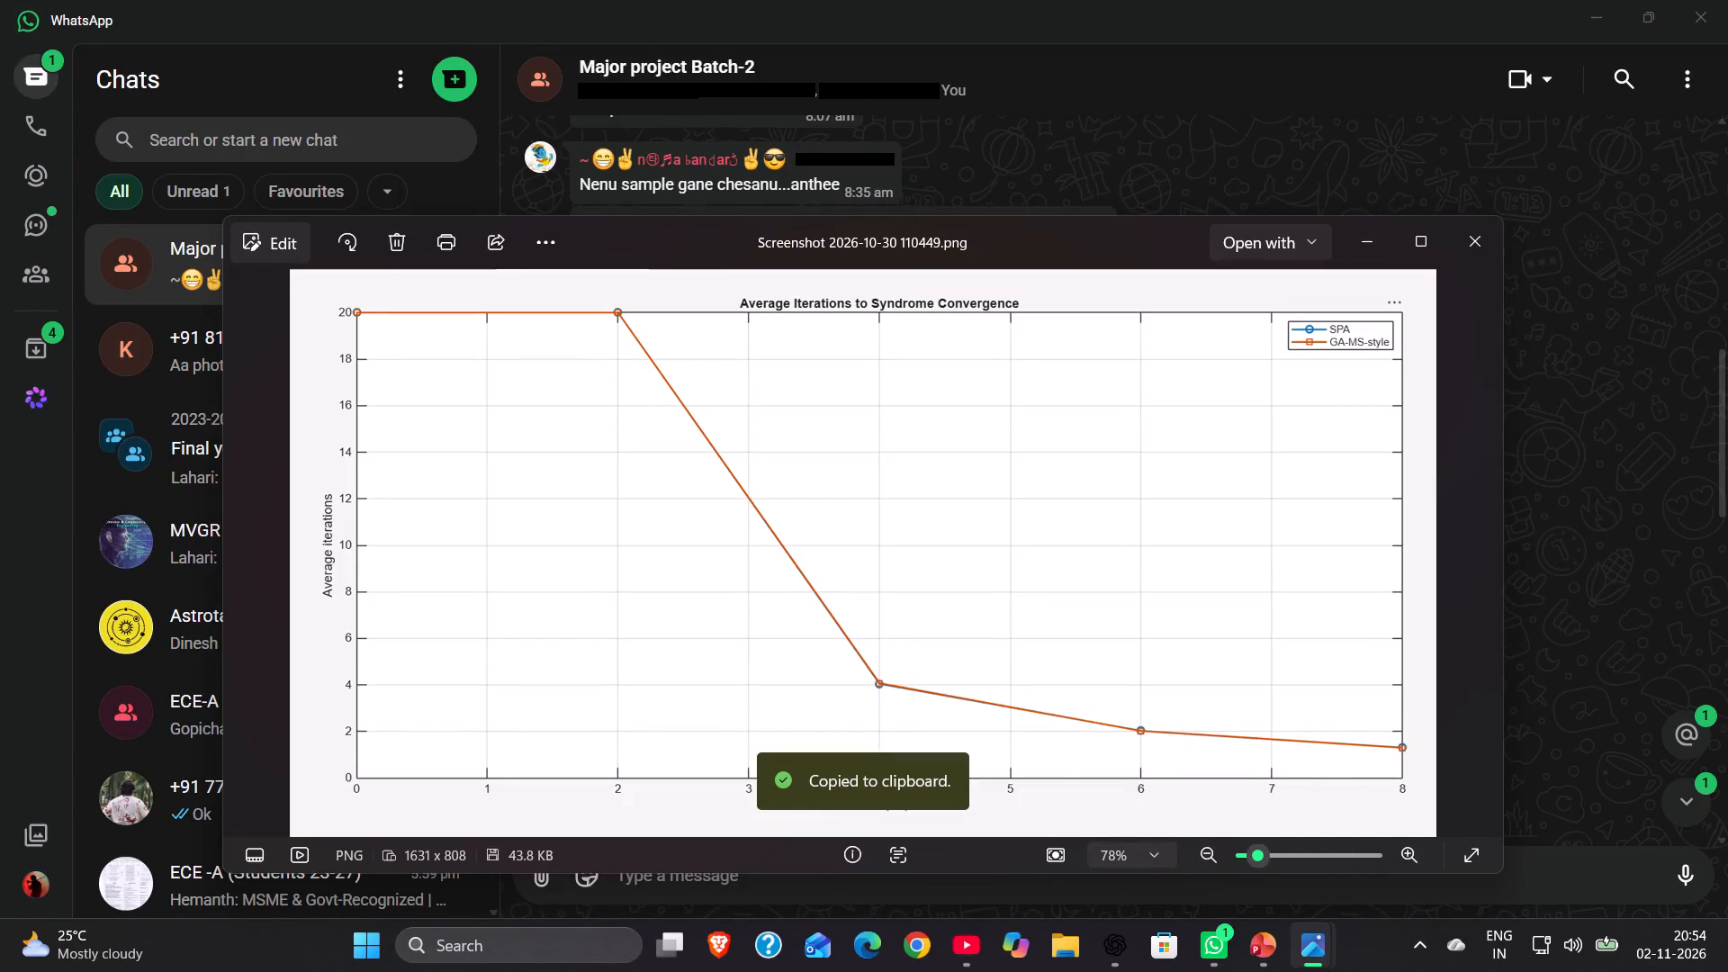
{"action": "left_click", "coordinate": [1270, 948]}
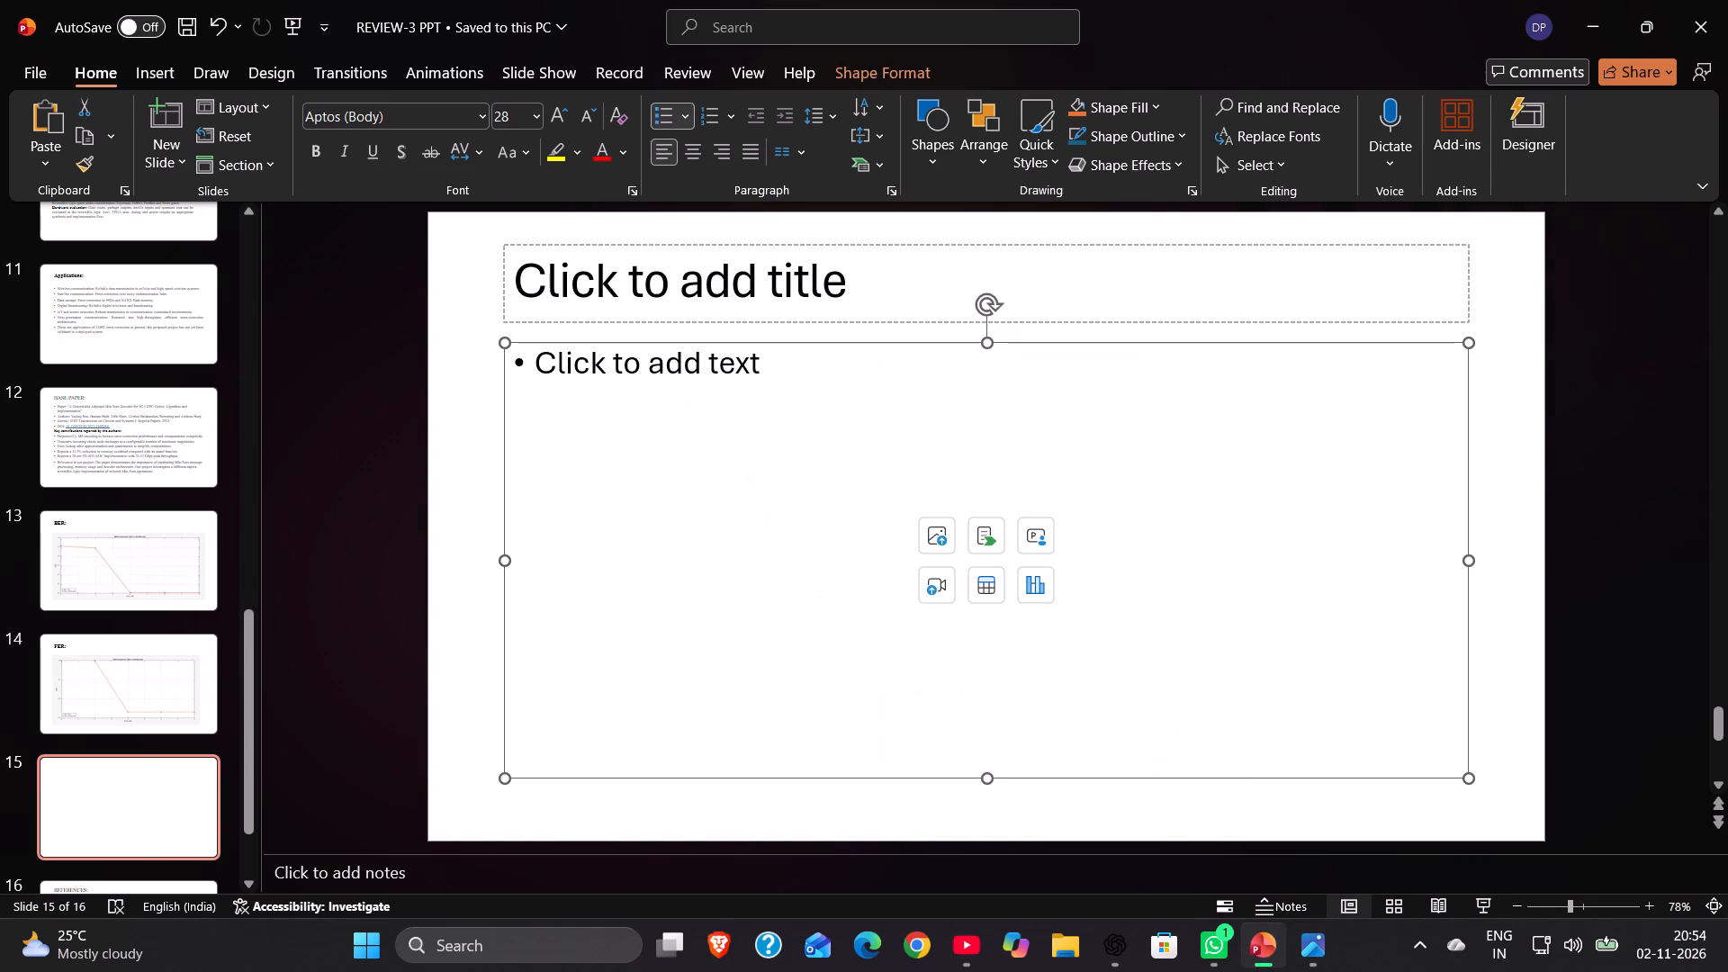
{"action": "key", "text": "ctrl+v"}
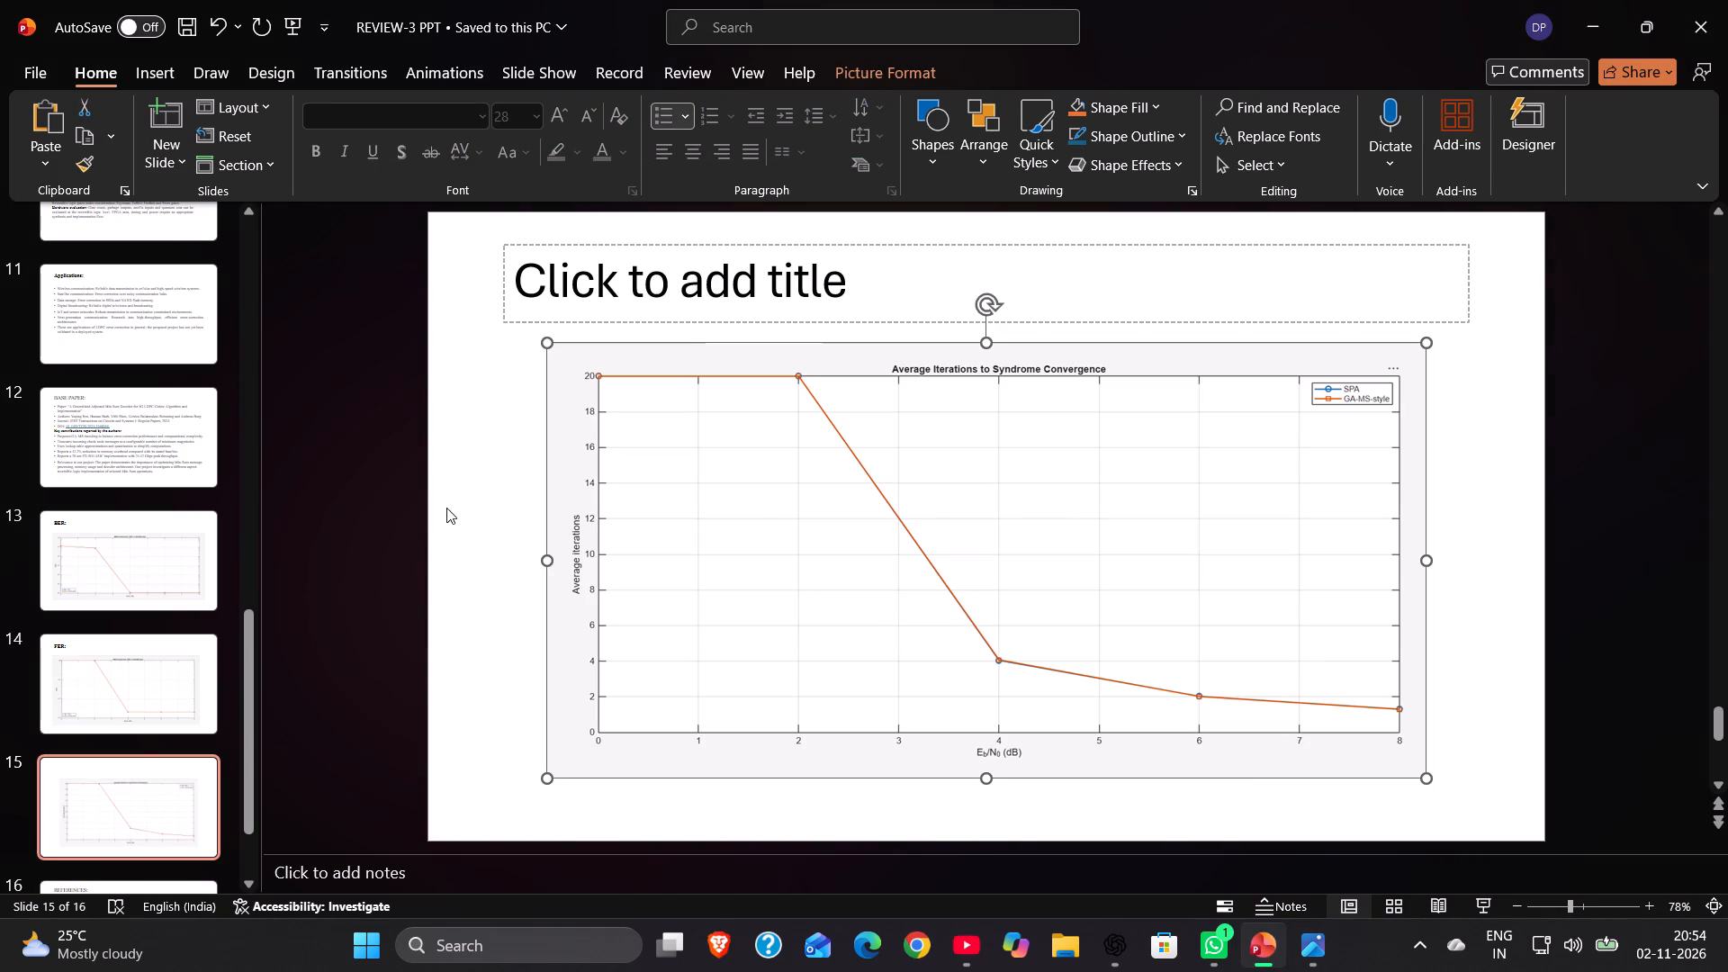
{"action": "left_click_drag", "start_coordinate": [546, 557], "coordinate": [508, 551]}
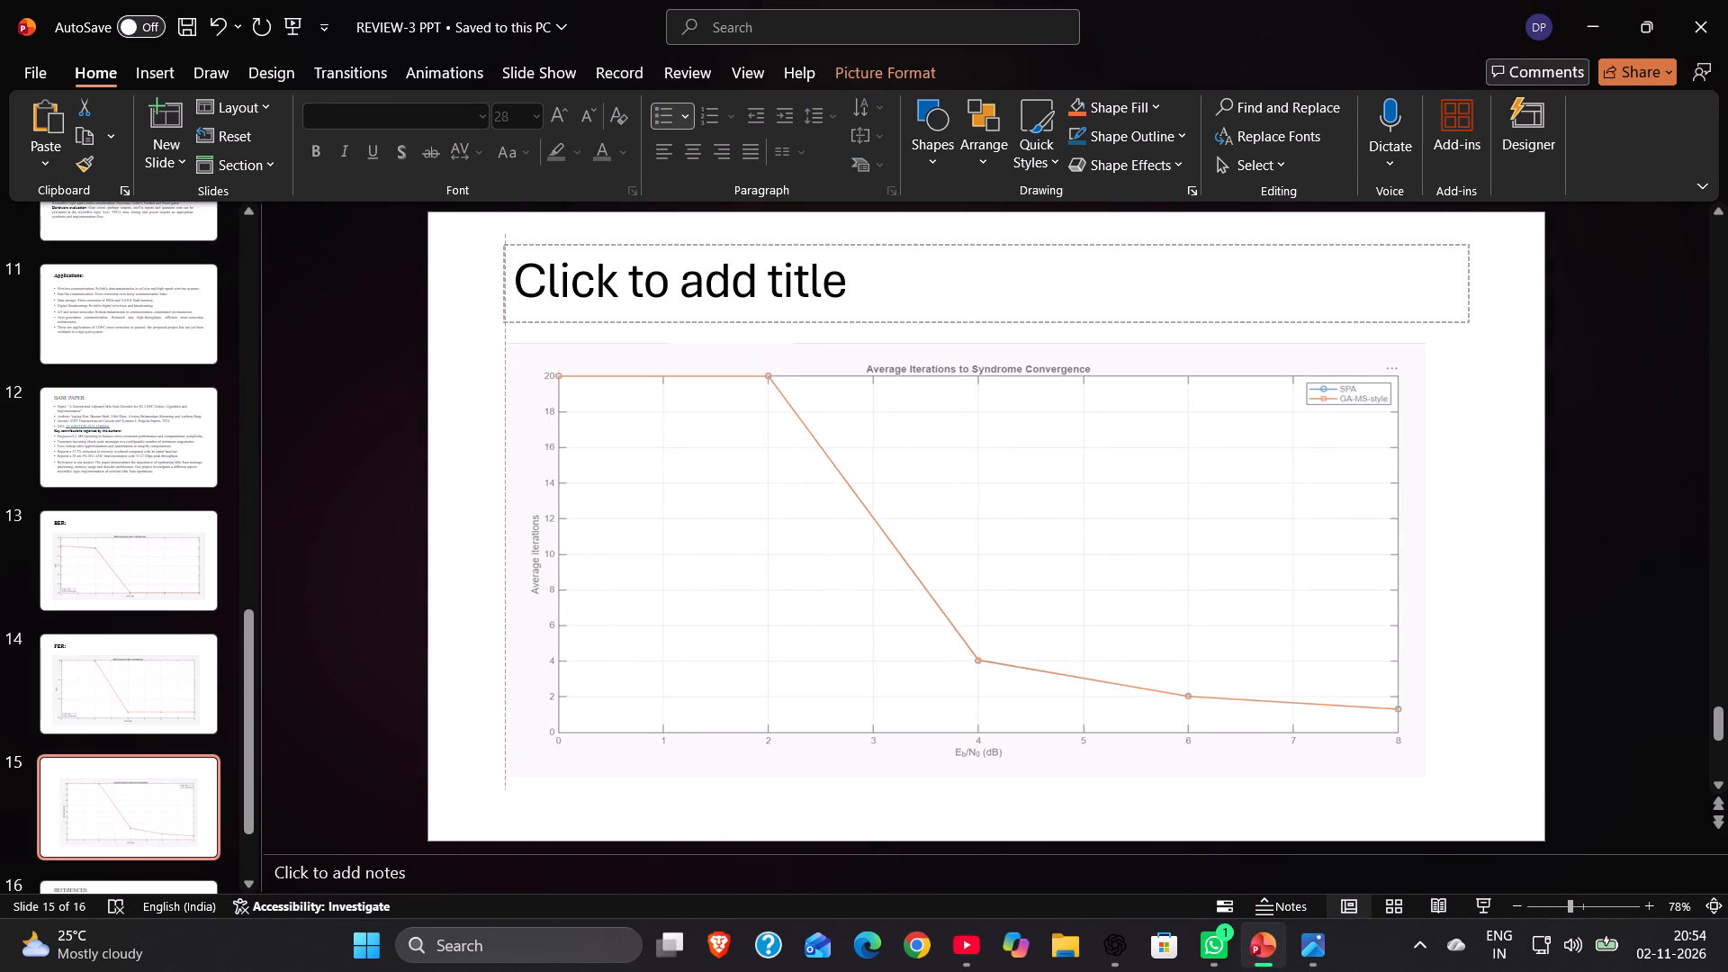
{"action": "left_click_drag", "start_coordinate": [508, 551], "coordinate": [507, 549]}
Enter "Average Iterations:" as the title of the new graph slide.
{"action": "left_click", "coordinate": [553, 294]}
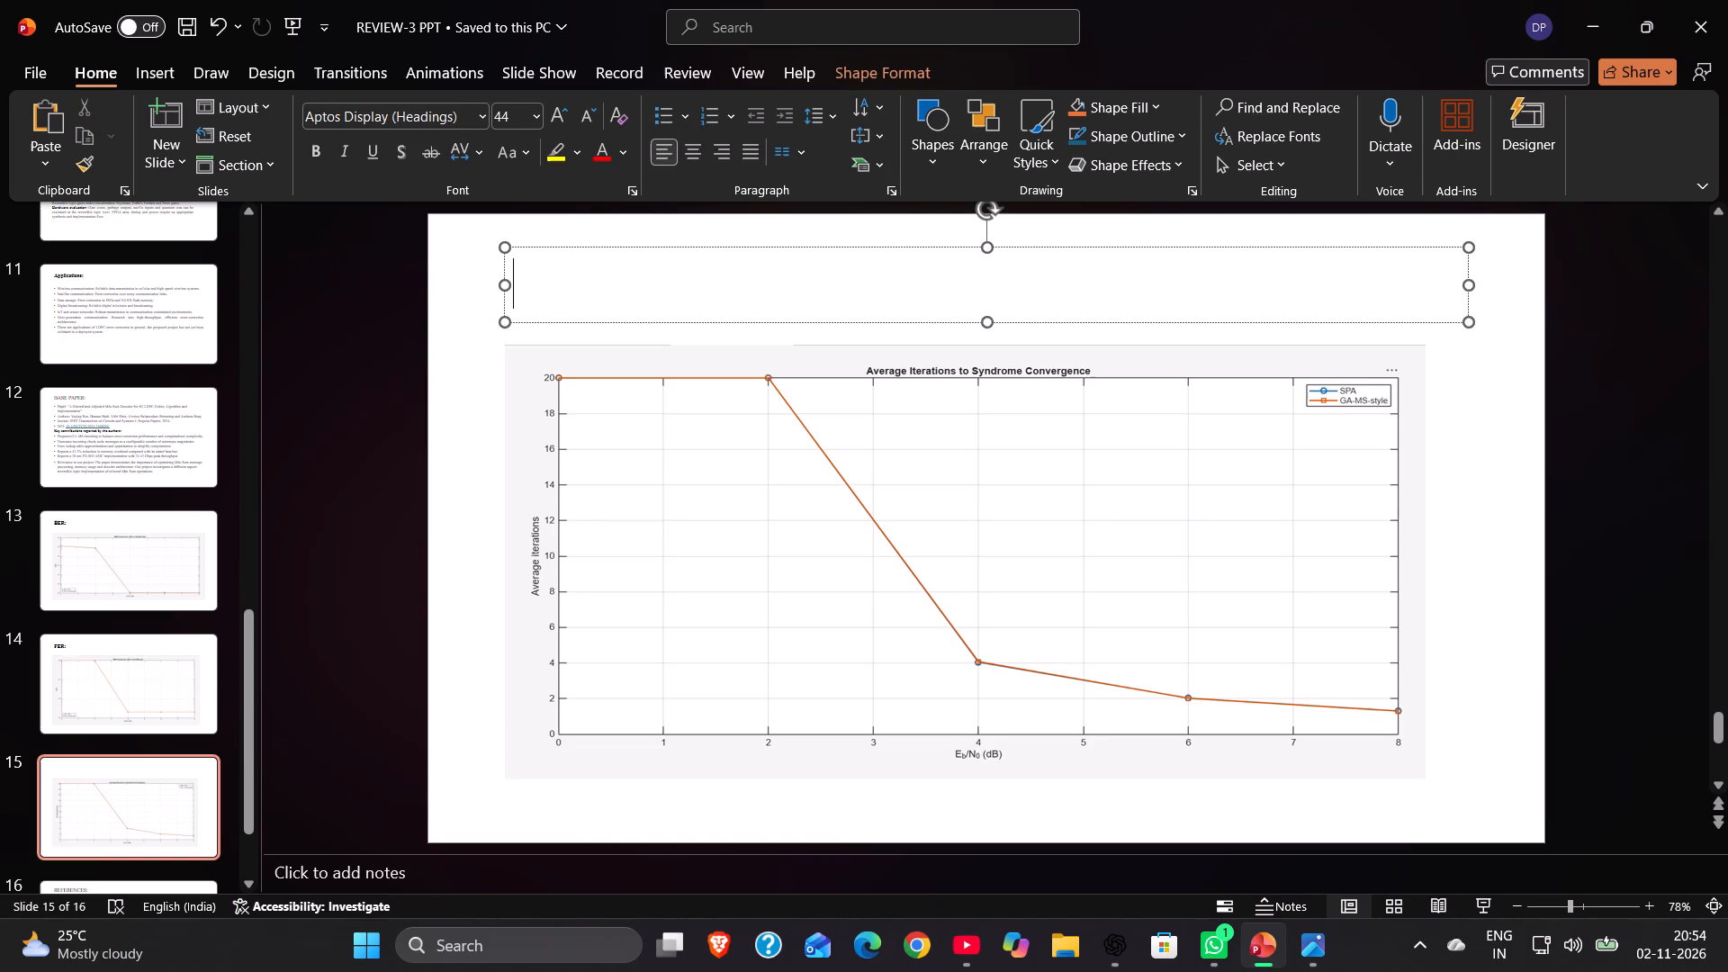
{"action": "key", "text": "shift+a"}
{"action": "type", "text": "verage"}
{"action": "key", "text": "space"}
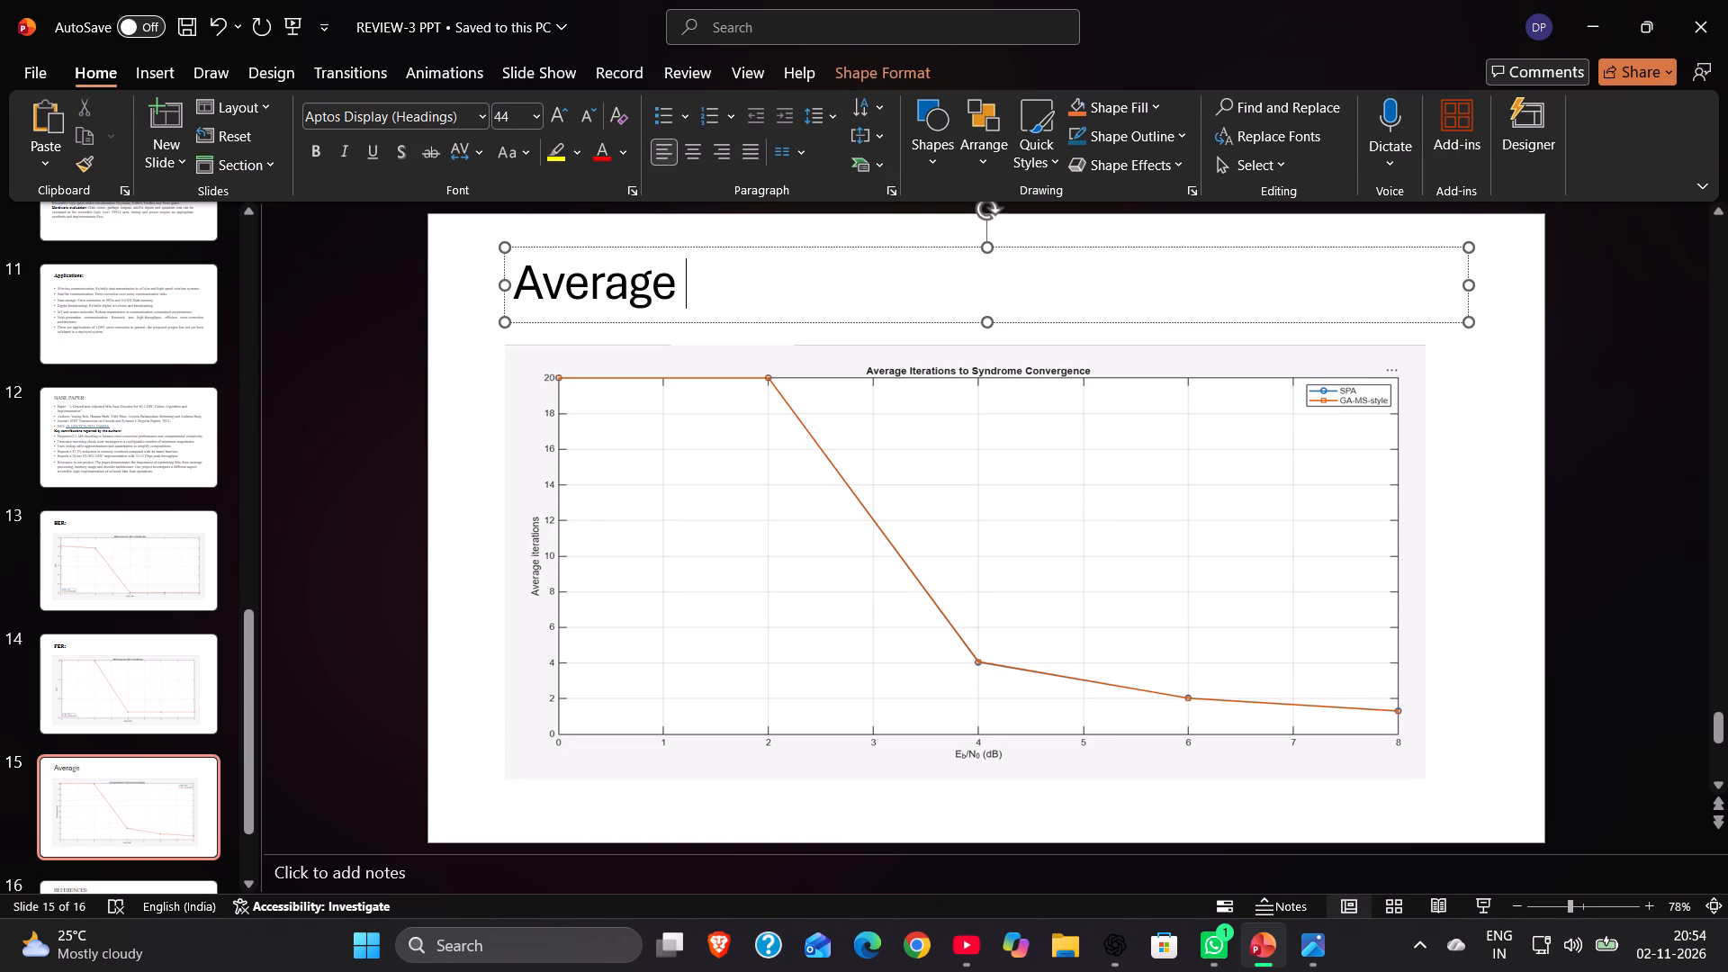
{"action": "type", "text": "Iterations"}
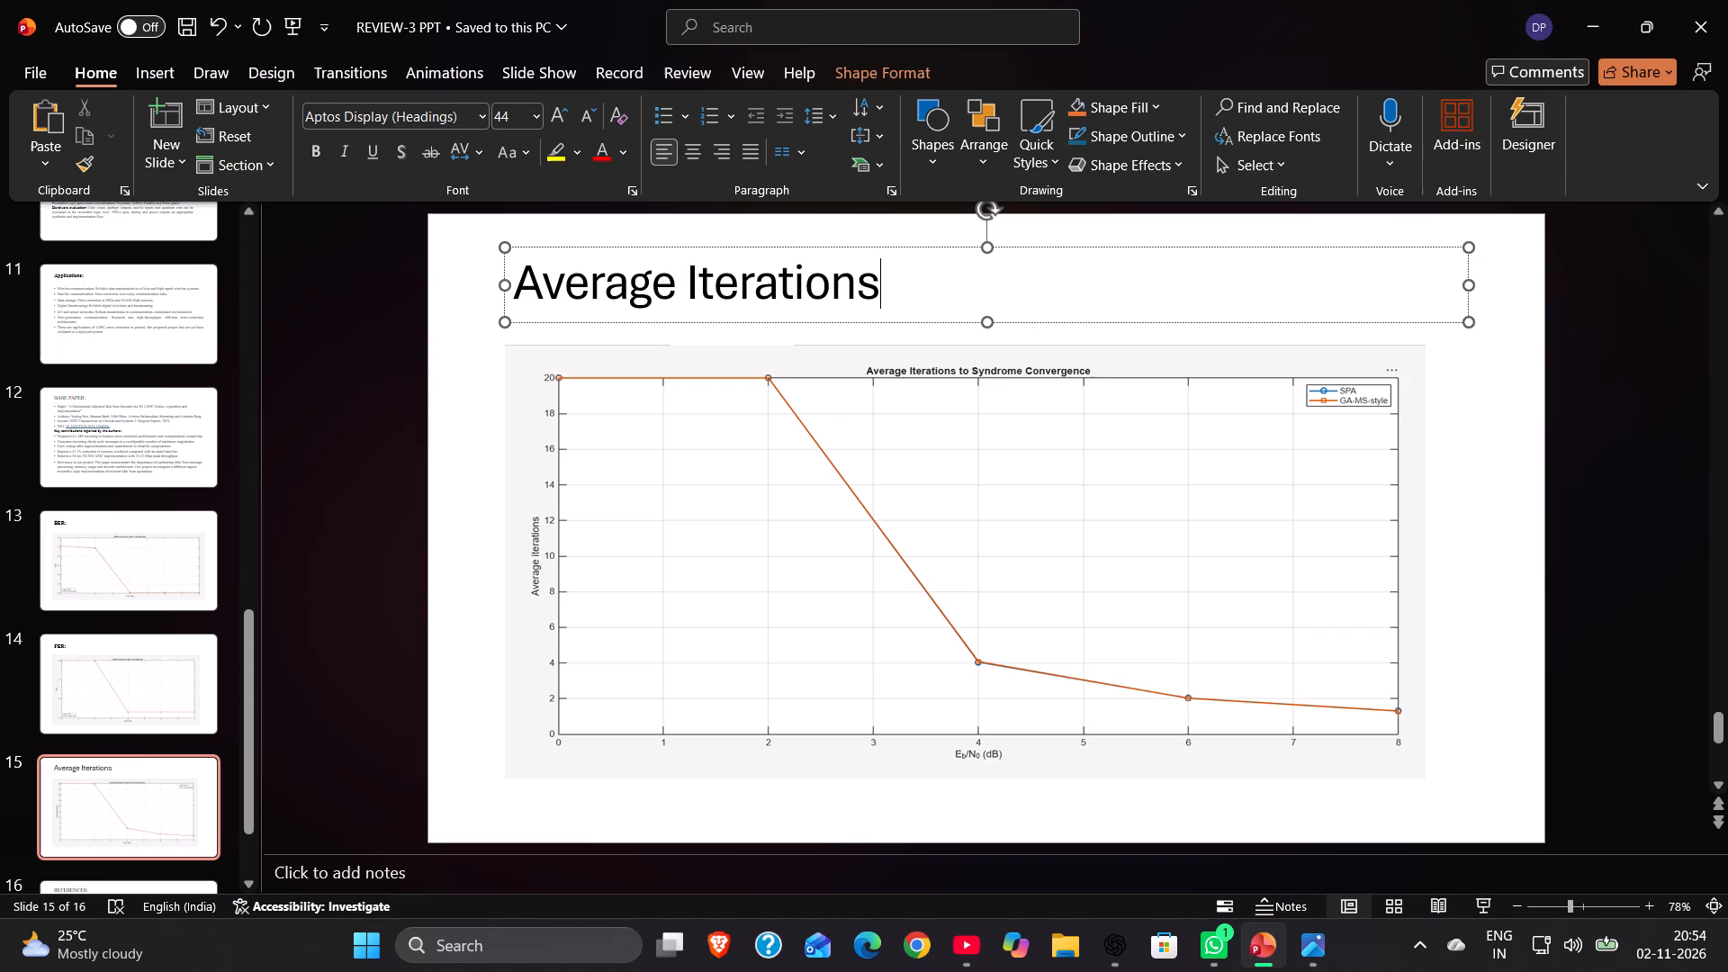
{"action": "key", "text": "shift+colon"}
Format the whole "Average Iterations:" title in Times New Roman at 28 pt.
{"action": "key", "text": "ctrl+a"}
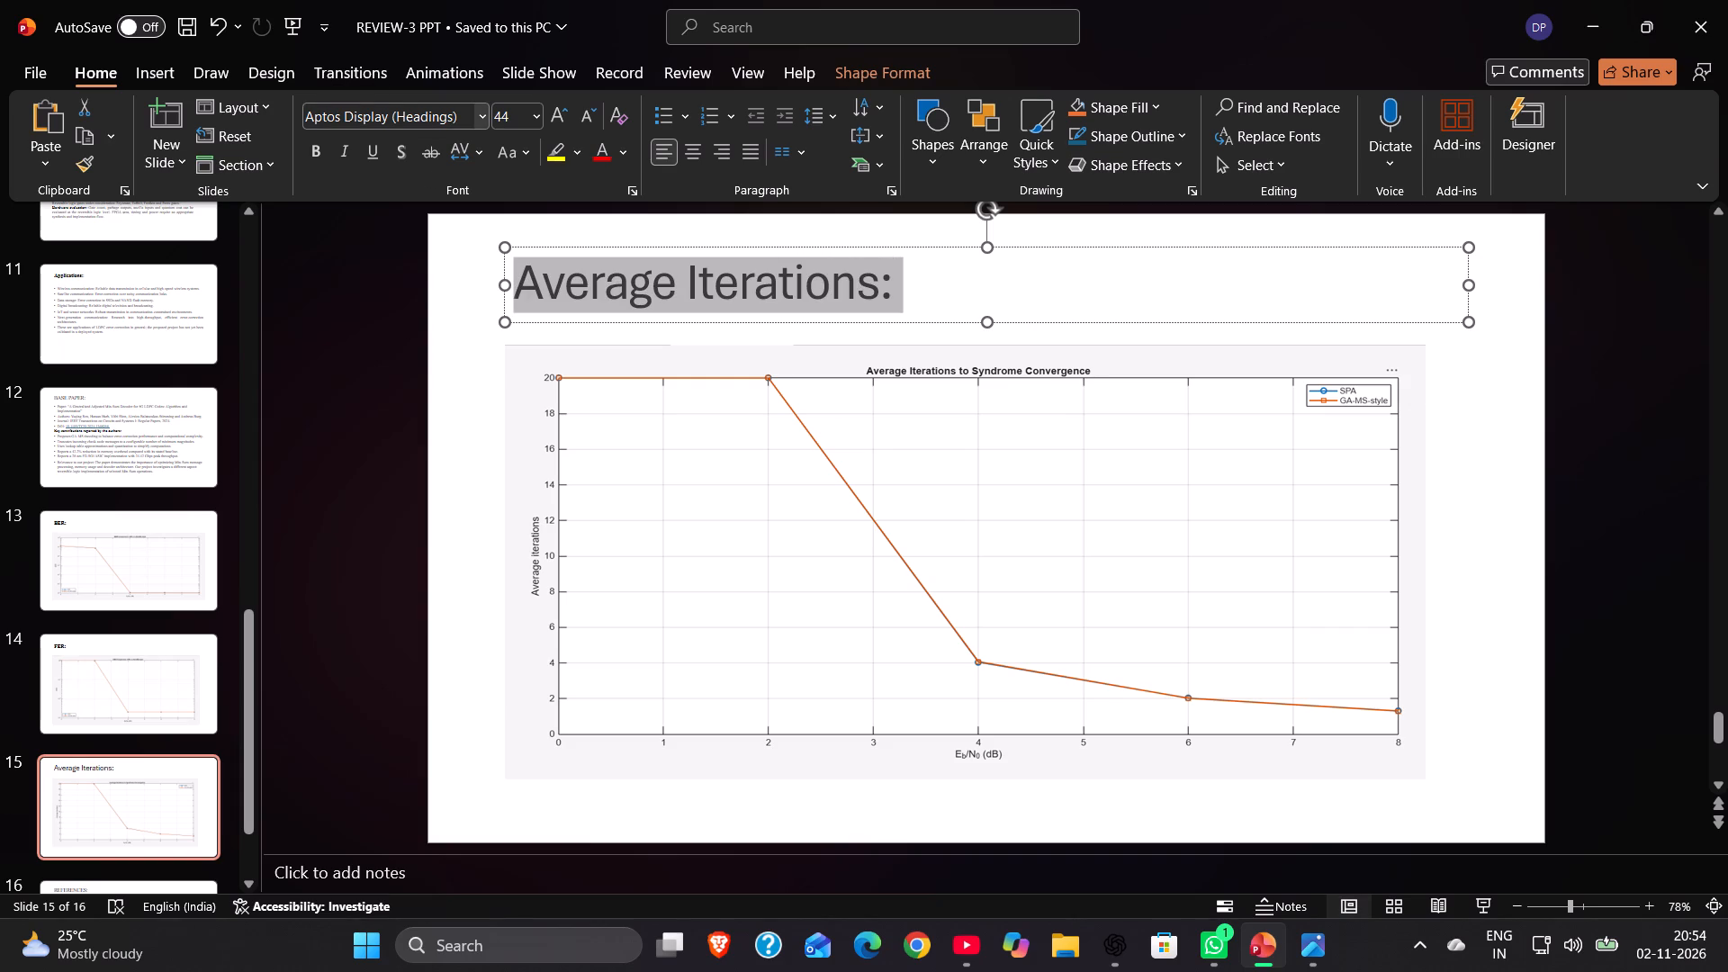
{"action": "left_click", "coordinate": [475, 117]}
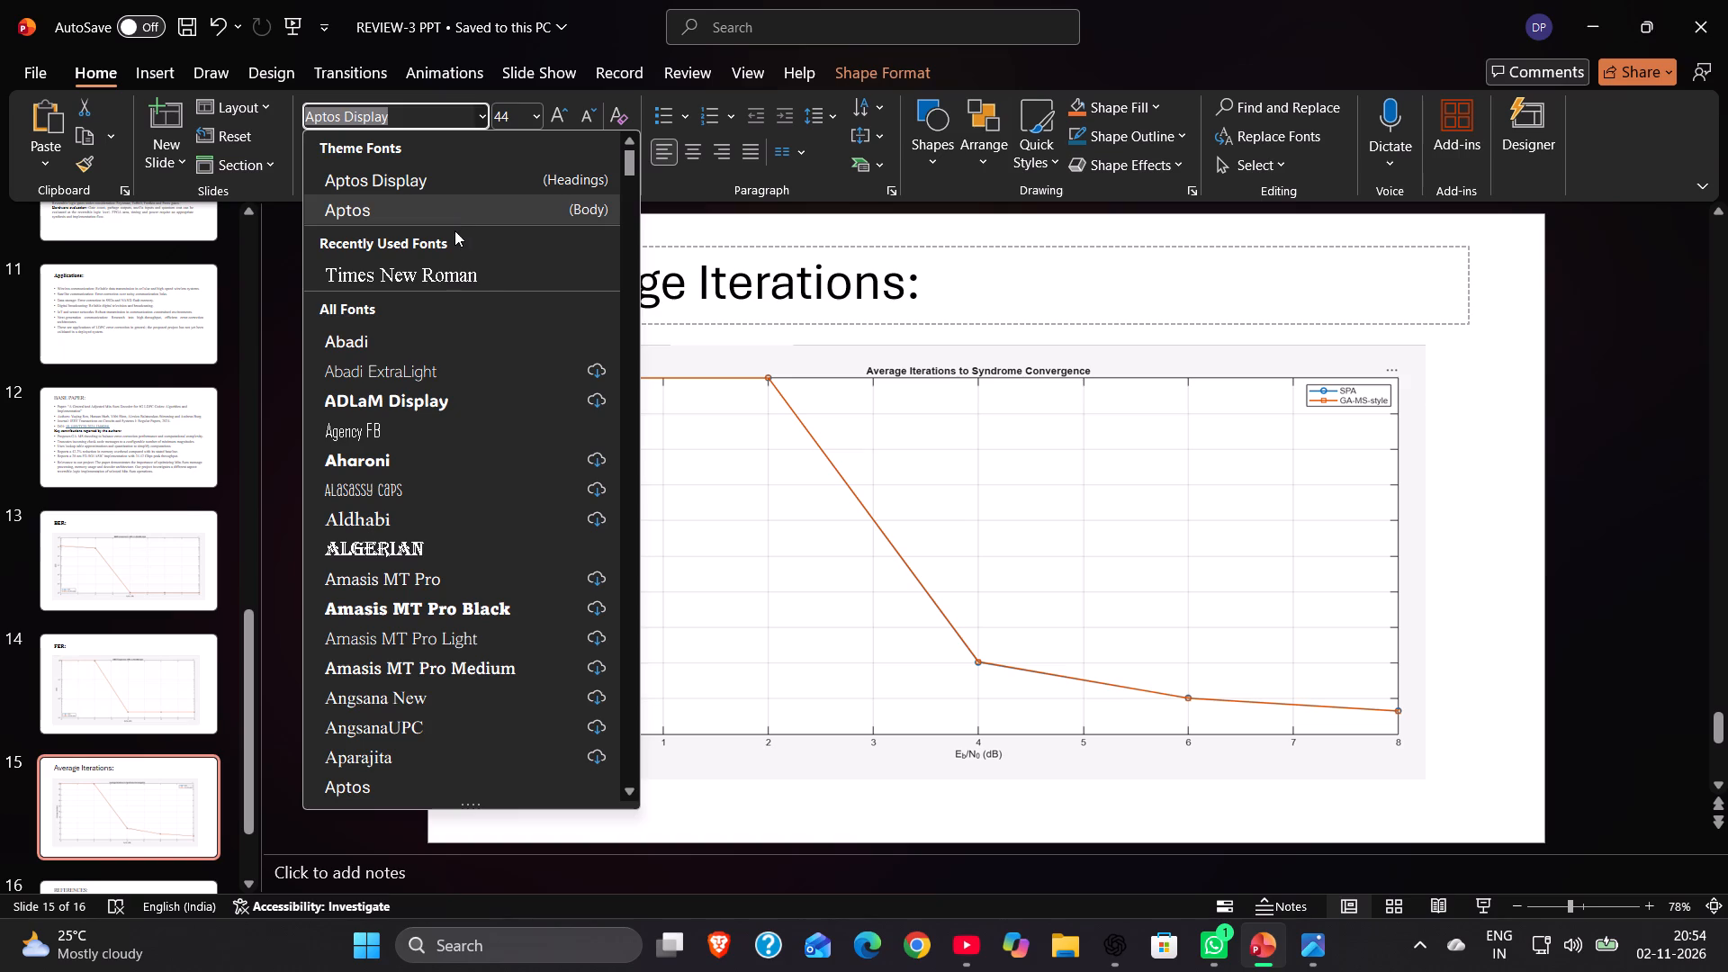
{"action": "left_click", "coordinate": [448, 267]}
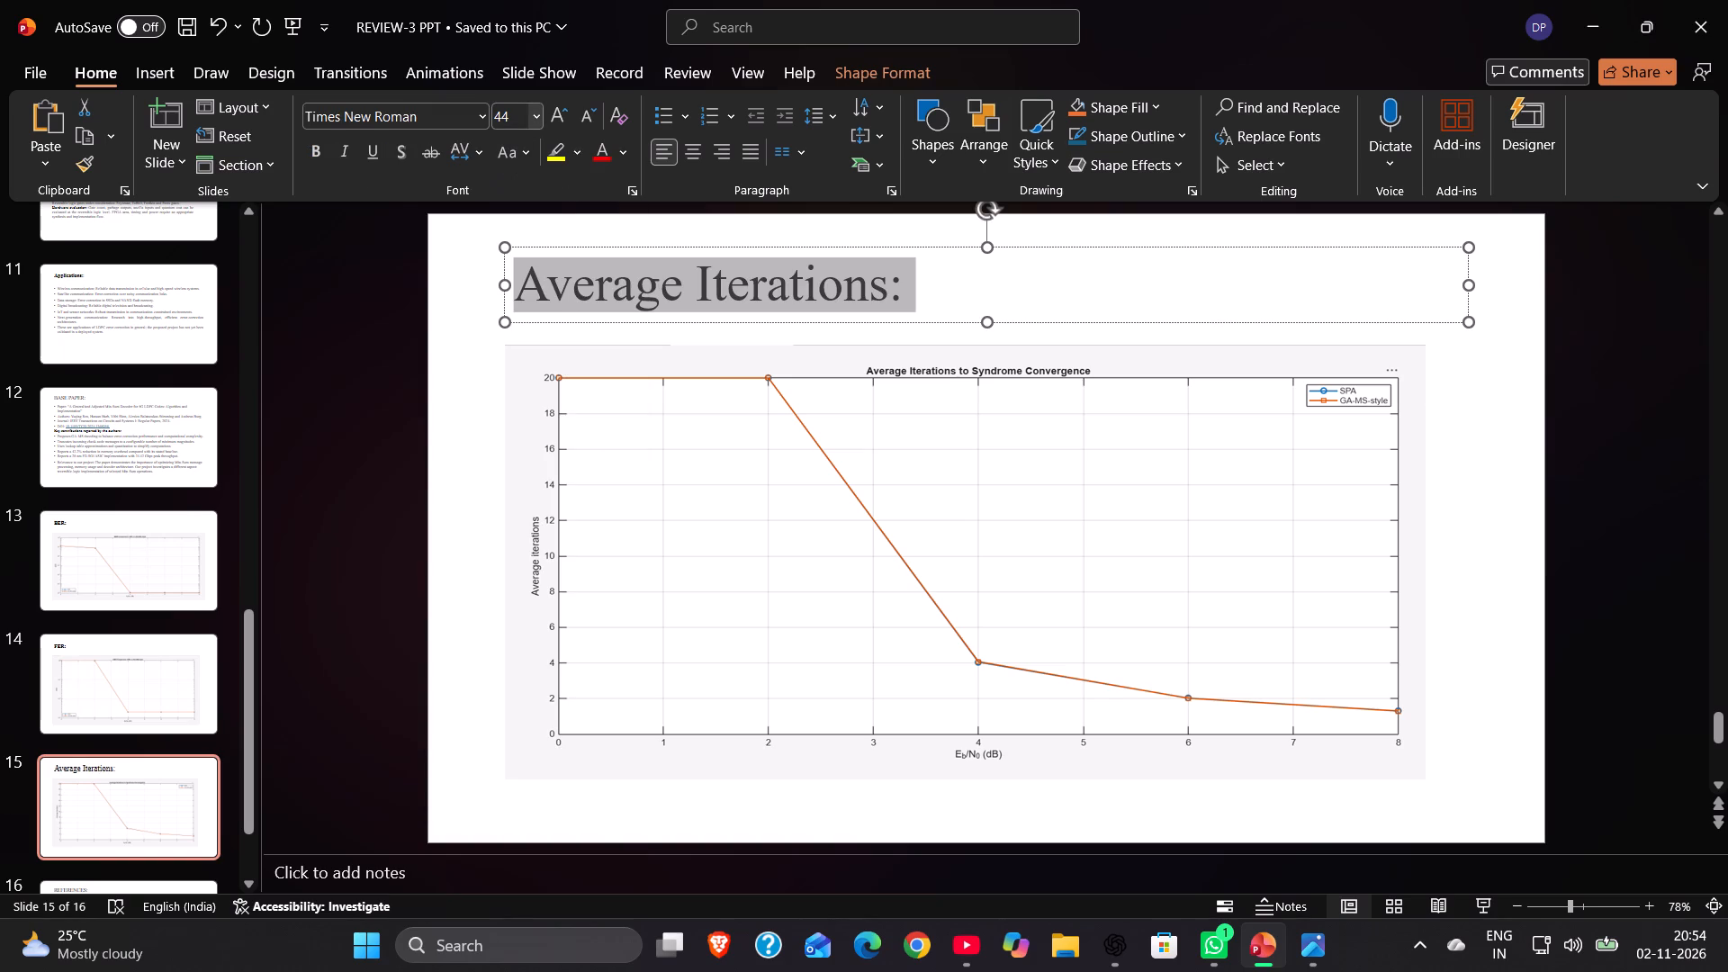
{"action": "left_click", "coordinate": [528, 119]}
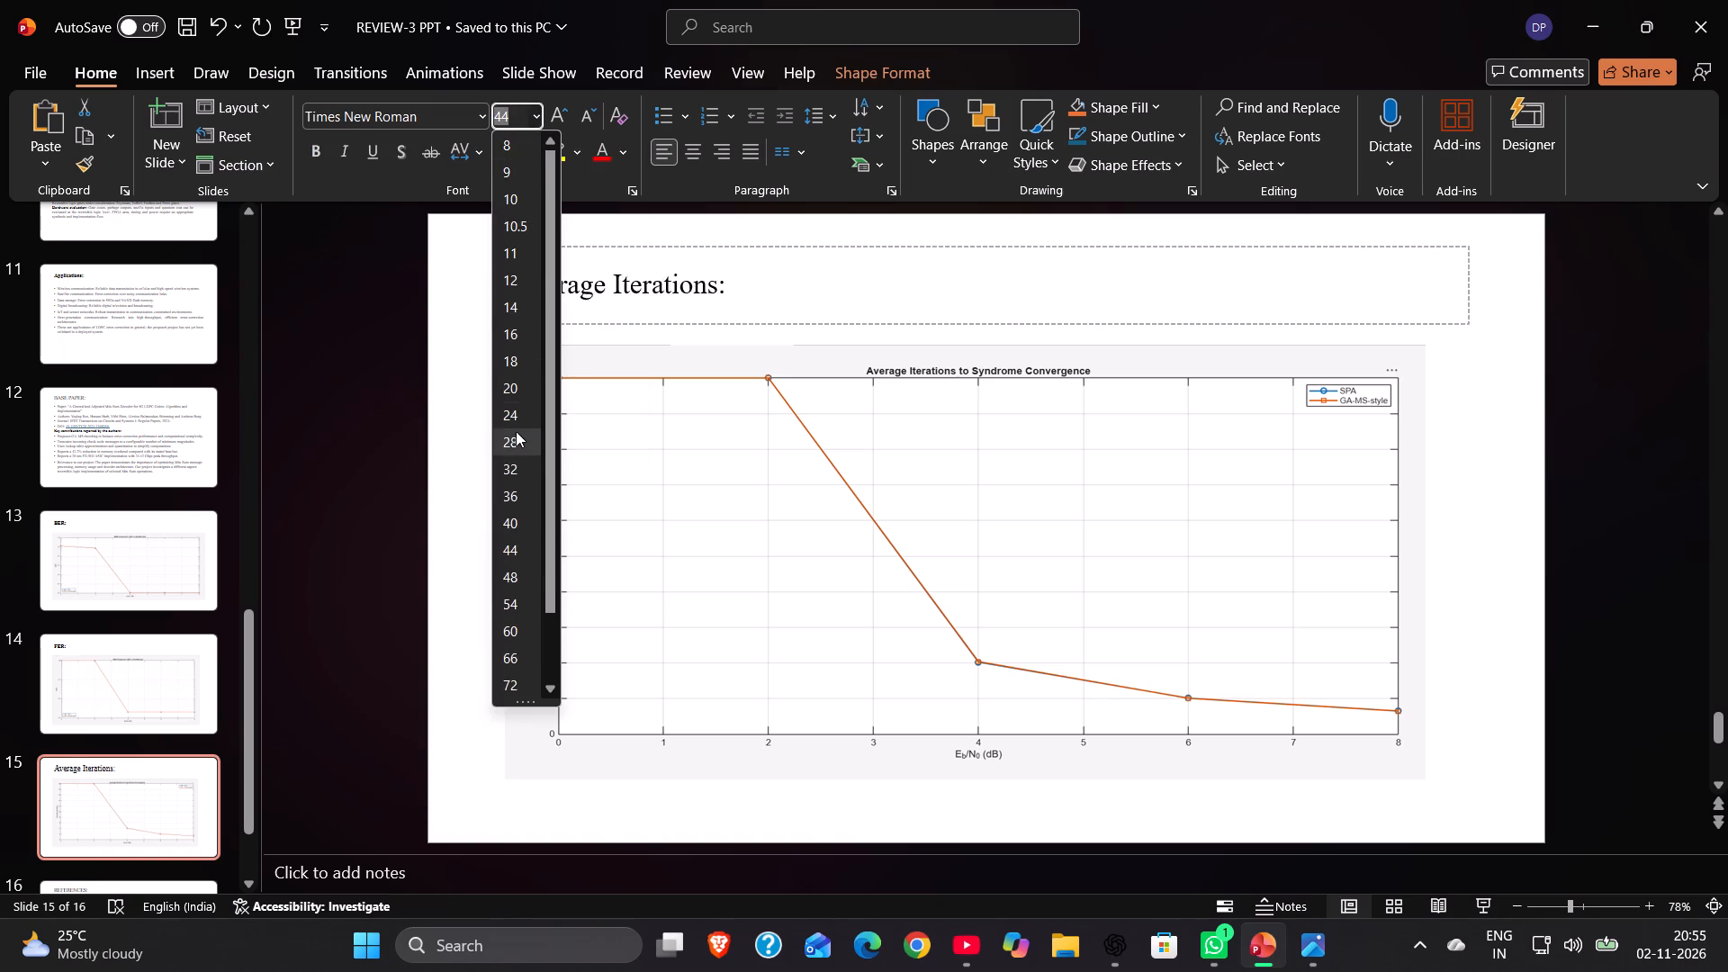
{"action": "left_click", "coordinate": [516, 432]}
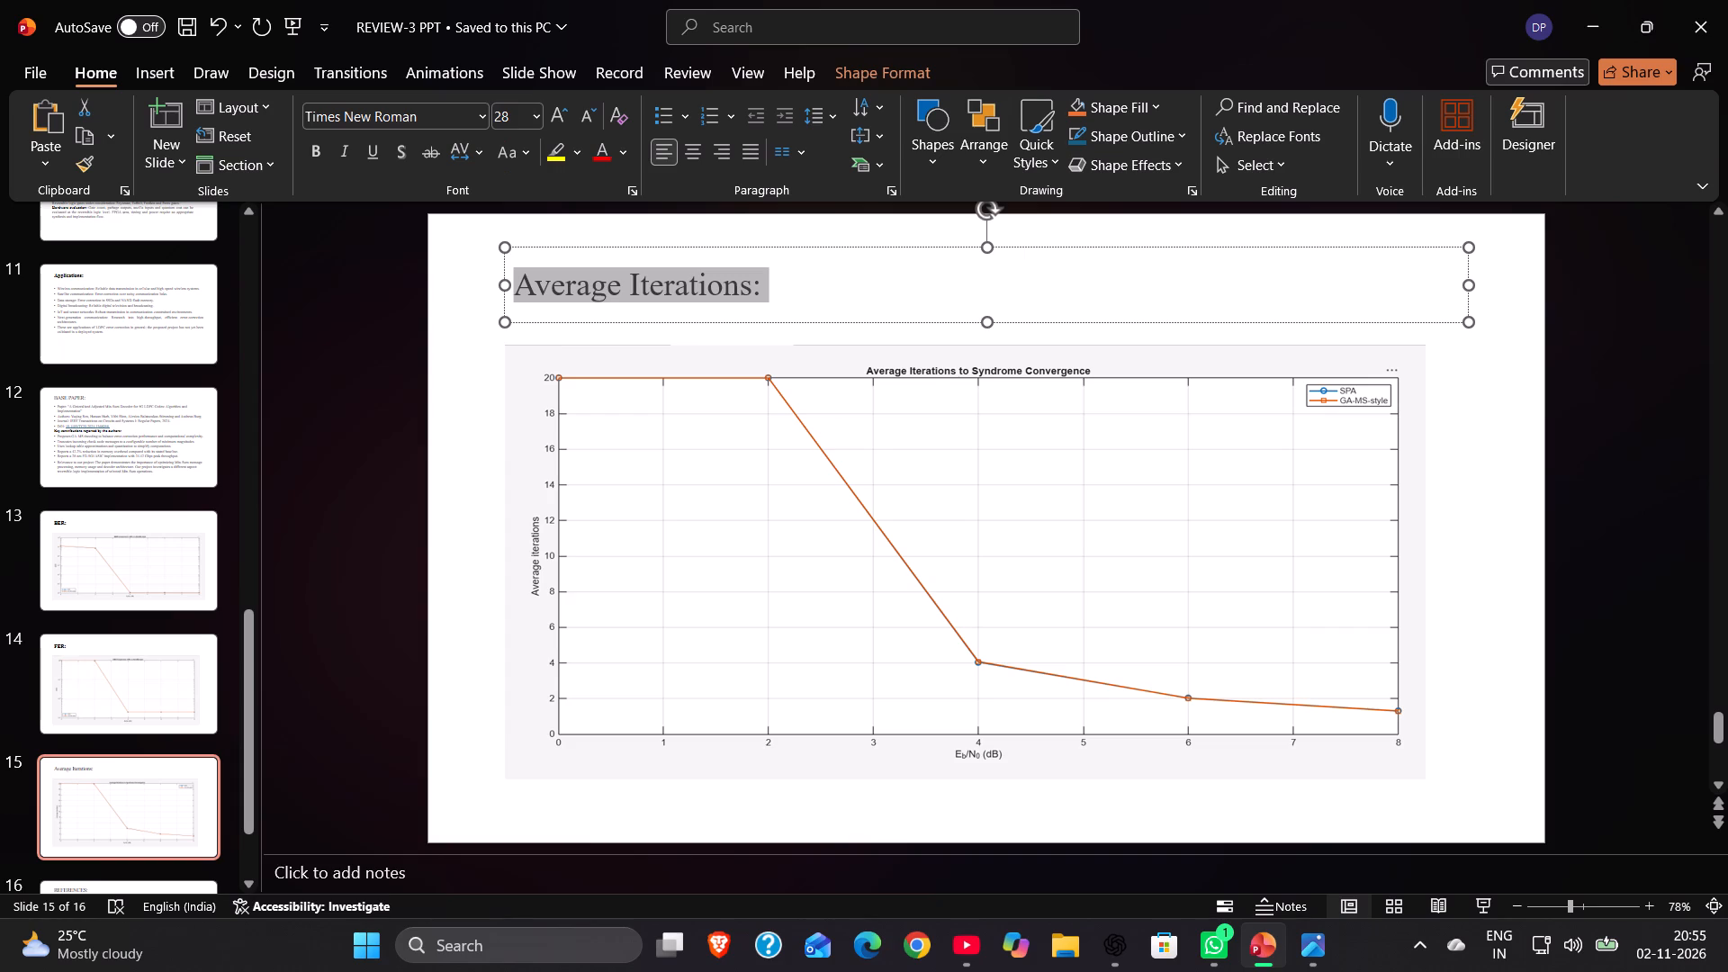
{"action": "left_click", "coordinate": [619, 615]}
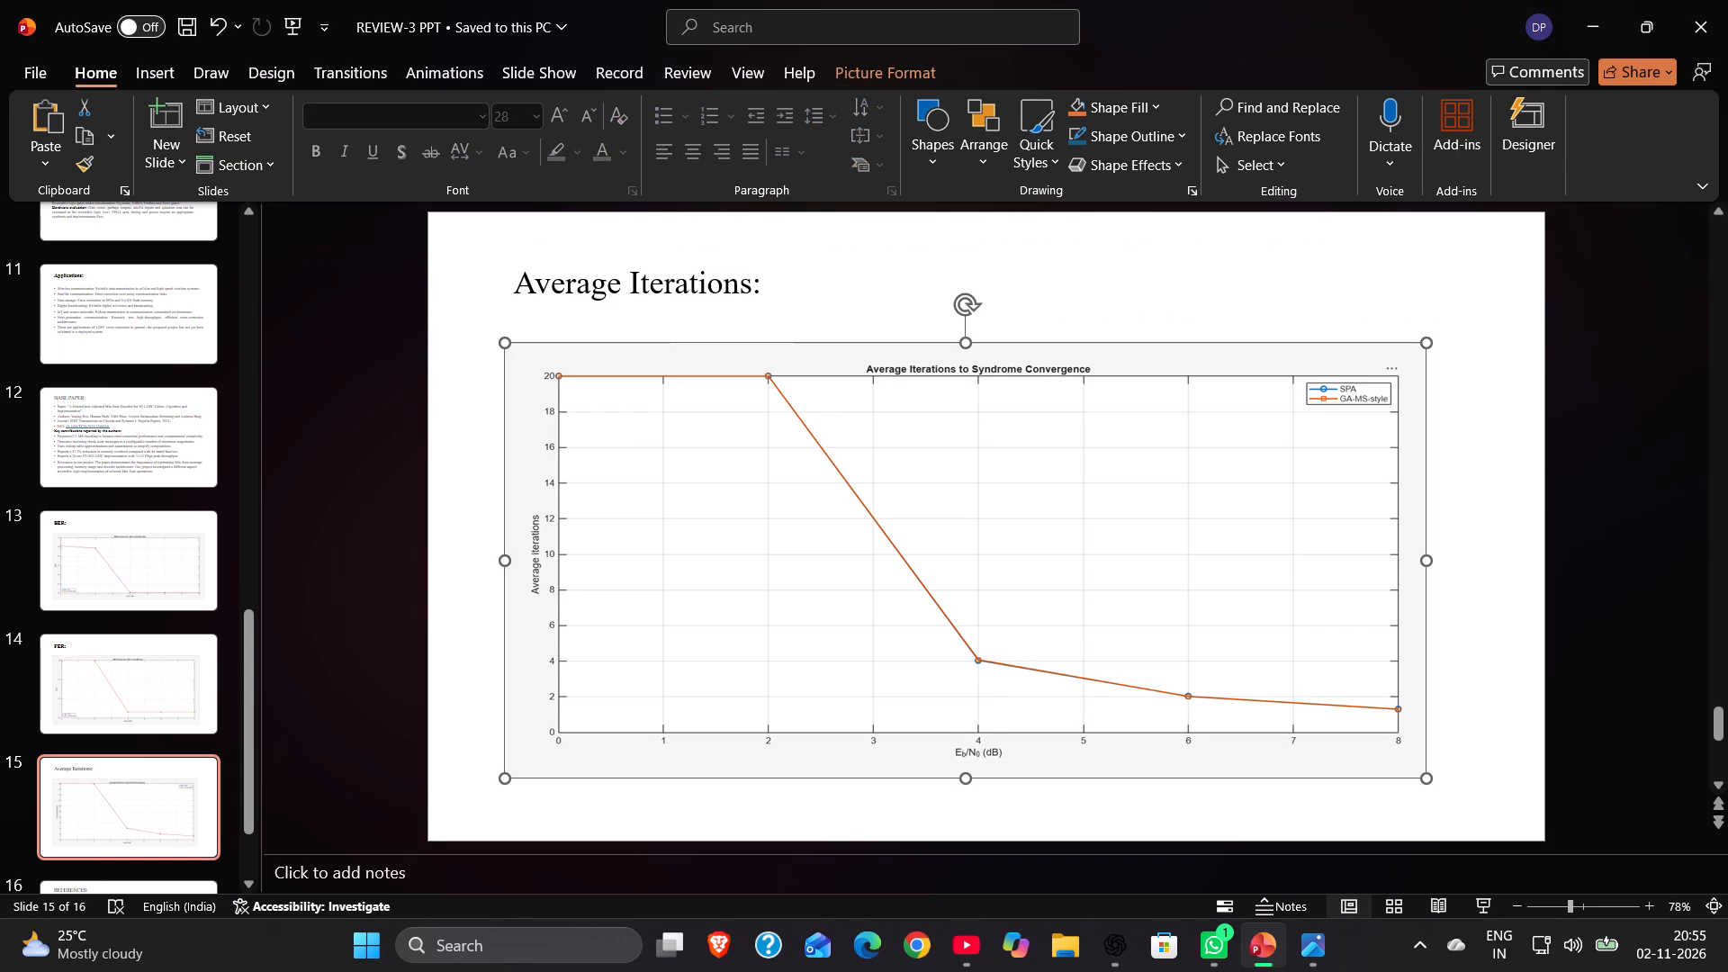
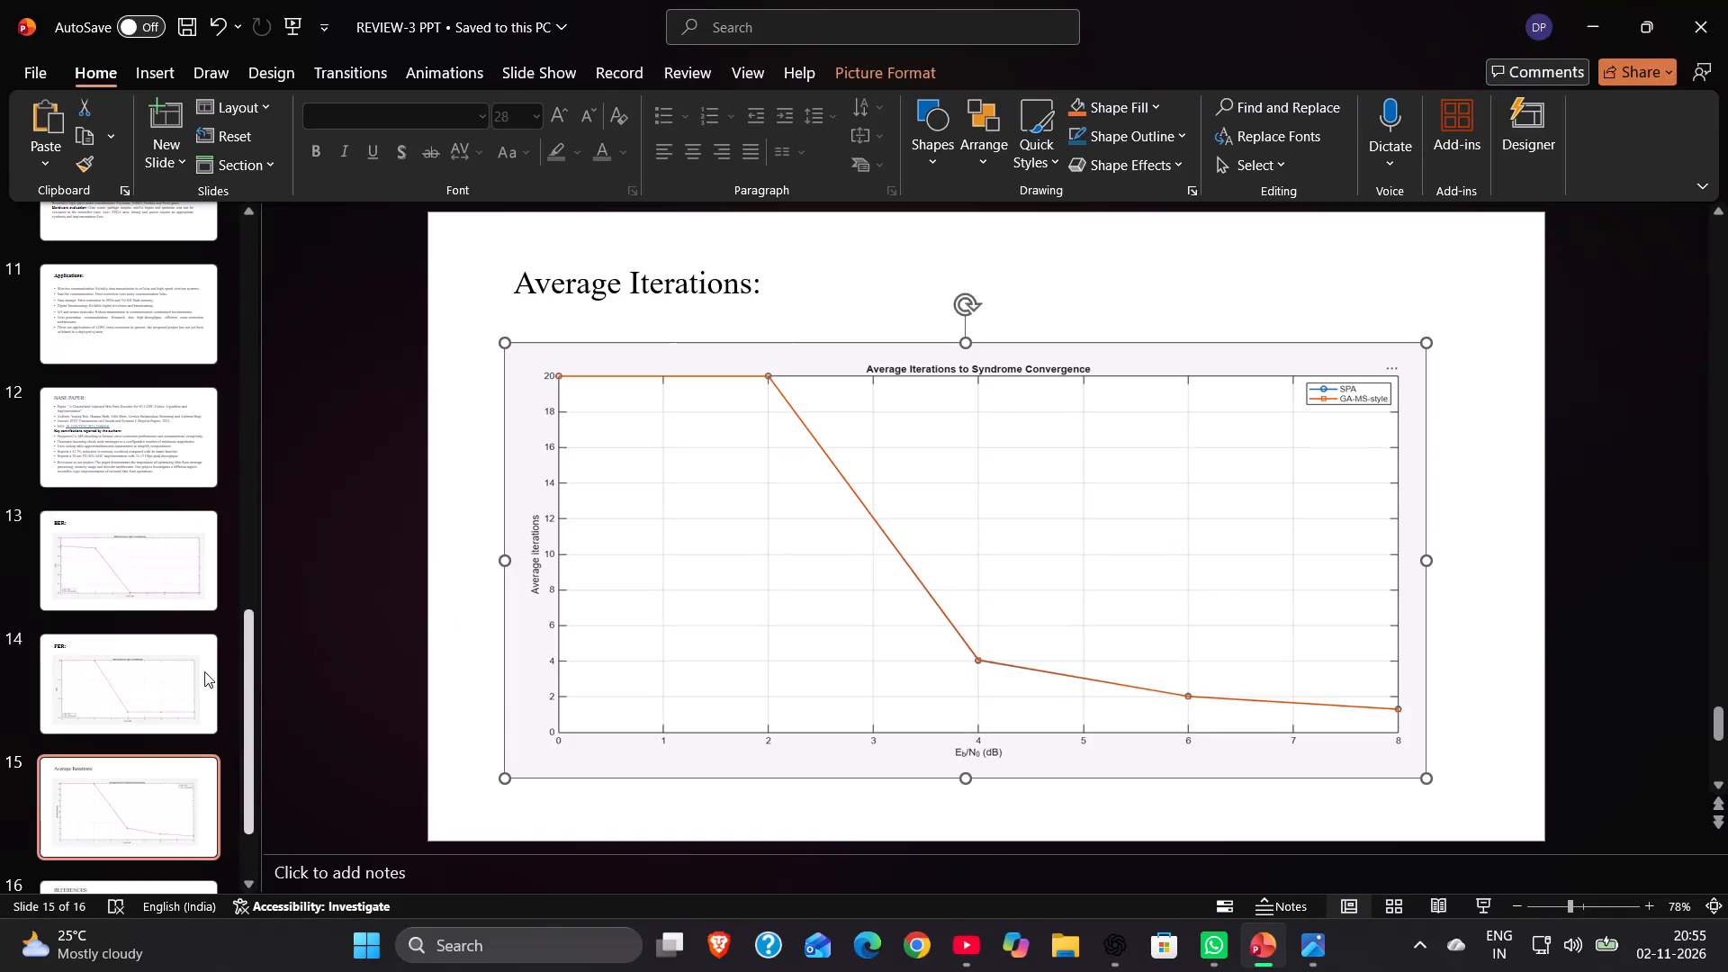
Make the whole "Average Iterations:" title on slide 15 bold, matching the BER slide's title.
{"action": "left_click", "coordinate": [133, 578]}
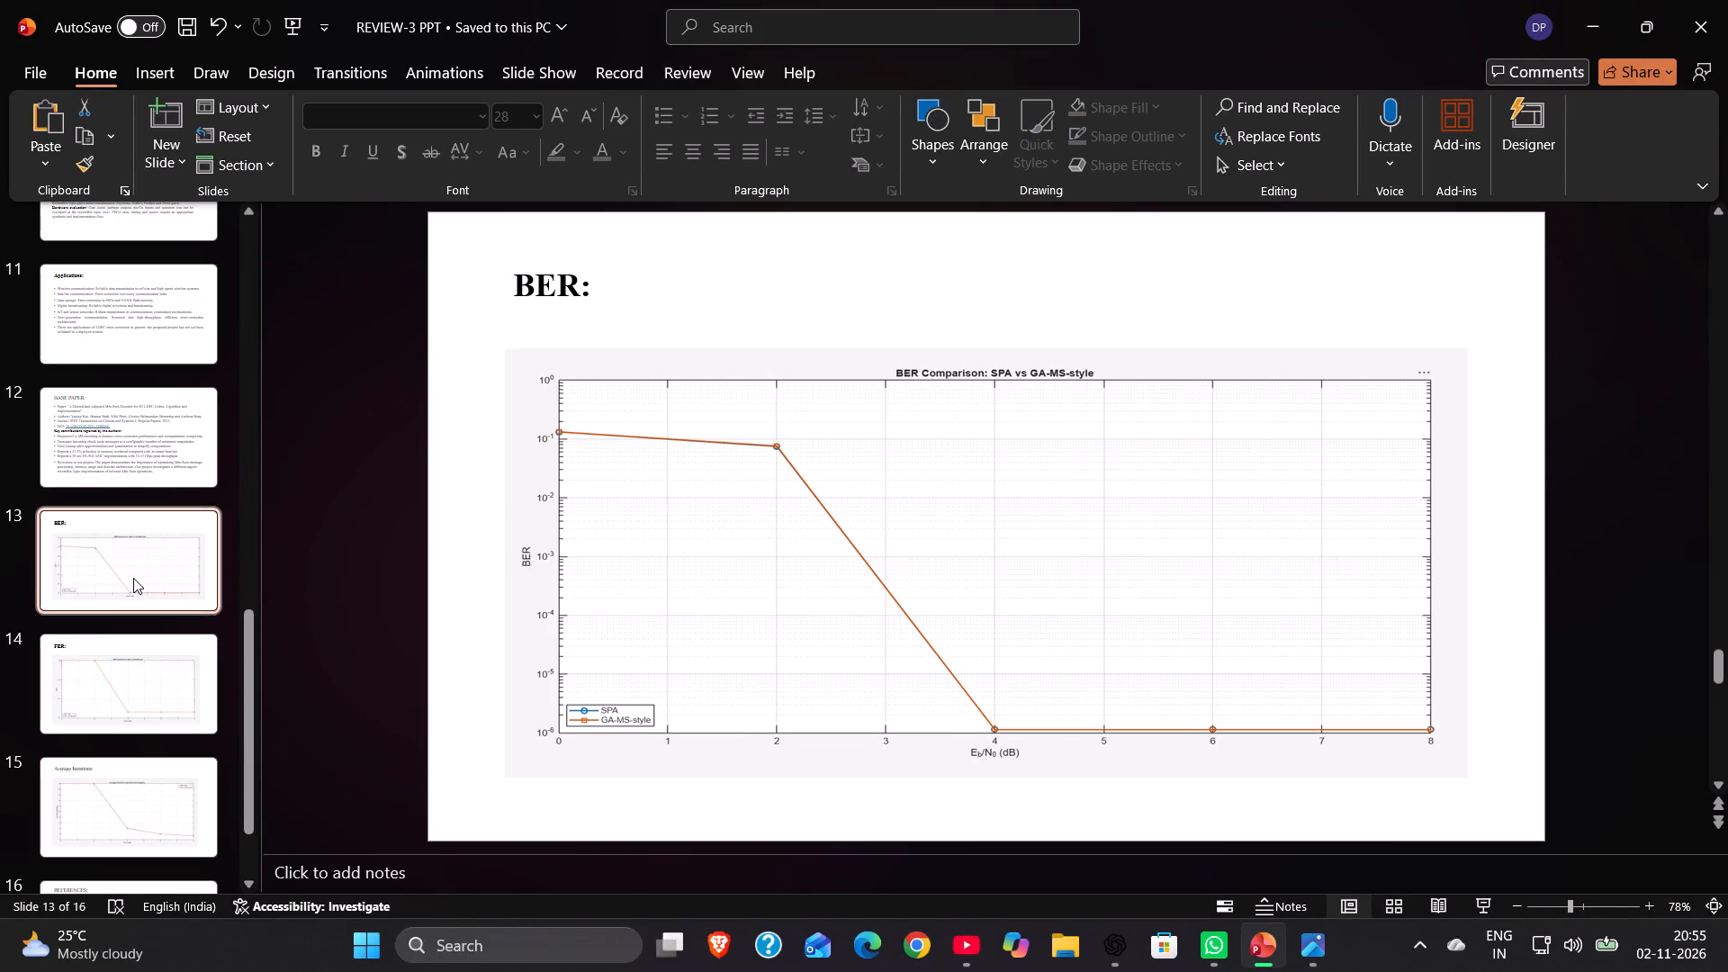
{"action": "key", "text": "Down"}
{"action": "key", "text": "Down"}
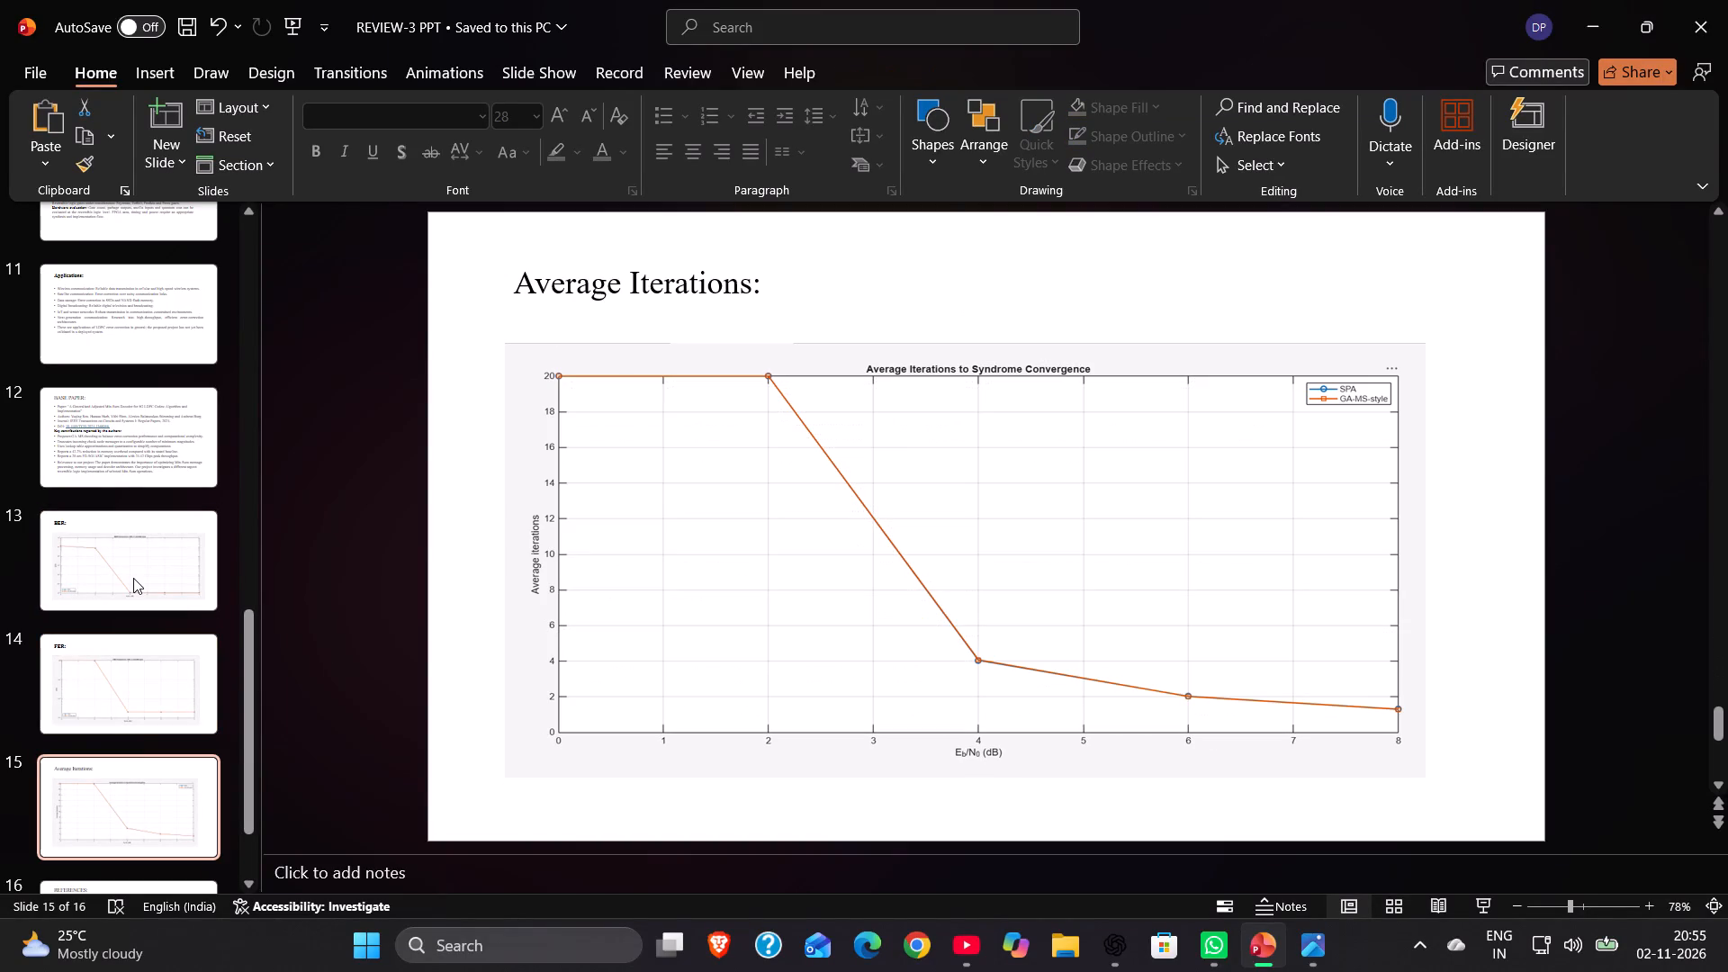
{"action": "double_click", "coordinate": [585, 284]}
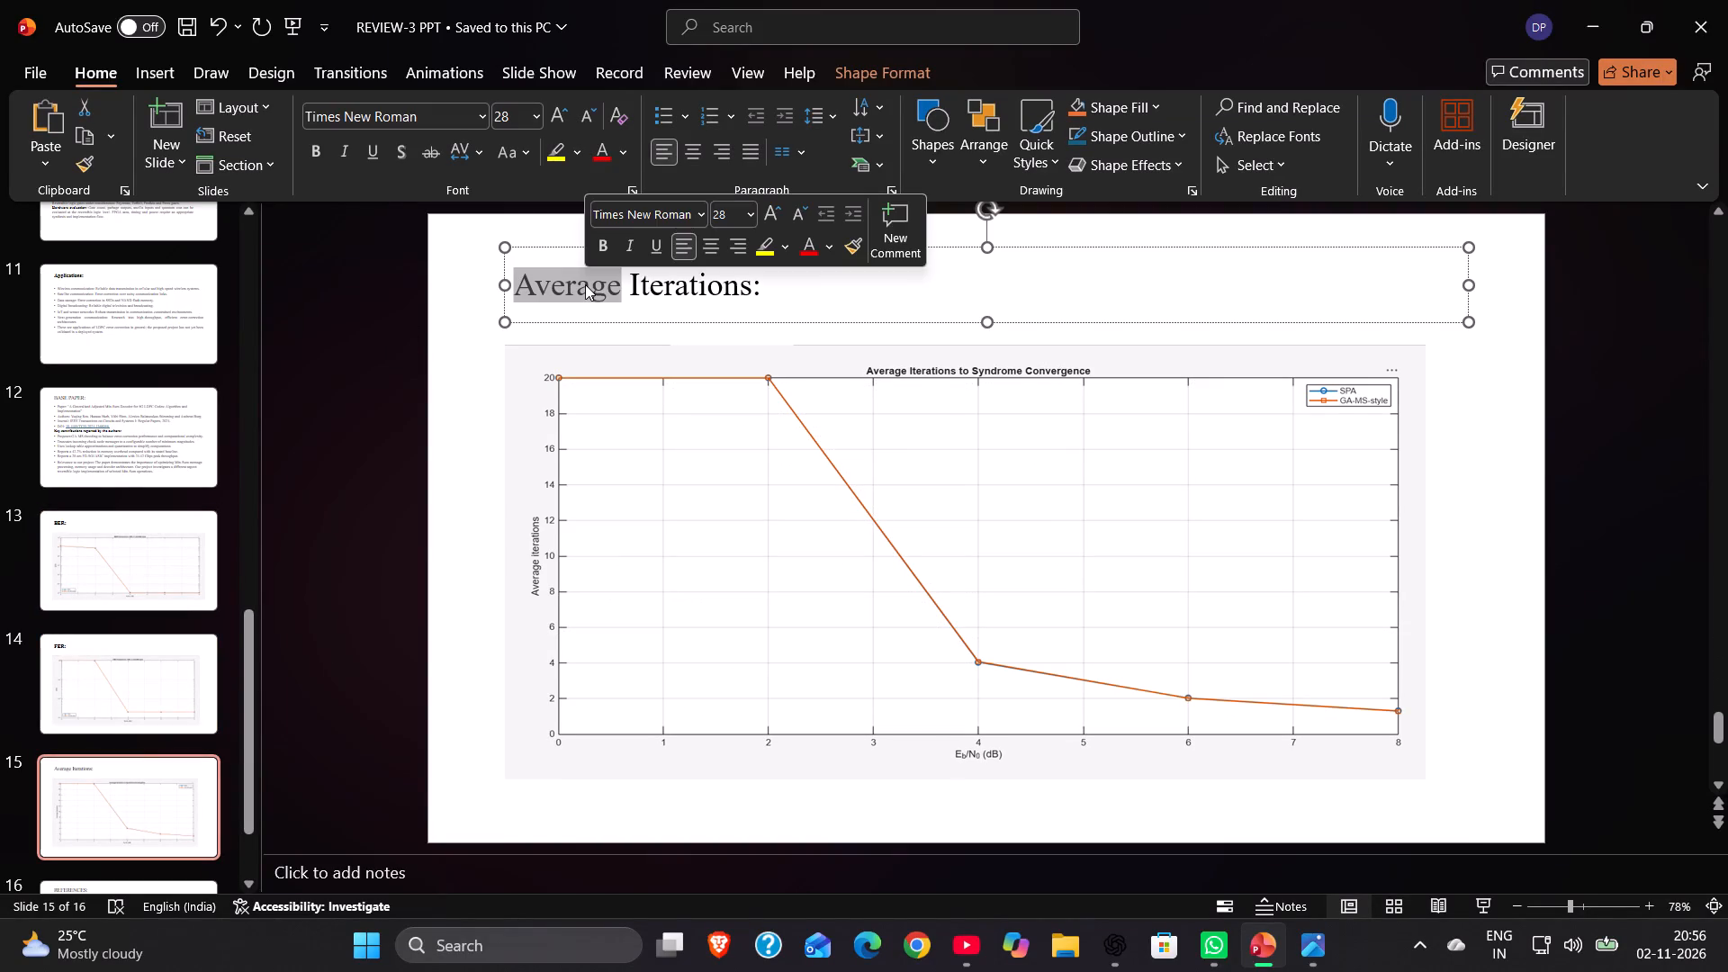
{"action": "triple_click", "coordinate": [585, 284]}
{"action": "left_click", "coordinate": [585, 284]}
{"action": "triple_click", "coordinate": [585, 284]}
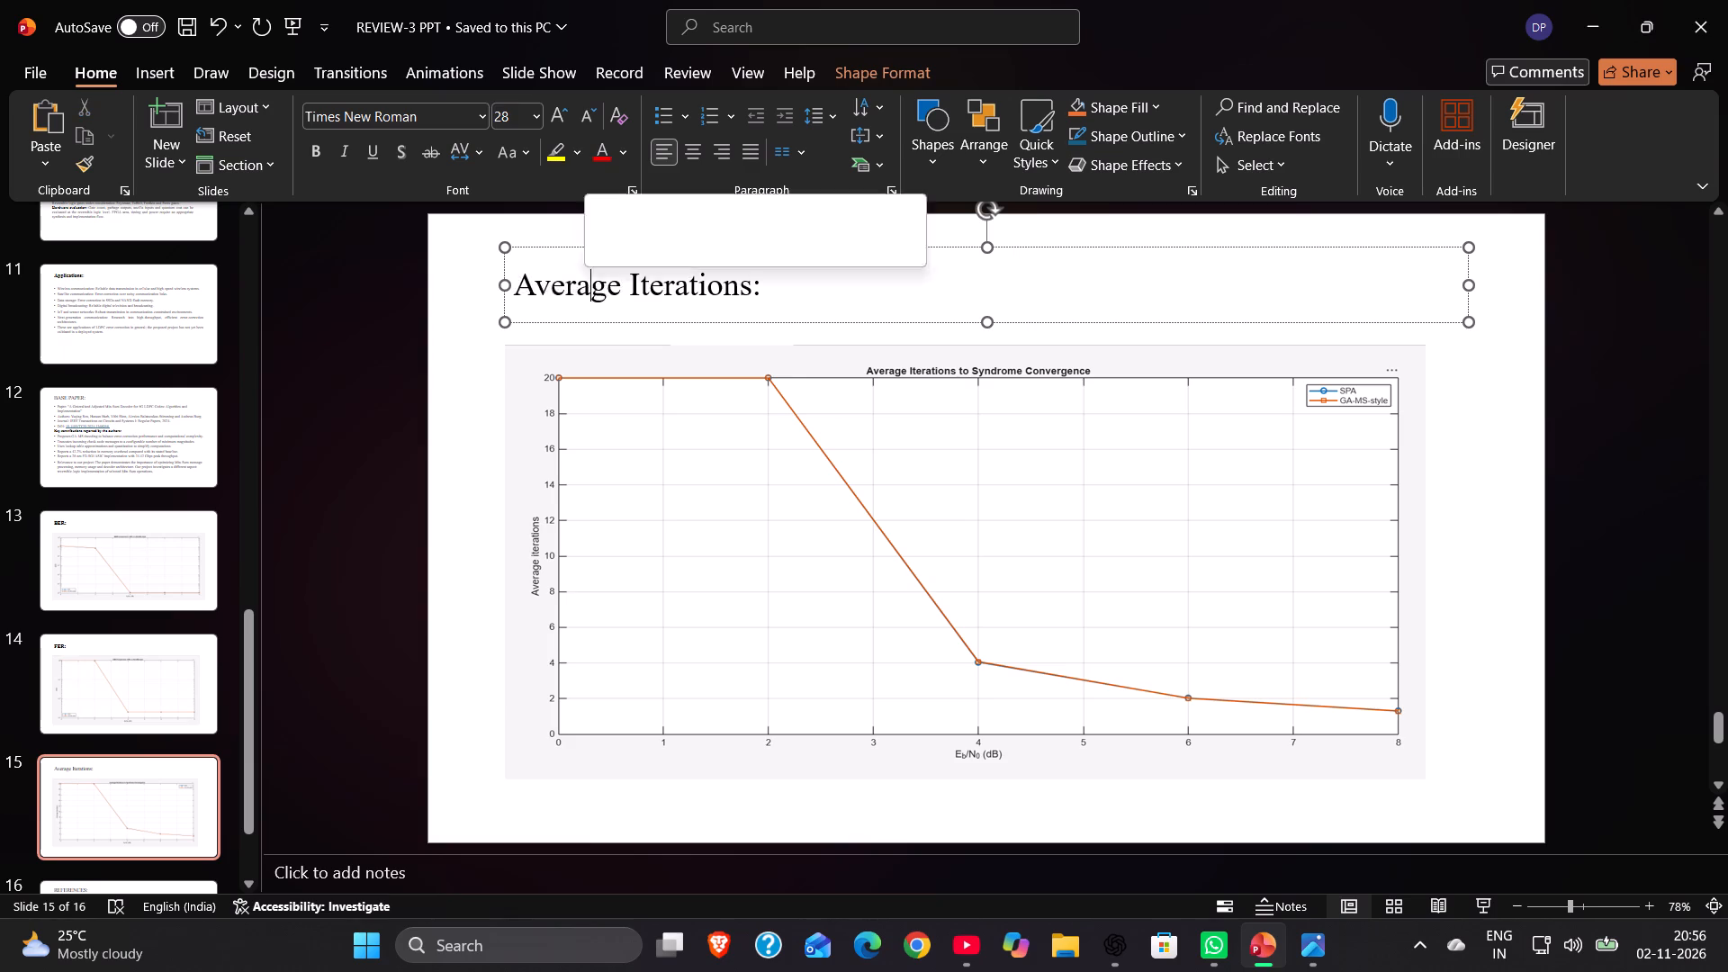
{"action": "left_click", "coordinate": [314, 153]}
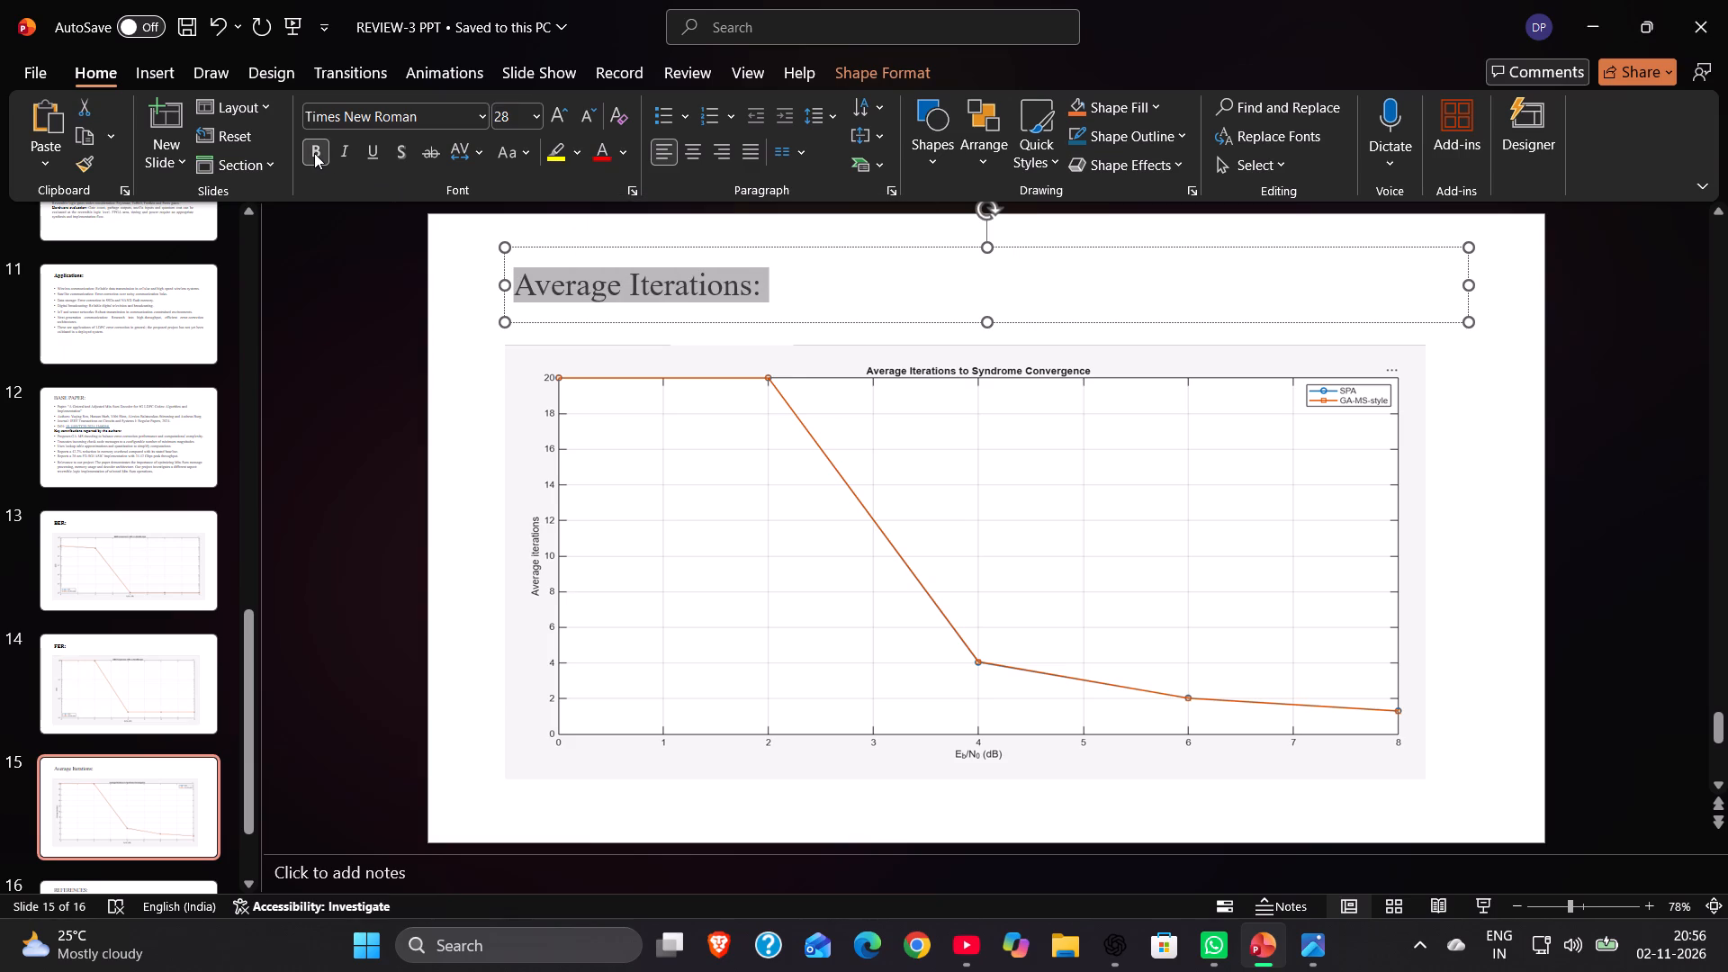
{"action": "left_click", "coordinate": [366, 467]}
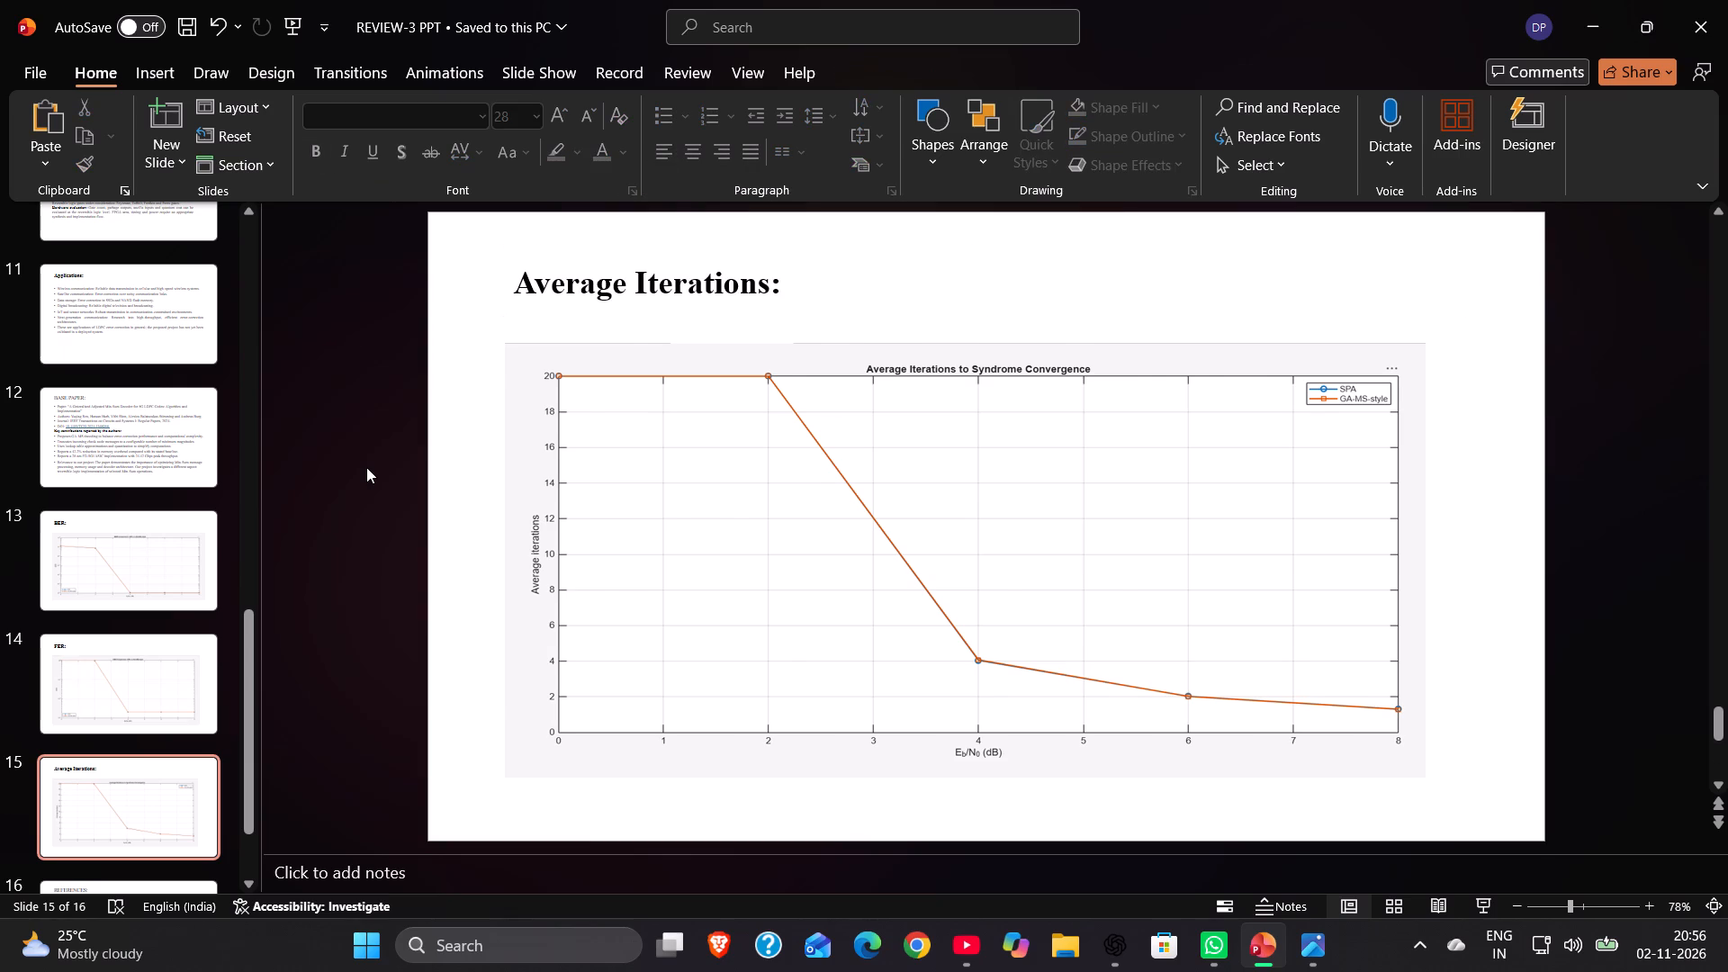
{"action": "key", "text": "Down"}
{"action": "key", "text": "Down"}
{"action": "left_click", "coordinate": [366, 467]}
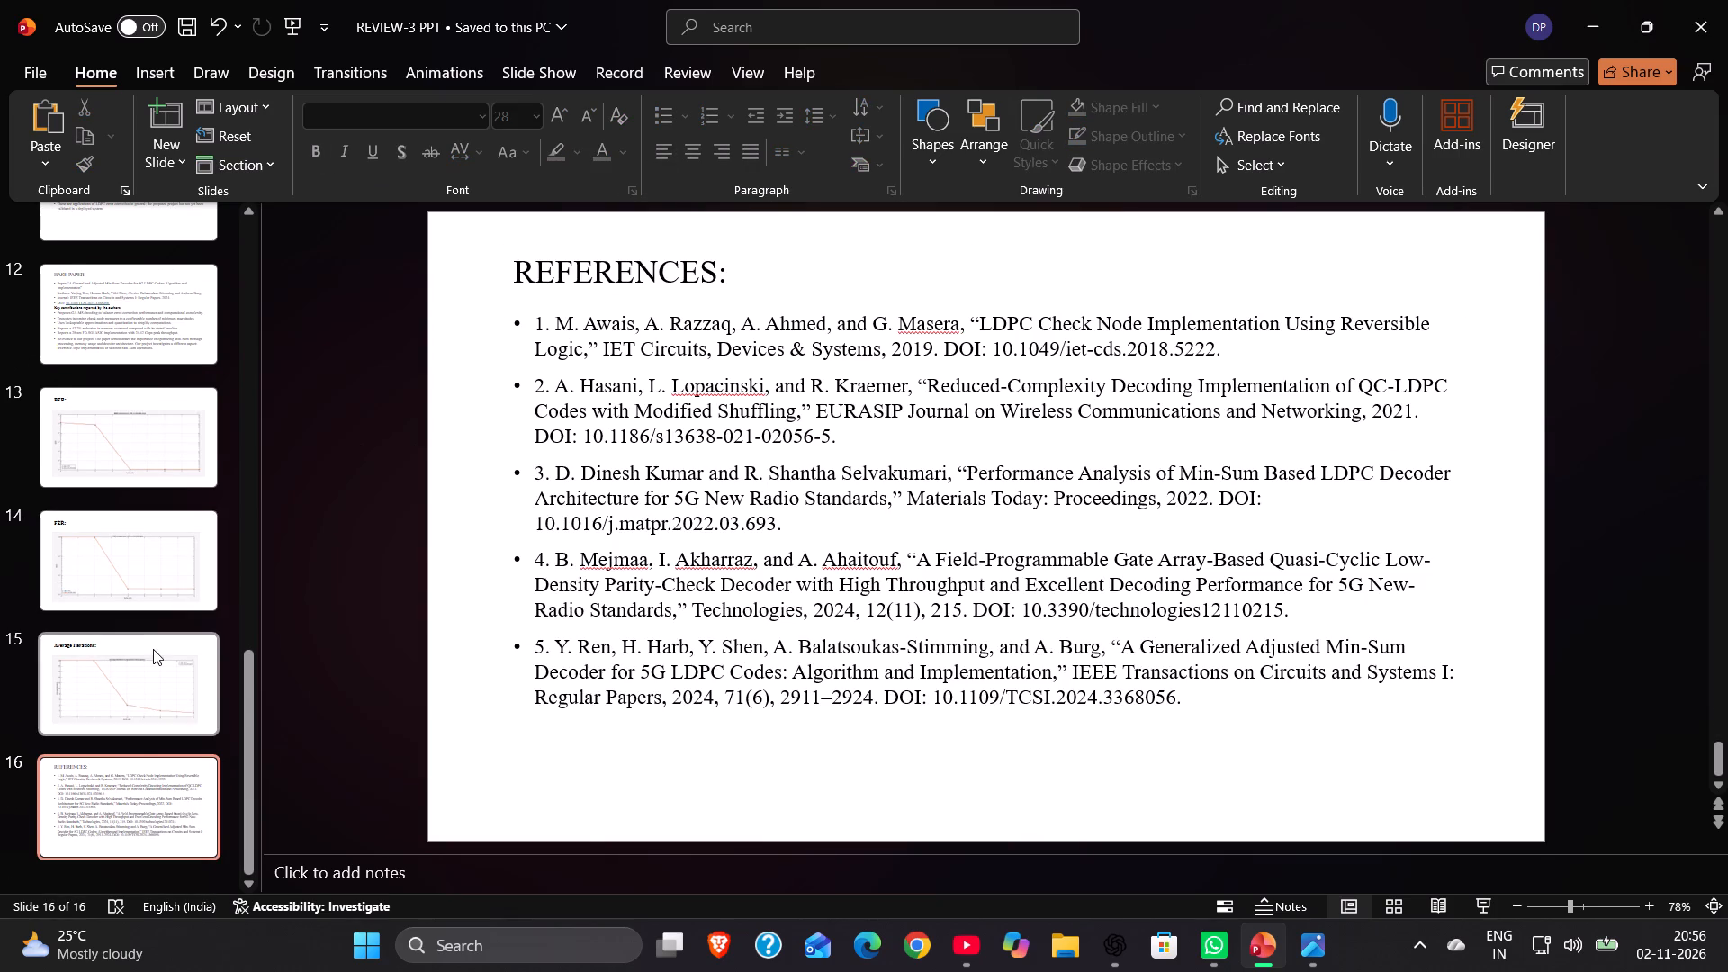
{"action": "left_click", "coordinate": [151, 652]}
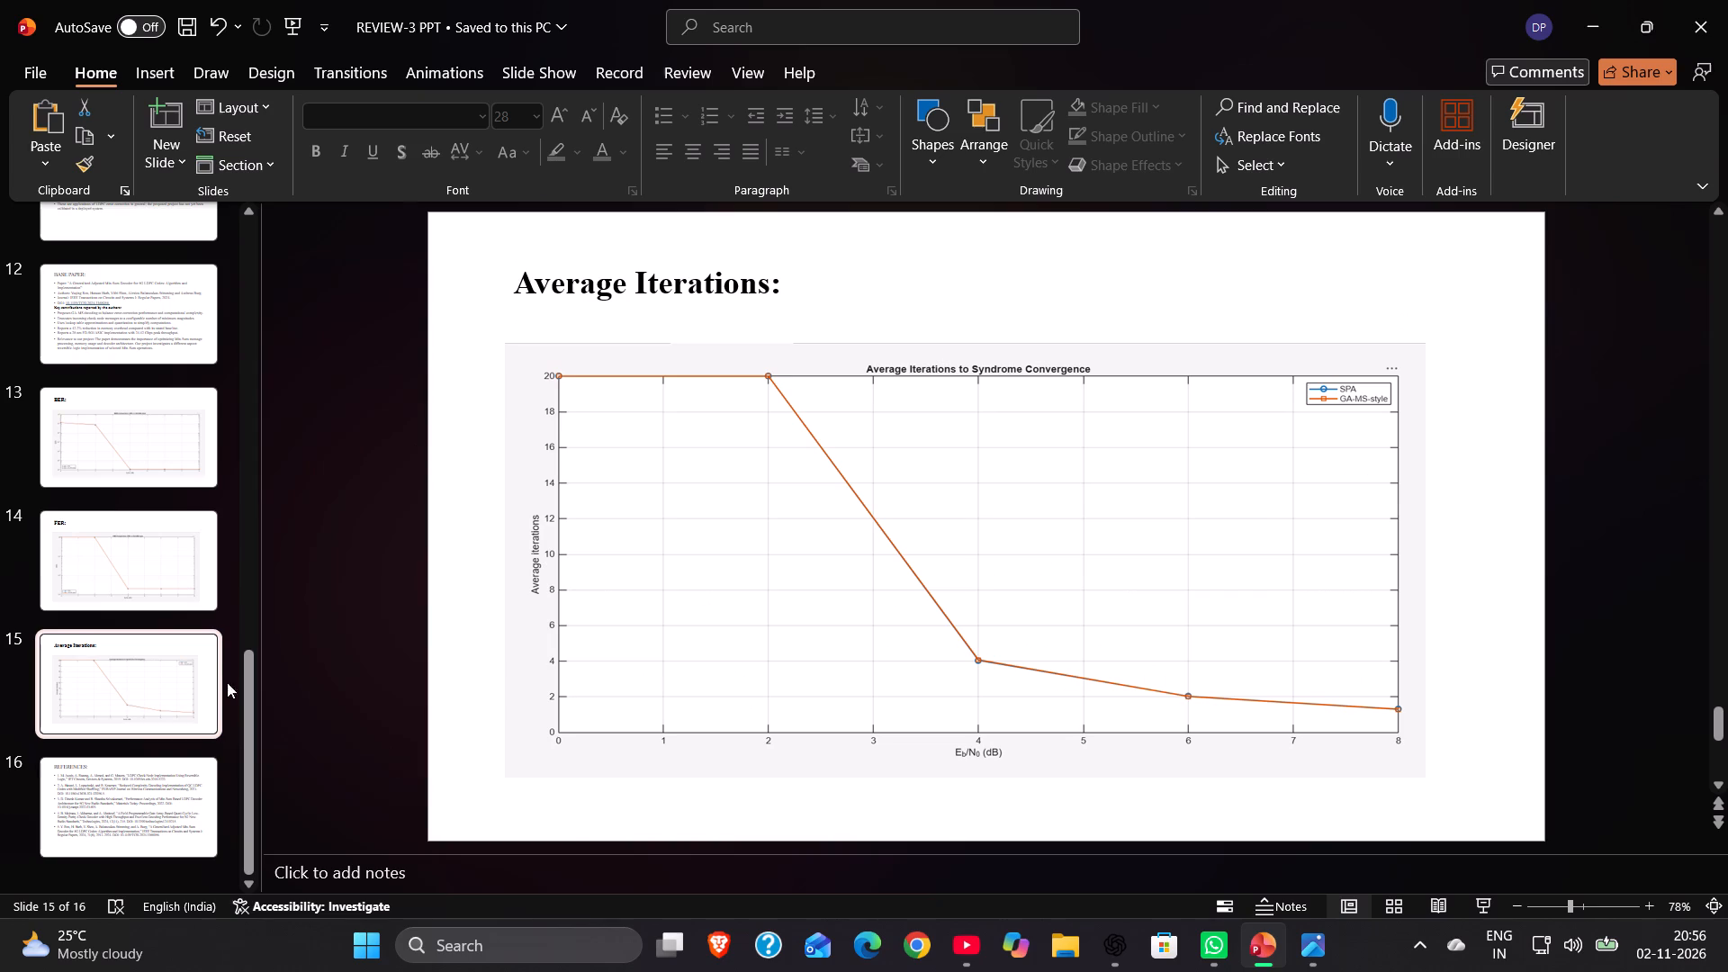
Switch to the ChatGPT conversation "Project Inputs Outputs Design" containing the LDPC block diagrams.
{"action": "left_click", "coordinate": [1132, 956]}
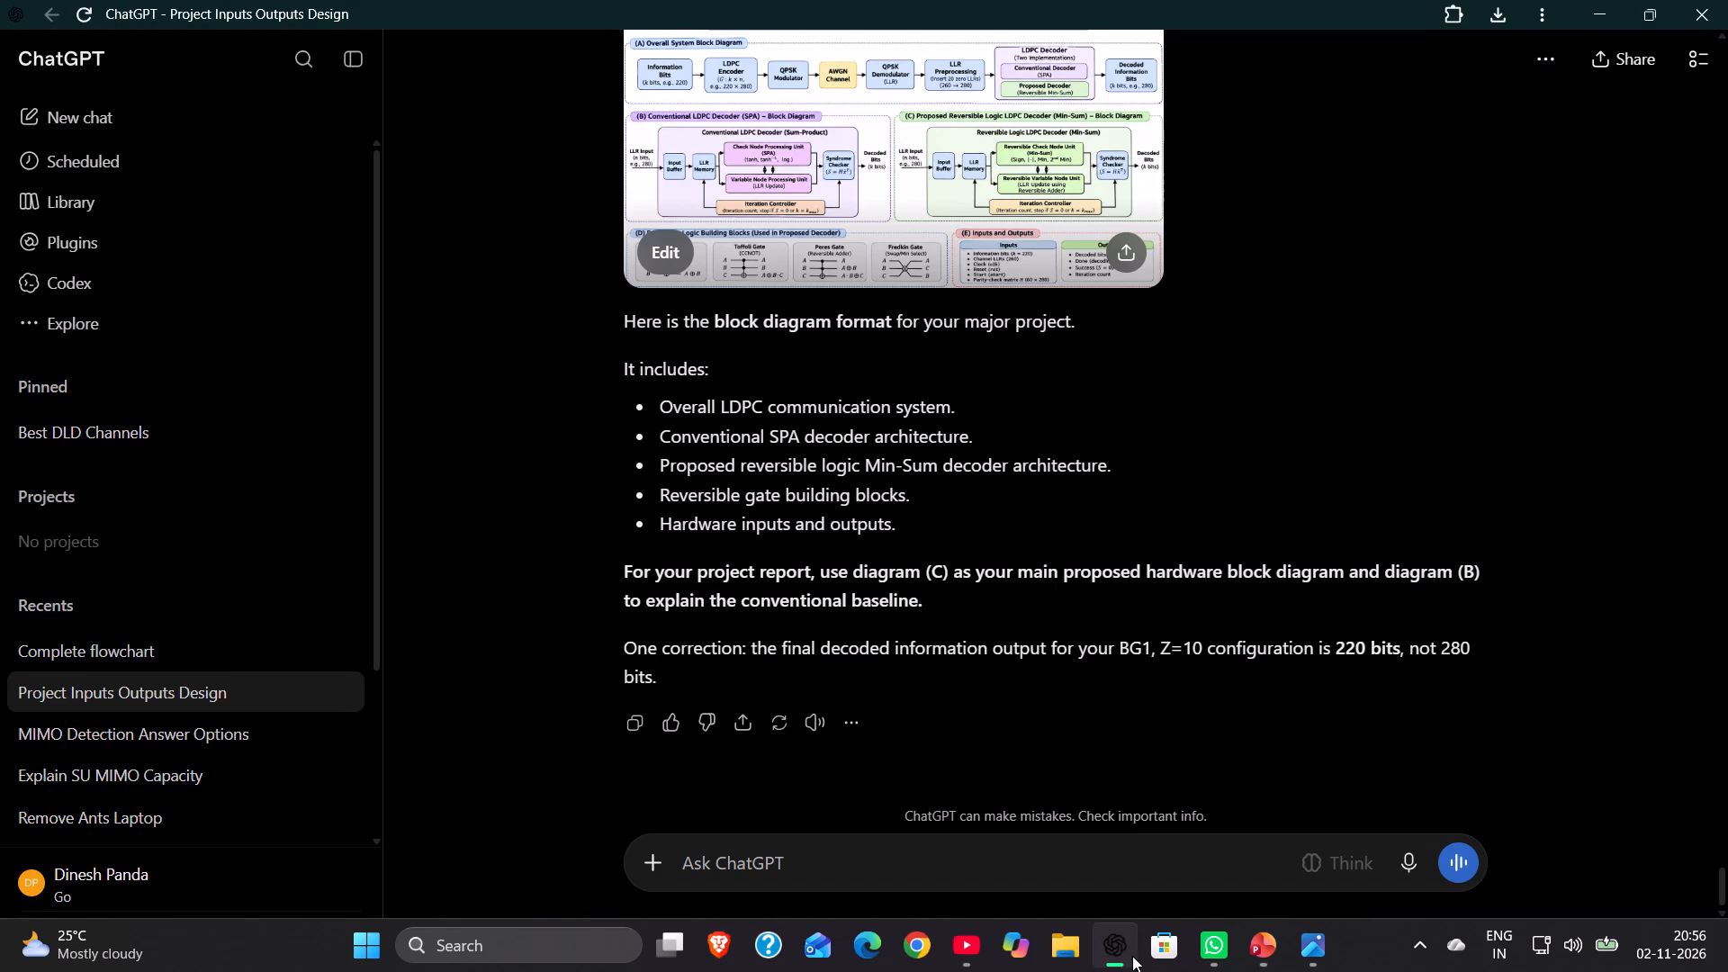
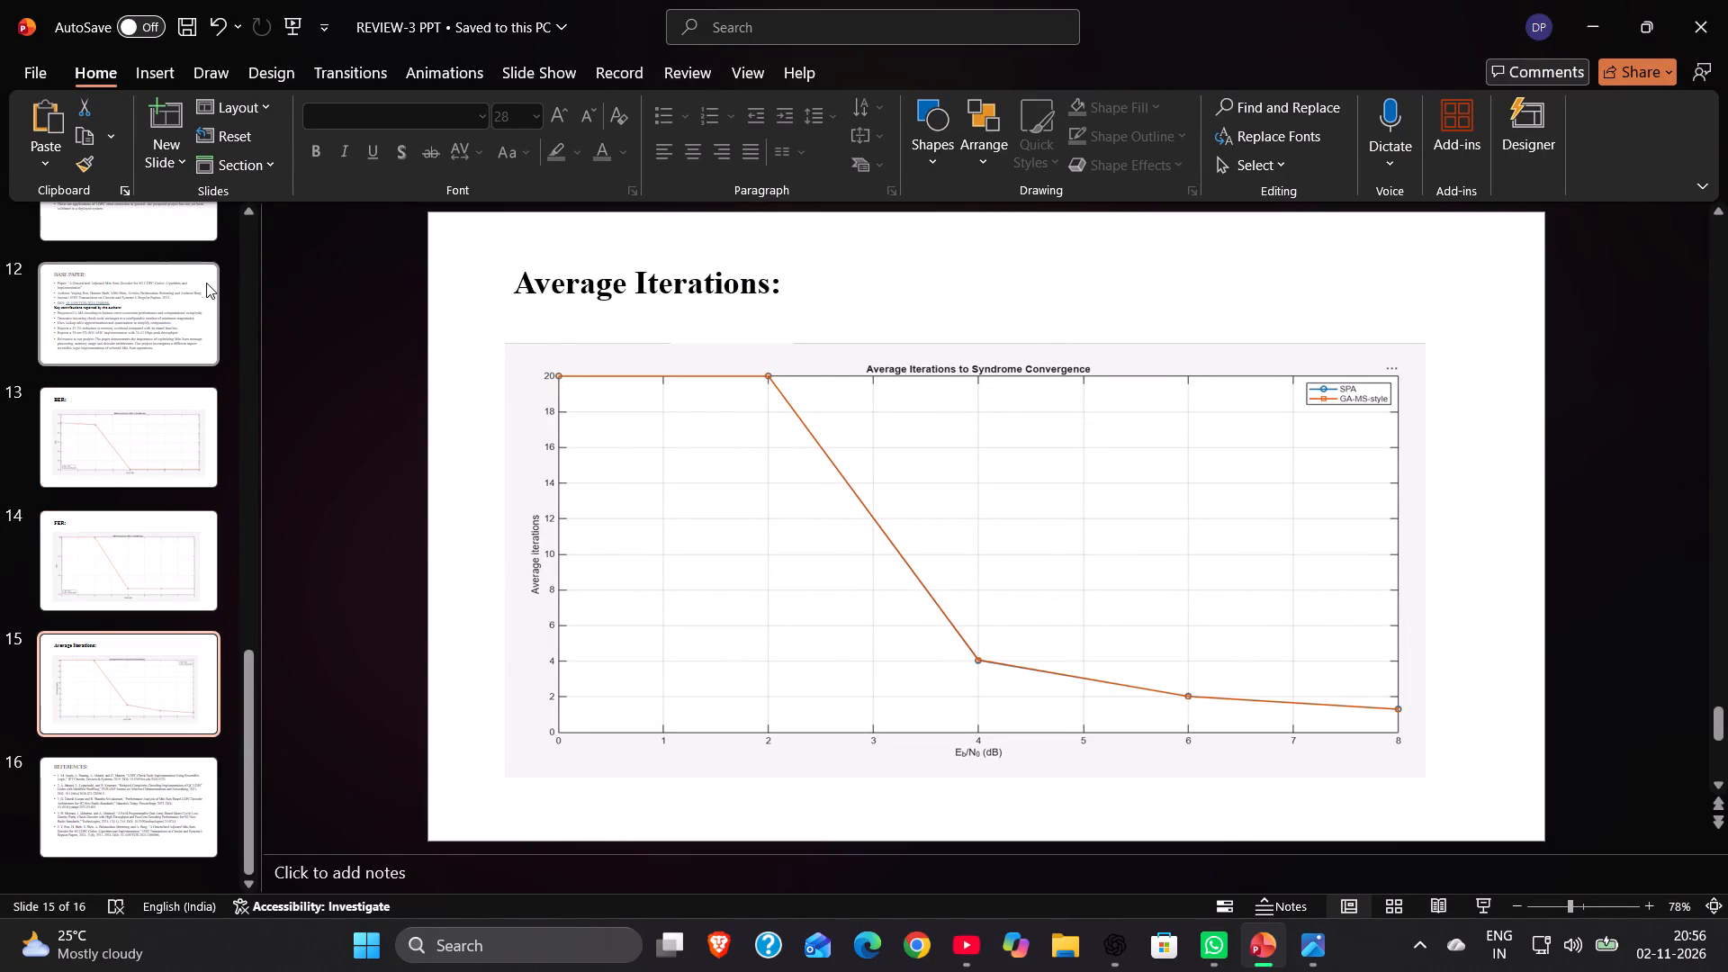
Add a new title-and-content slide after the Average Iterations slide, before the References slide.
{"action": "left_click", "coordinate": [165, 120]}
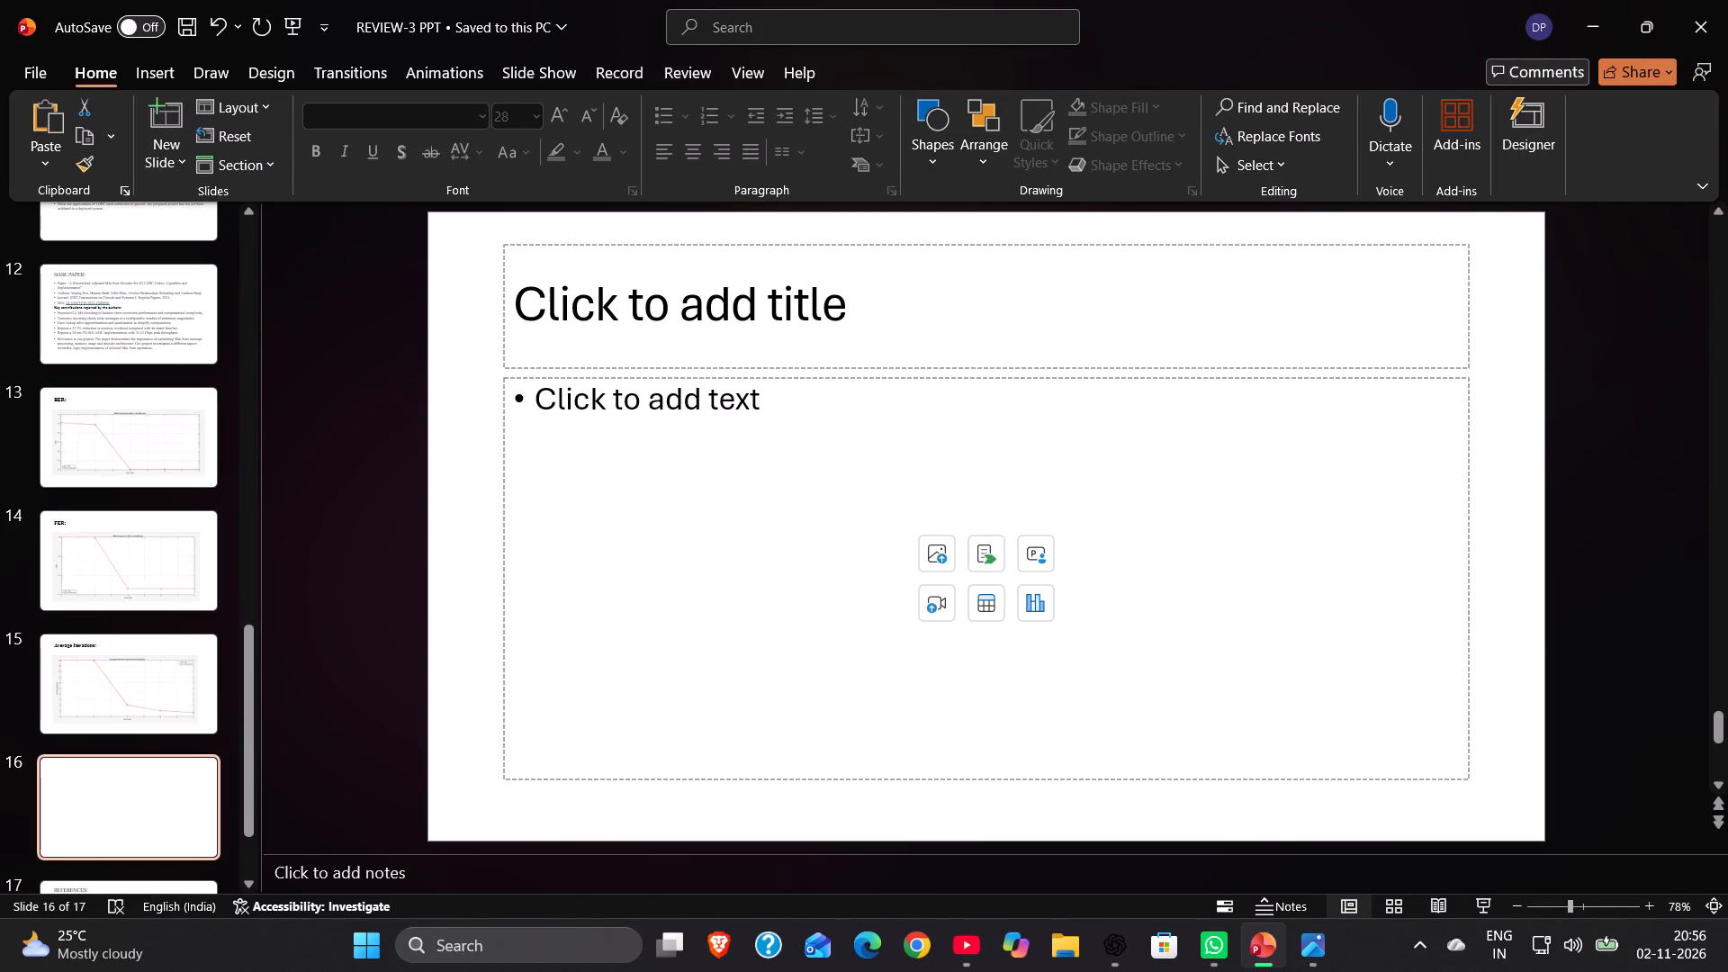
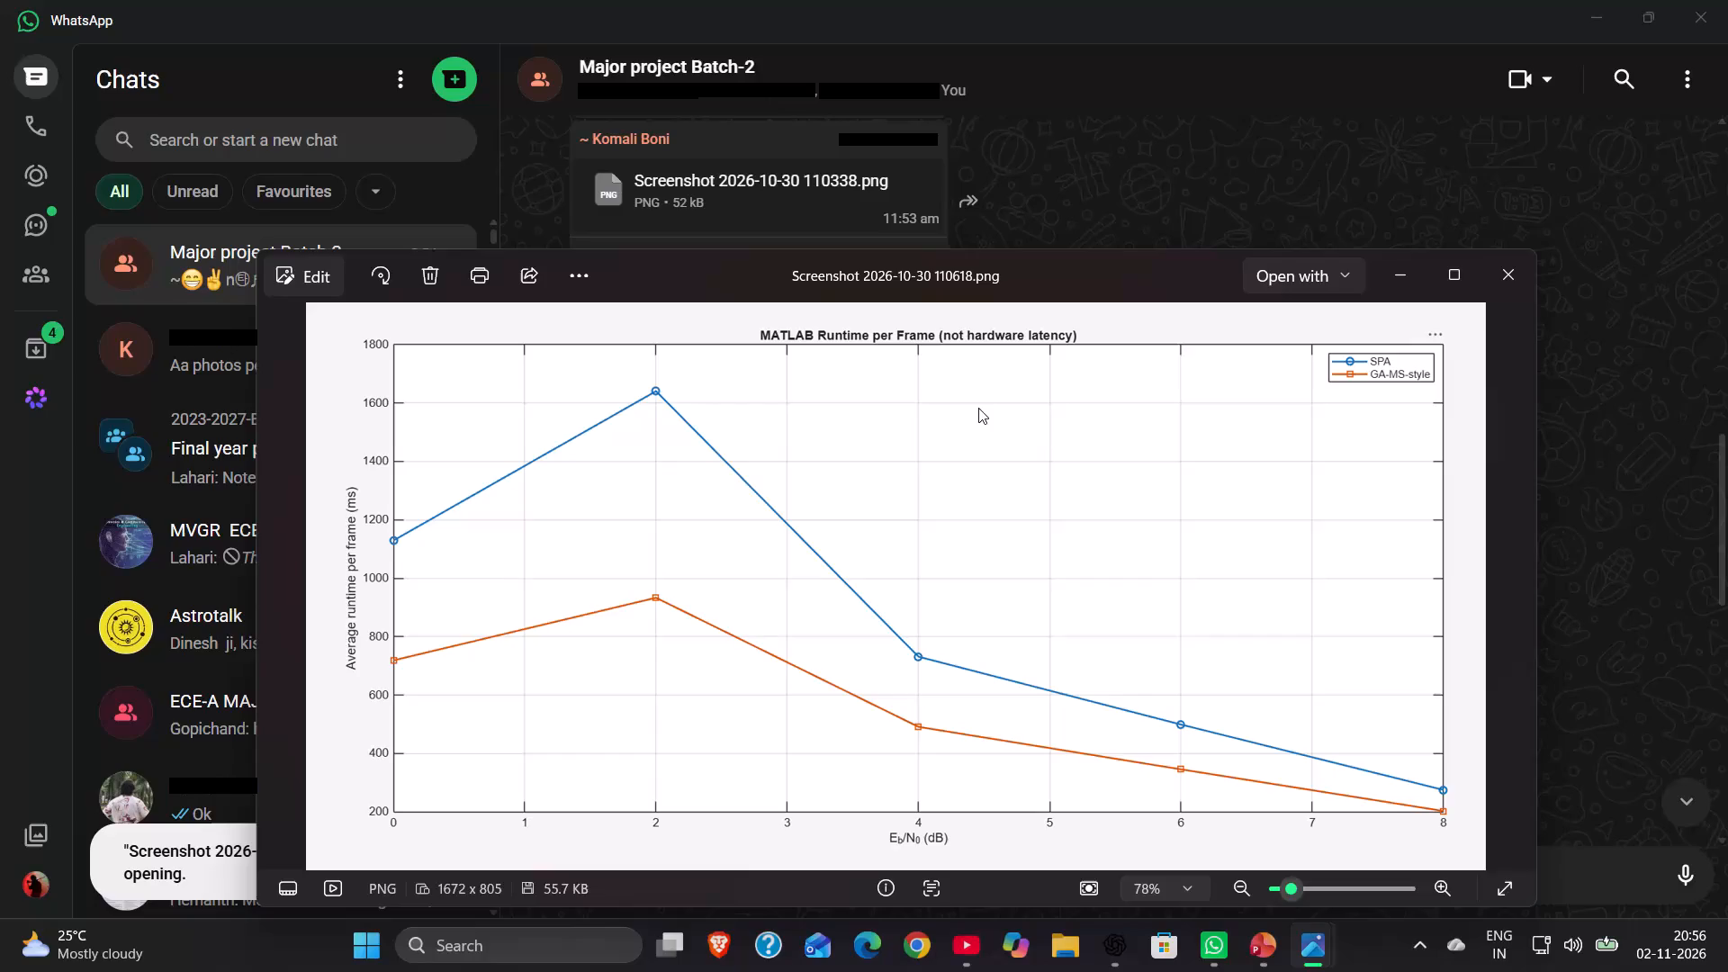
Copy the MATLAB Runtime per Frame graph image from the opened screenshot.
{"action": "key", "text": "ctrl+c"}
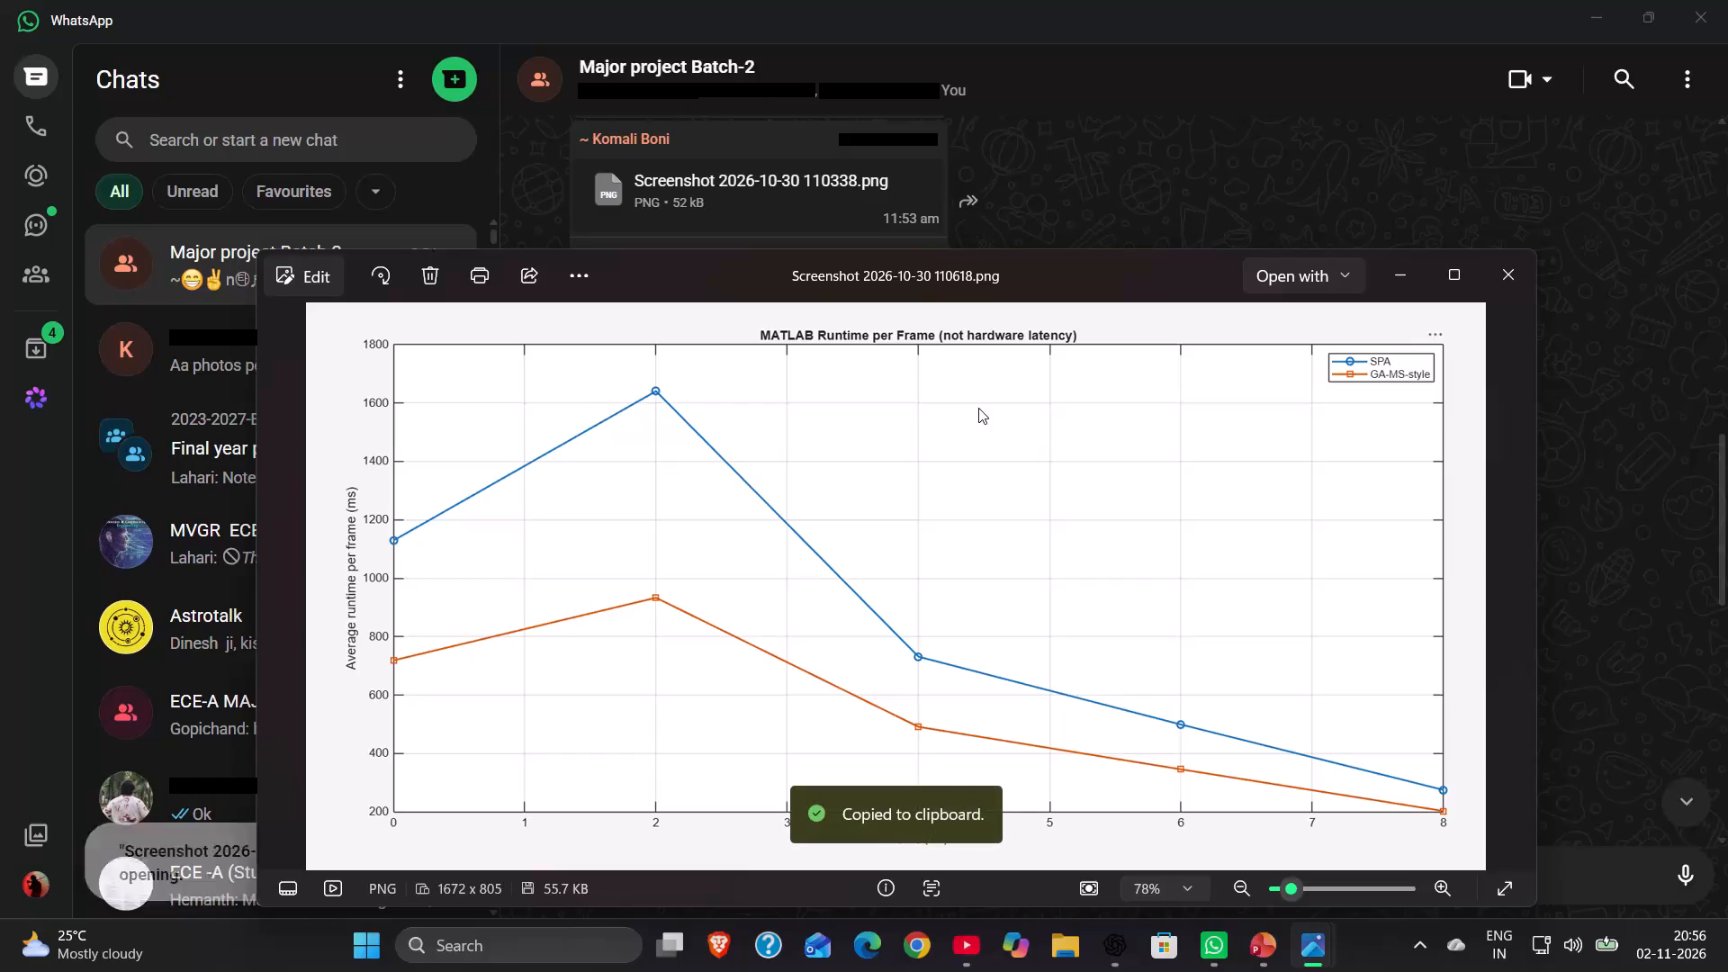
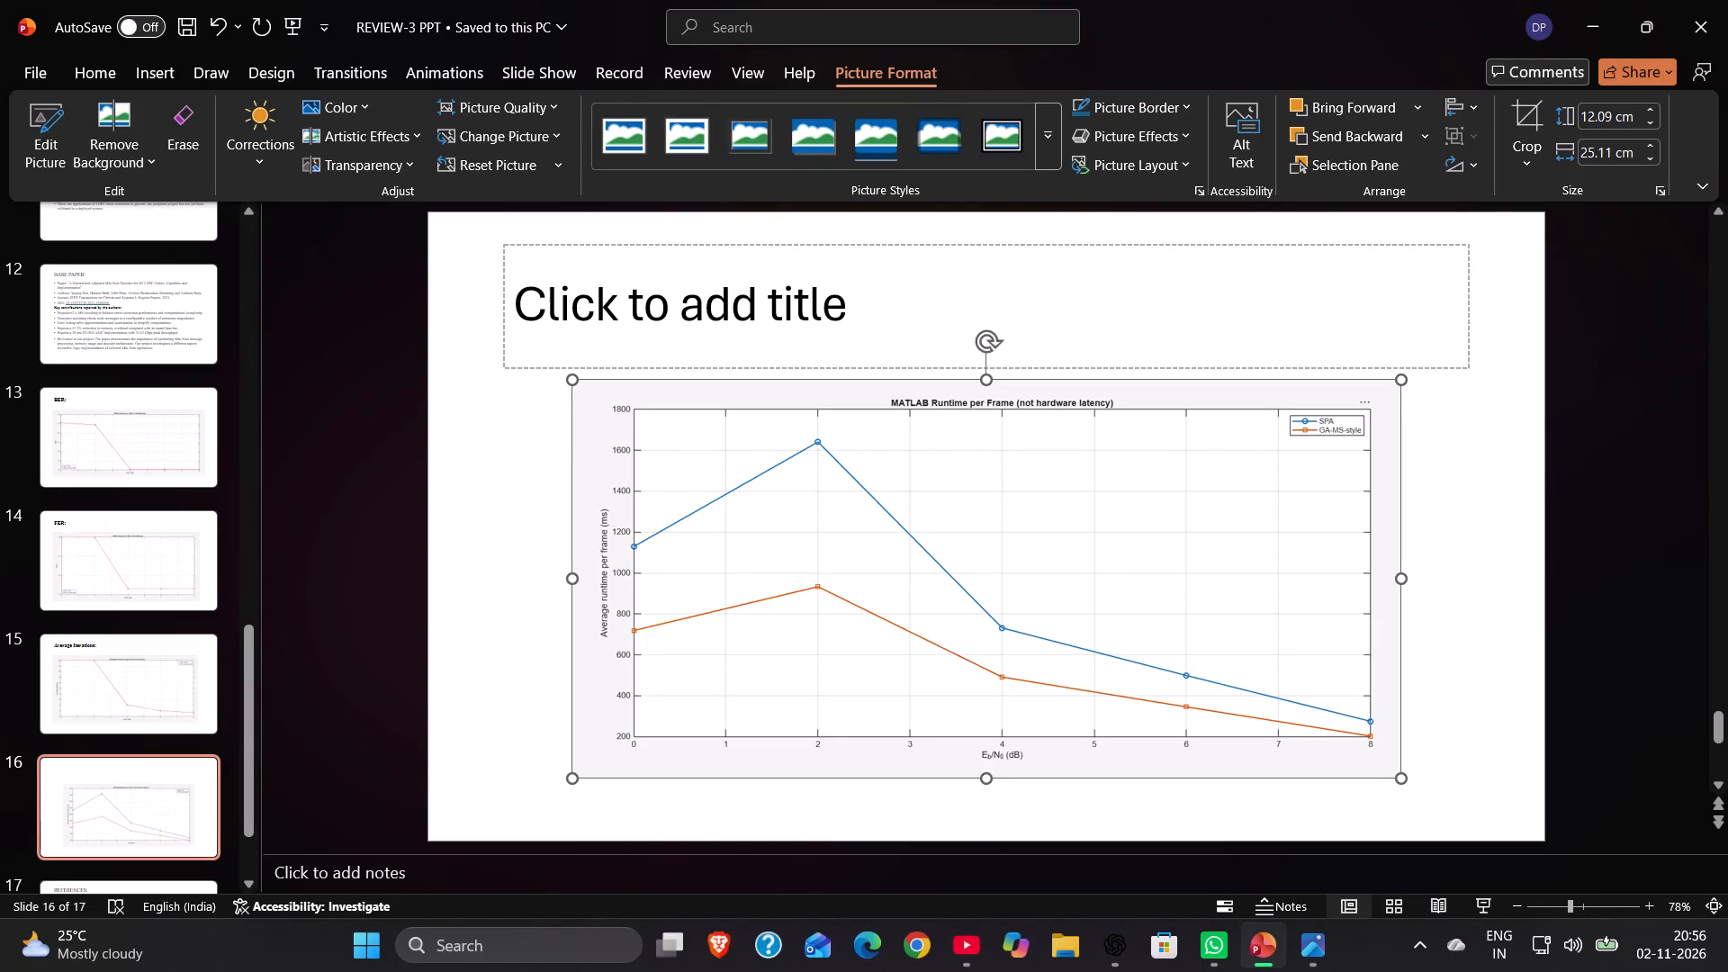
Widen the MATLAB runtime graph image leftward to about 27.2 cm, aligning its left edge with the title placeholder's.
{"action": "left_click_drag", "start_coordinate": [571, 574], "coordinate": [504, 570]}
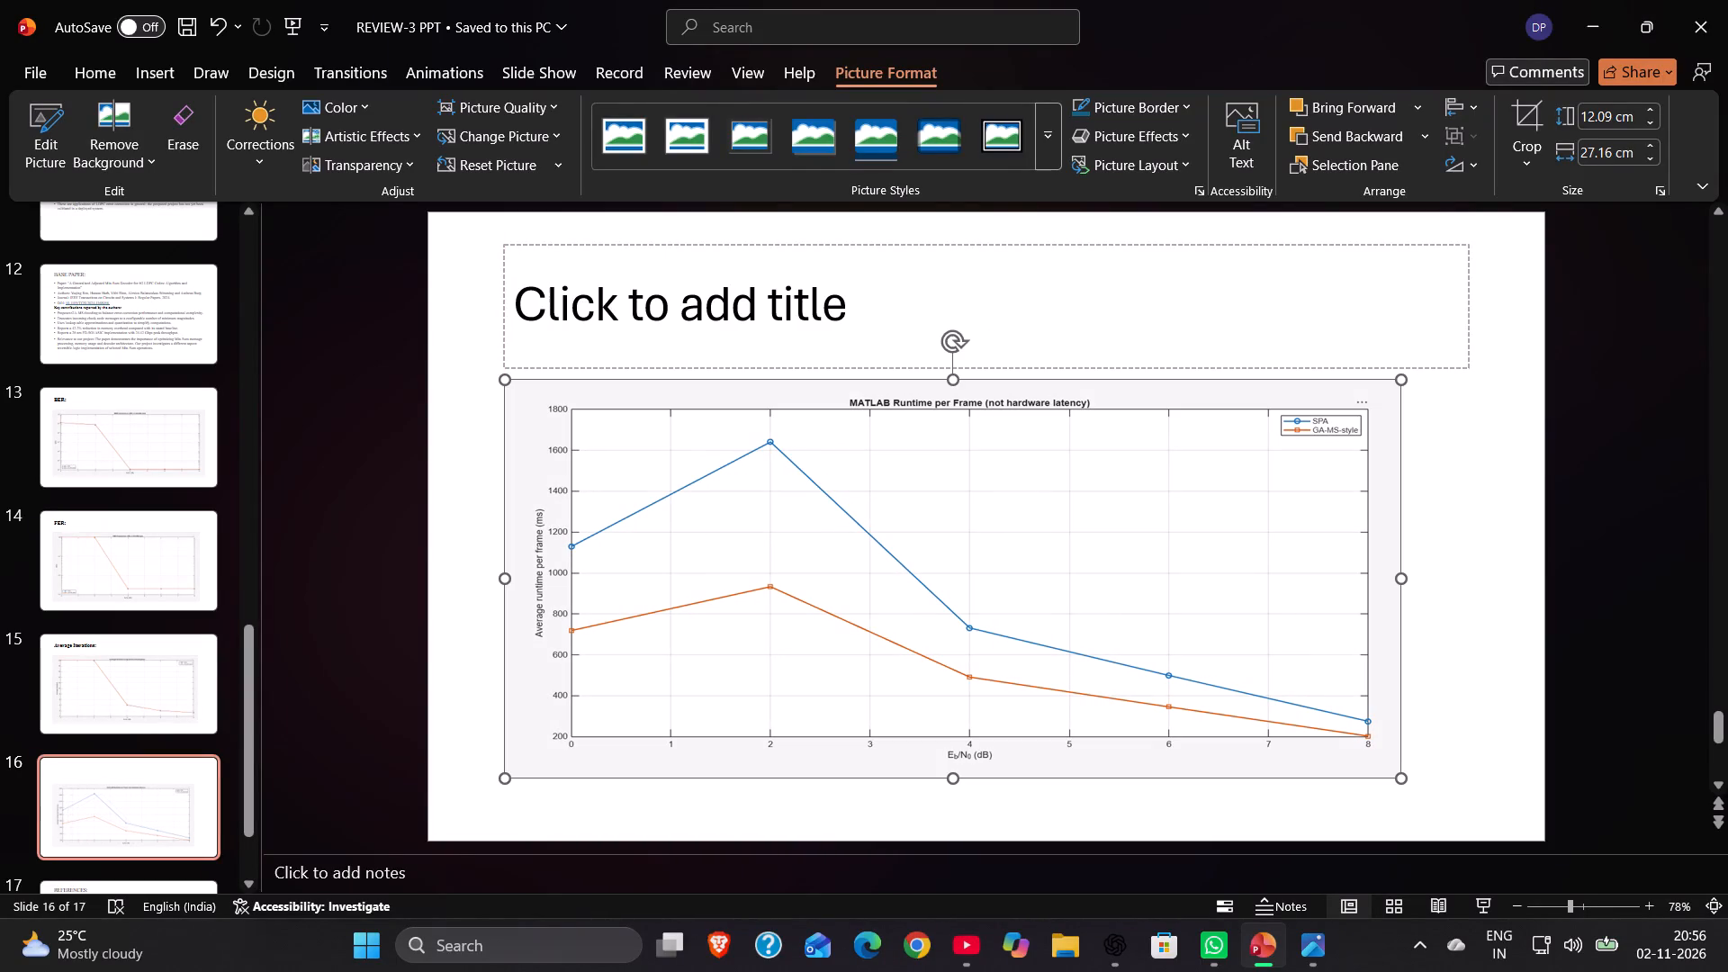
Enlarge the runtime graph rightward to about the title placeholder's right edge and upward, shortening the title placeholder from its bottom edge to make room.
{"action": "left_click_drag", "start_coordinate": [1402, 584], "coordinate": [1480, 578]}
{"action": "left_click", "coordinate": [973, 349]}
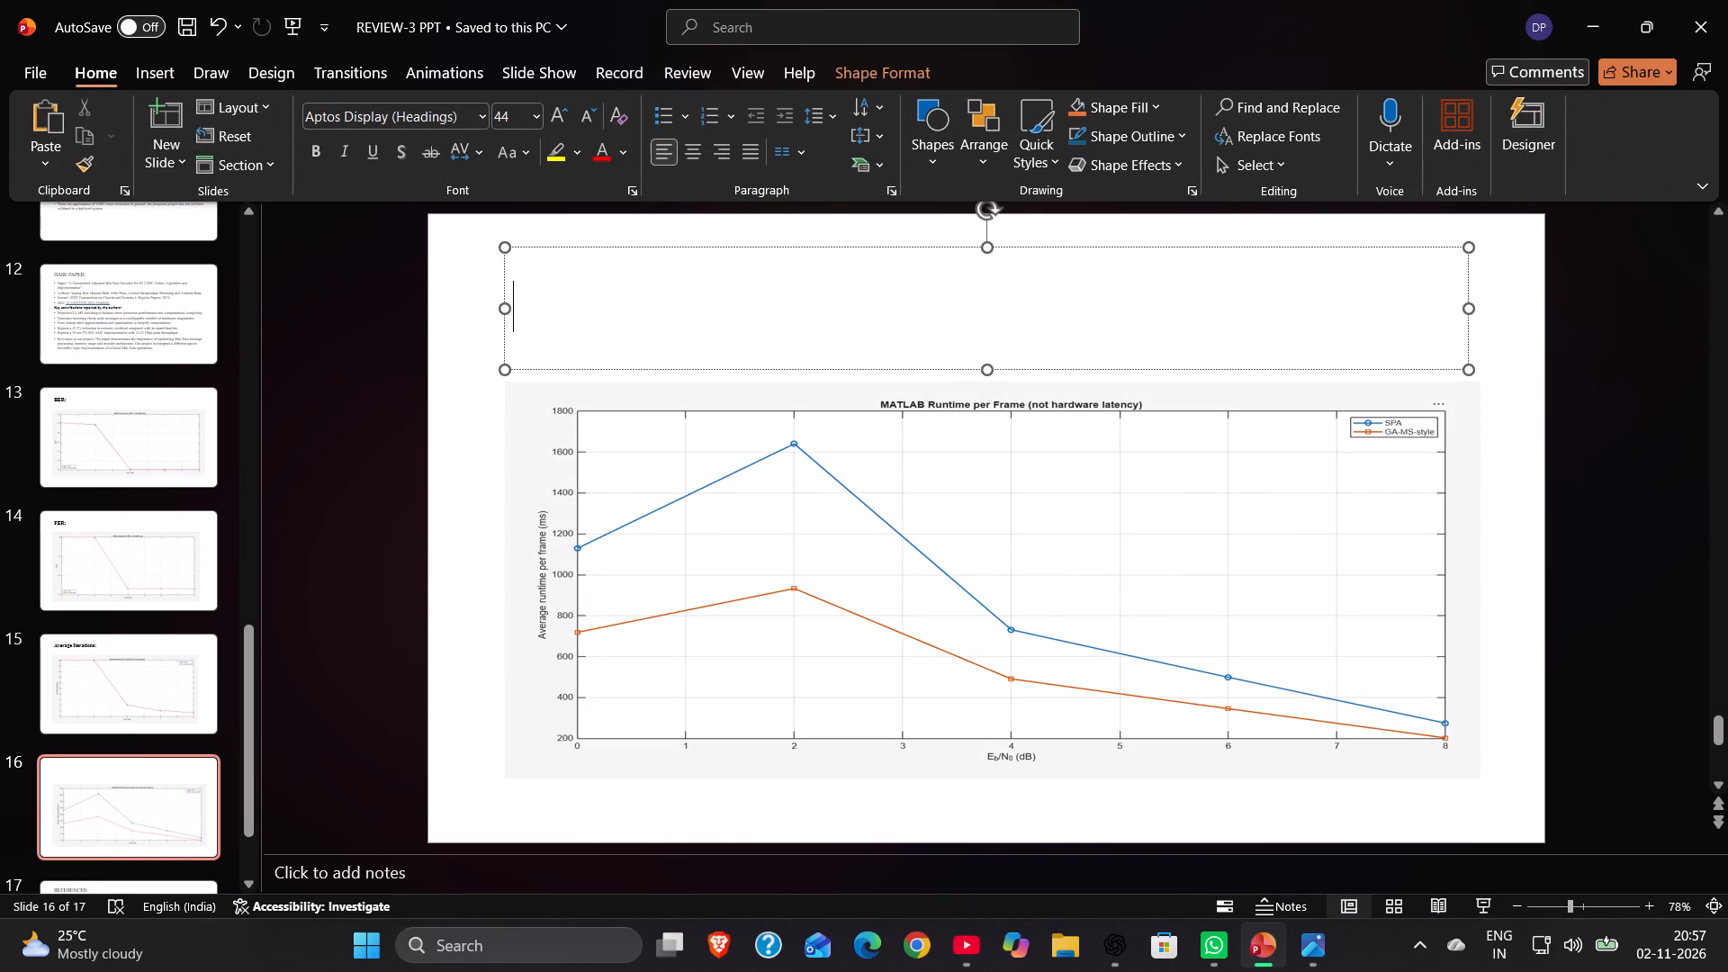
{"action": "left_click_drag", "start_coordinate": [985, 375], "coordinate": [980, 341]}
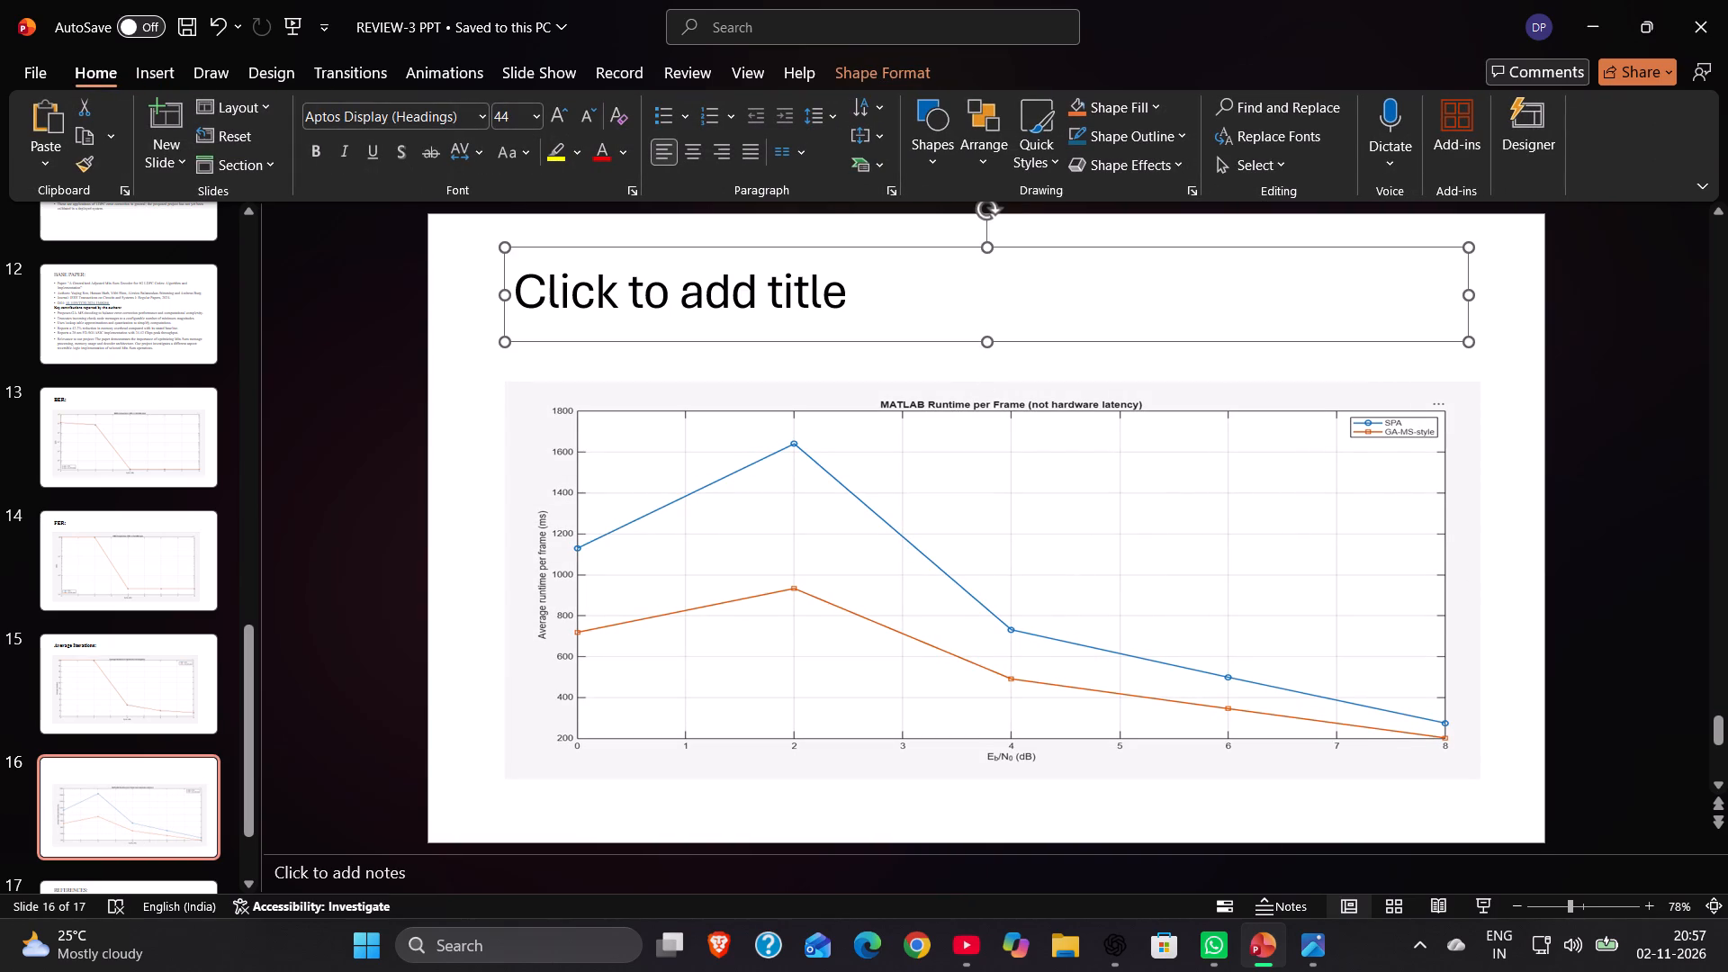
{"action": "left_click", "coordinate": [972, 406]}
{"action": "left_click_drag", "start_coordinate": [991, 378], "coordinate": [986, 366]}
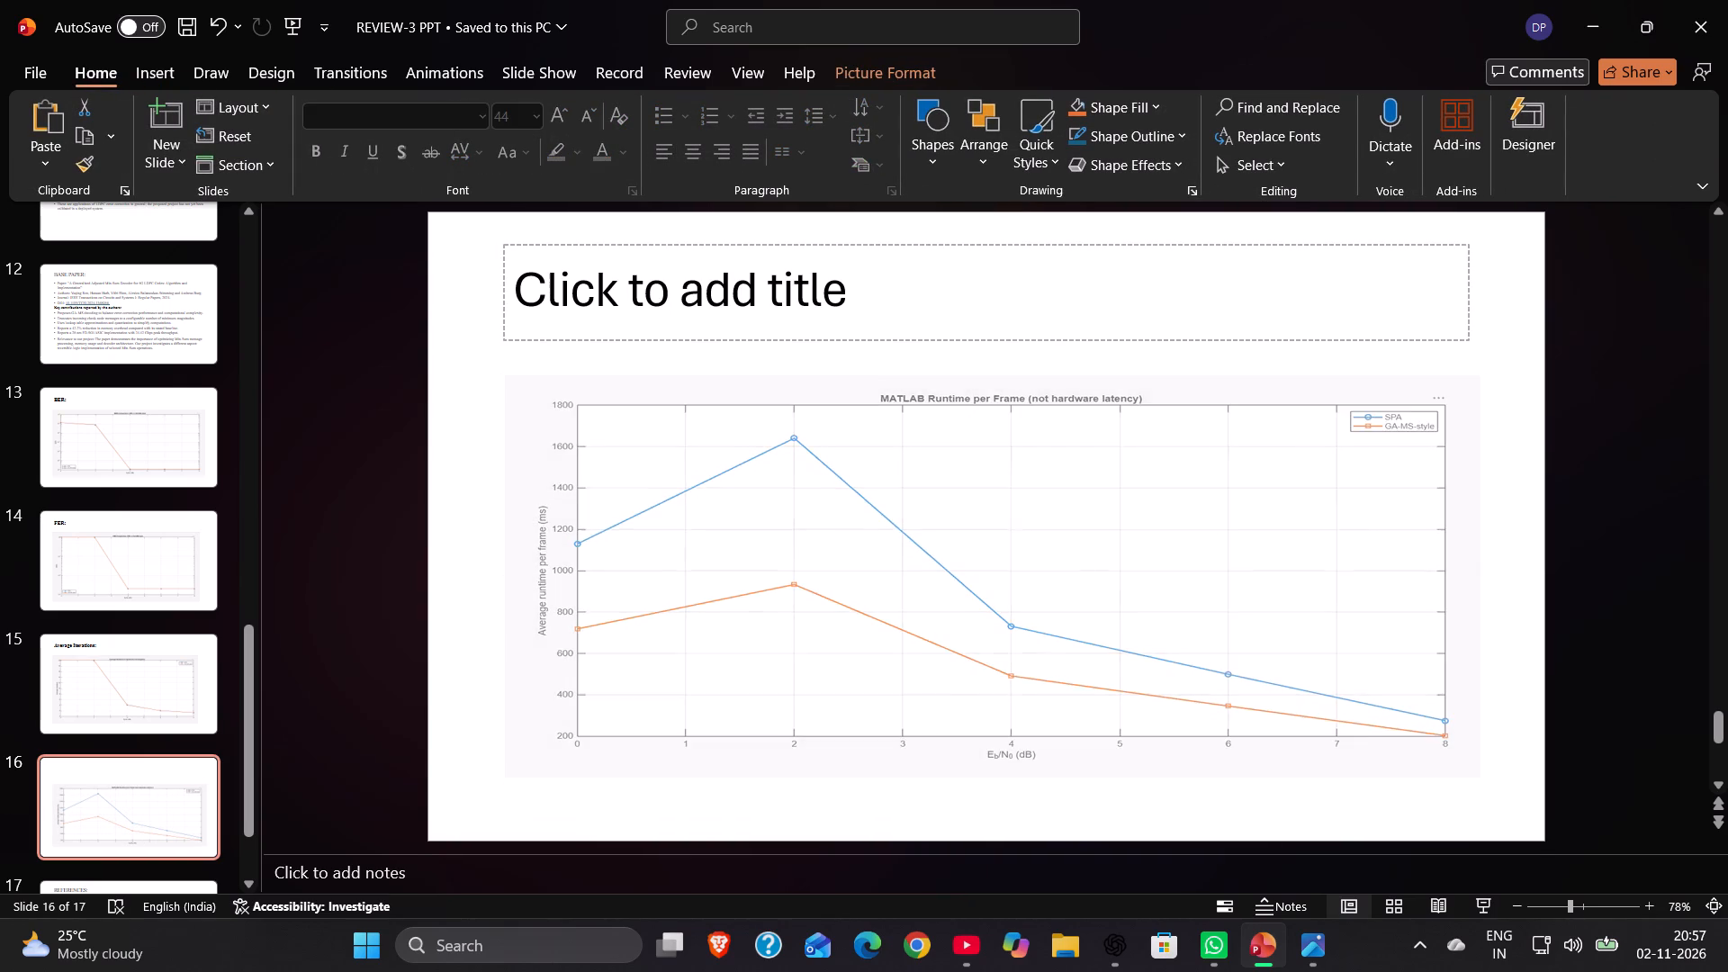
{"action": "left_click_drag", "start_coordinate": [986, 366], "coordinate": [982, 349]}
{"action": "left_click", "coordinate": [709, 284]}
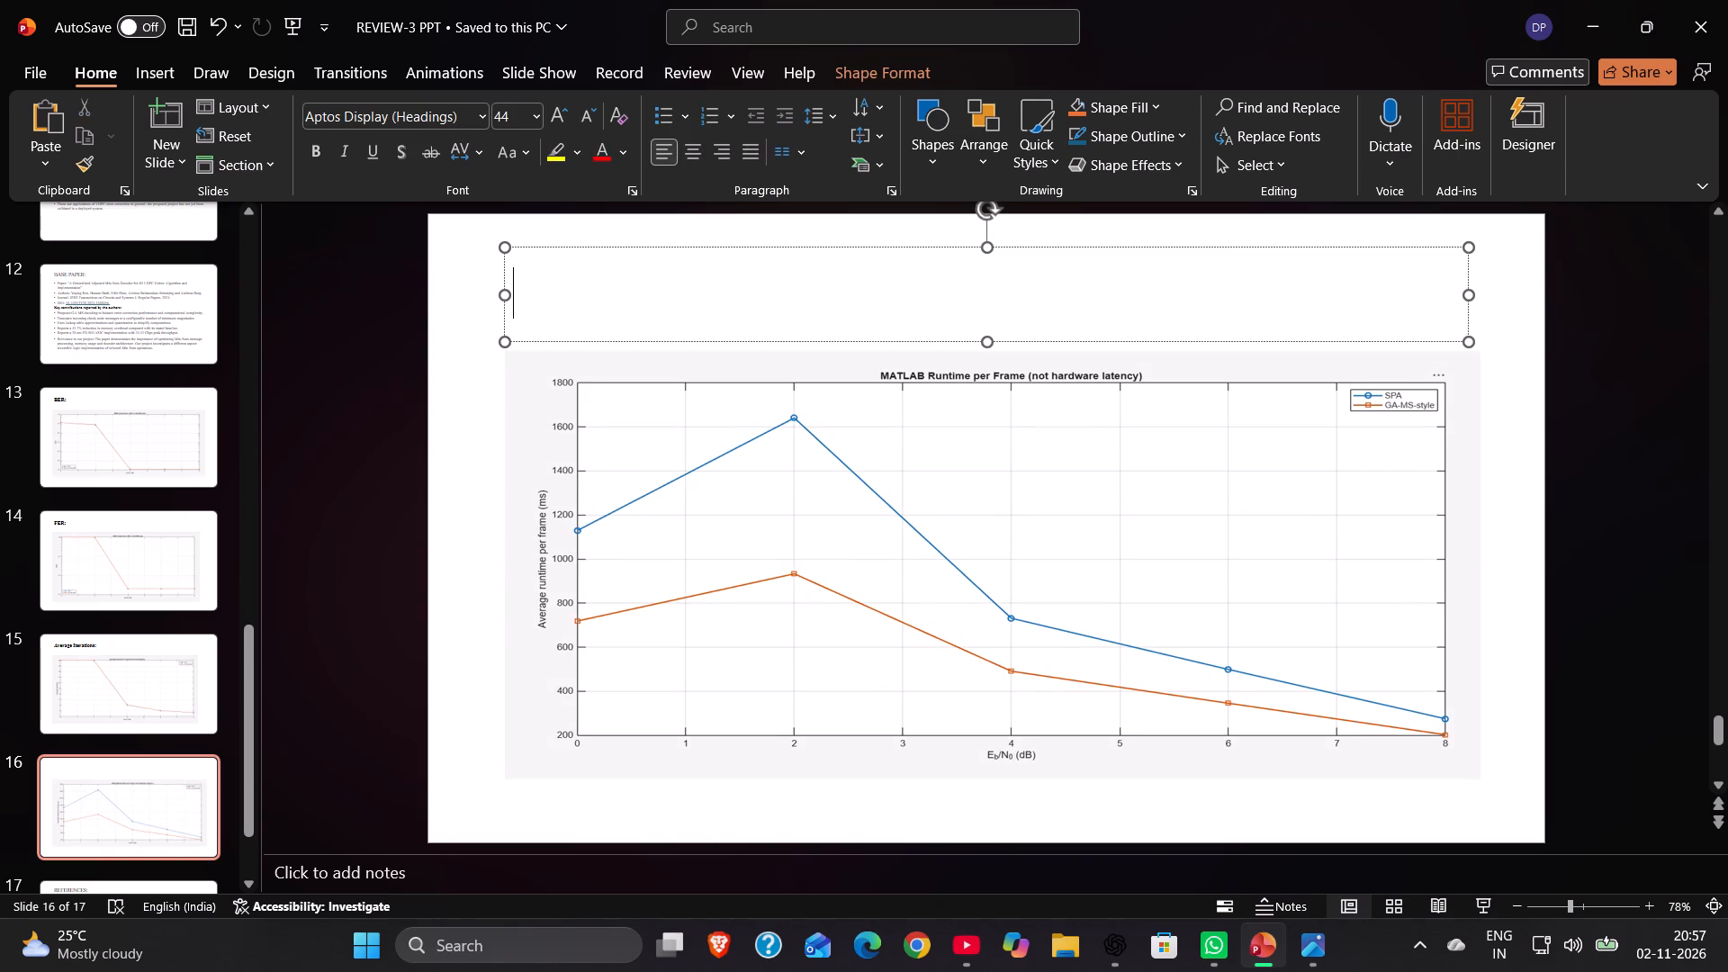
{"action": "left_click_drag", "start_coordinate": [984, 343], "coordinate": [984, 331]}
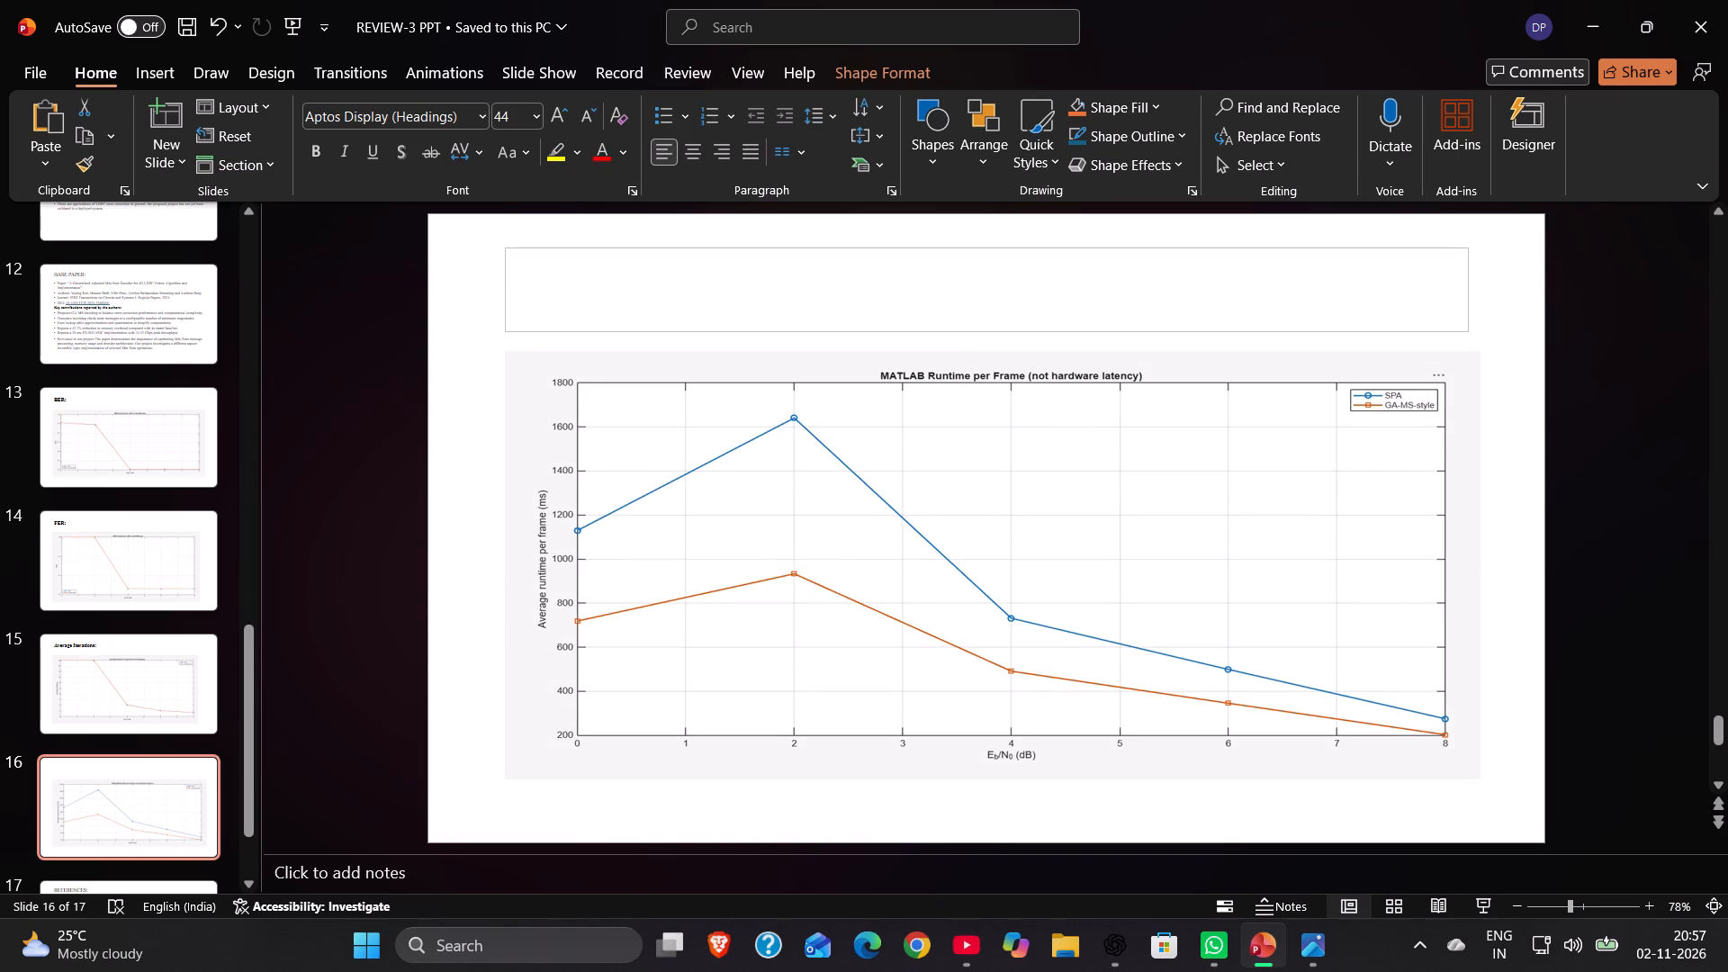
{"action": "left_click_drag", "start_coordinate": [984, 331], "coordinate": [979, 319]}
Enter "Runtime per Frame:" as the title of the runtime graph slide.
{"action": "left_click", "coordinate": [860, 301]}
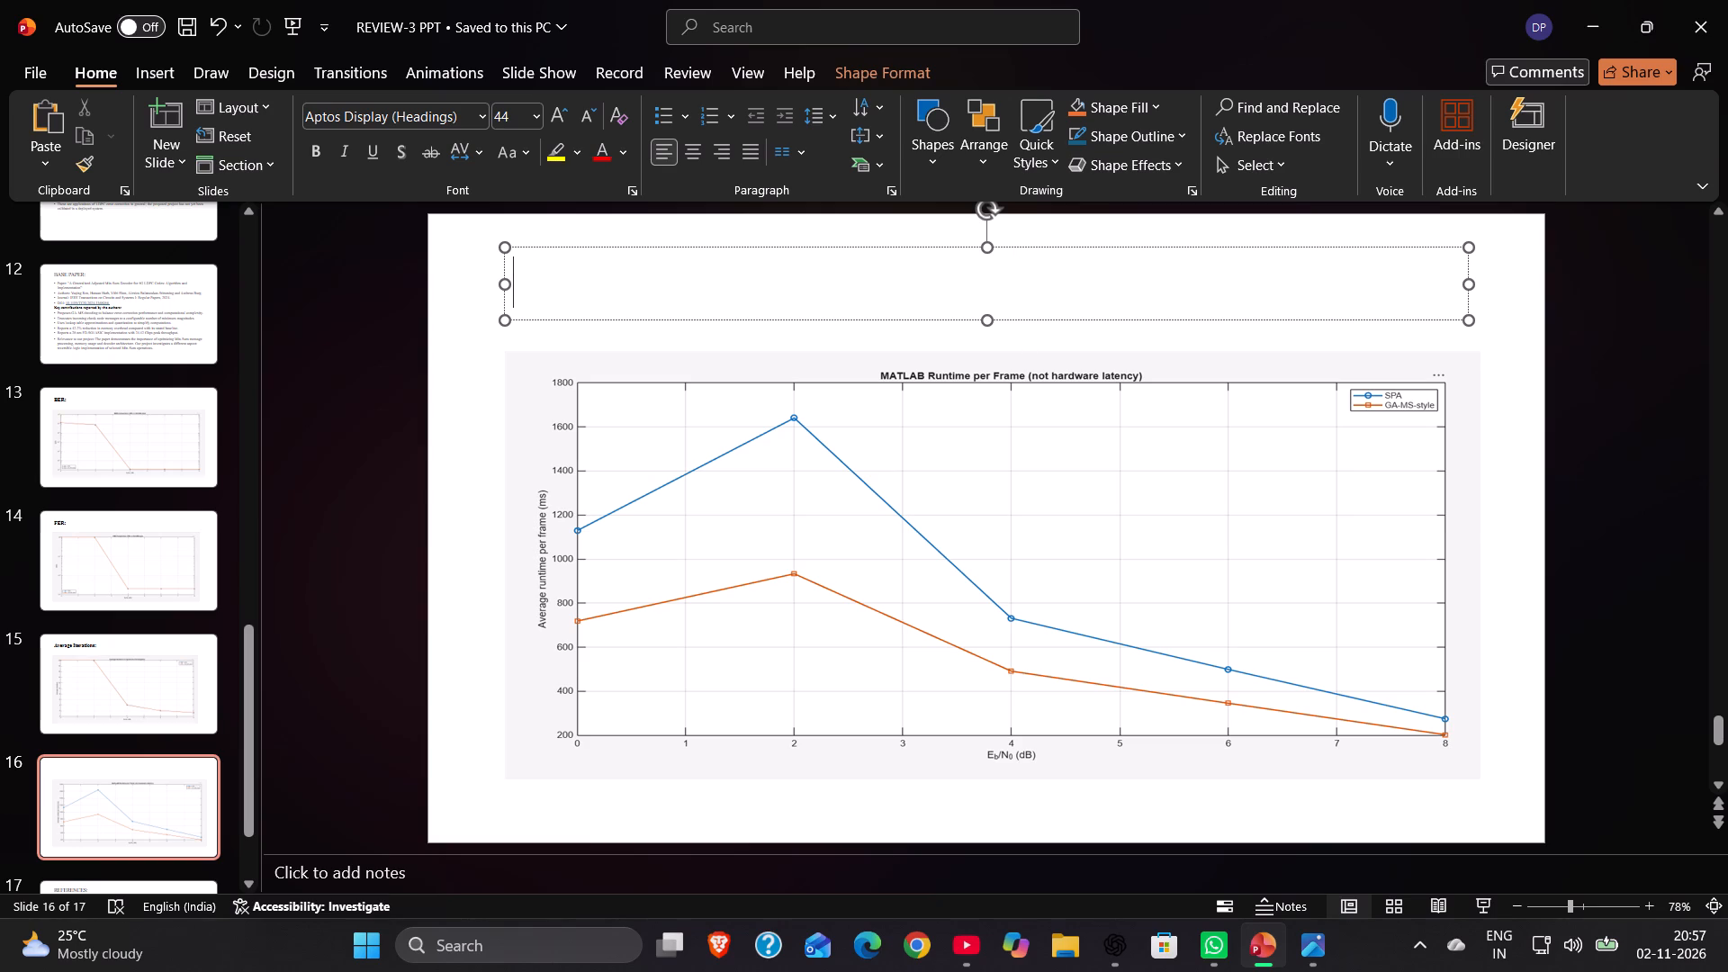
{"action": "scroll", "coordinate": [931, 439], "scroll_direction": "up", "scroll_amount": 4, "text": "ctrl"}
{"action": "scroll", "coordinate": [931, 439], "scroll_direction": "down", "scroll_amount": 2, "text": "ctrl"}
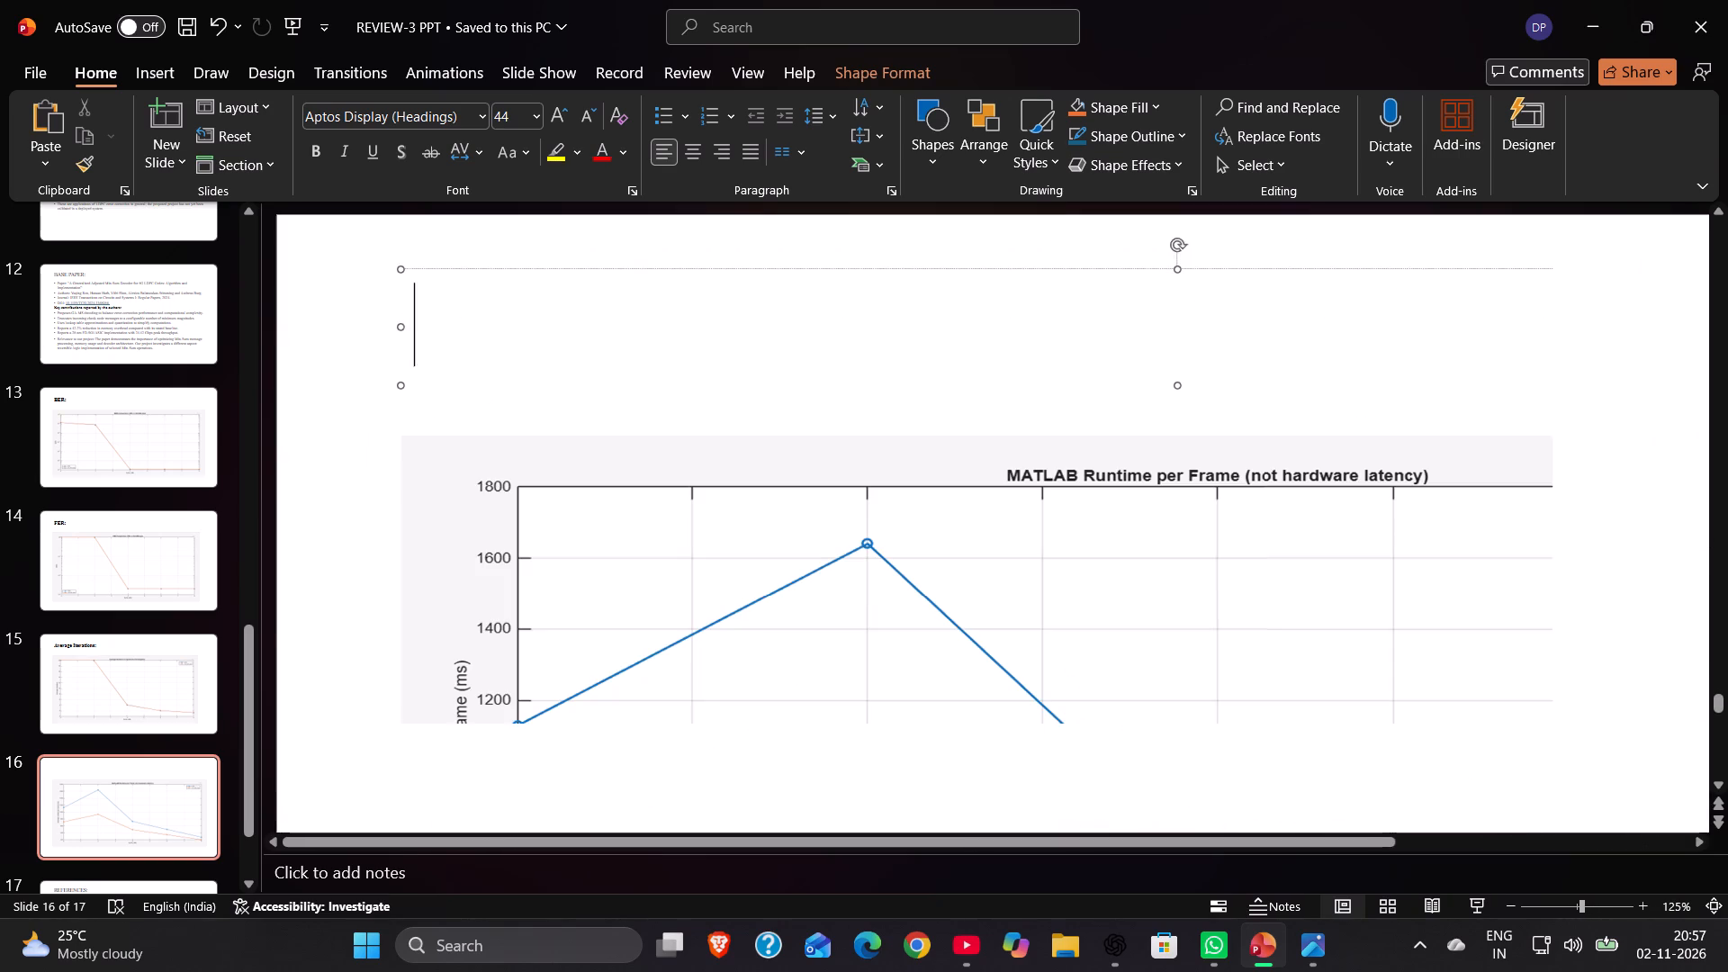
{"action": "scroll", "coordinate": [931, 439], "scroll_direction": "down", "scroll_amount": 1, "text": "ctrl"}
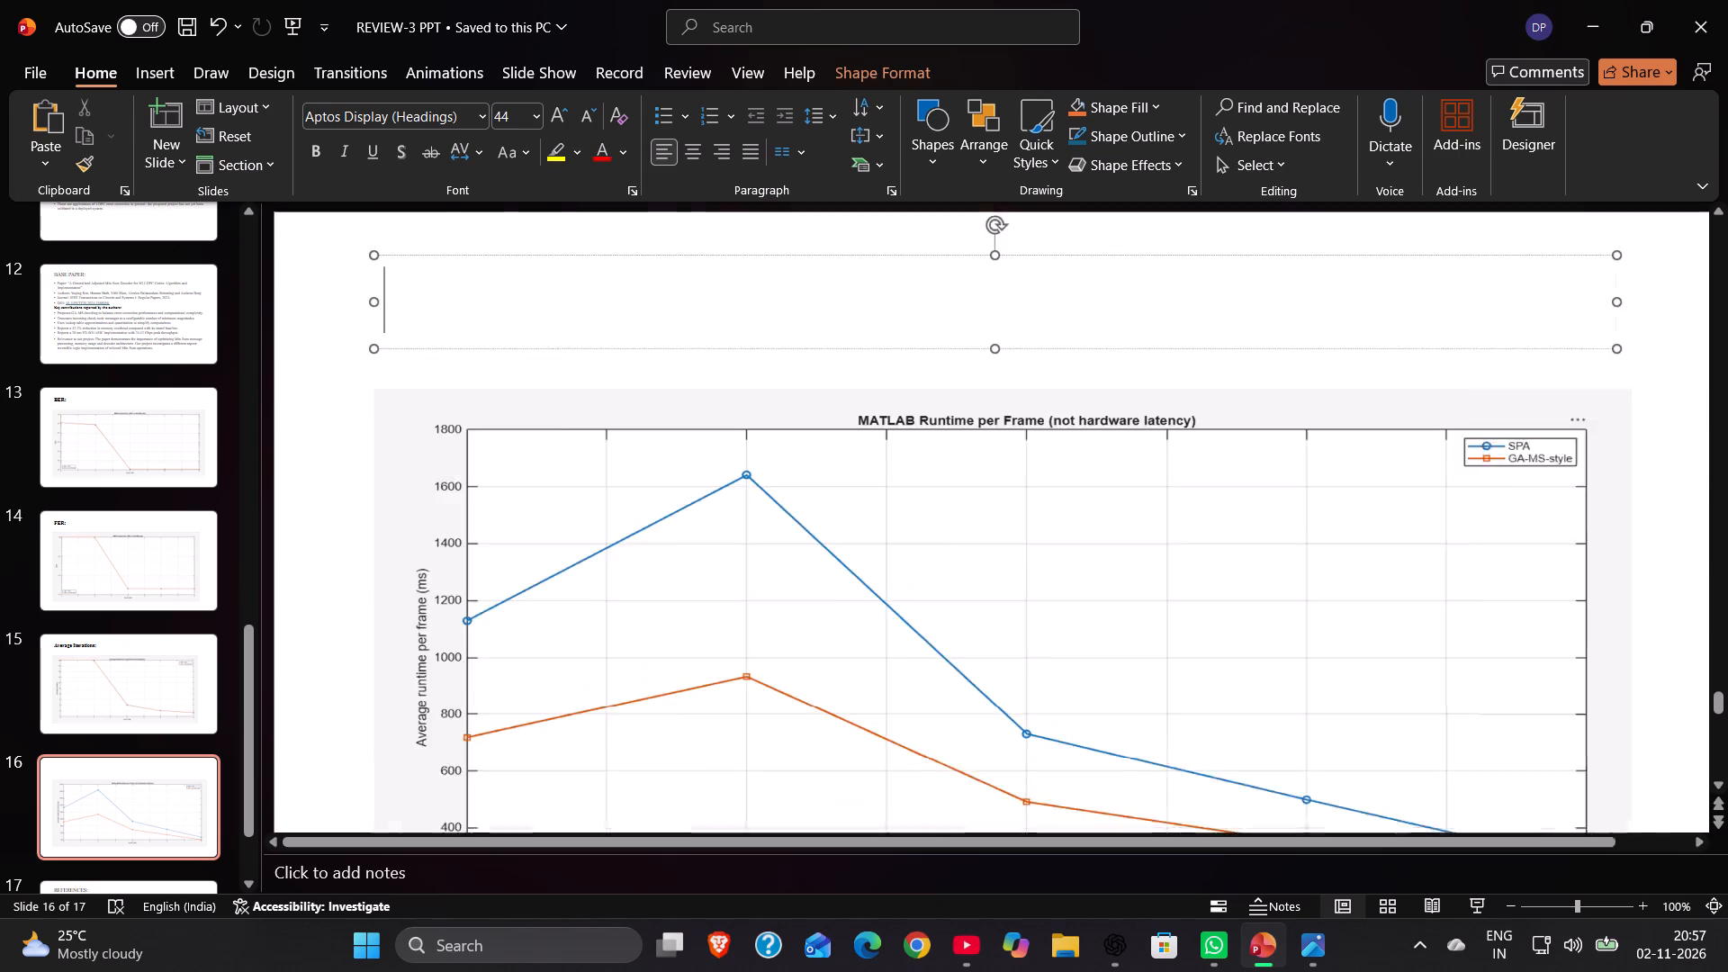
{"action": "scroll", "coordinate": [931, 439], "scroll_direction": "down", "scroll_amount": 1, "text": "ctrl"}
{"action": "scroll", "coordinate": [931, 439], "scroll_direction": "up", "scroll_amount": 4, "text": "ctrl"}
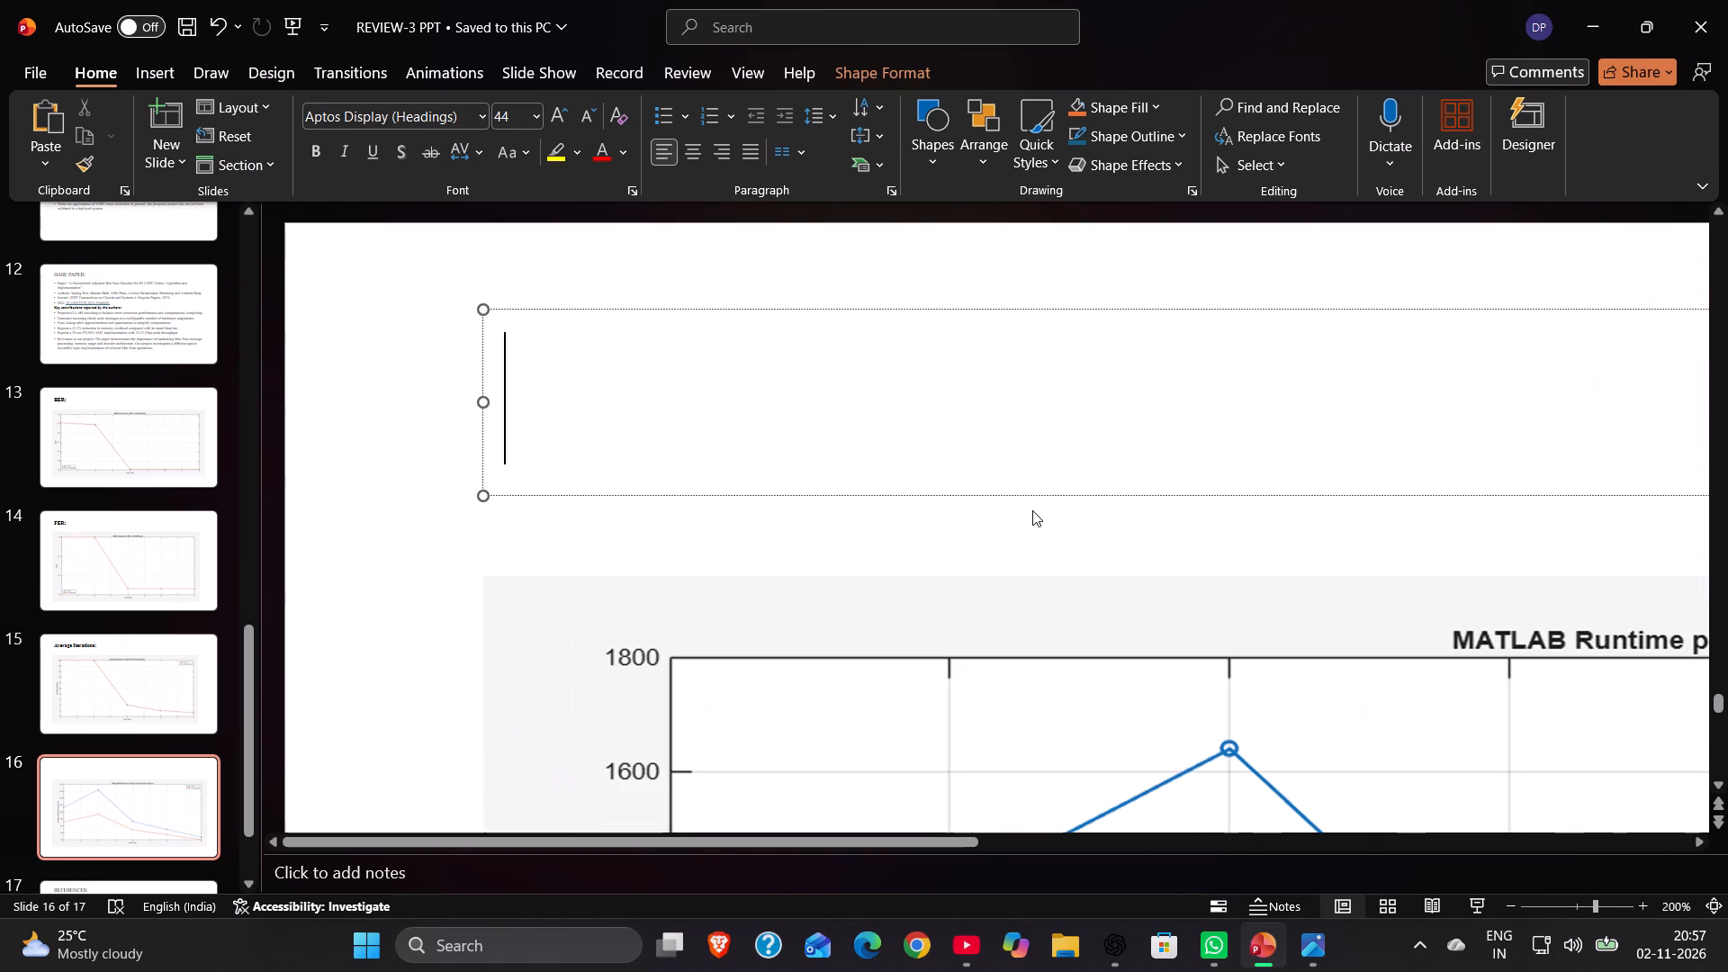
{"action": "scroll", "coordinate": [1032, 510], "scroll_direction": "down", "scroll_amount": 4, "text": "ctrl"}
{"action": "scroll", "coordinate": [1036, 391], "scroll_direction": "up", "scroll_amount": 4, "text": "ctrl"}
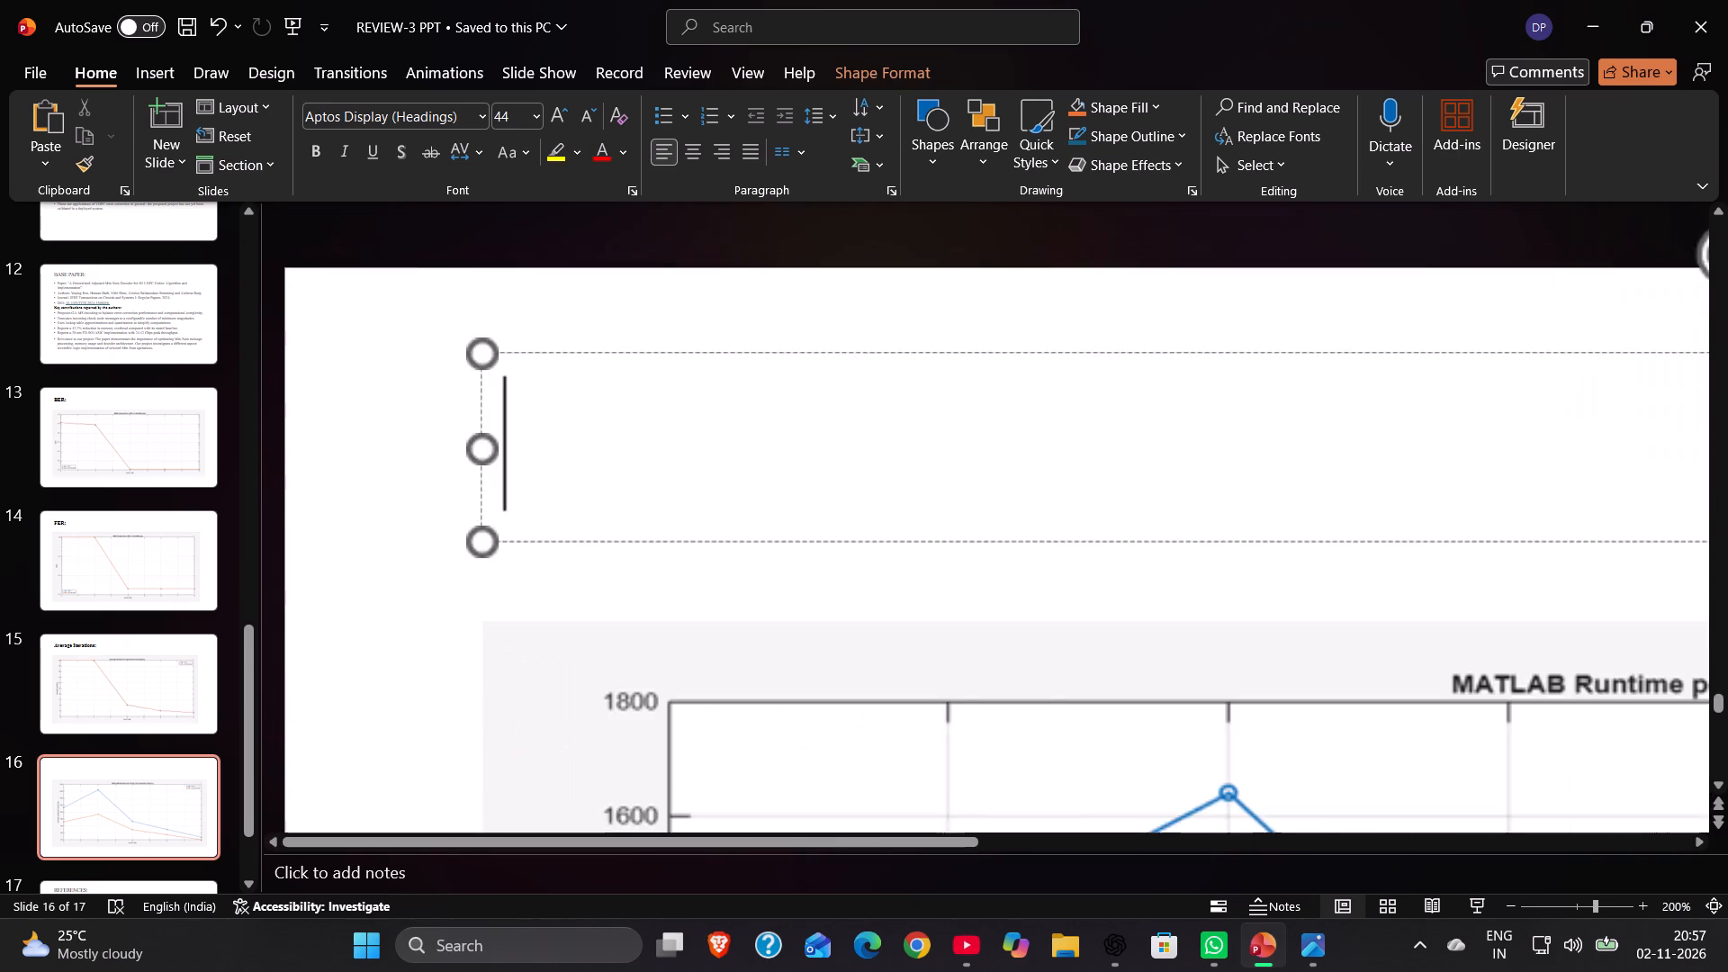
{"action": "scroll", "coordinate": [1036, 391], "scroll_direction": "down", "scroll_amount": 2, "text": "ctrl"}
{"action": "left_click", "coordinate": [495, 329]}
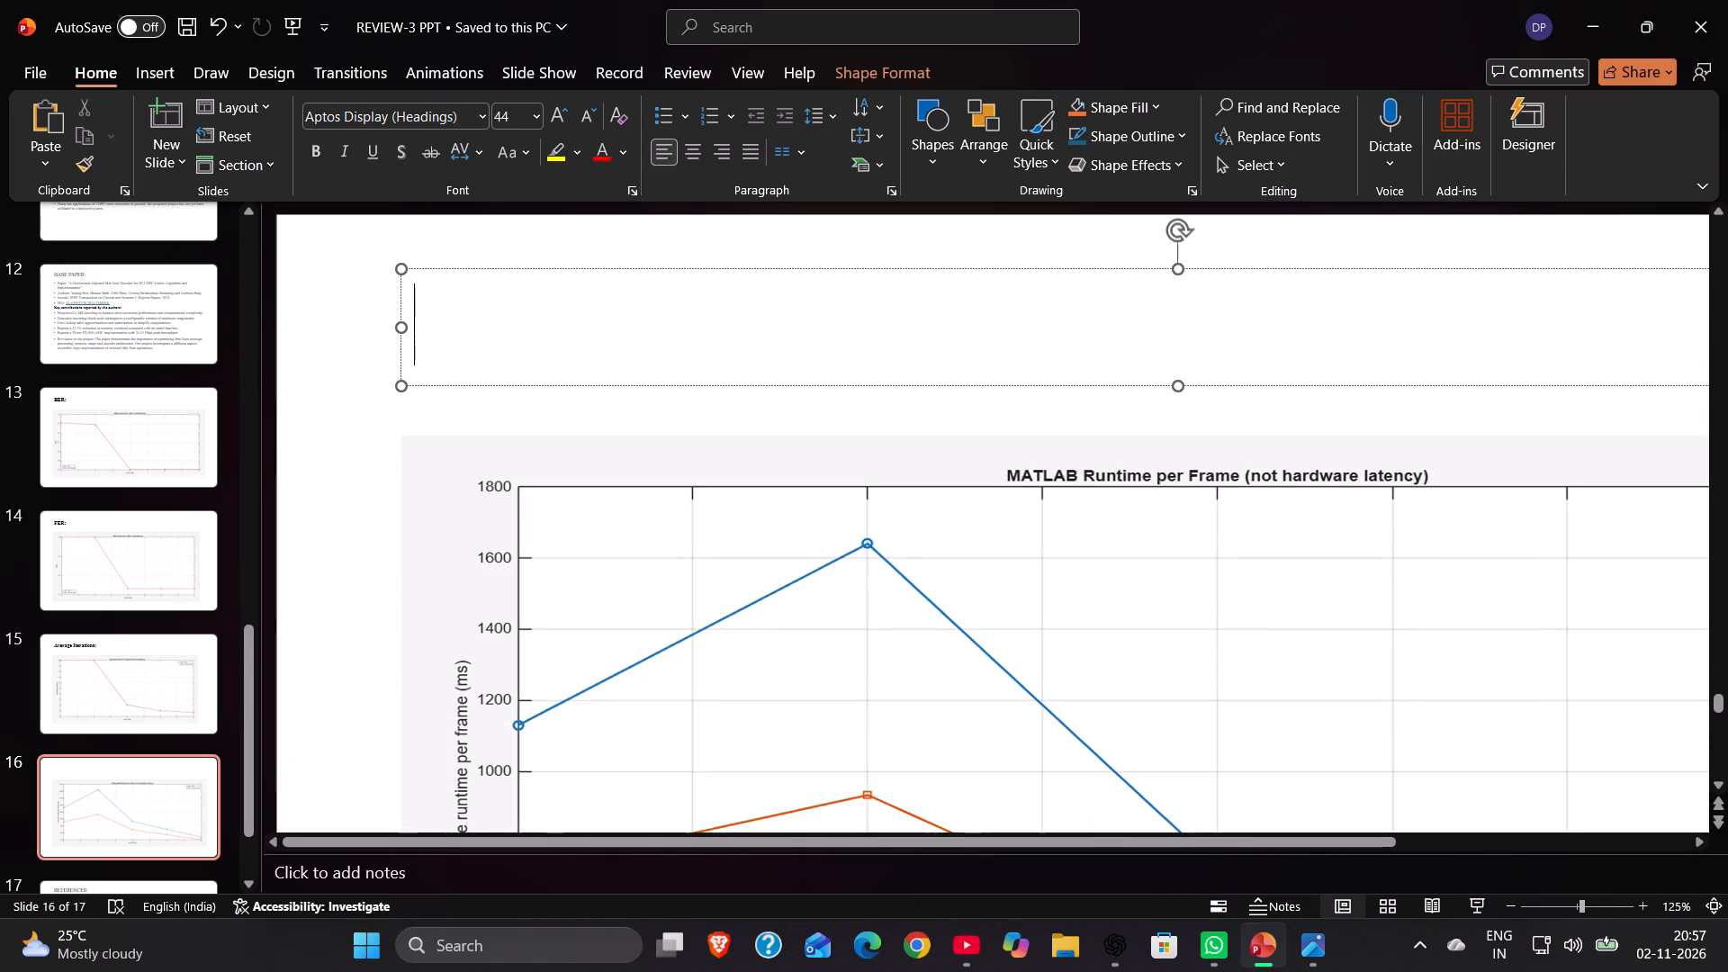
{"action": "key", "text": "shift+r"}
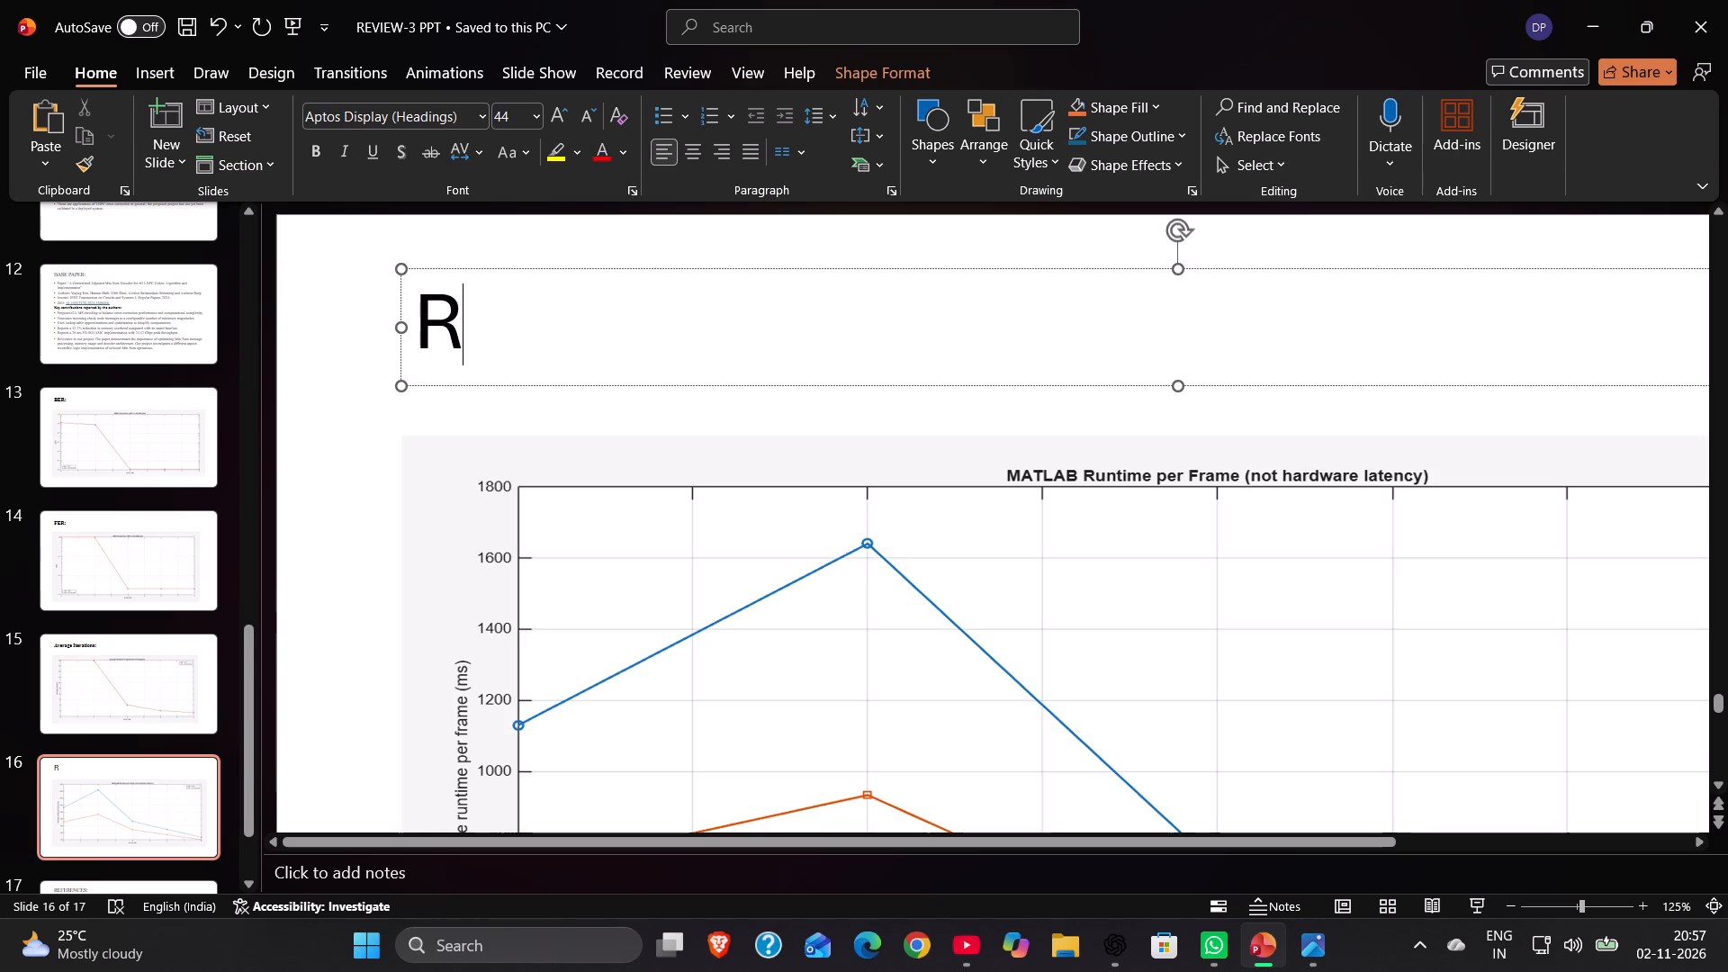
{"action": "type", "text": "untimer"}
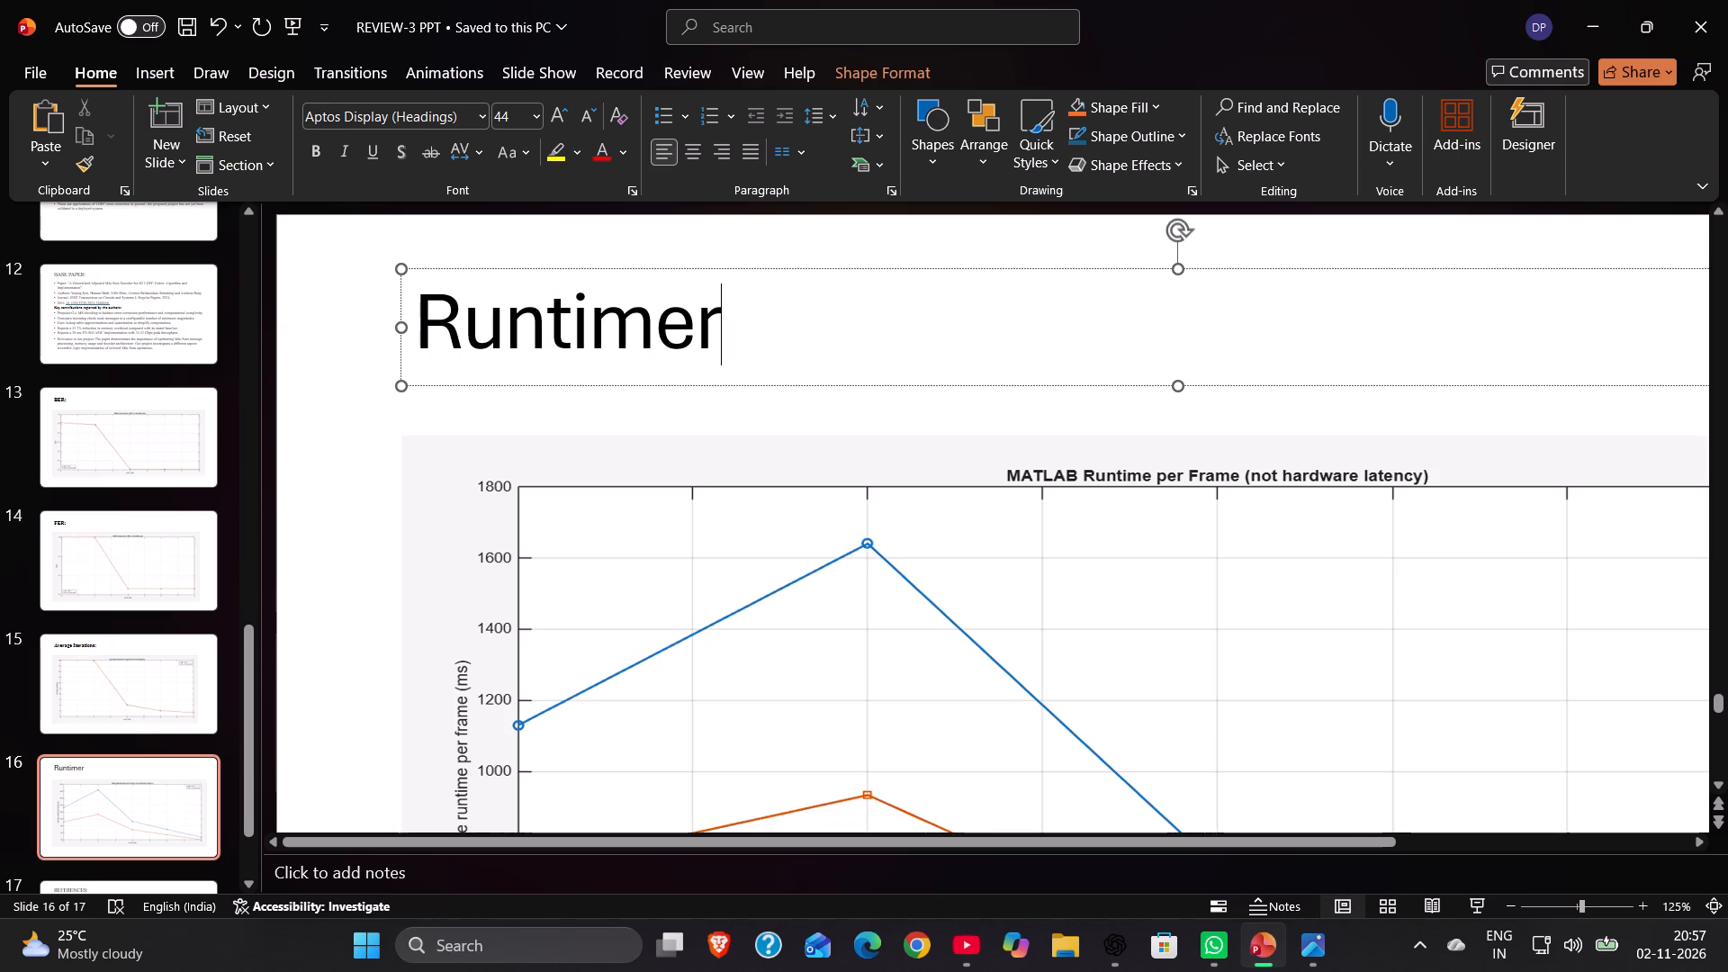
{"action": "key", "text": "BackSpace"}
{"action": "key", "text": "space"}
{"action": "type", "text": "per"}
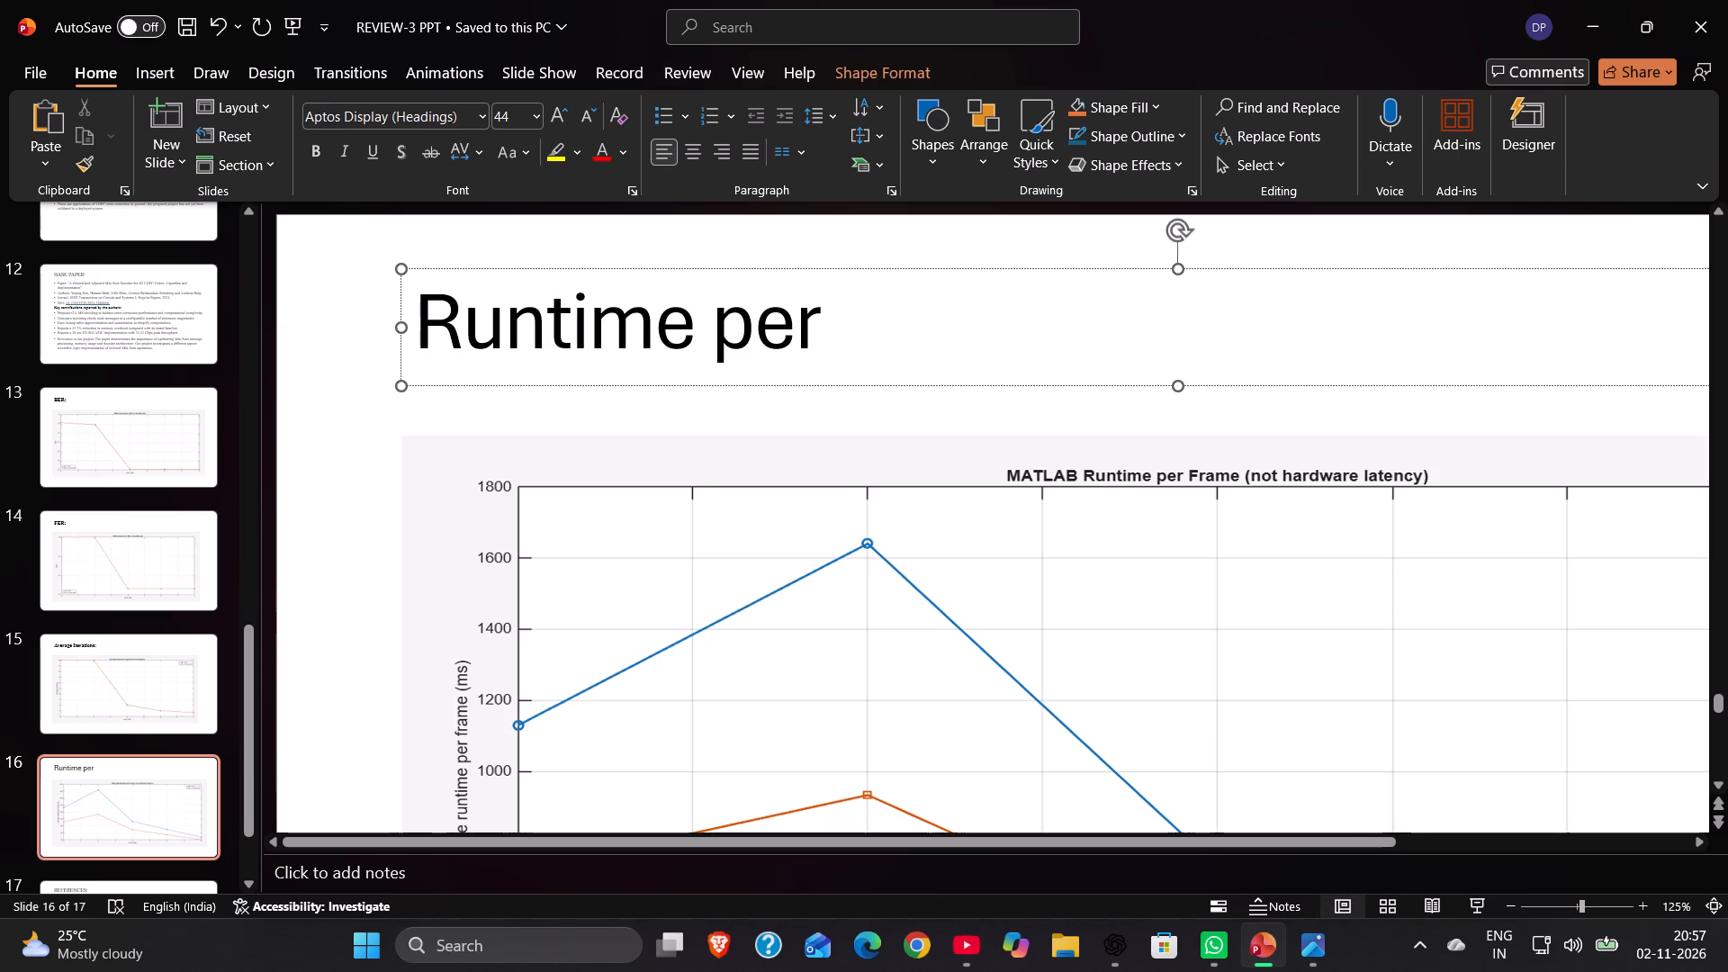
{"action": "key", "text": "space"}
{"action": "type", "text": "Frame"}
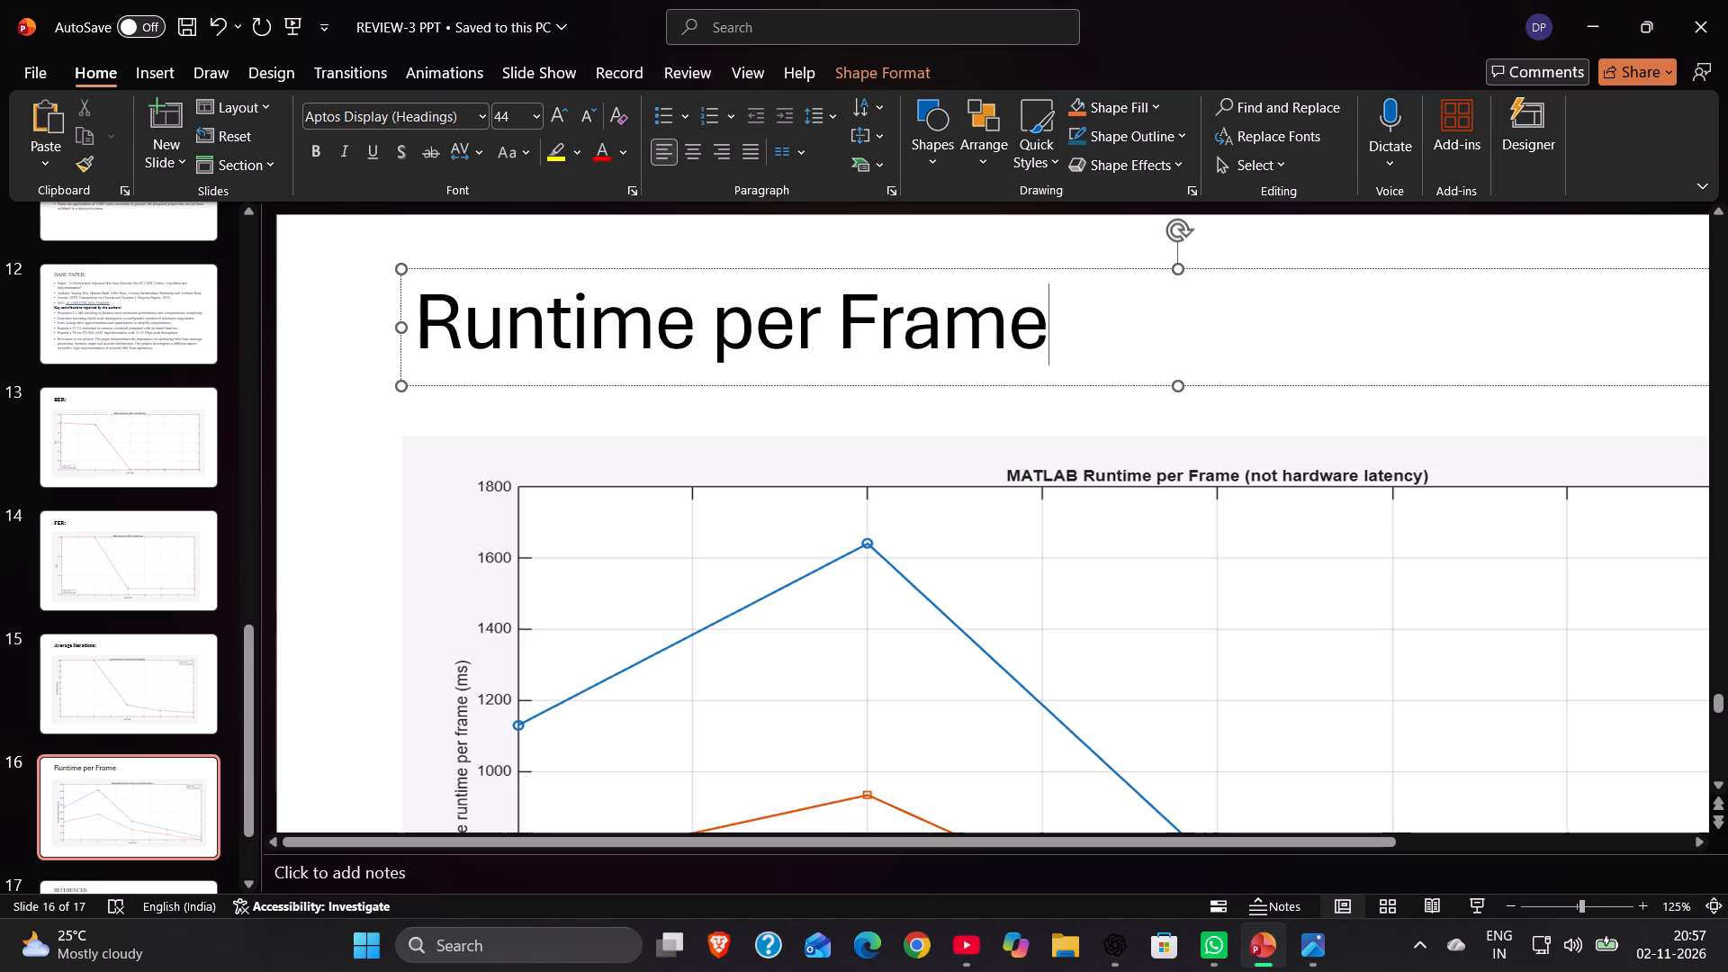
{"action": "key", "text": "shift+colon"}
Format the whole "Runtime per Frame:" title in bold Times New Roman at 28 pt.
{"action": "key", "text": "ctrl+a"}
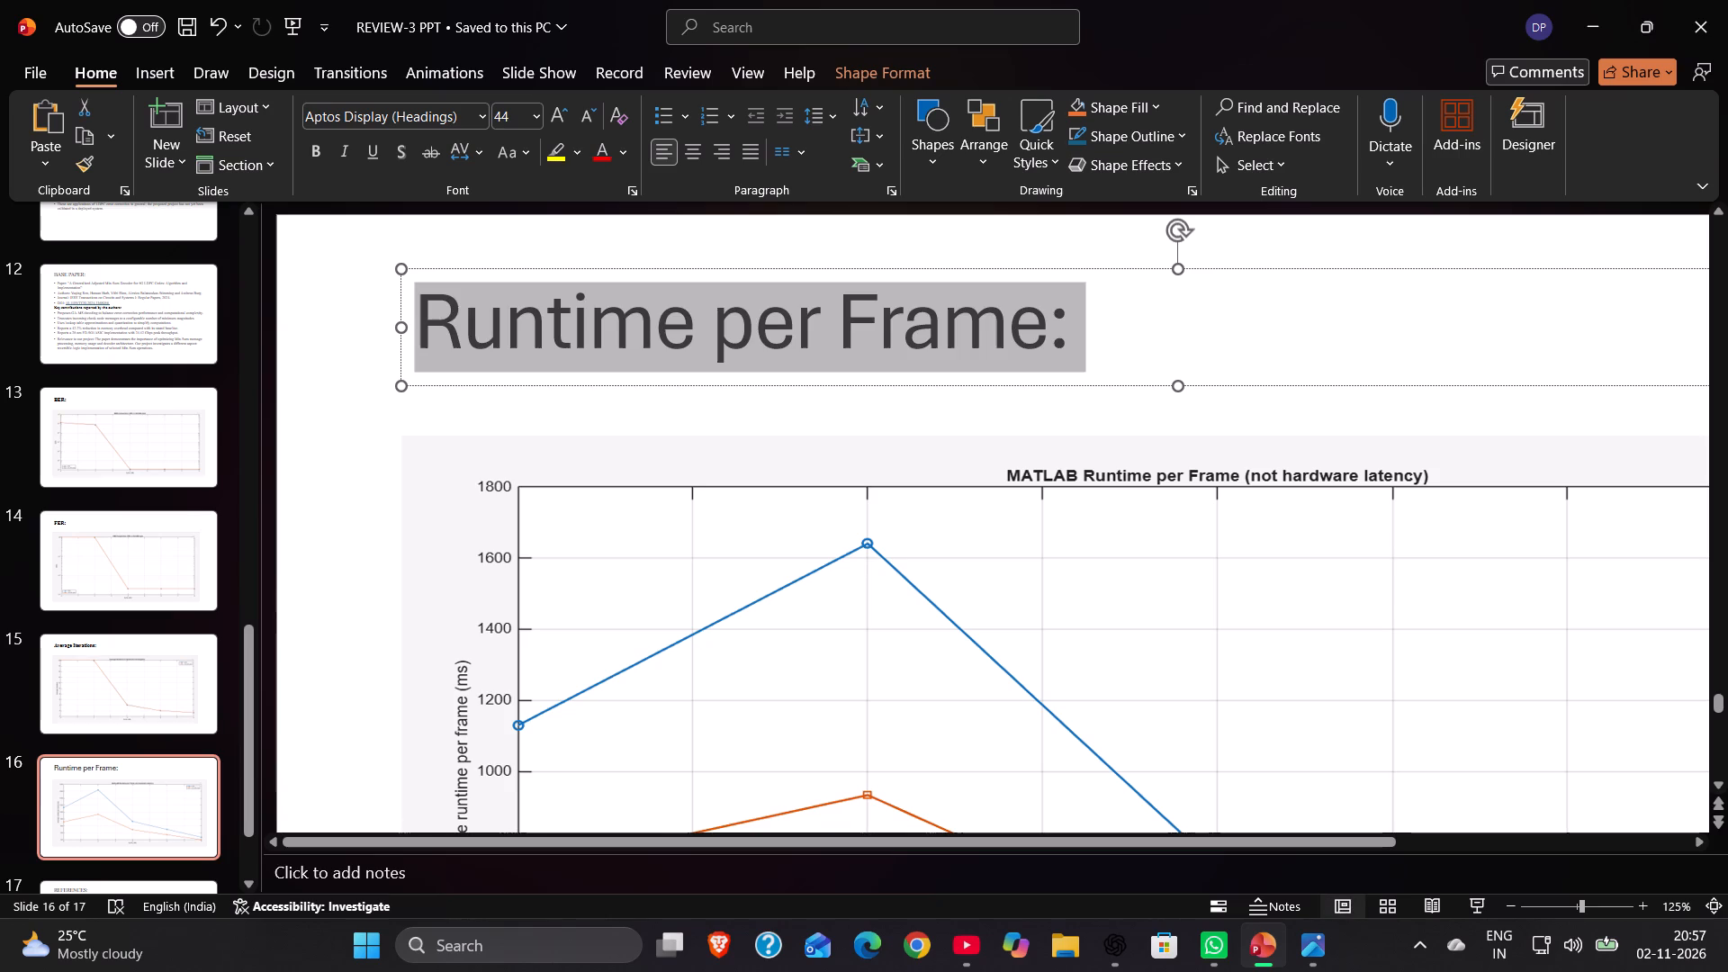
{"action": "left_click", "coordinate": [475, 118]}
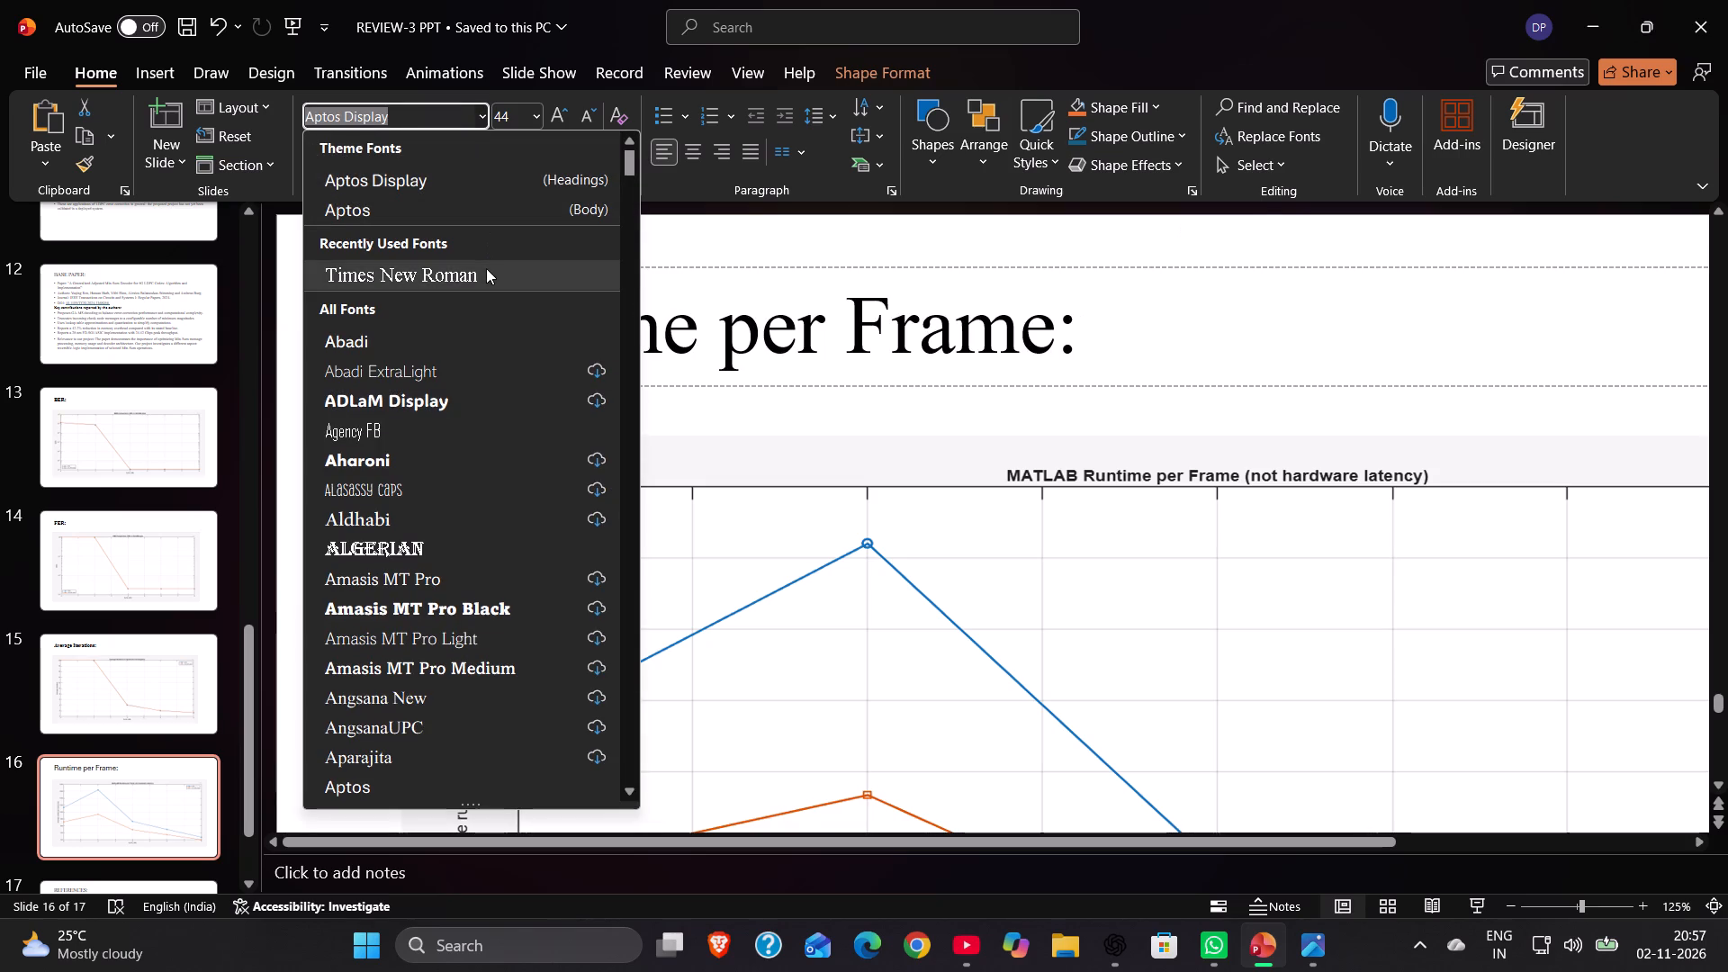
{"action": "left_click", "coordinate": [486, 268]}
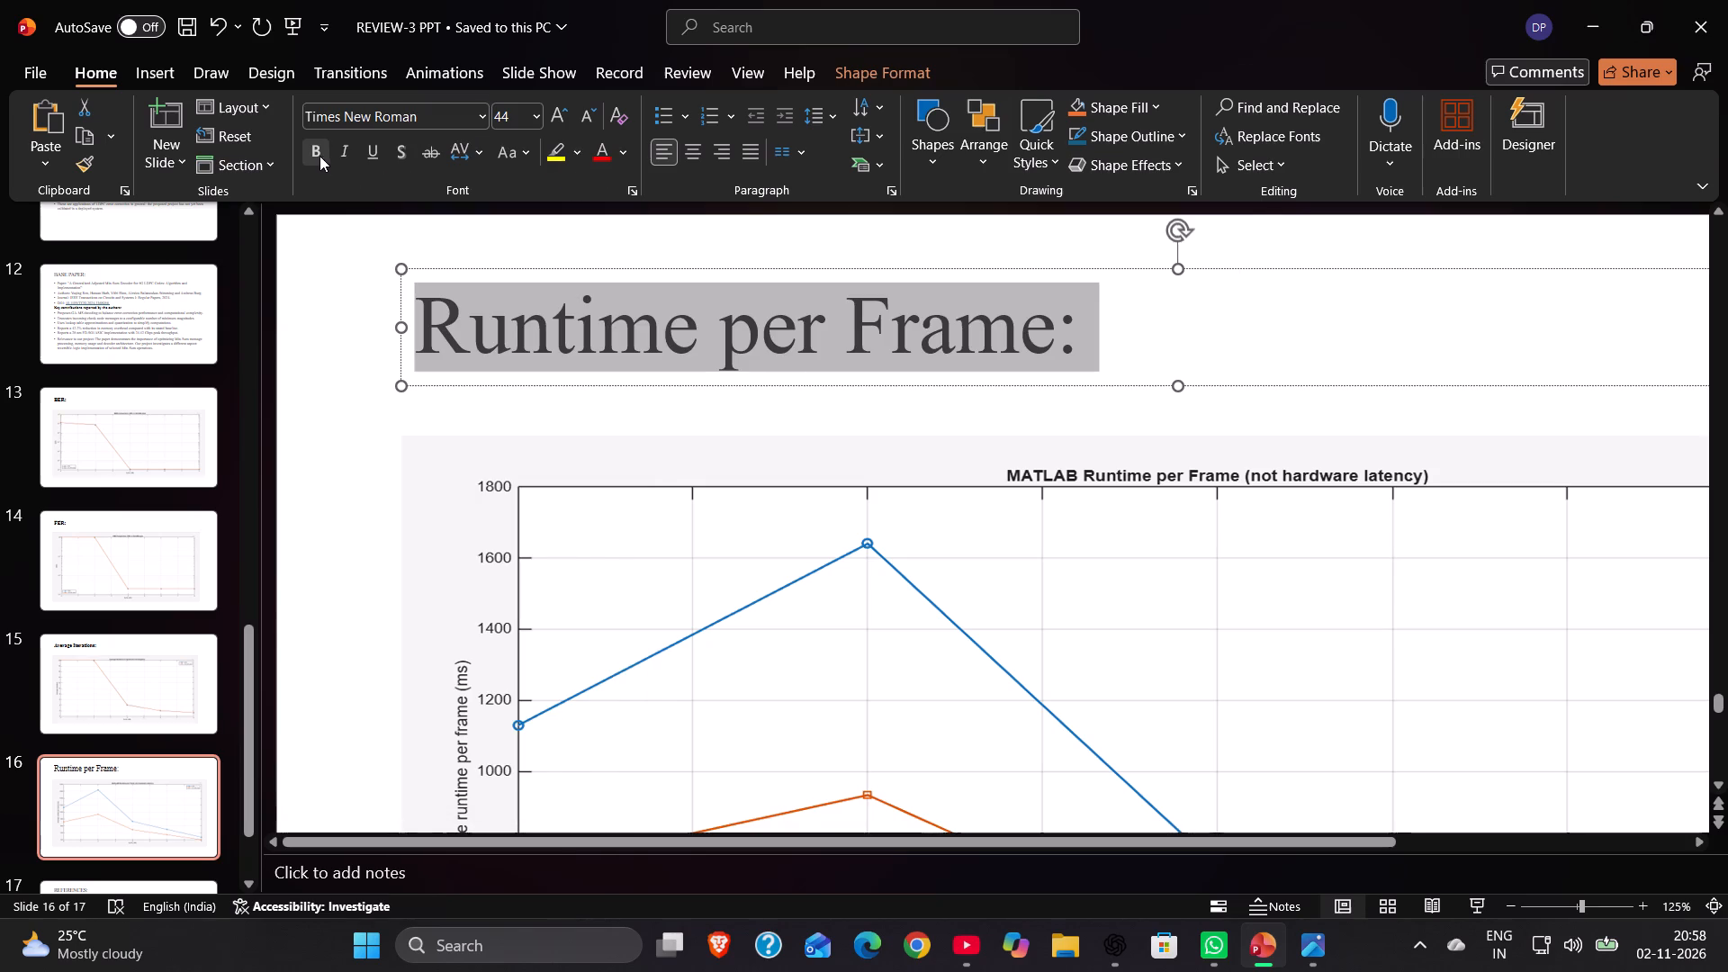
{"action": "left_click", "coordinate": [319, 156]}
{"action": "left_click", "coordinate": [530, 122]}
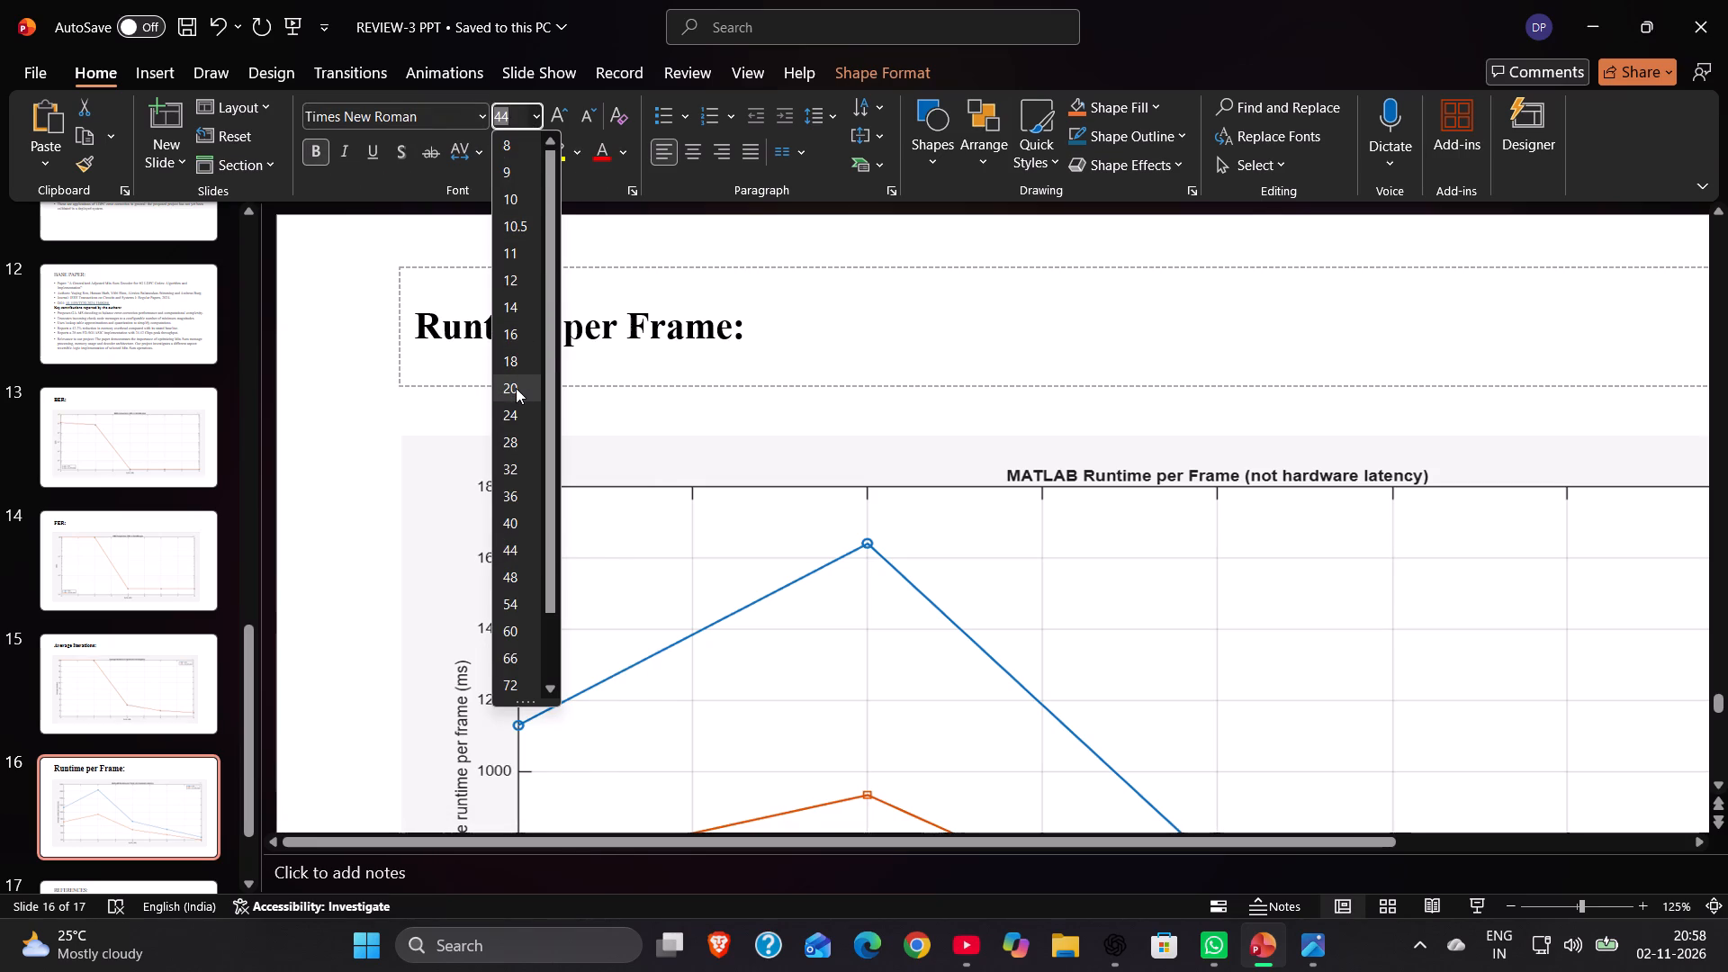
{"action": "left_click", "coordinate": [519, 446]}
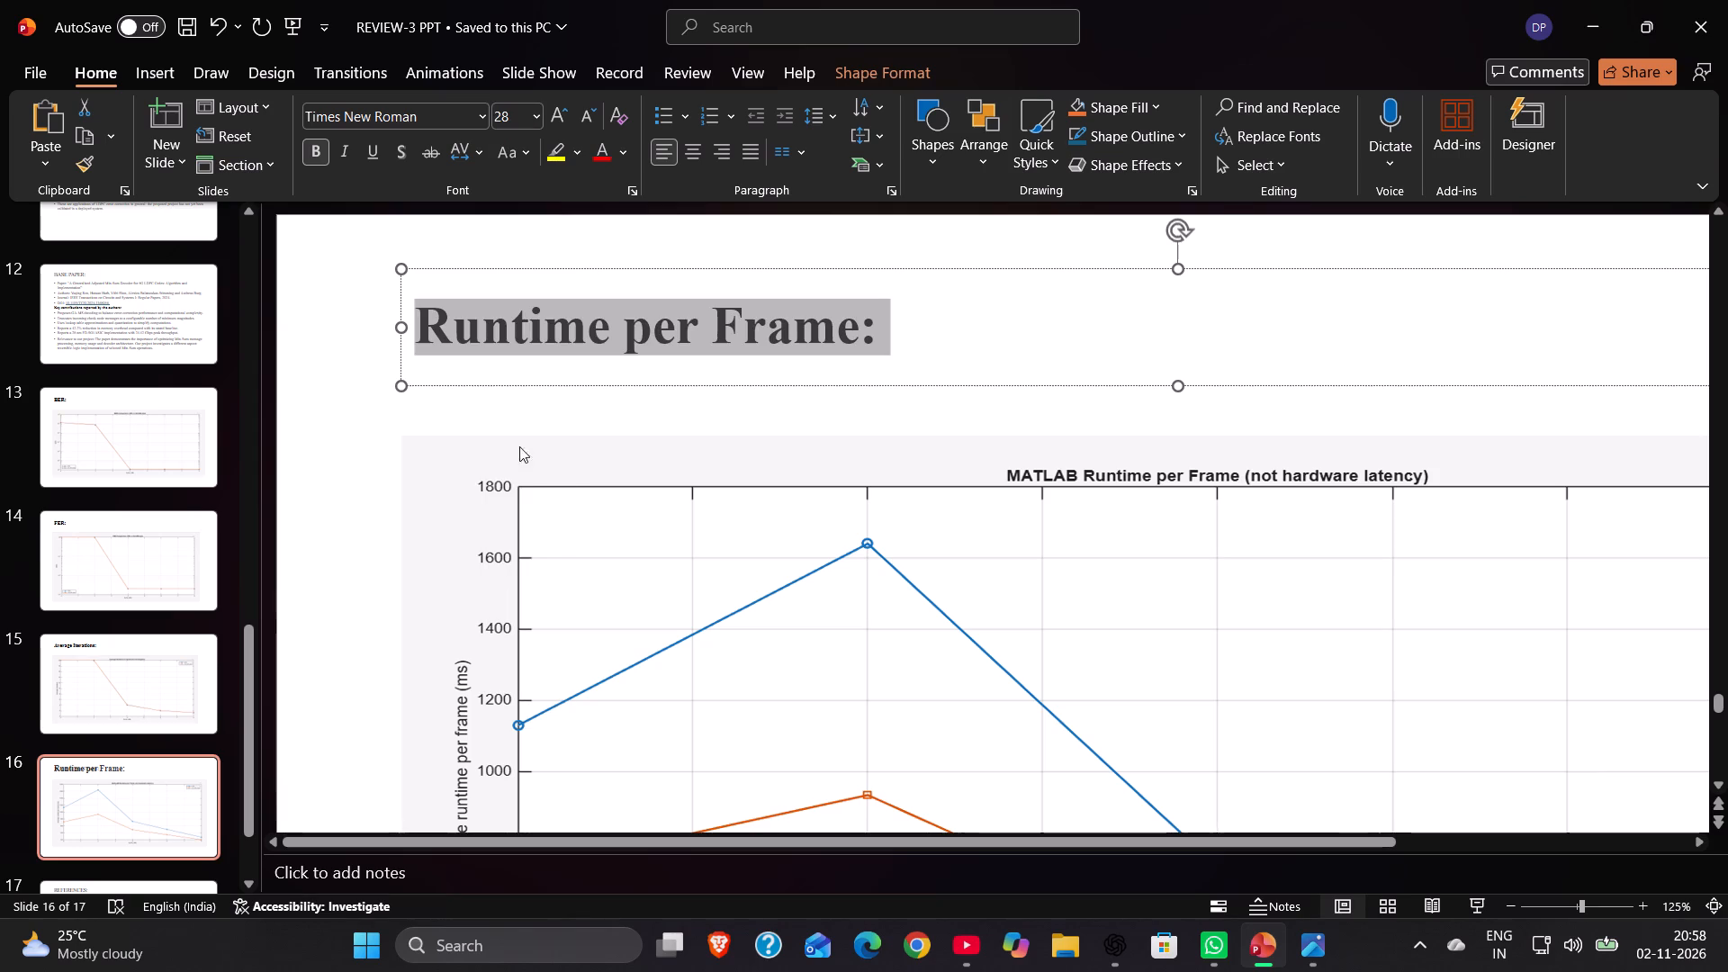
Leave the title text and select the whole "Runtime per Frame:" slide, just before the References slide.
{"action": "scroll", "coordinate": [426, 429], "scroll_direction": "down", "scroll_amount": 6, "text": "ctrl"}
{"action": "scroll", "coordinate": [506, 467], "scroll_direction": "up", "scroll_amount": 1, "text": "ctrl"}
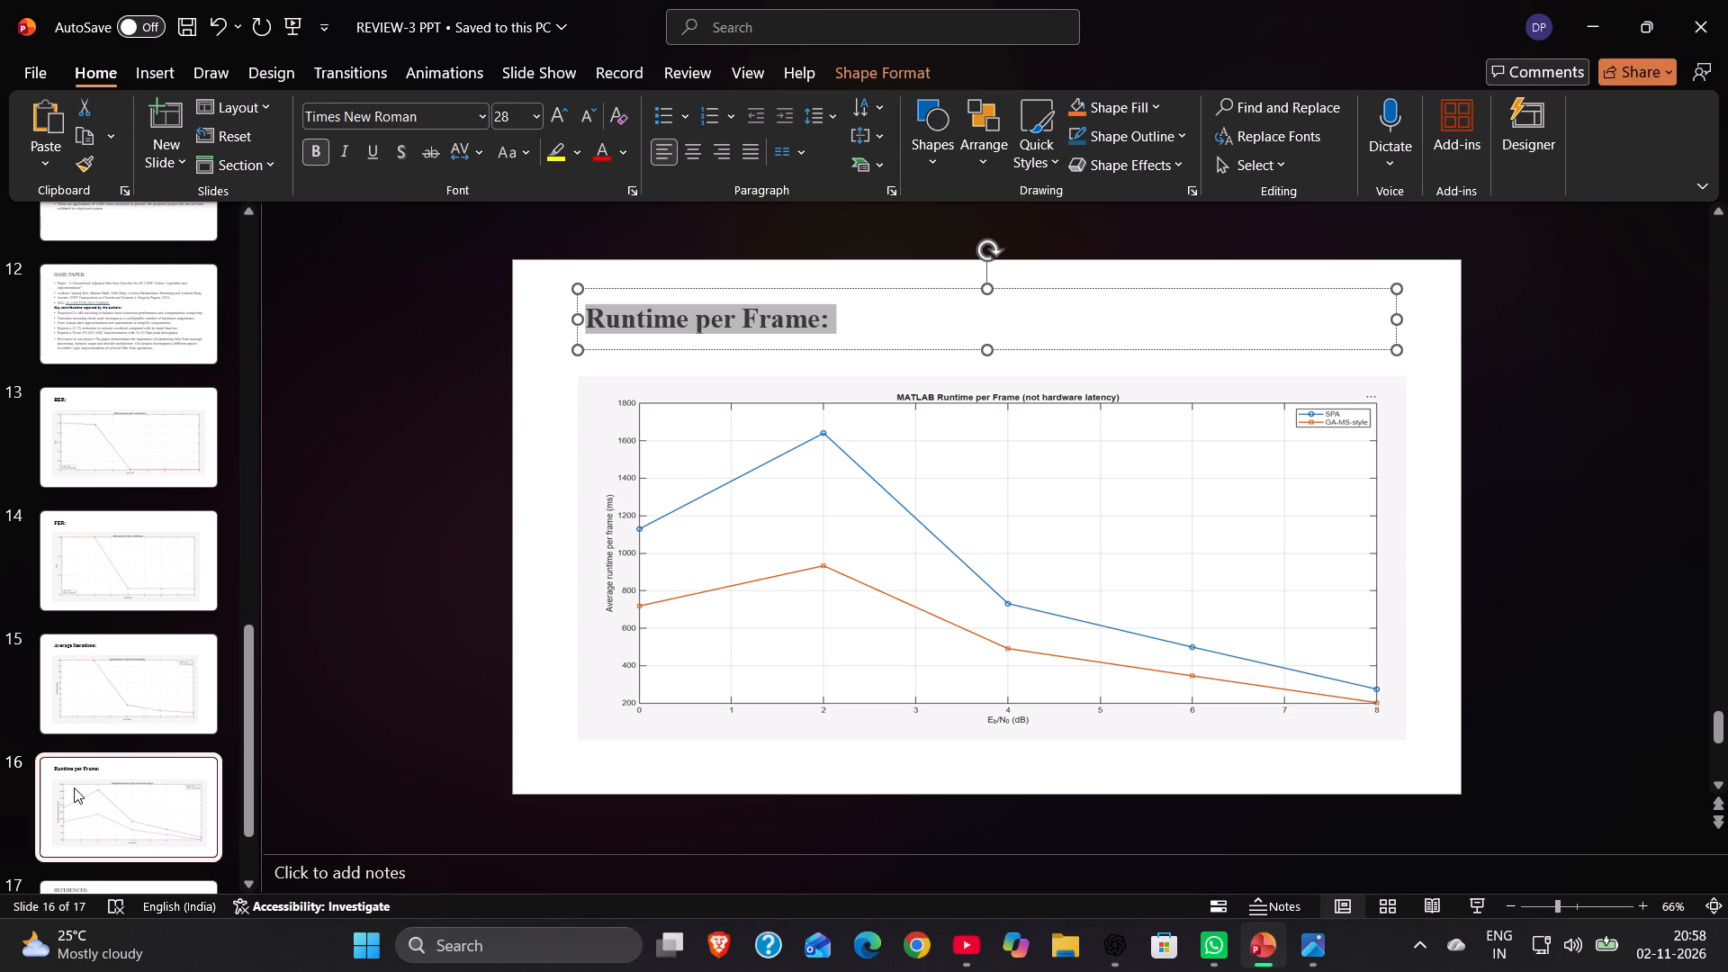
{"action": "scroll", "coordinate": [87, 794], "scroll_direction": "down", "scroll_amount": 1}
{"action": "left_click", "coordinate": [123, 715]}
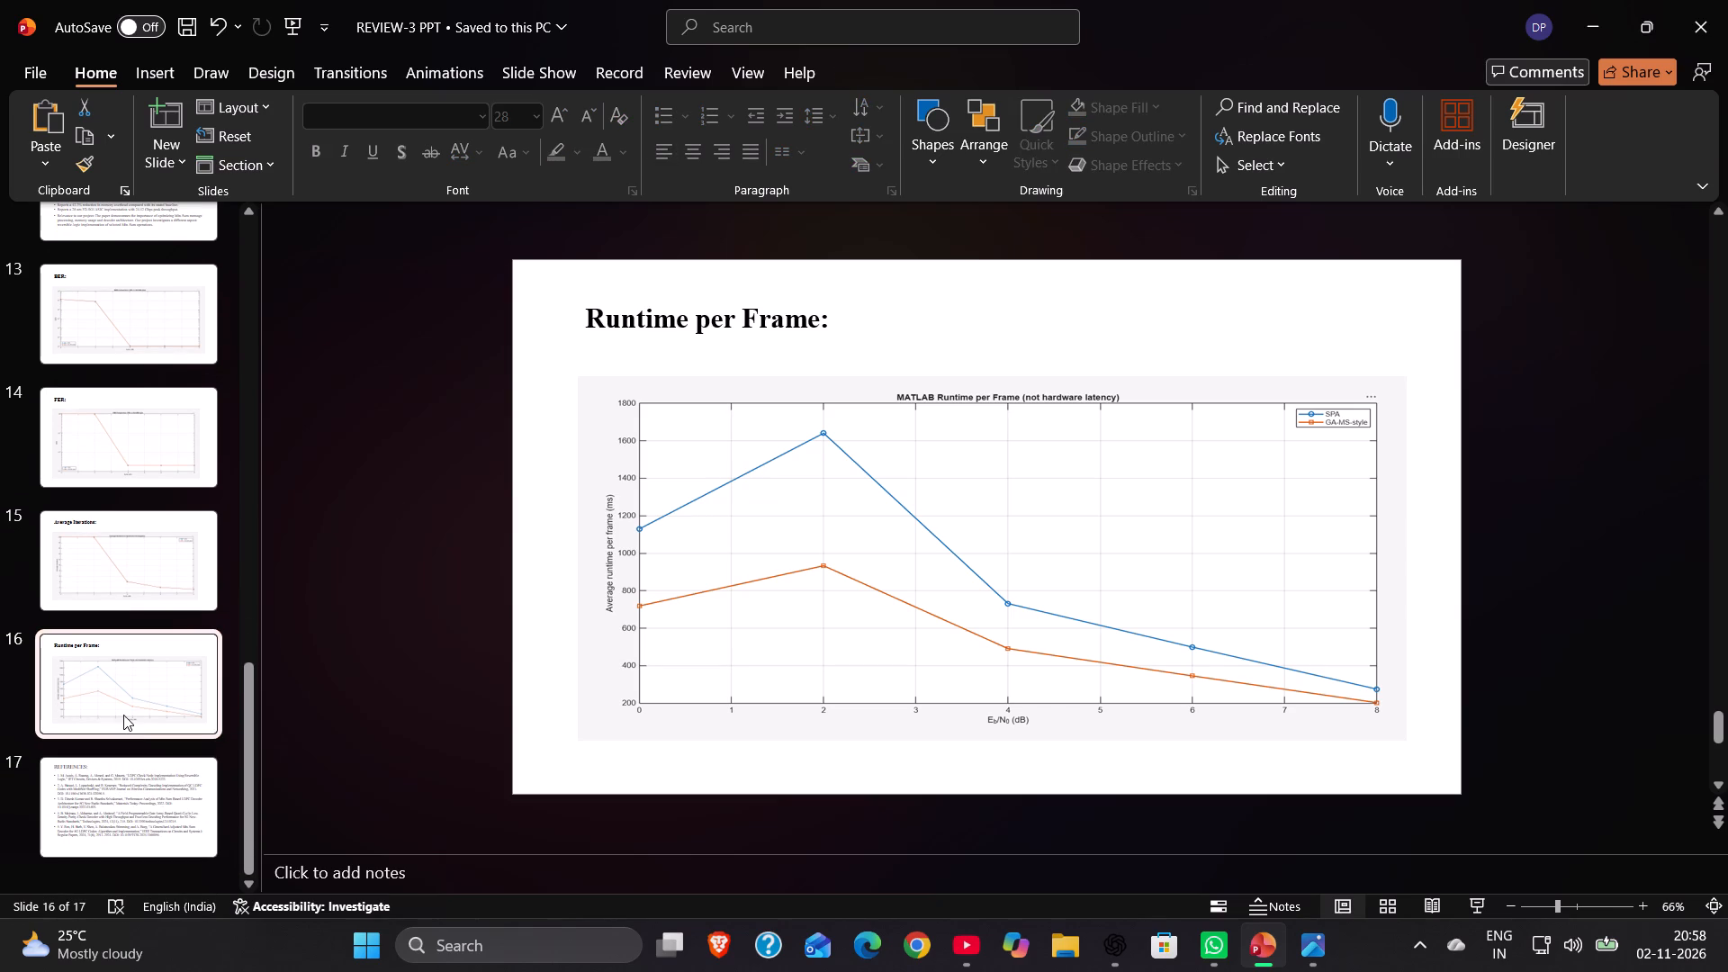
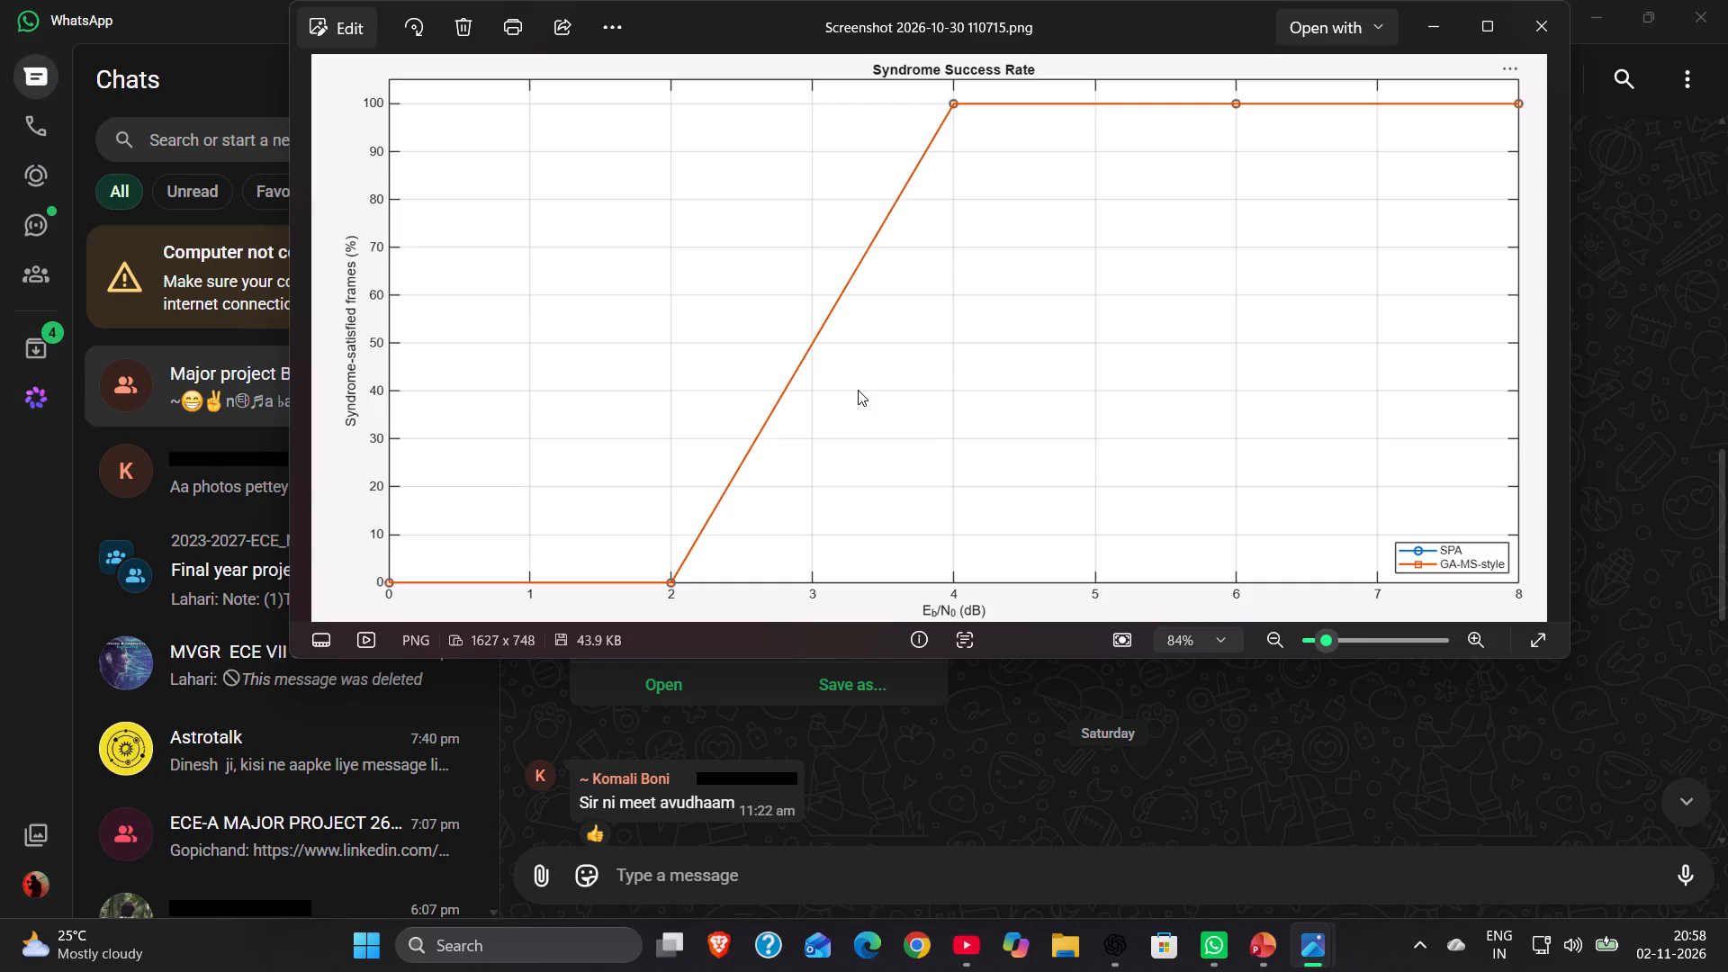
Copy the Syndrome Success Rate graph image from Photos and switch to the REVIEW-3 presentation in PowerPoint.
{"action": "key", "text": "ctrl+c"}
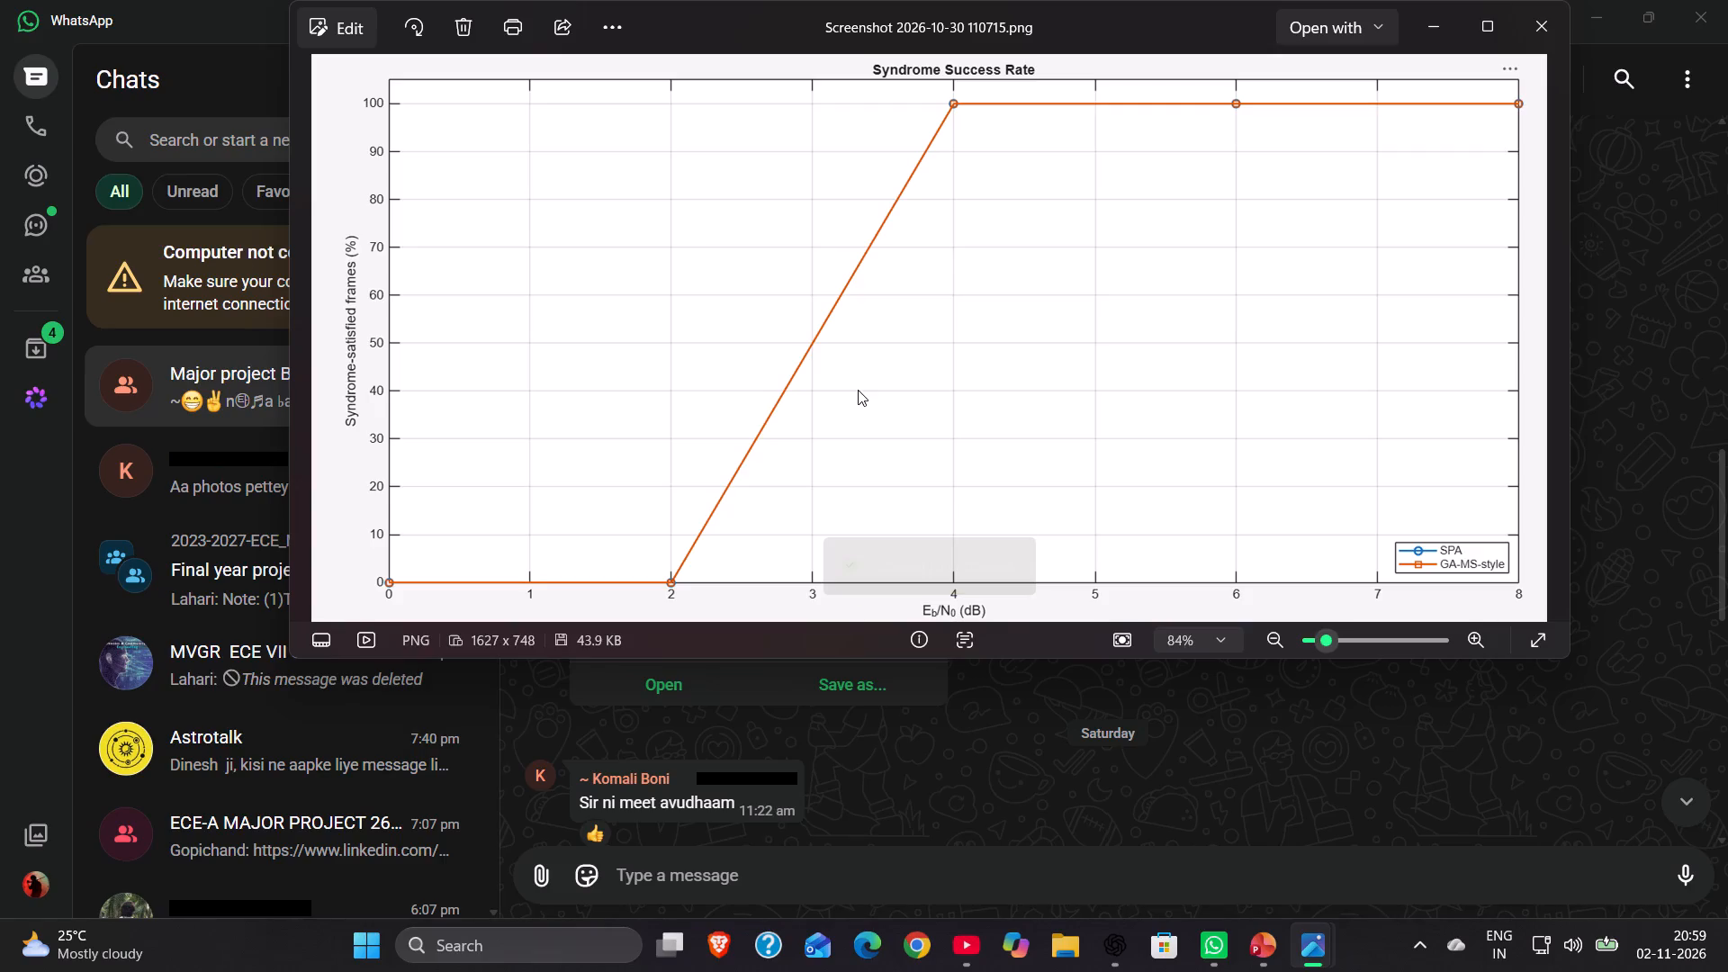
{"action": "left_click", "coordinate": [1246, 942]}
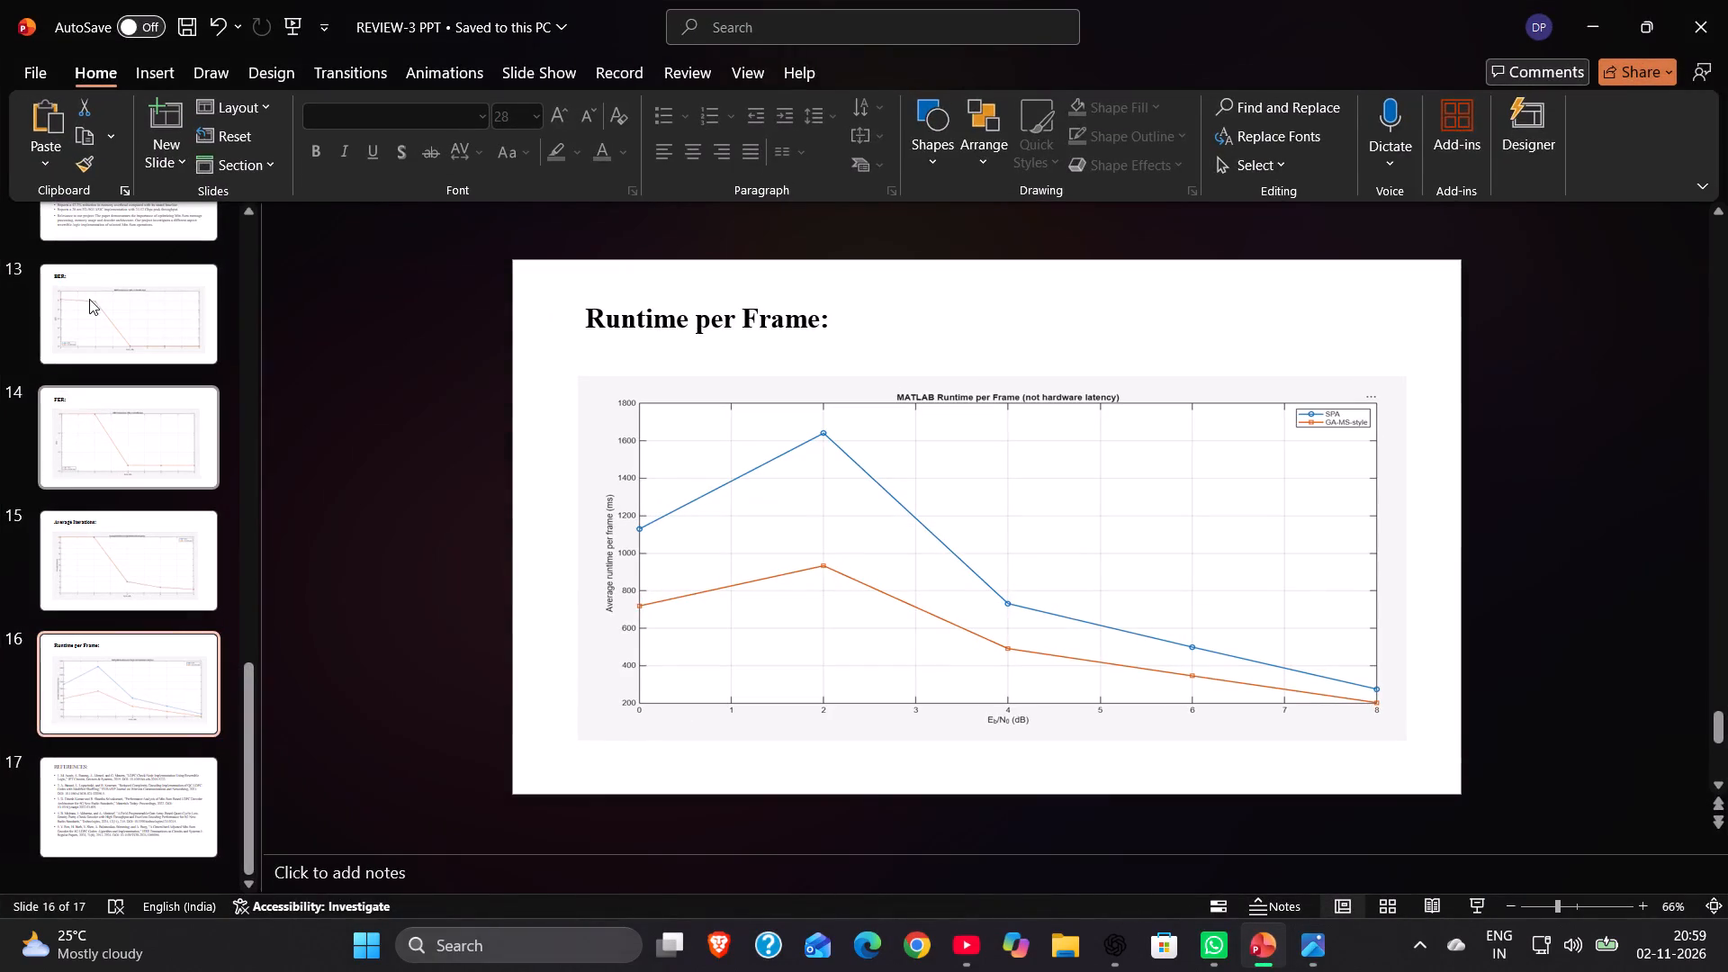
Add a new slide after the Runtime per Frame slide and paste the copied Syndrome Success Rate graph into its content area.
{"action": "scroll", "coordinate": [56, 227], "scroll_direction": "down", "scroll_amount": 1}
{"action": "left_click", "coordinate": [148, 127]}
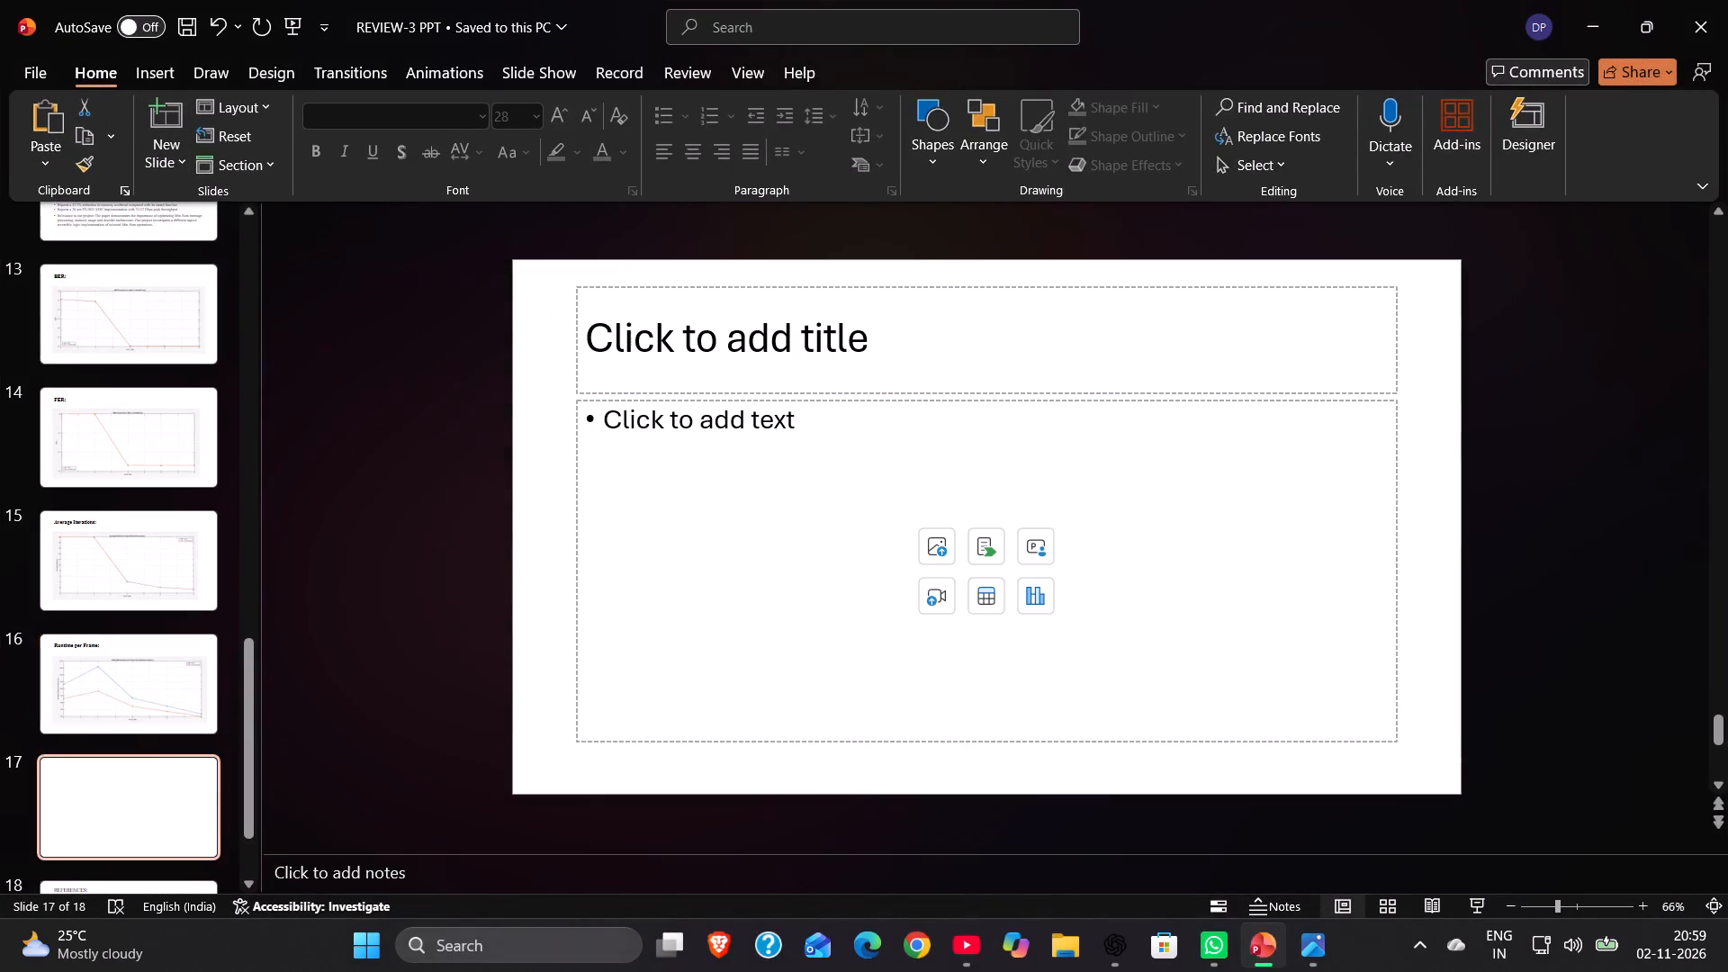
{"action": "left_click", "coordinate": [793, 446]}
{"action": "key", "text": "ctrl+v"}
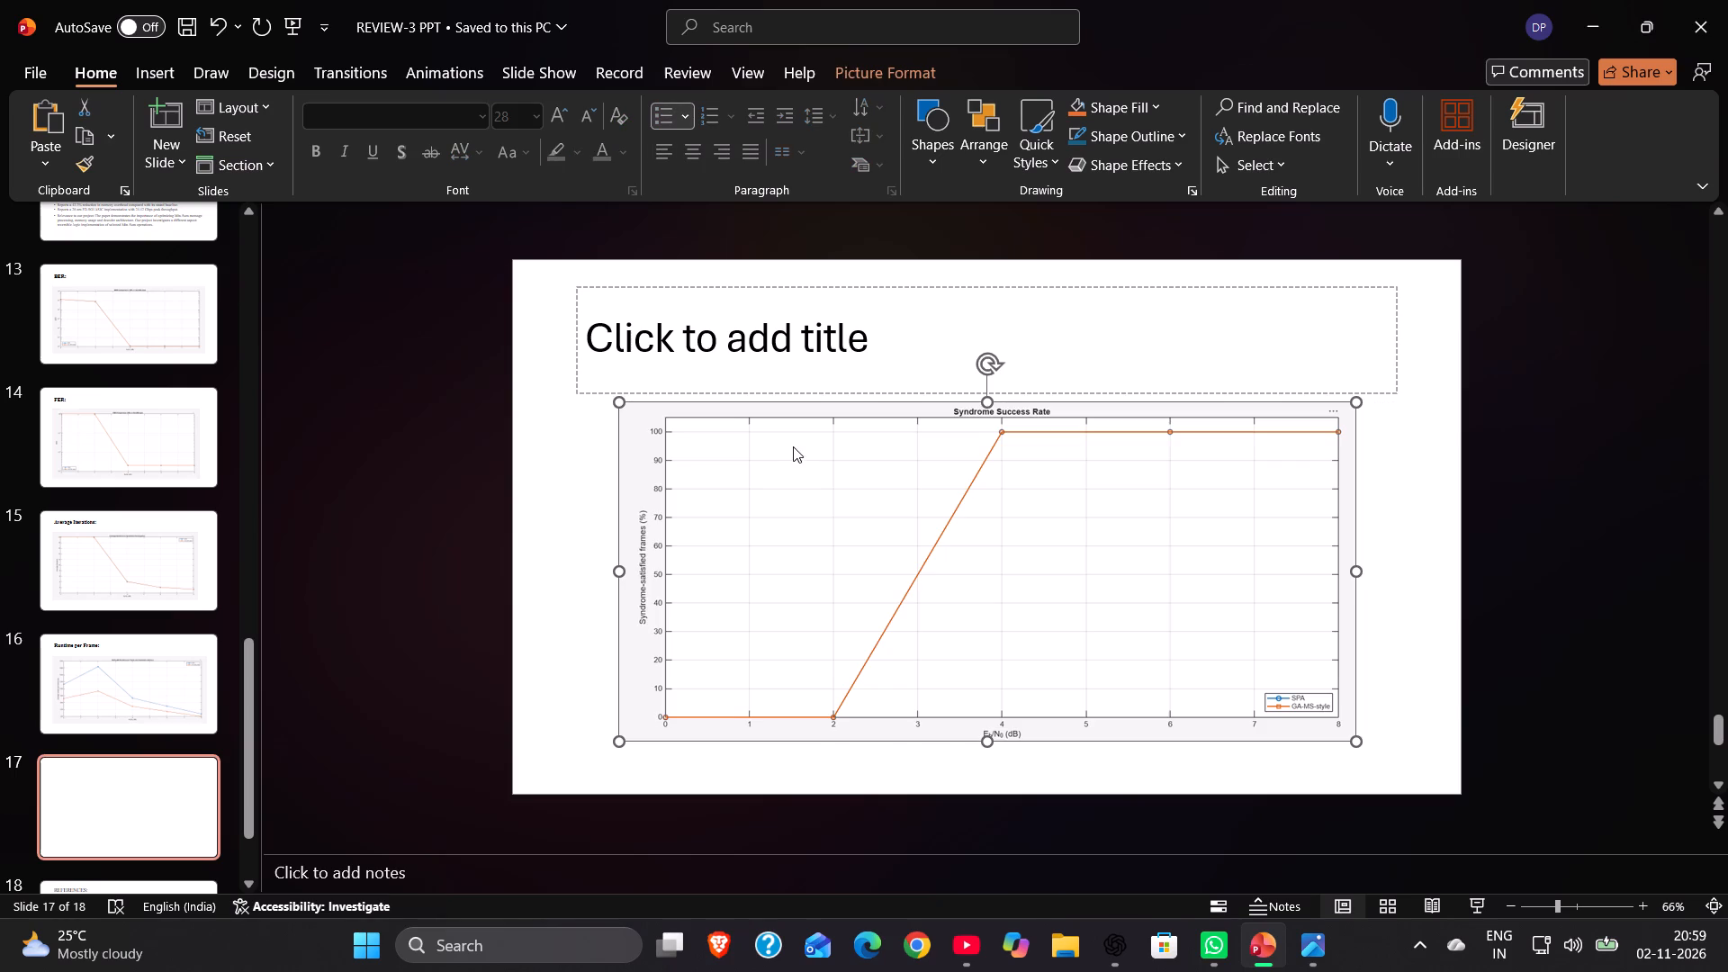
Widen the Syndrome Success Rate graph to about the title placeholder's width, shorten the placeholder from its bottom edge, and extend the graph upward.
{"action": "left_click_drag", "start_coordinate": [616, 571], "coordinate": [573, 573]}
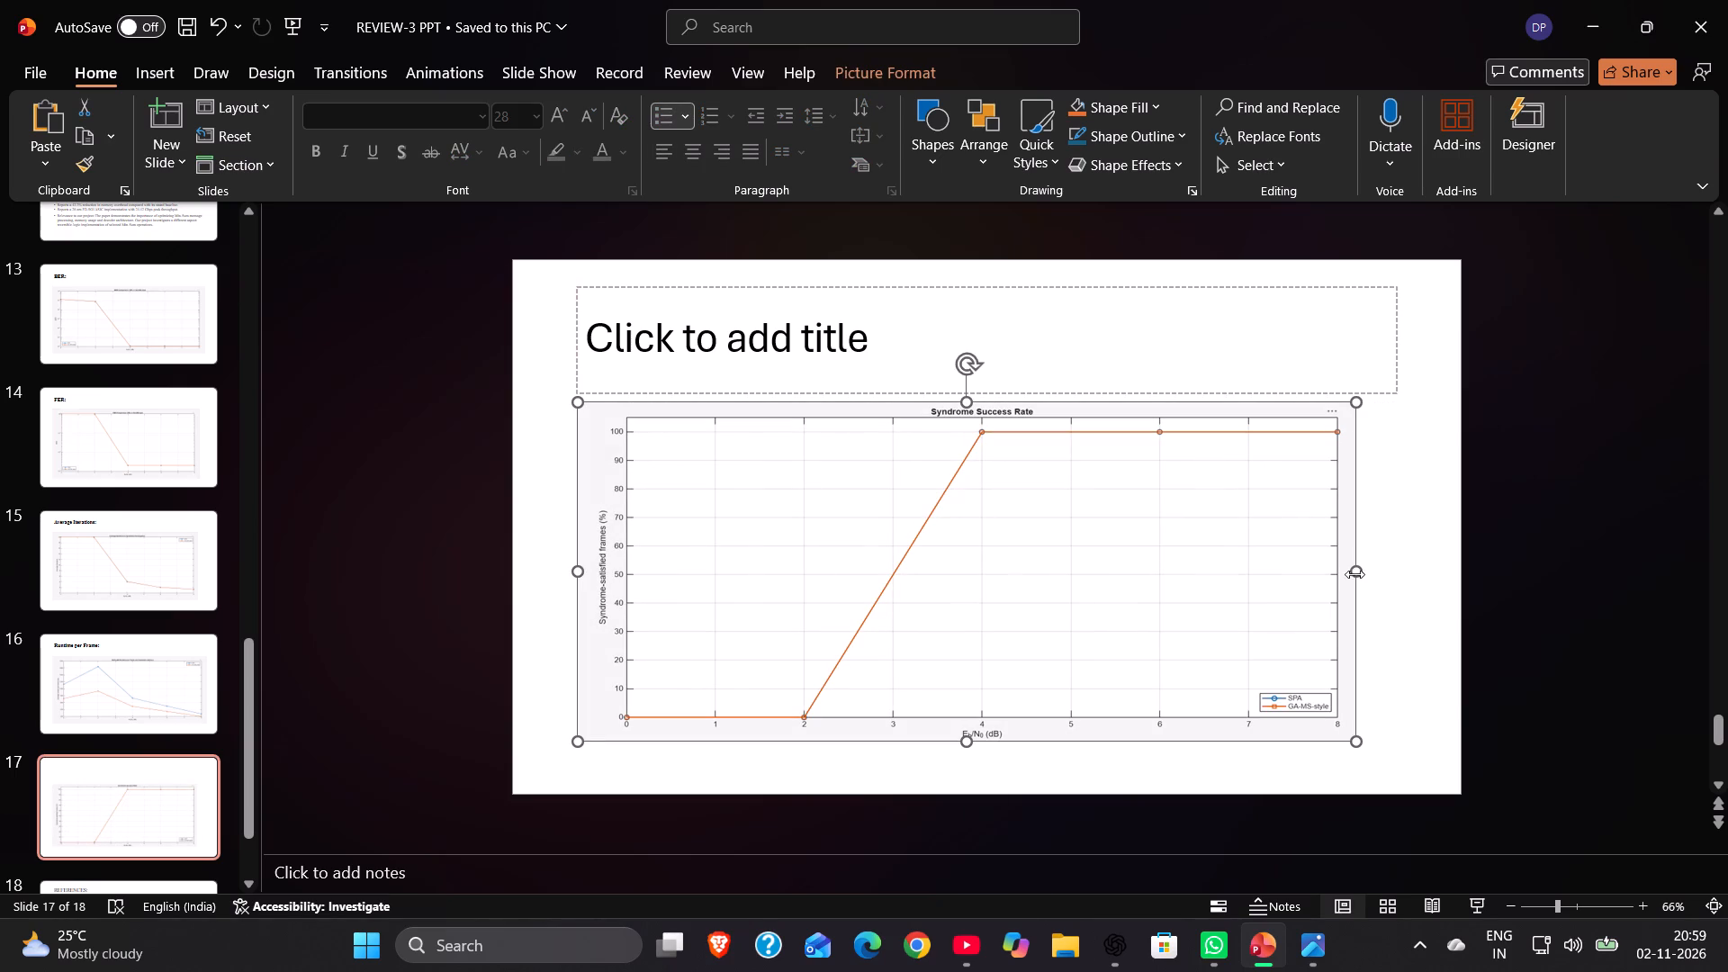
{"action": "left_click_drag", "start_coordinate": [1361, 575], "coordinate": [1405, 571]}
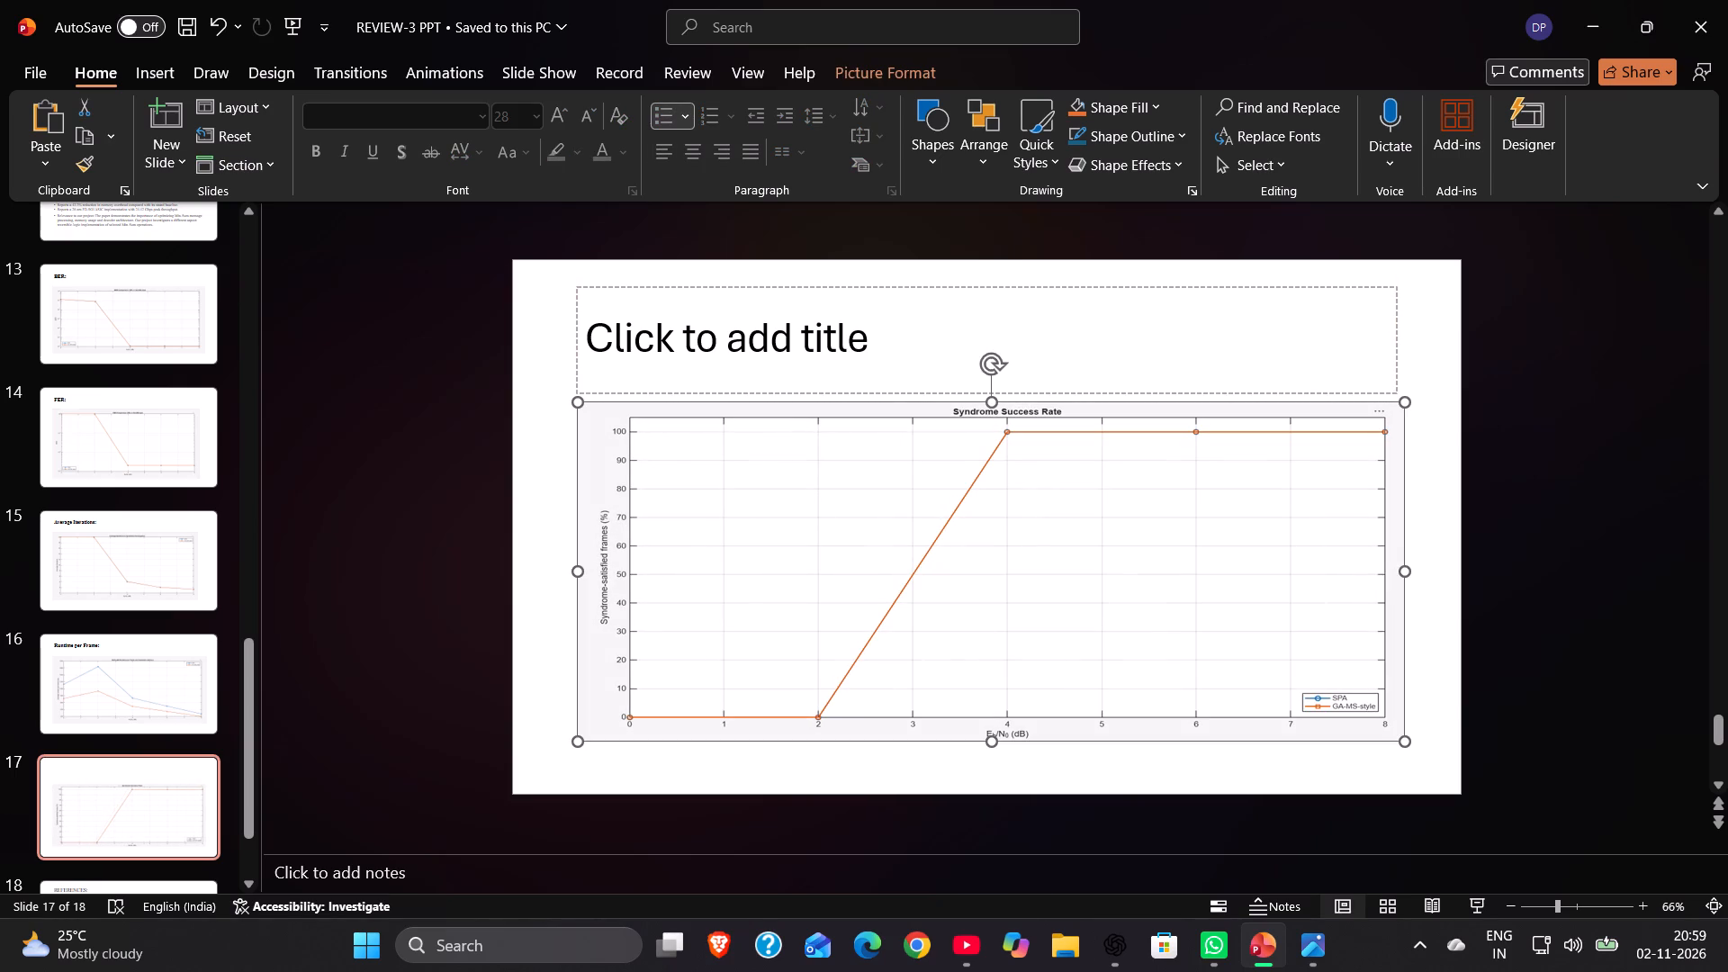
{"action": "left_click_drag", "start_coordinate": [900, 378], "coordinate": [985, 390]}
{"action": "left_click_drag", "start_coordinate": [985, 390], "coordinate": [984, 363]}
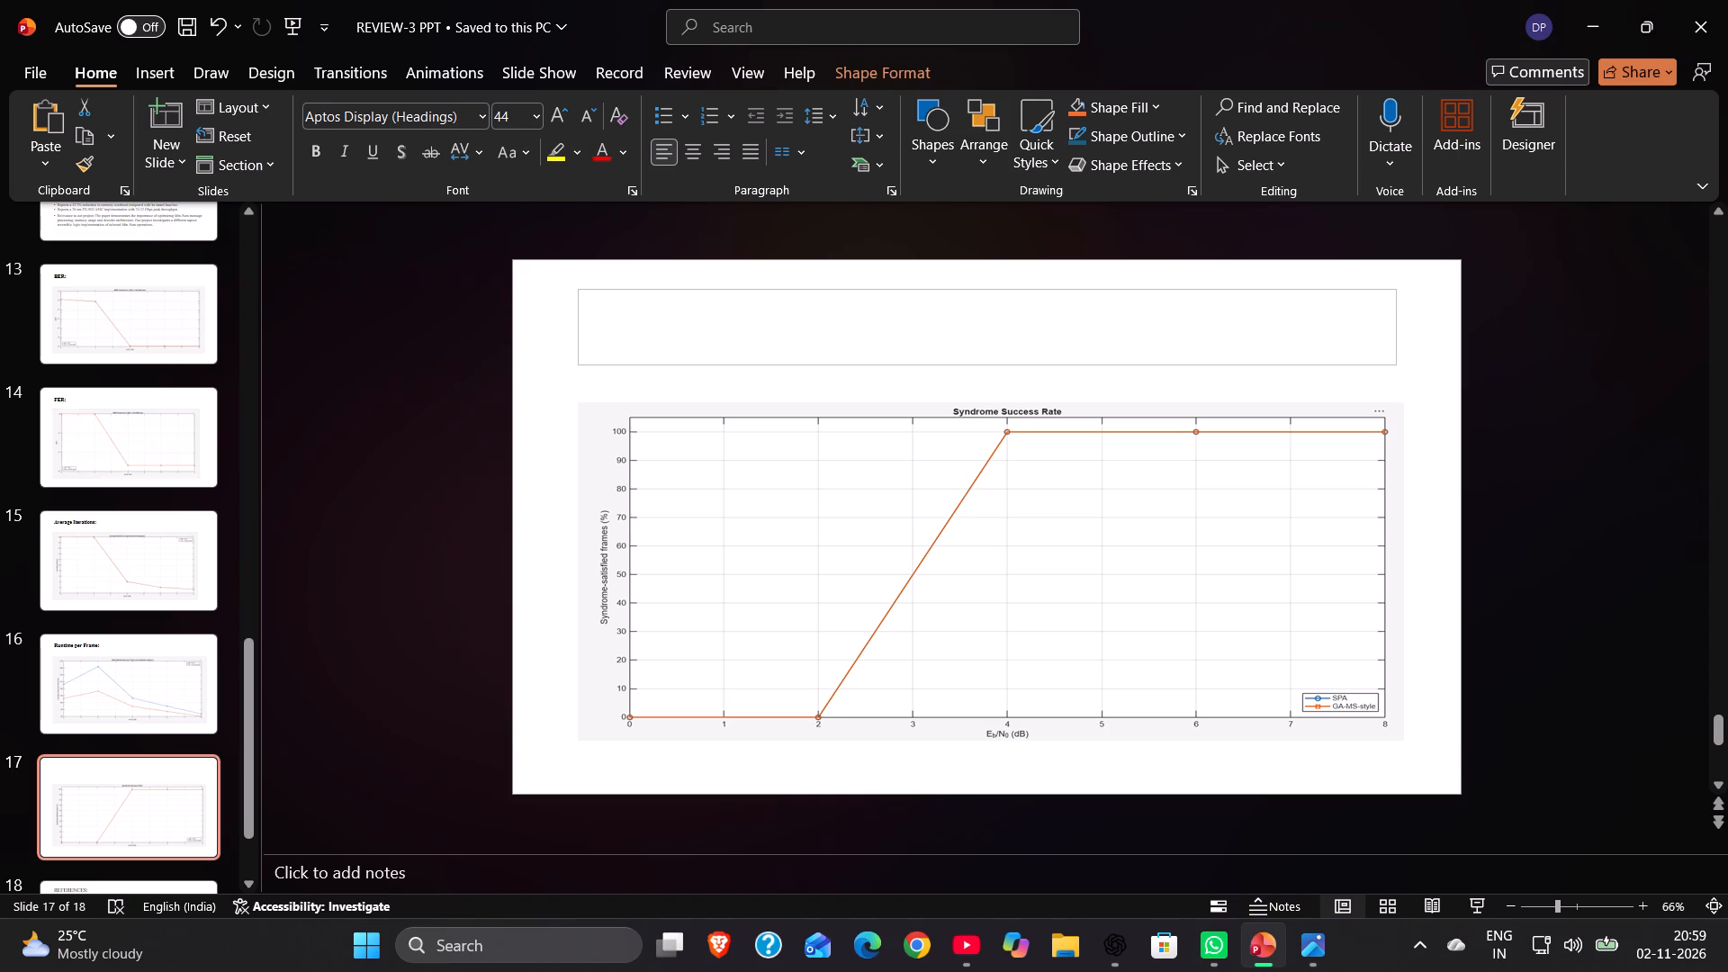
{"action": "left_click_drag", "start_coordinate": [984, 363], "coordinate": [982, 358]}
{"action": "left_click", "coordinate": [813, 329]}
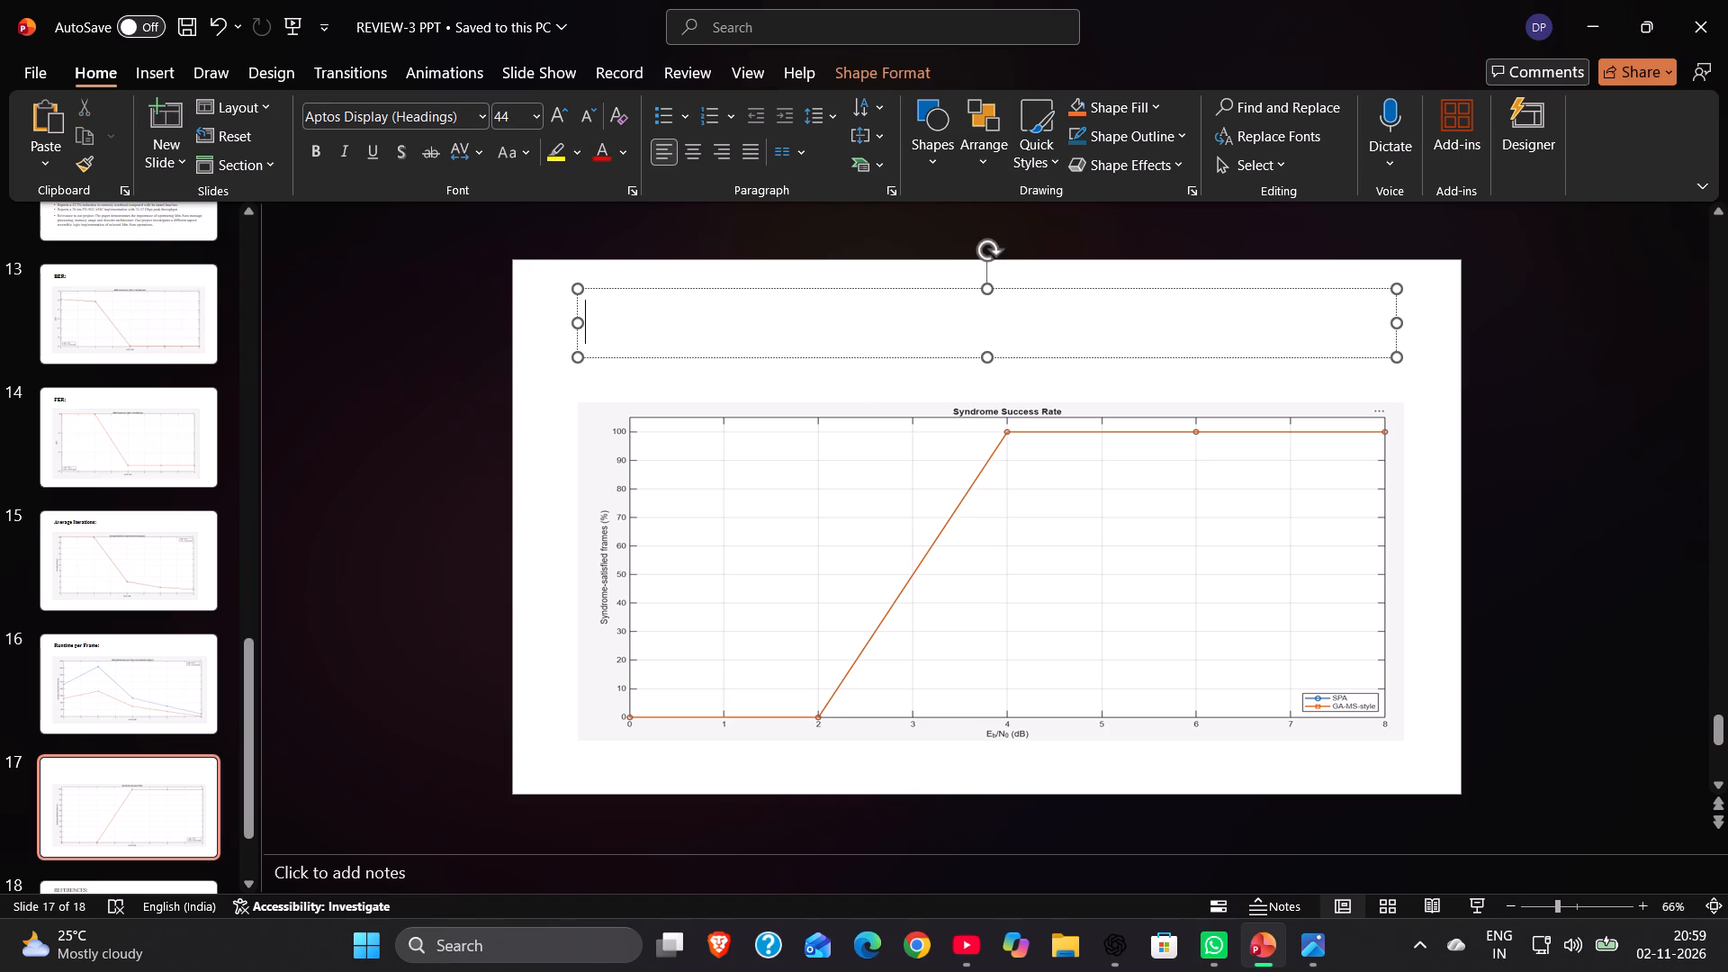
{"action": "left_click", "coordinate": [925, 495]}
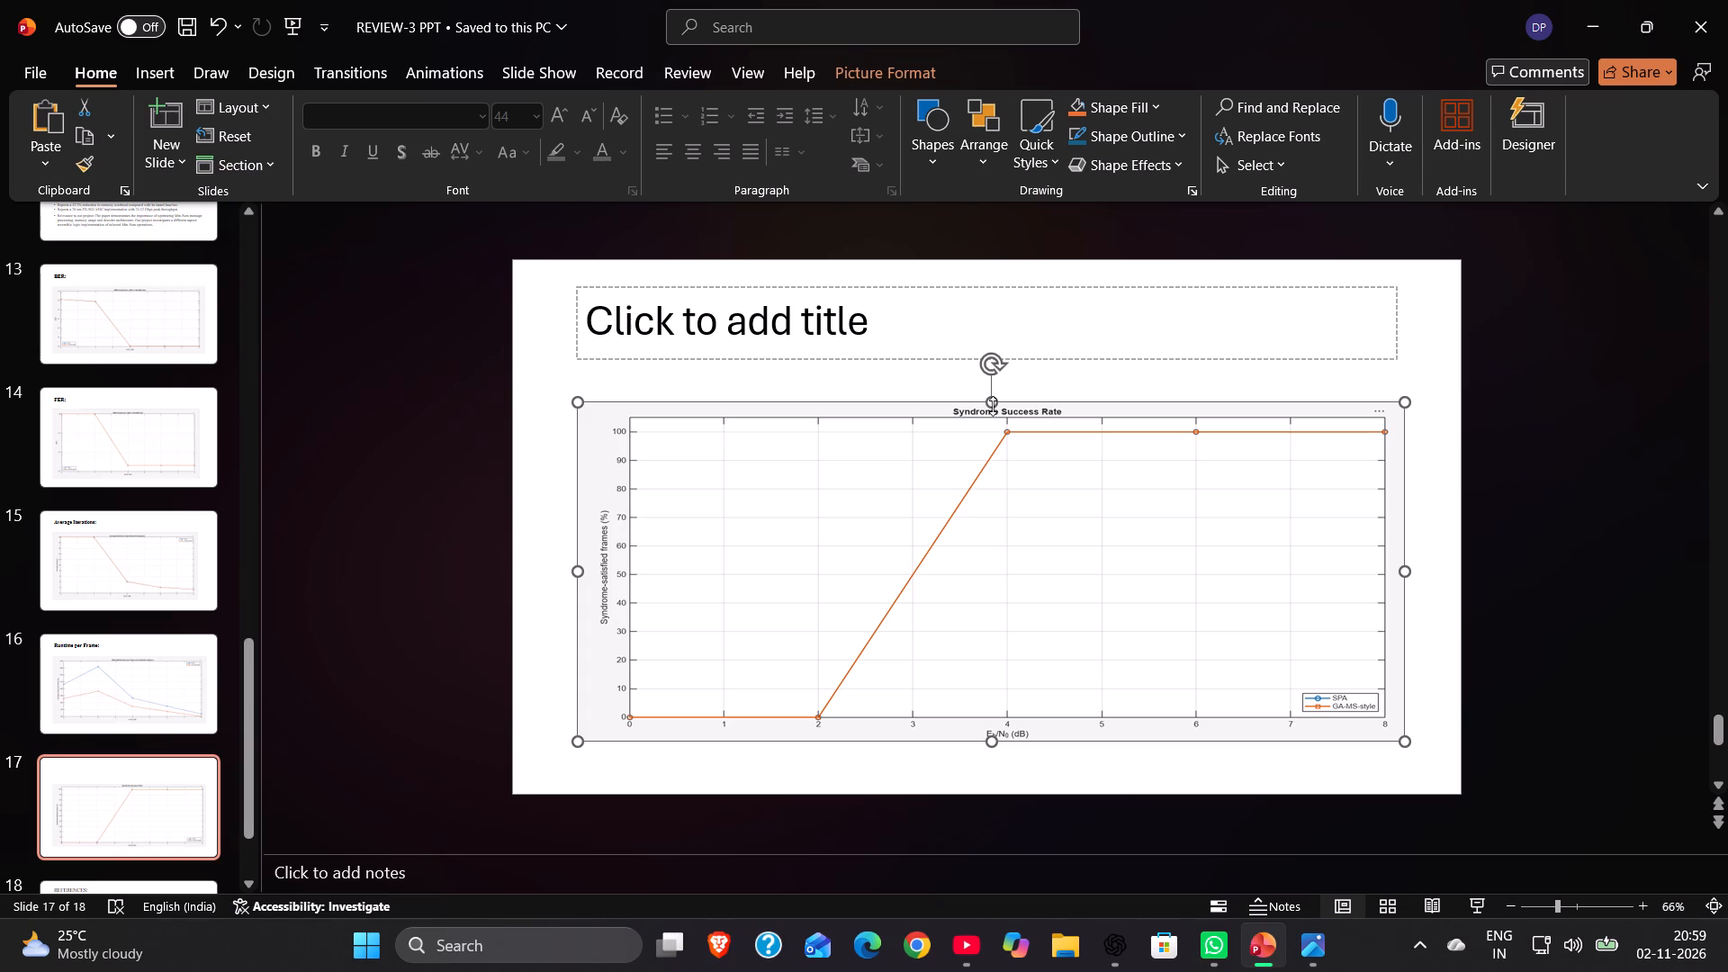
{"action": "left_click_drag", "start_coordinate": [993, 403], "coordinate": [975, 371]}
Enter "Syndrome Success Rate:" as the title of the new graph slide.
{"action": "left_click", "coordinate": [697, 344]}
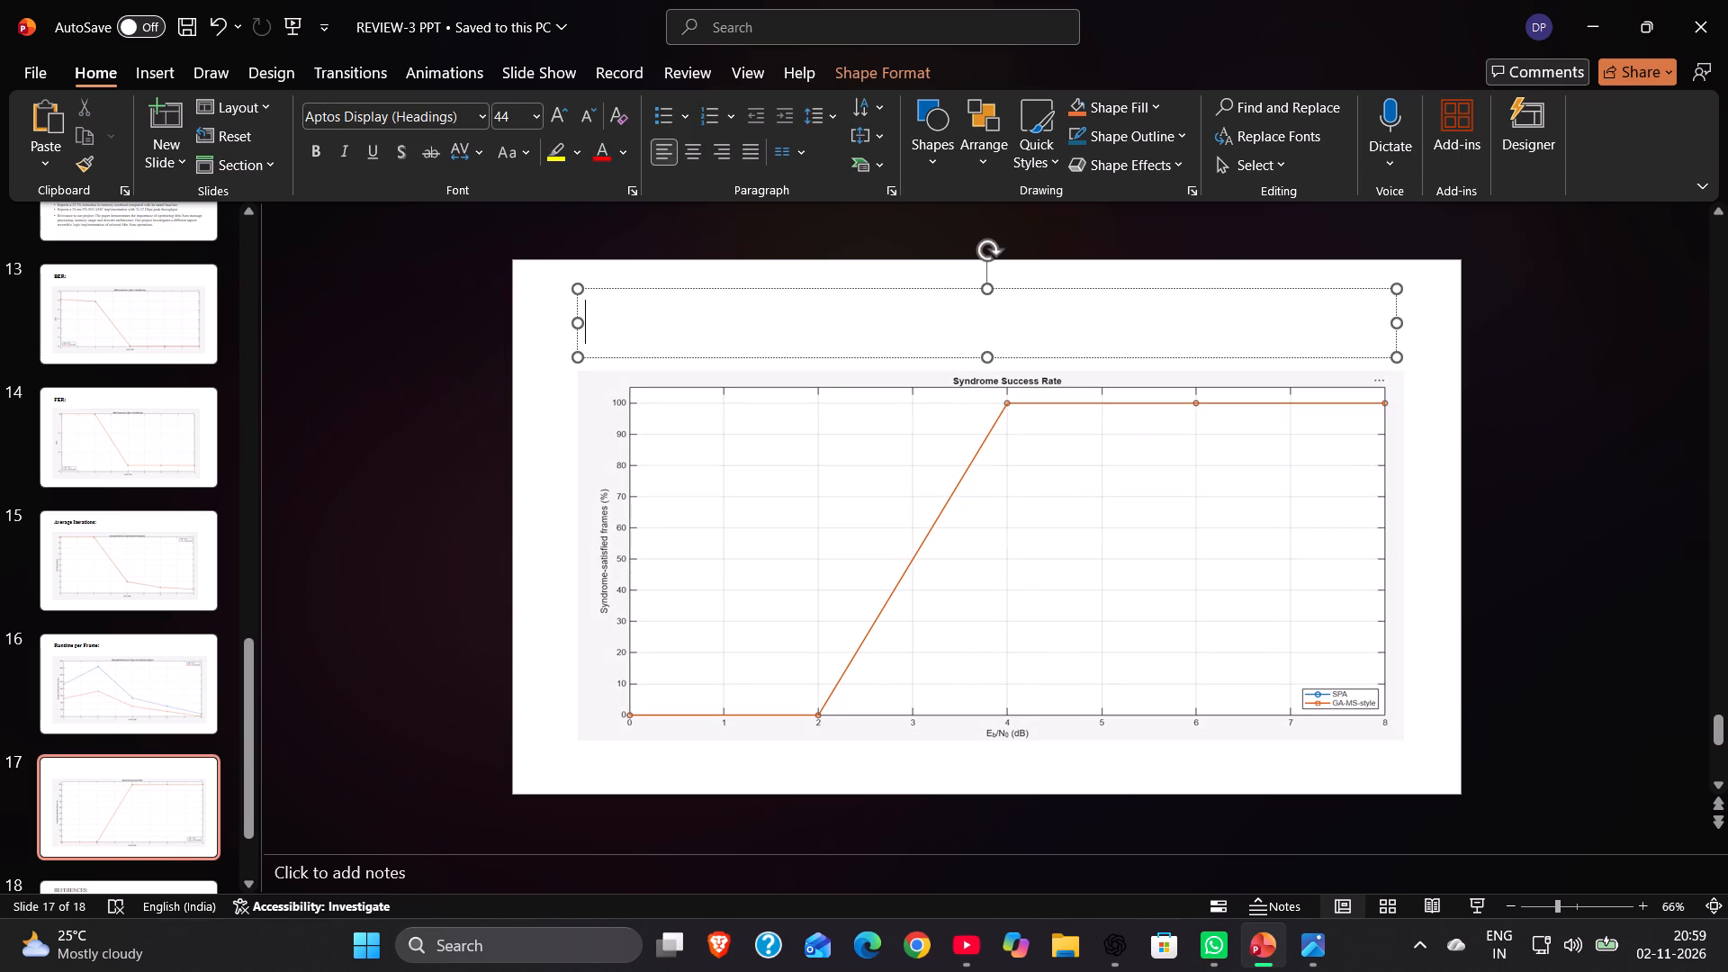
{"action": "key", "text": "shift+s"}
{"action": "type", "text": "yndrome"}
{"action": "key", "text": "space"}
{"action": "type", "text": "Suc"}
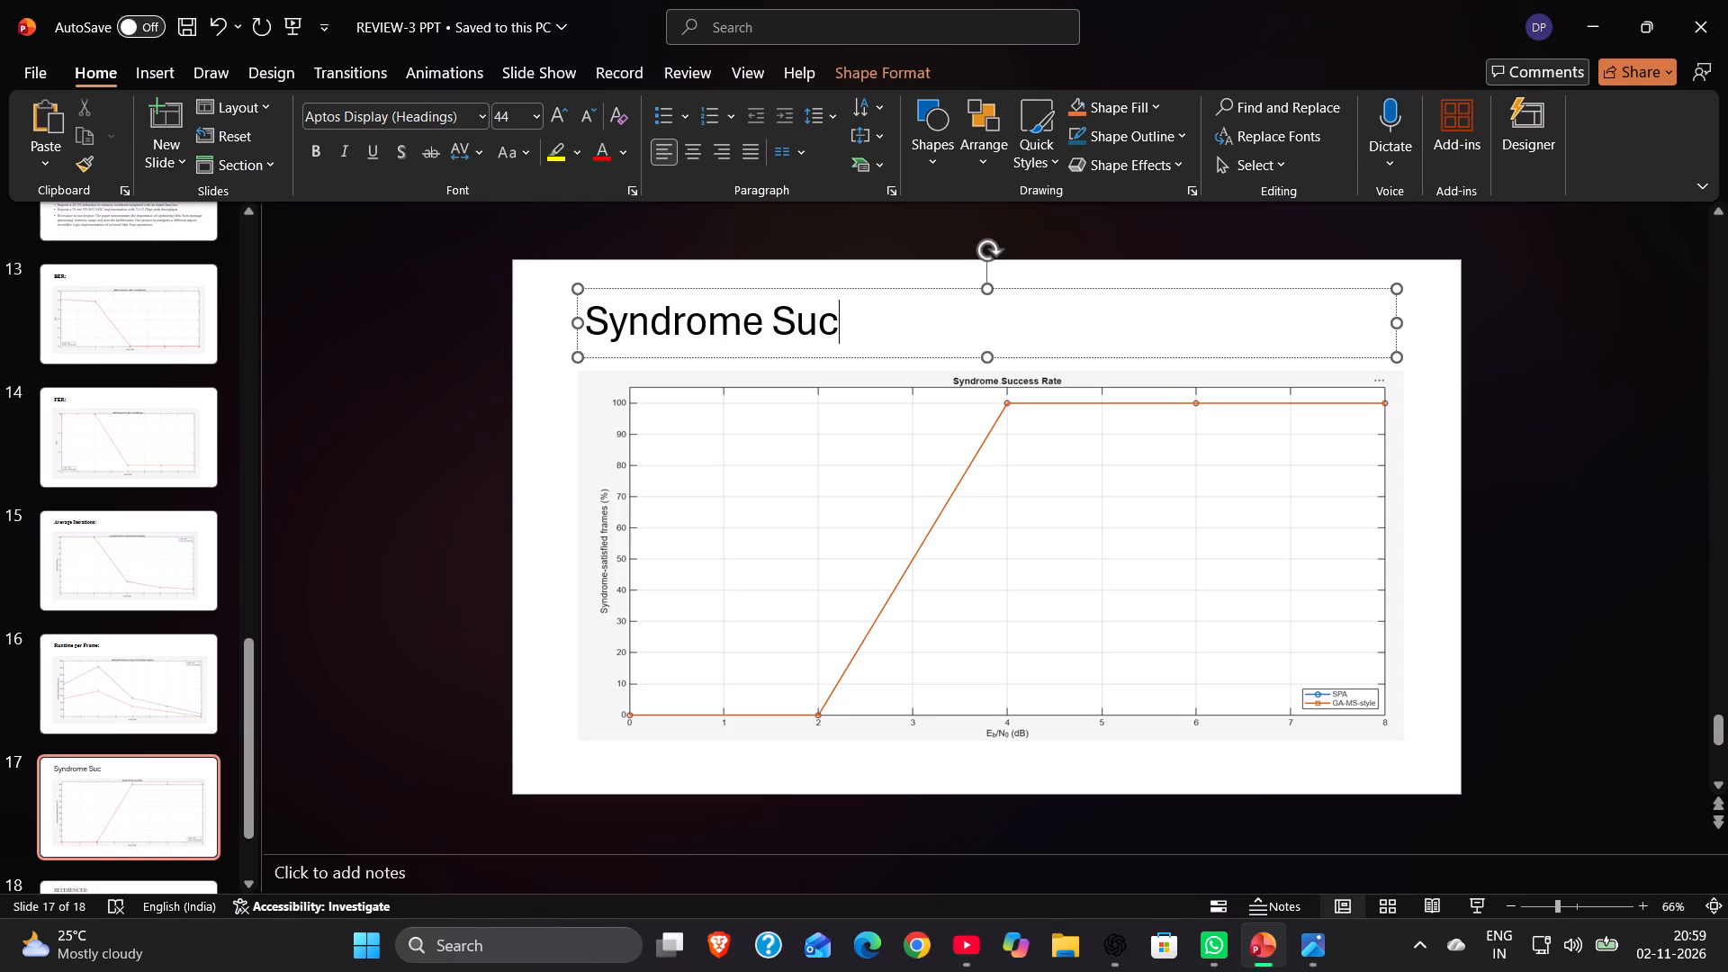
{"action": "type", "text": "ces"}
{"action": "key", "text": "s"}
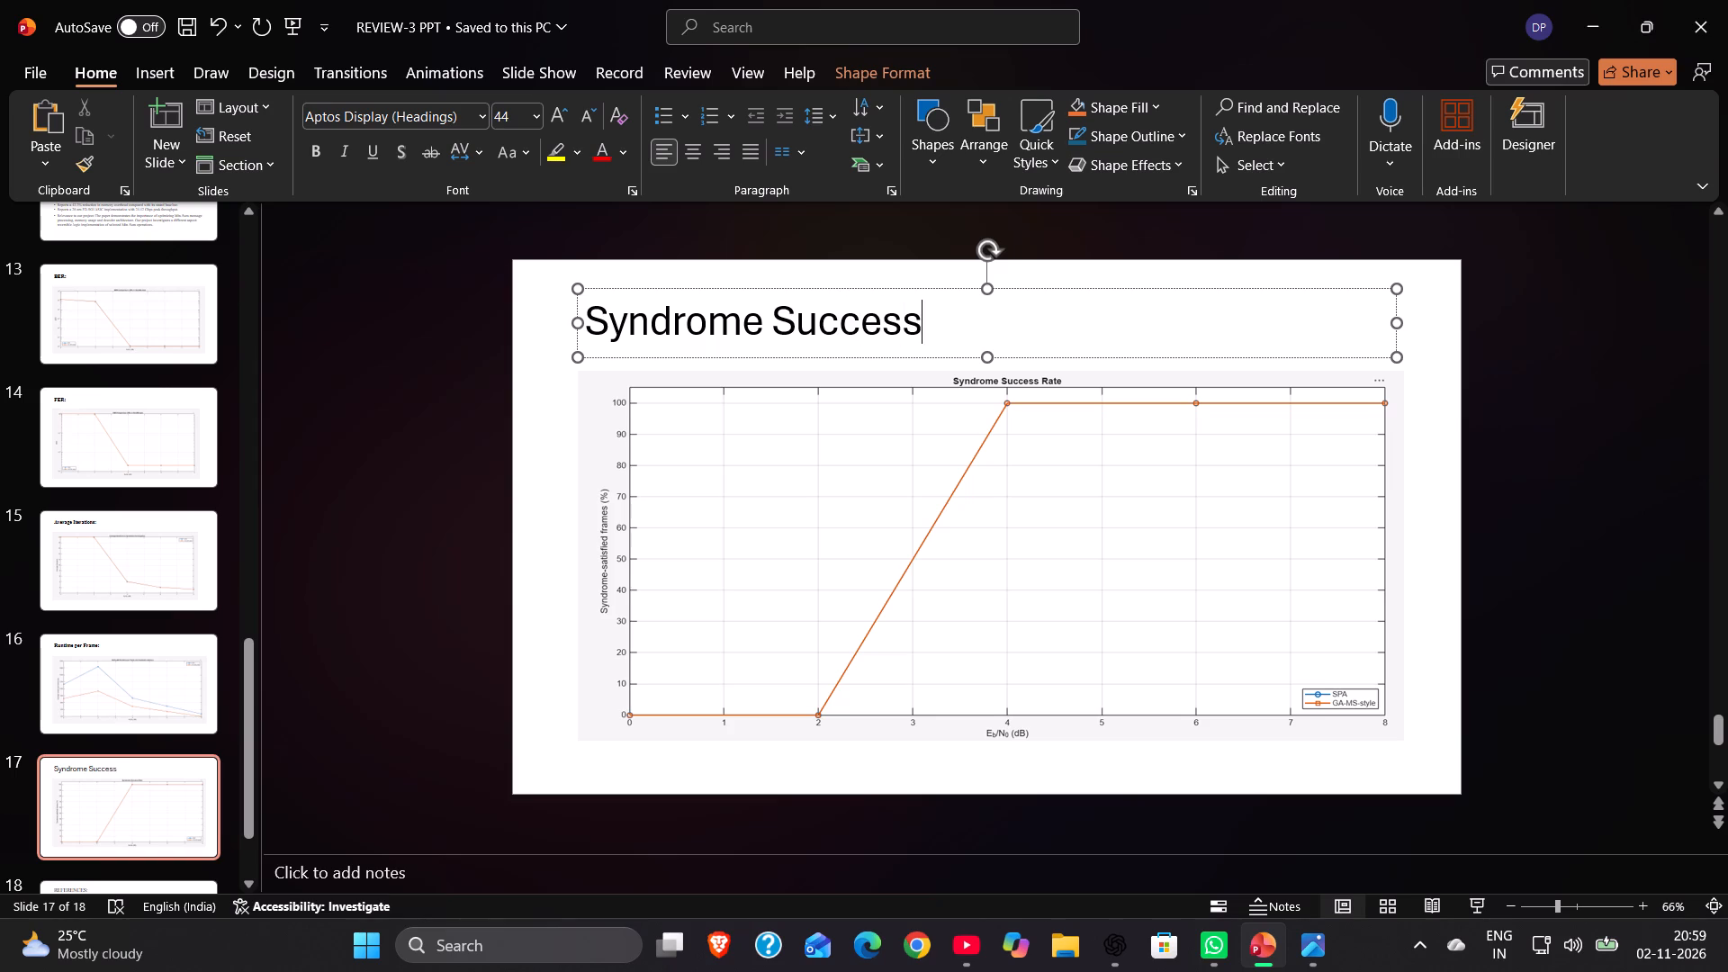
{"action": "key", "text": "space"}
{"action": "key", "text": "shift+r"}
{"action": "key", "text": "a"}
{"action": "type", "text": "te"}
{"action": "key", "text": "shift+colon"}
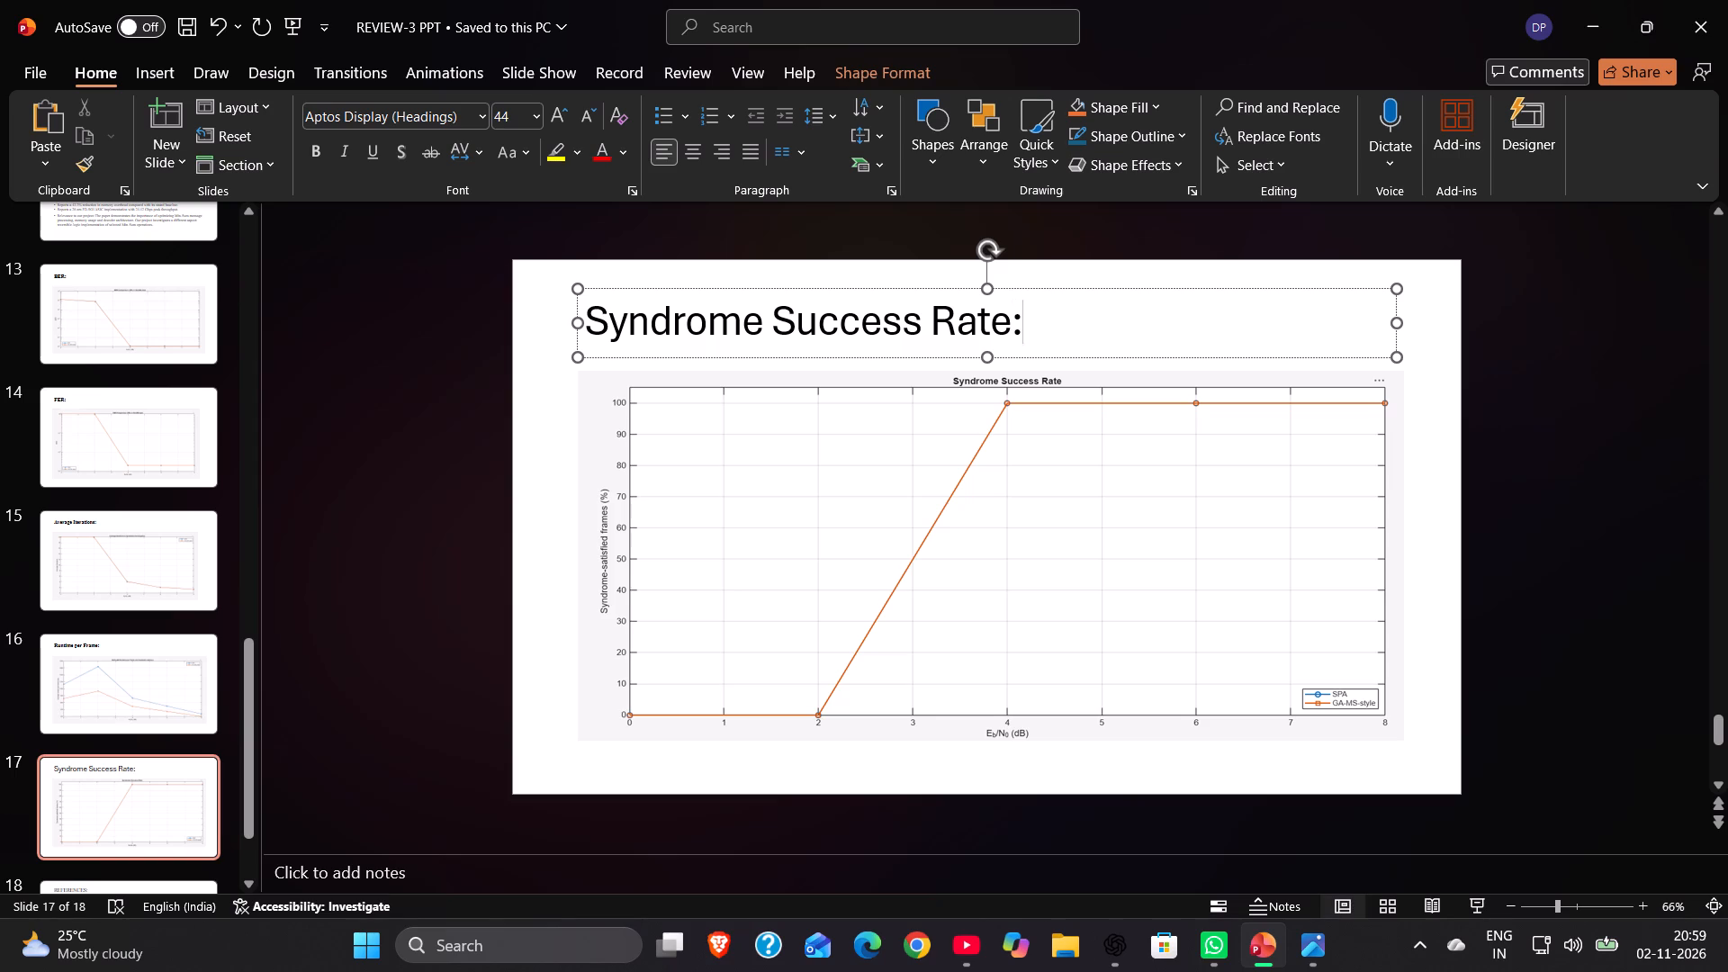
Format the whole "Syndrome Success Rate:" title in bold Times New Roman at 28 pt.
{"action": "key", "text": "ctrl+a"}
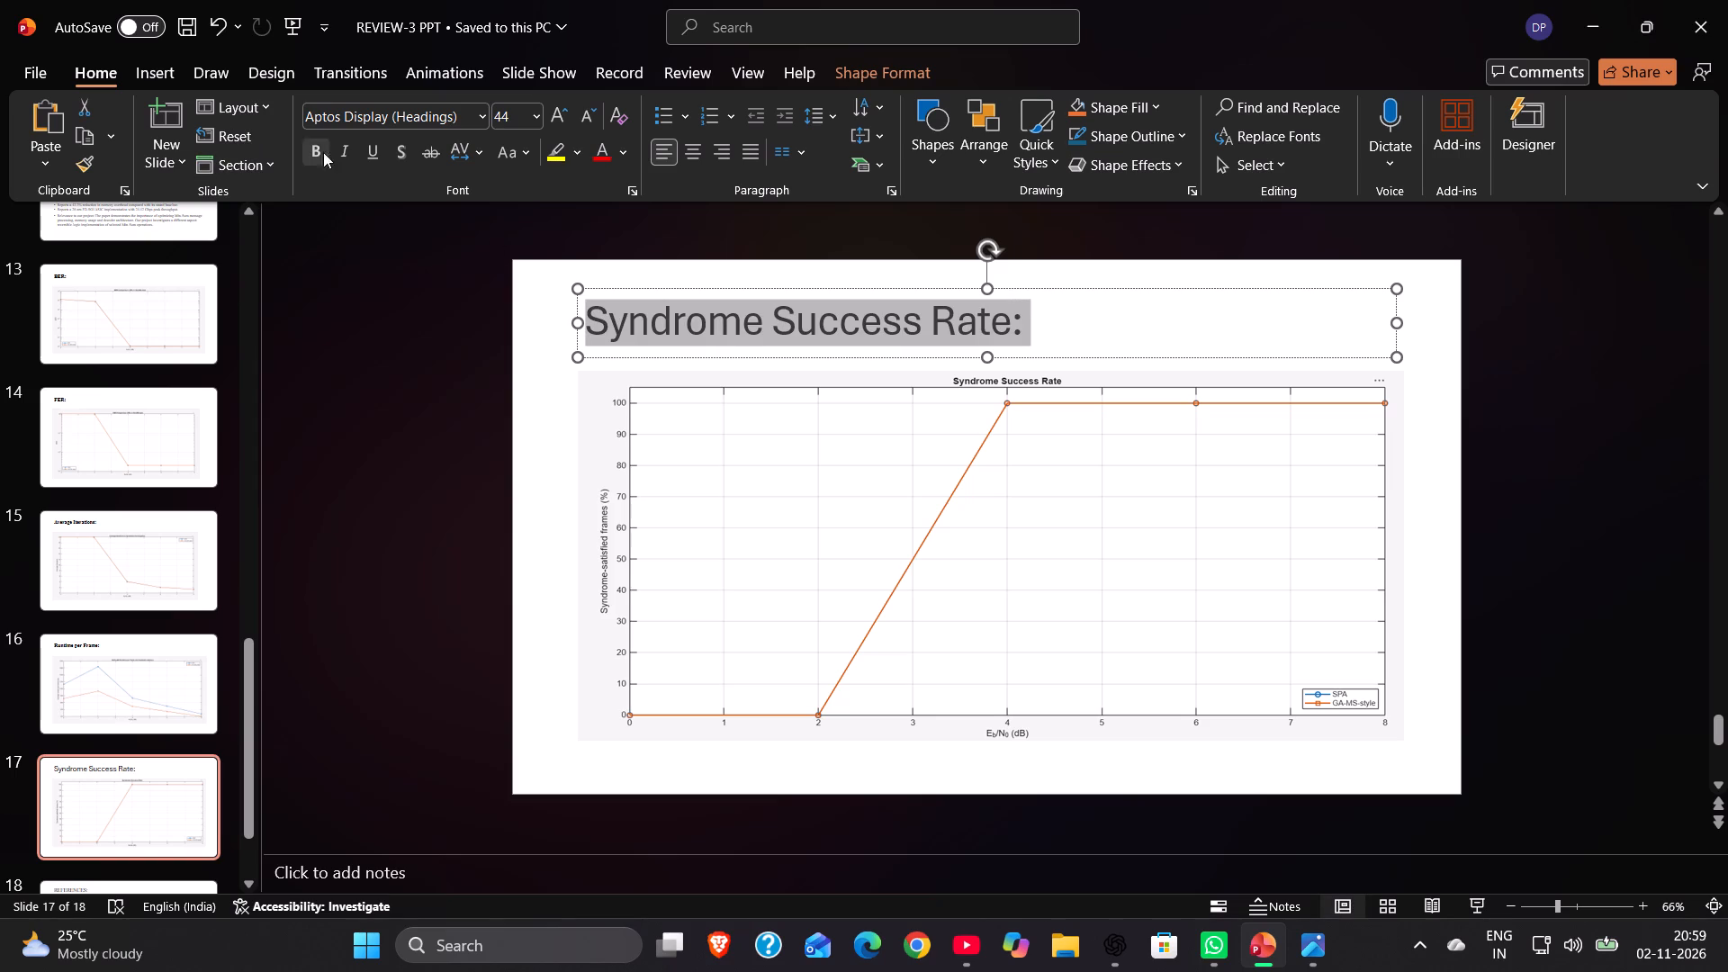
{"action": "left_click", "coordinate": [481, 121]}
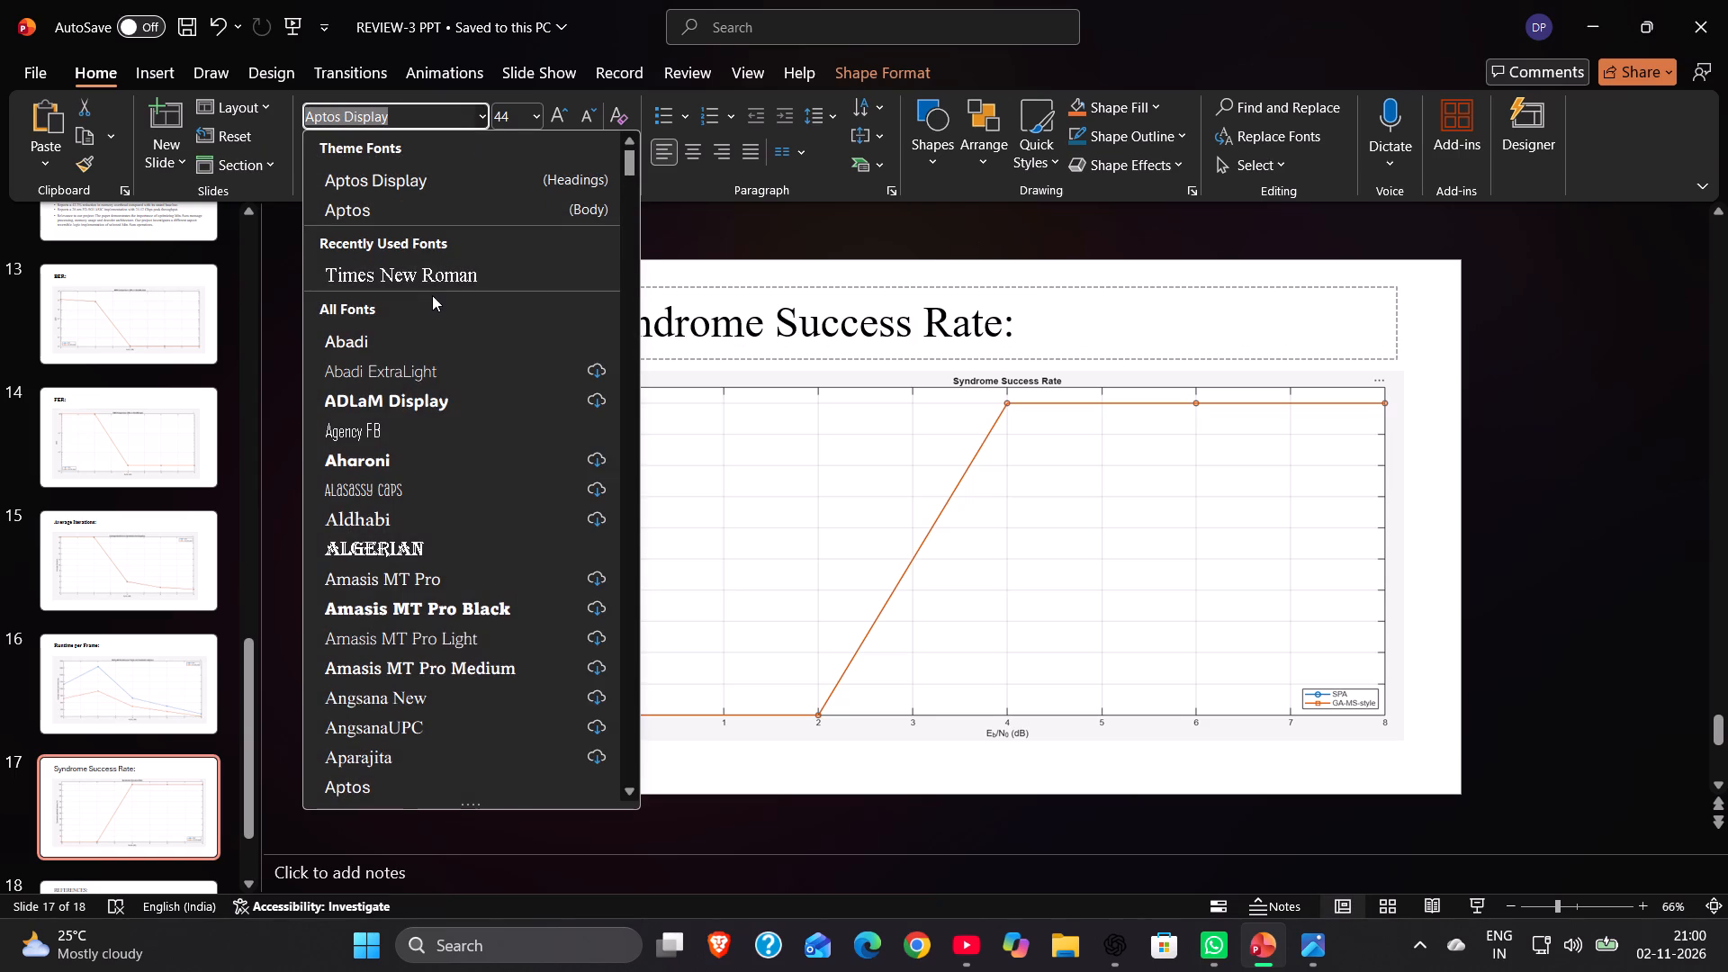
{"action": "left_click", "coordinate": [436, 265]}
{"action": "left_click", "coordinate": [311, 151]}
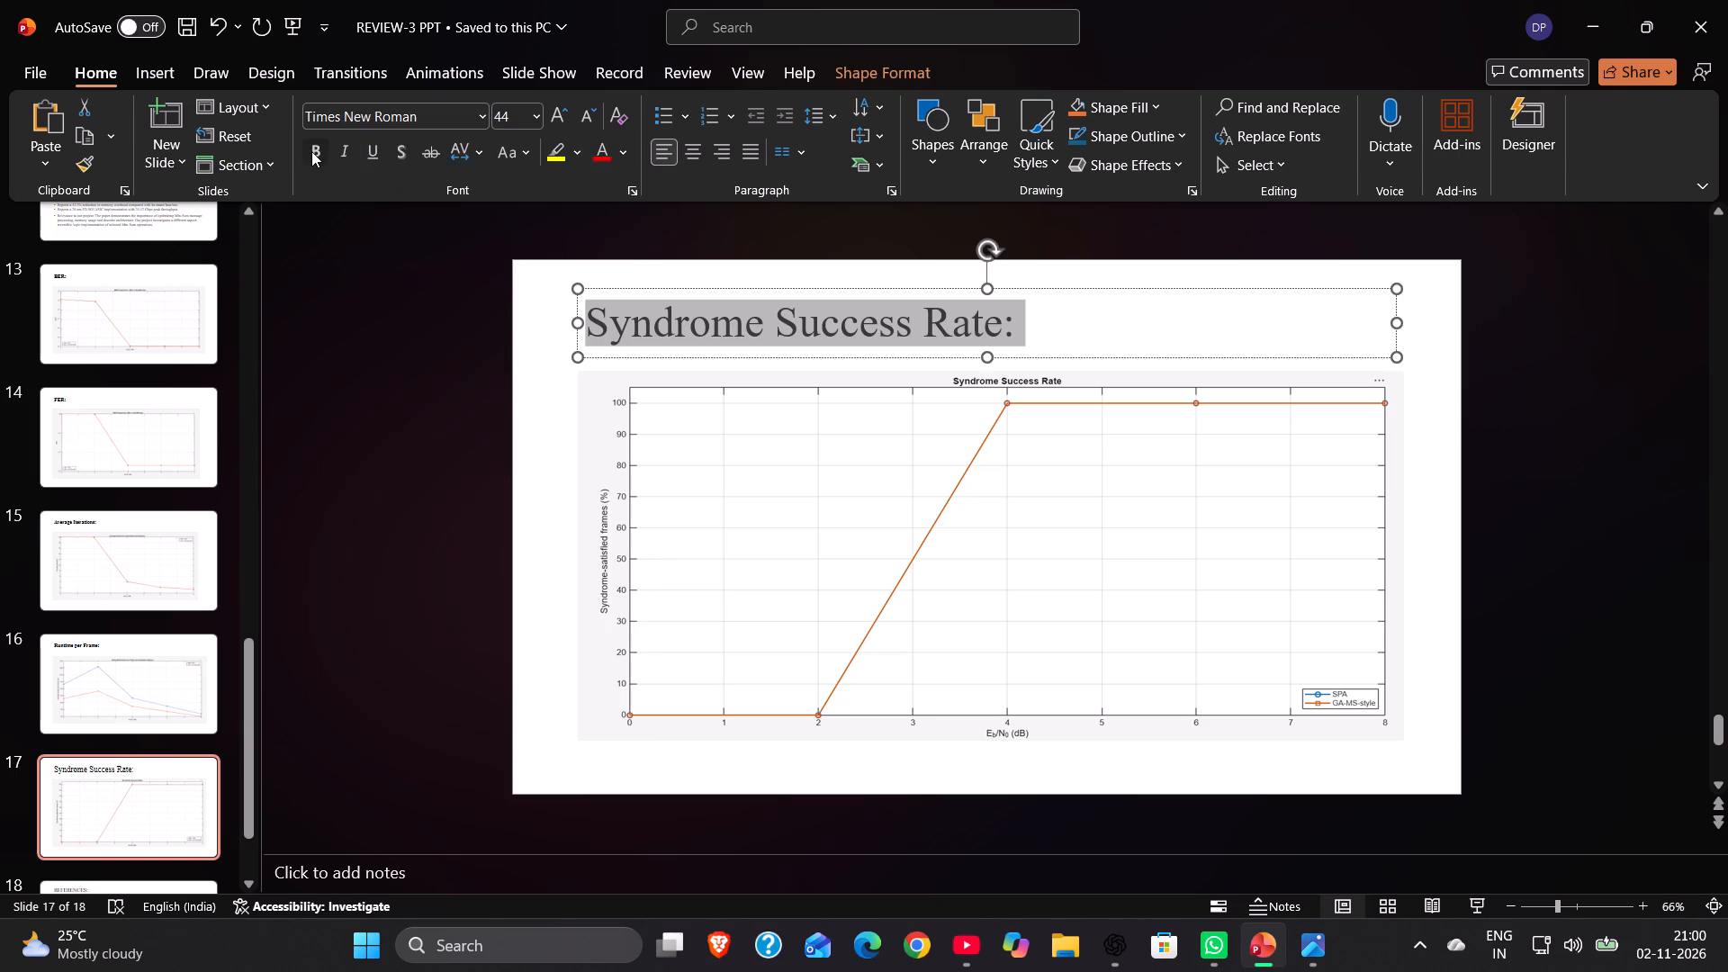
{"action": "left_click", "coordinate": [540, 115]}
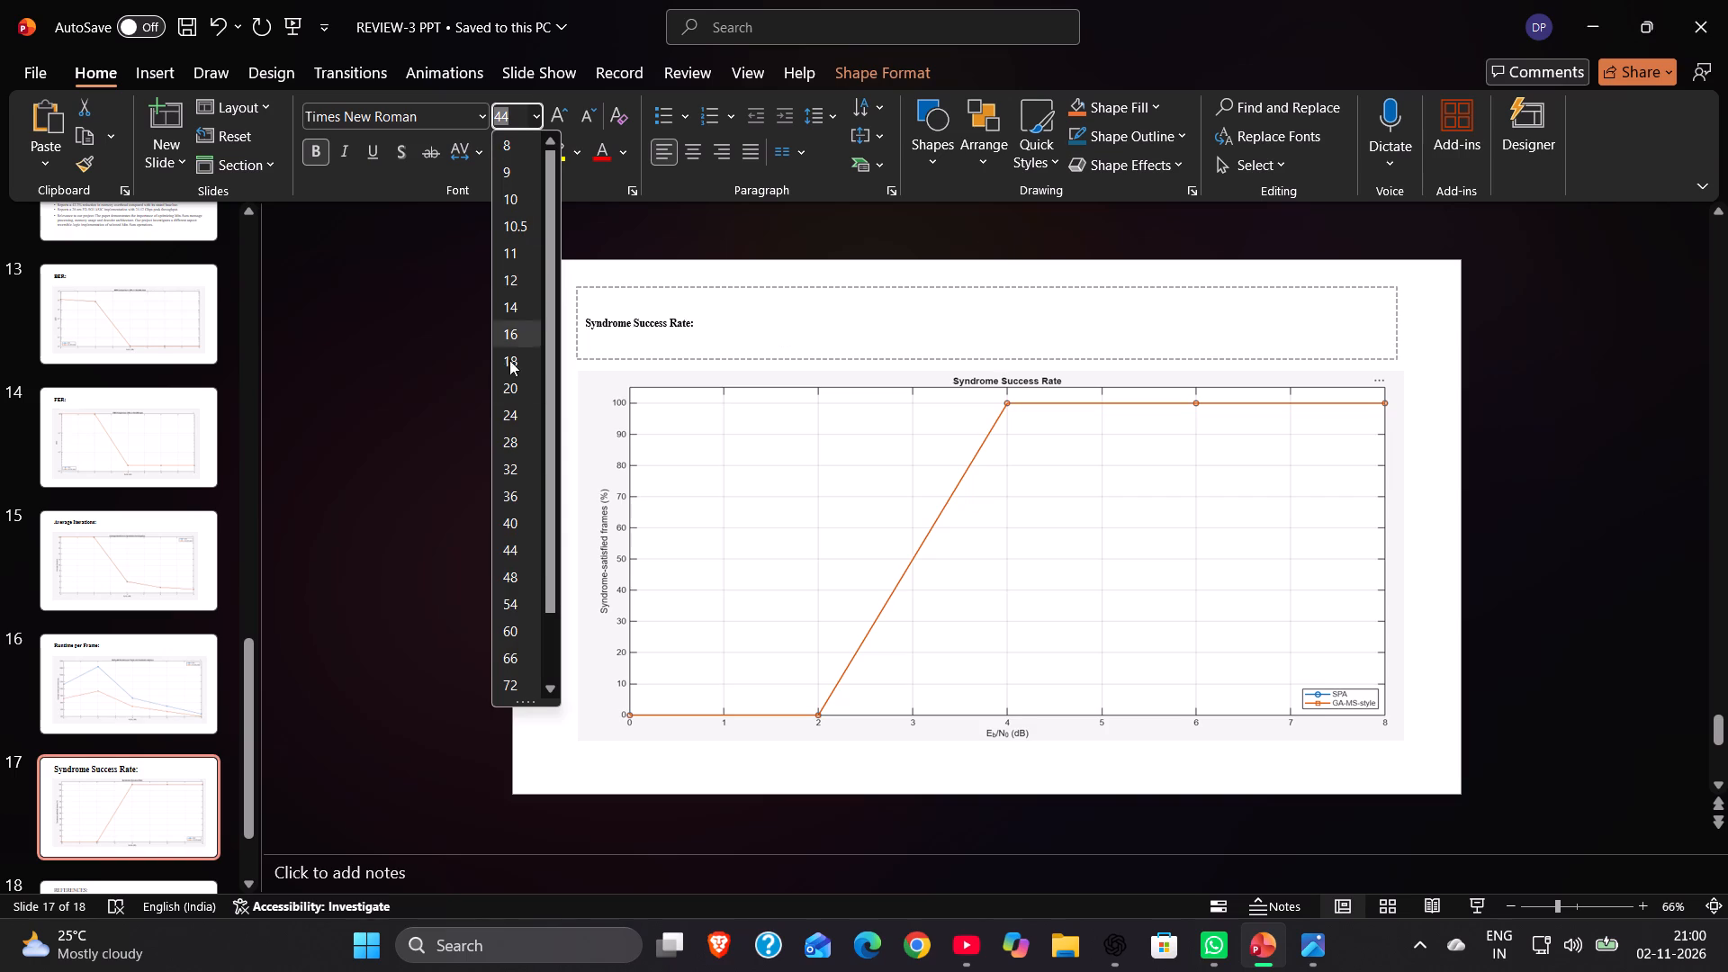
{"action": "left_click", "coordinate": [528, 454]}
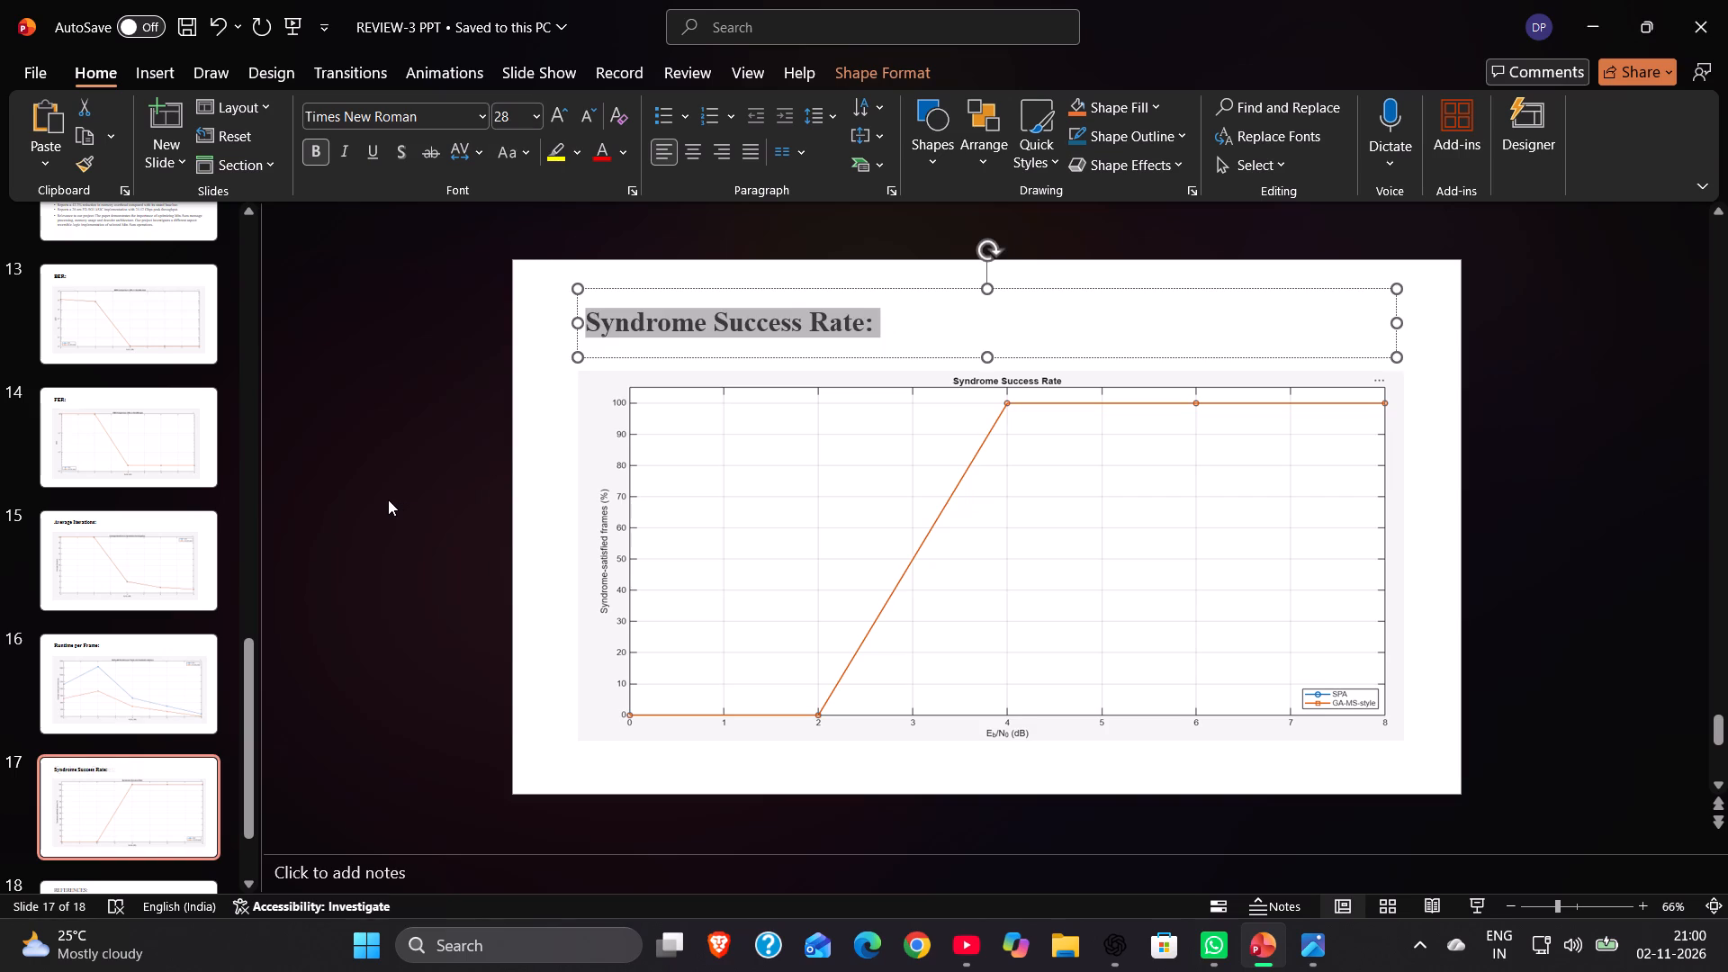
{"action": "left_click", "coordinate": [387, 499]}
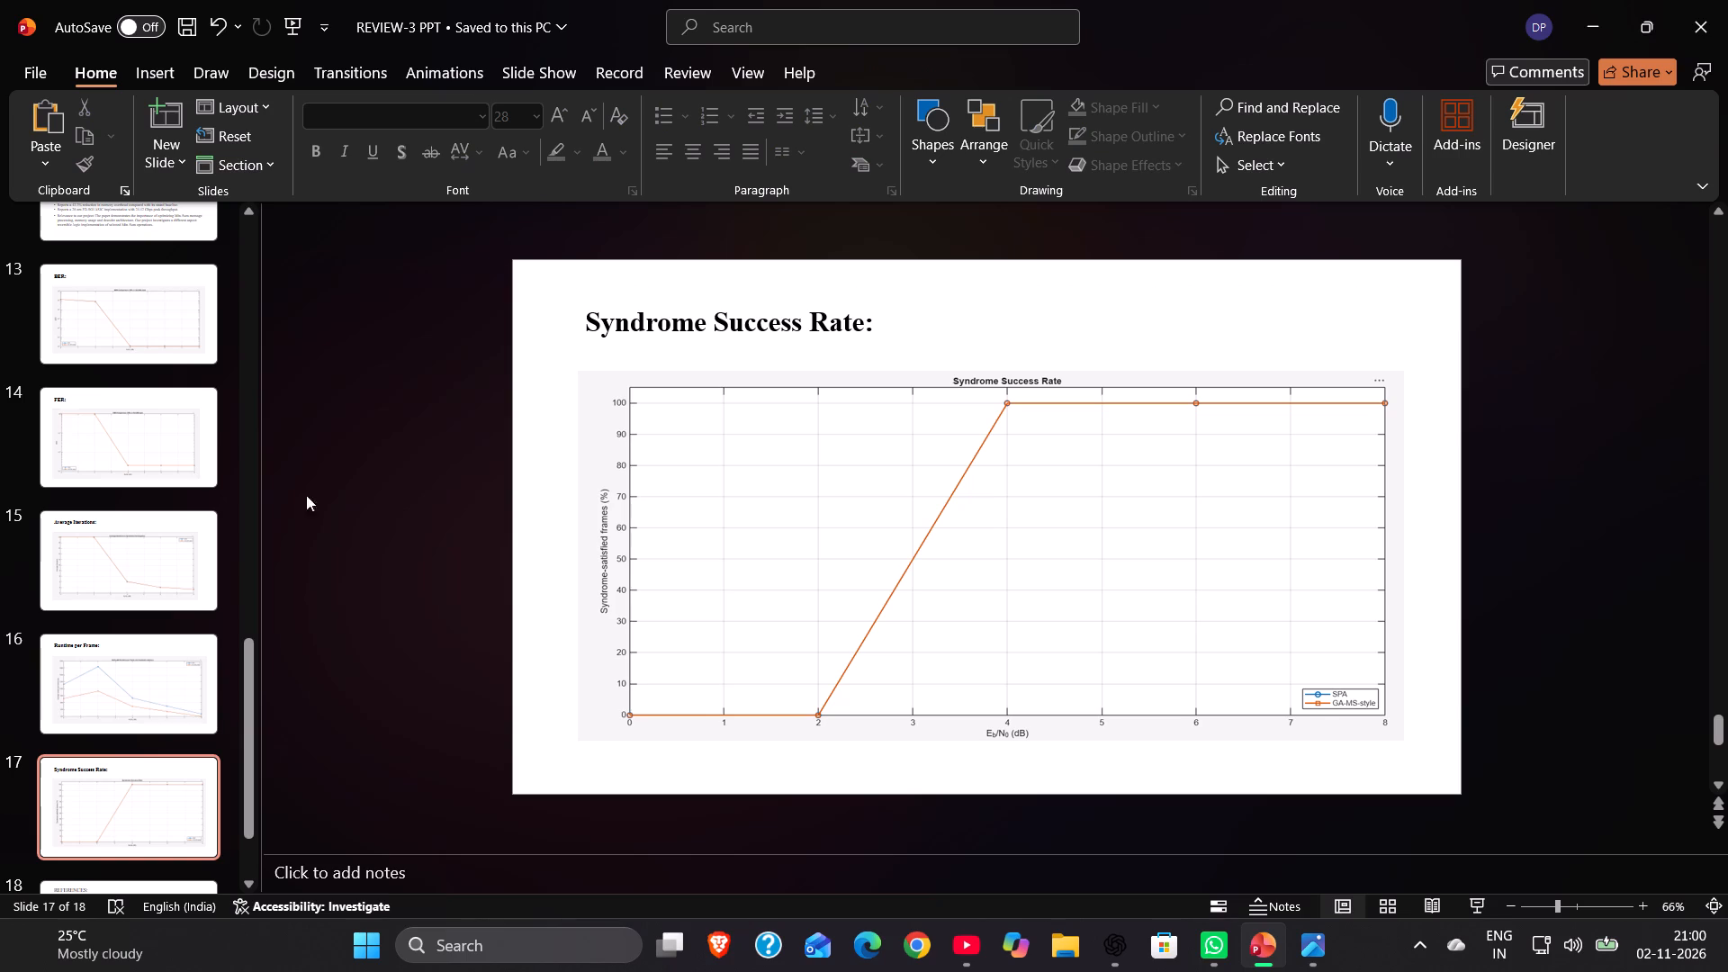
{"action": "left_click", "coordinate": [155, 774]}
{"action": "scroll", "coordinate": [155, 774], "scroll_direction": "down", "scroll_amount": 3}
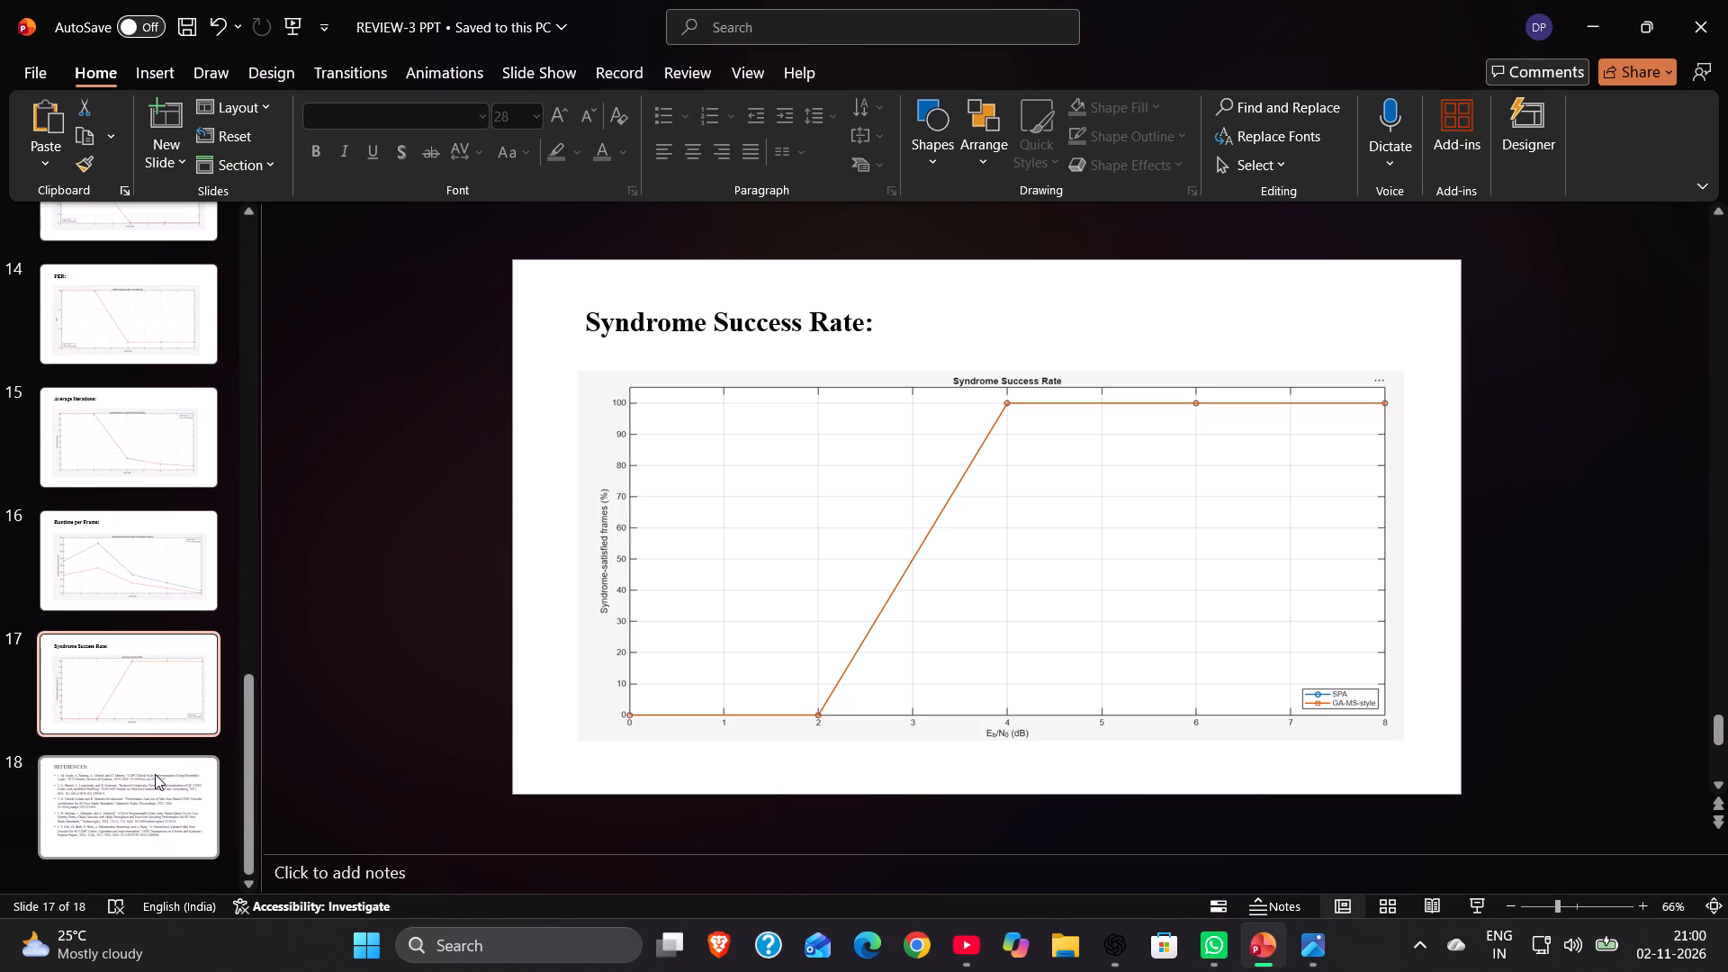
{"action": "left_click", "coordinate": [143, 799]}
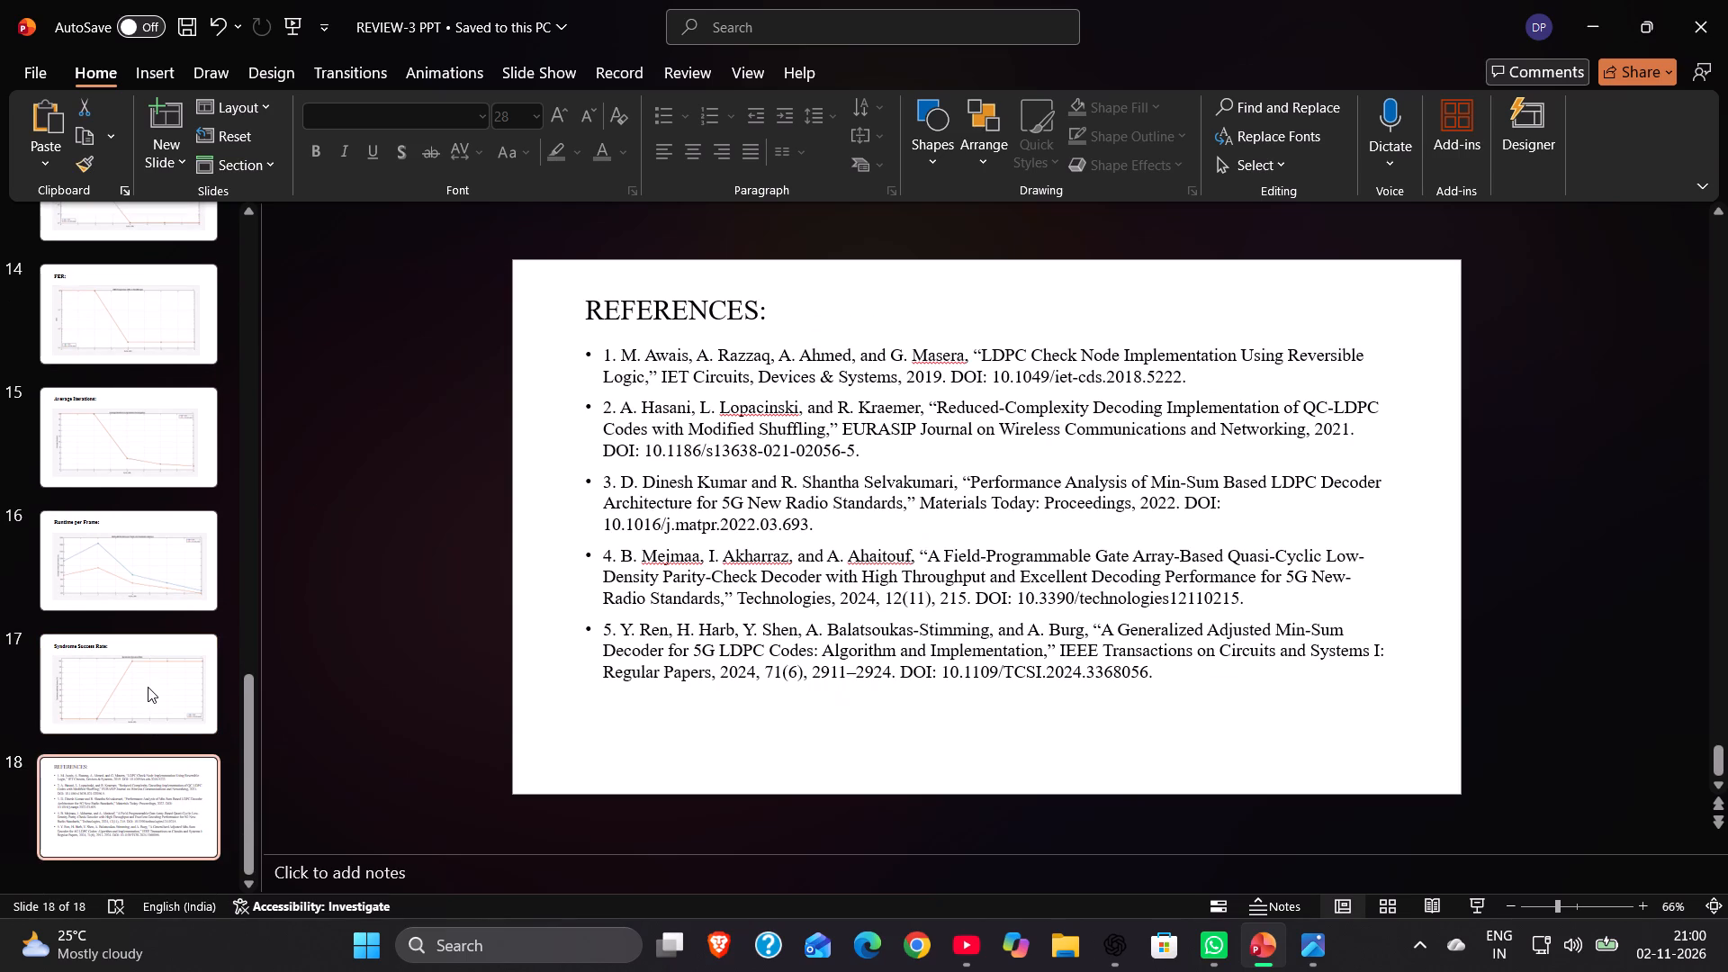
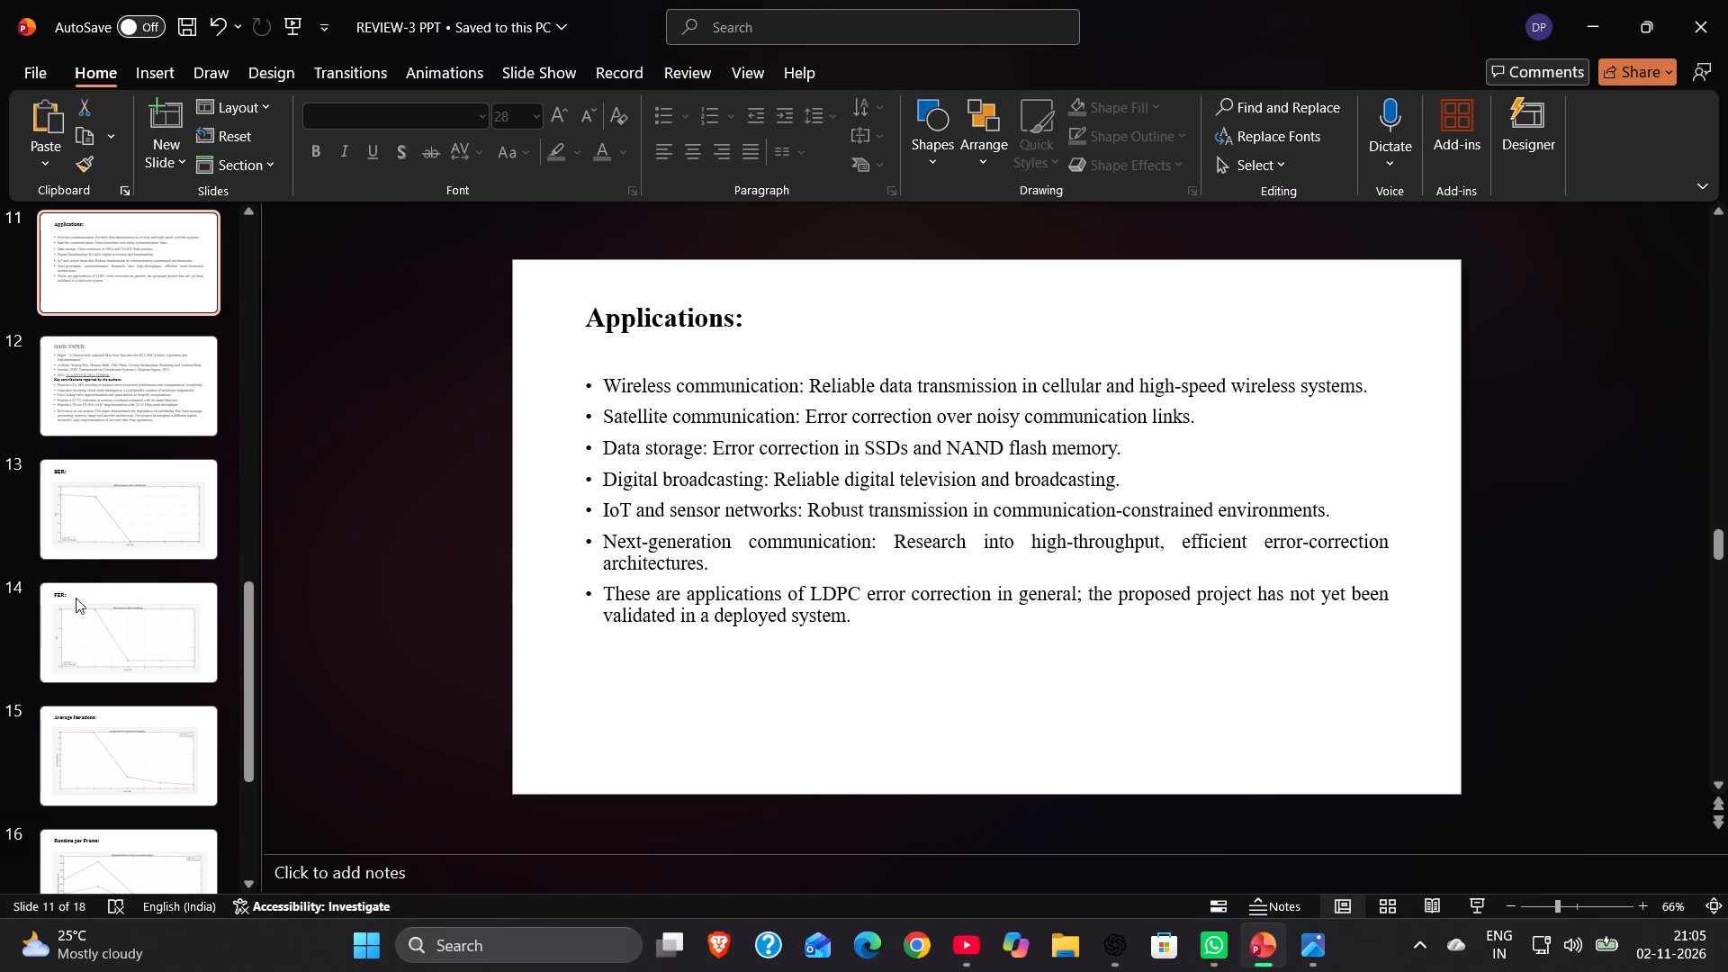
{"action": "left_click", "coordinate": [83, 626]}
{"action": "left_click", "coordinate": [109, 544]}
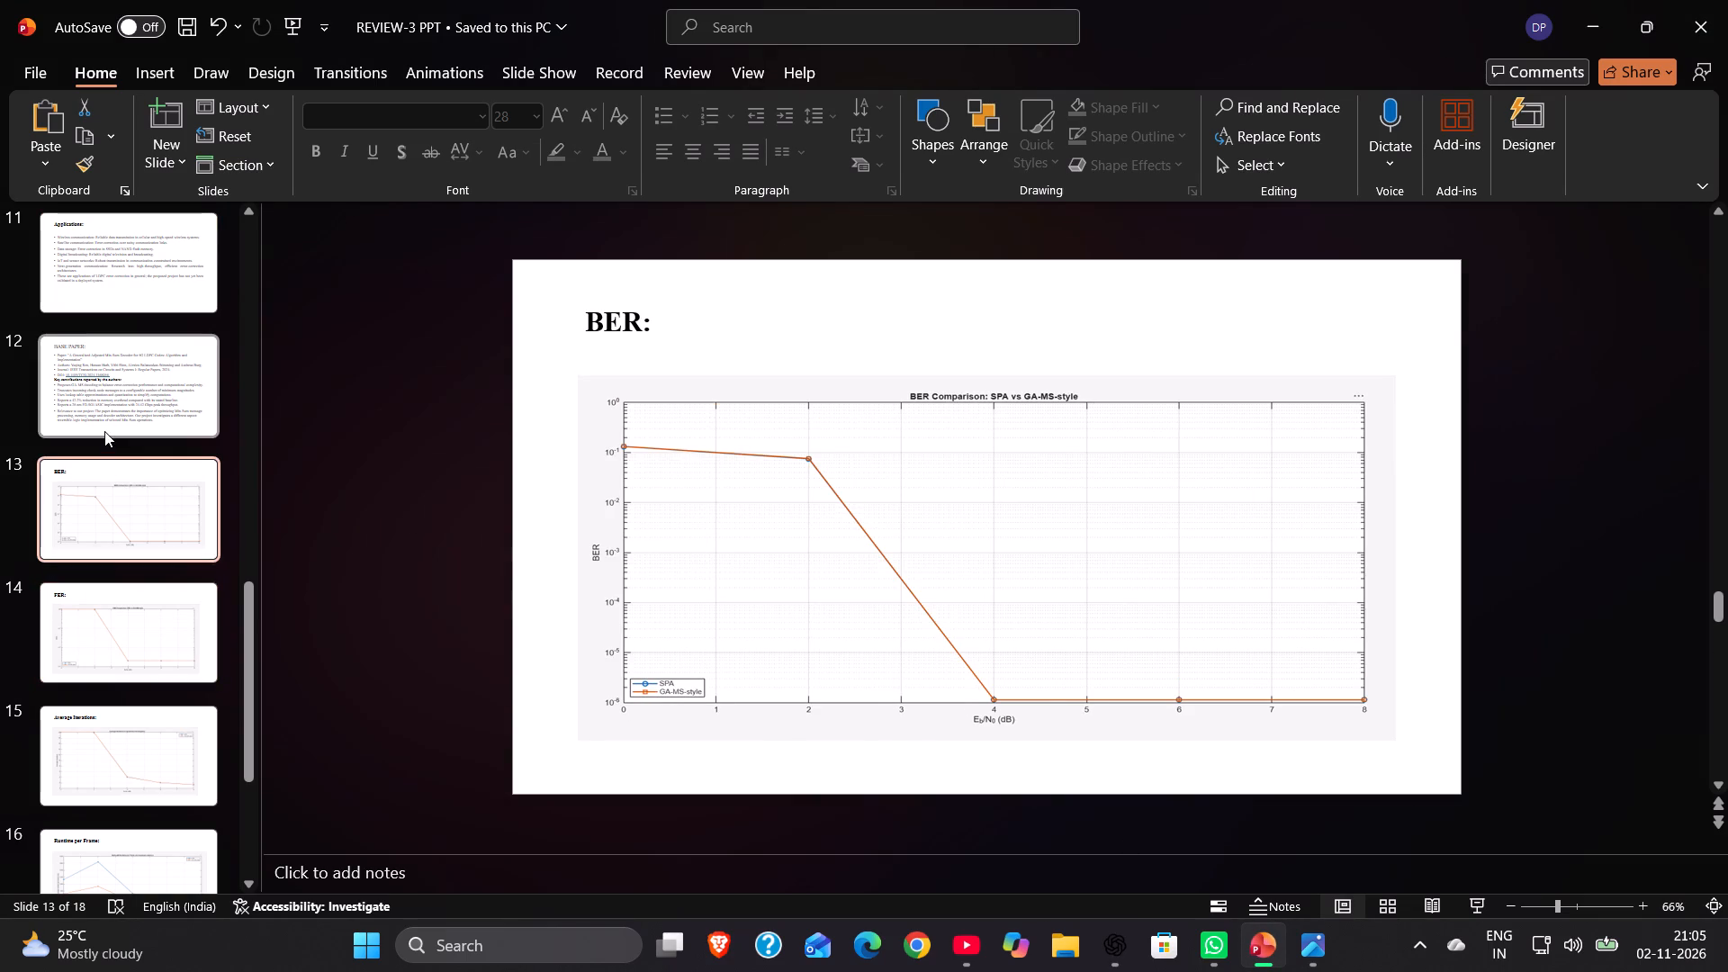
{"action": "left_click", "coordinate": [104, 431]}
{"action": "left_click", "coordinate": [112, 275]}
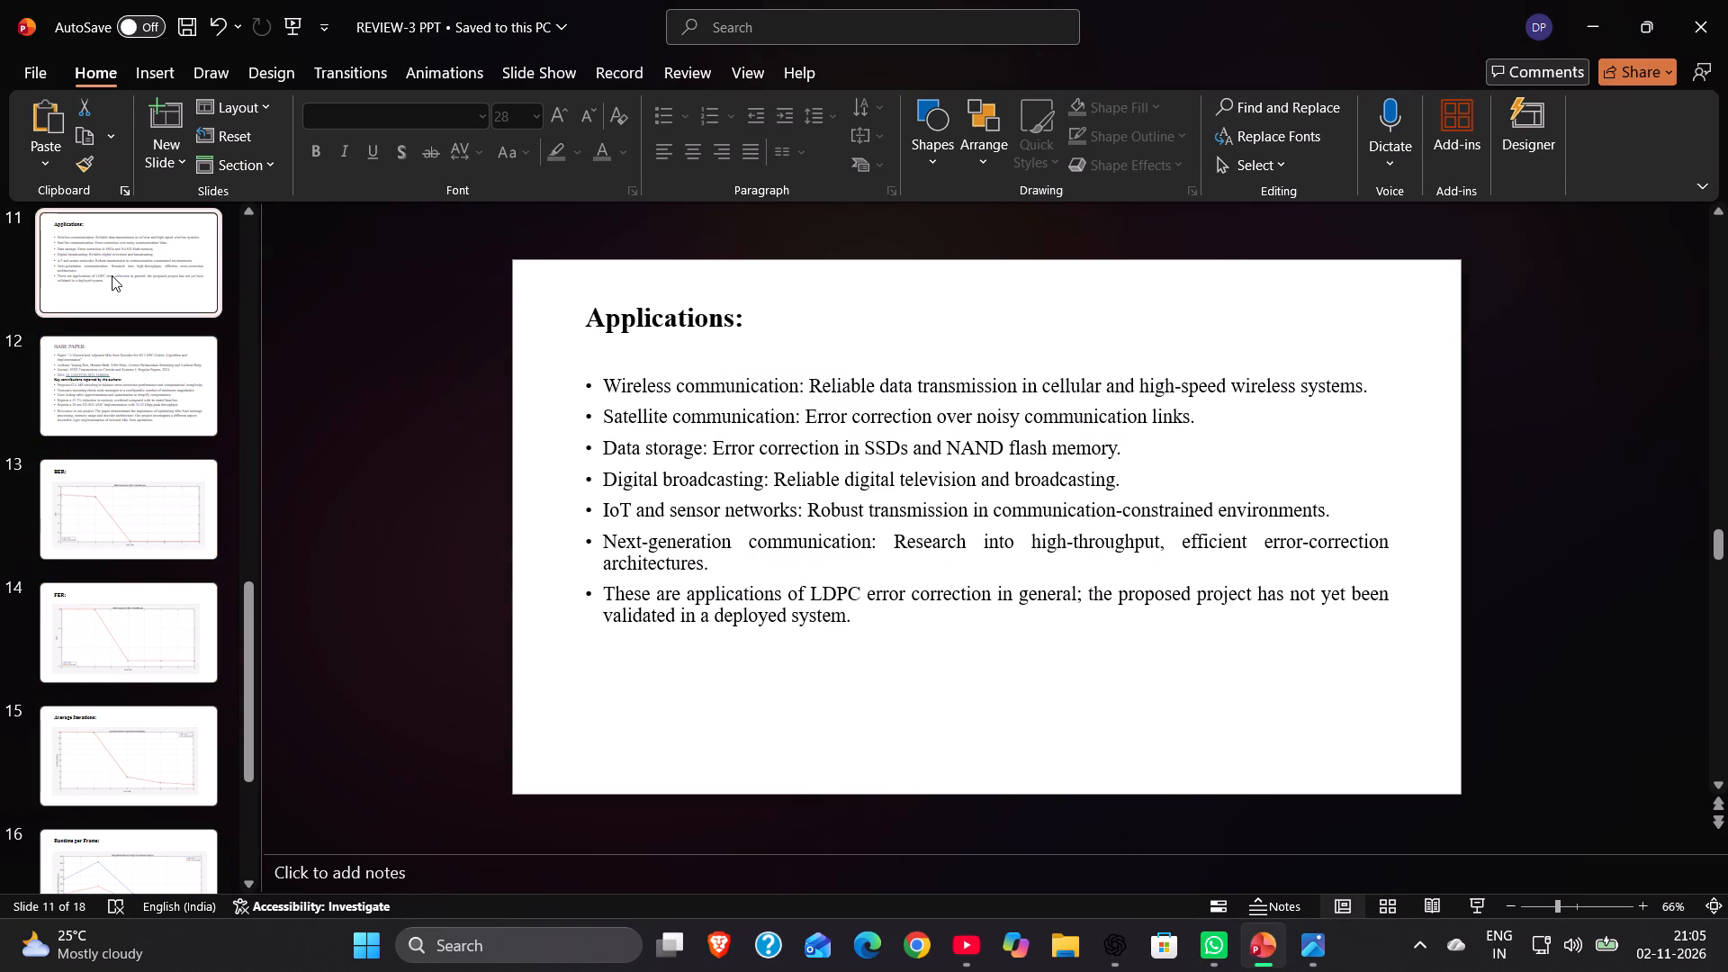
{"action": "left_click", "coordinate": [177, 115]}
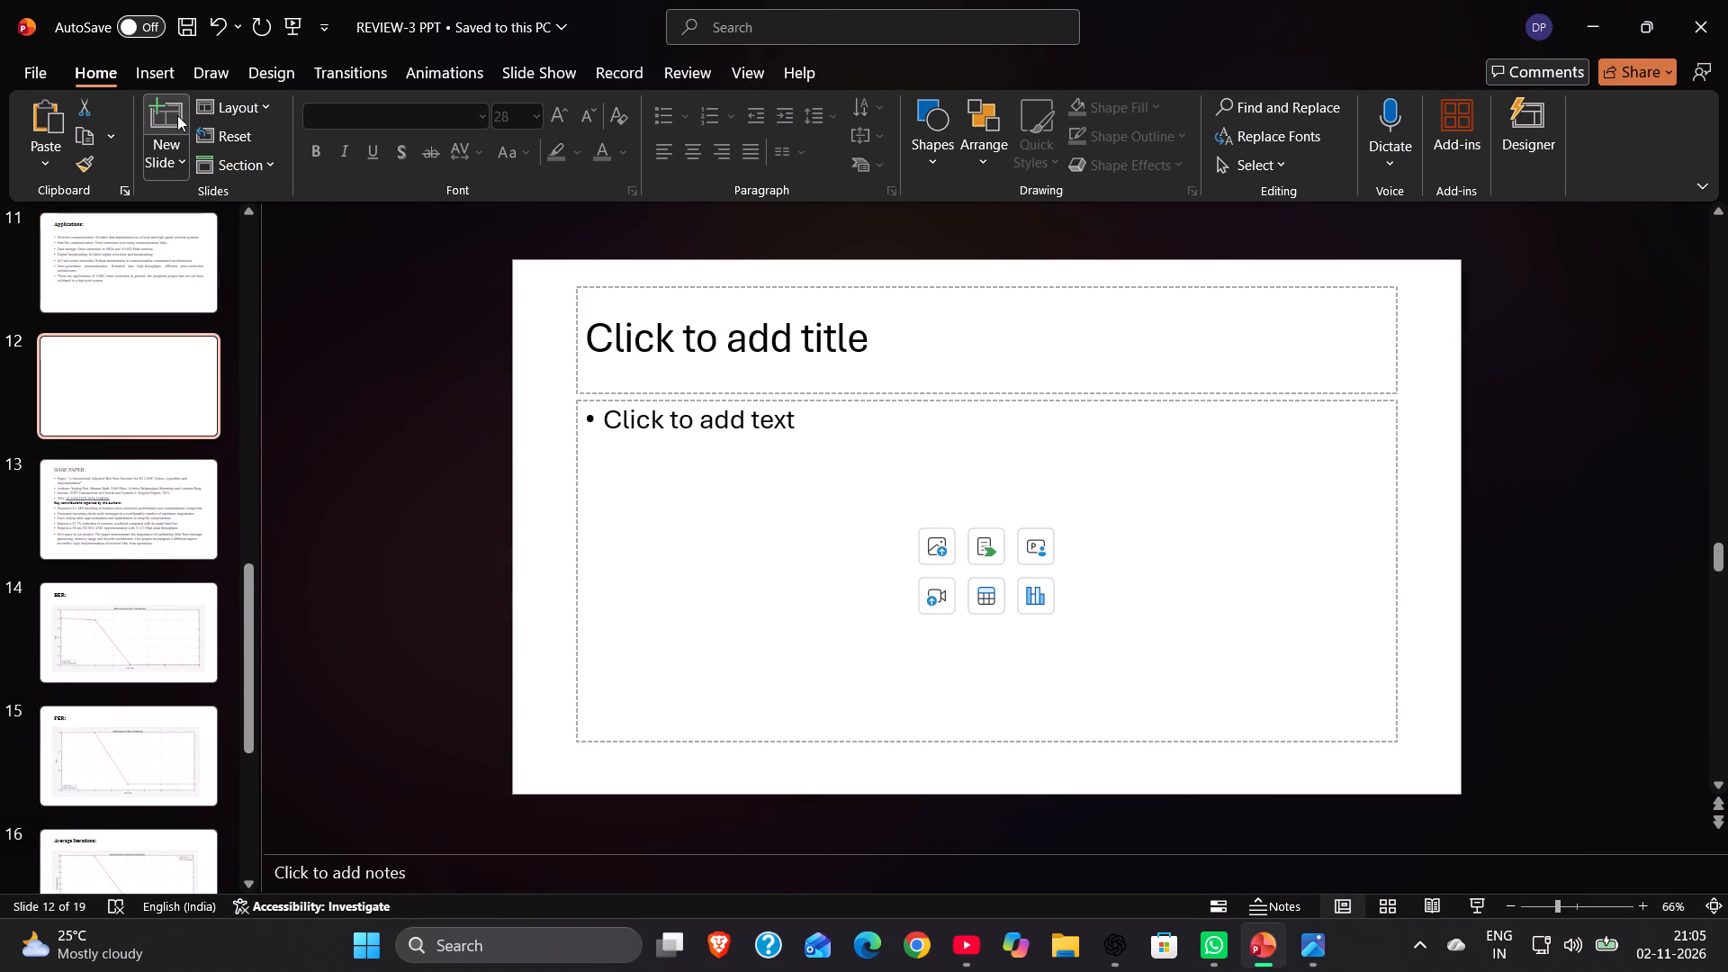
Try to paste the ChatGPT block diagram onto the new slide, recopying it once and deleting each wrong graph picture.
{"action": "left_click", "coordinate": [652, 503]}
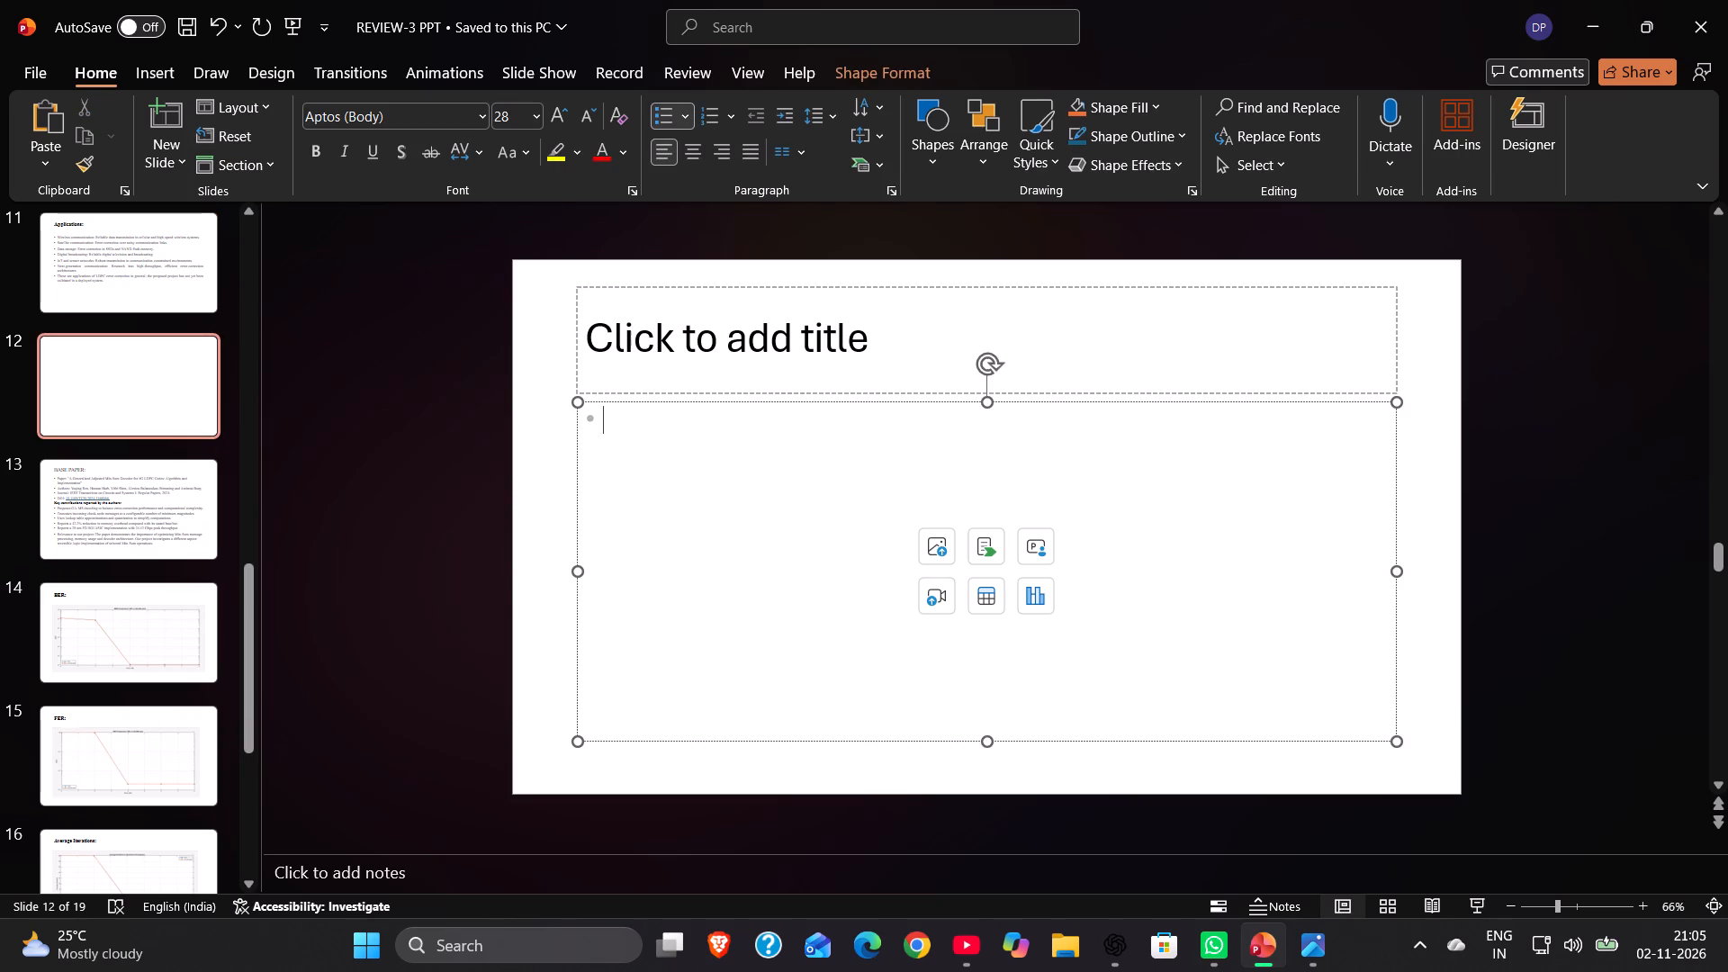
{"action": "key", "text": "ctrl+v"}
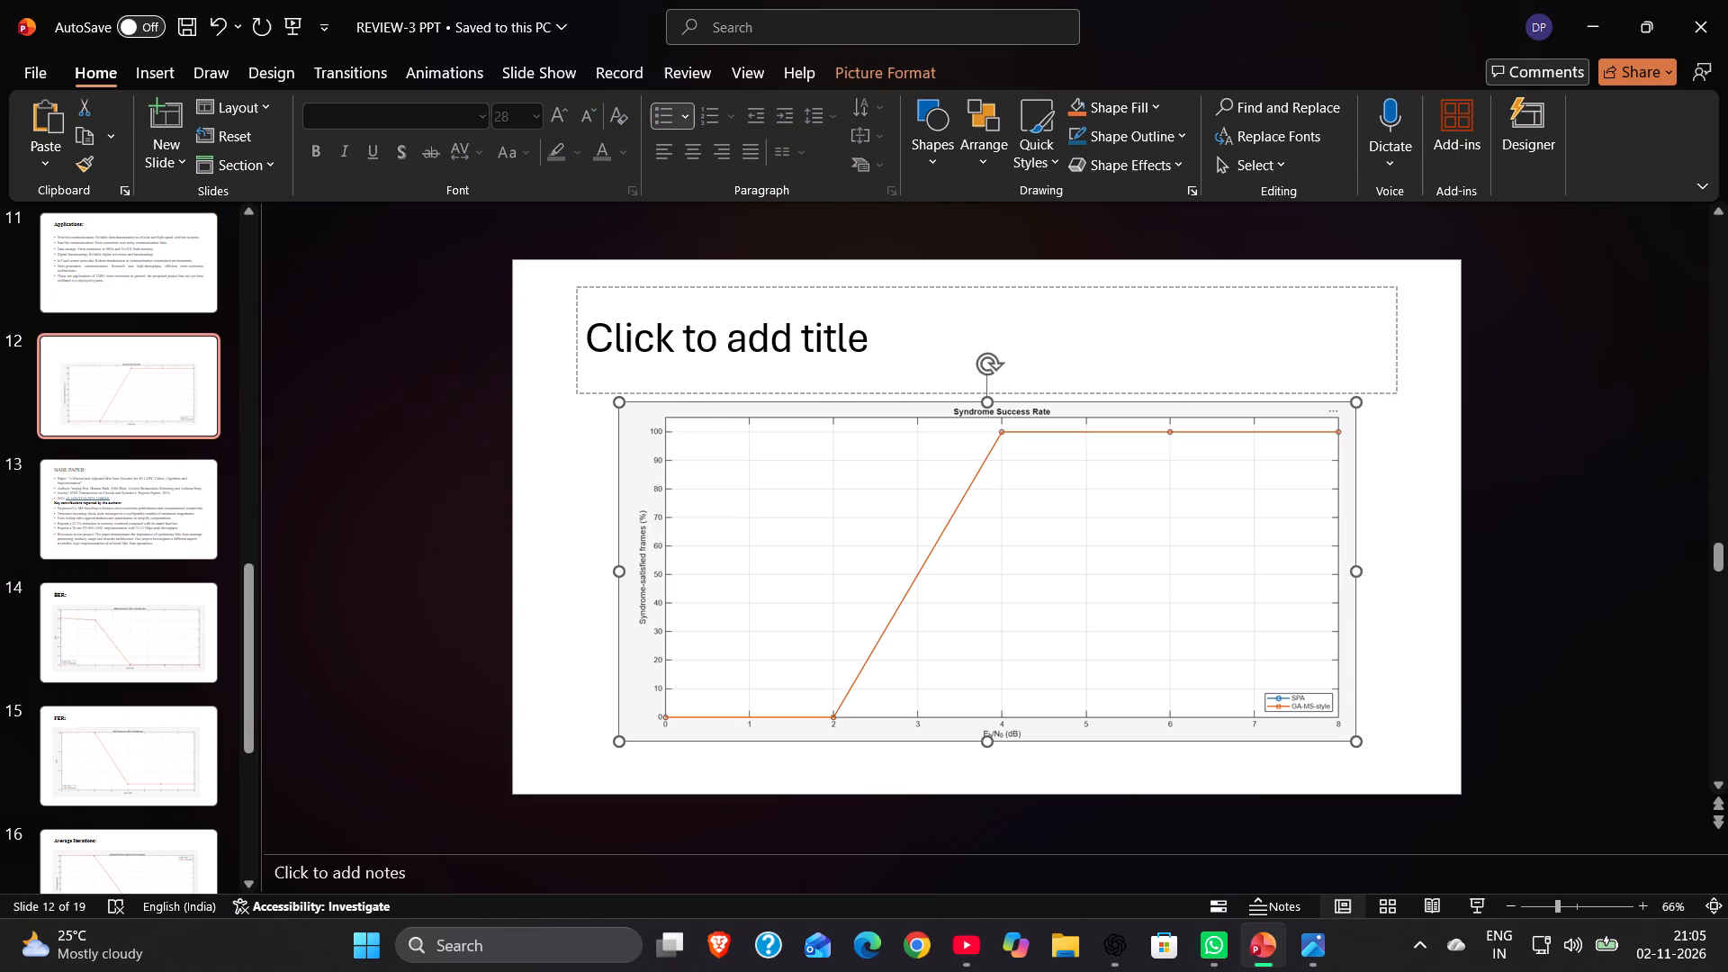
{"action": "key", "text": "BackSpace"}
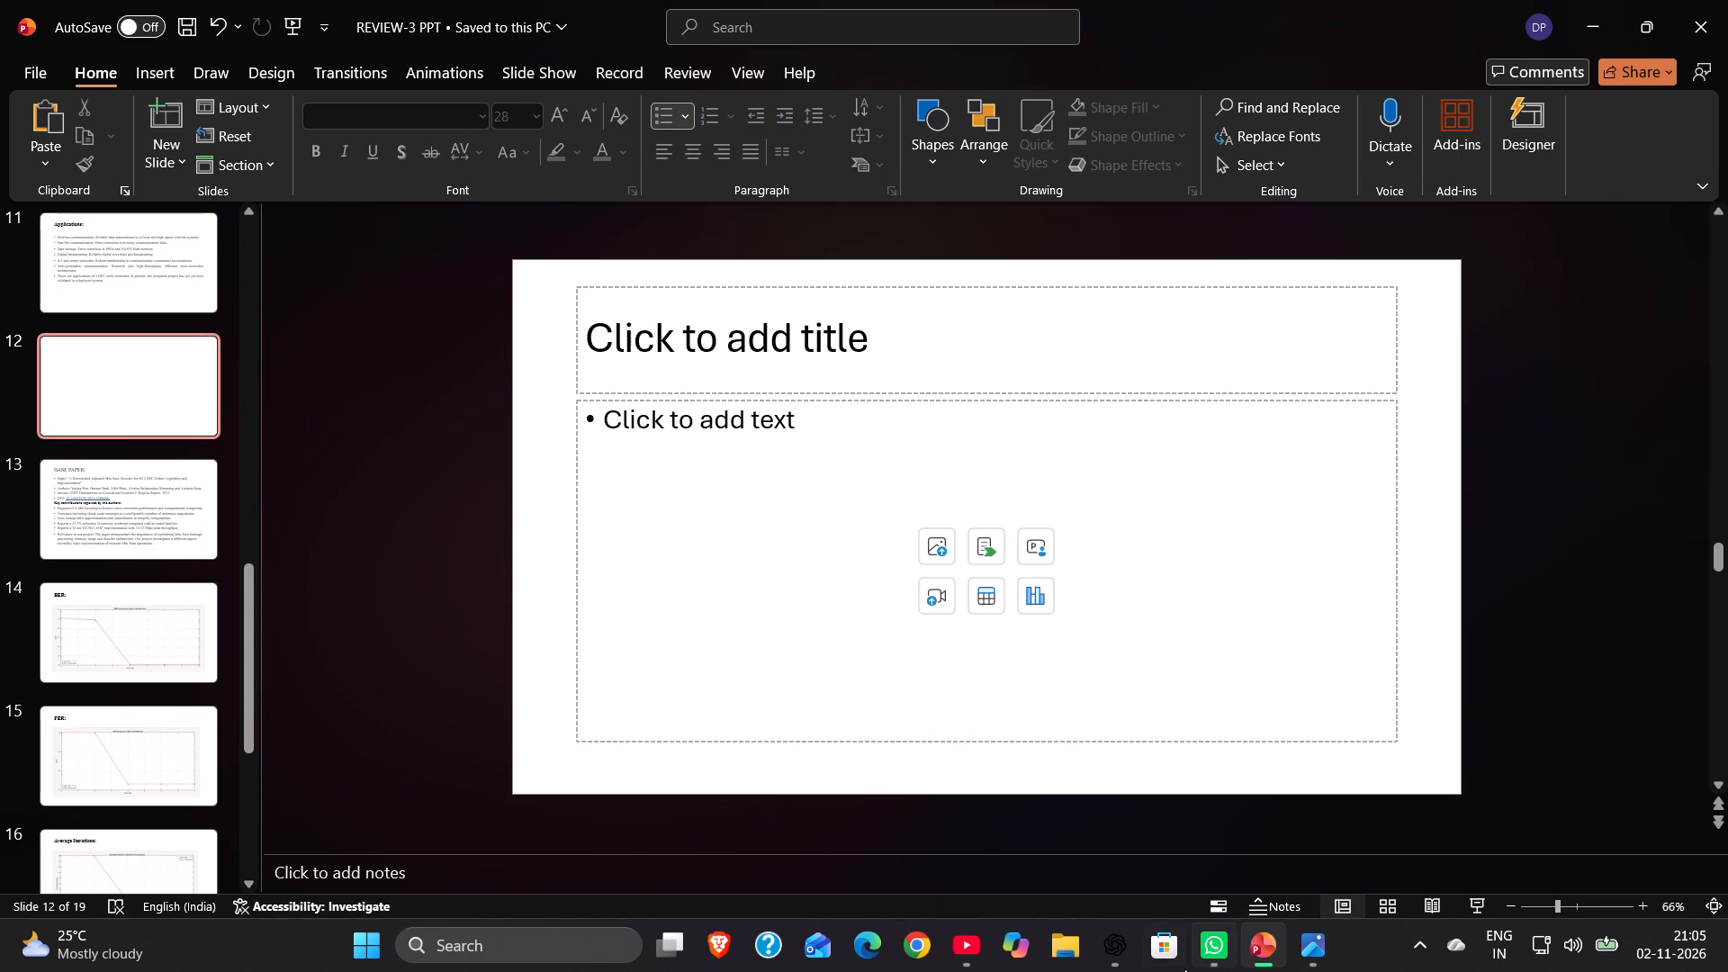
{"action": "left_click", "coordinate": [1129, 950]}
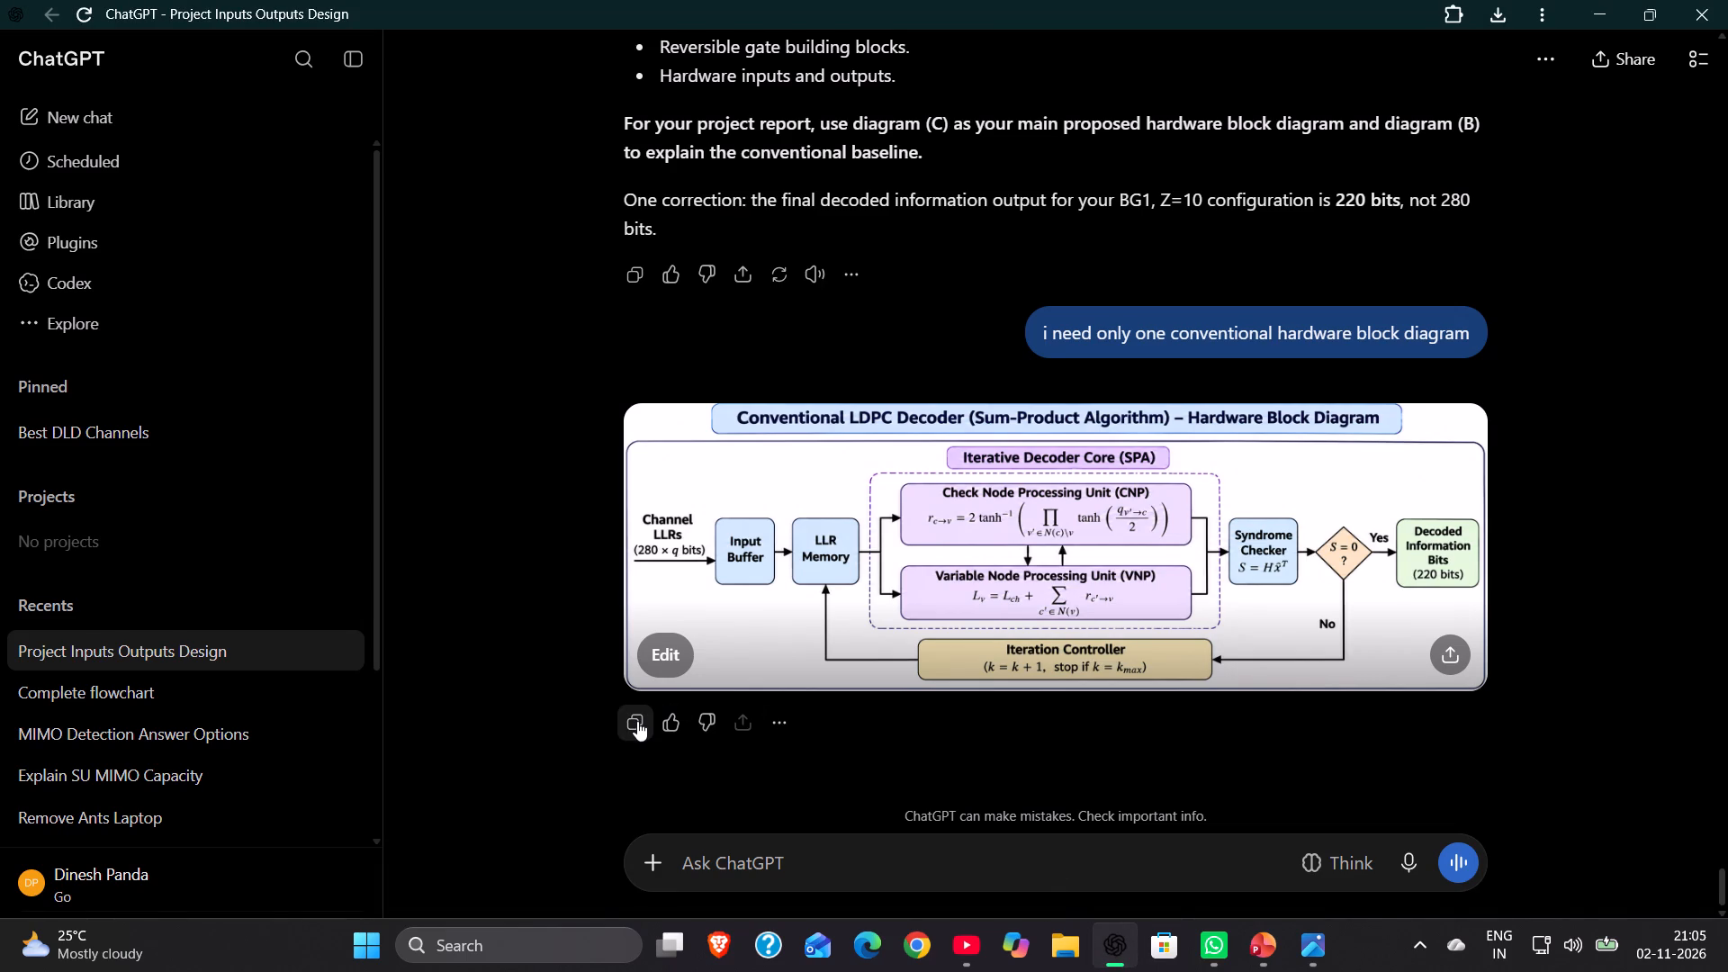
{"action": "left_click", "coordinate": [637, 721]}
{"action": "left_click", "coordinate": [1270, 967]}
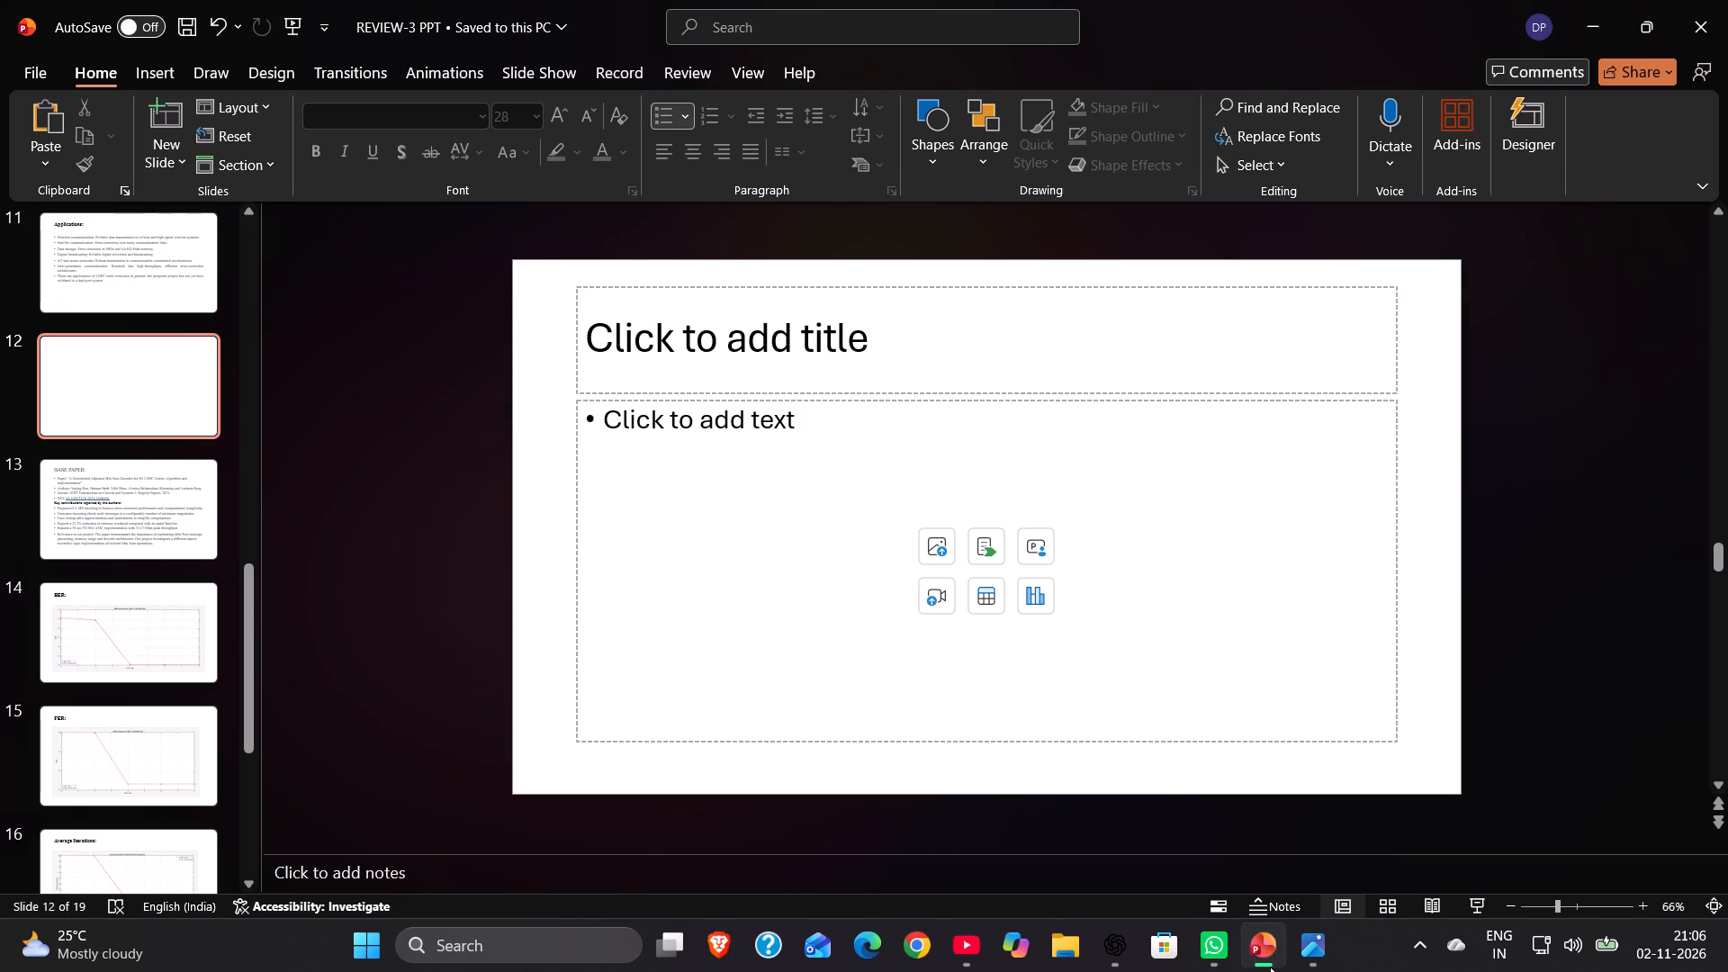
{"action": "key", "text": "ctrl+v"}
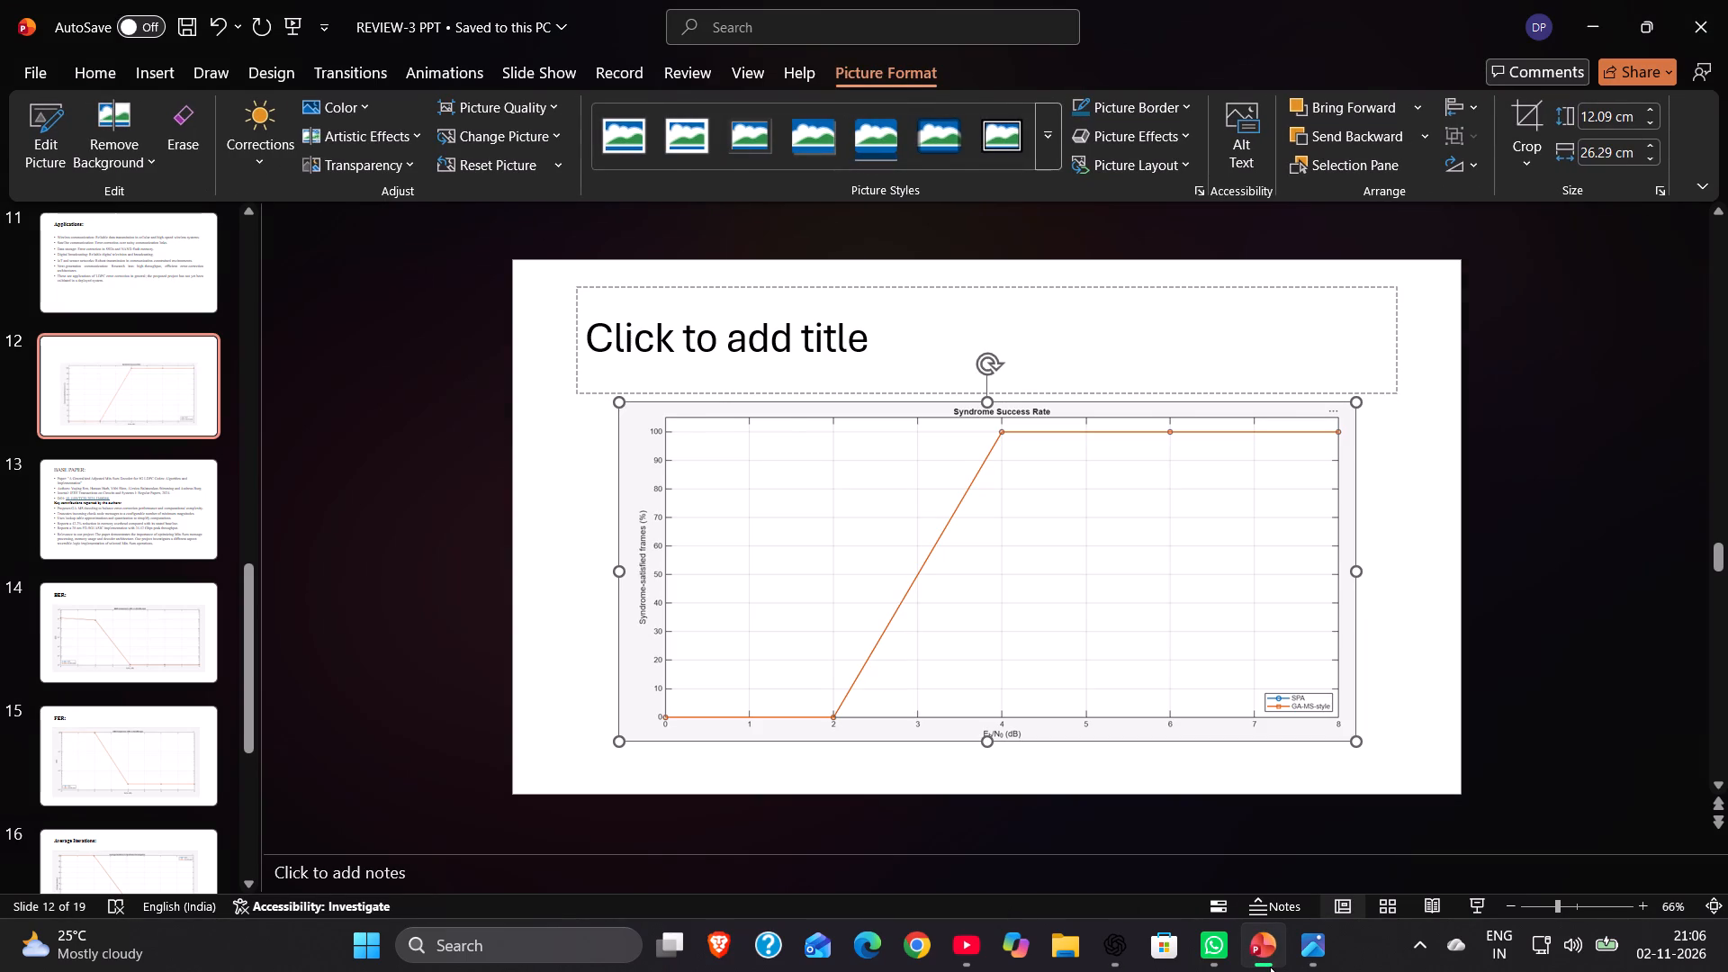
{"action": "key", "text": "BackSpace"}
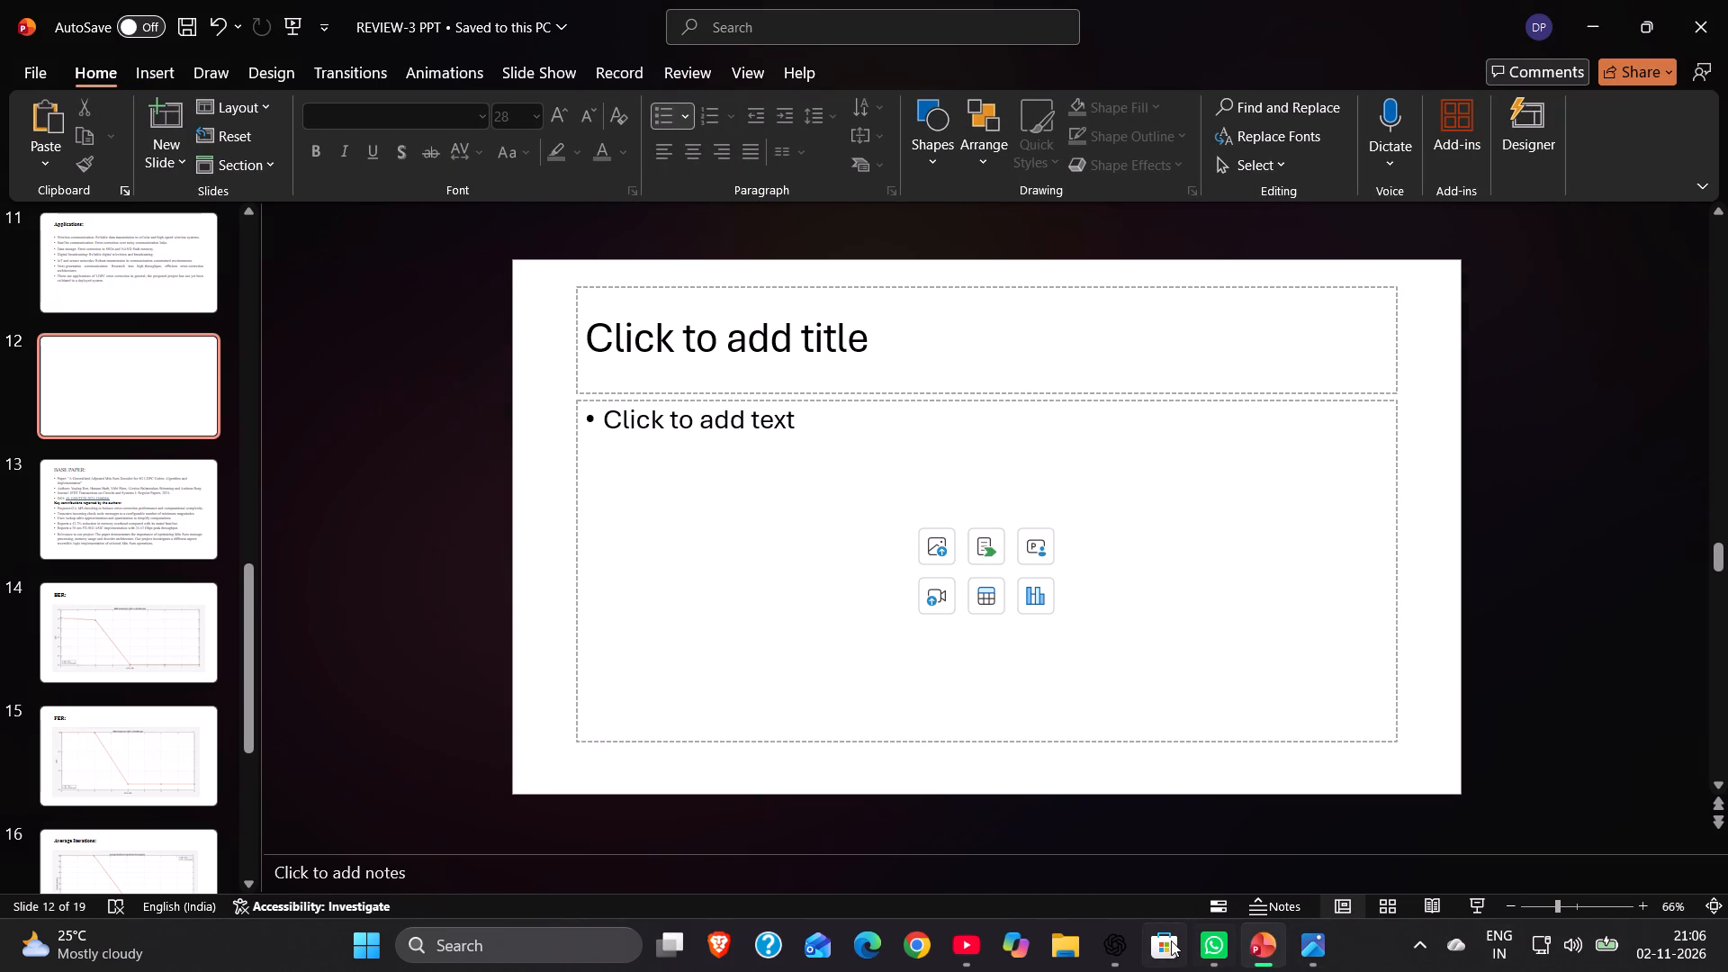
Open the conventional hardware block diagram enlarged in ChatGPT, copy the image and paste it onto the empty slide 12 in PowerPoint.
{"action": "left_click", "coordinate": [1107, 963]}
{"action": "left_click", "coordinate": [939, 578]}
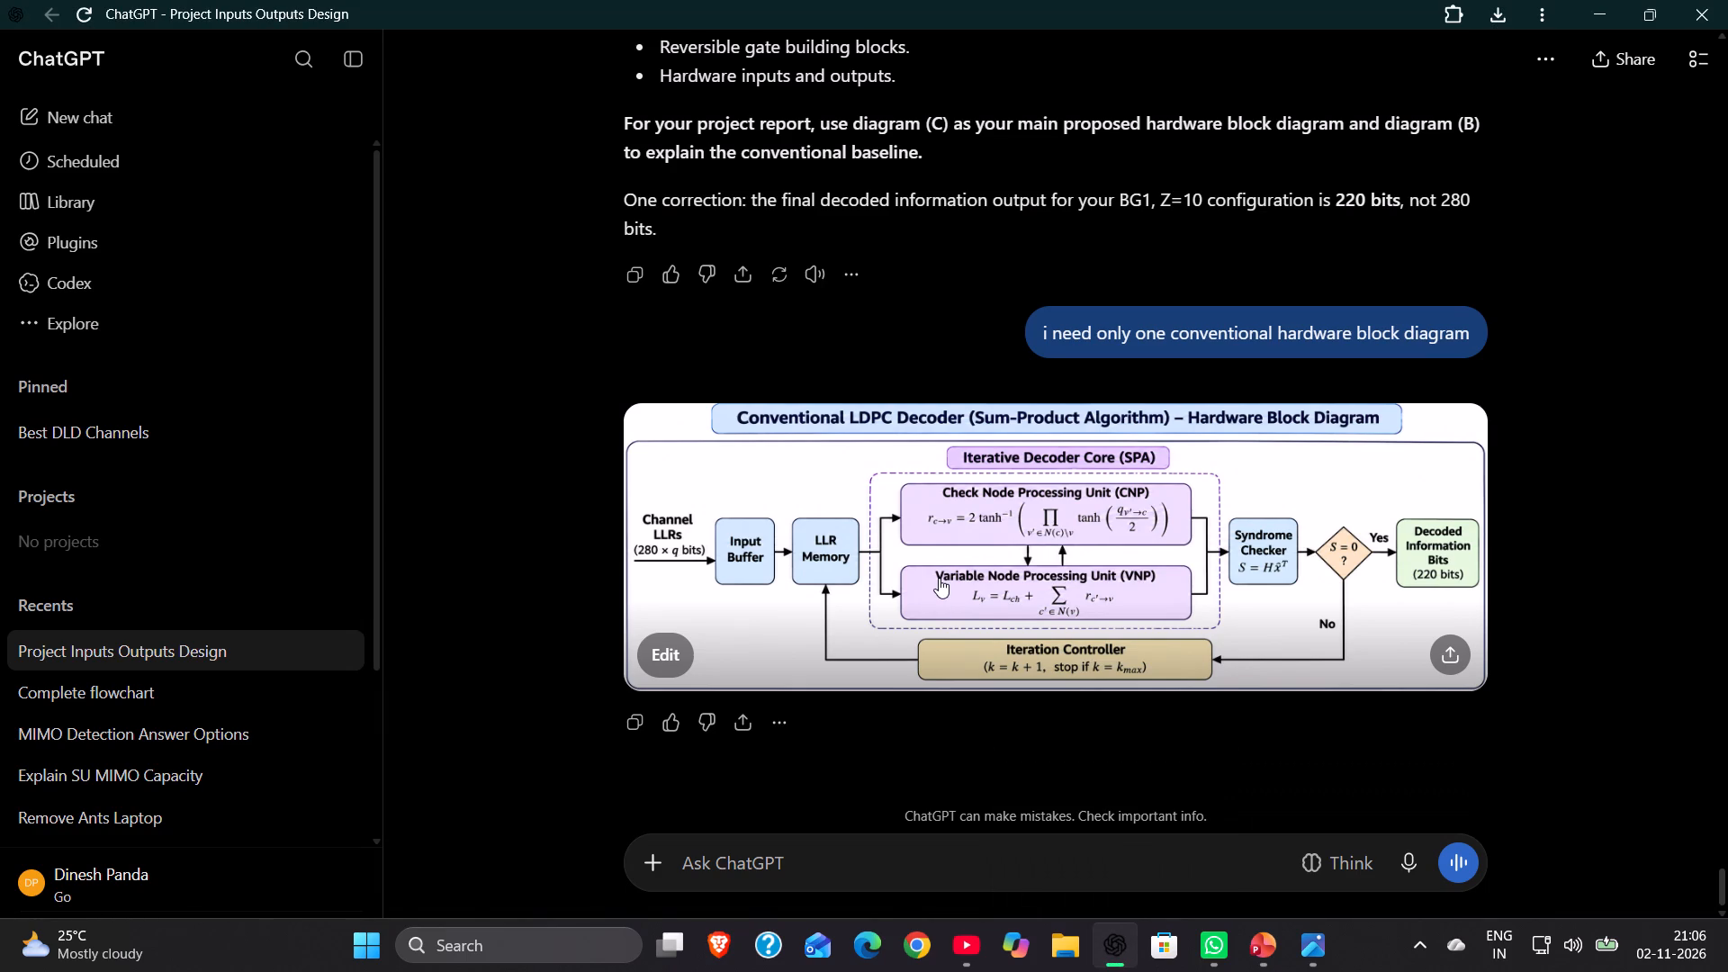
{"action": "left_click", "coordinate": [939, 578]}
{"action": "key", "text": "ctrl+c"}
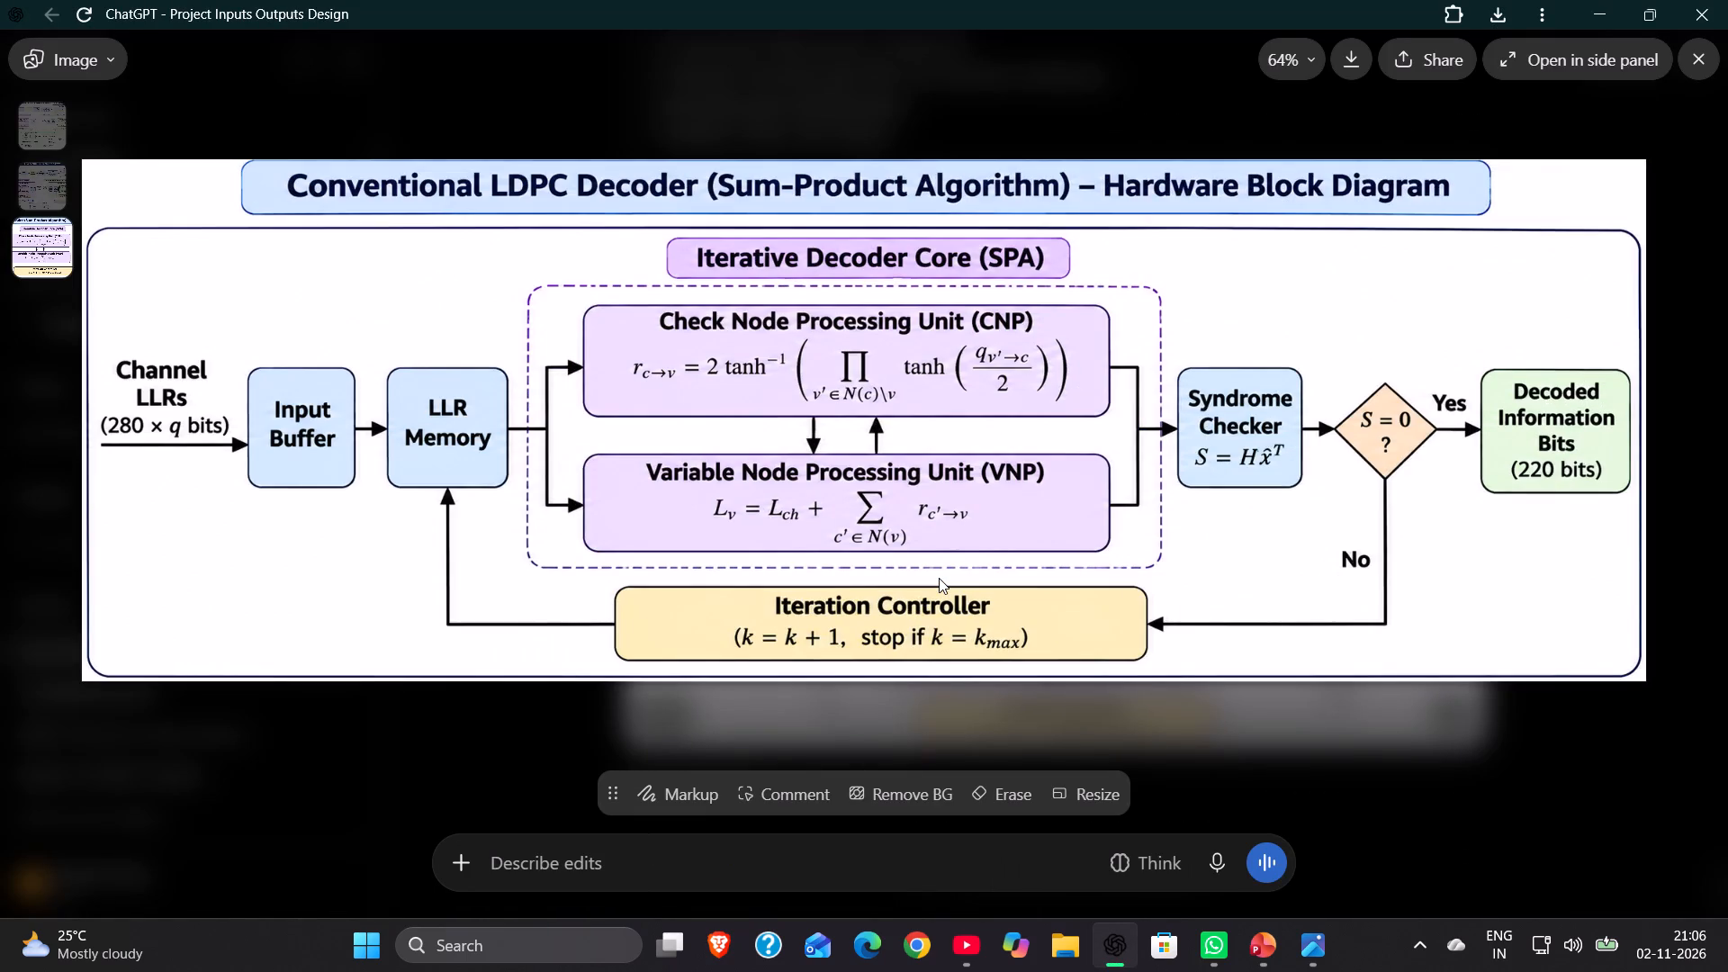
{"action": "key", "text": "alt+Tab"}
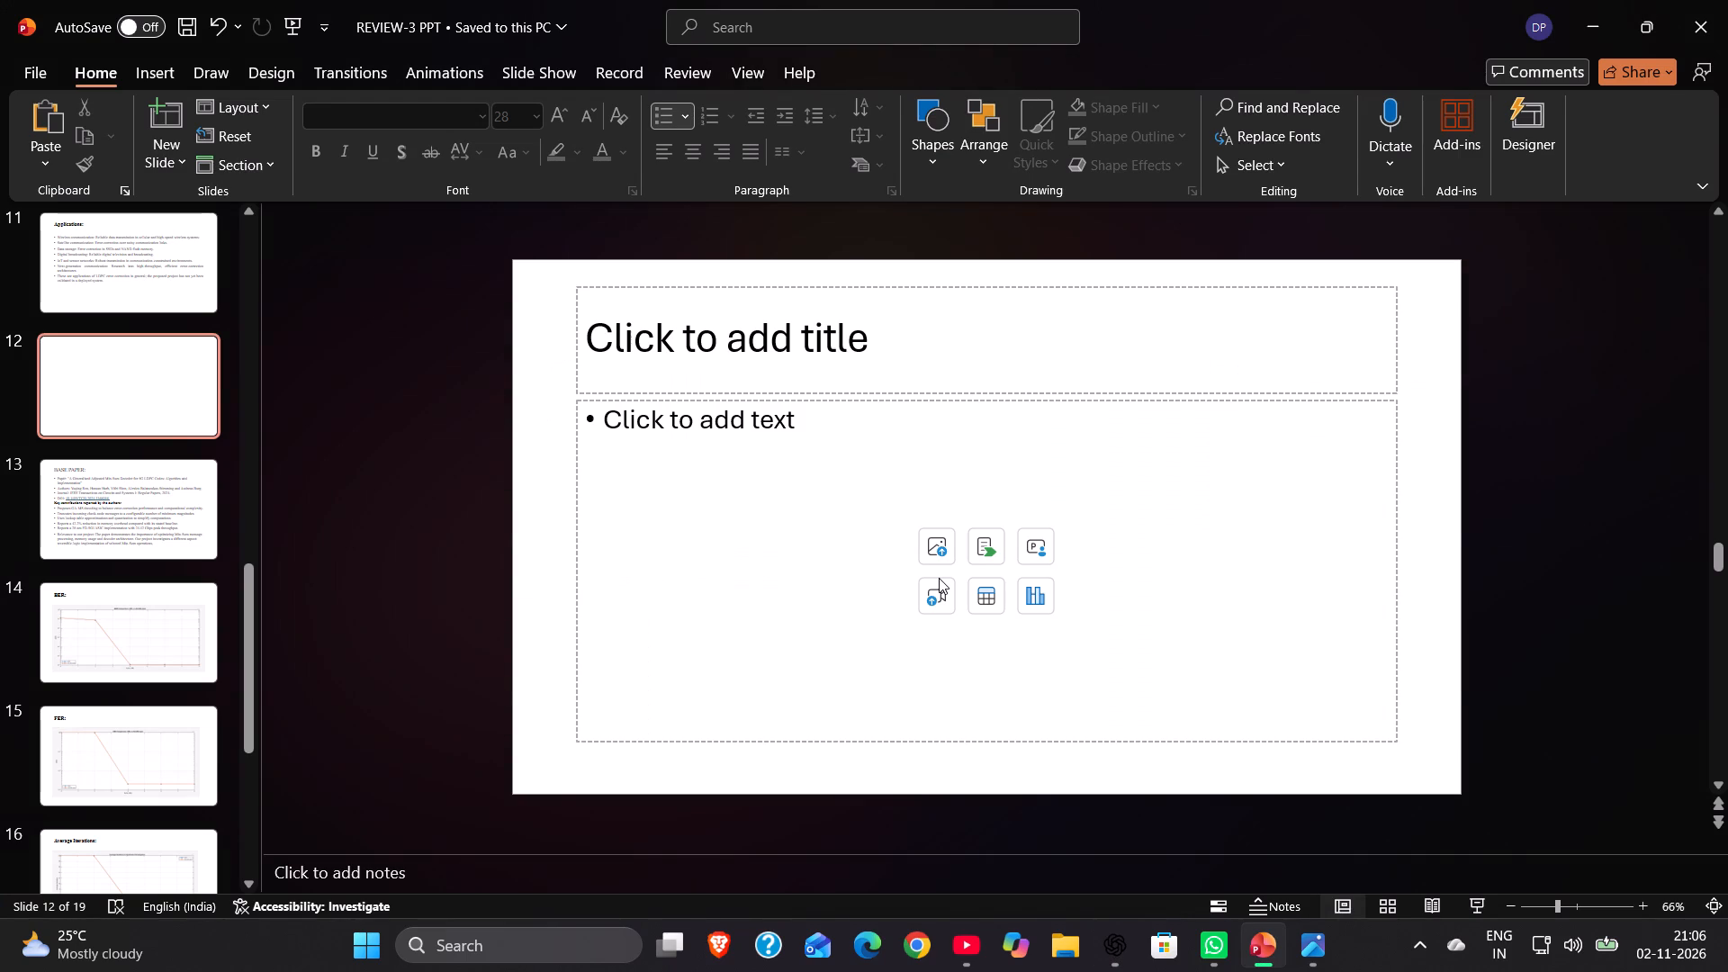
{"action": "key", "text": "ctrl+v"}
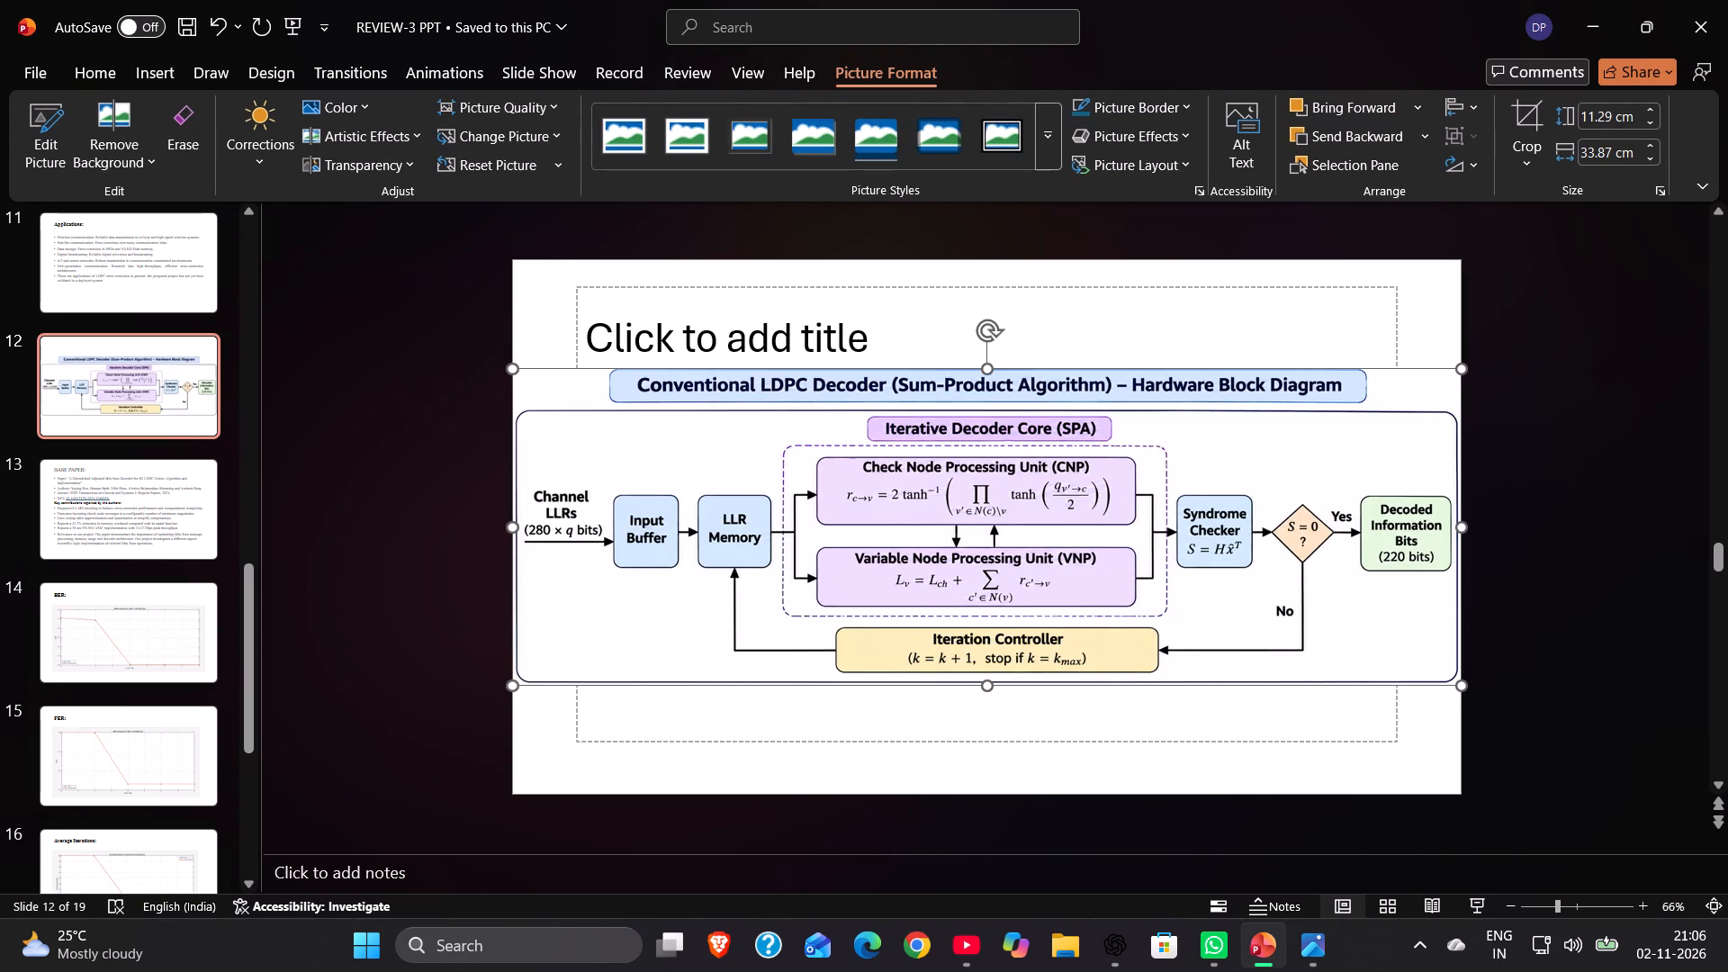
Resize the pasted block diagram to about 12.09 cm high and 29.21 cm wide, fitting the width of the content placeholder.
{"action": "left_click_drag", "start_coordinate": [984, 686], "coordinate": [986, 749]}
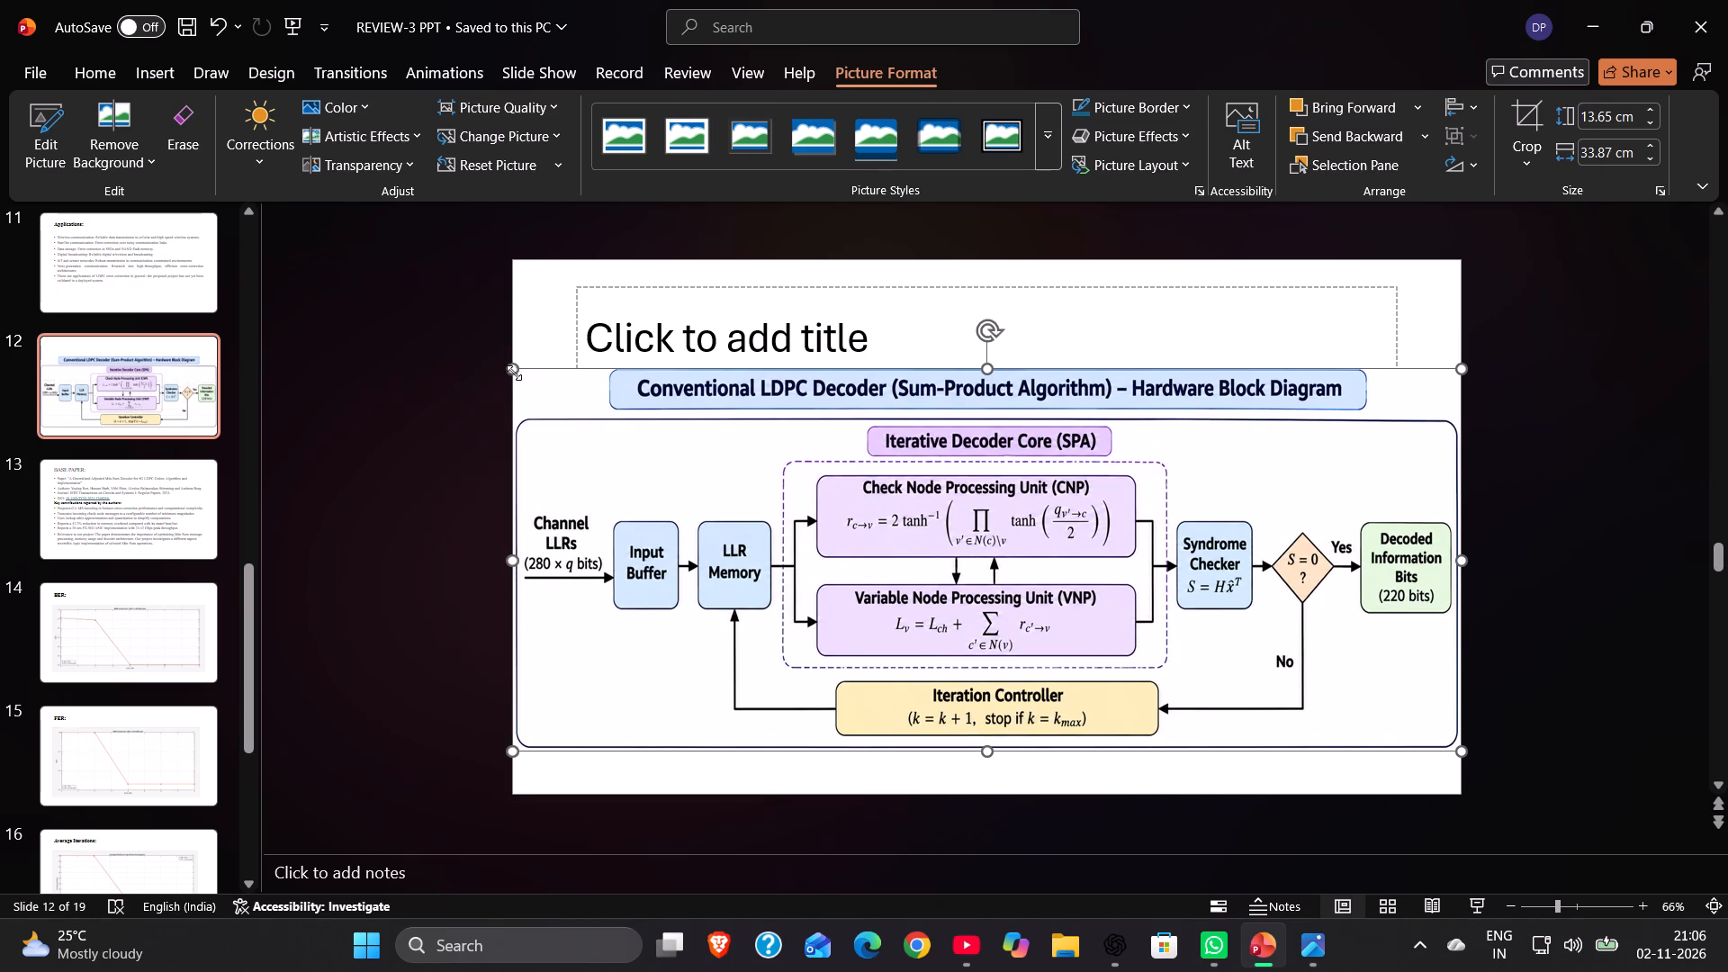
{"action": "left_click_drag", "start_coordinate": [513, 371], "coordinate": [607, 418]}
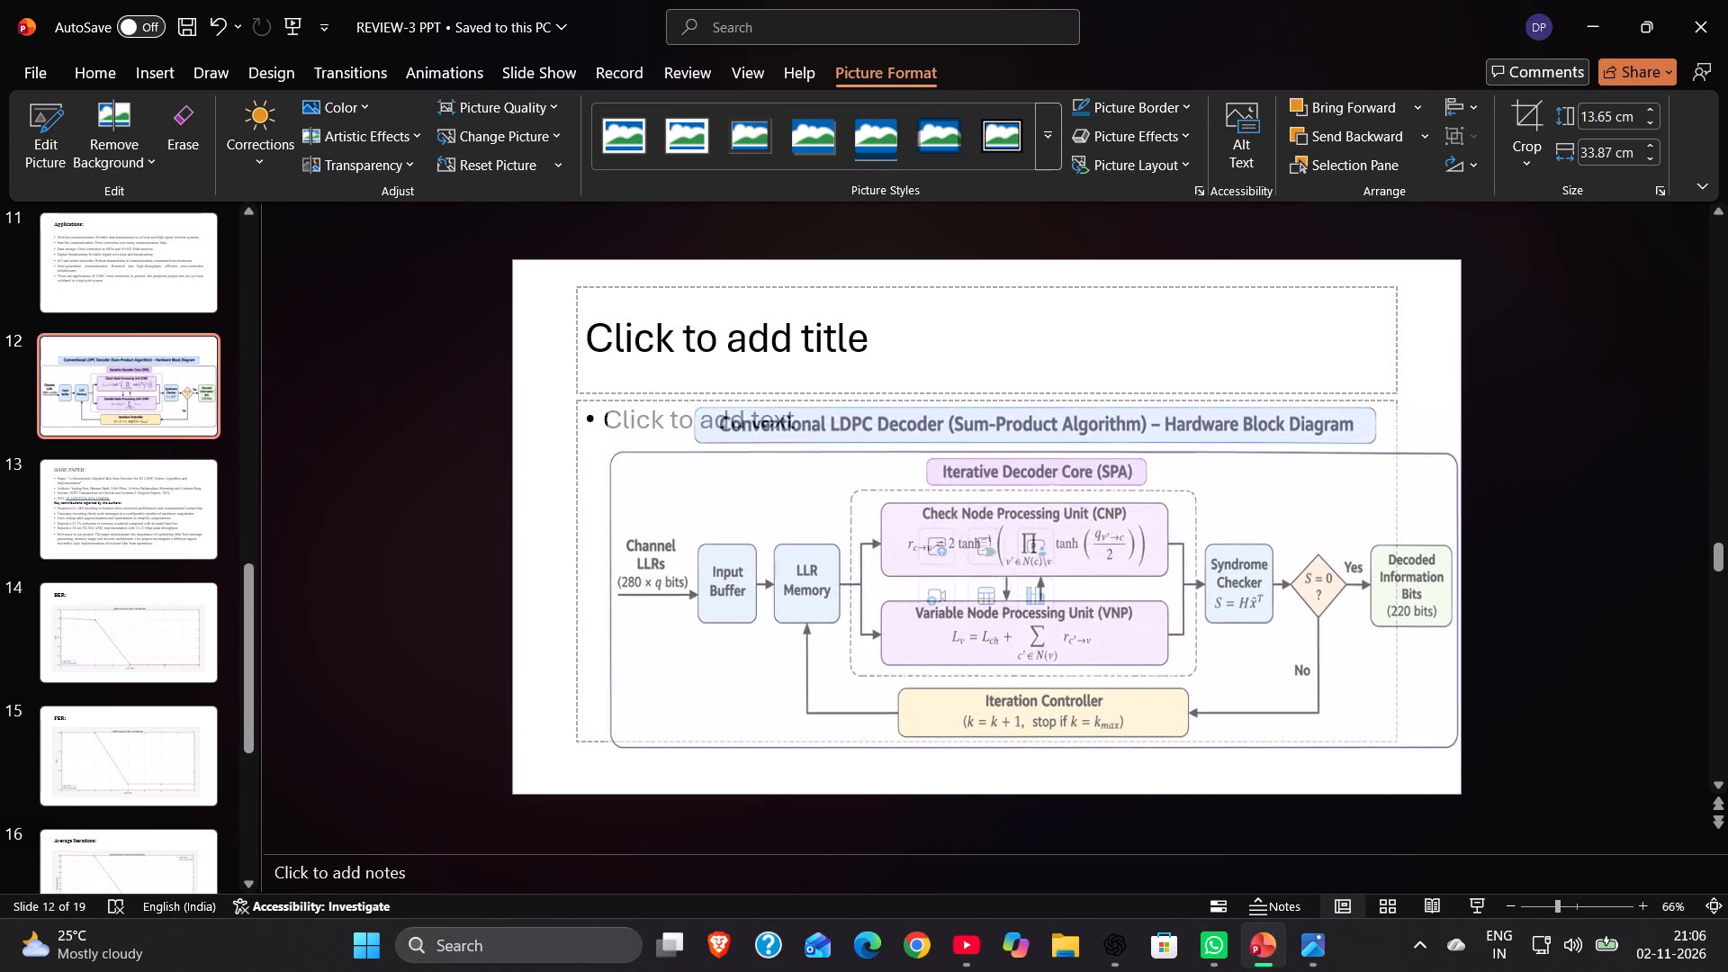
{"action": "left_click_drag", "start_coordinate": [607, 418], "coordinate": [579, 418]}
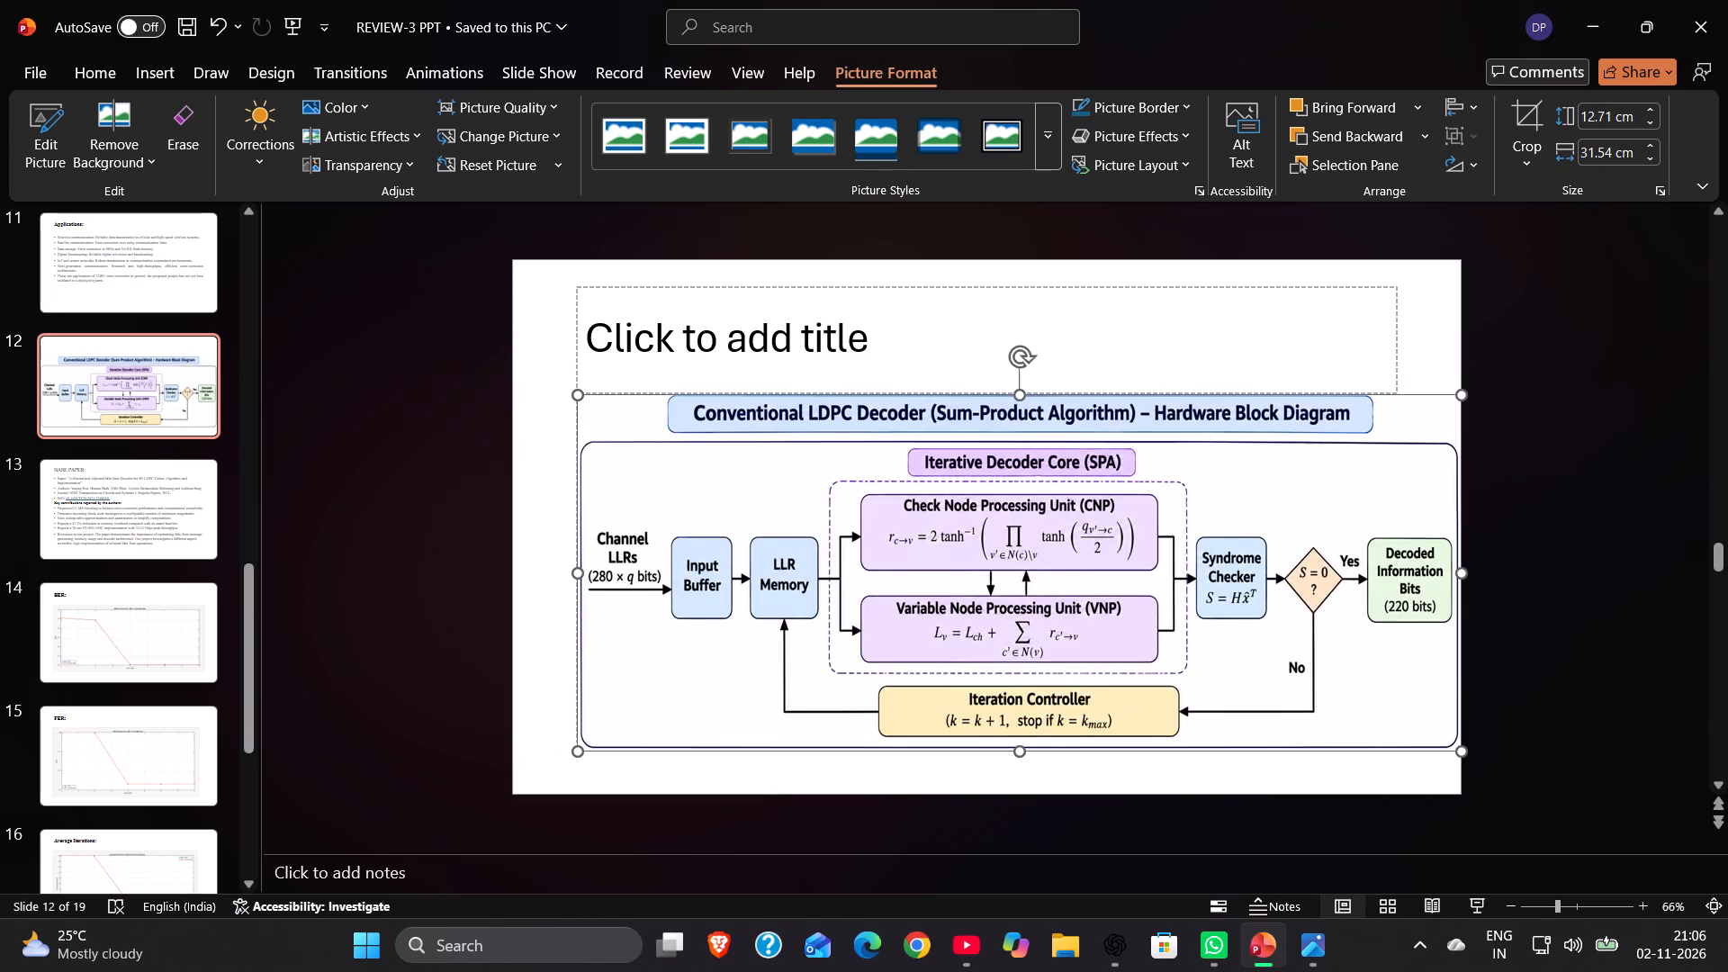
{"action": "left_click_drag", "start_coordinate": [1463, 393], "coordinate": [1418, 428]}
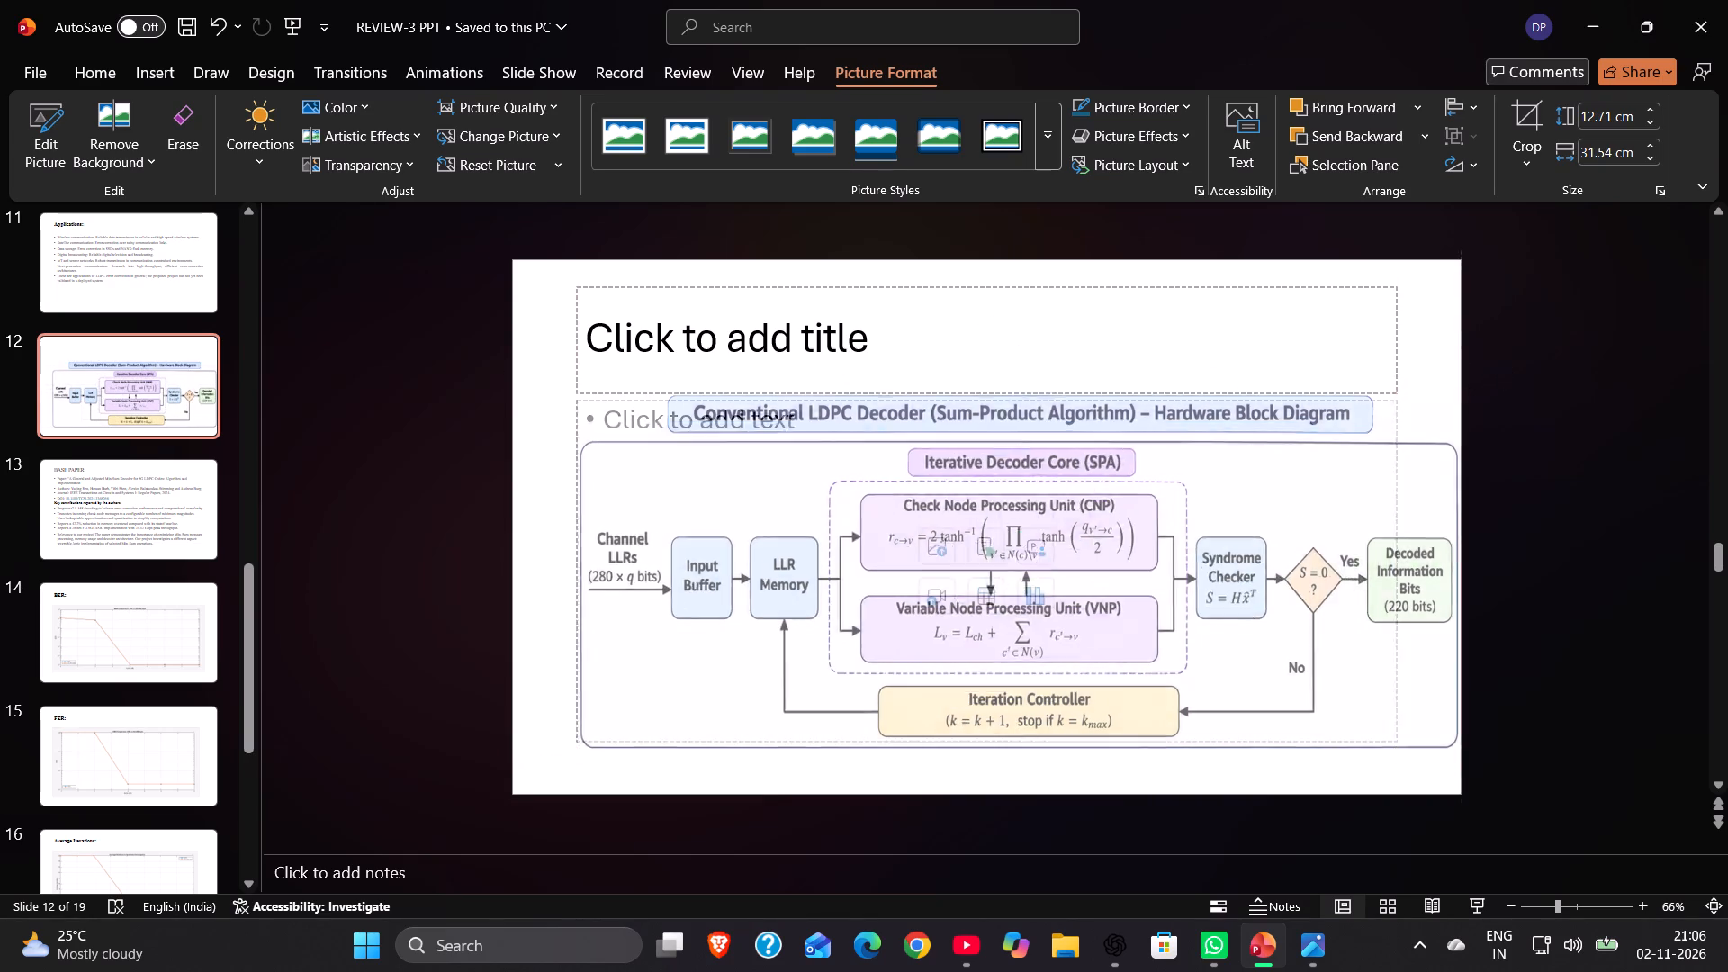
{"action": "left_click_drag", "start_coordinate": [1418, 428], "coordinate": [1387, 412]}
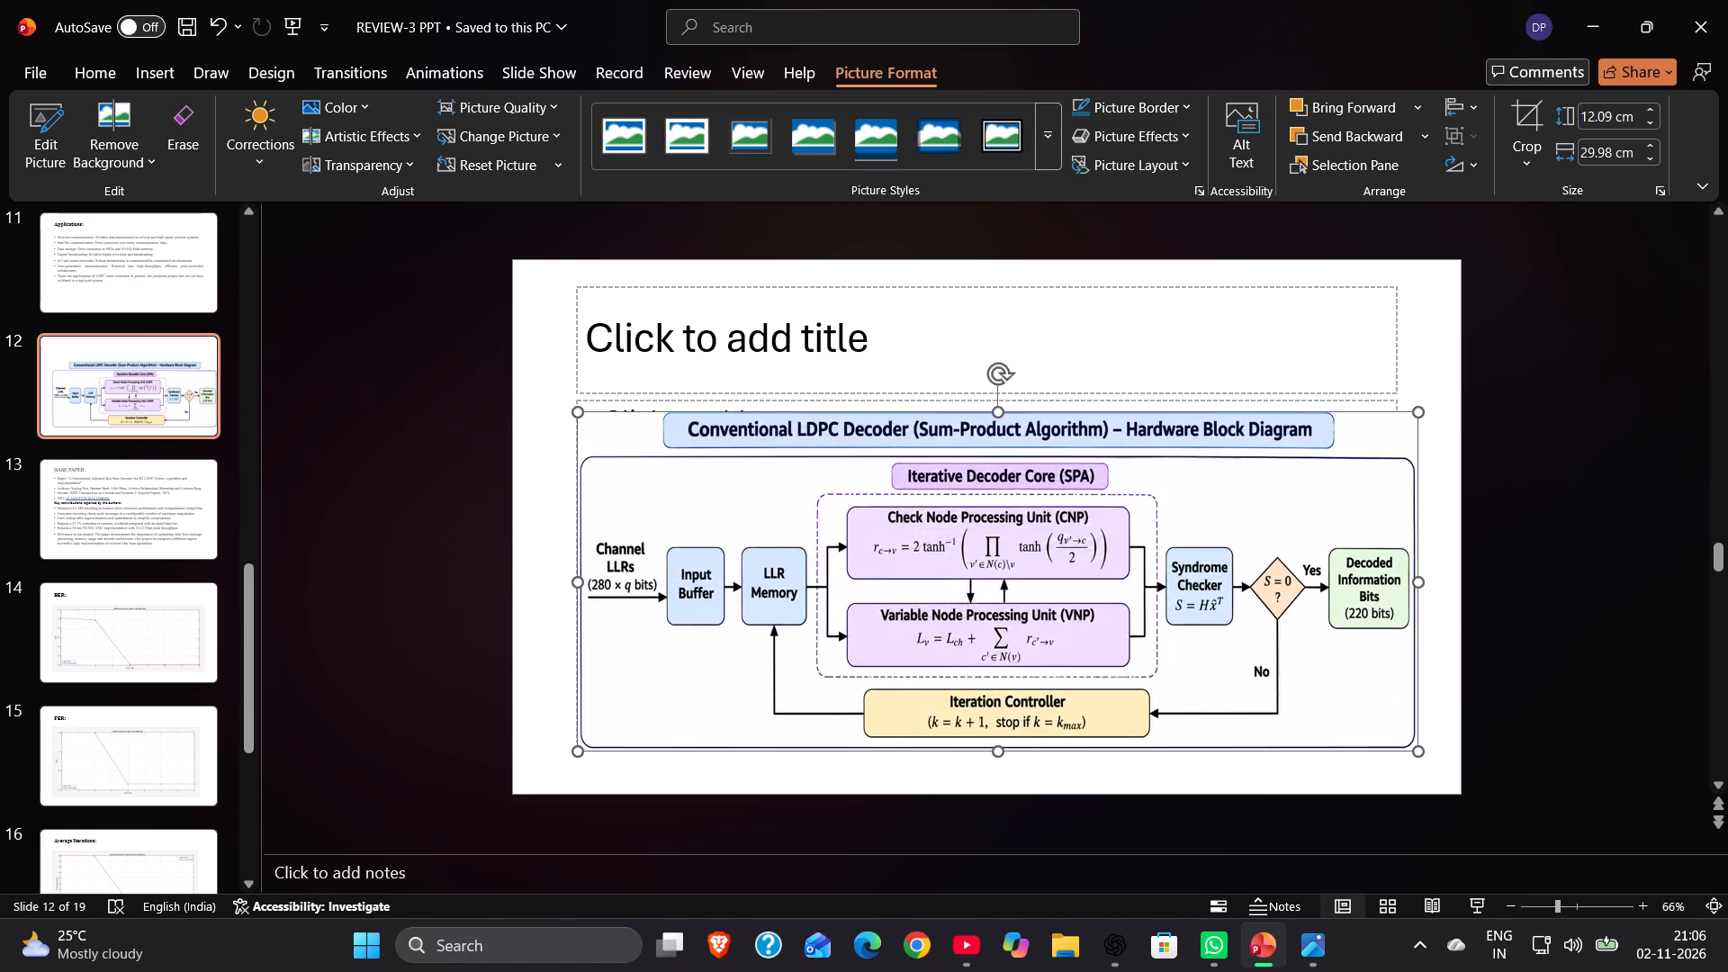
{"action": "left_click", "coordinate": [1463, 428]}
{"action": "left_click", "coordinate": [1375, 526]}
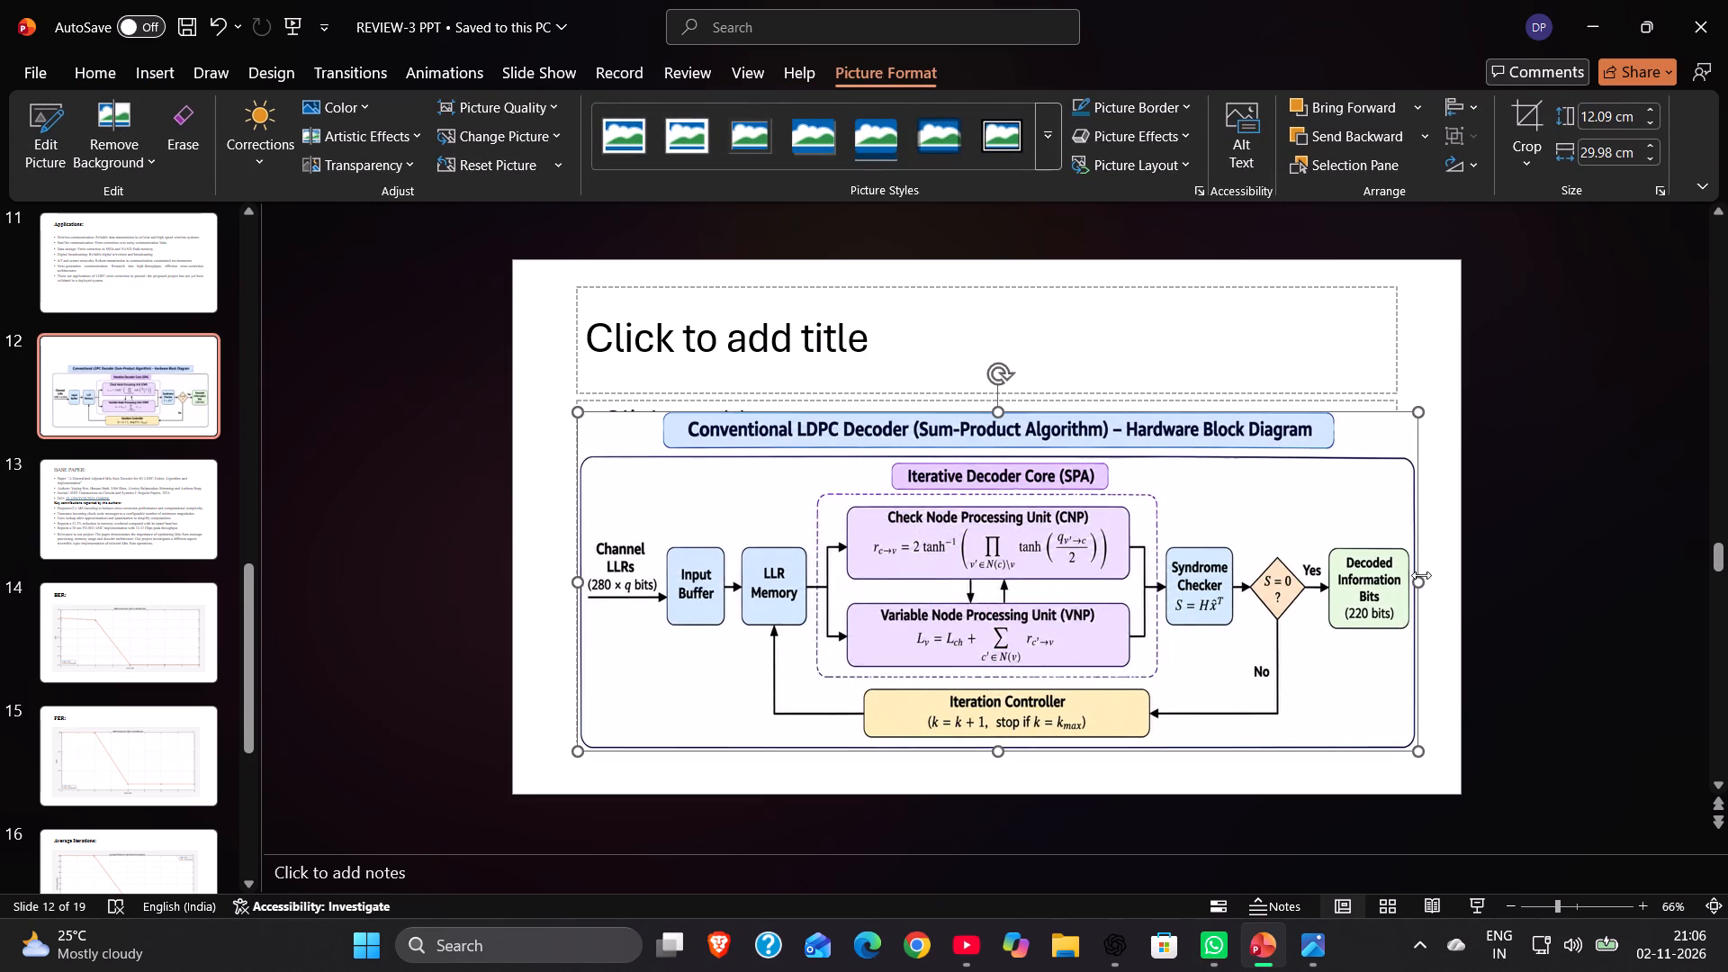
{"action": "left_click_drag", "start_coordinate": [1420, 581], "coordinate": [1394, 582]}
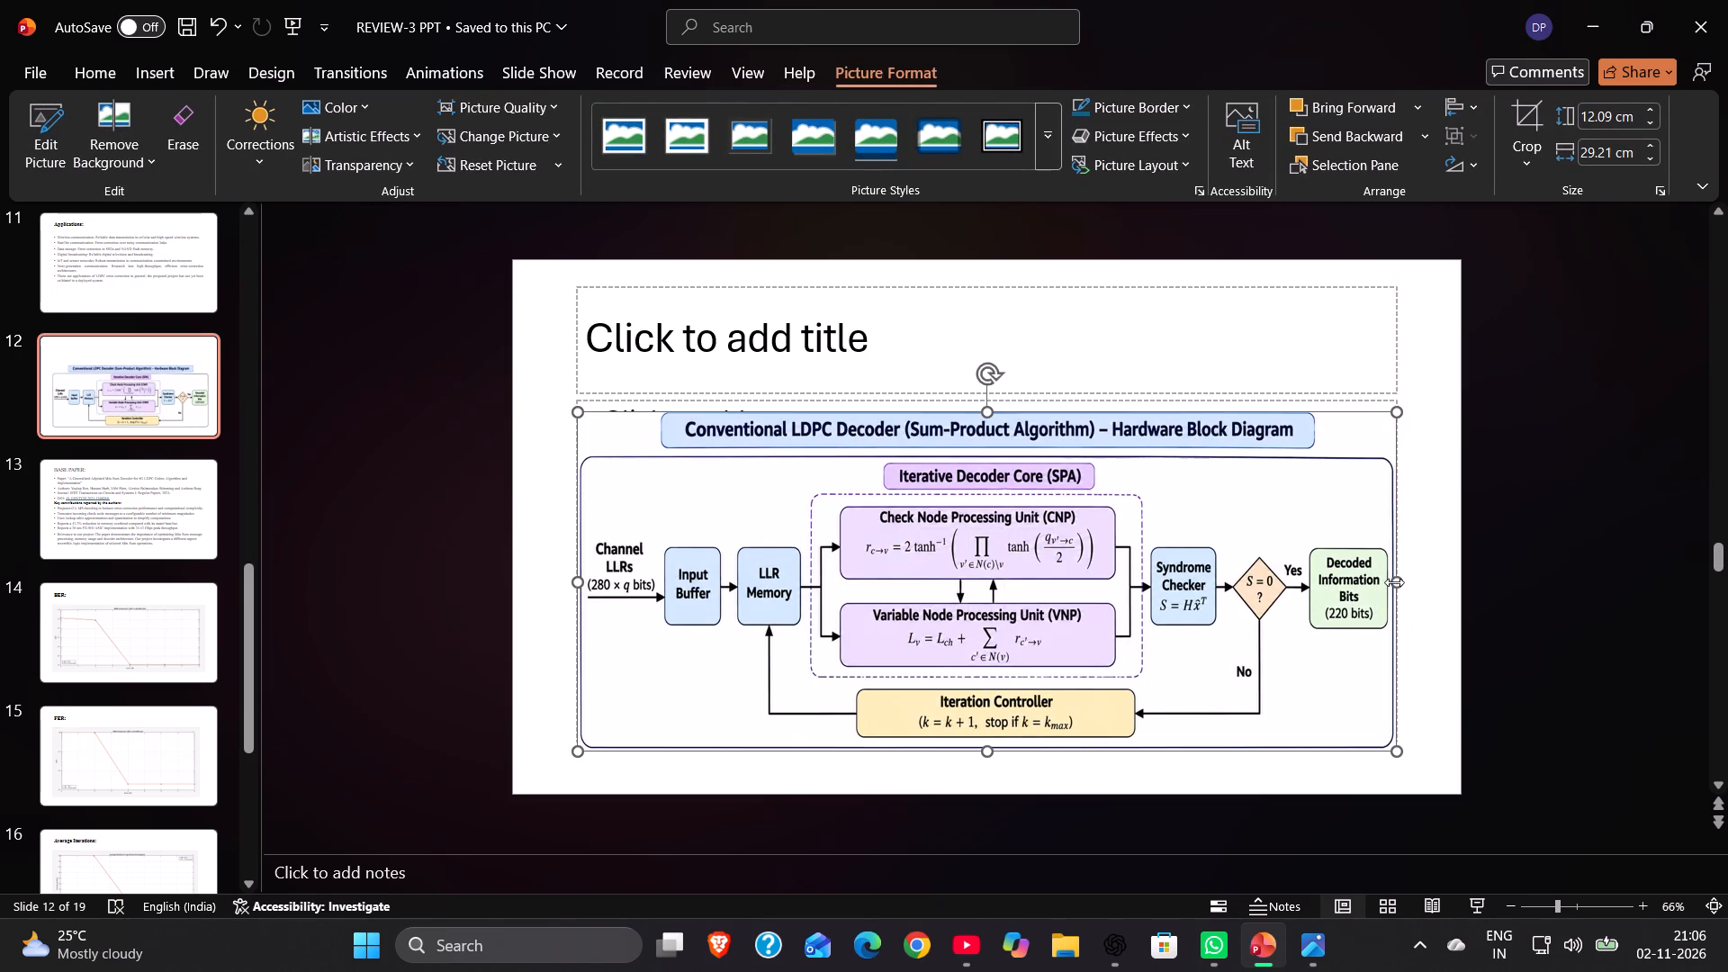
Shorten the title placeholder on slide 12 by raising its lower edge, leaving a gap above the block diagram.
{"action": "left_click", "coordinate": [904, 380]}
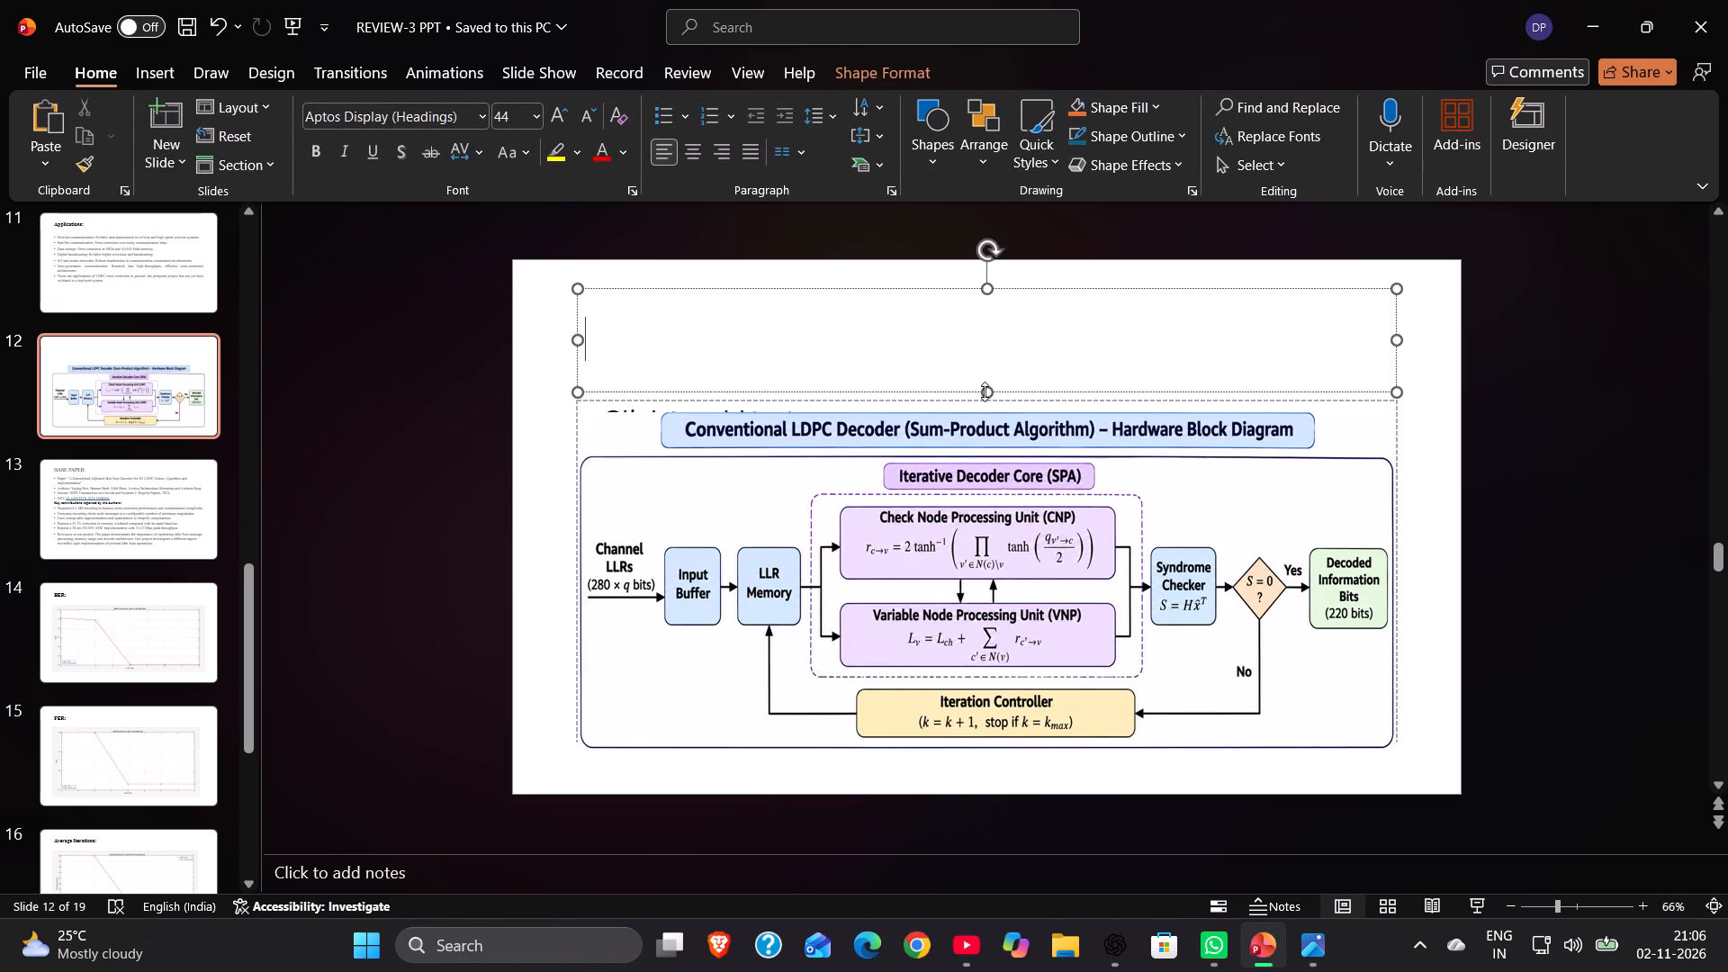
{"action": "left_click_drag", "start_coordinate": [985, 391], "coordinate": [973, 354]}
Stretch the block diagram slightly upward toward the title placeholder and fine-tune its lower edge just below the content placeholder.
{"action": "left_click", "coordinate": [977, 424]}
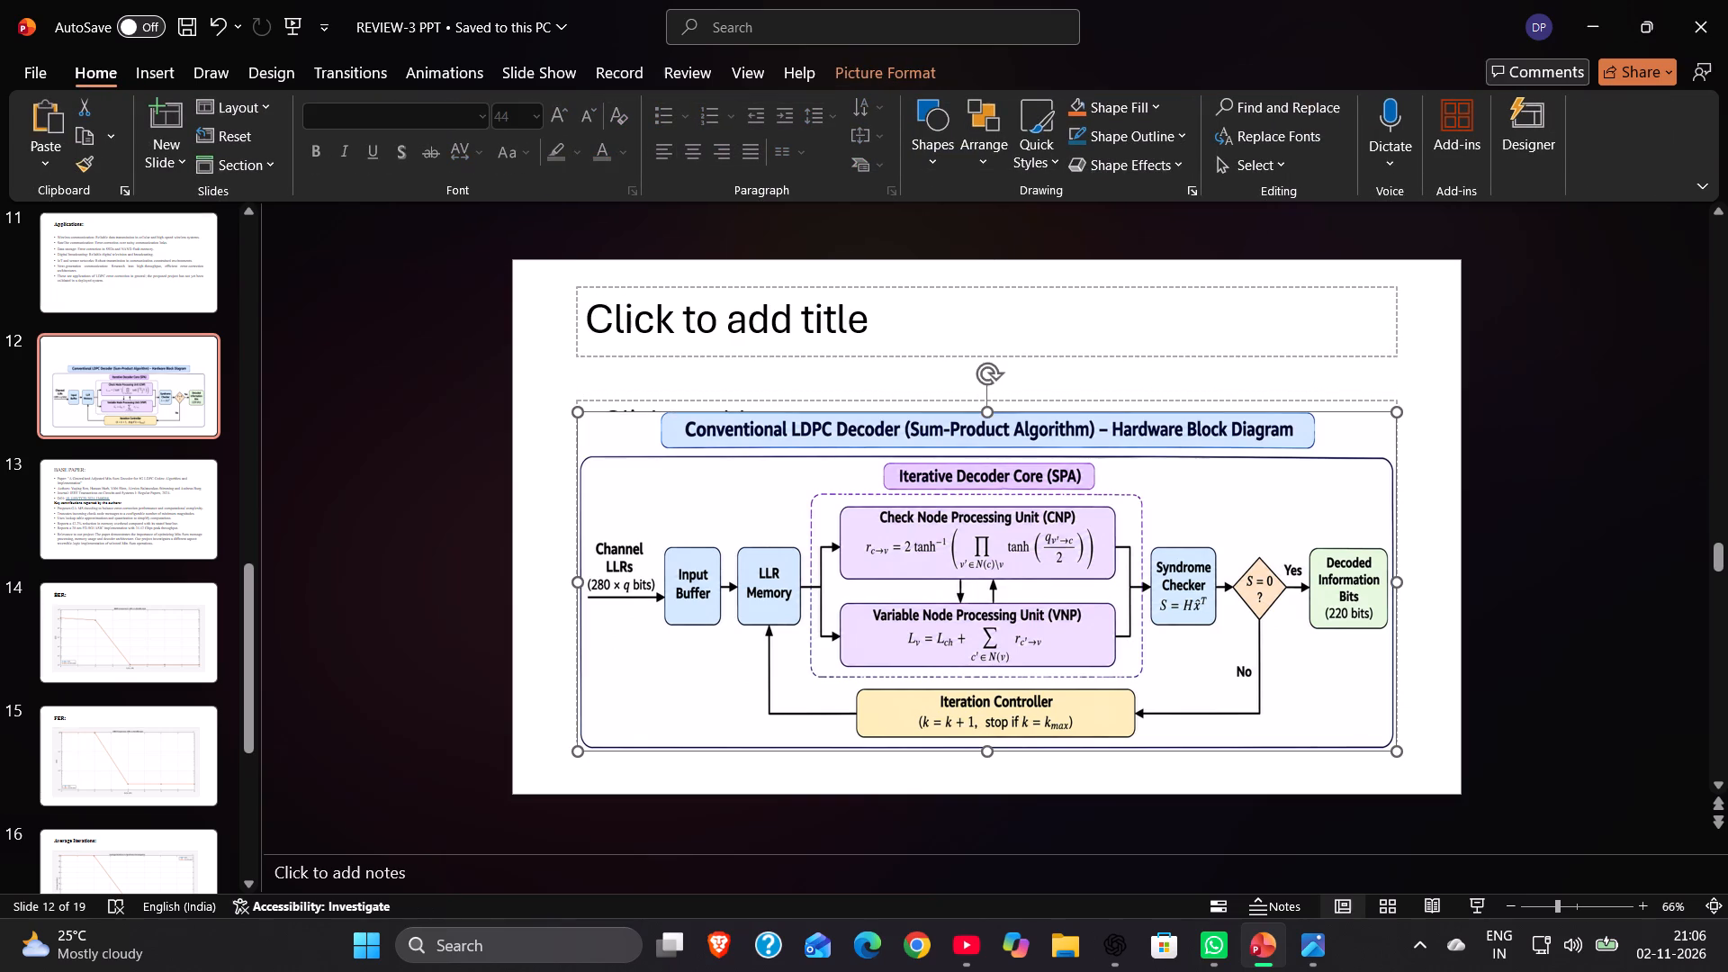
{"action": "left_click_drag", "start_coordinate": [987, 409], "coordinate": [980, 394]}
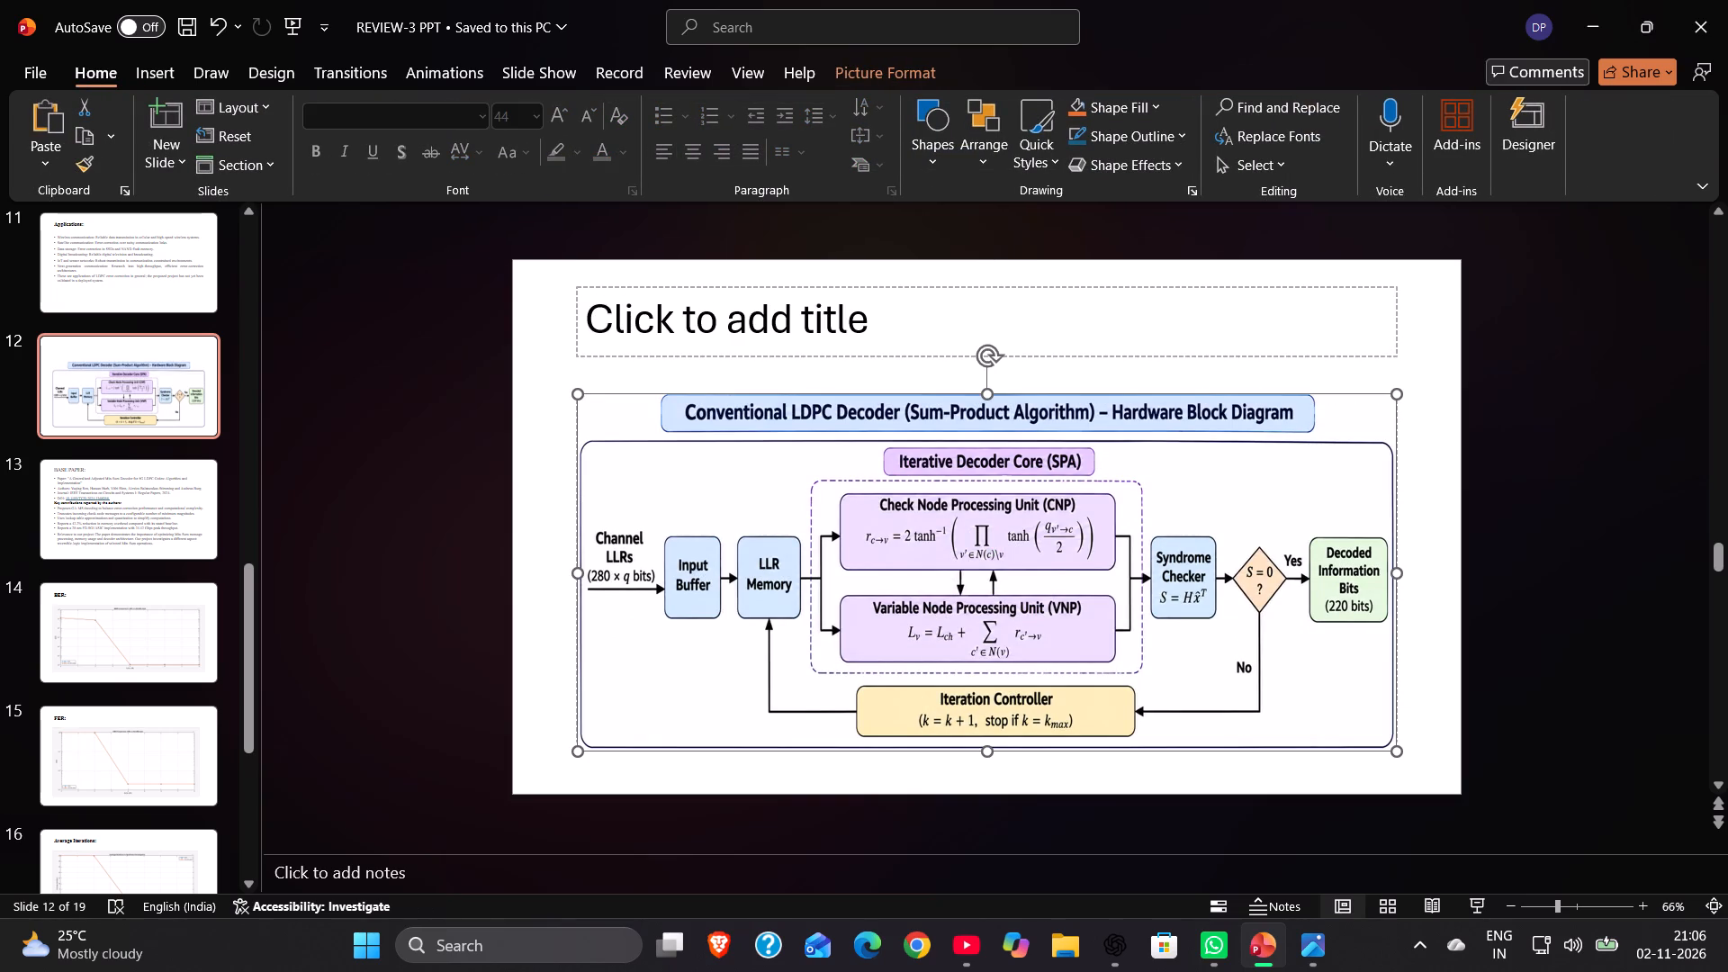
{"action": "left_click_drag", "start_coordinate": [986, 749], "coordinate": [986, 751]}
{"action": "left_click_drag", "start_coordinate": [986, 751], "coordinate": [988, 761]}
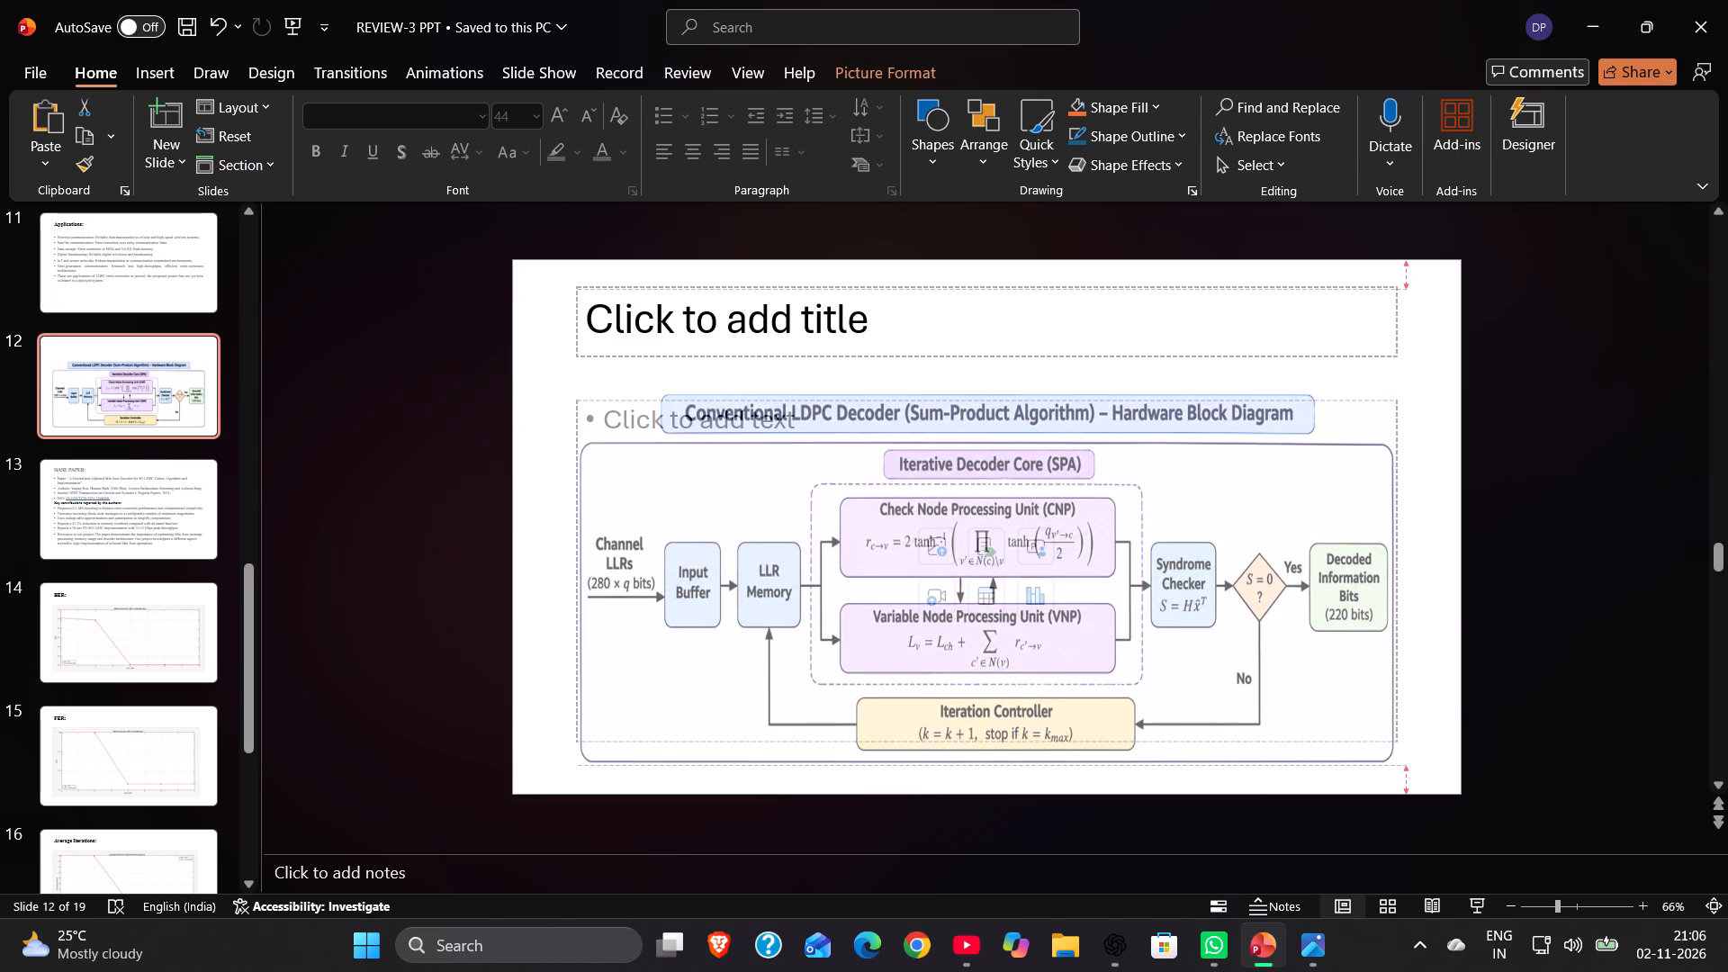
{"action": "left_click_drag", "start_coordinate": [988, 761], "coordinate": [988, 762]}
{"action": "left_click_drag", "start_coordinate": [988, 762], "coordinate": [985, 753]}
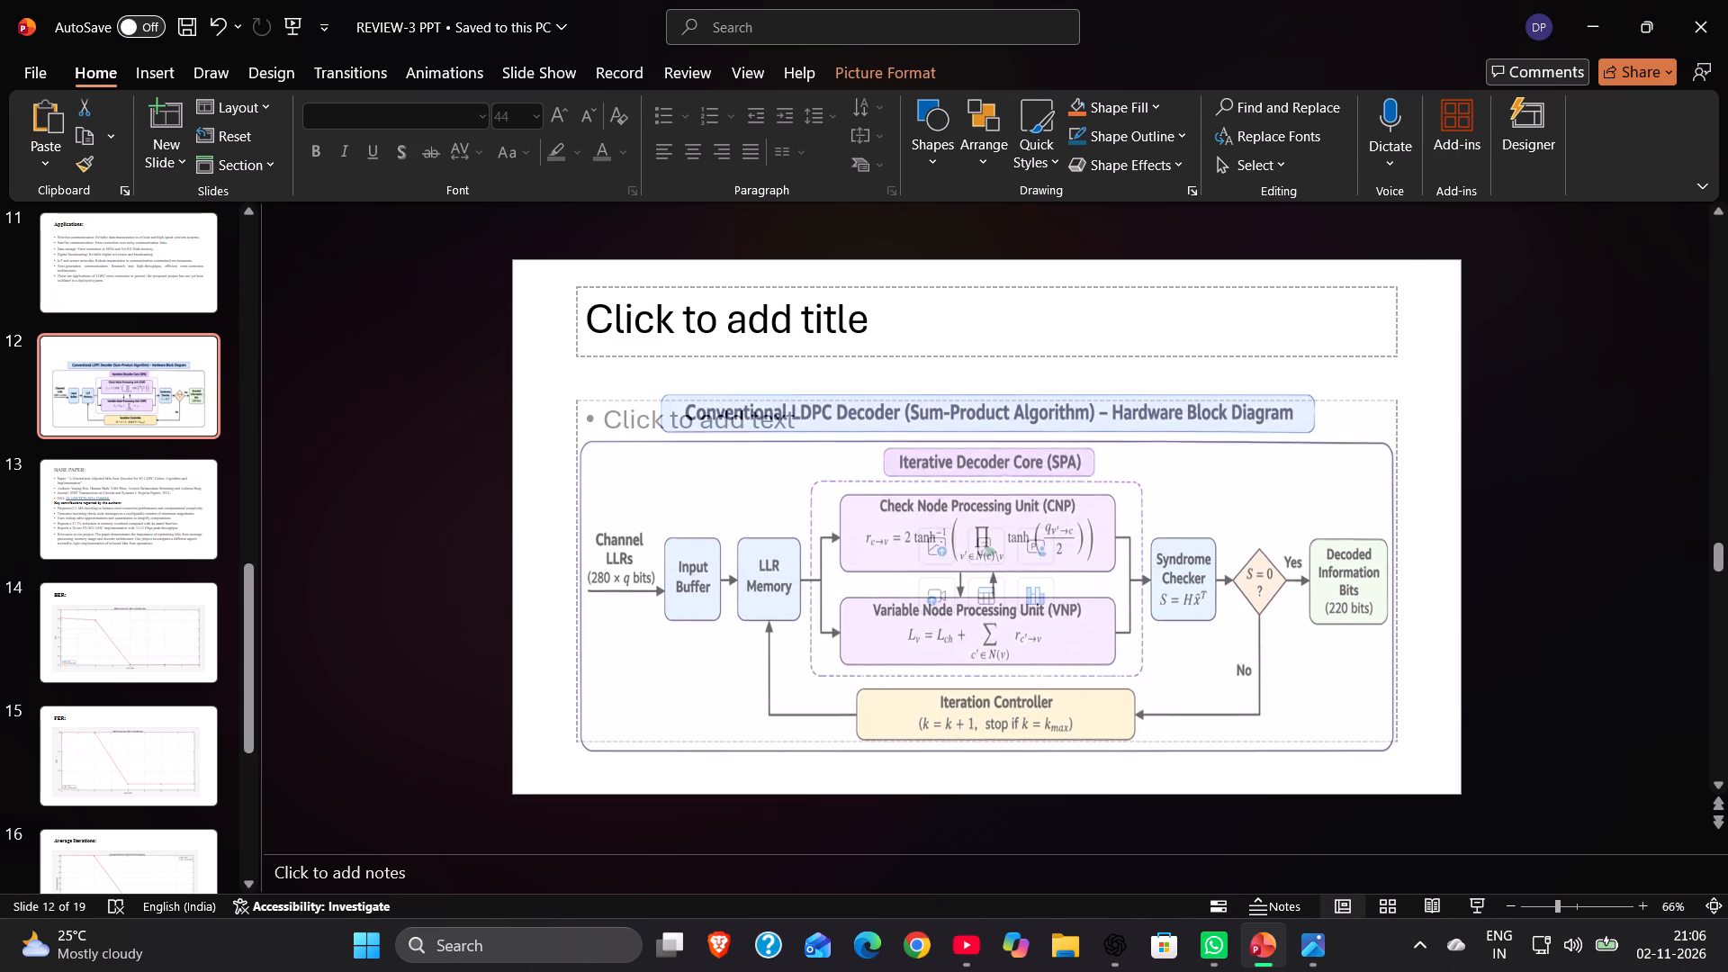
{"action": "left_click_drag", "start_coordinate": [985, 753], "coordinate": [960, 757]}
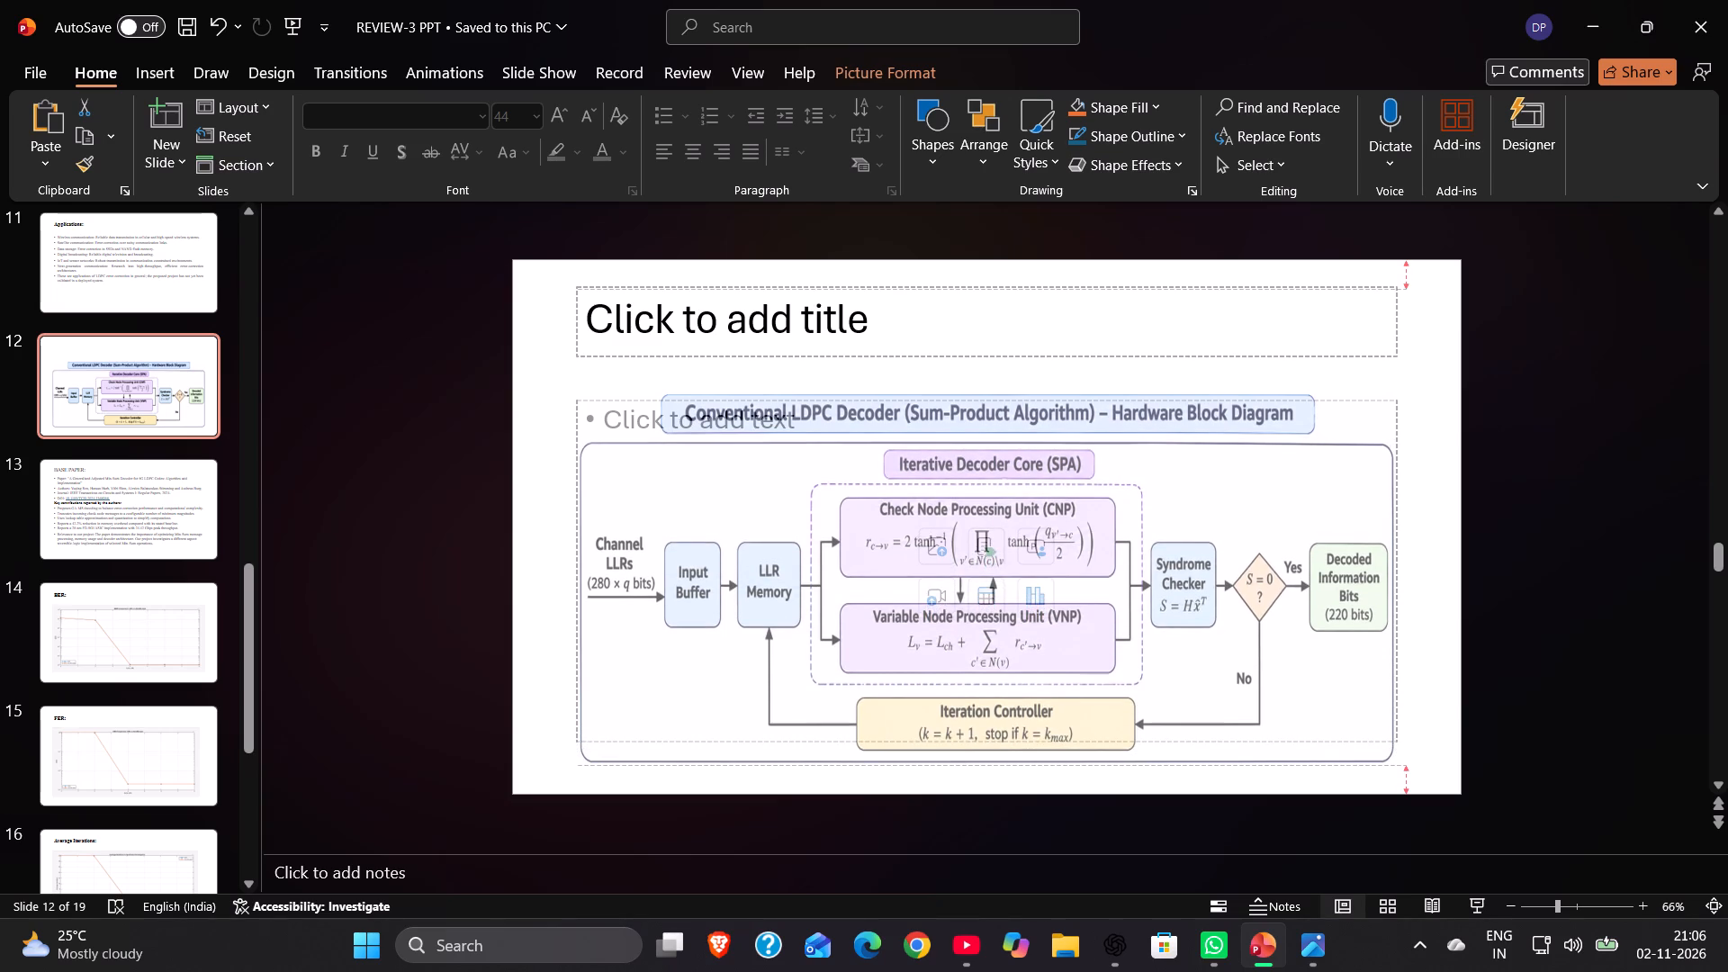
{"action": "left_click_drag", "start_coordinate": [960, 757], "coordinate": [958, 752]}
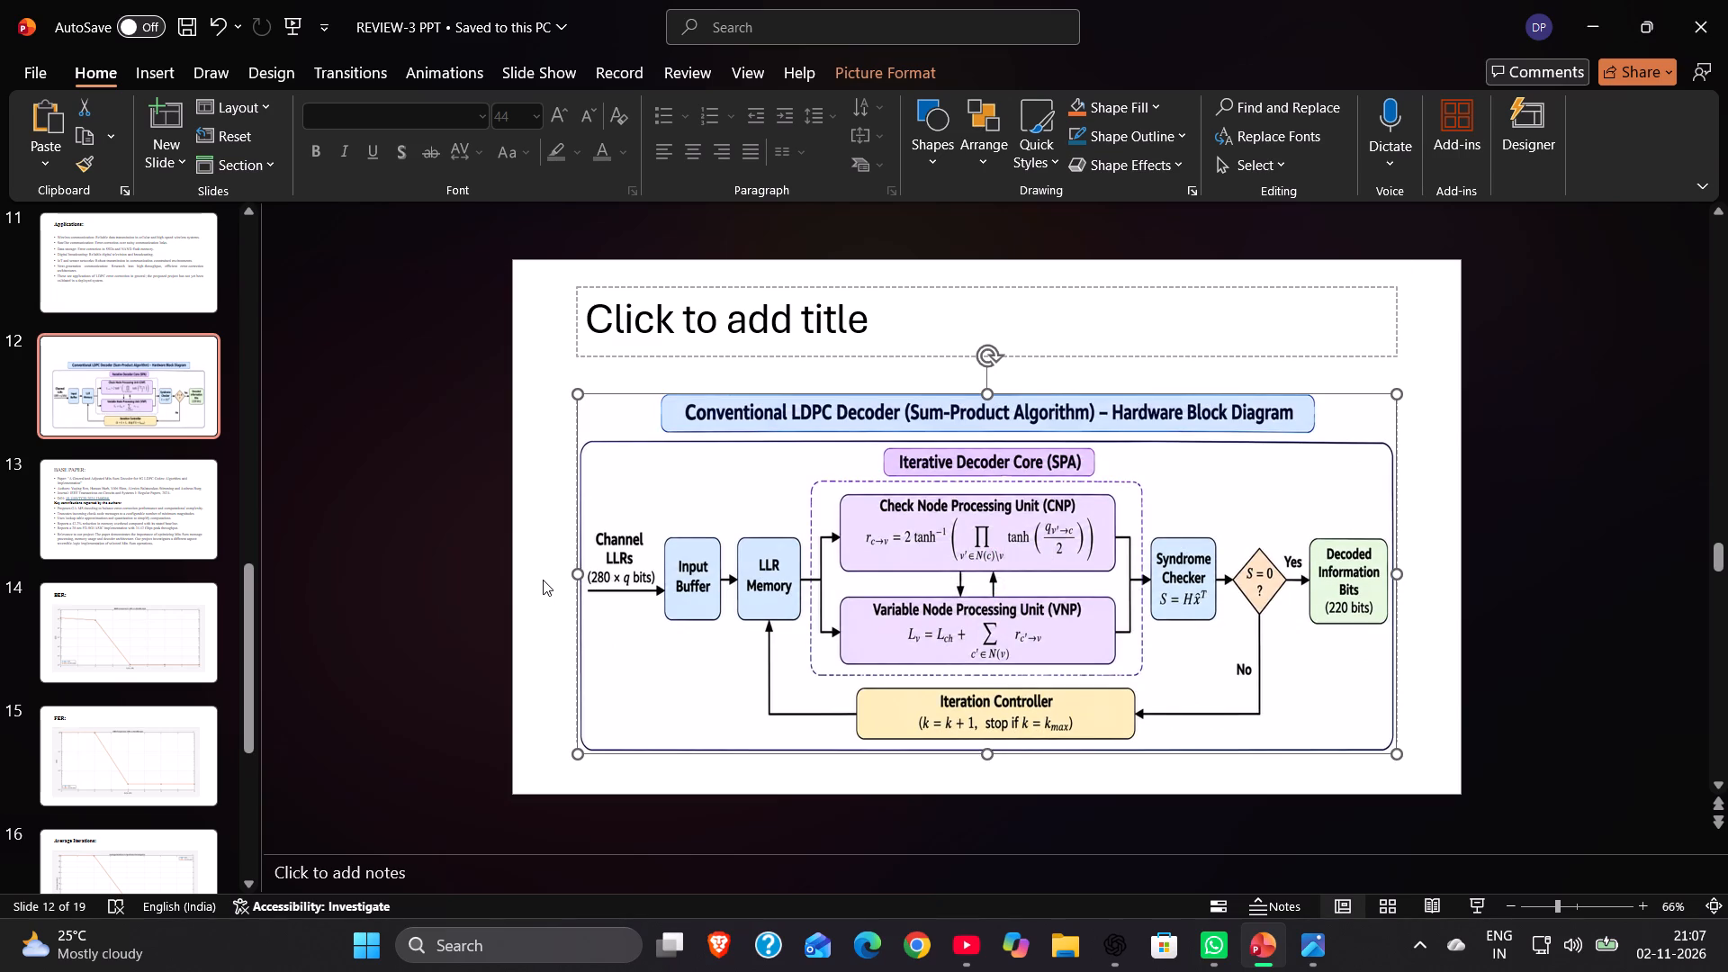
{"action": "left_click", "coordinate": [543, 580]}
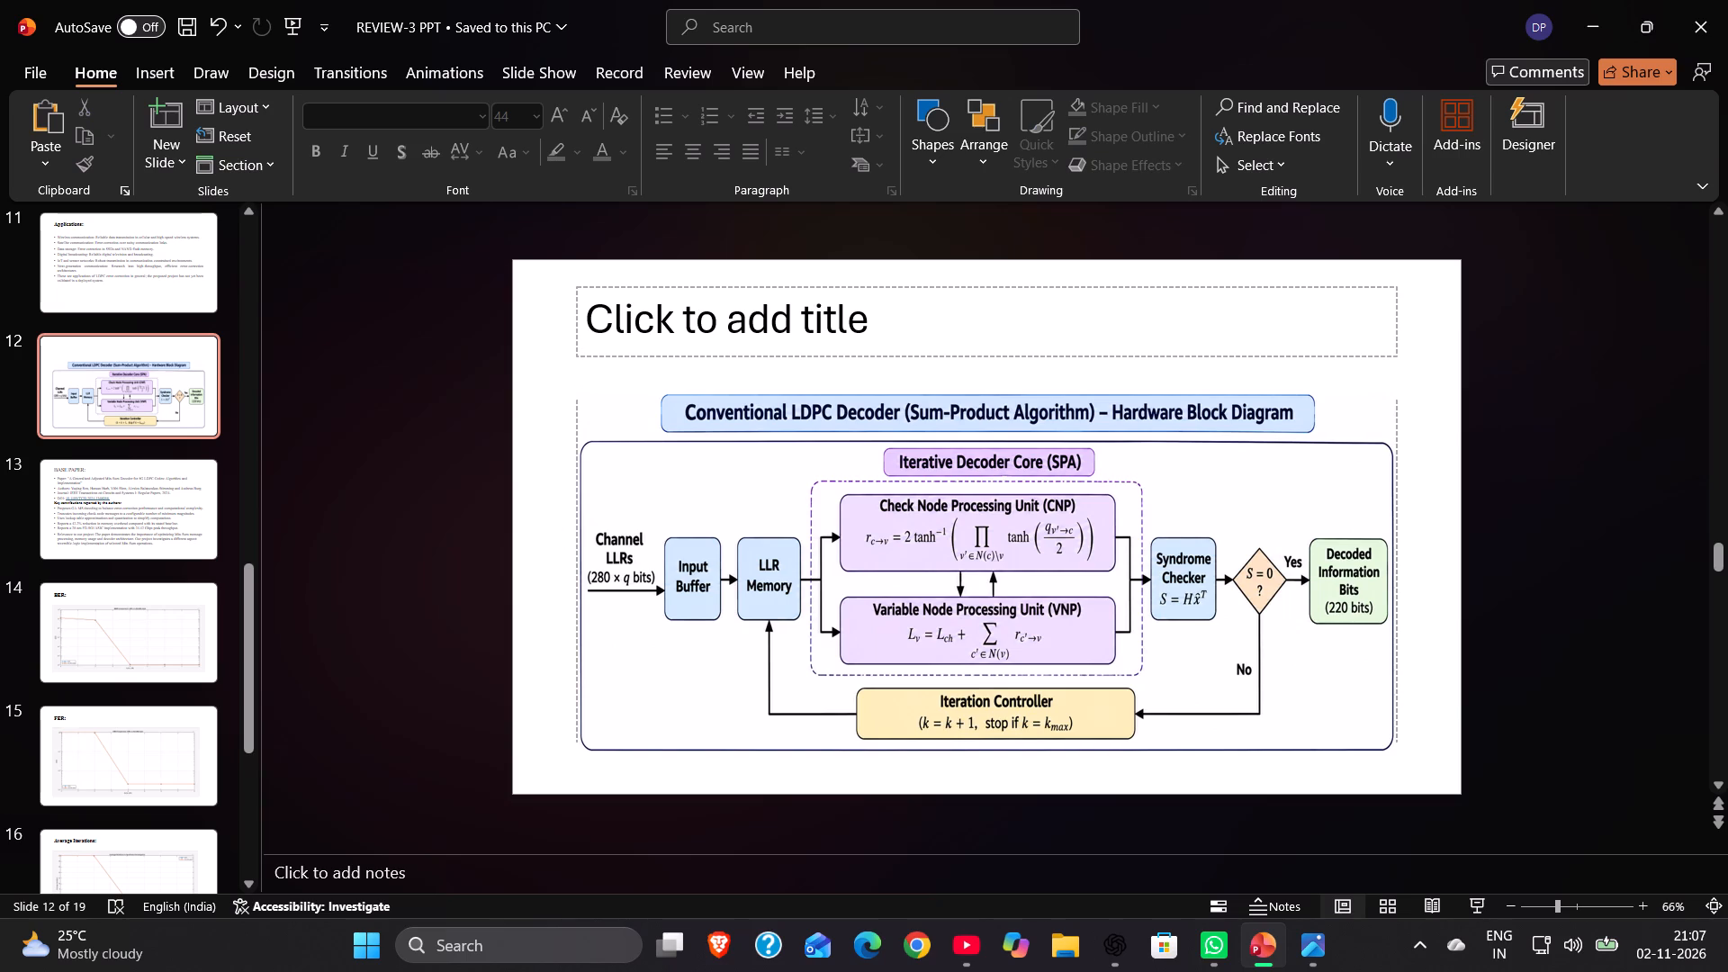
Begin the slide 12 title with the word "Hardware".
{"action": "left_click", "coordinate": [639, 326]}
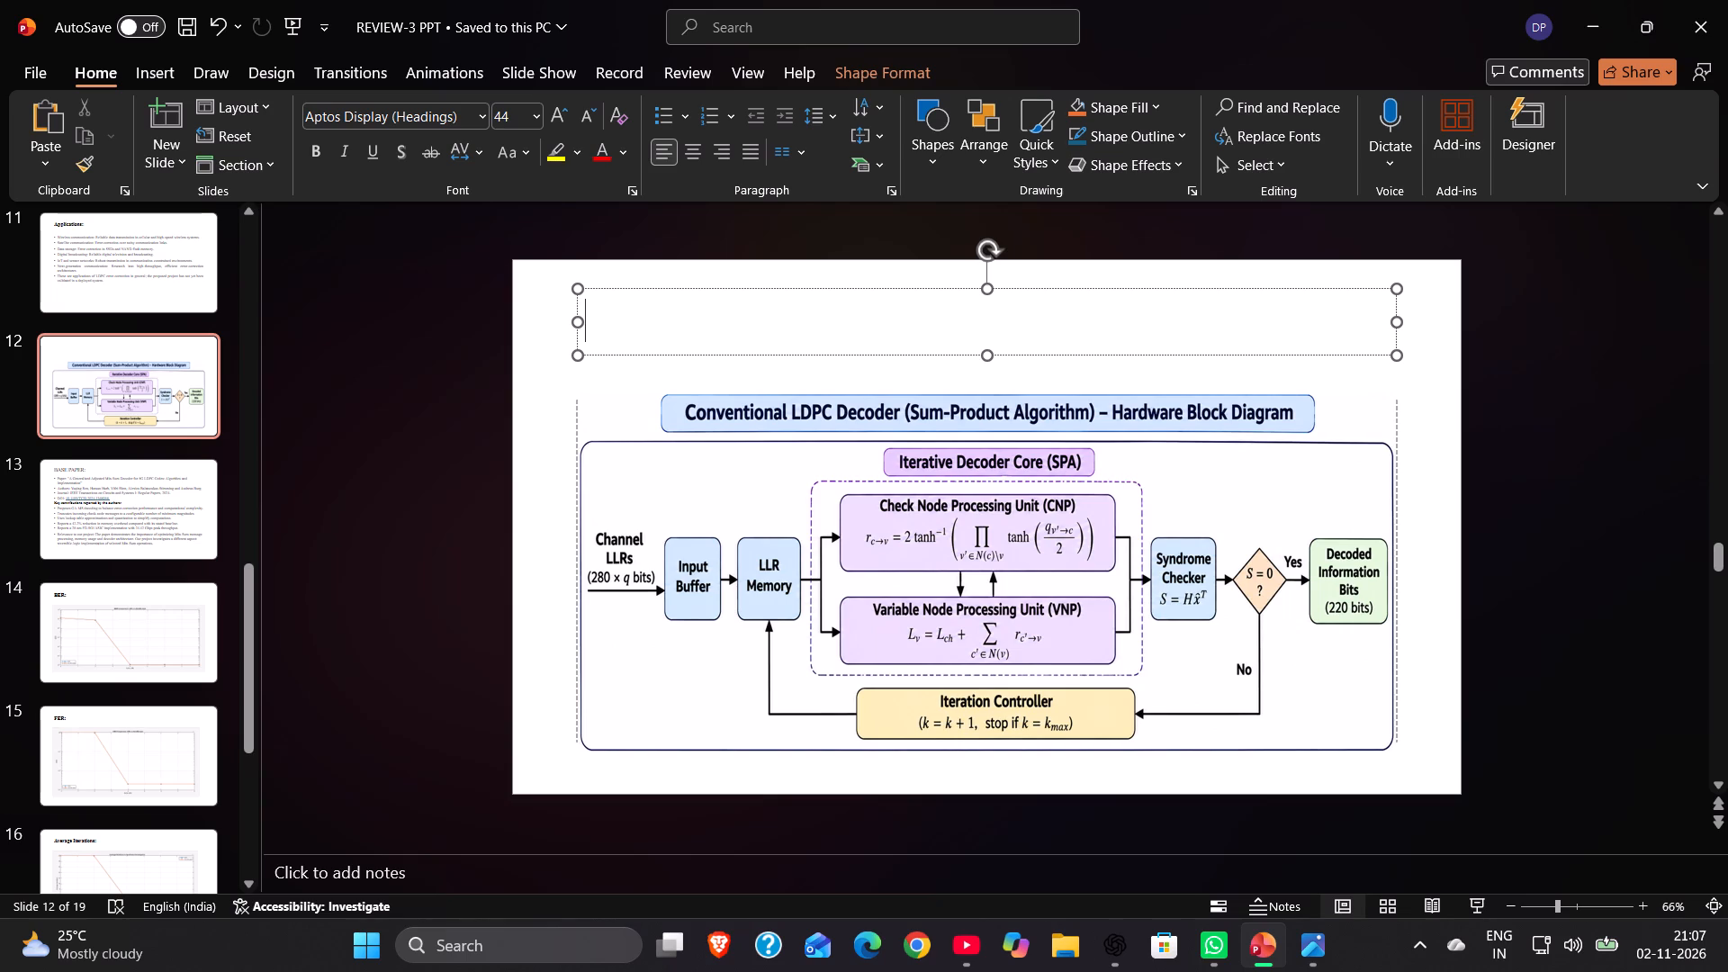
{"action": "key", "text": "shift+h"}
{"action": "key", "text": "shift+a"}
{"action": "key", "text": "BackSpace"}
{"action": "type", "text": "ardware"}
{"action": "key", "text": "space"}
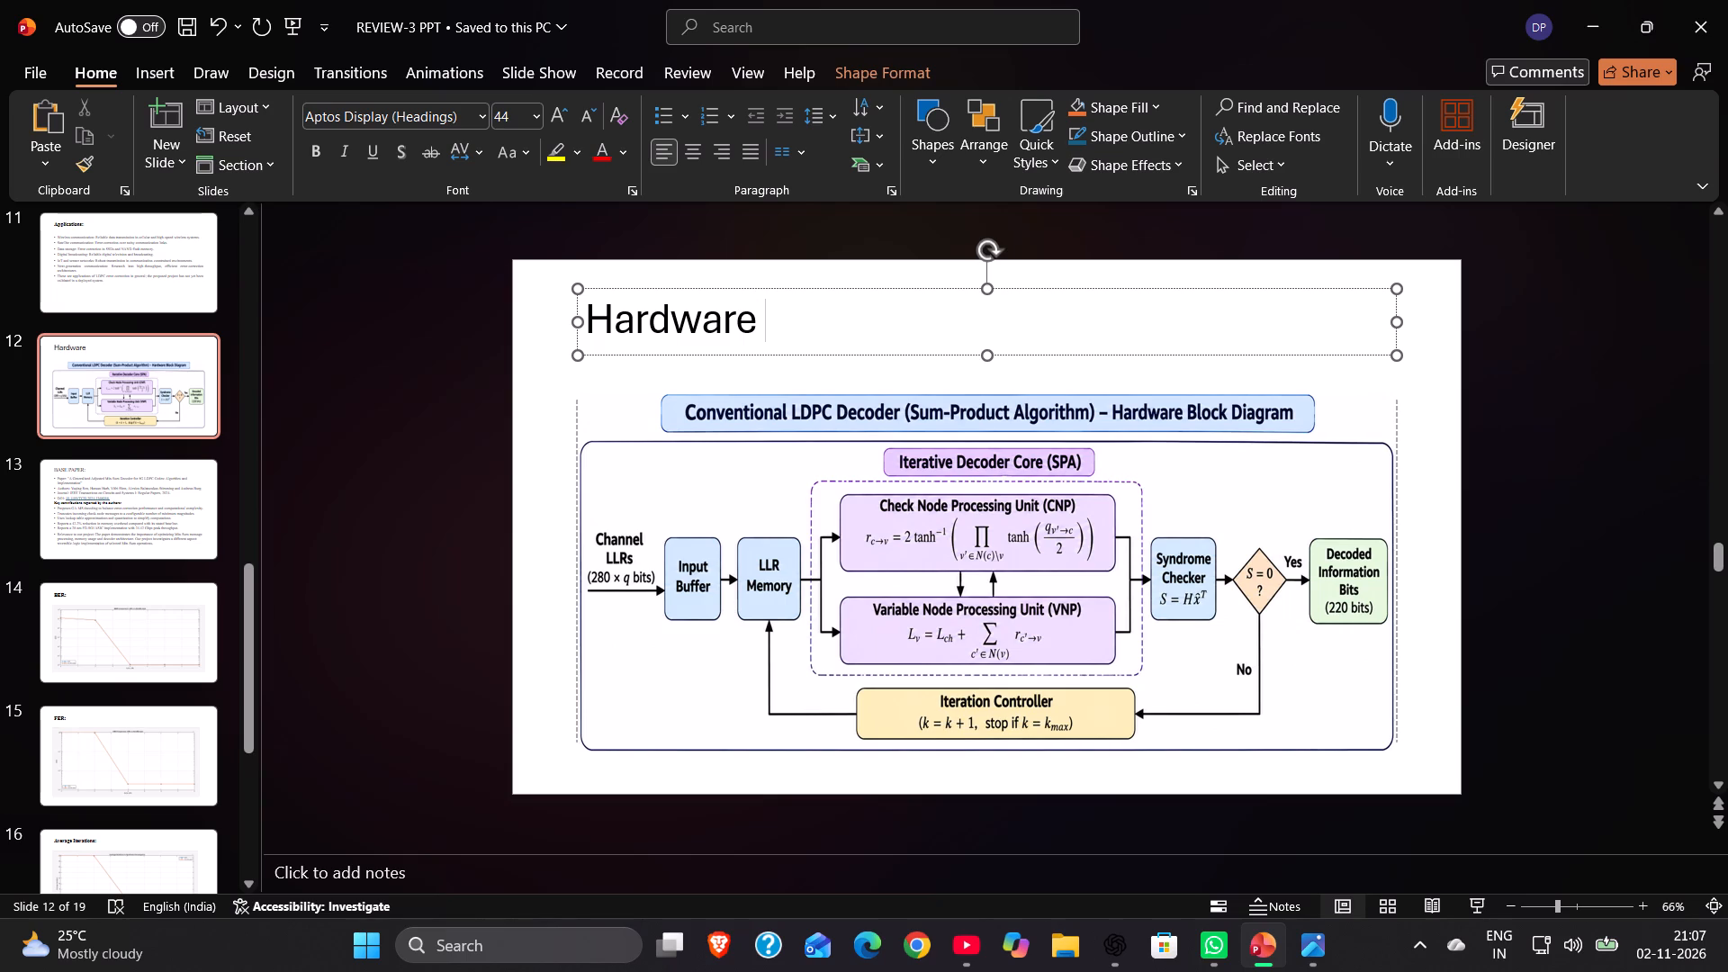
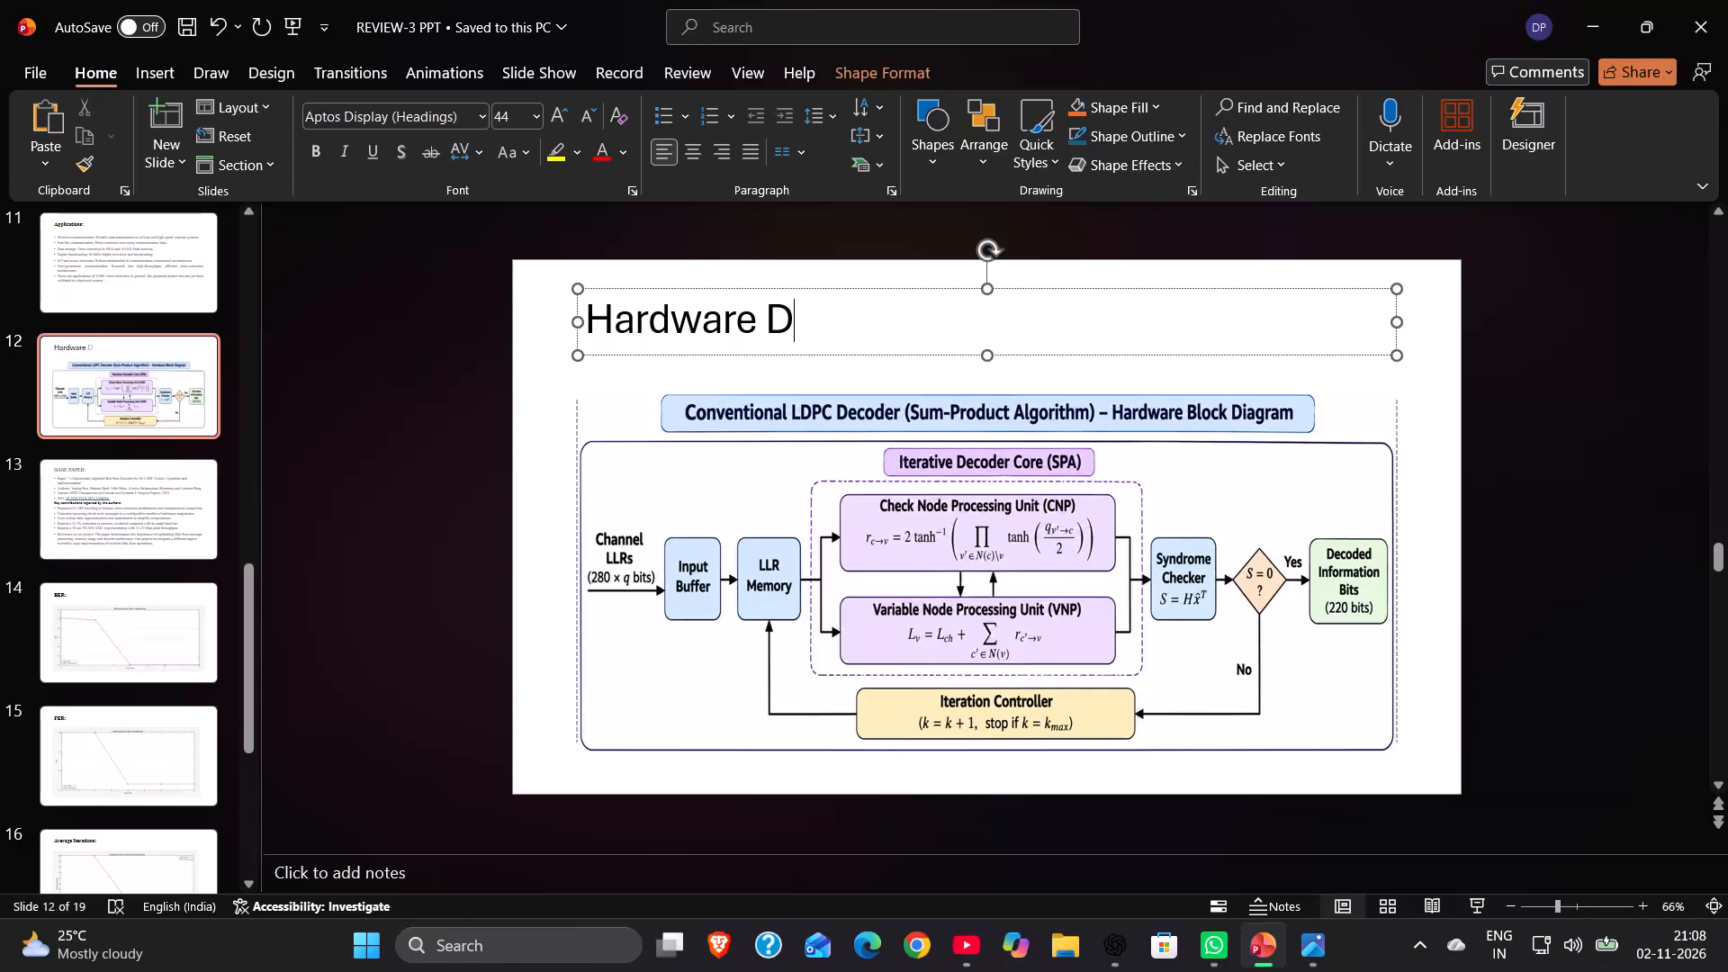
Complete the slide 12 title as "Hardware Design:" and save the presentation.
{"action": "key", "text": "e"}
{"action": "type", "text": "sign"}
{"action": "key", "text": "shift+colon"}
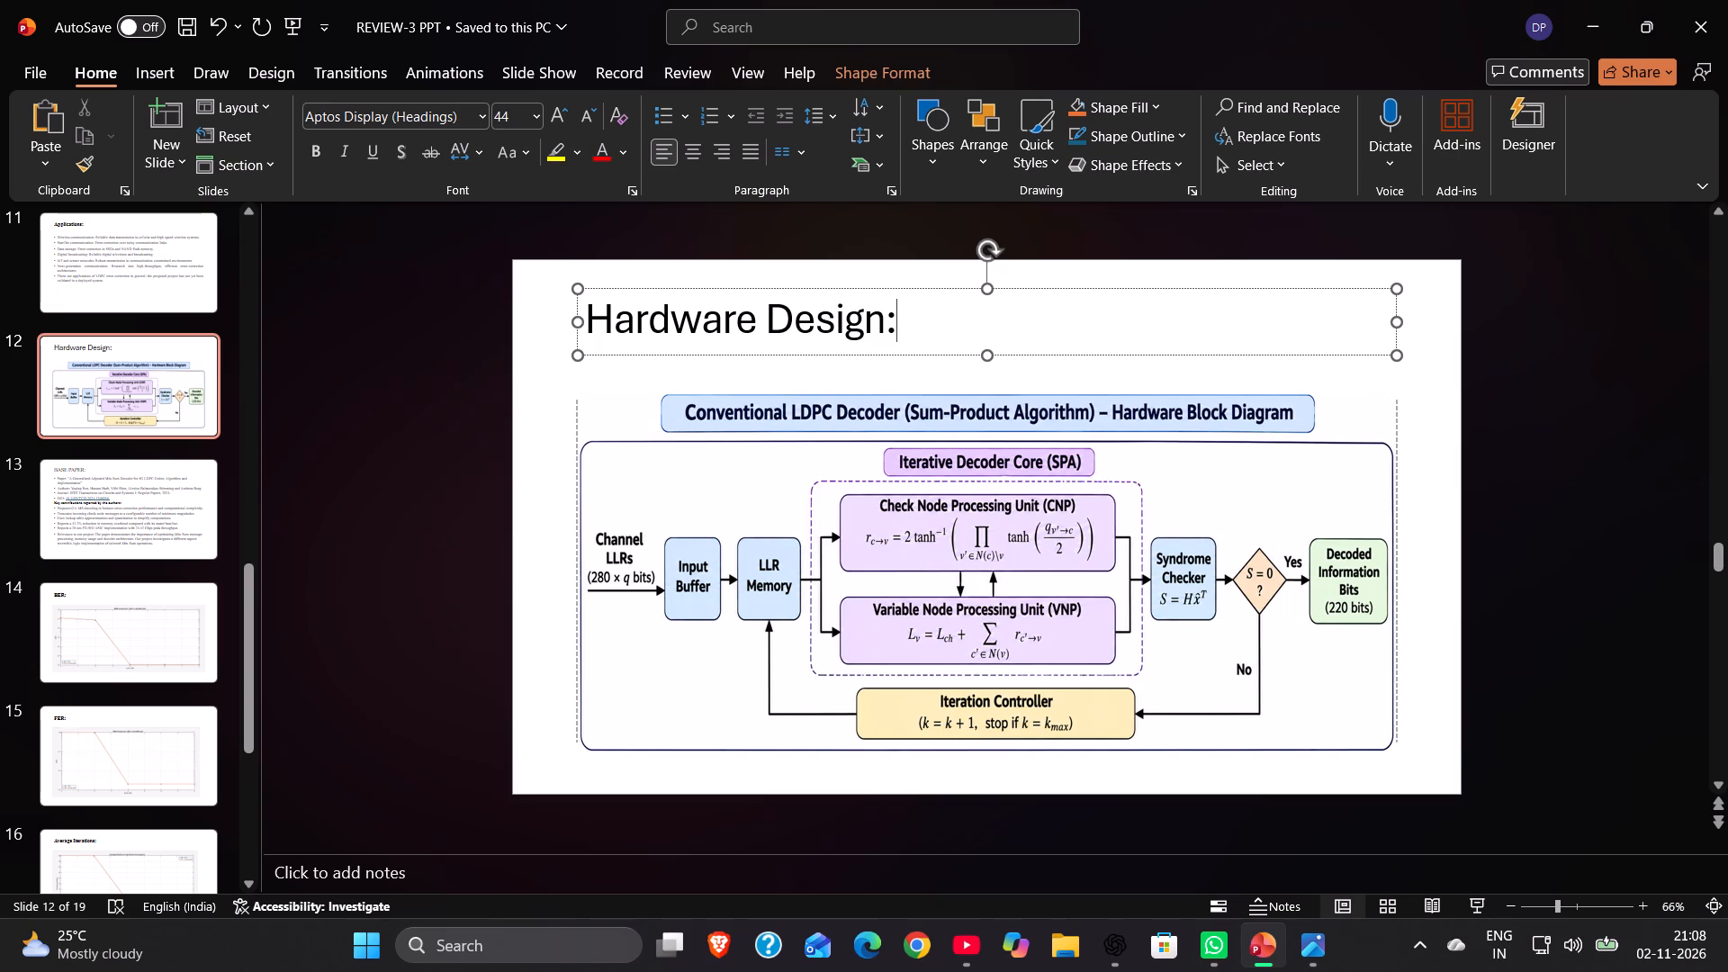
{"action": "left_click", "coordinate": [425, 555]}
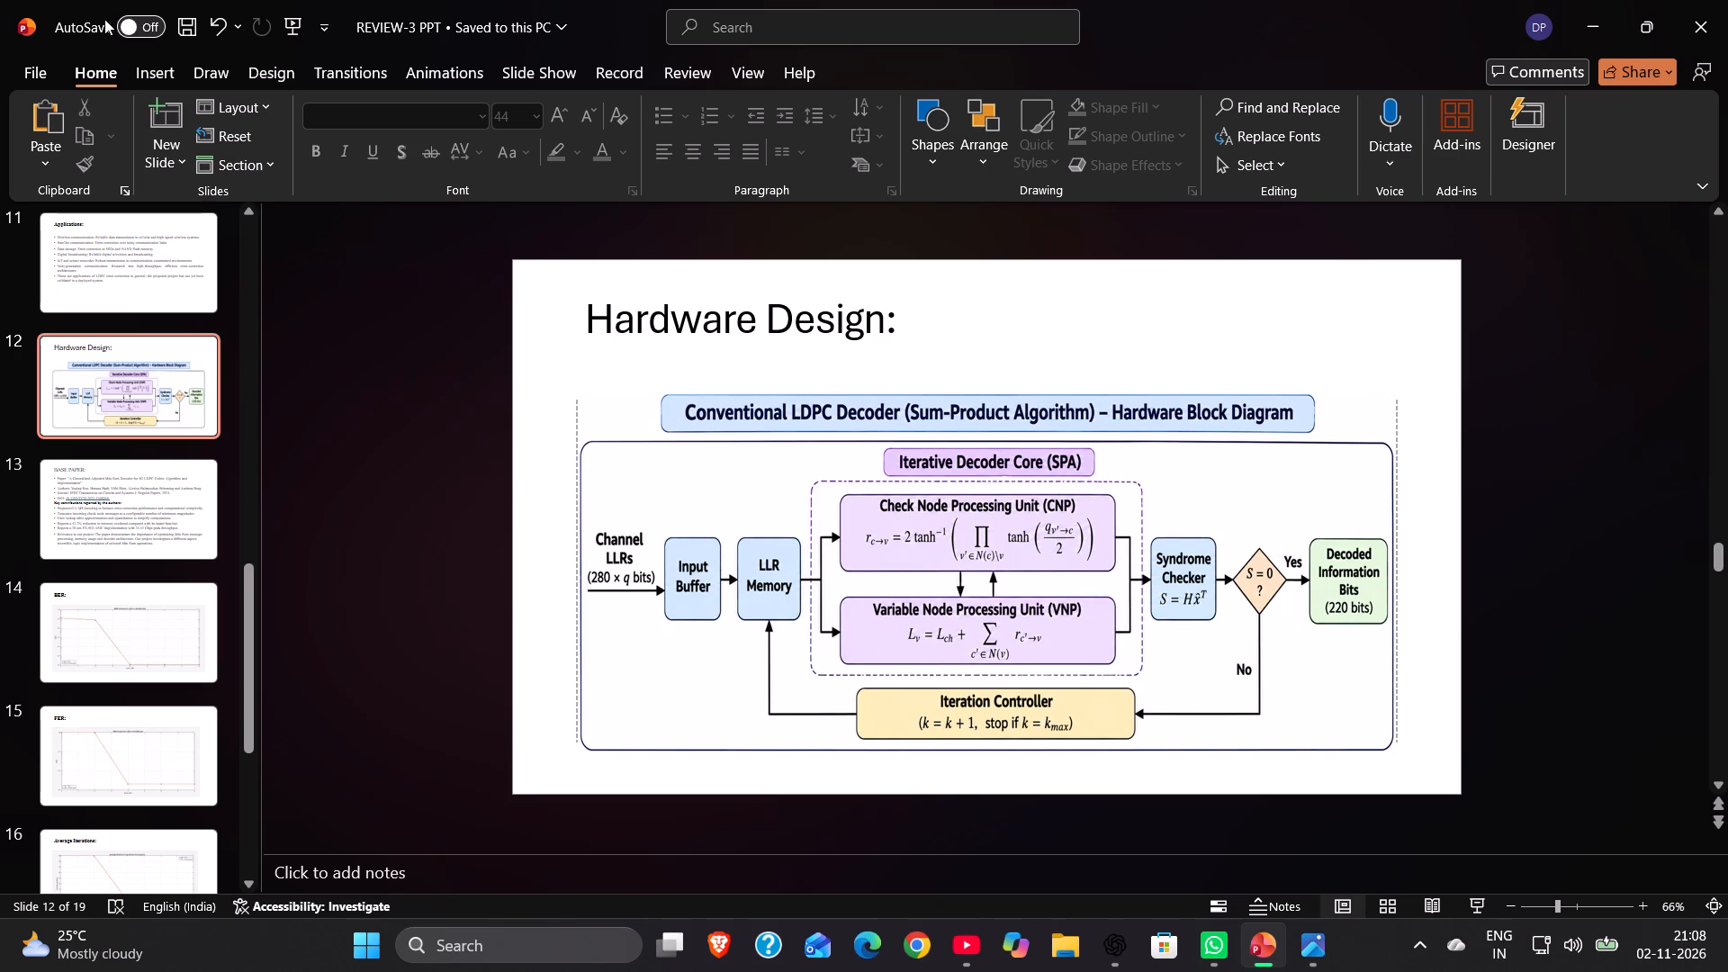
{"action": "left_click", "coordinate": [180, 32]}
Go to blank slide 1, switch to File Explorer, search for "ldpc" and open the 3.11 MB reversible-logic LDPC presentation from Documents.
{"action": "left_click", "coordinate": [122, 301]}
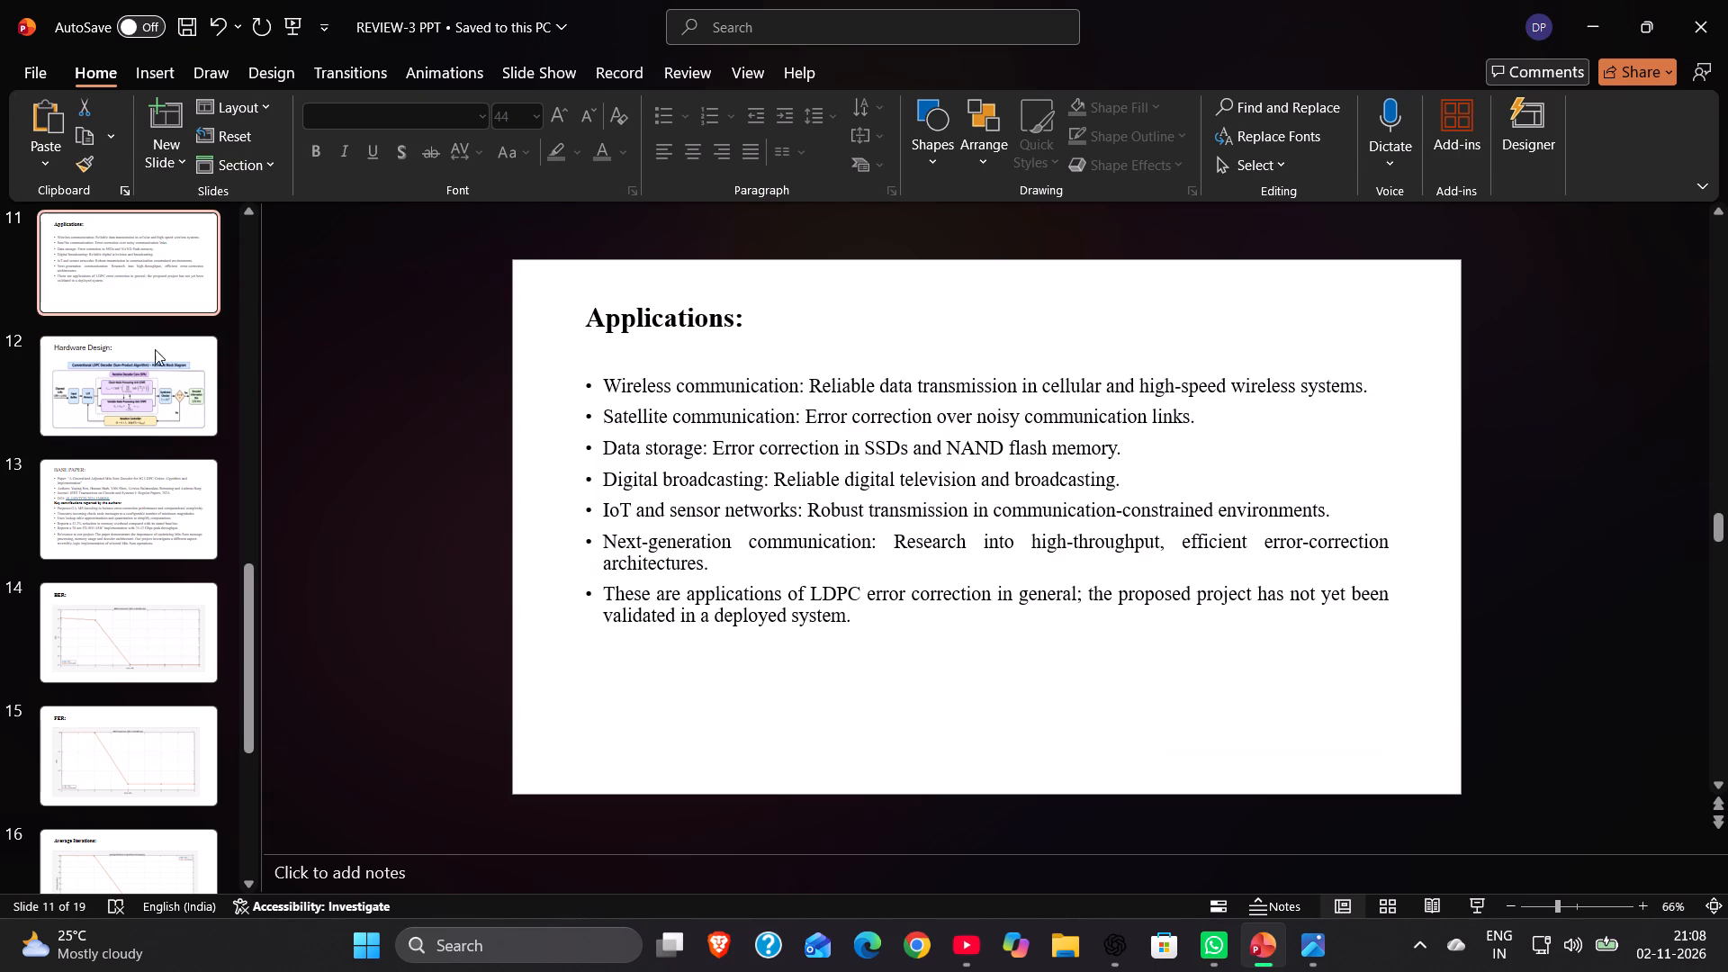
{"action": "scroll", "coordinate": [179, 510], "scroll_direction": "up", "scroll_amount": 9}
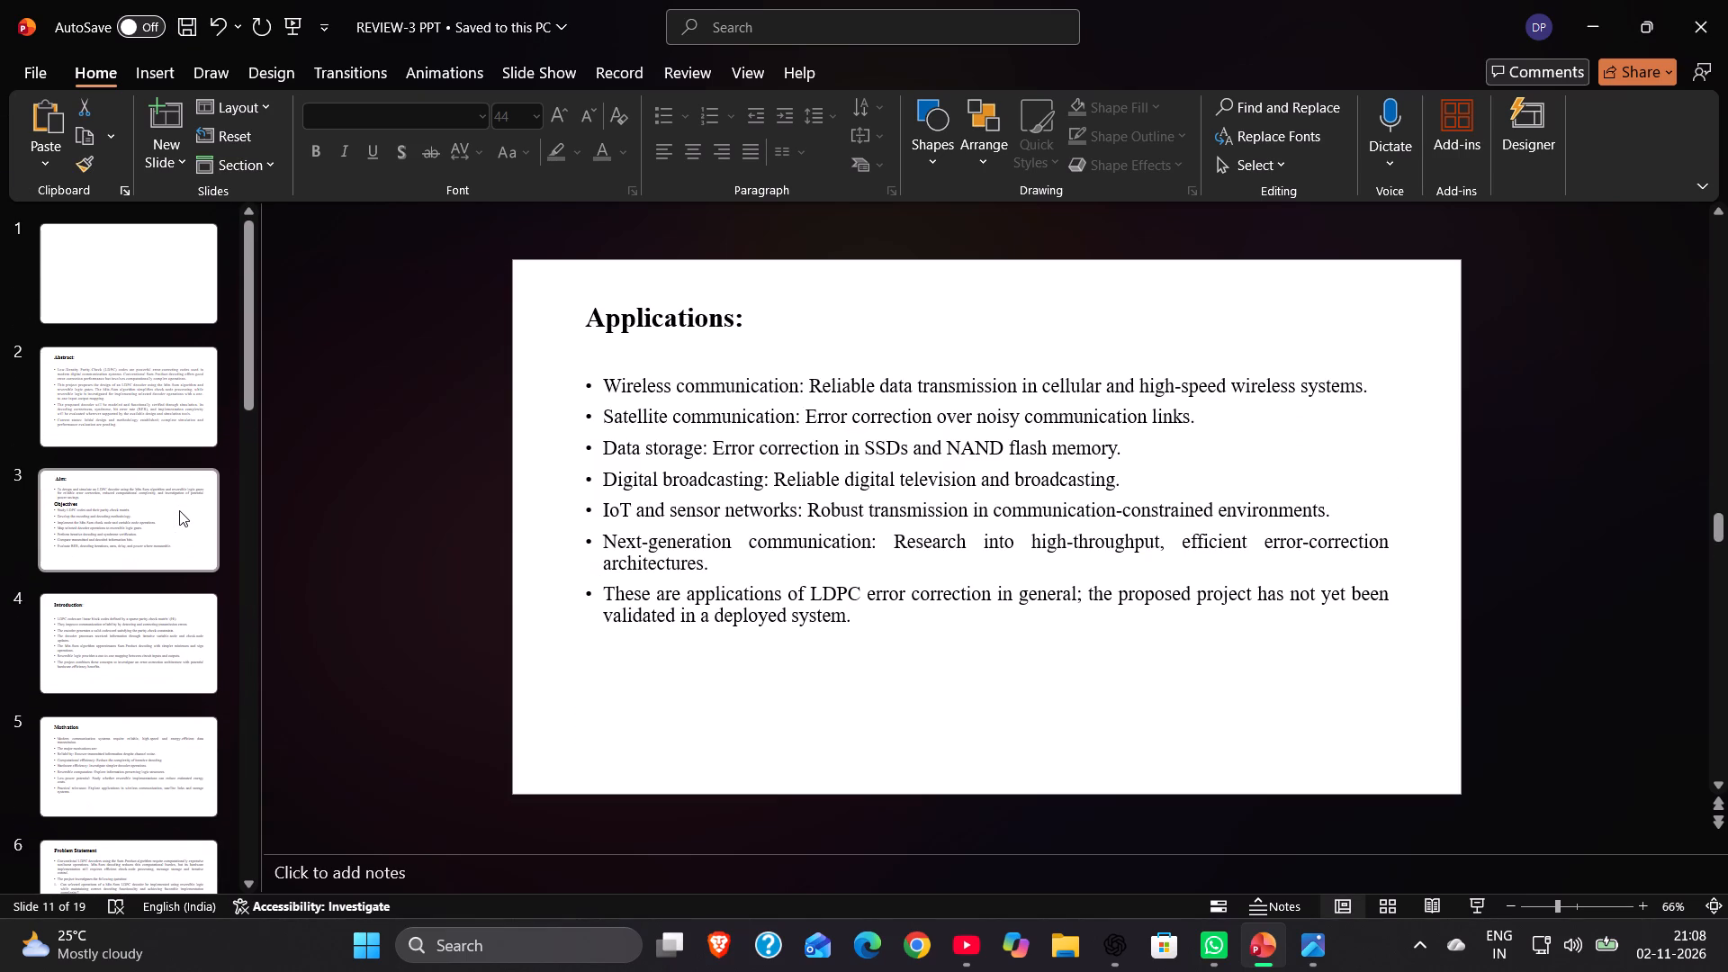
{"action": "left_click", "coordinate": [120, 266]}
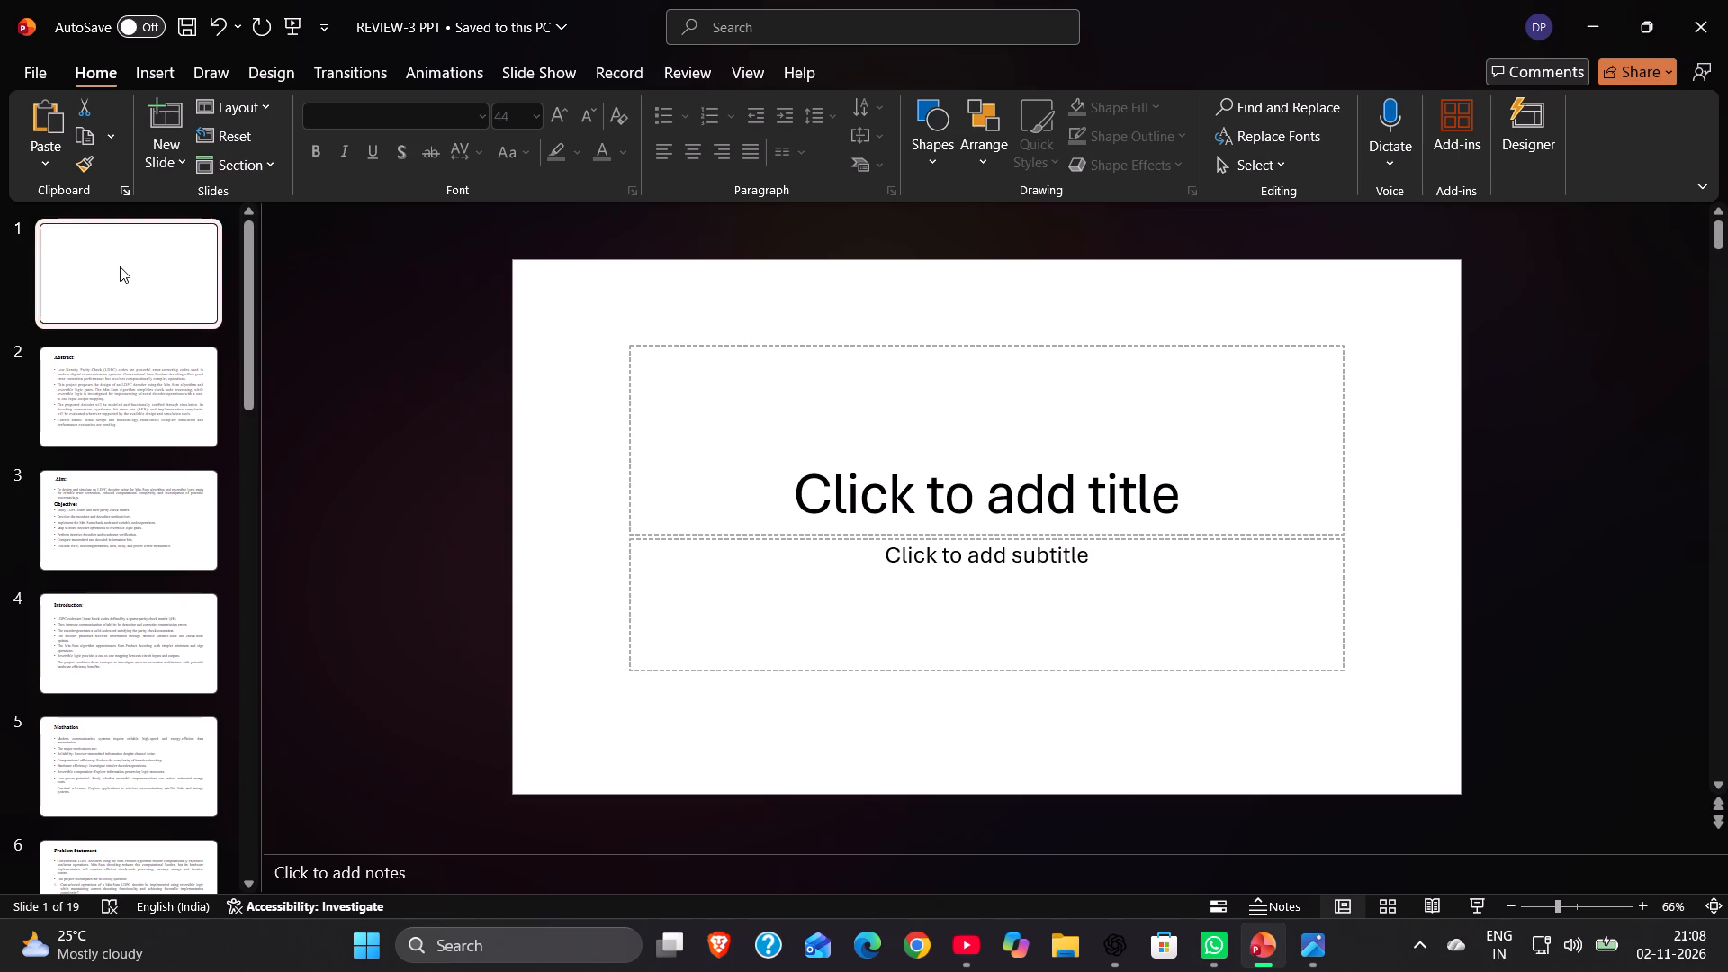
{"action": "left_click", "coordinate": [1073, 955]}
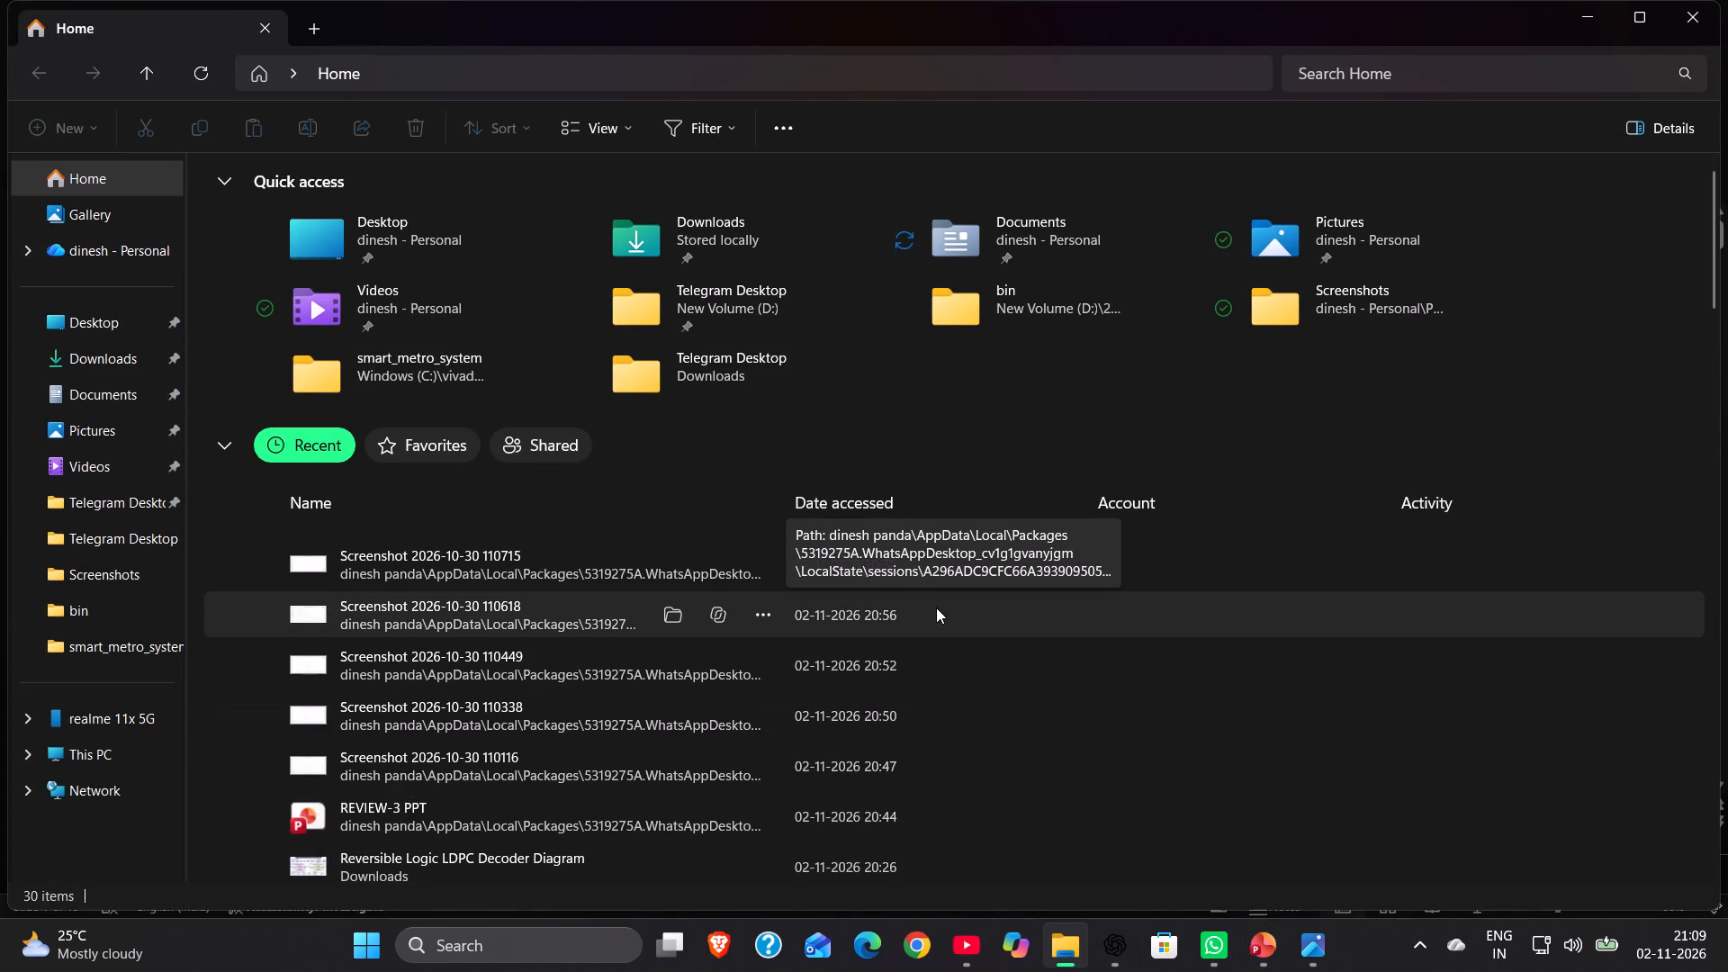
{"action": "scroll", "coordinate": [632, 774], "scroll_direction": "down", "scroll_amount": 1}
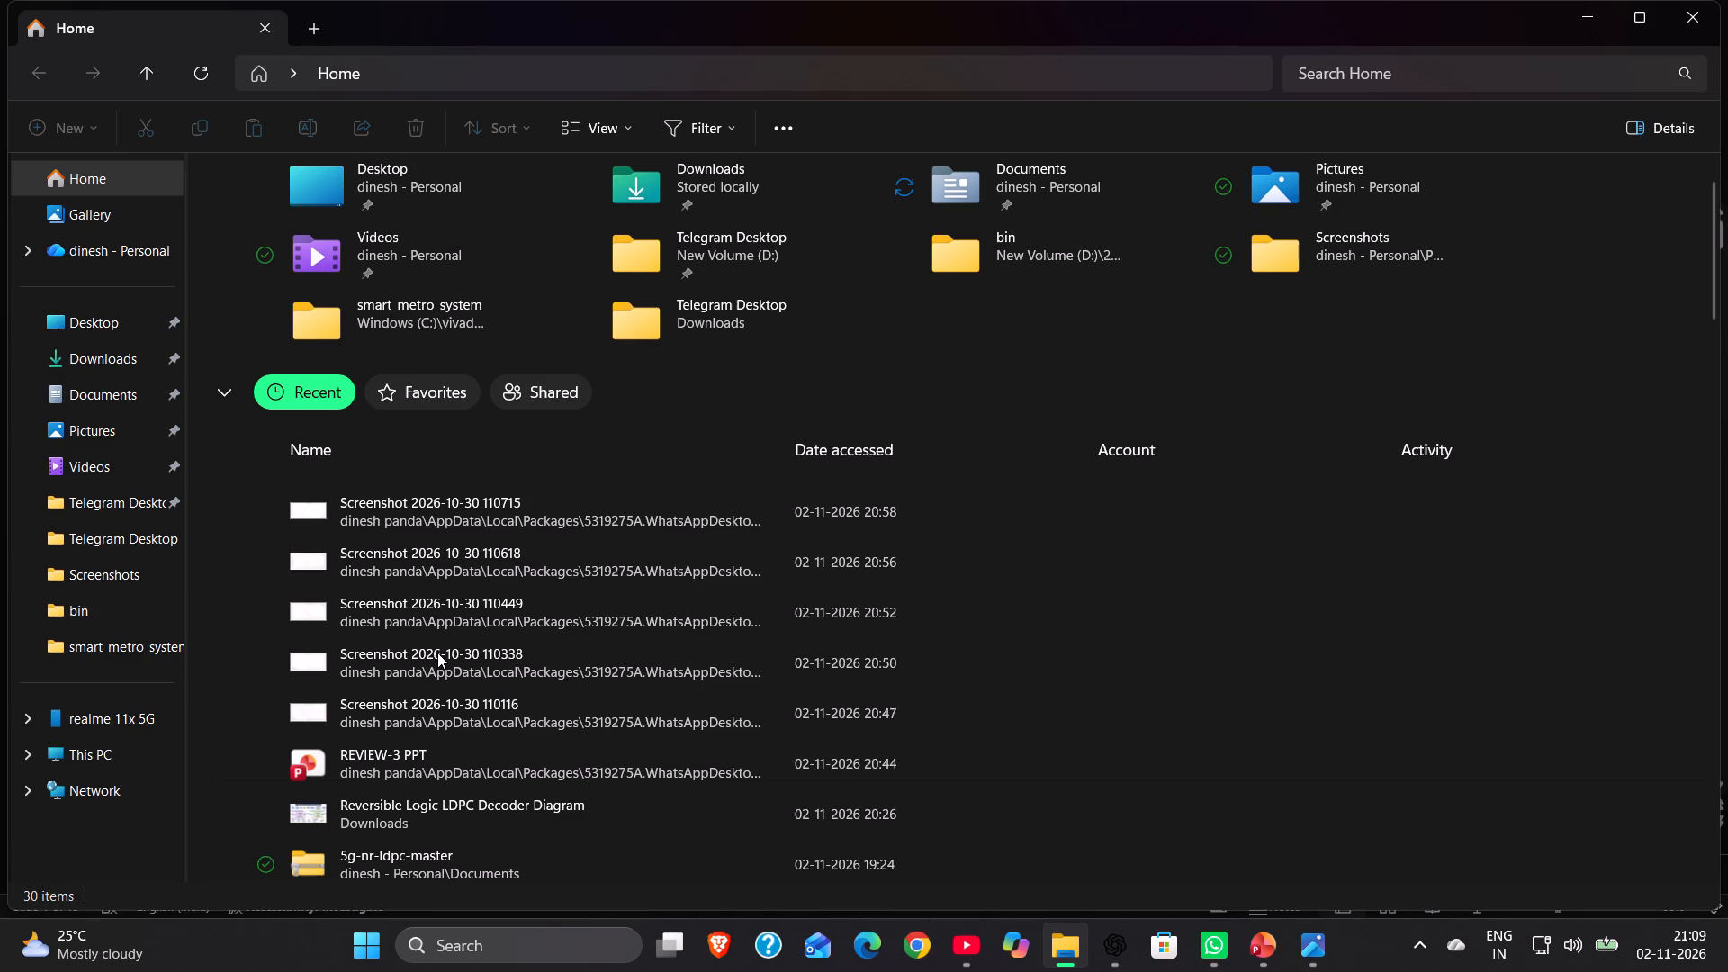
{"action": "left_click", "coordinate": [1446, 73]}
{"action": "type", "text": "ldpc"}
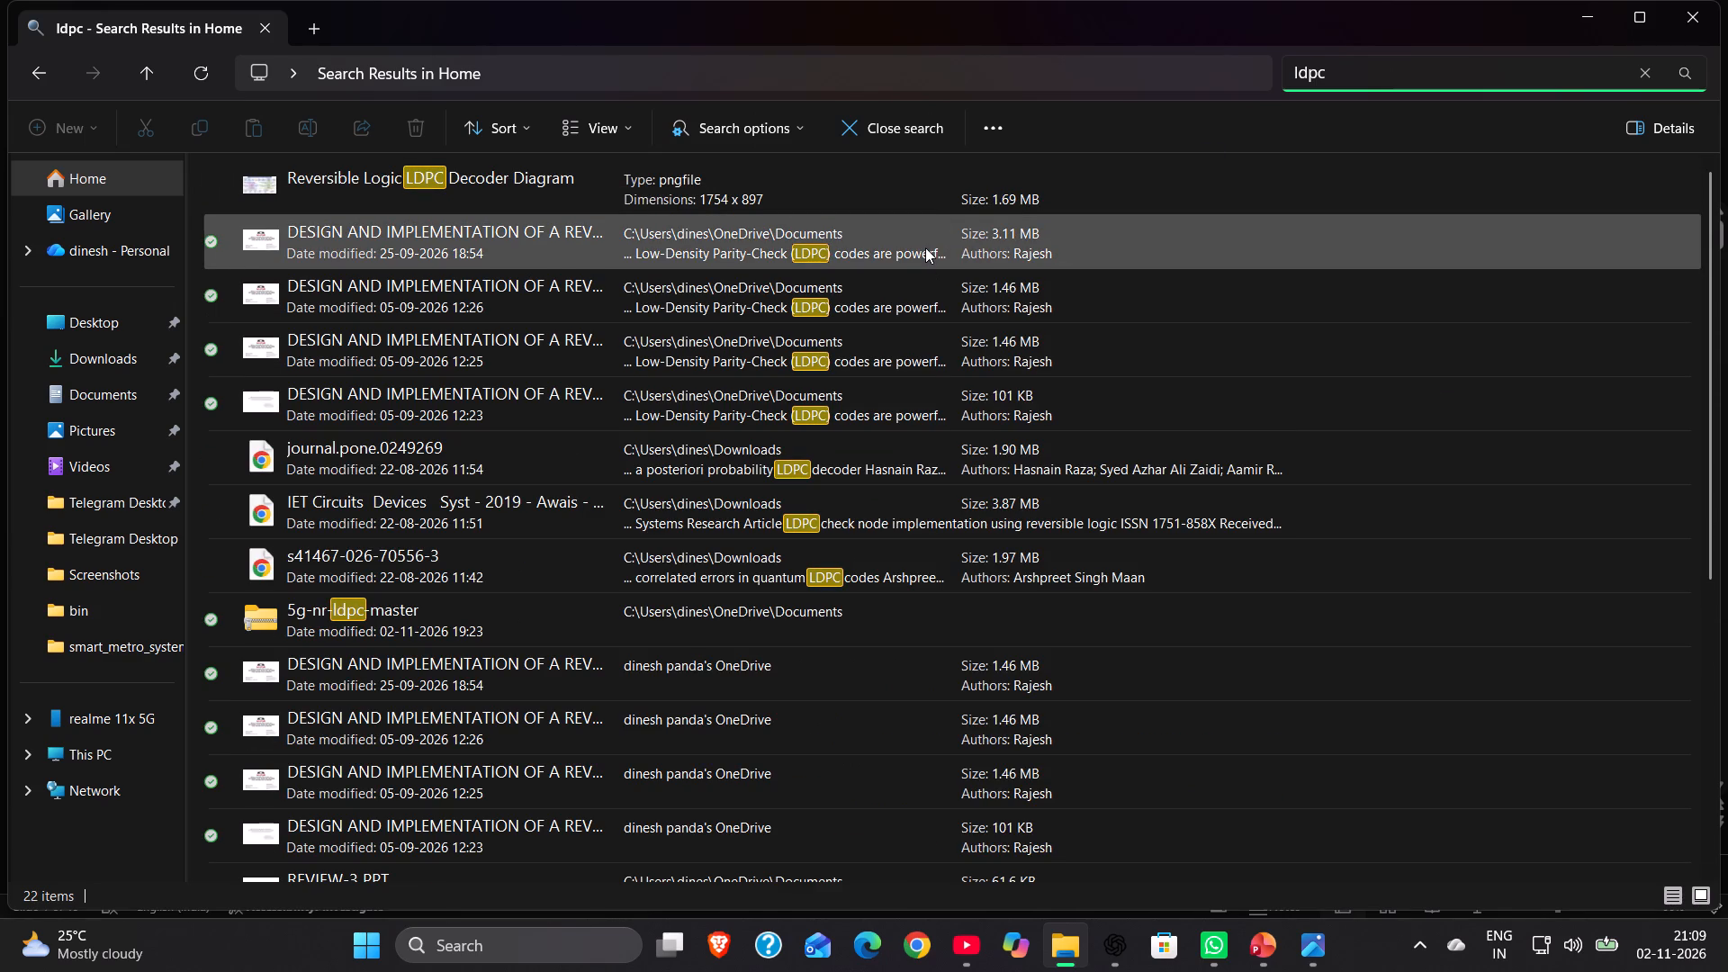
{"action": "left_click", "coordinate": [925, 247]}
{"action": "double_click", "coordinate": [925, 247]}
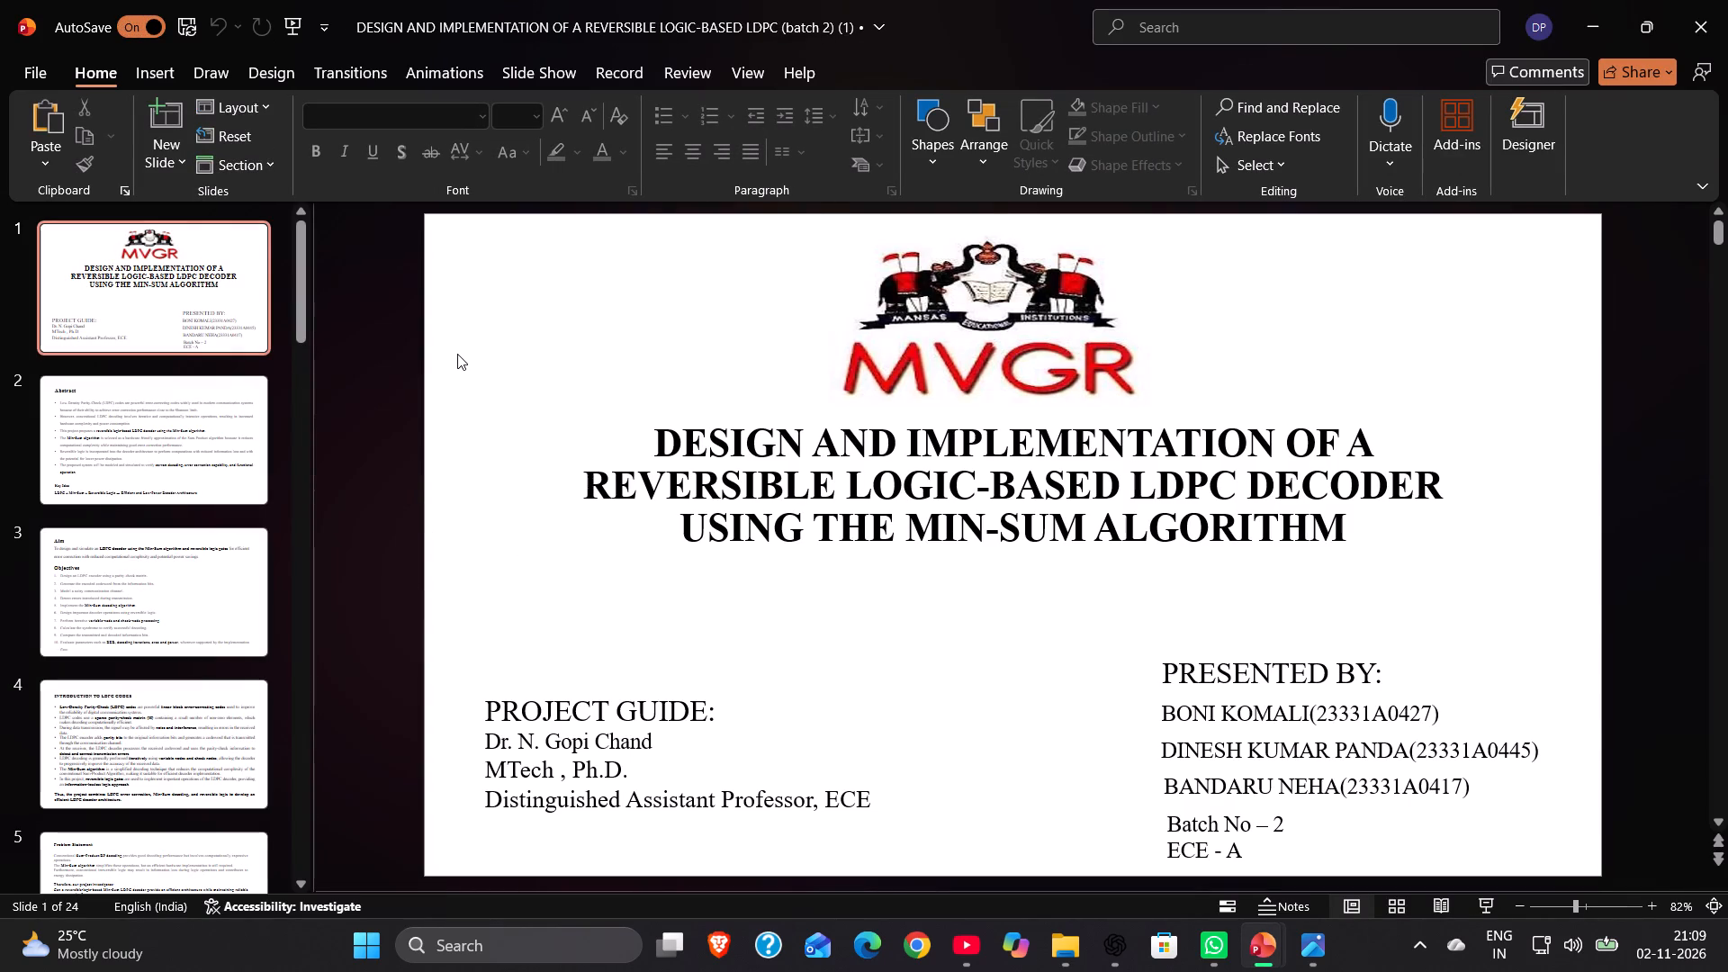
Copy all objects on the earlier presentation's title slide and paste them onto blank slide 1 of REVIEW-3 PPT.
{"action": "key", "text": "ctrl+a"}
{"action": "key", "text": "ctrl+c"}
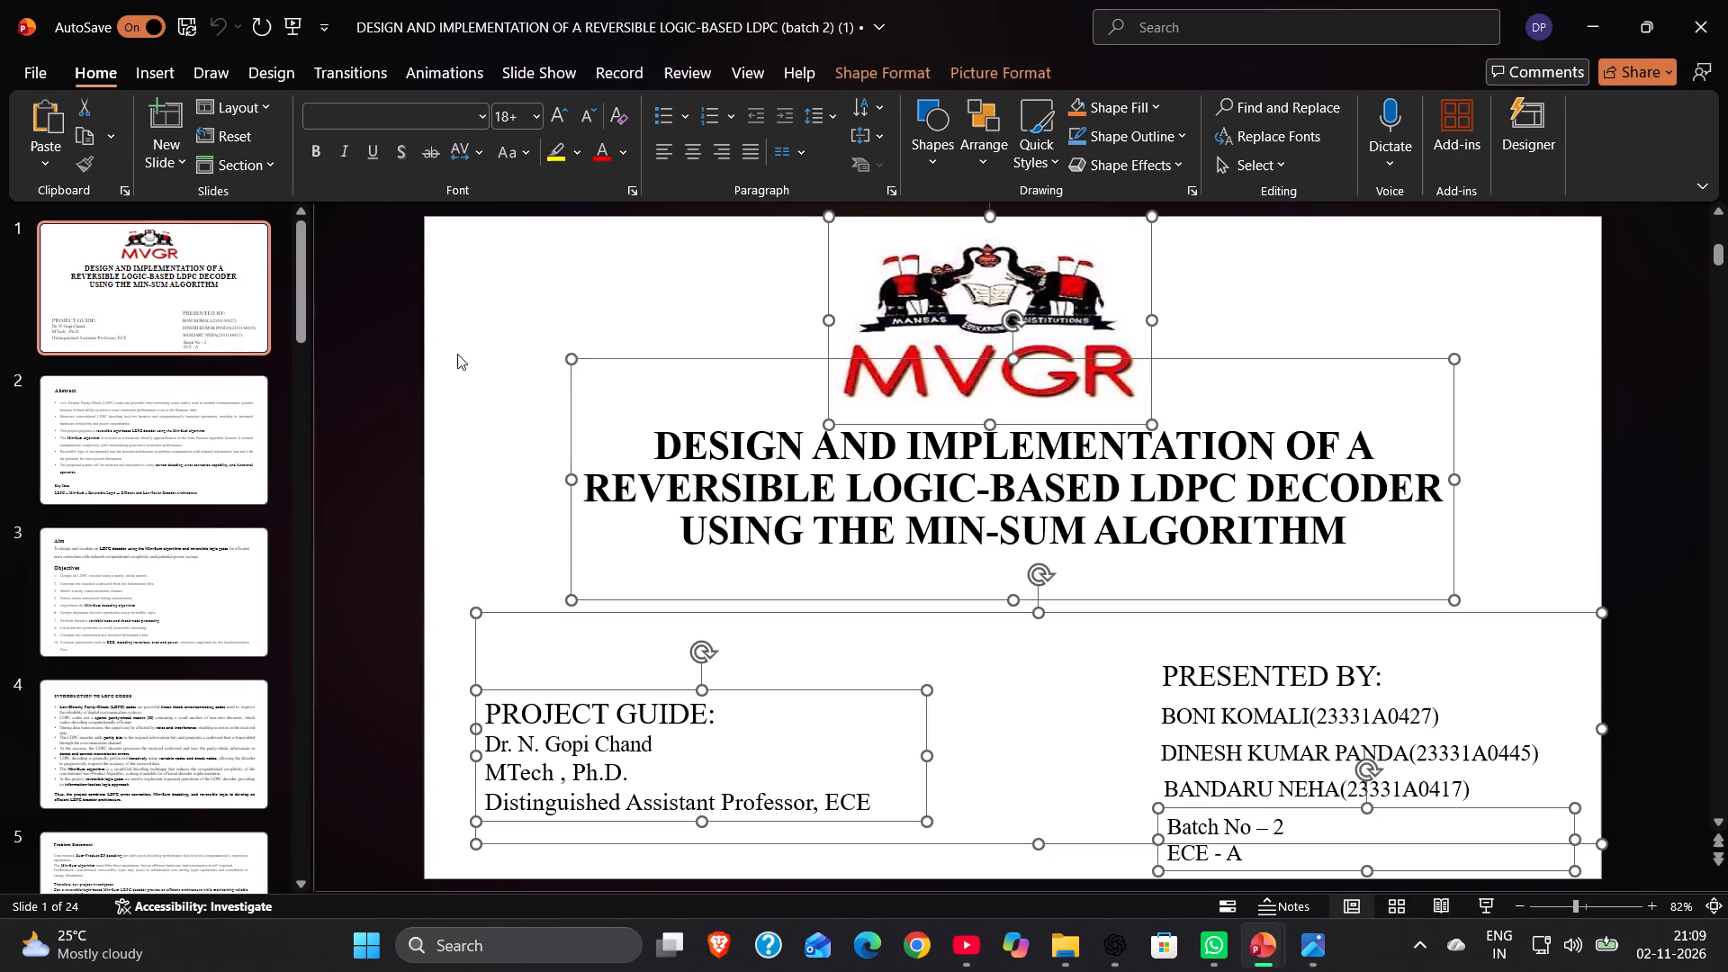
{"action": "key", "text": "alt+Tab"}
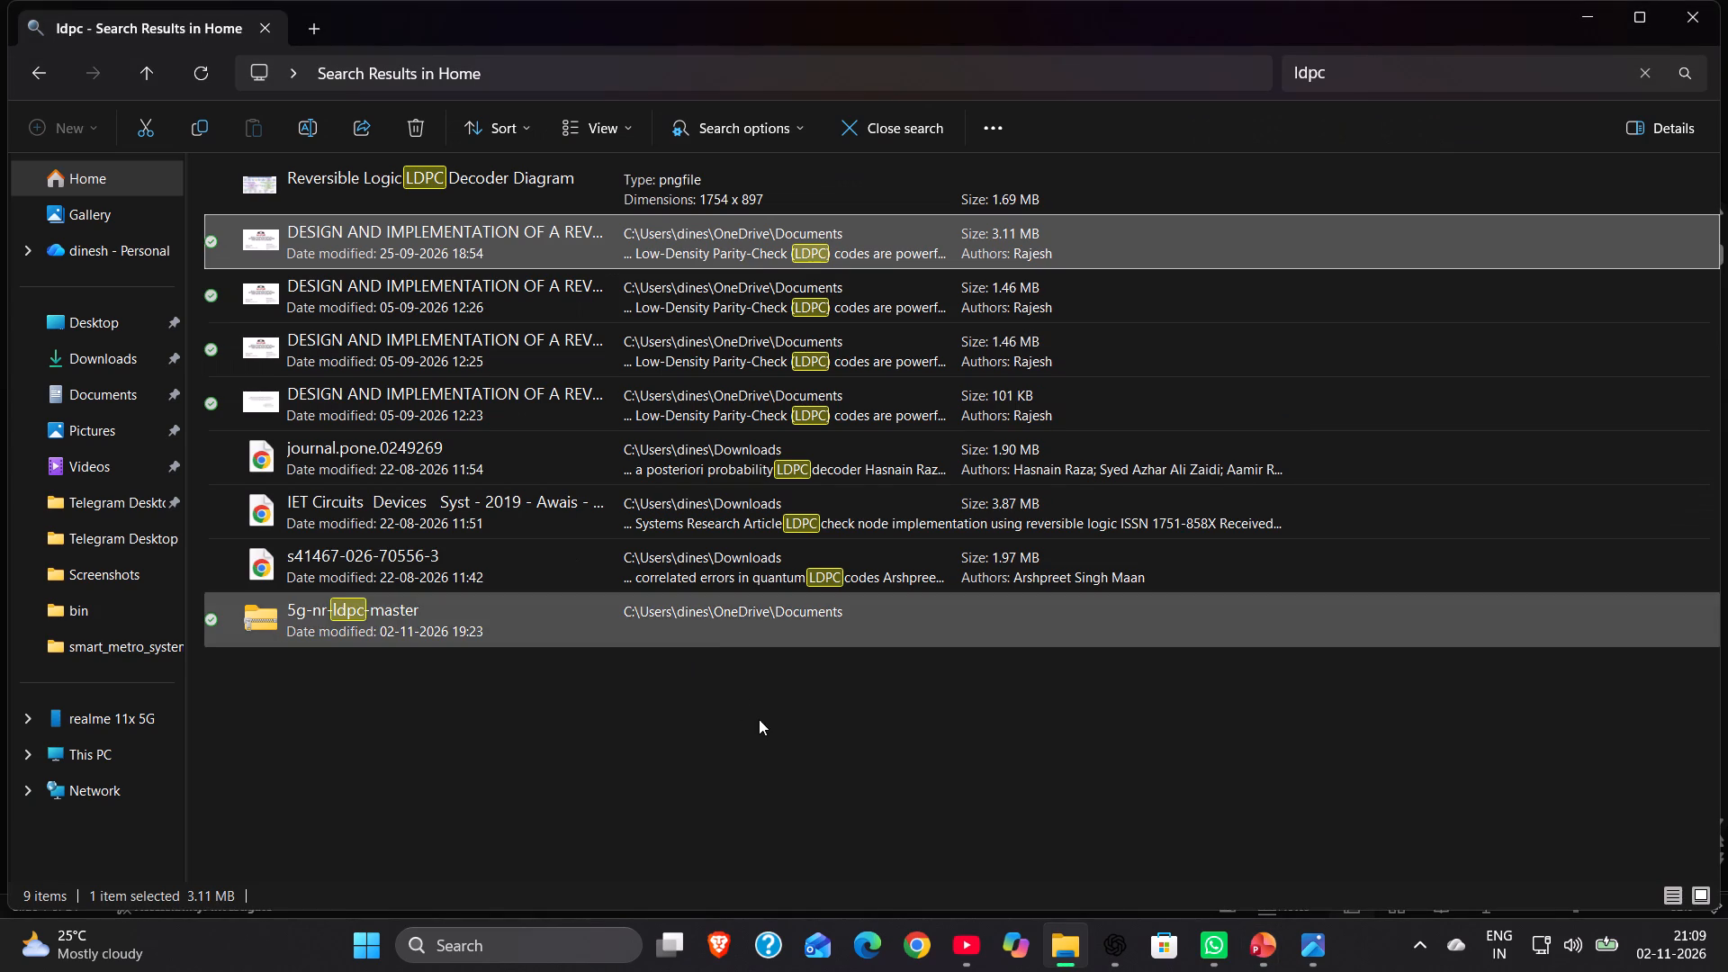
{"action": "left_click", "coordinate": [1273, 941]}
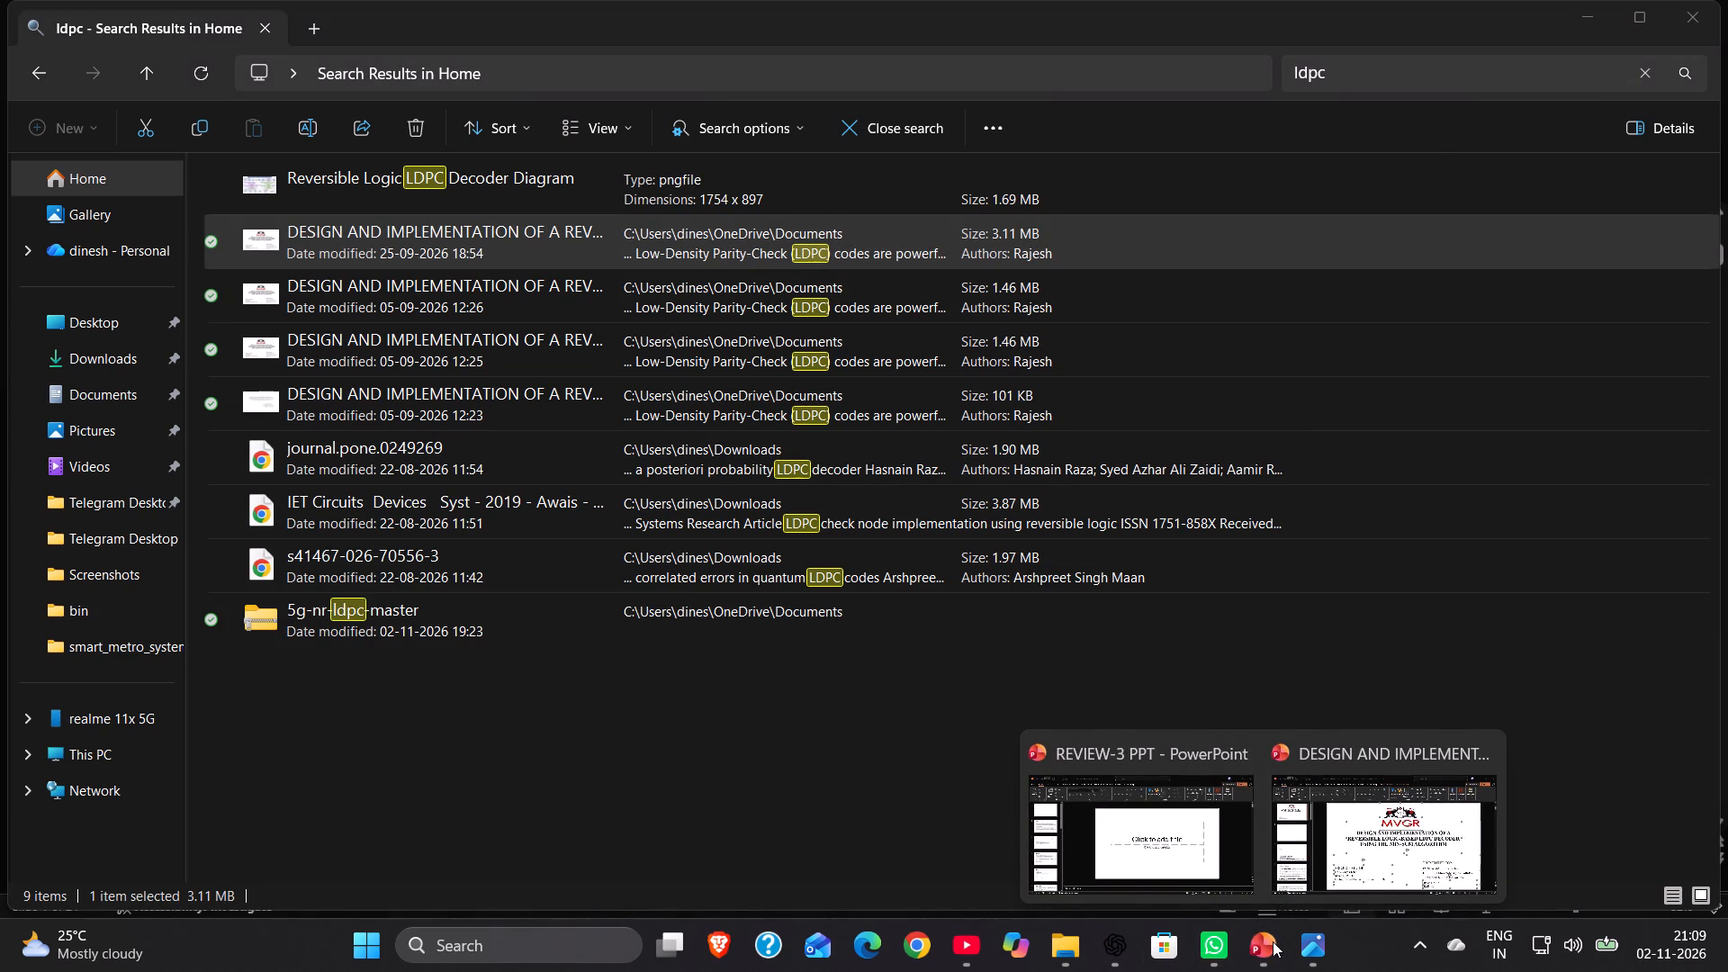
{"action": "left_click", "coordinate": [1201, 863]}
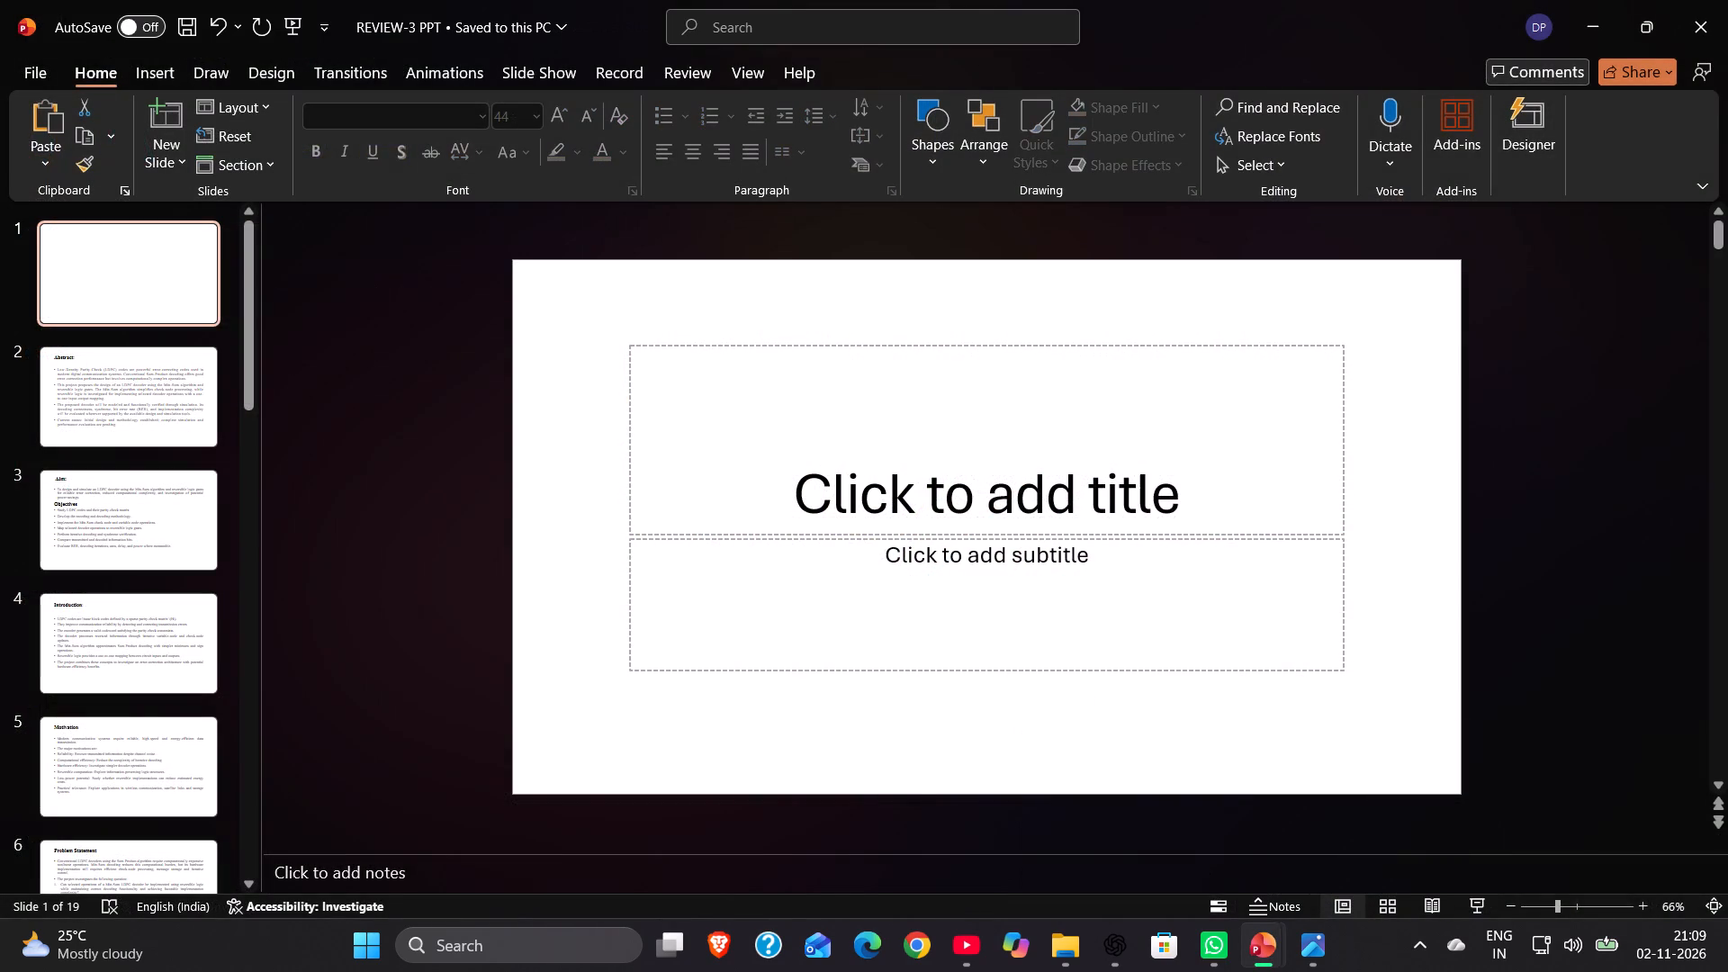
{"action": "key", "text": "ctrl+v"}
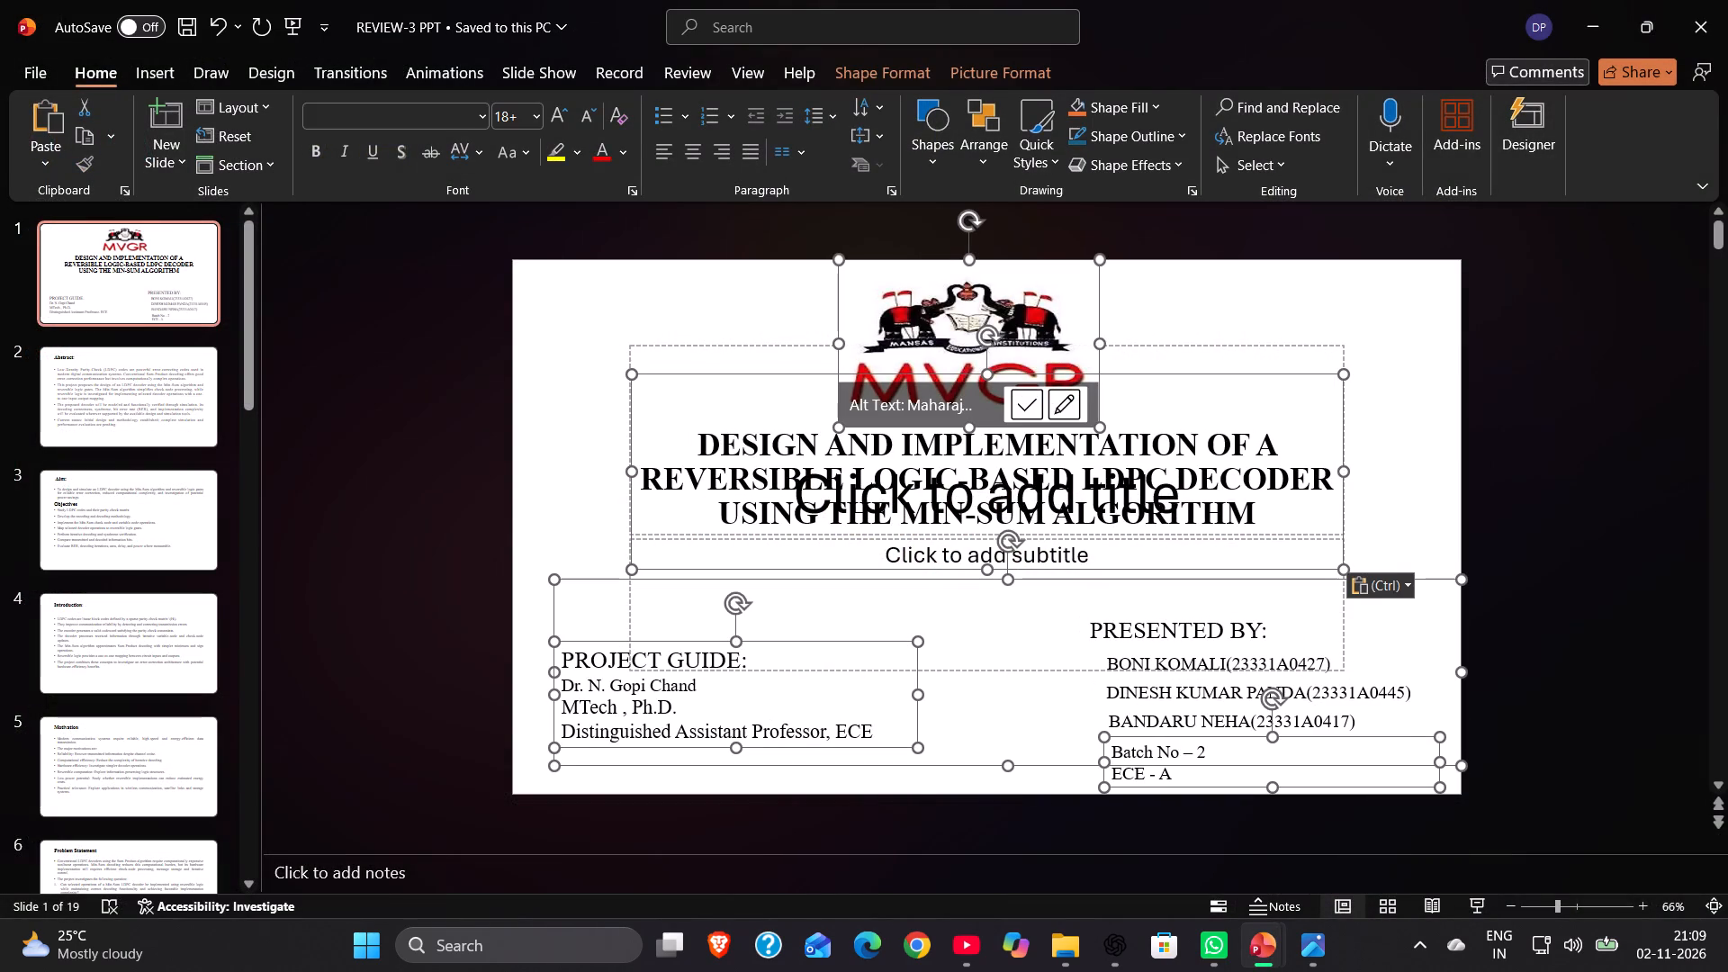
Delete the empty title placeholder overlapping the pasted project title on slide 1.
{"action": "left_click", "coordinate": [714, 328]}
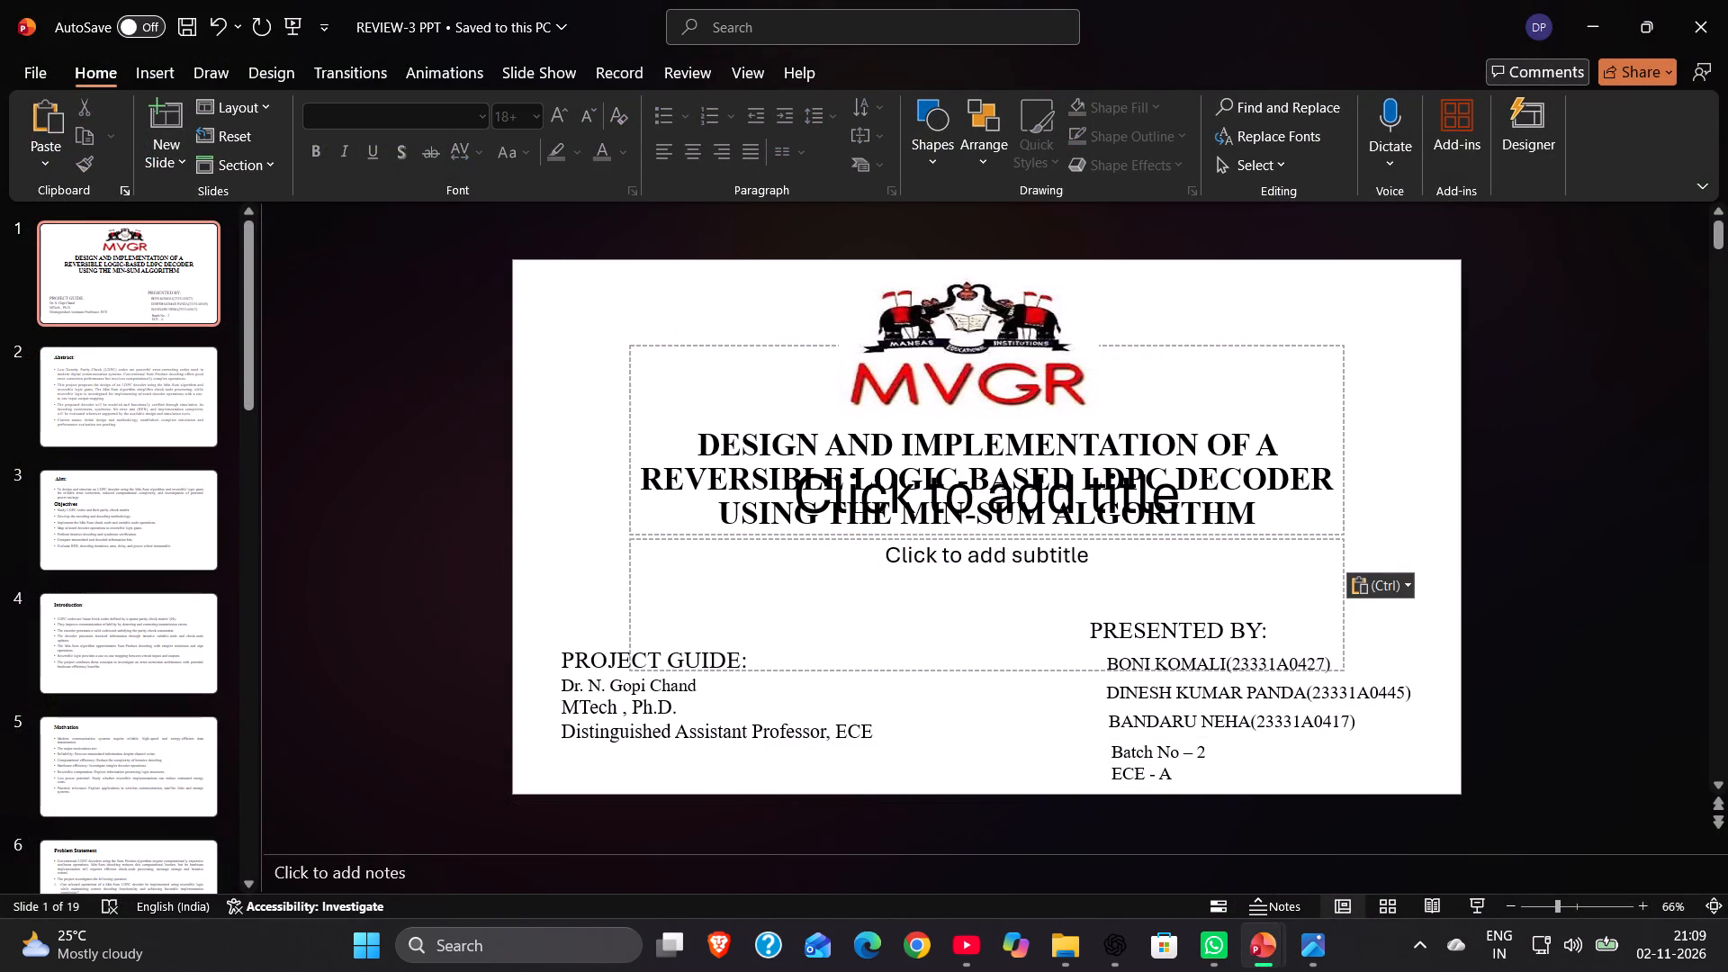
{"action": "left_click", "coordinate": [715, 340]}
{"action": "key", "text": "BackSpace"}
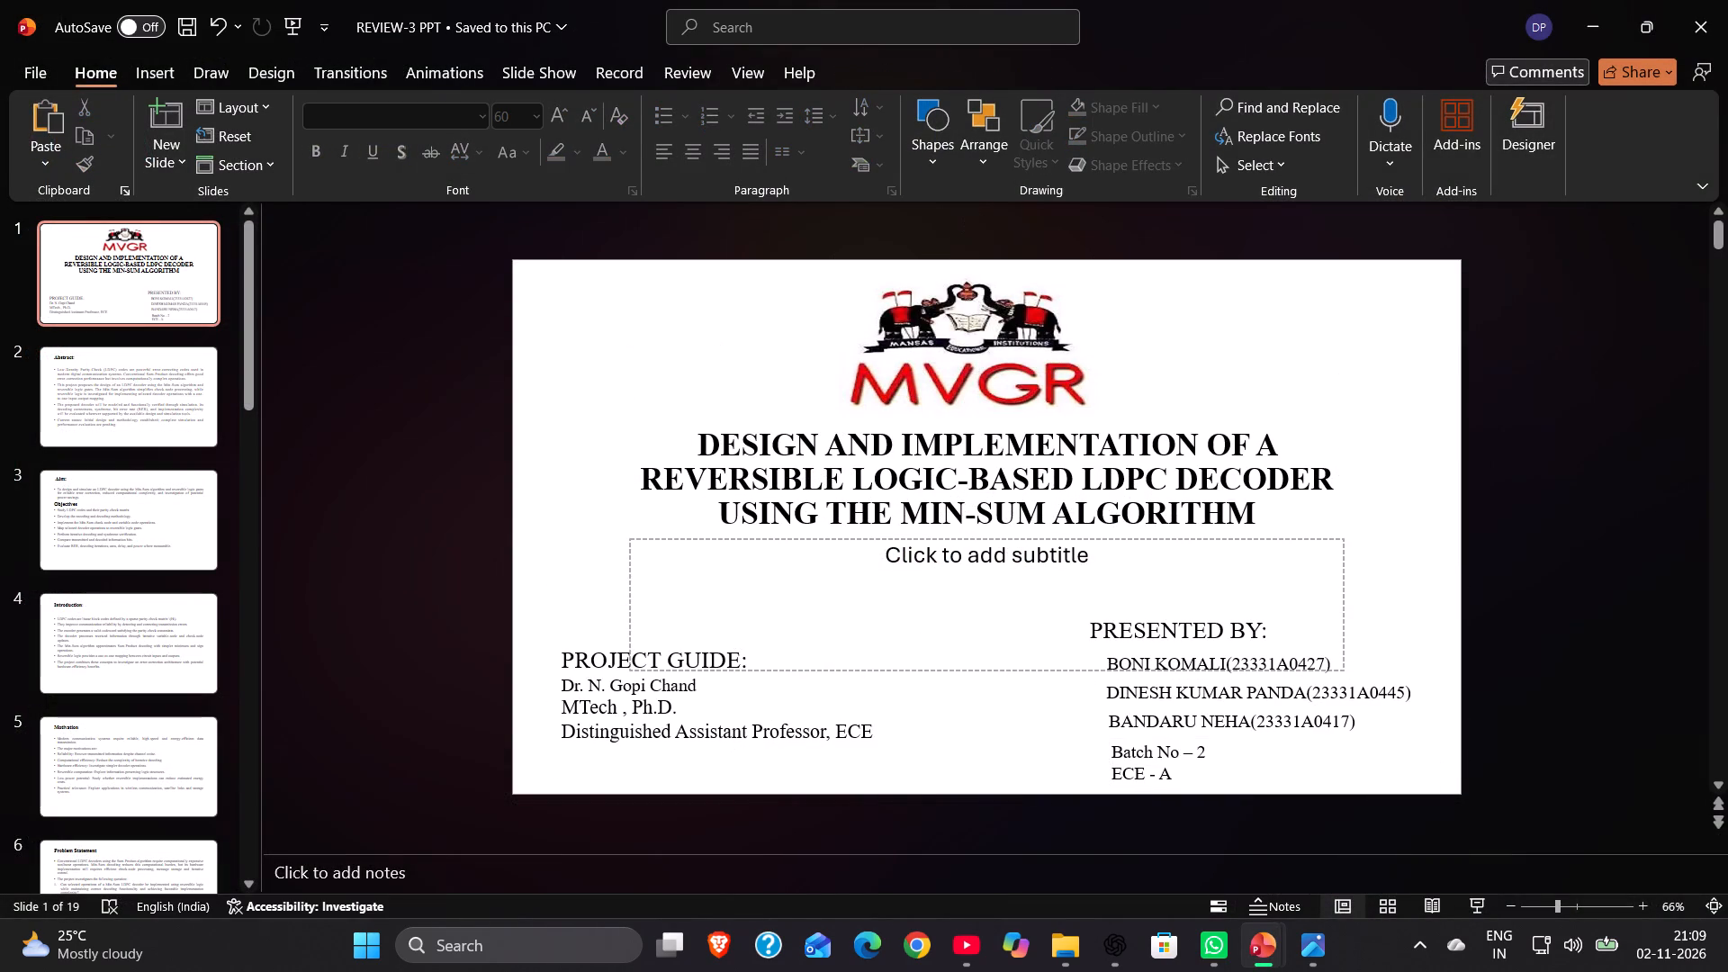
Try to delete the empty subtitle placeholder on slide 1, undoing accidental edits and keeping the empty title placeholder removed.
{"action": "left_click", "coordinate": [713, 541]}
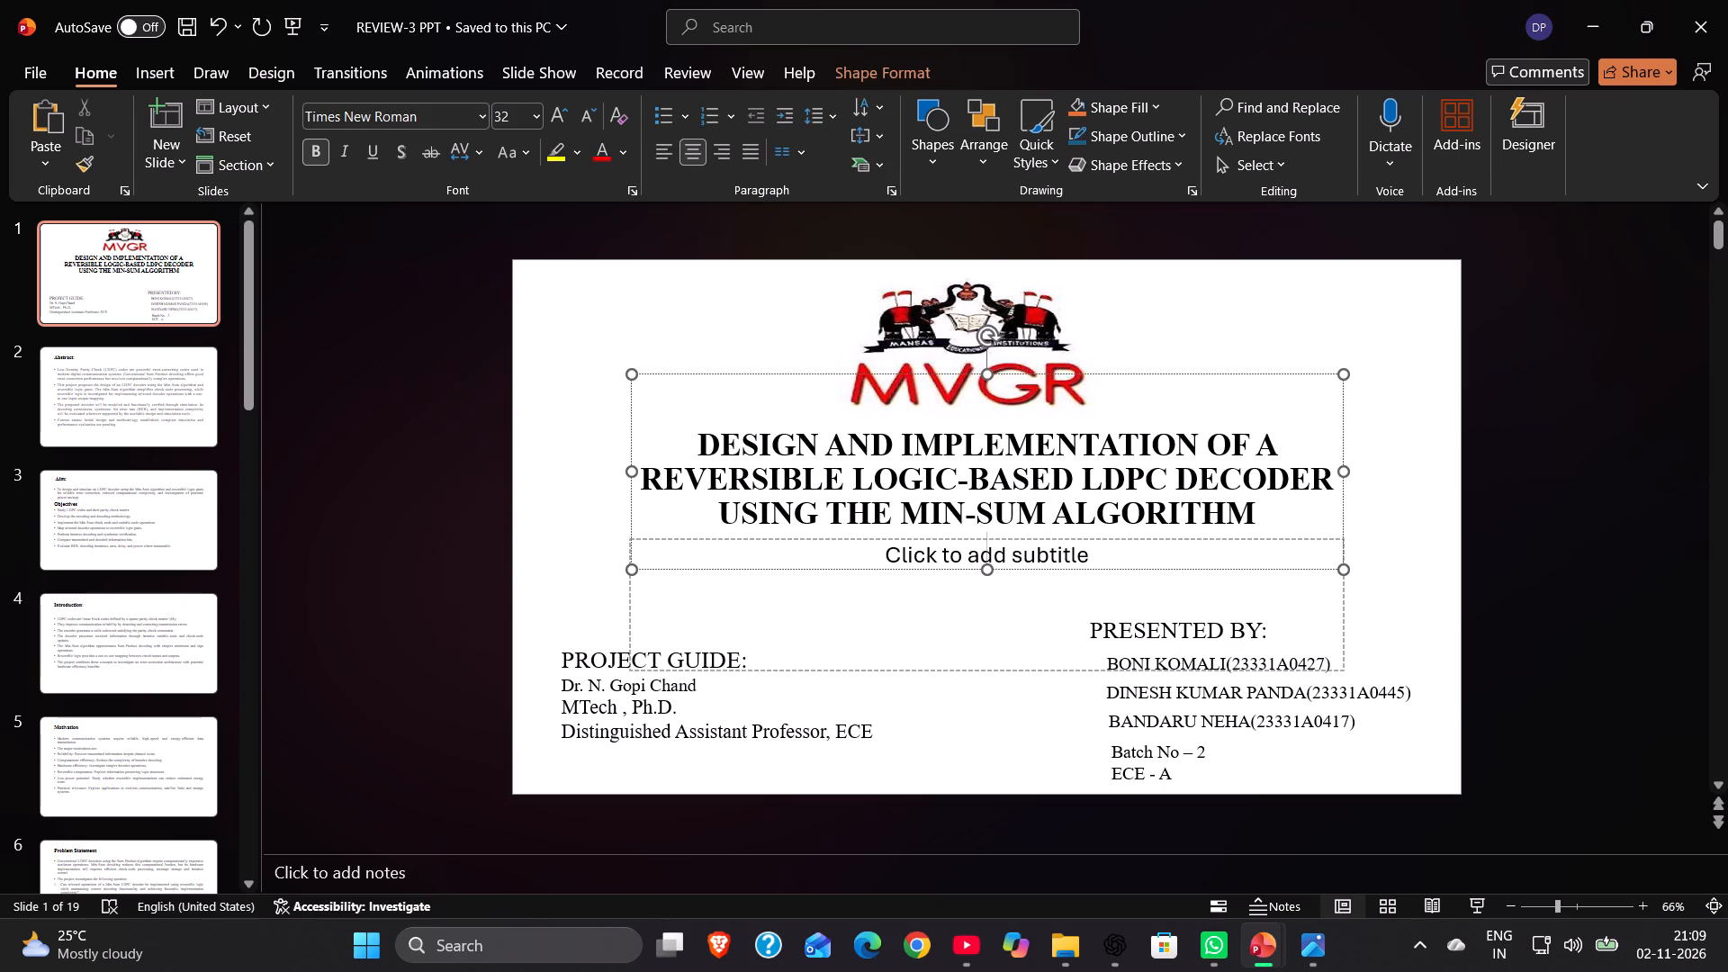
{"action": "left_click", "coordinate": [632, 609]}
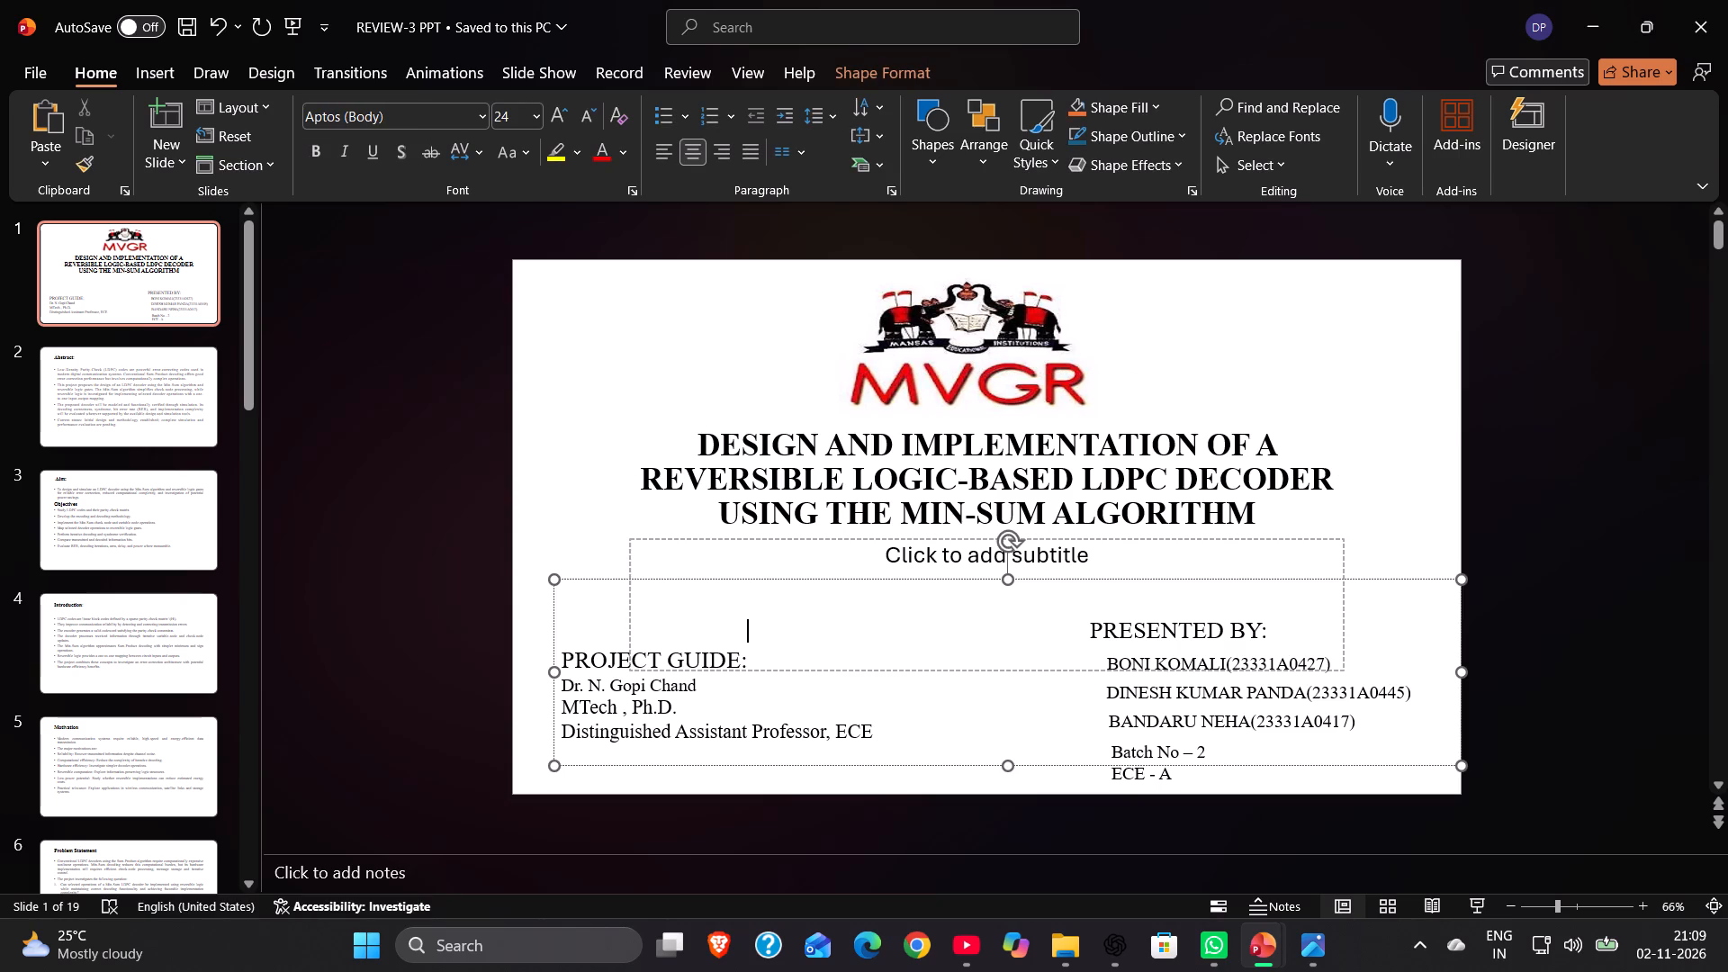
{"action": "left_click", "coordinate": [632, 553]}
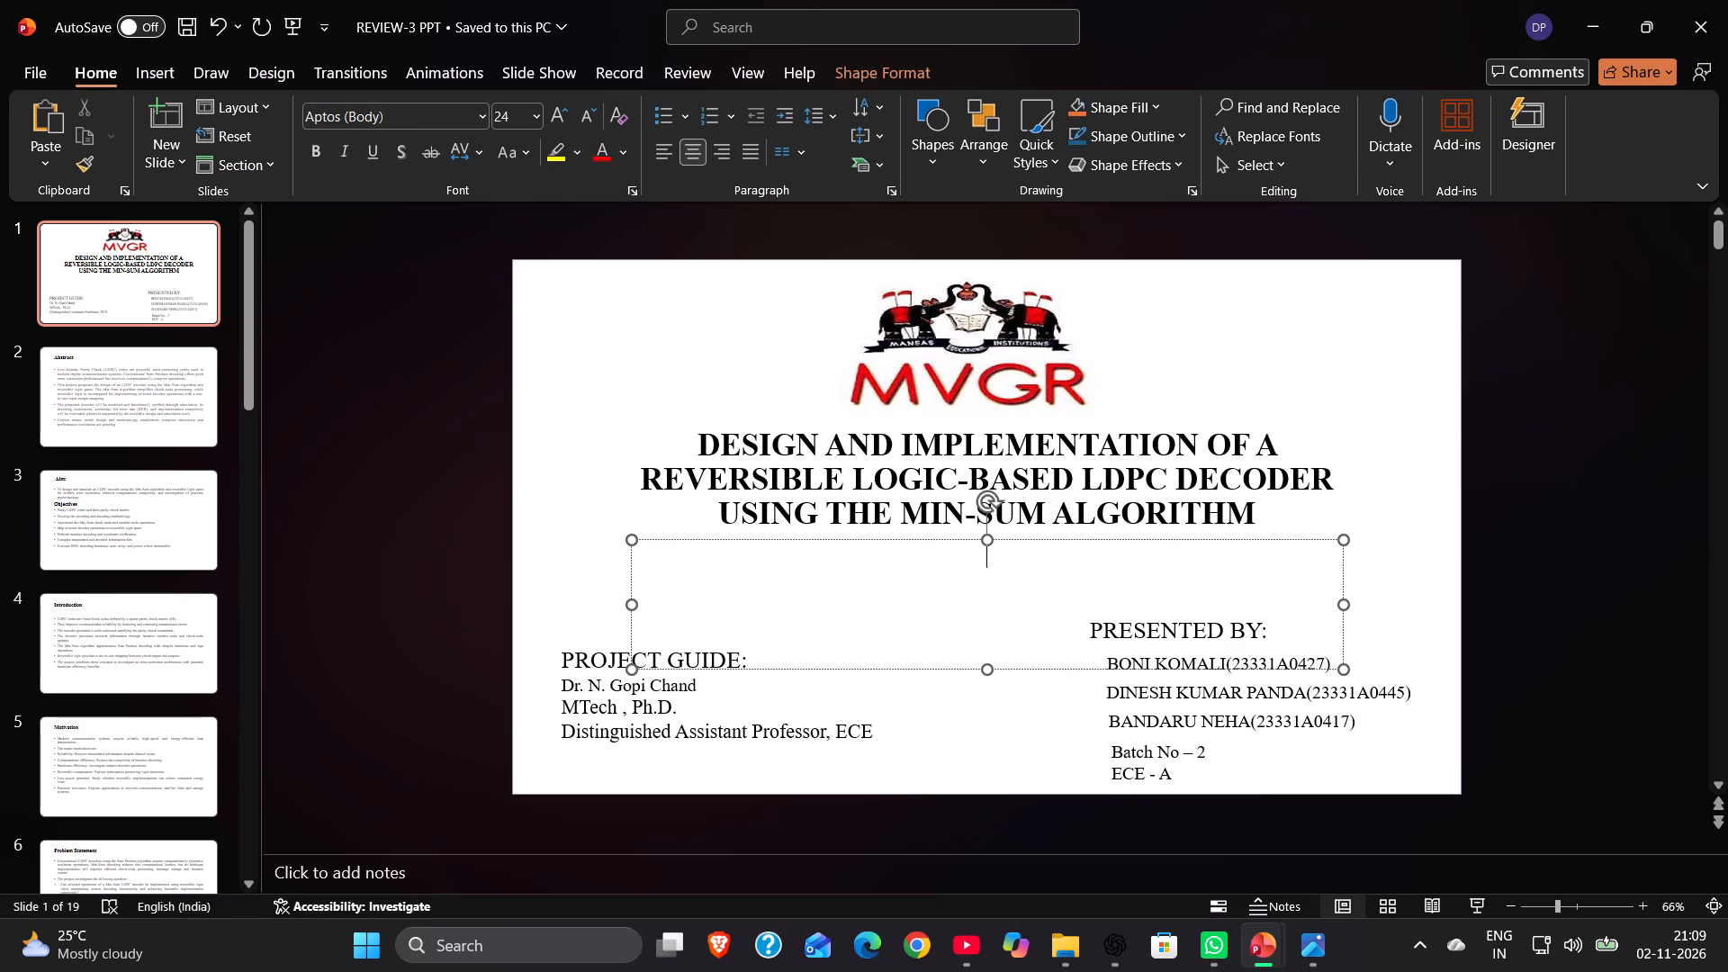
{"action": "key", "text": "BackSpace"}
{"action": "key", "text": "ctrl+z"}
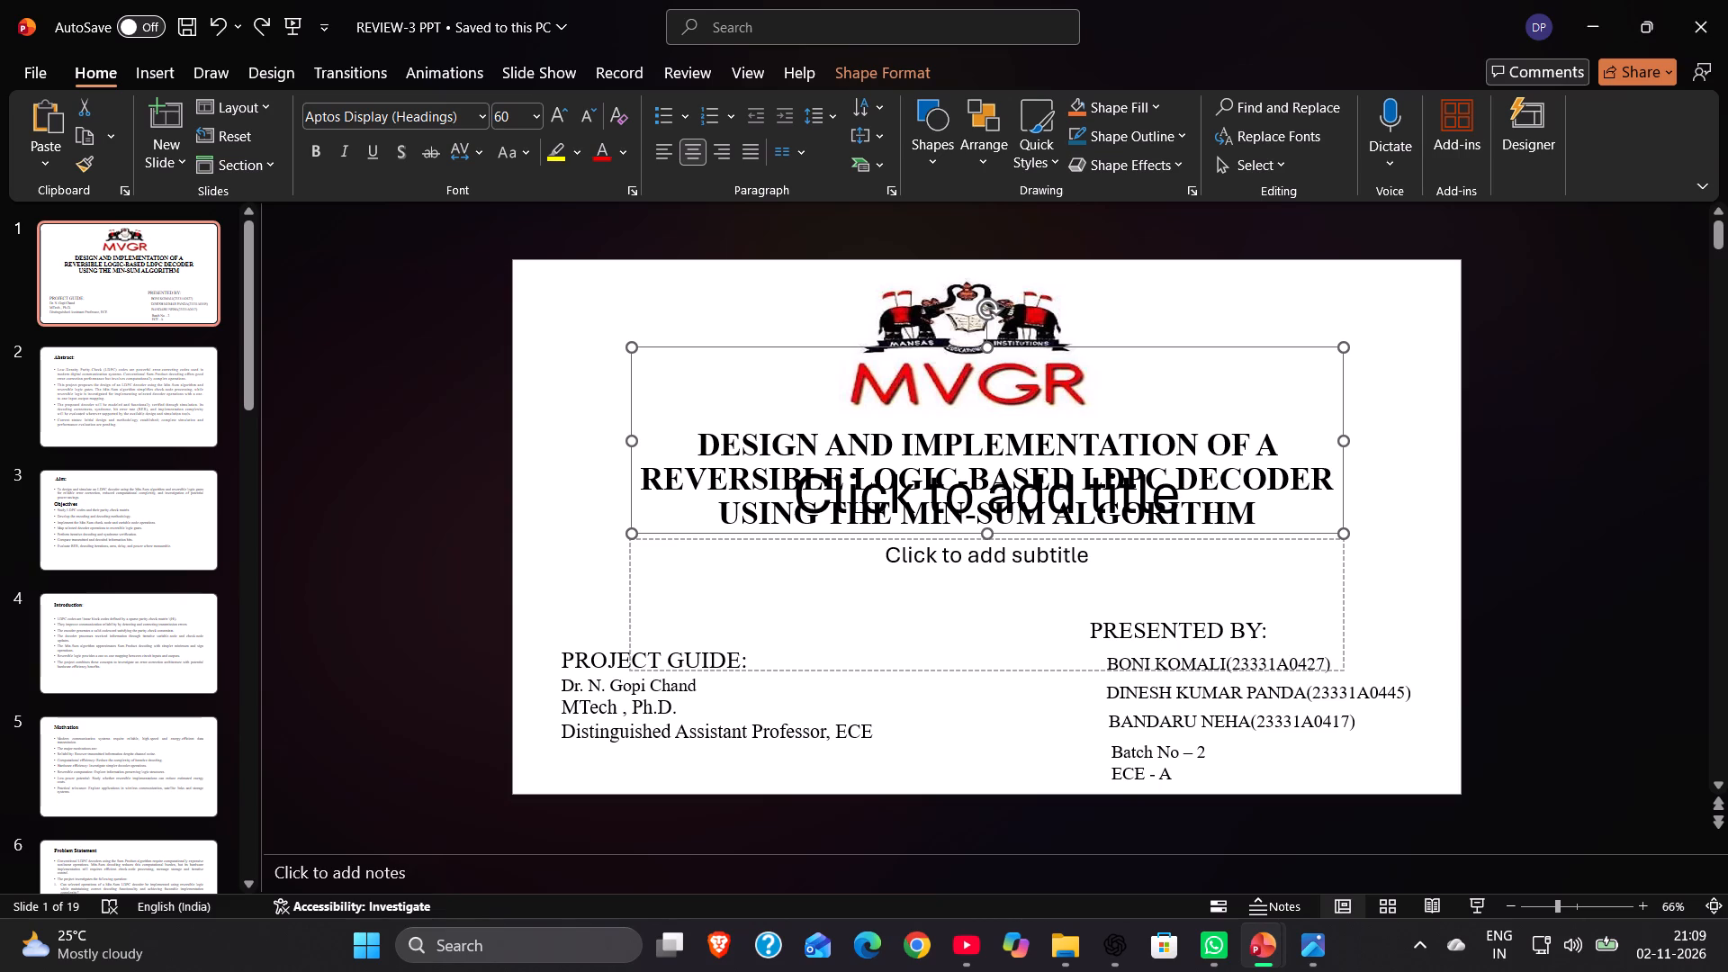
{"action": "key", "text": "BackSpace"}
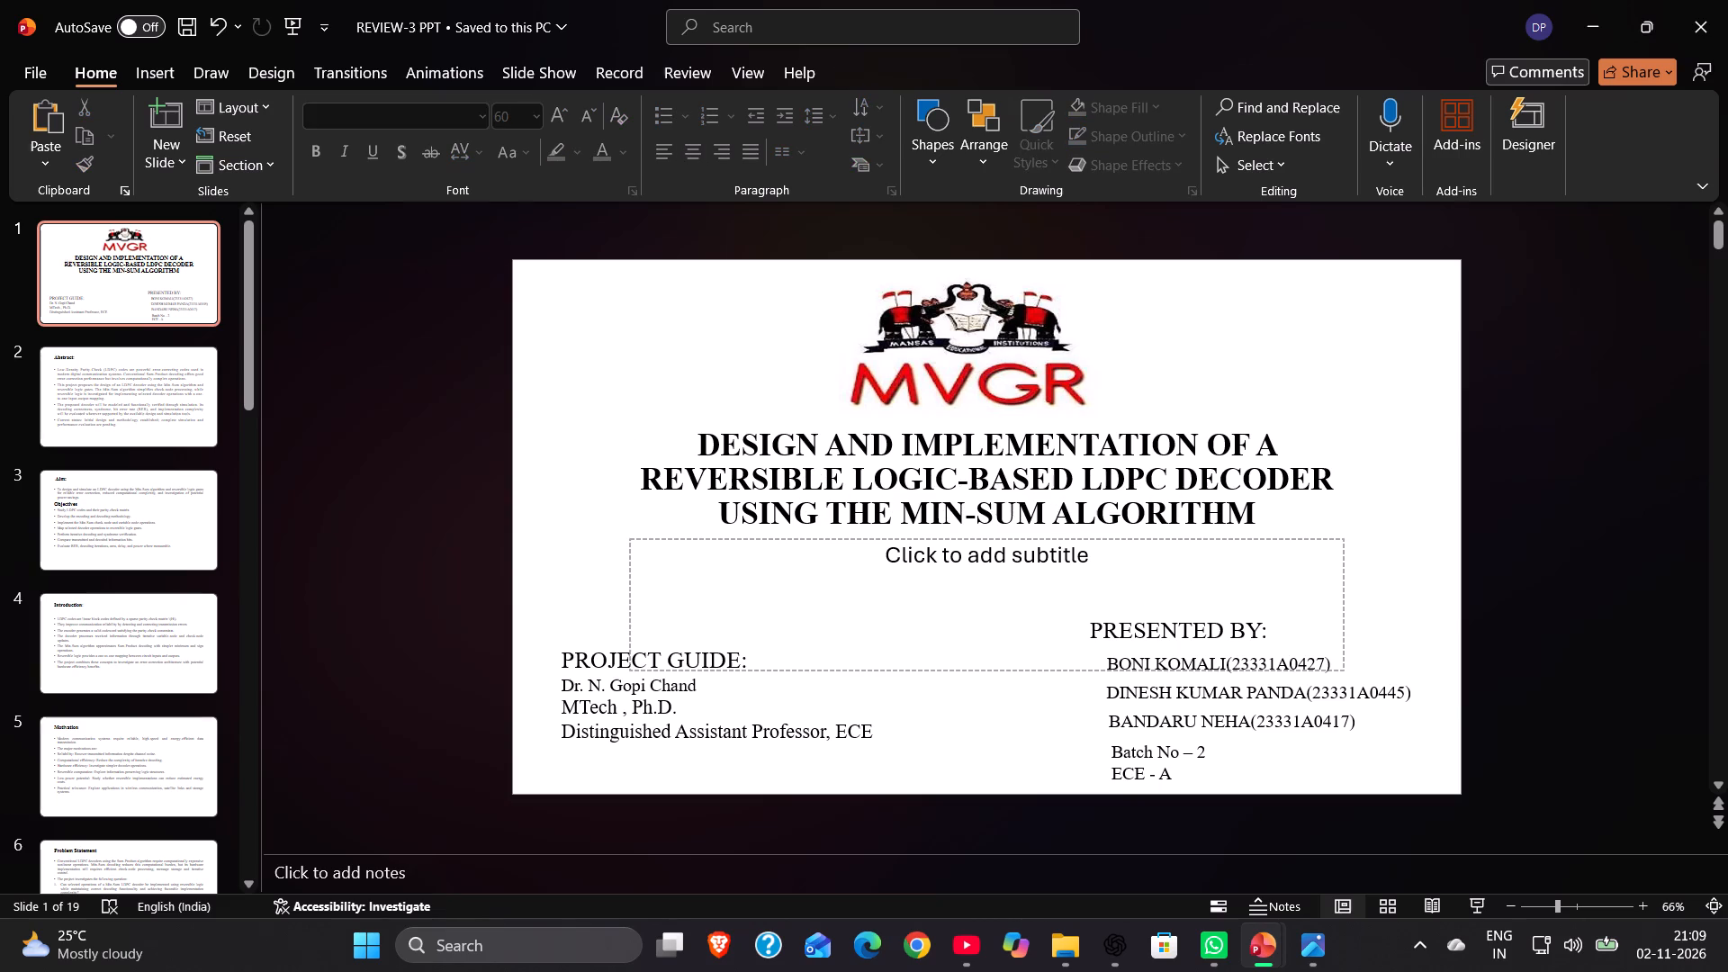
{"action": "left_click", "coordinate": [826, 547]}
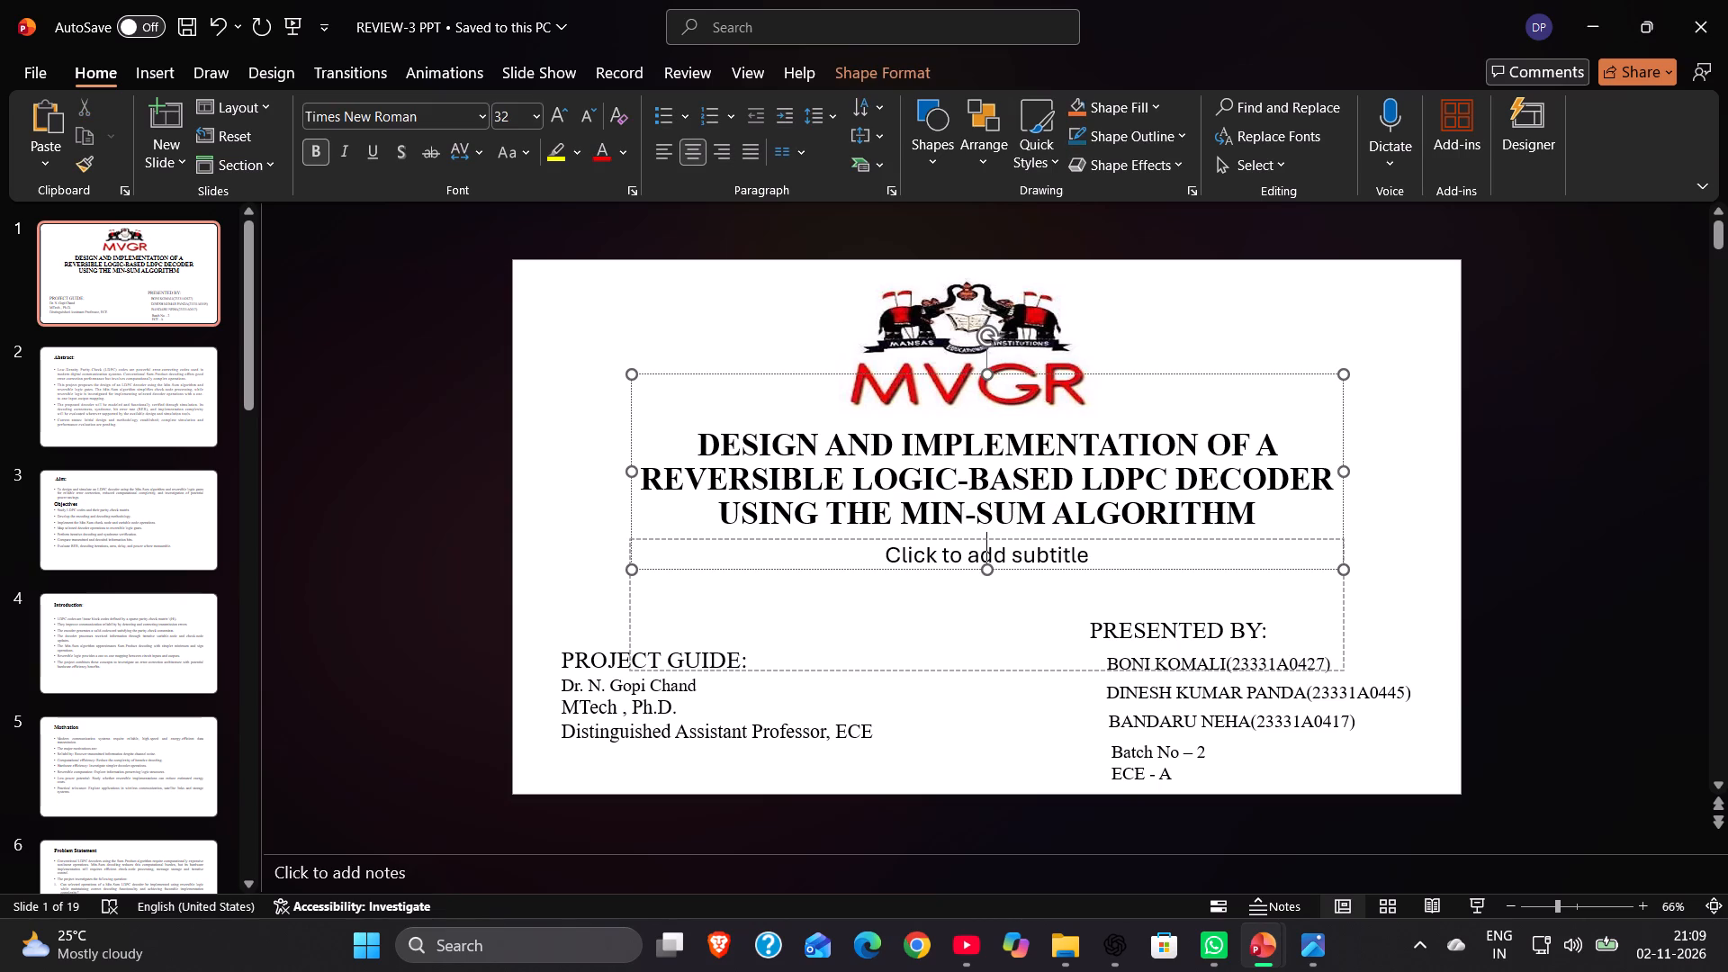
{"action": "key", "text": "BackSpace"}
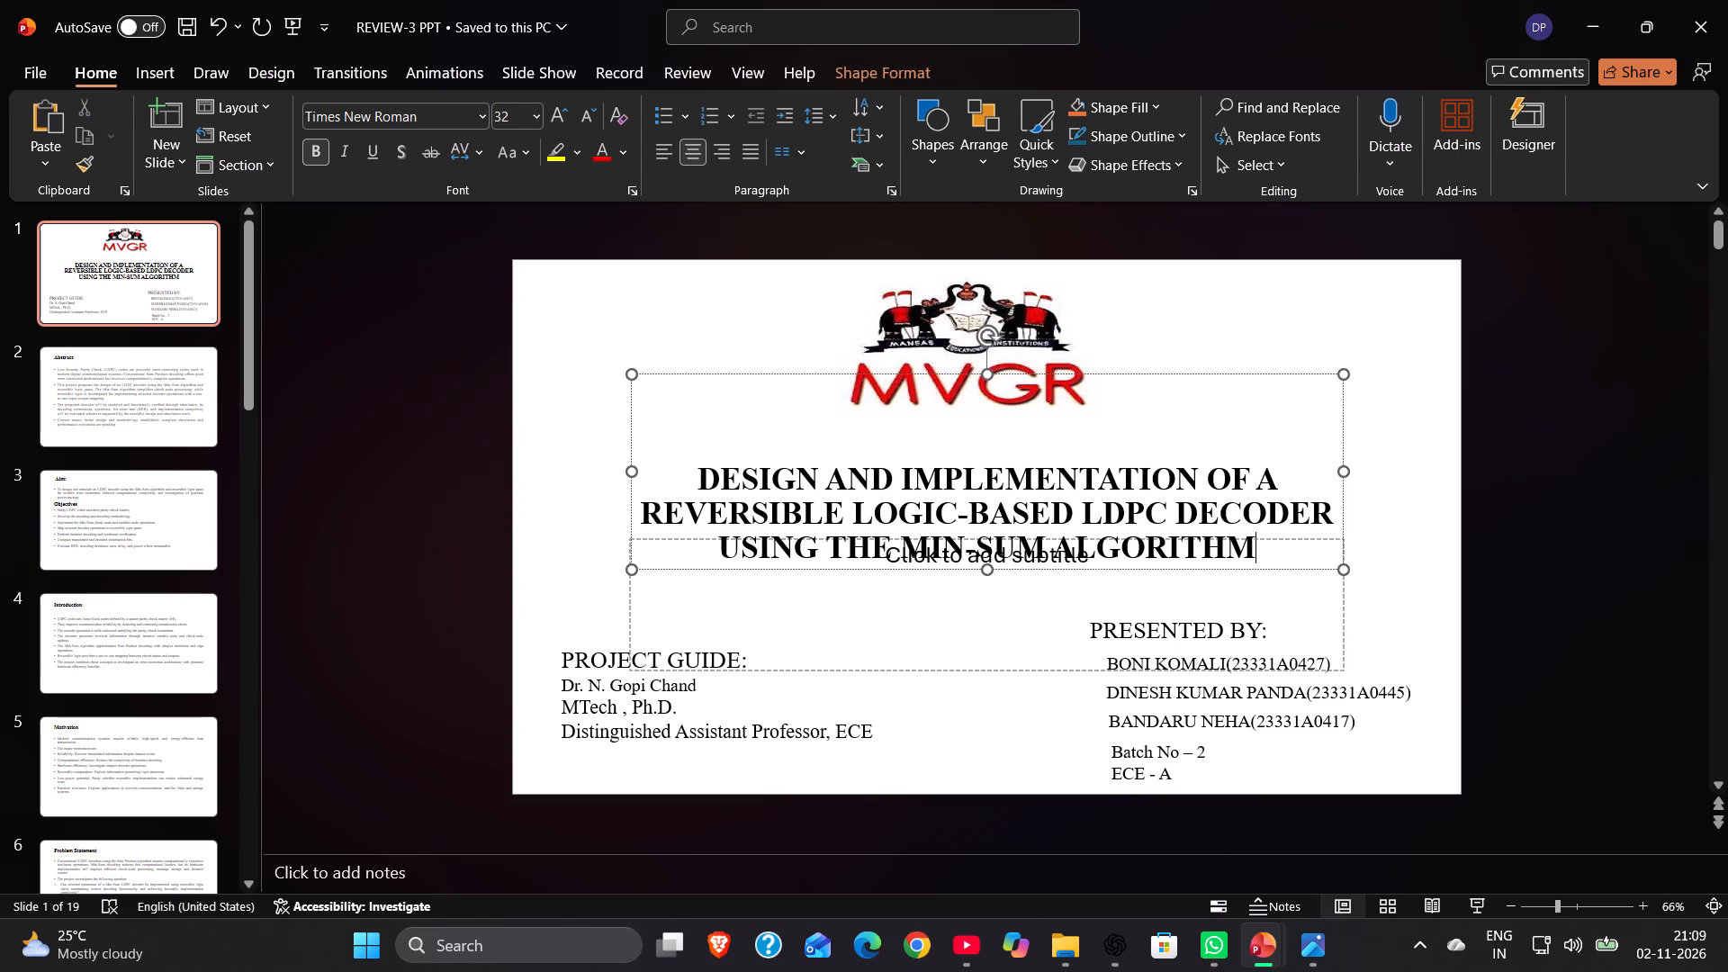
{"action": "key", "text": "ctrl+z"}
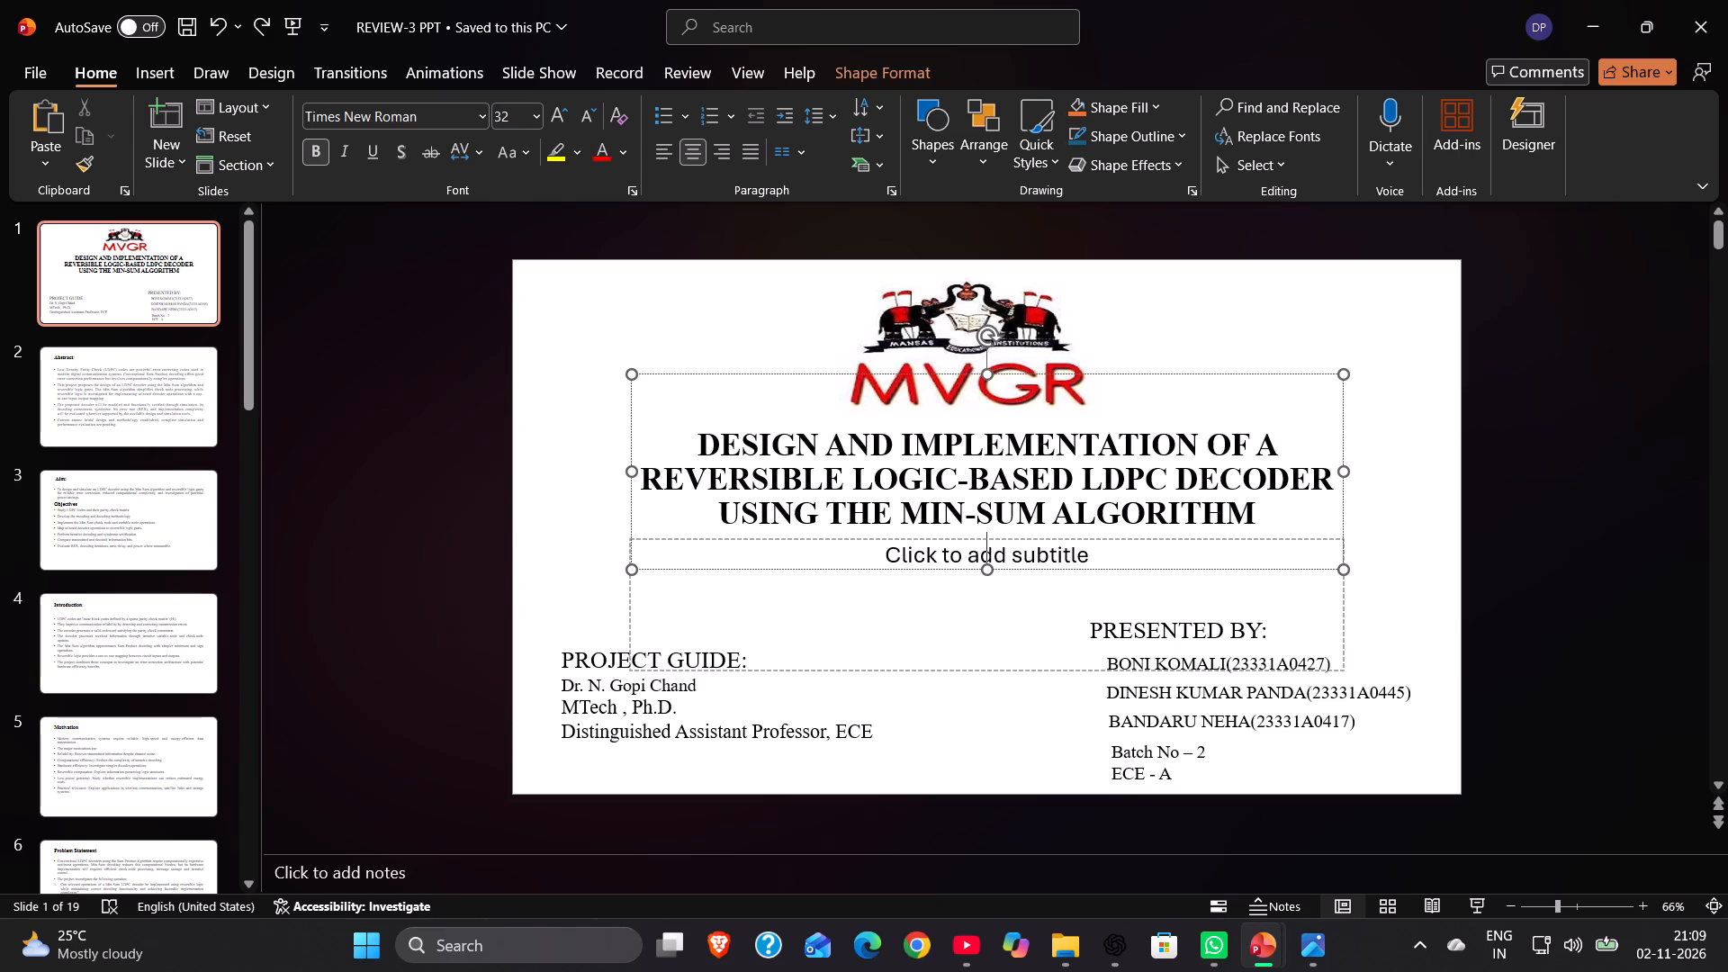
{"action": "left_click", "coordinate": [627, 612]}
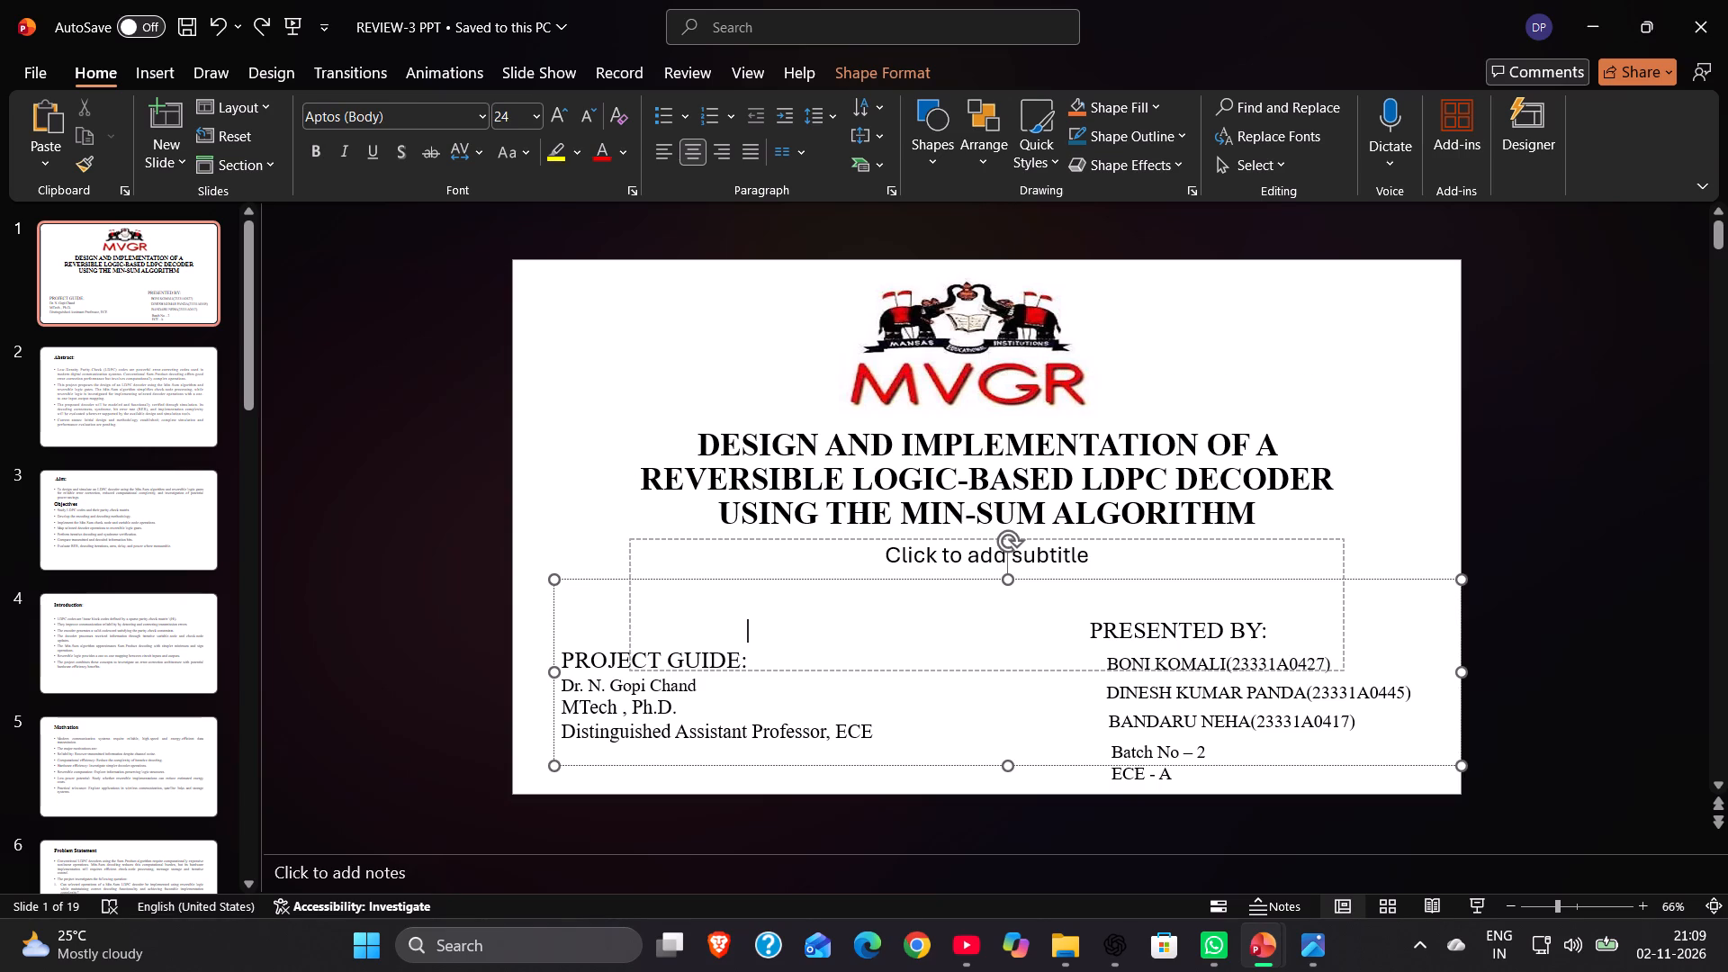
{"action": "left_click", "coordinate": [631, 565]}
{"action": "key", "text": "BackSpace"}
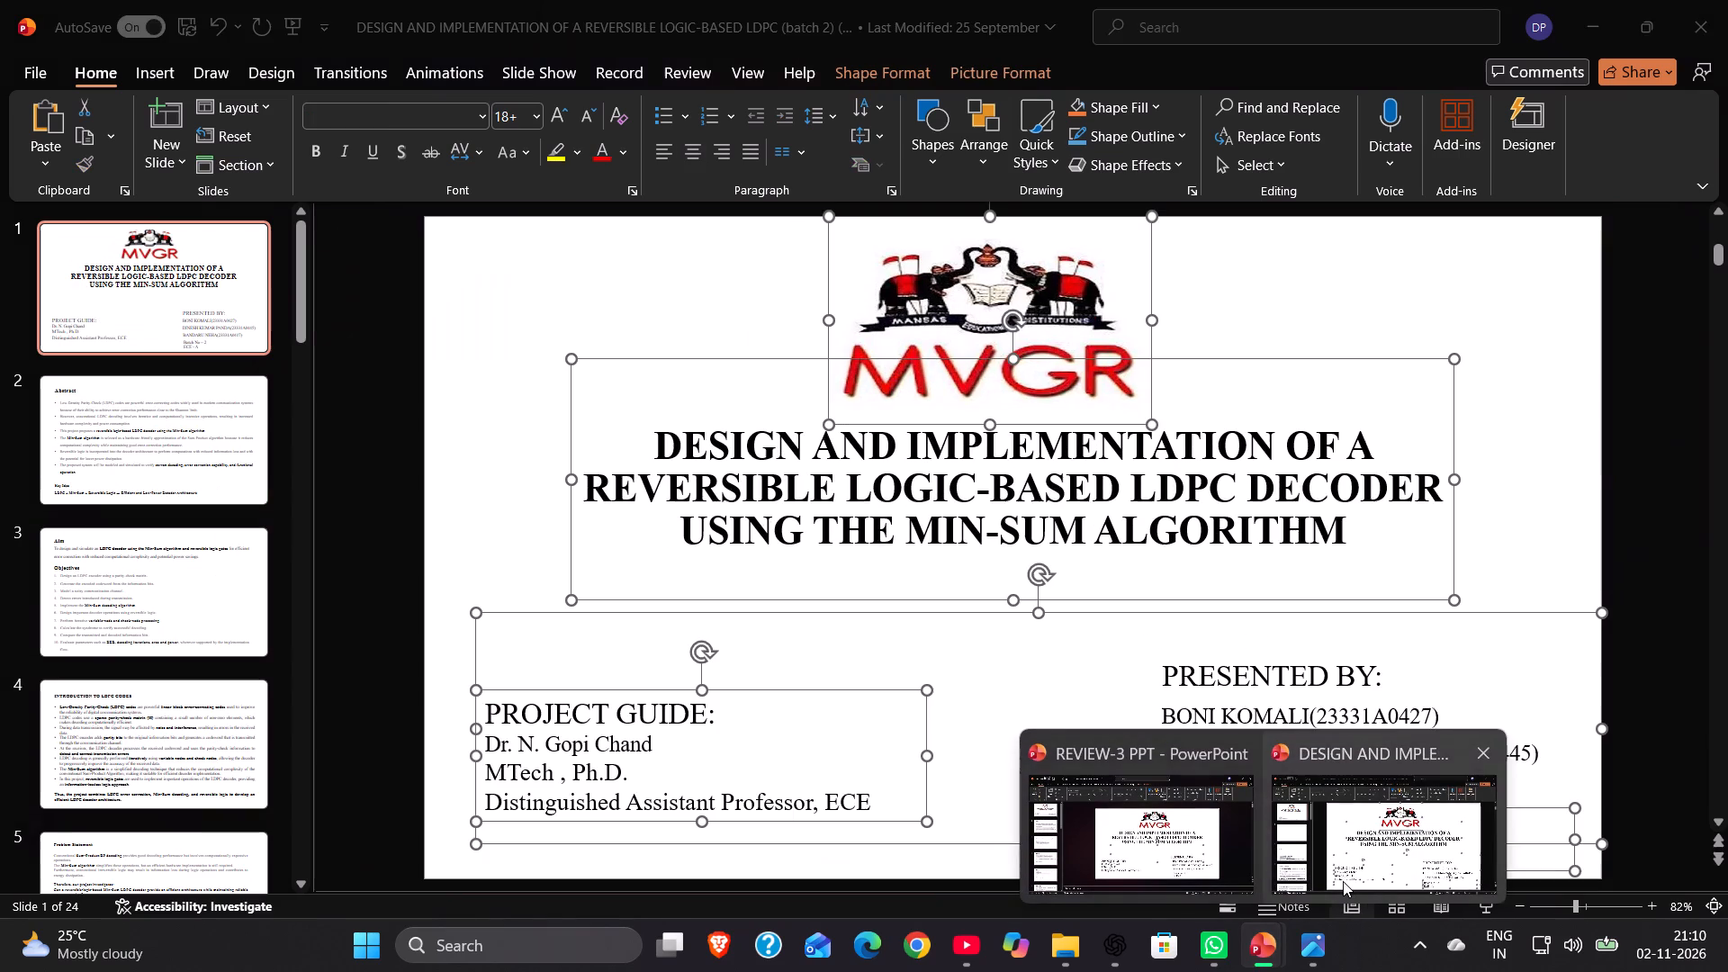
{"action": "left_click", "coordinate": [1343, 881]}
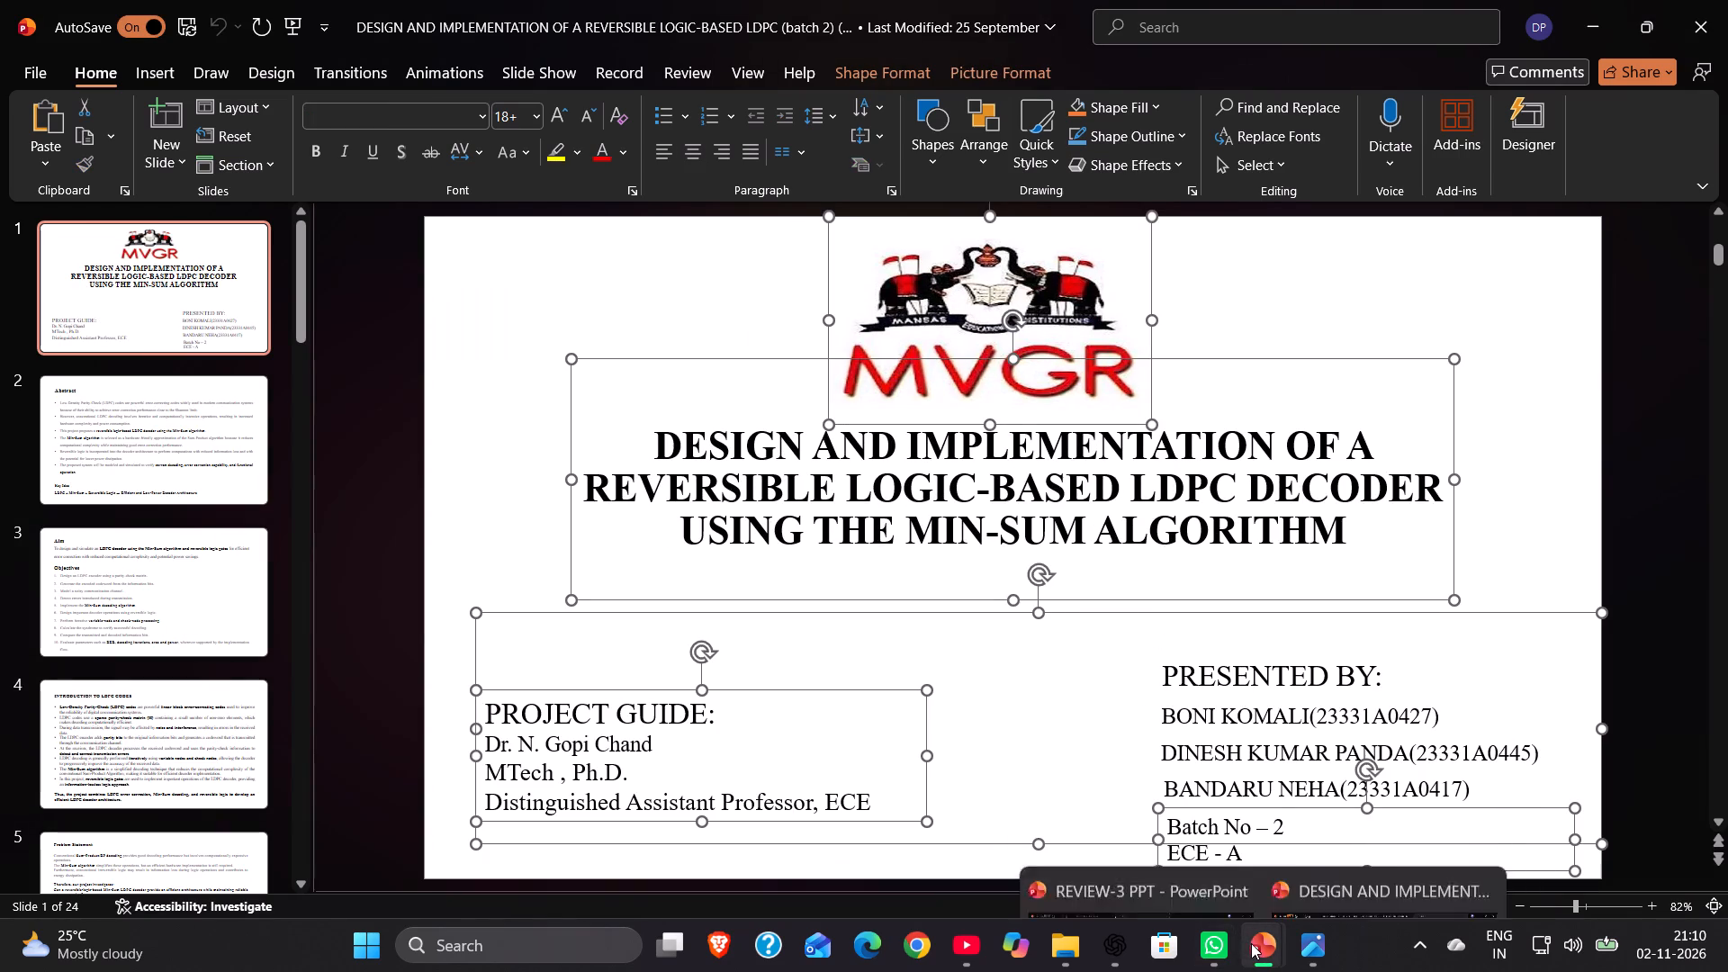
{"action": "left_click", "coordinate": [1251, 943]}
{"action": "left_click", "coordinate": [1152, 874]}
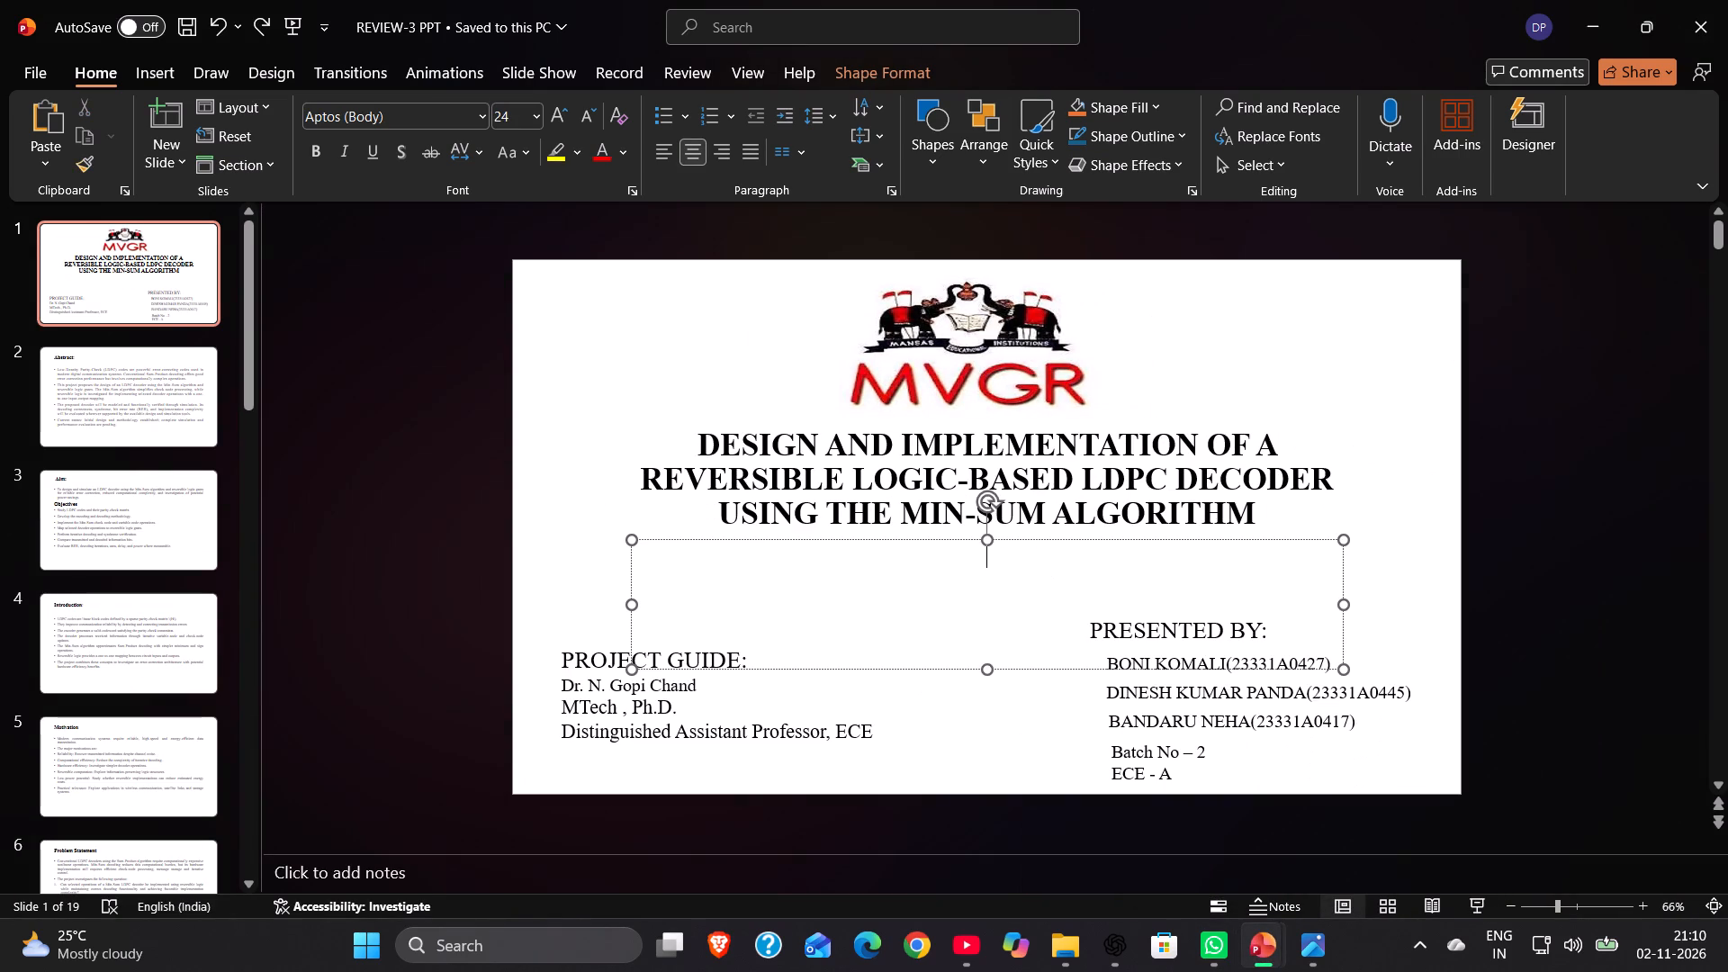
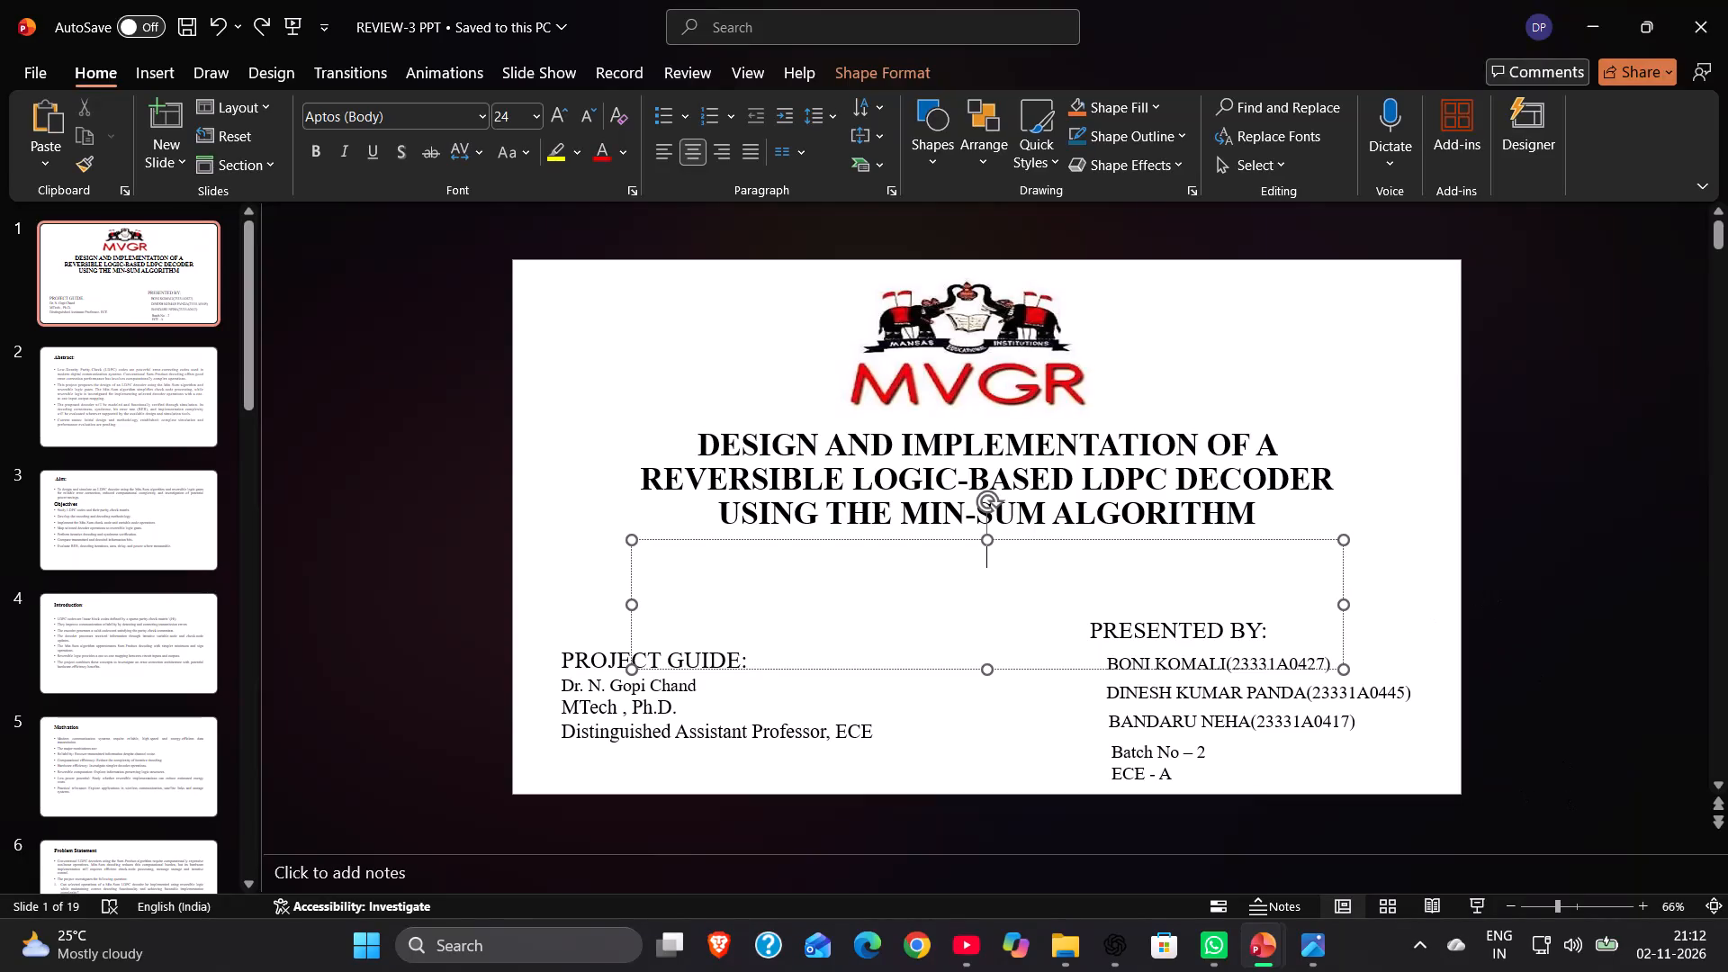
Shrink the empty subtitle placeholder on slide 1 horizontally into a narrow strip just beyond its original right edge, clear of the project title.
{"action": "left_click", "coordinate": [1343, 609]}
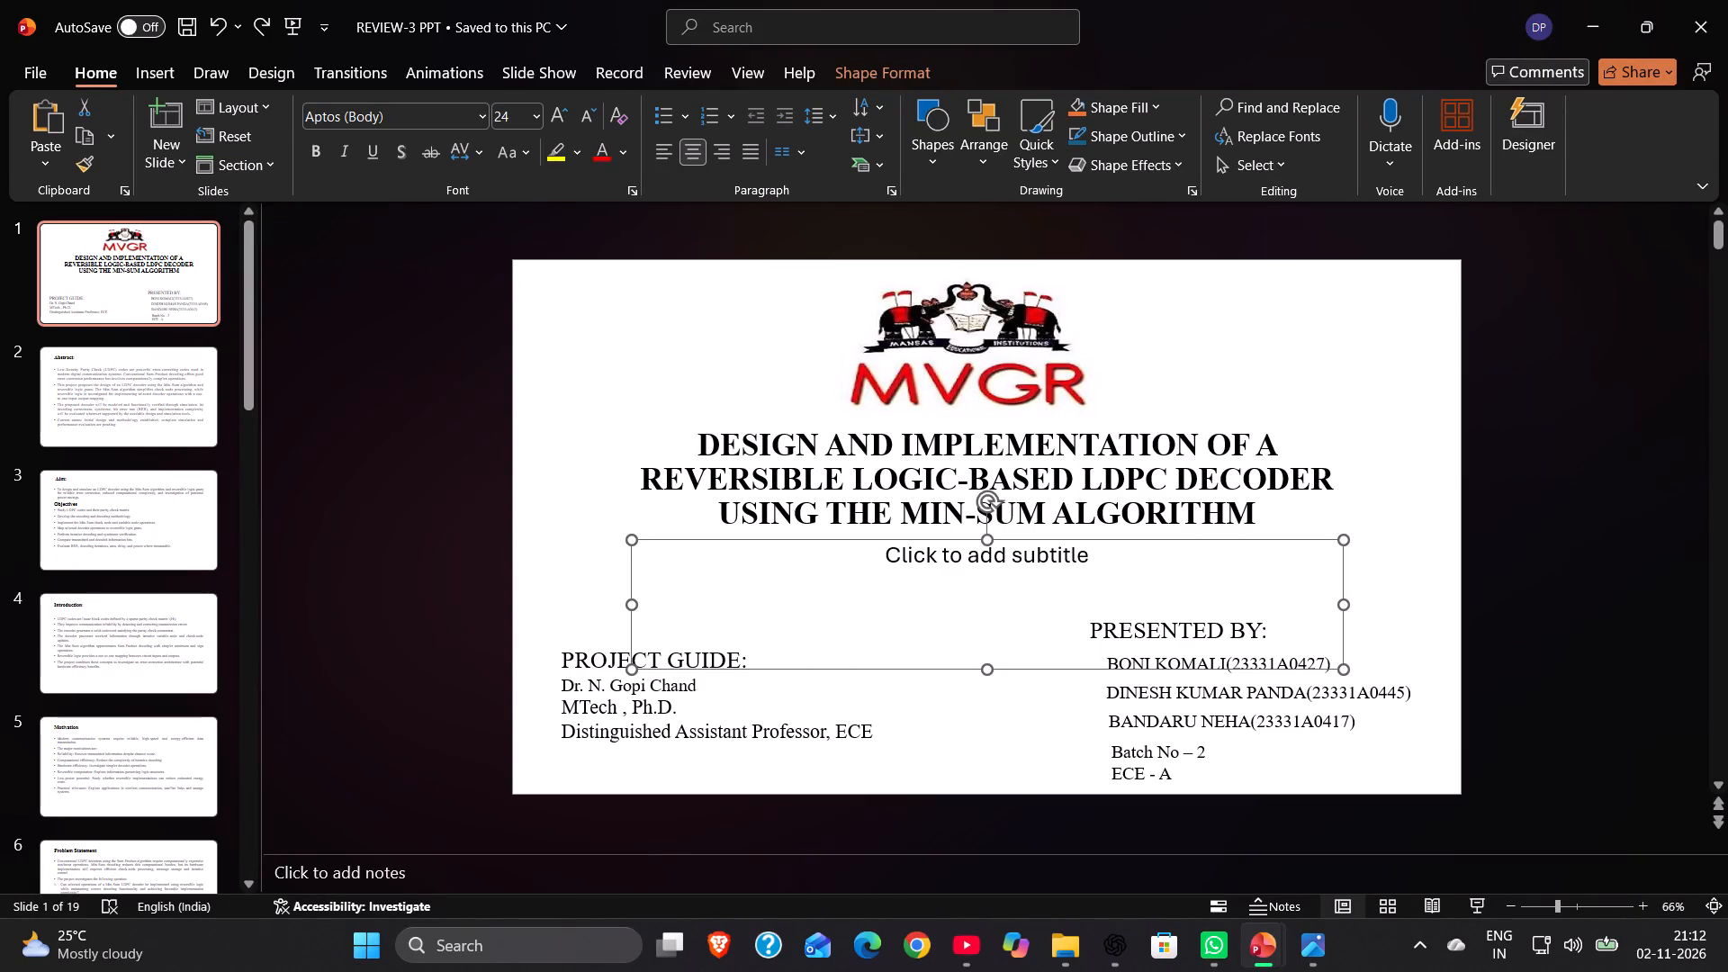
{"action": "left_click", "coordinate": [990, 678]}
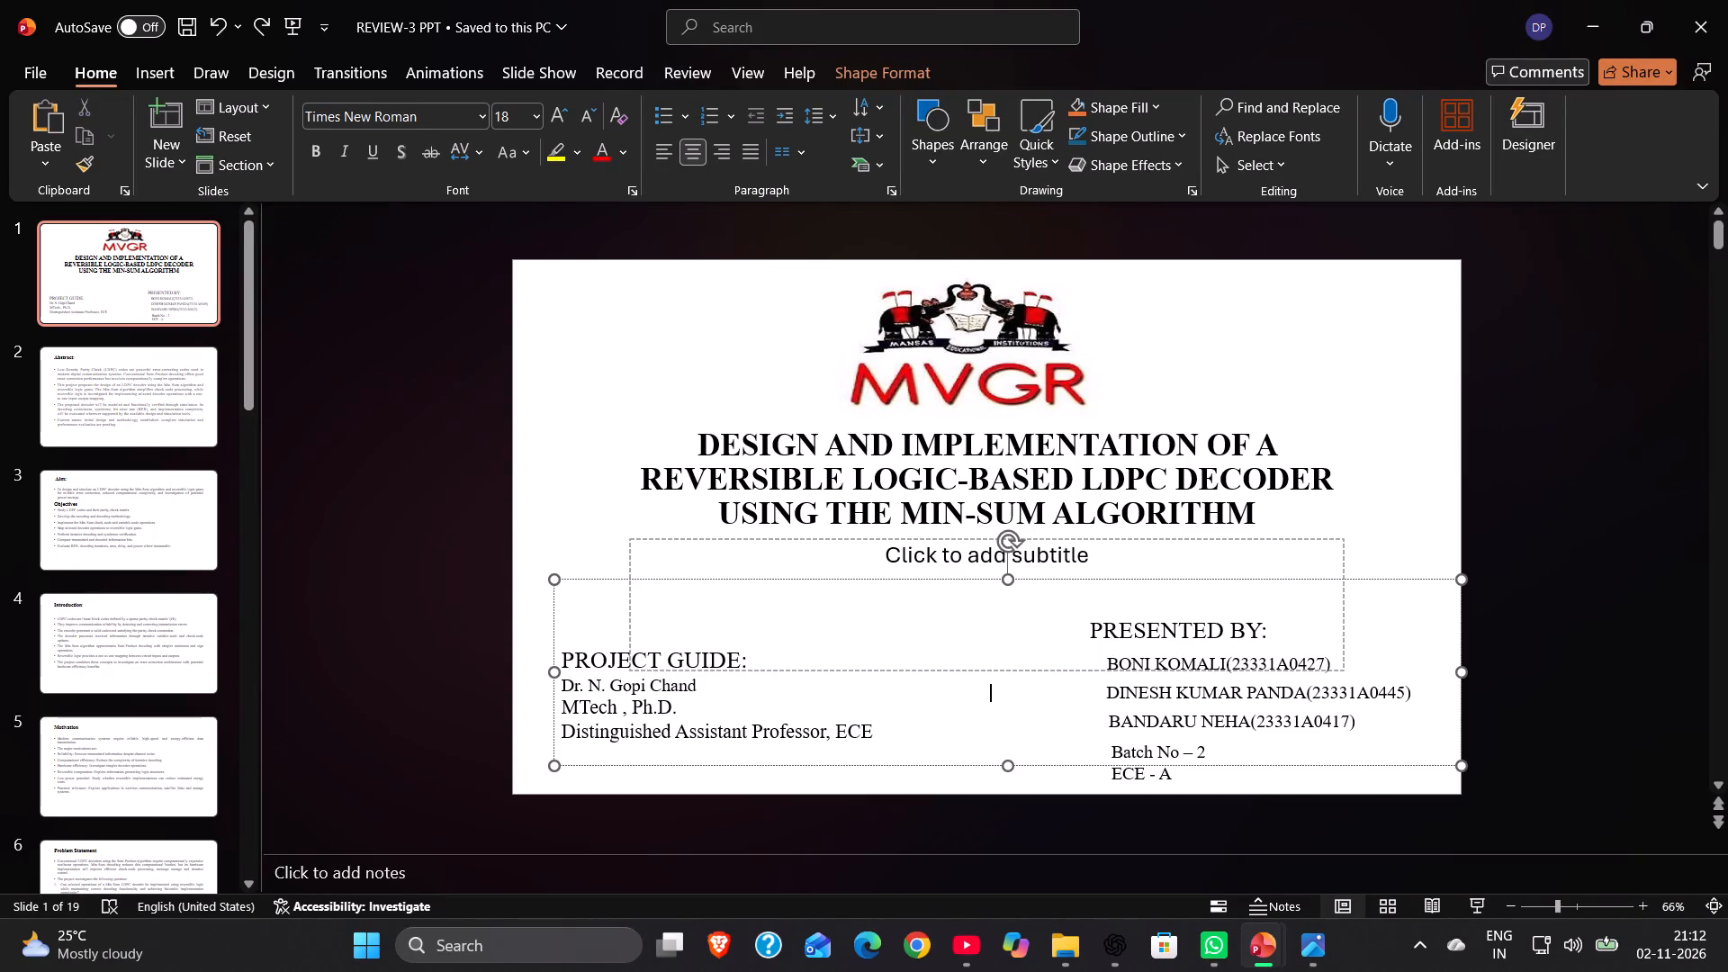
{"action": "left_click", "coordinate": [761, 539]}
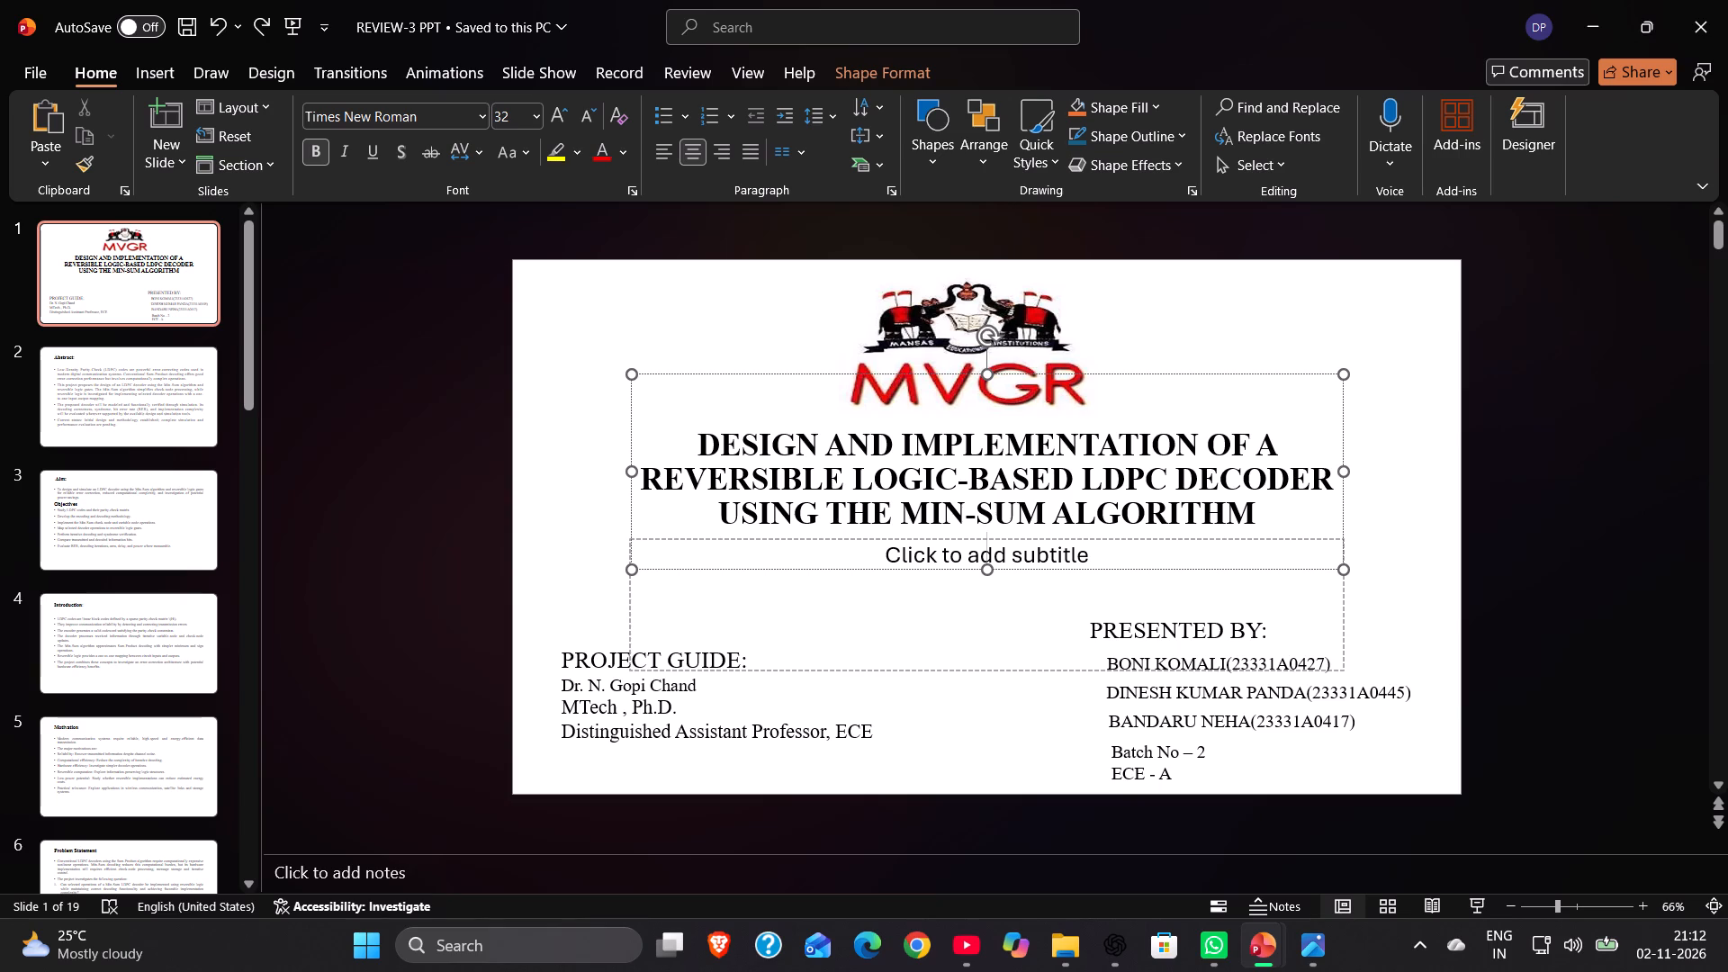
{"action": "left_click", "coordinate": [631, 609]}
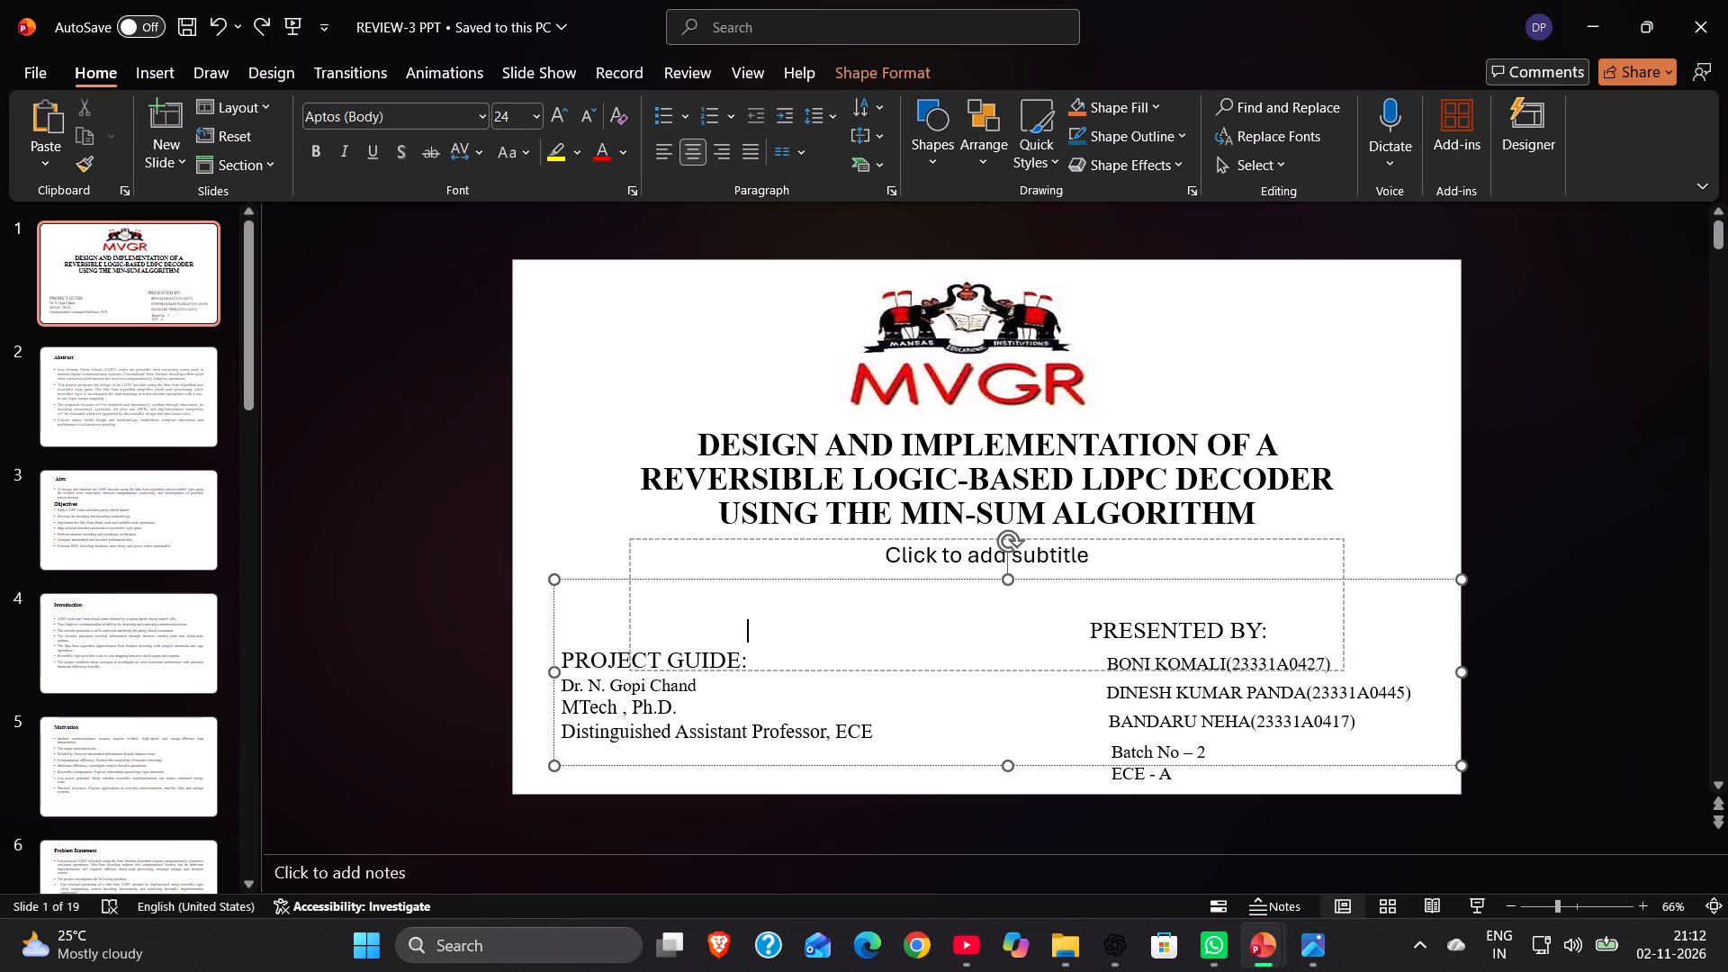
{"action": "left_click", "coordinate": [631, 609]}
{"action": "left_click", "coordinate": [631, 564]}
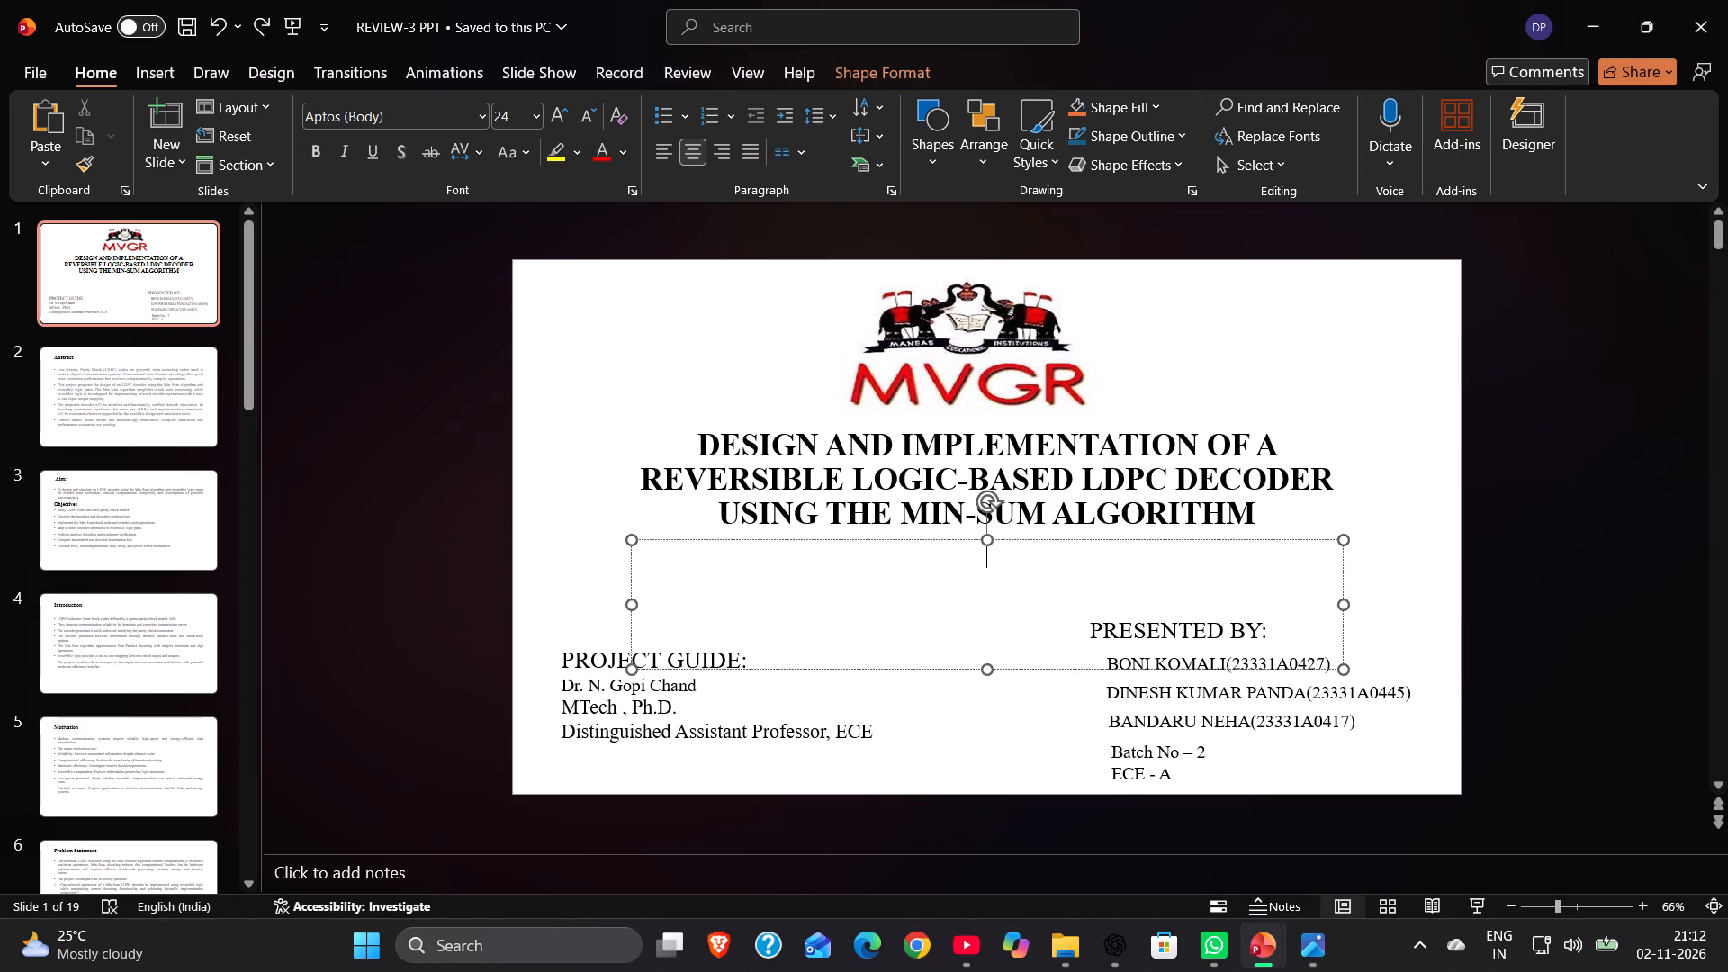
{"action": "left_click_drag", "start_coordinate": [625, 601], "coordinate": [1382, 568]}
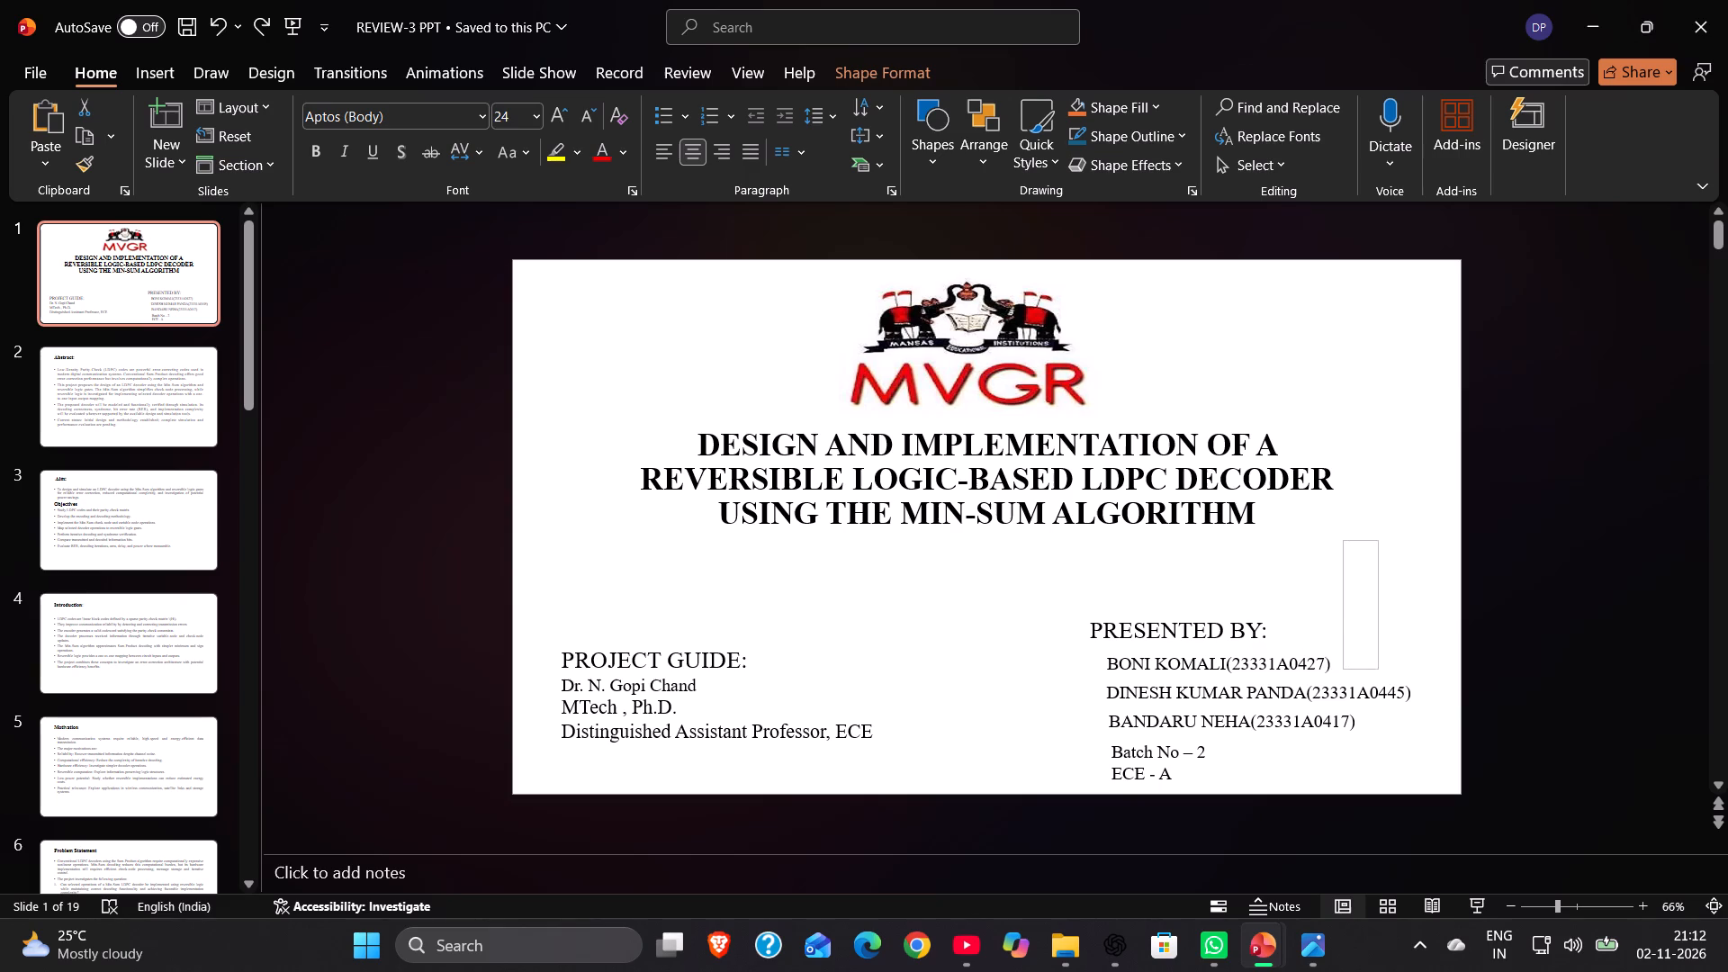
Delete the narrow empty subtitle placeholder beside the presenters' names on slide 1.
{"action": "left_click_drag", "start_coordinate": [1382, 568], "coordinate": [1355, 568]}
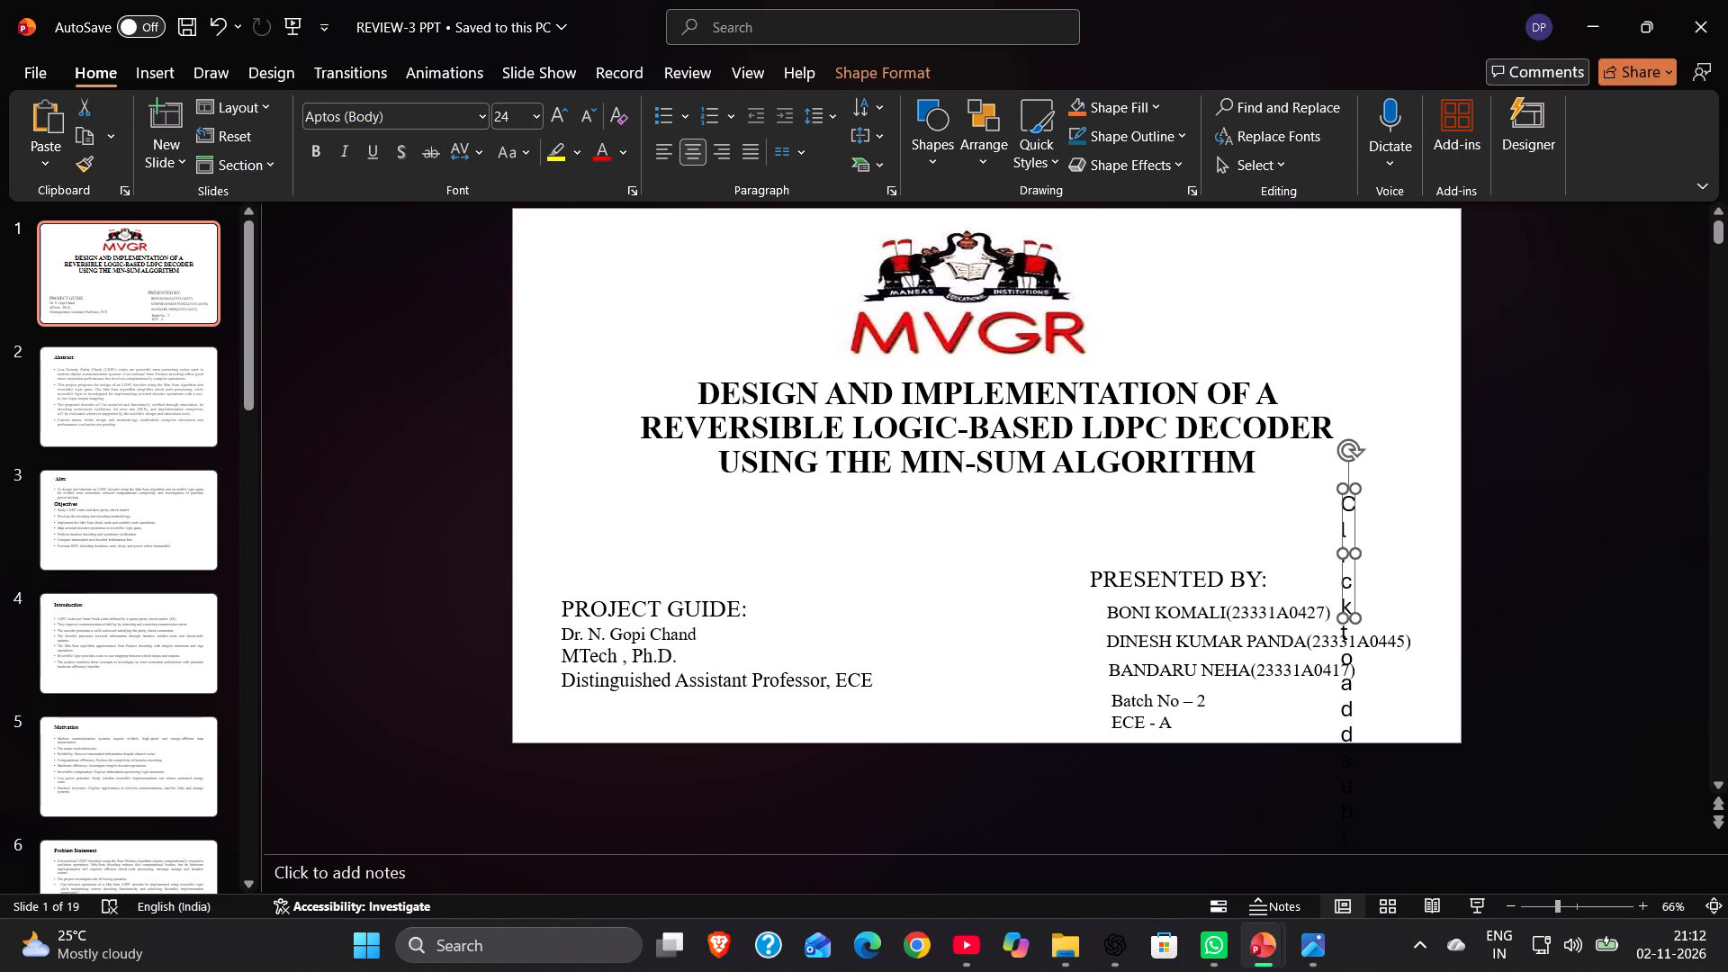
{"action": "key", "text": "Delete"}
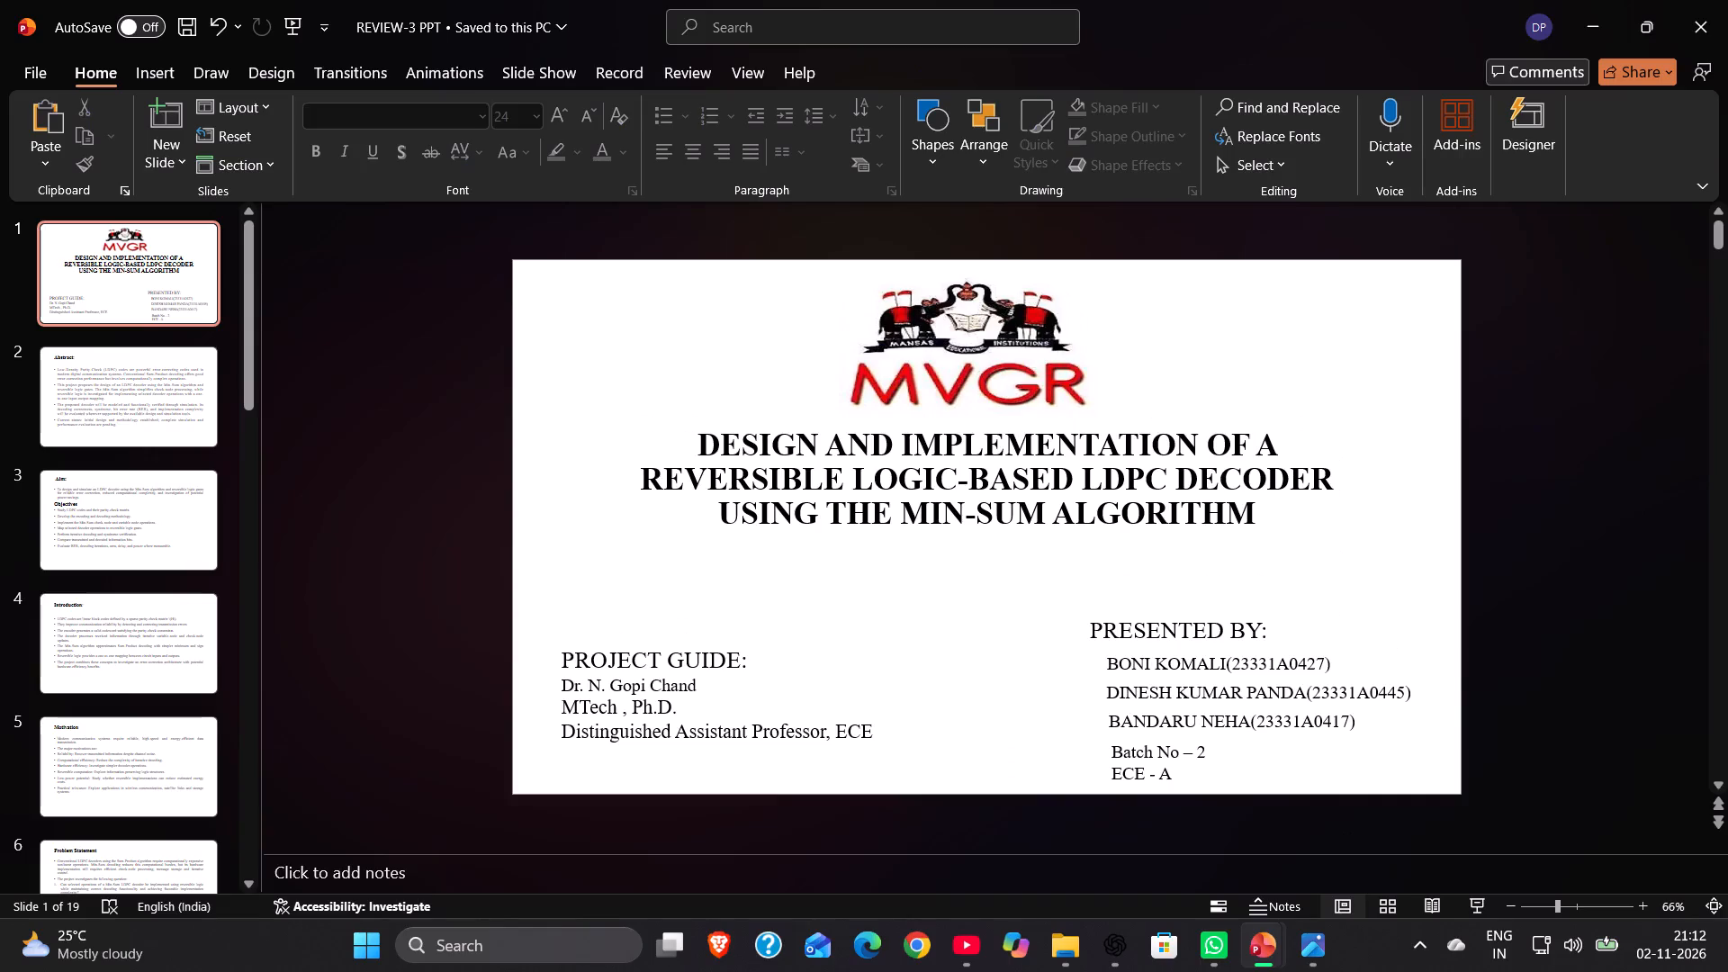
{"action": "left_click", "coordinate": [1015, 688]}
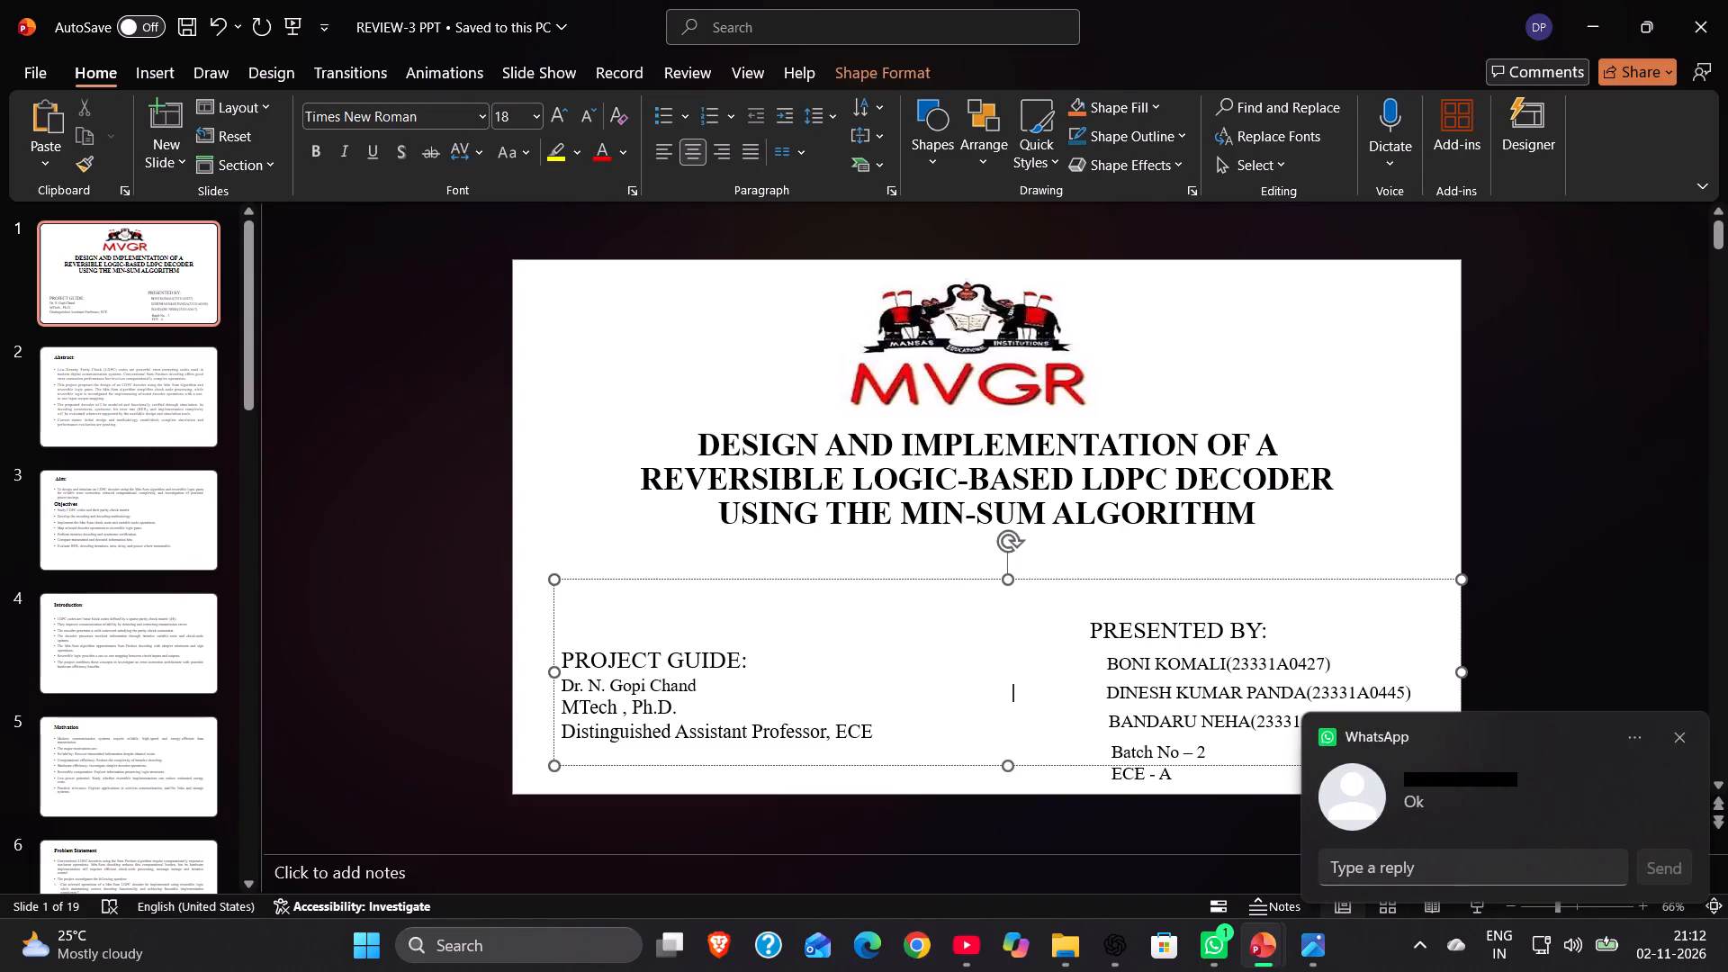
Save the REVIEW-3 PPT presentation with the cleaned-up title slide.
{"action": "left_click", "coordinate": [180, 36]}
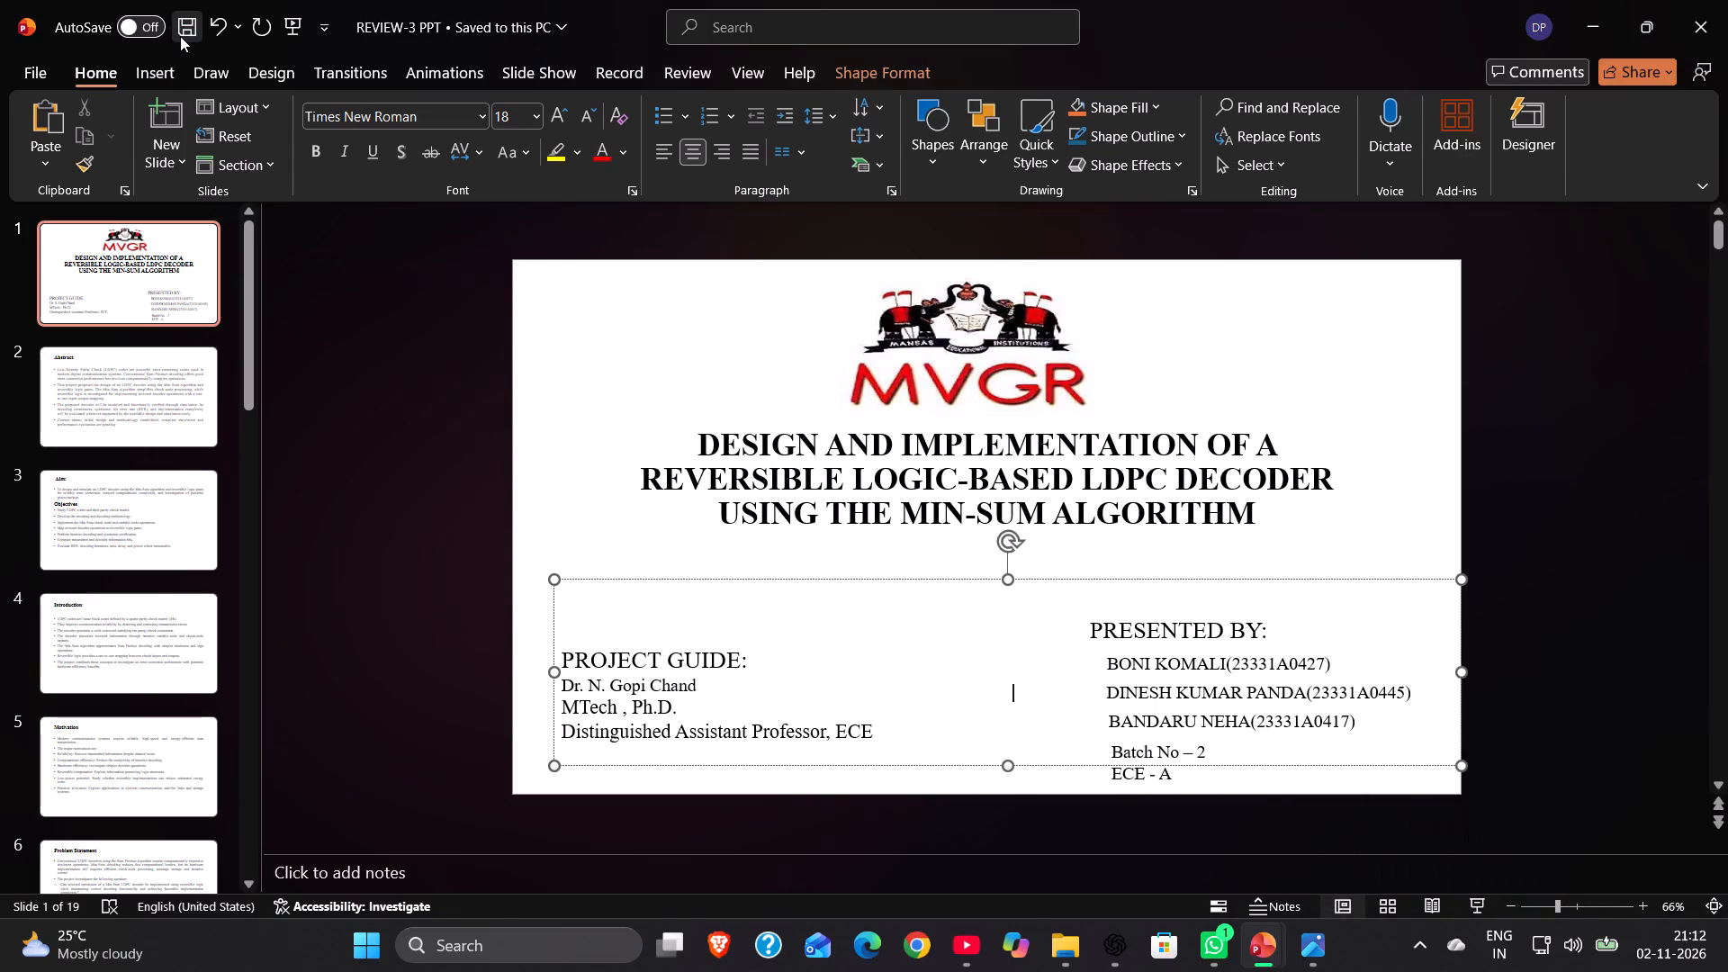
{"action": "left_click", "coordinate": [183, 25]}
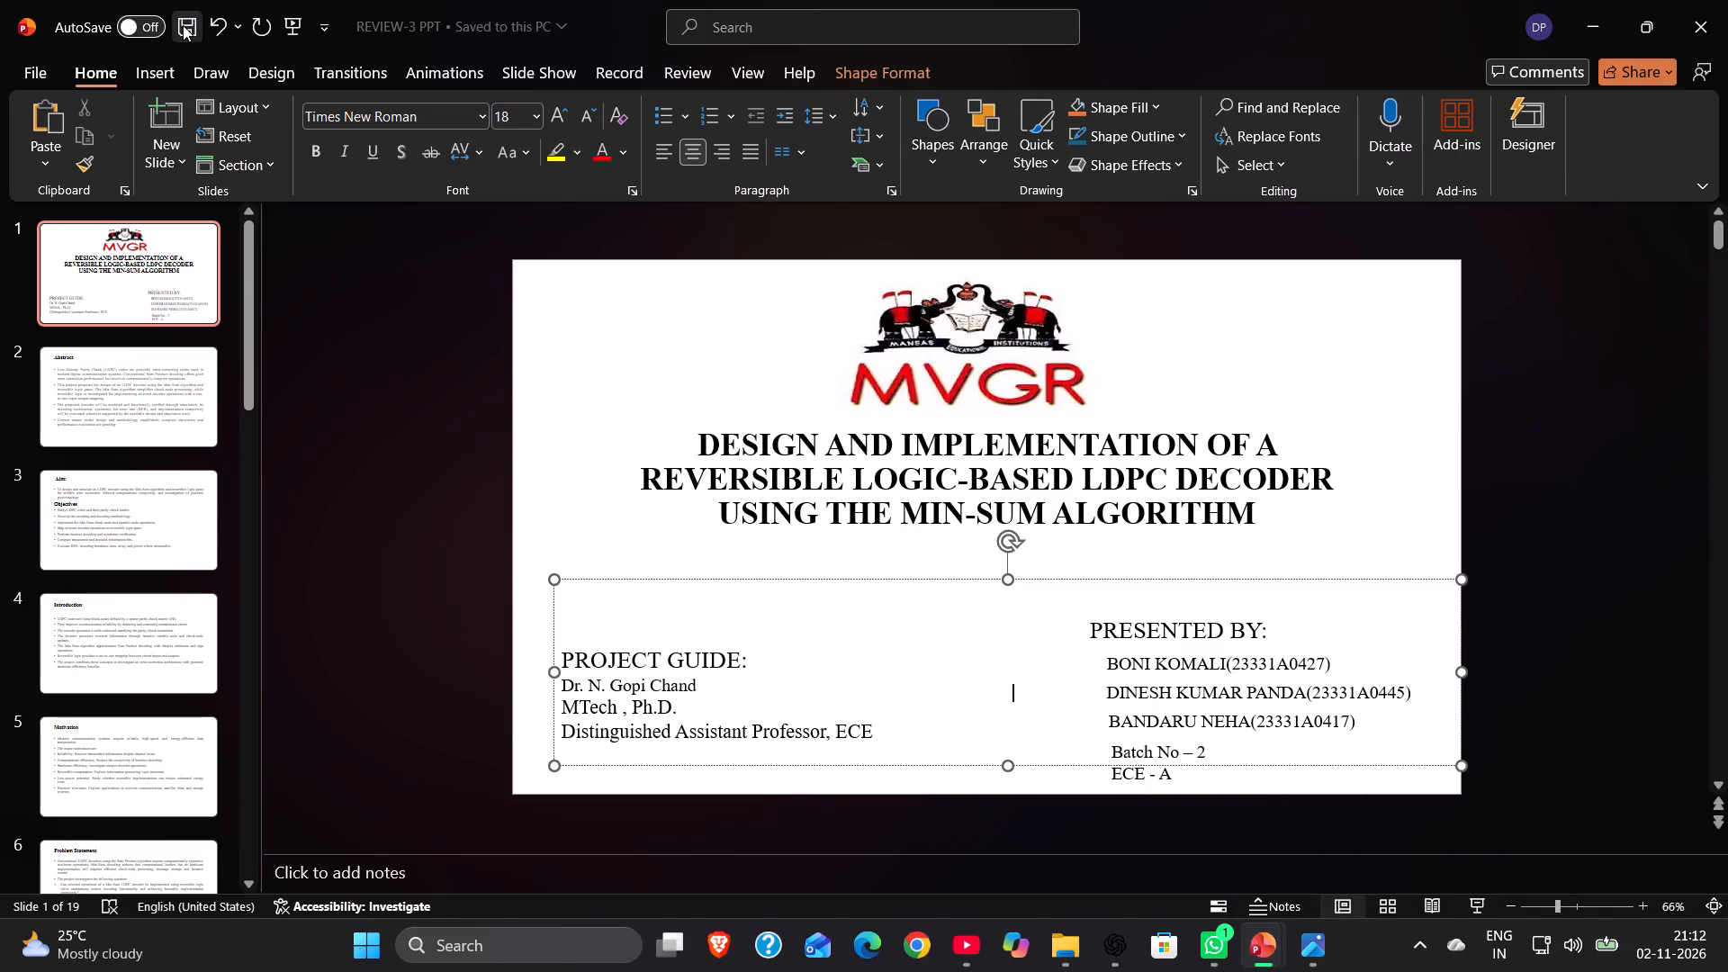
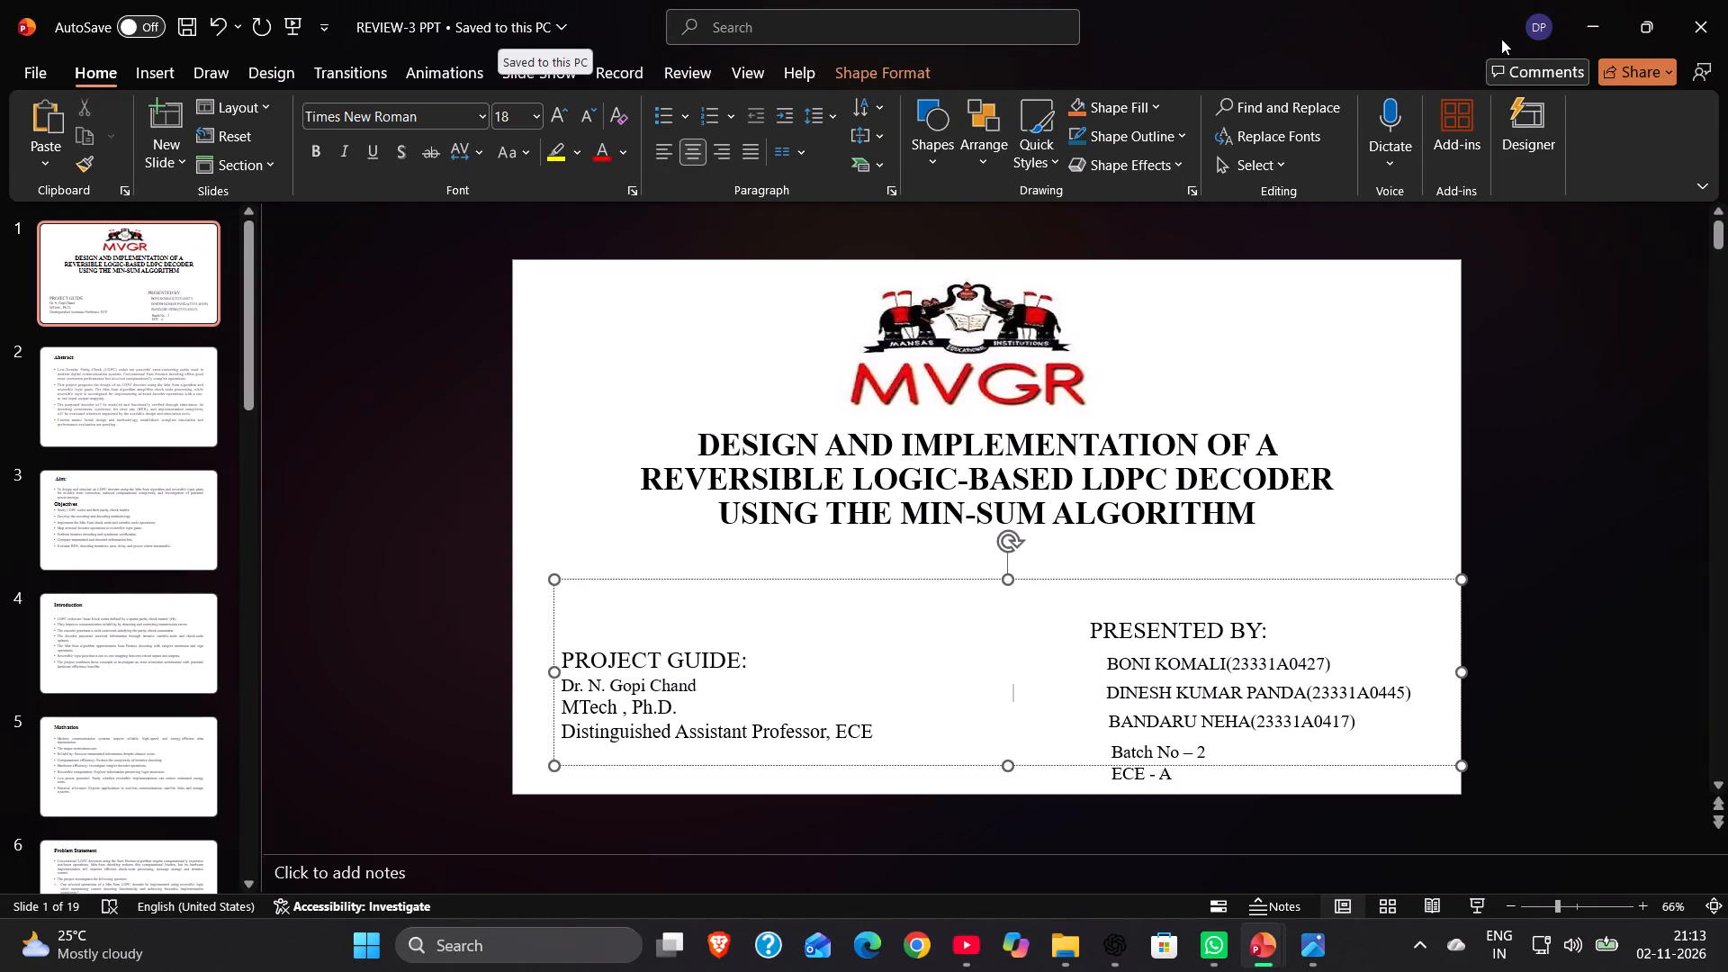
Minimise the REVIEW-3 presentation, and close the earlier LDPC presentation and the File Explorer window with the ldpc search results.
{"action": "left_click", "coordinate": [1579, 35]}
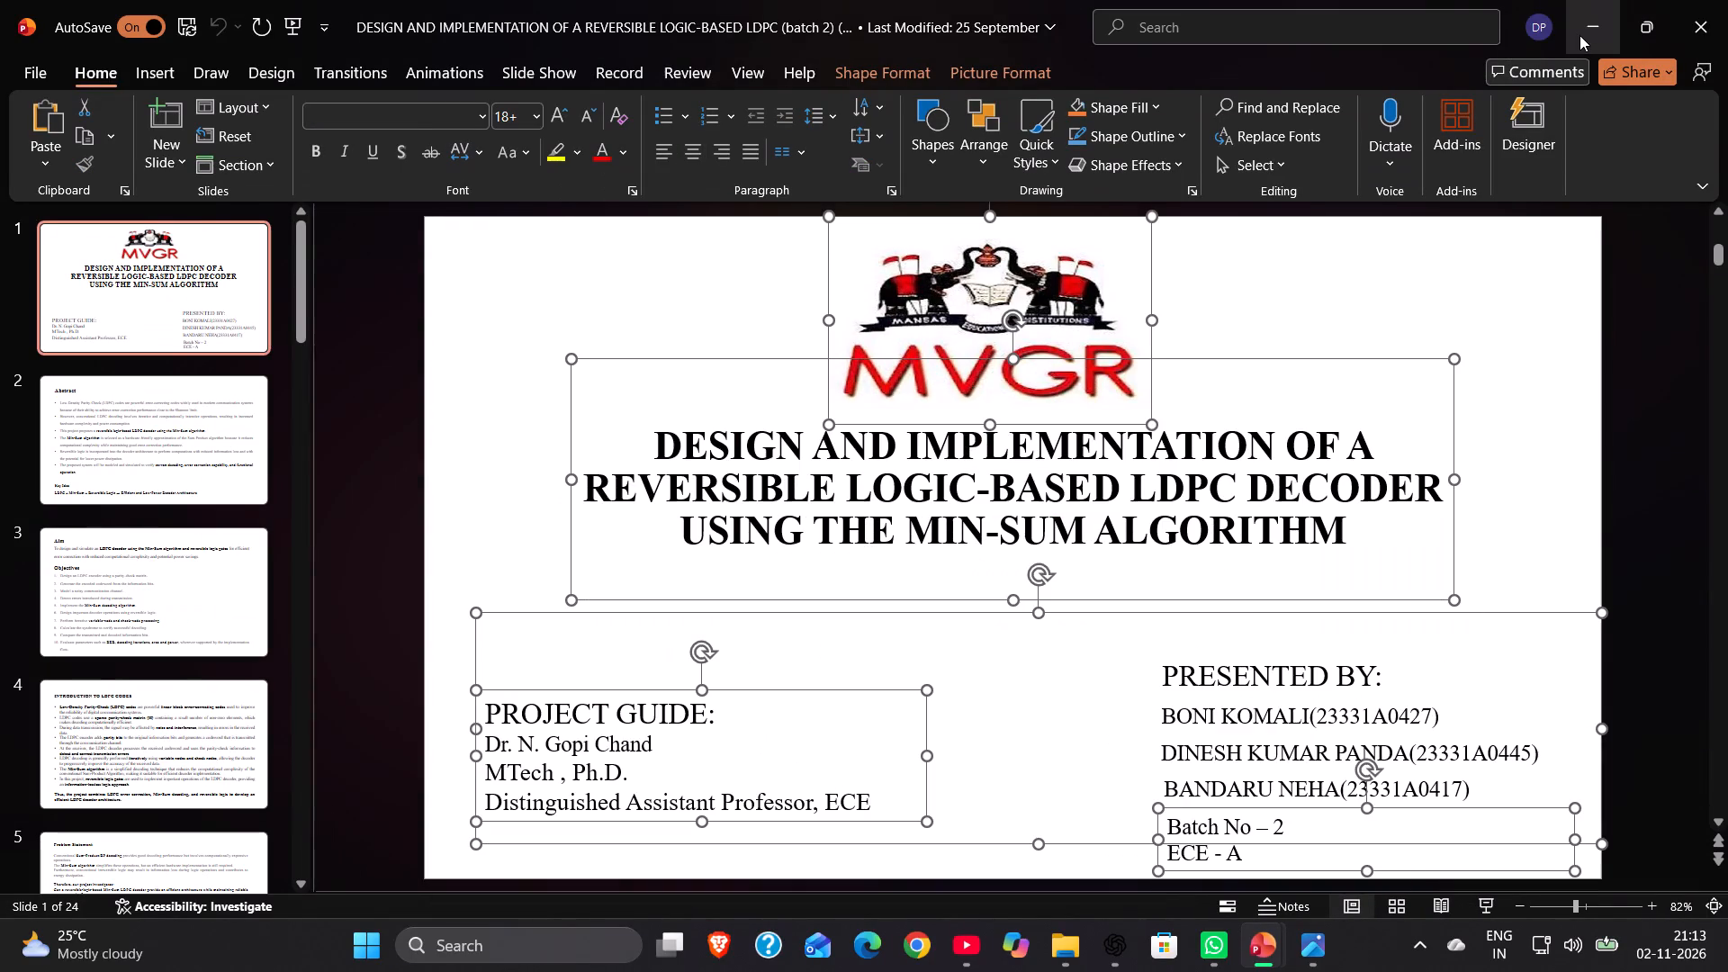
{"action": "left_click", "coordinate": [1727, 11]}
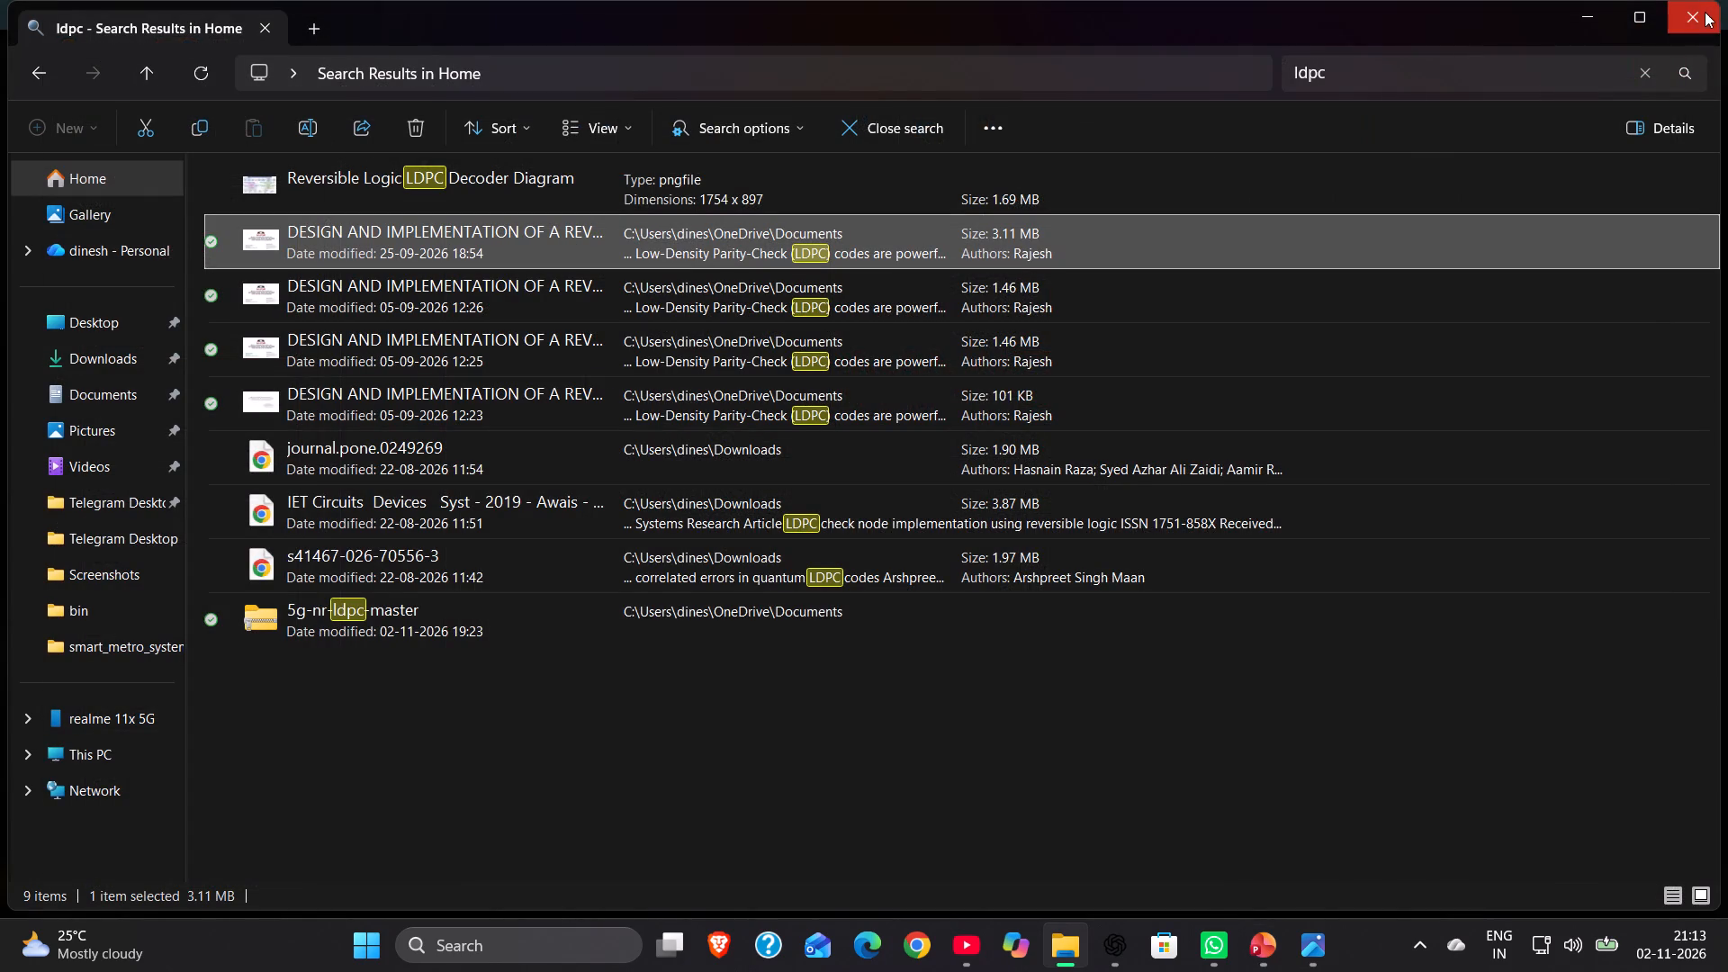
{"action": "left_click", "coordinate": [1707, 6]}
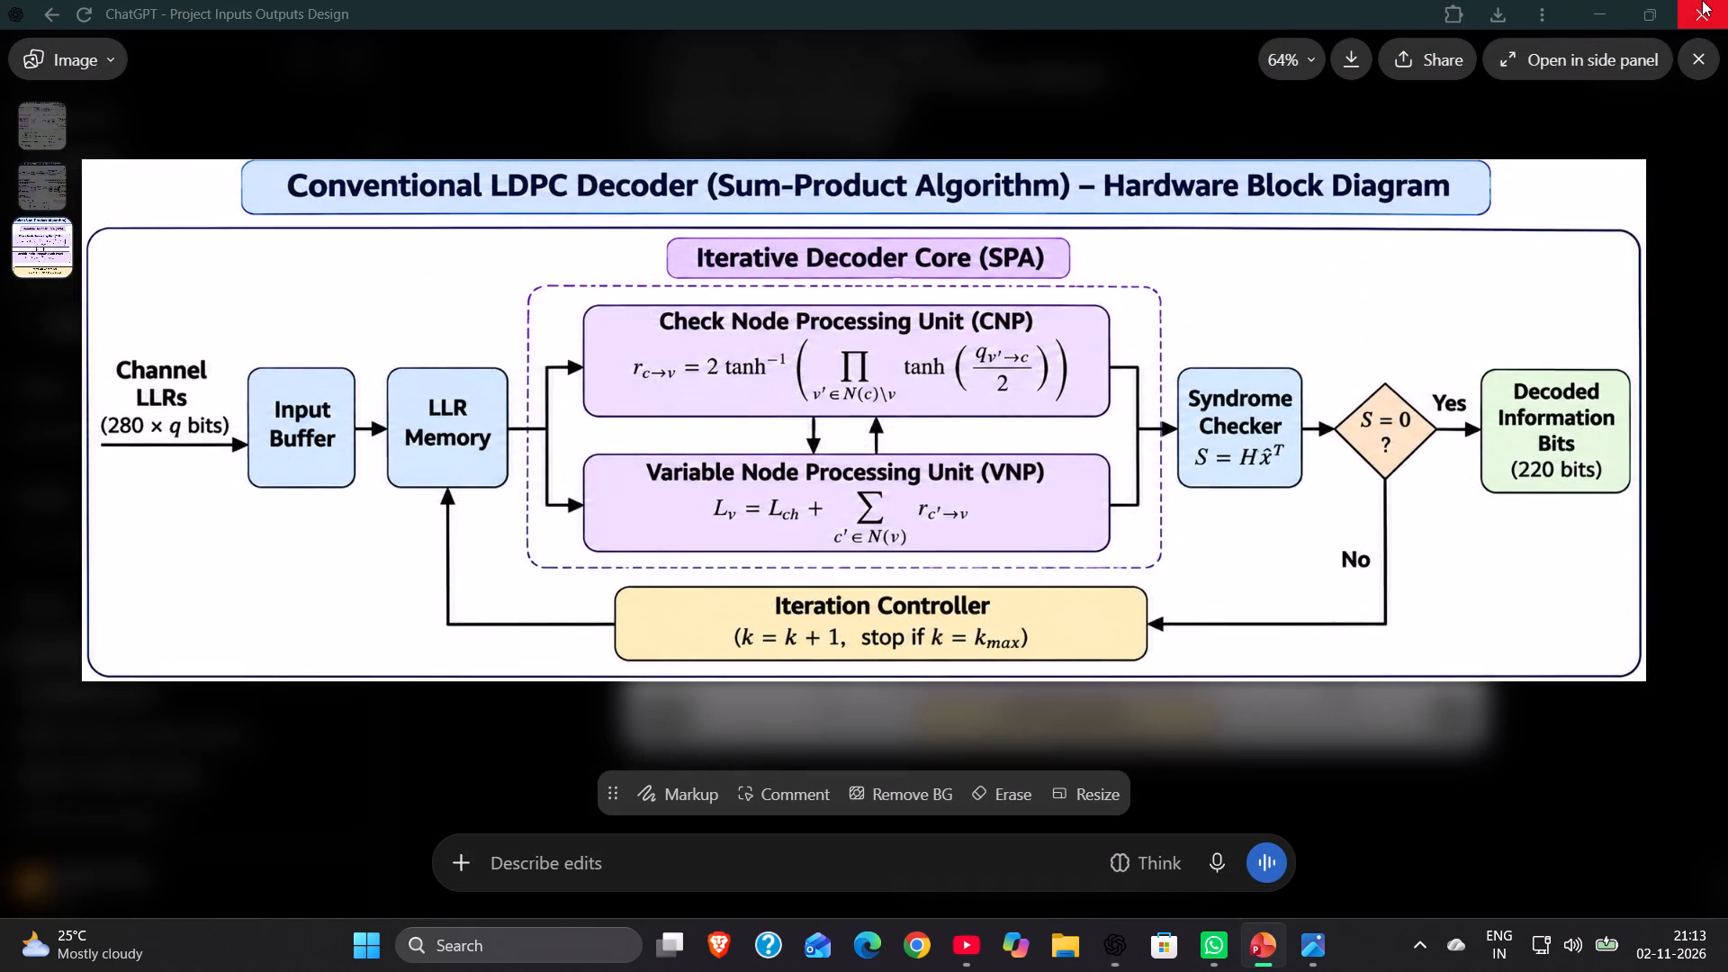
Close the ChatGPT window with the LDPC decoder block diagram and the YouTube window.
{"action": "left_click", "coordinate": [1702, 0]}
{"action": "left_click", "coordinate": [1700, 4]}
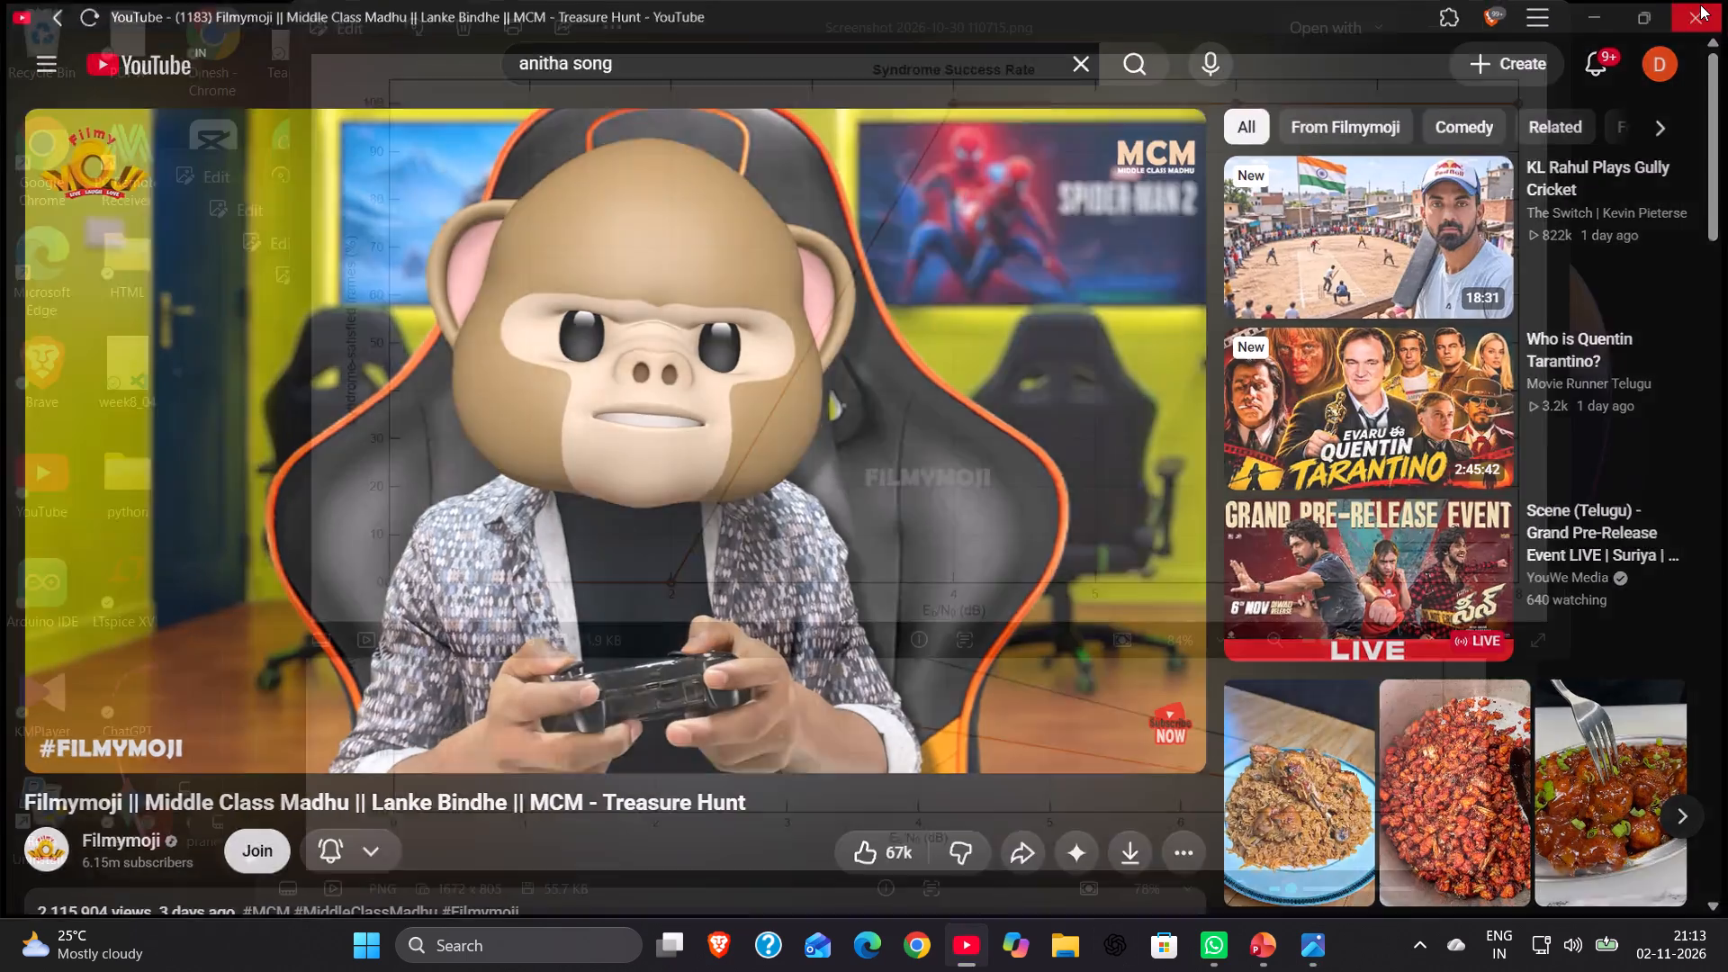
{"action": "left_click", "coordinate": [1700, 4]}
Close all five graph screenshots open in Photos, from the Syndrome Success Rate plot through the BER Comparison plot, to clear the desktop.
{"action": "left_click", "coordinate": [1532, 34]}
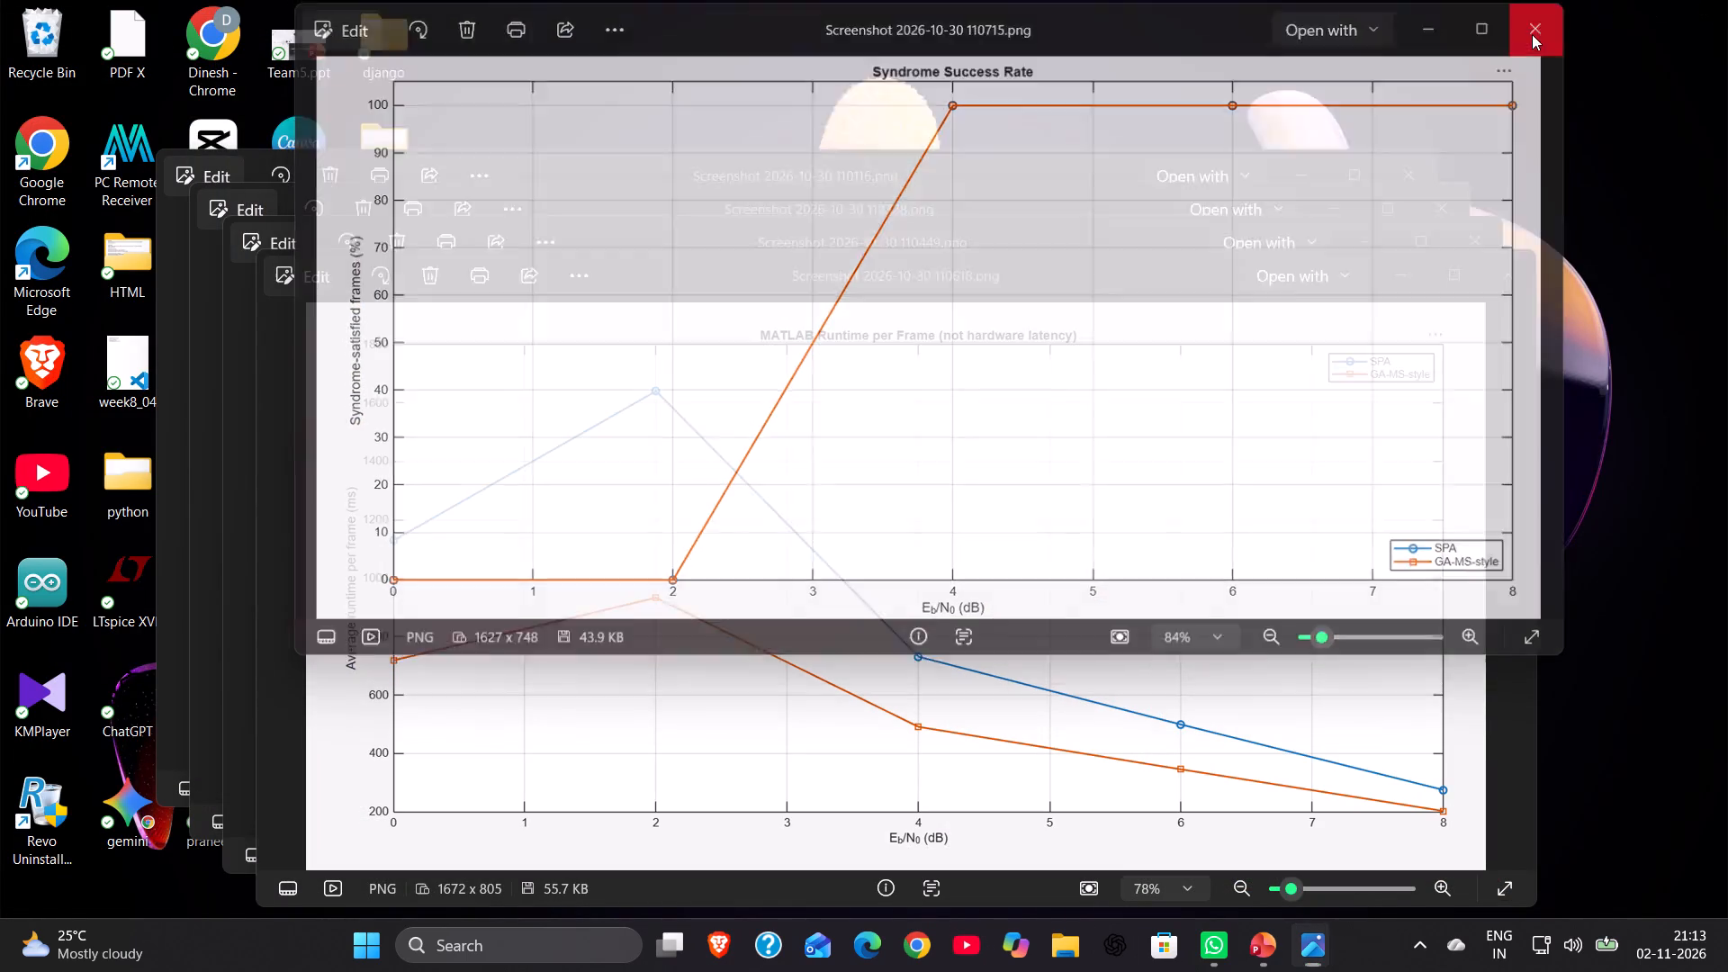
{"action": "left_click", "coordinate": [1515, 261]}
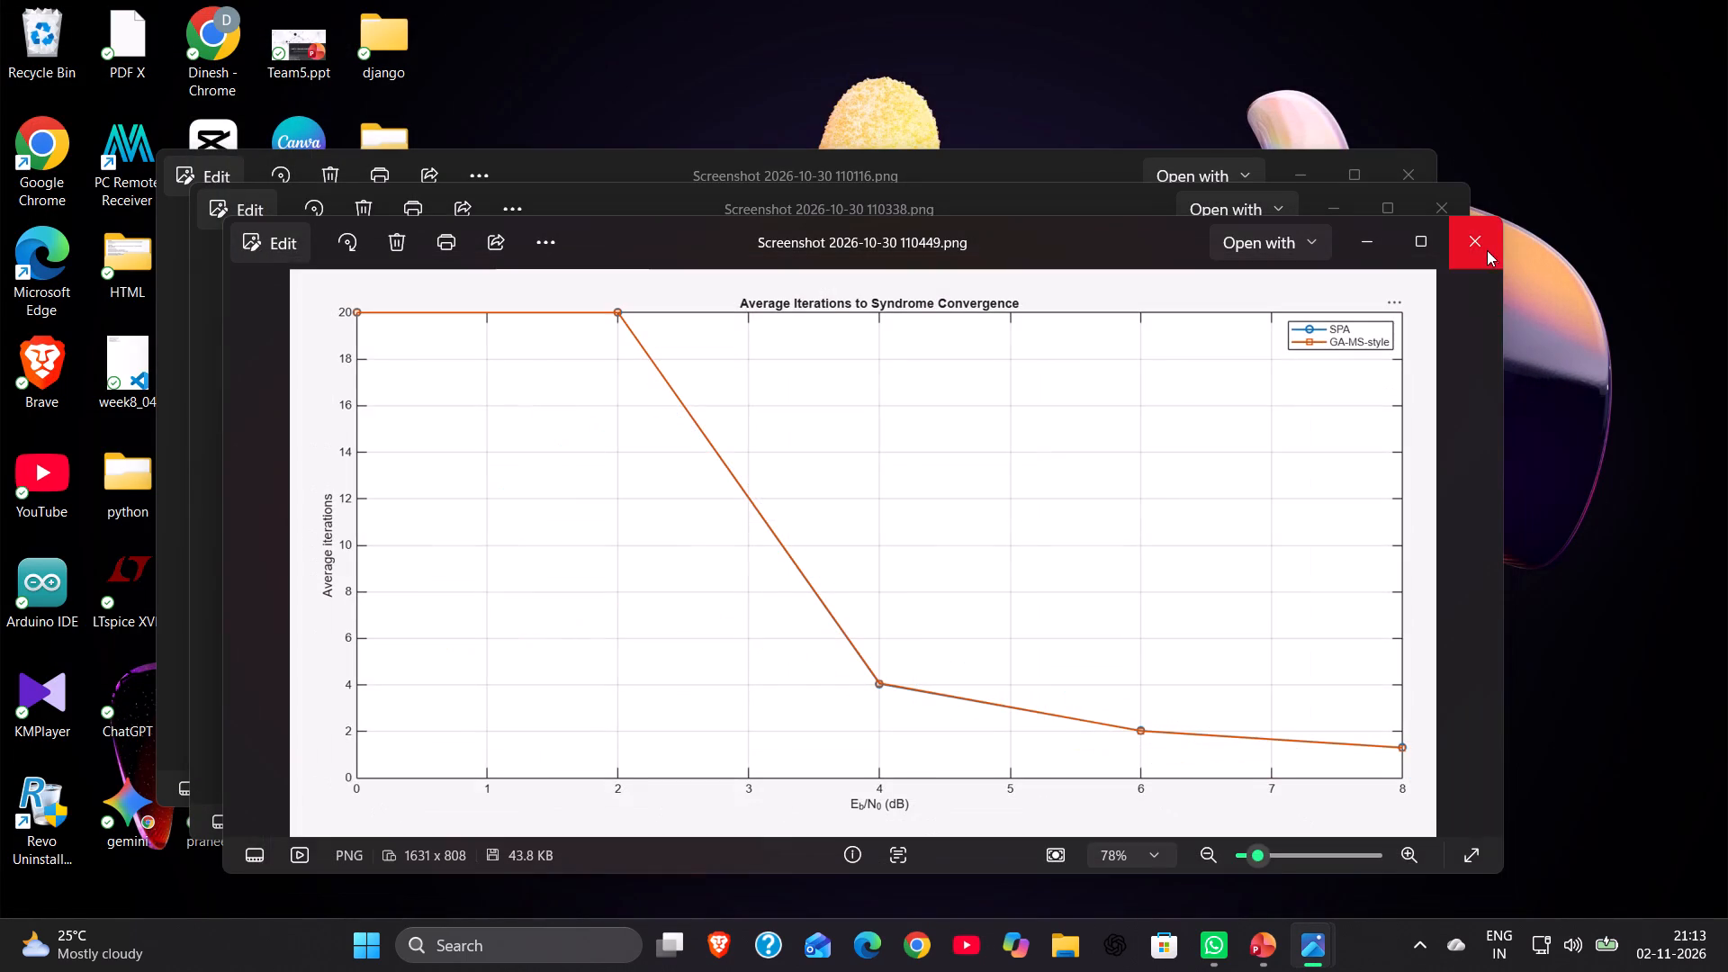
{"action": "left_click", "coordinate": [1487, 248]}
{"action": "left_click", "coordinate": [1445, 215]}
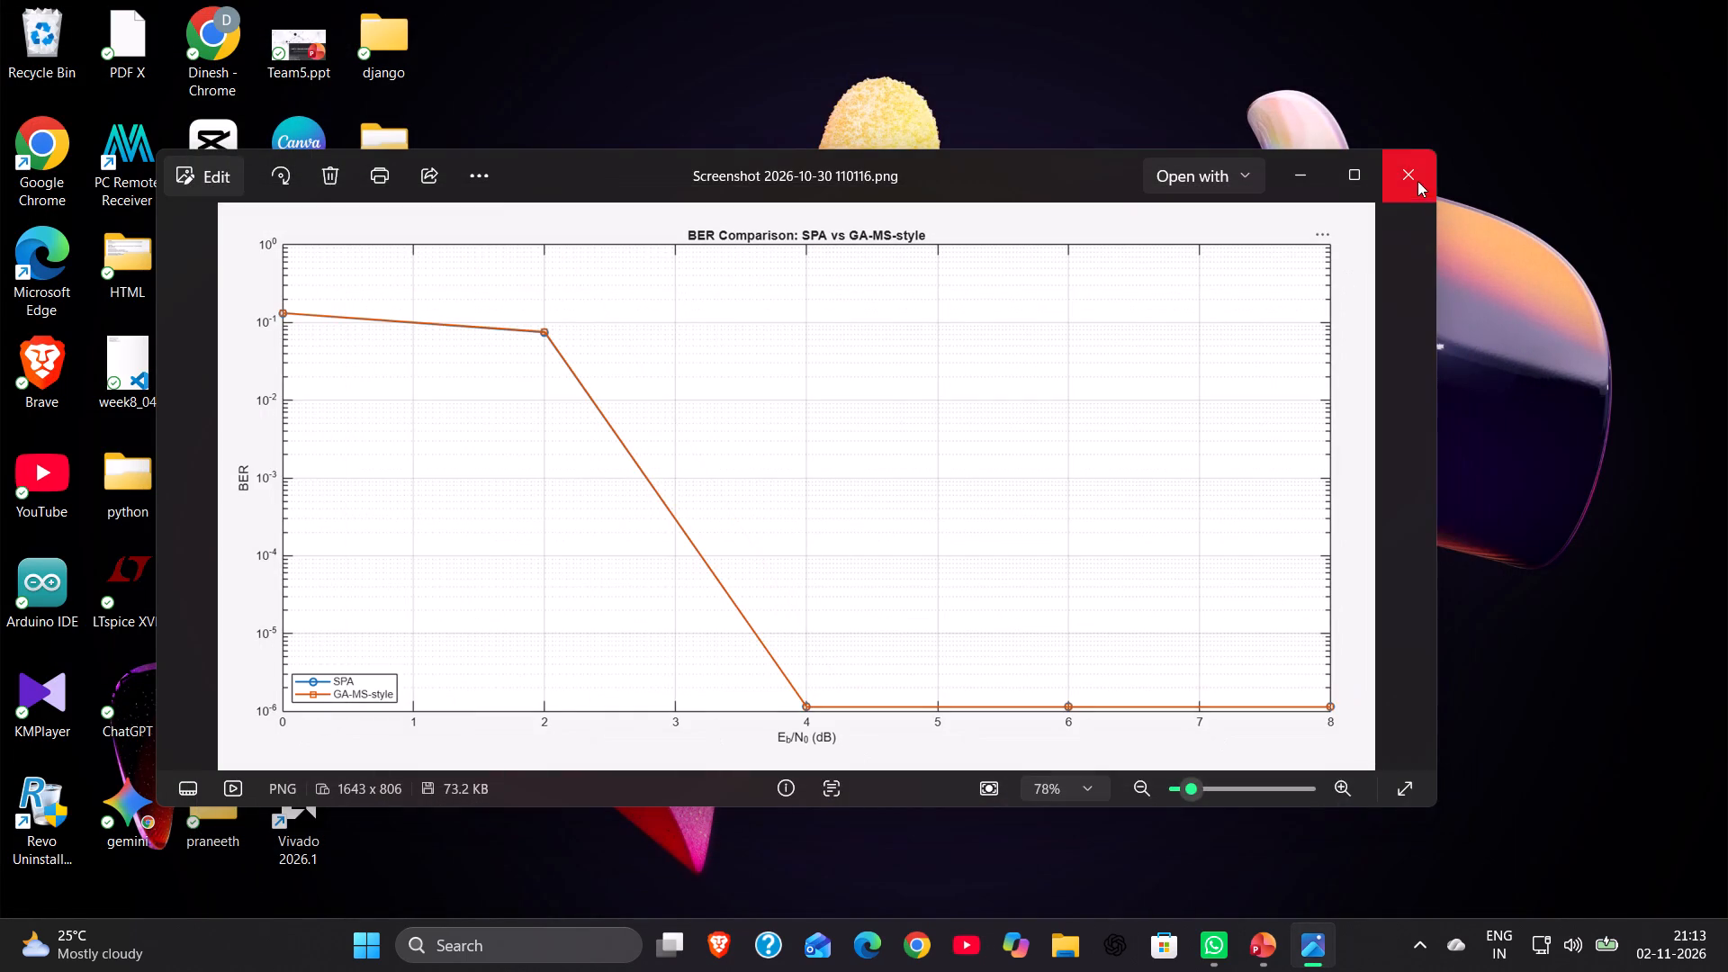
{"action": "left_click", "coordinate": [1417, 181]}
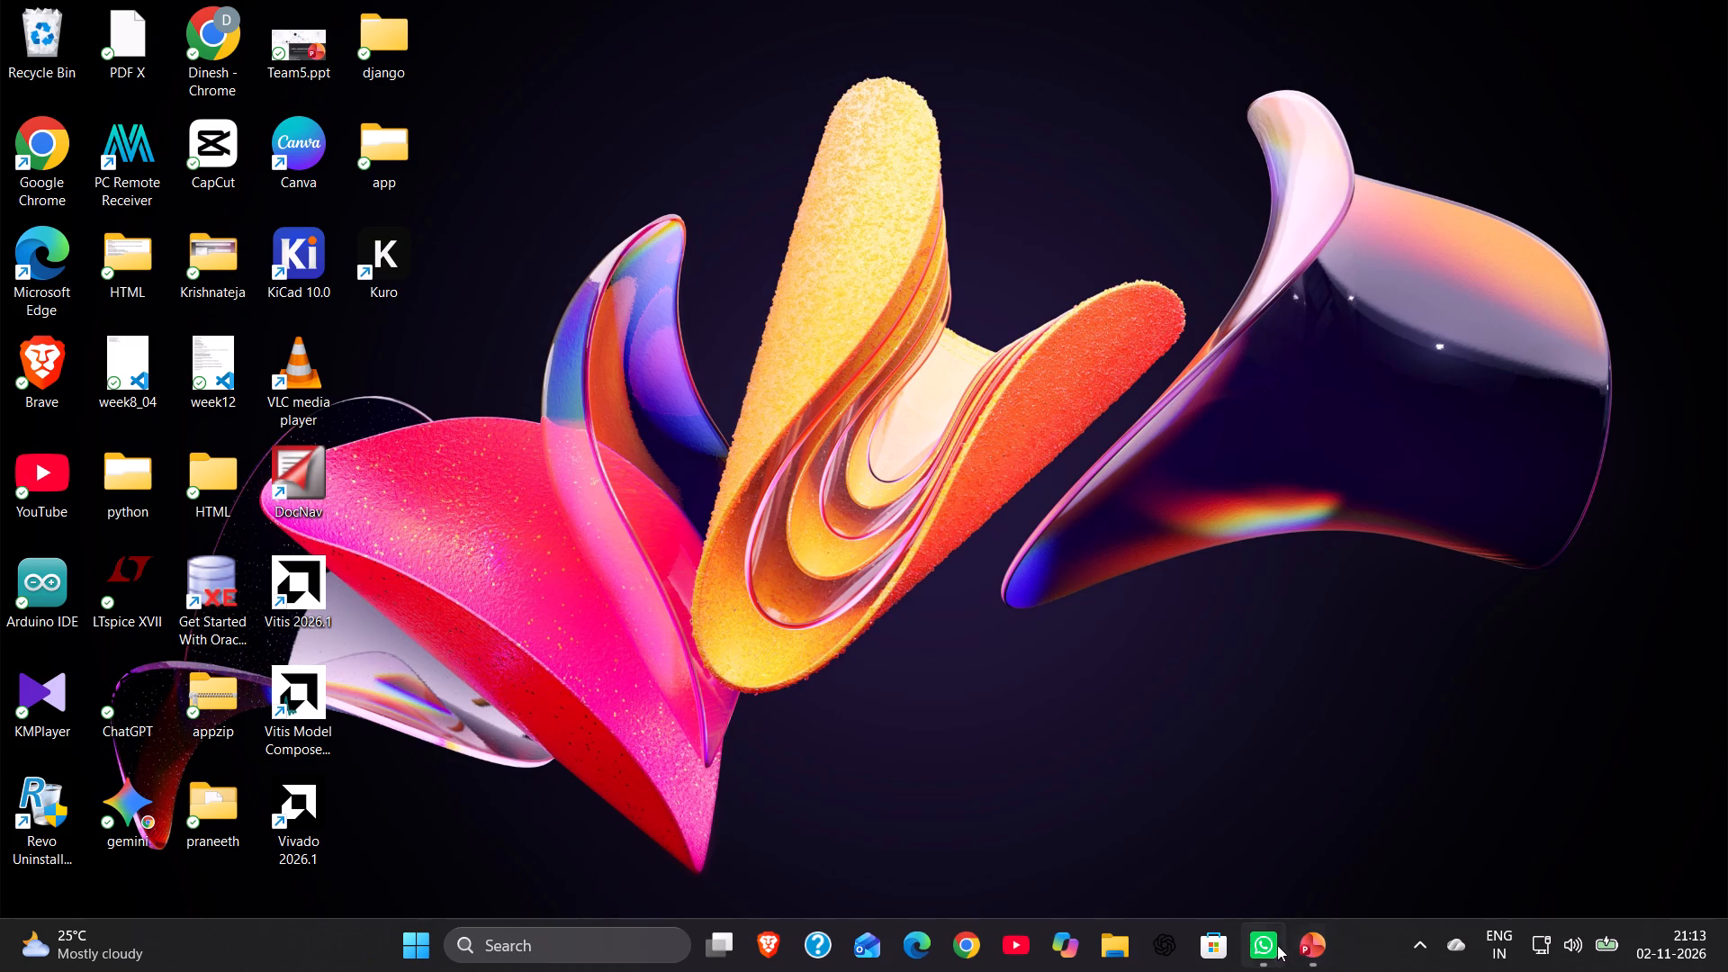
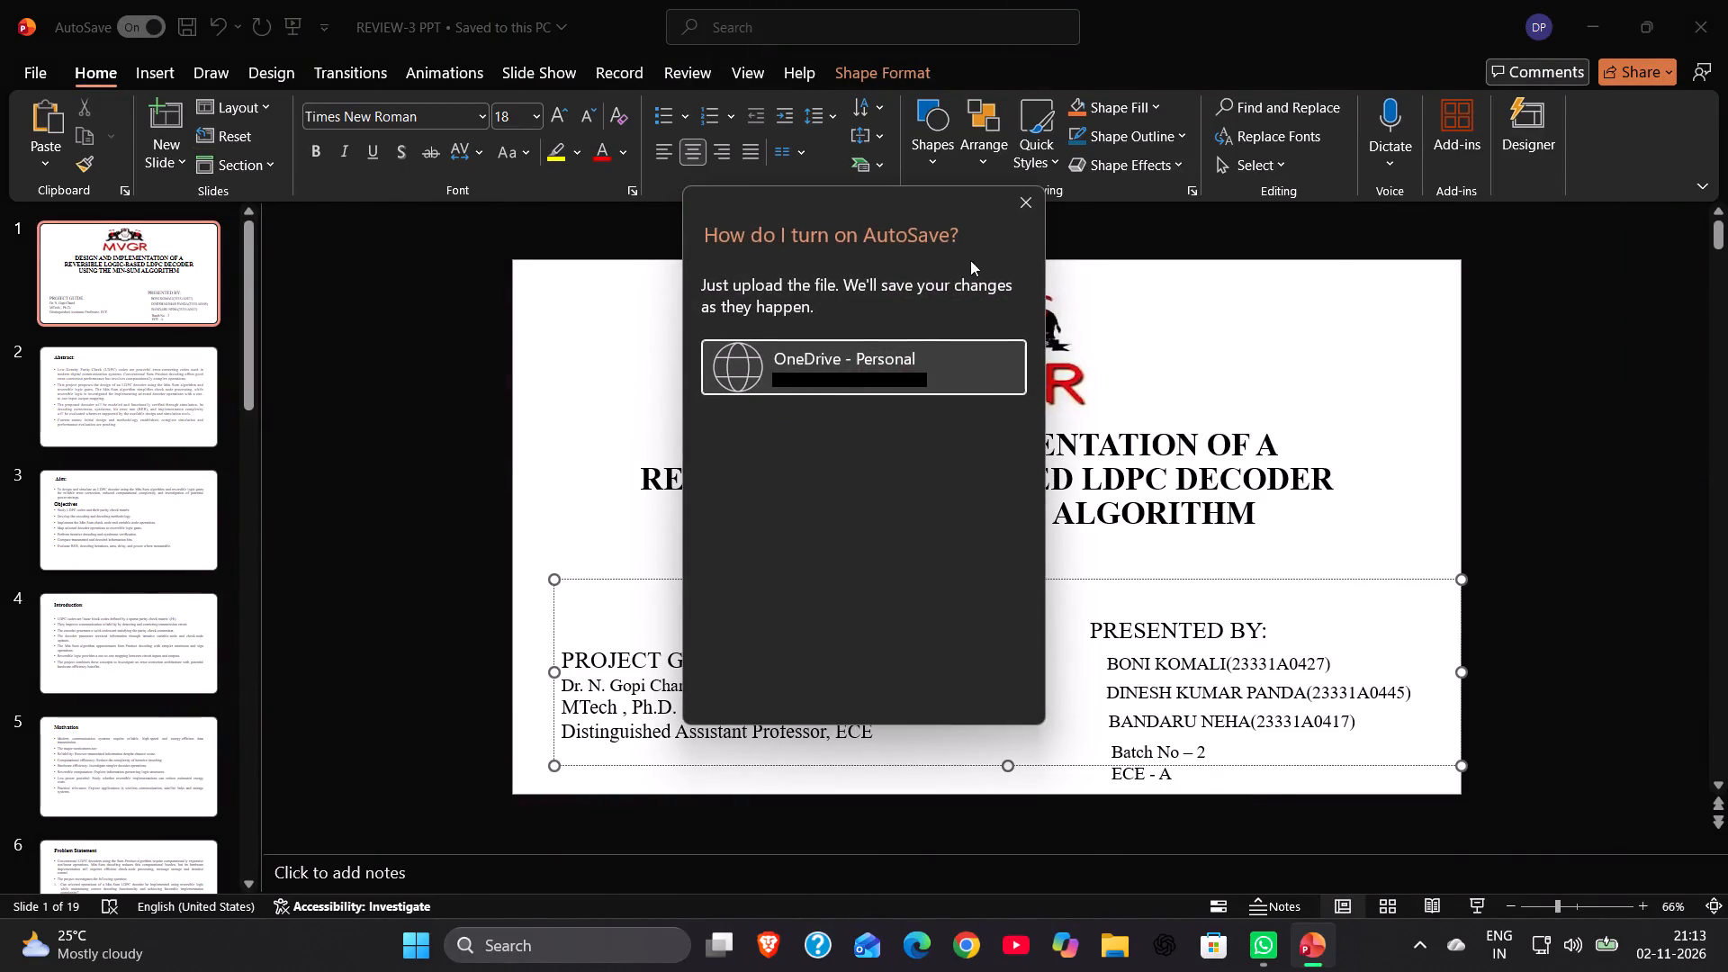
Dismiss the AutoSave upload prompt without choosing OneDrive and save the REVIEW-3 presentation to this PC.
{"action": "left_click", "coordinate": [1023, 209]}
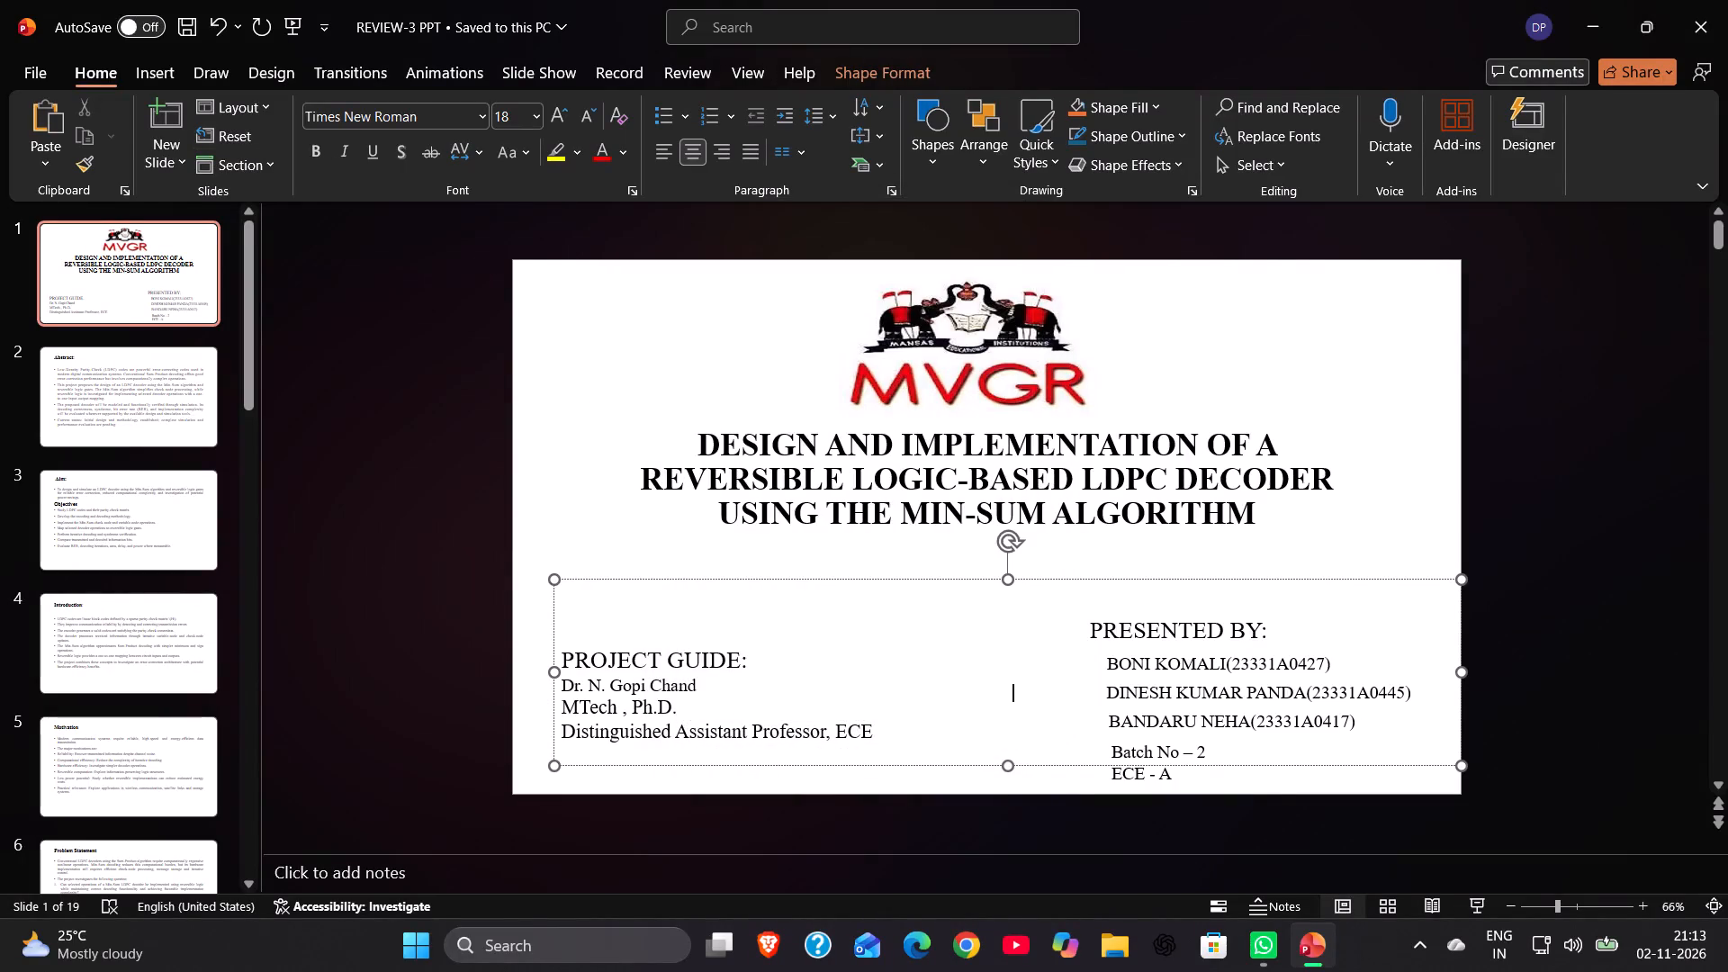
{"action": "key", "text": "ctrl+s"}
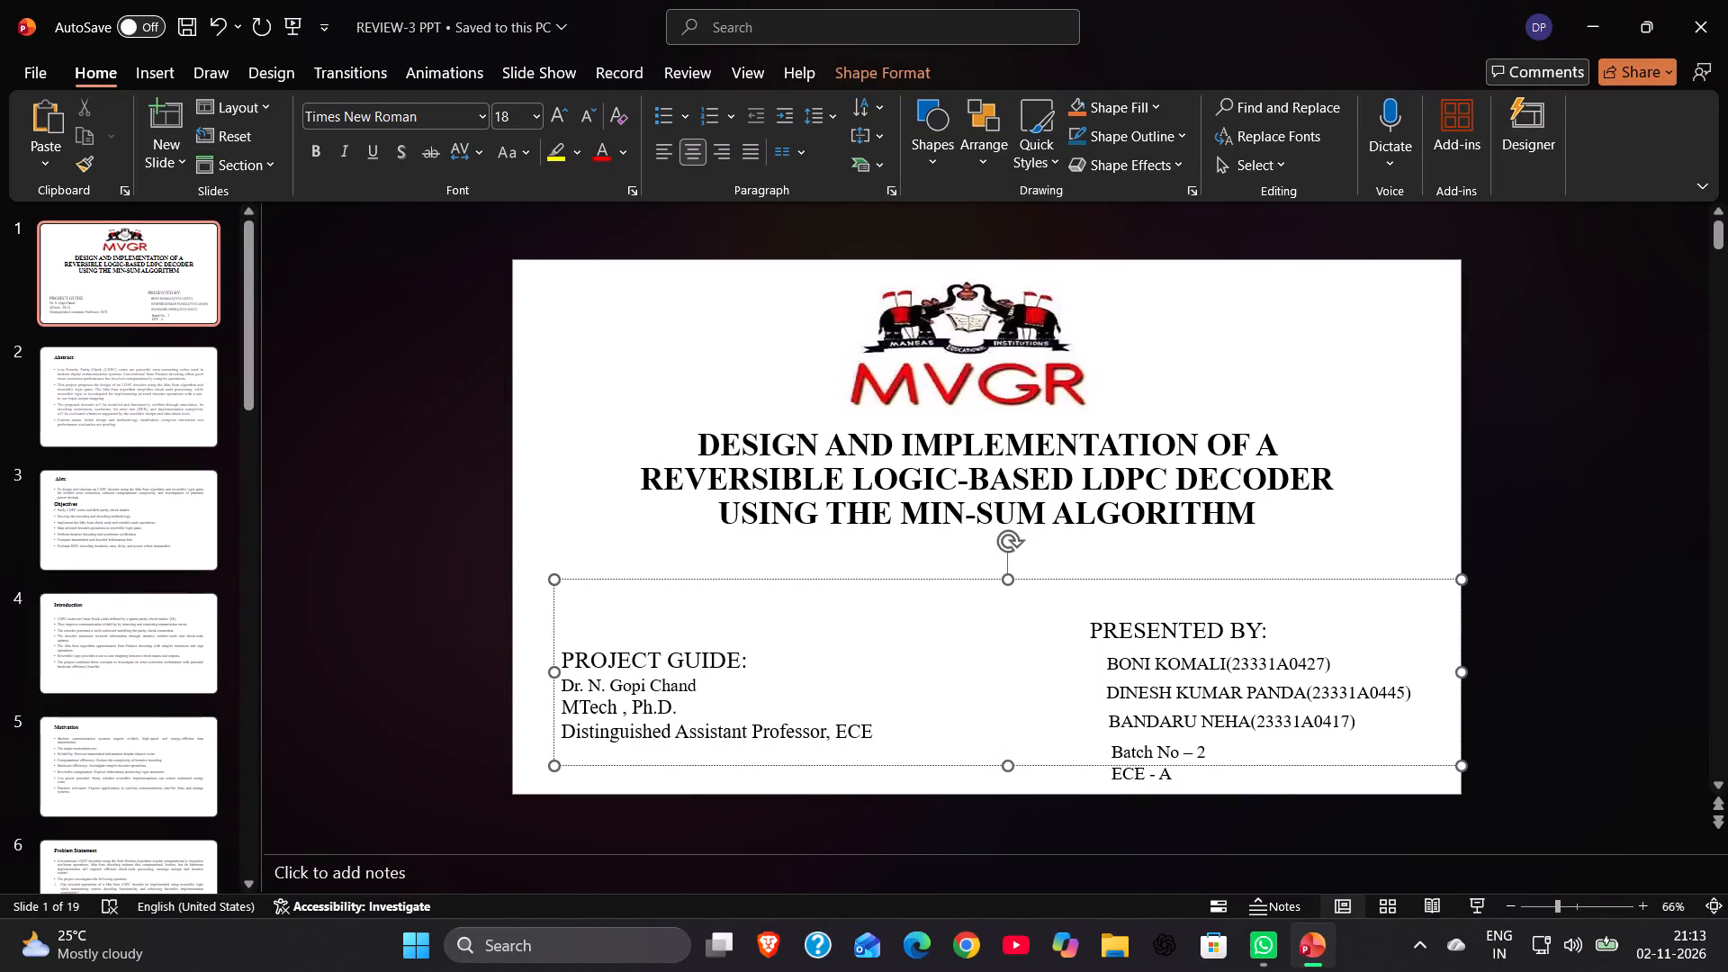
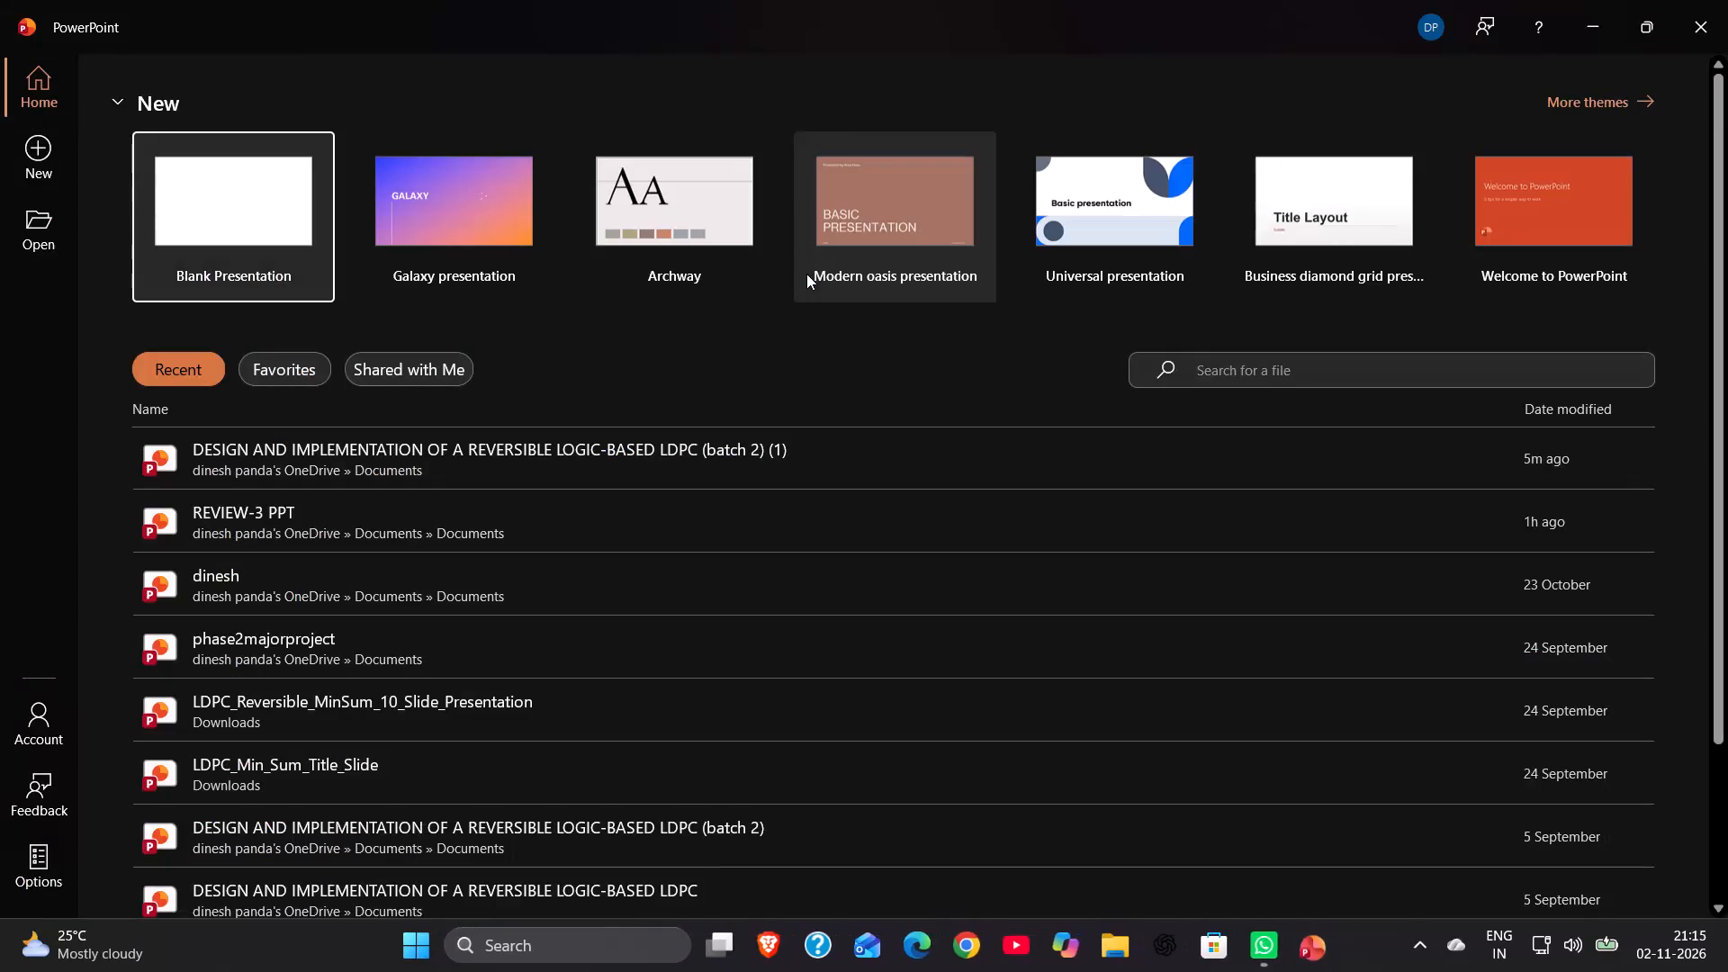
Open the recent REVIEW-3 PPT presentation.
{"action": "double_click", "coordinate": [455, 542]}
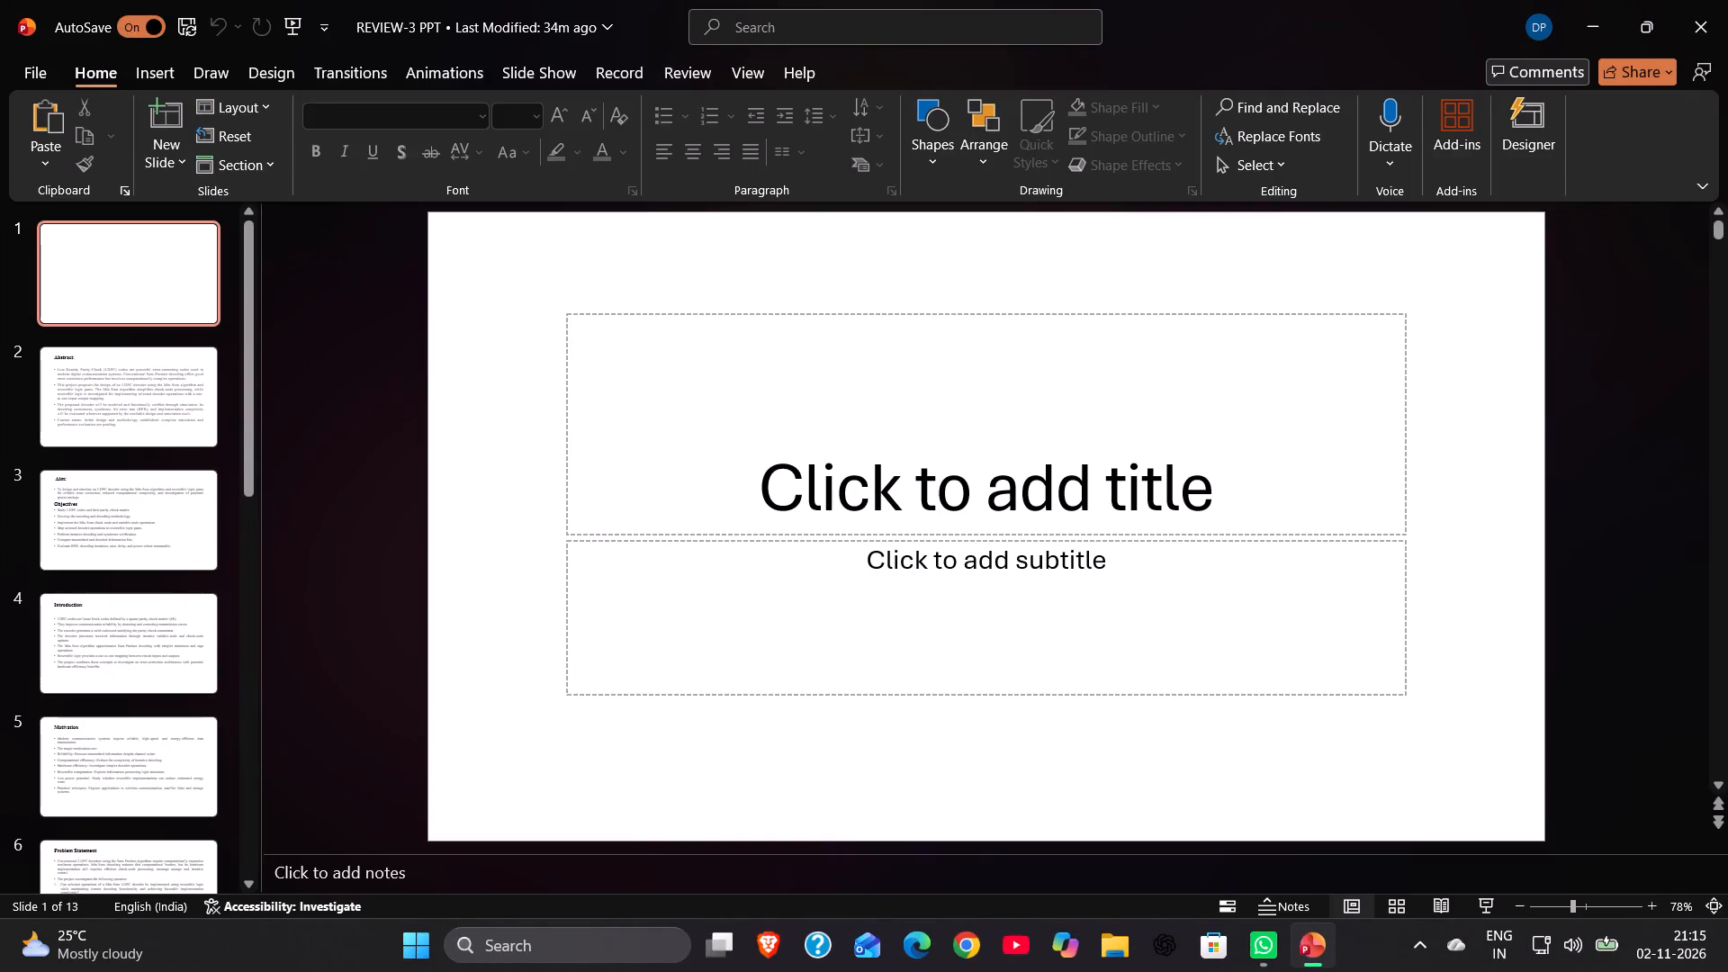
Paste the copied title-slide content onto blank slide 1: MVGR logo, LDPC decoder project title, project guide, presenters and batch details.
{"action": "scroll", "coordinate": [677, 564], "scroll_direction": "up", "scroll_amount": 6}
{"action": "scroll", "coordinate": [677, 564], "scroll_direction": "down", "scroll_amount": 8}
{"action": "scroll", "coordinate": [677, 564], "scroll_direction": "up", "scroll_amount": 8}
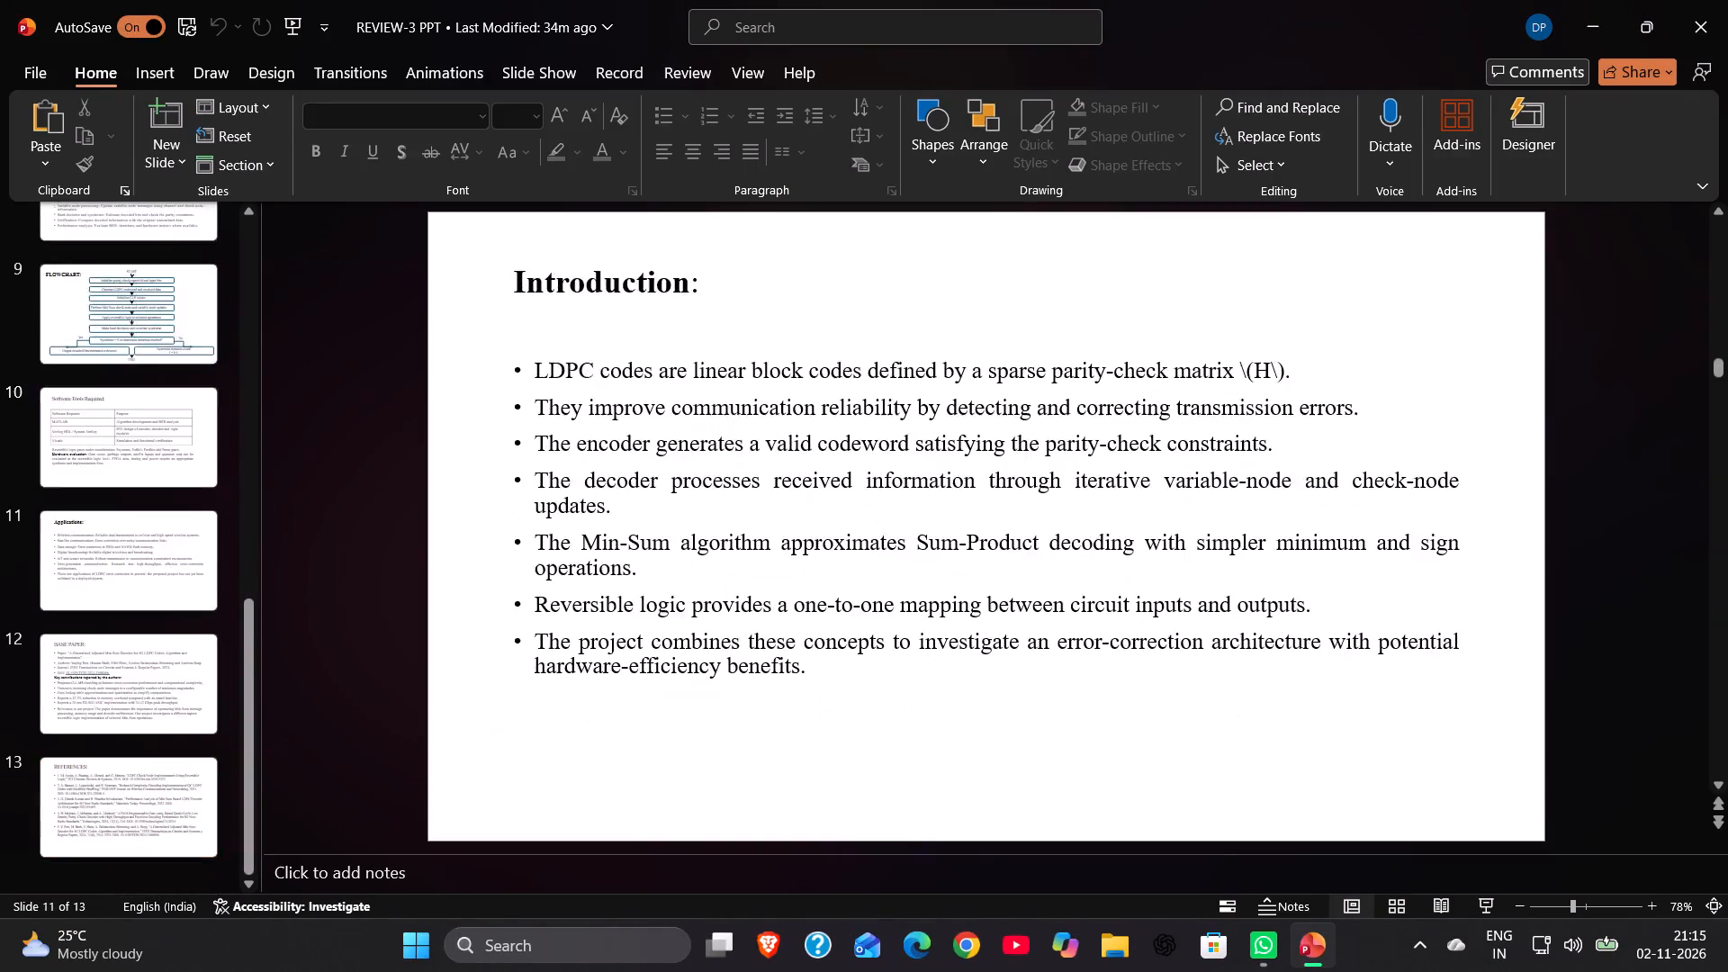
{"action": "scroll", "coordinate": [677, 564], "scroll_direction": "up", "scroll_amount": 10}
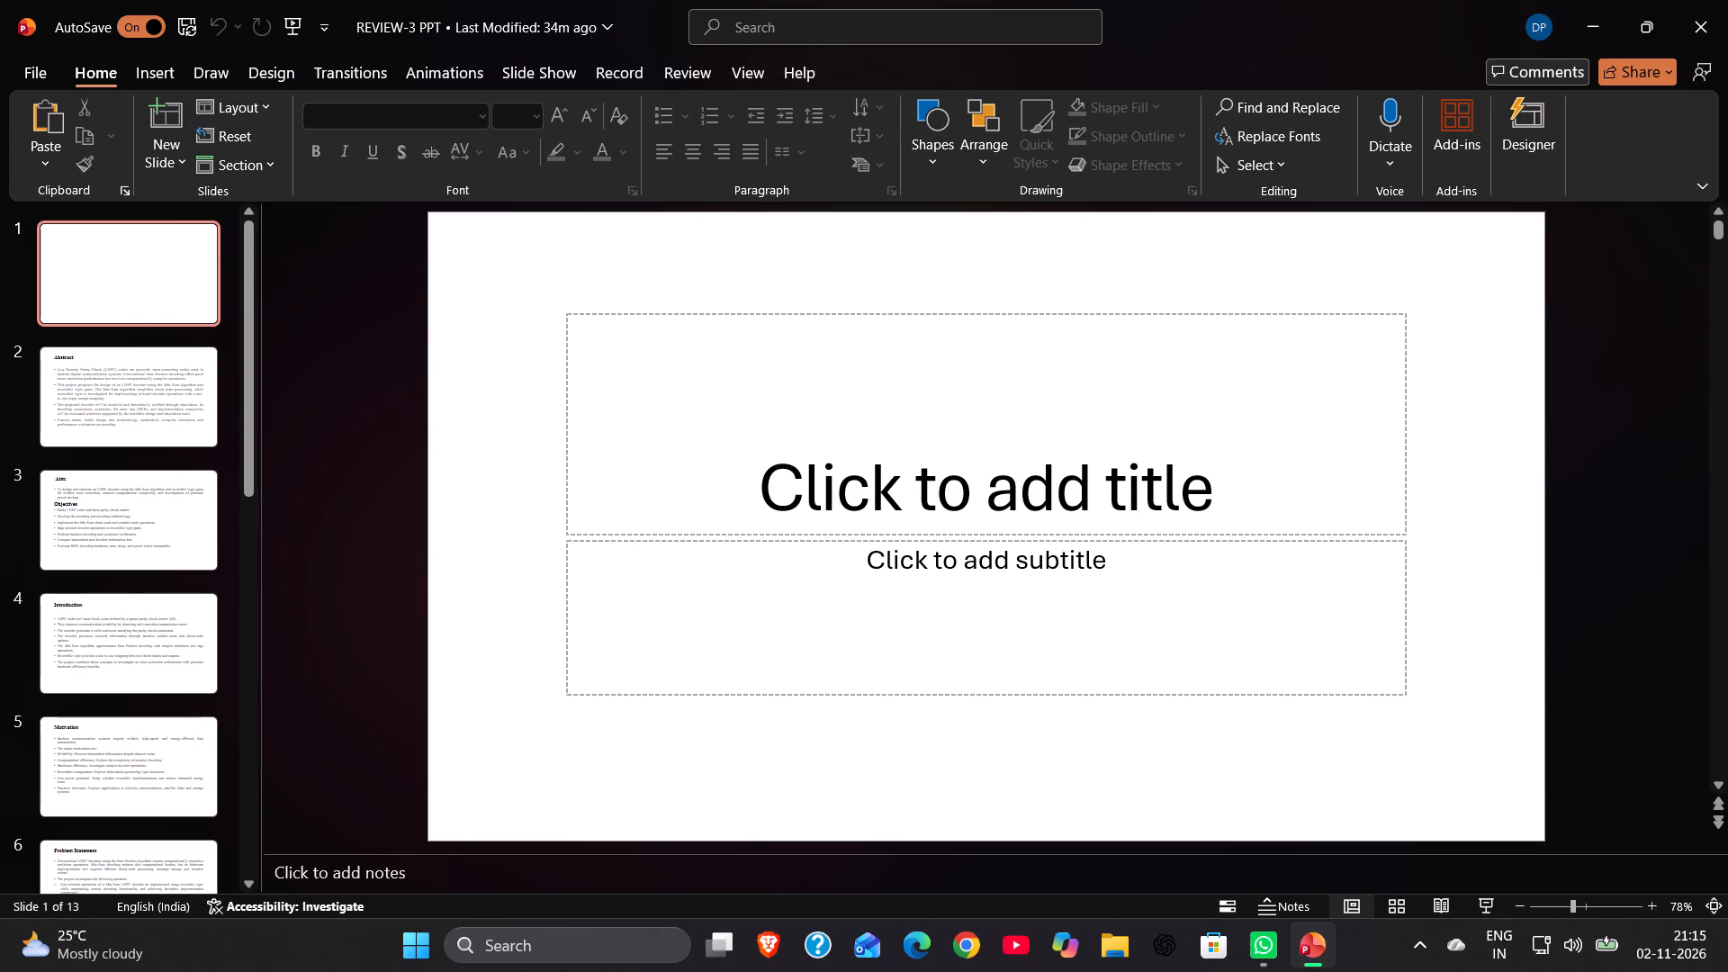
{"action": "key", "text": "ctrl+v"}
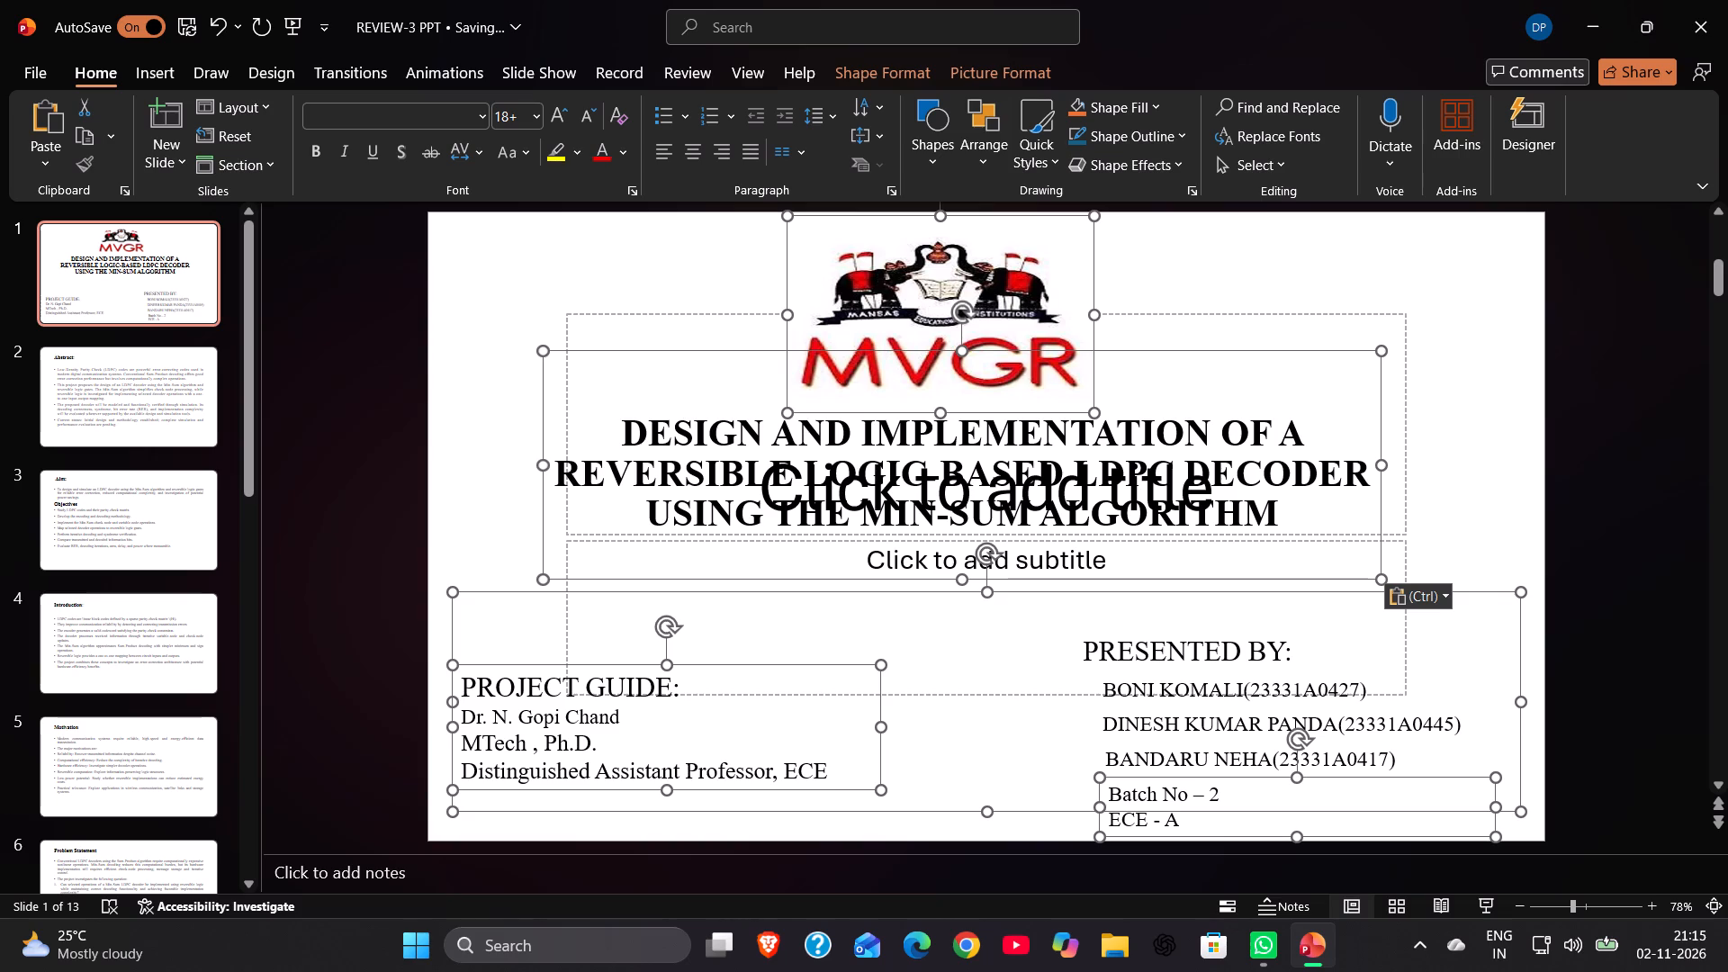
{"action": "left_click", "coordinate": [459, 331]}
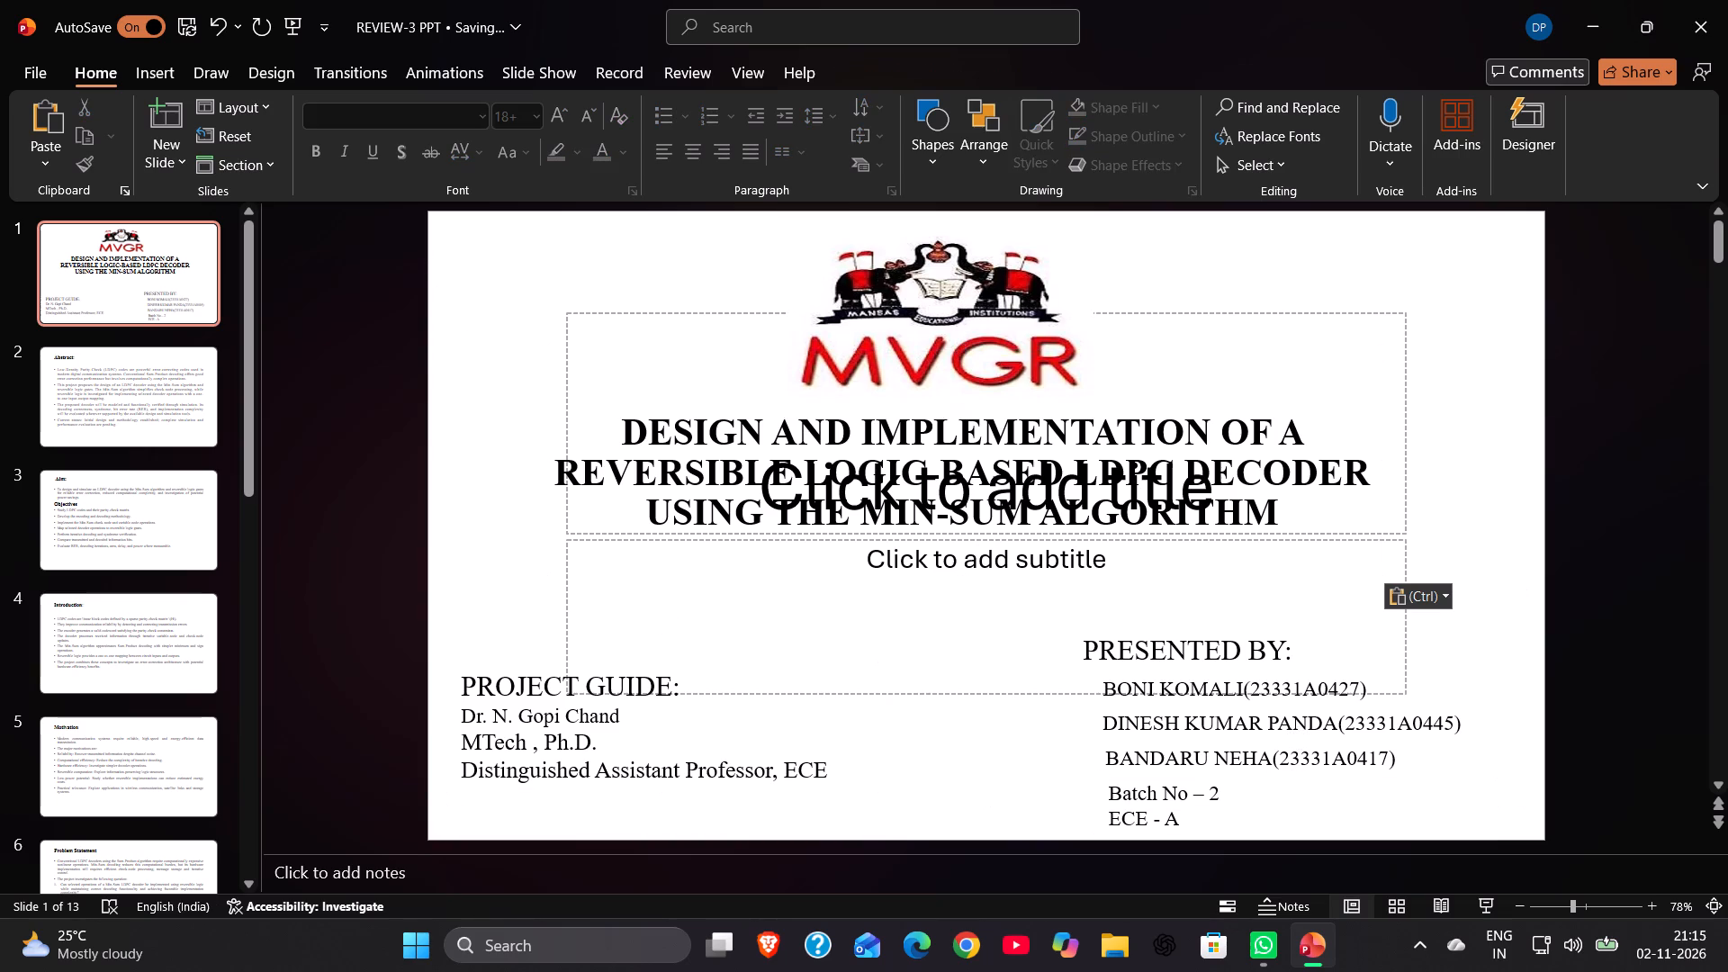
Delete the empty title placeholder overlapping the project heading on slide 1.
{"action": "left_click", "coordinate": [567, 364]}
{"action": "key", "text": "BackSpace"}
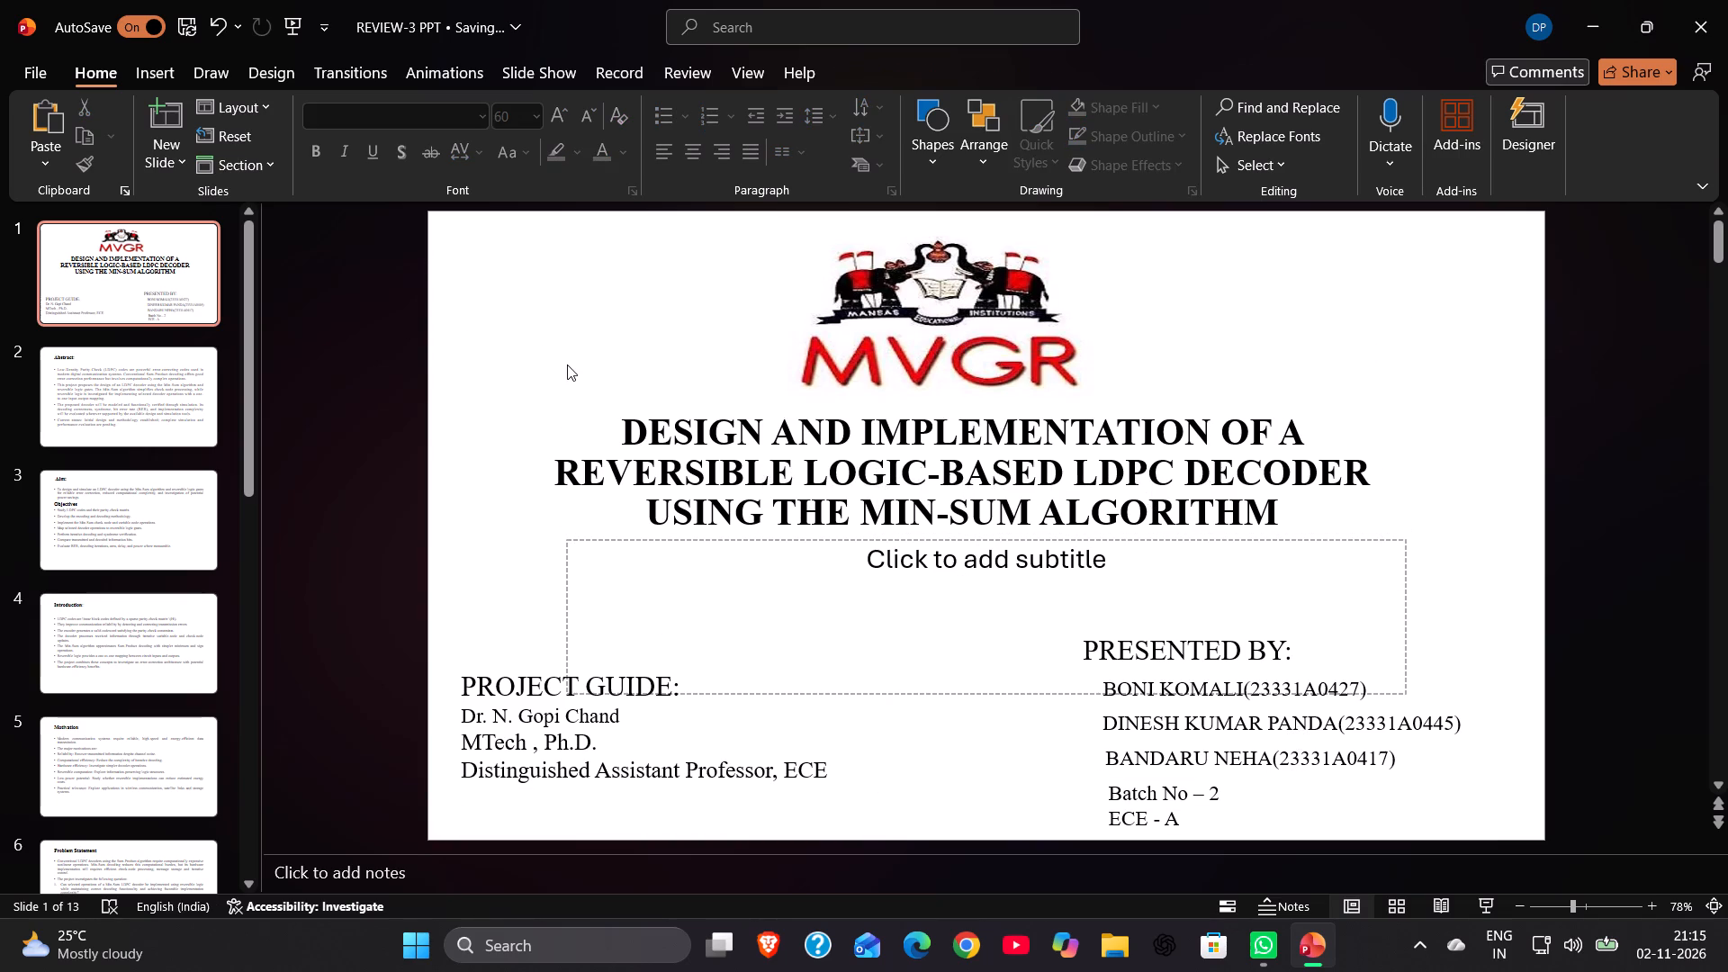
Shrink the empty subtitle placeholder below the project heading on slide 1 and delete it.
{"action": "left_click", "coordinate": [560, 547]}
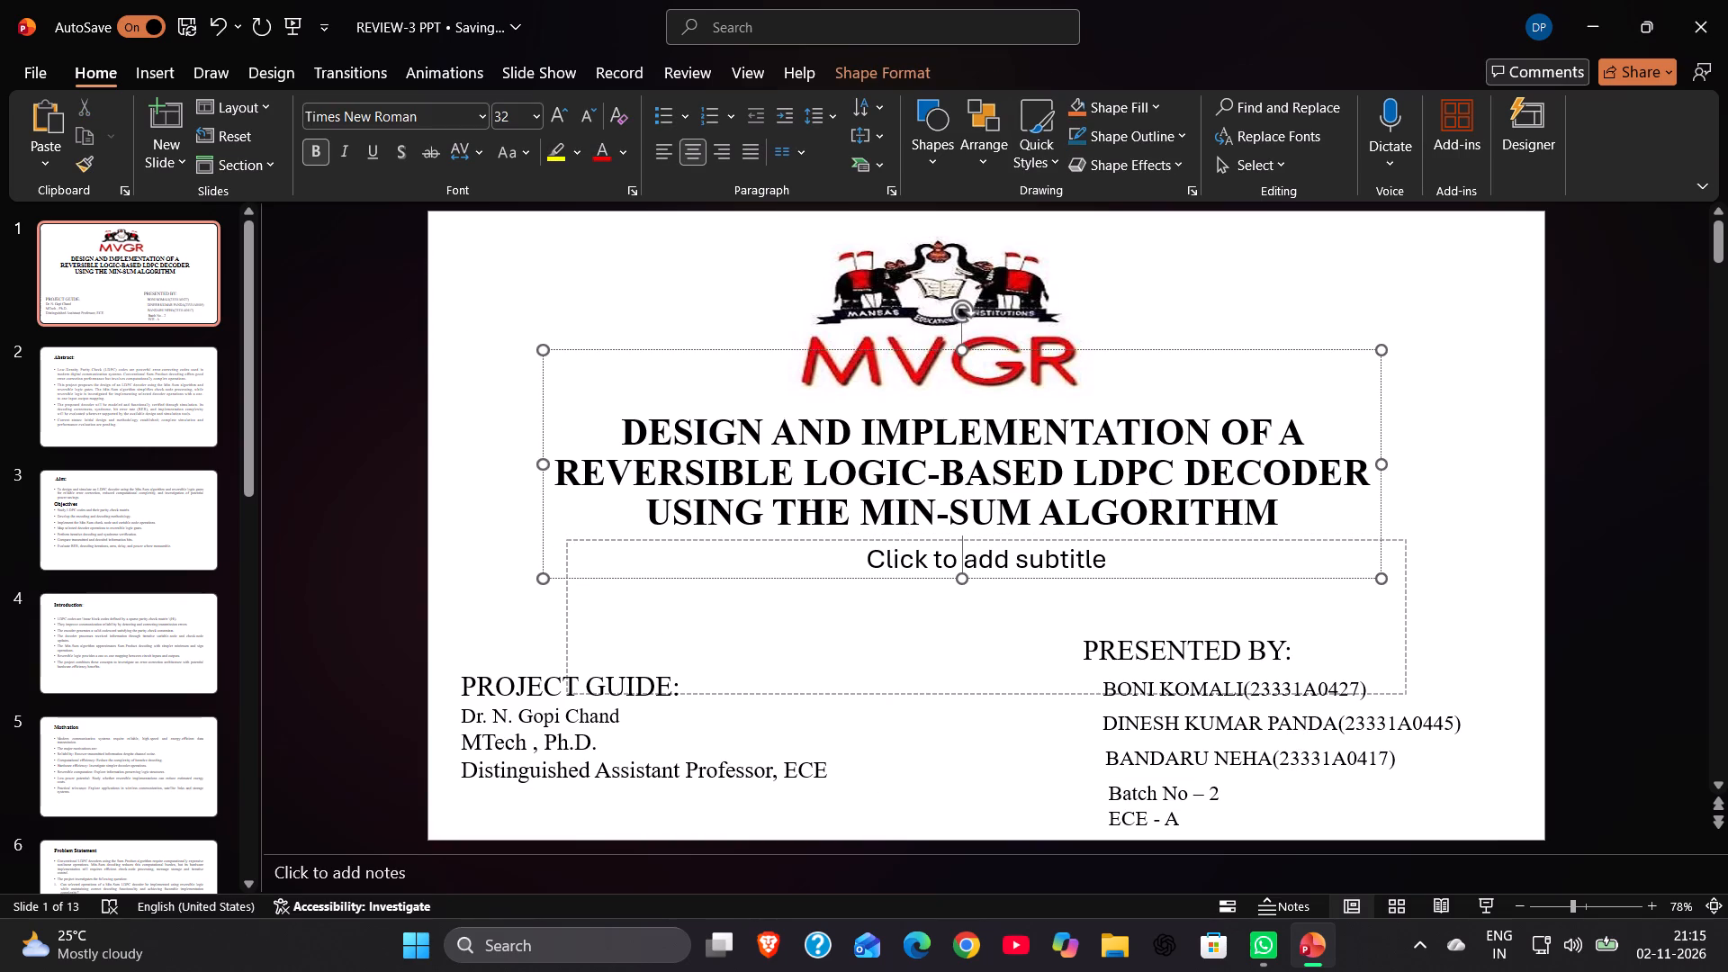
{"action": "left_click", "coordinate": [563, 618]}
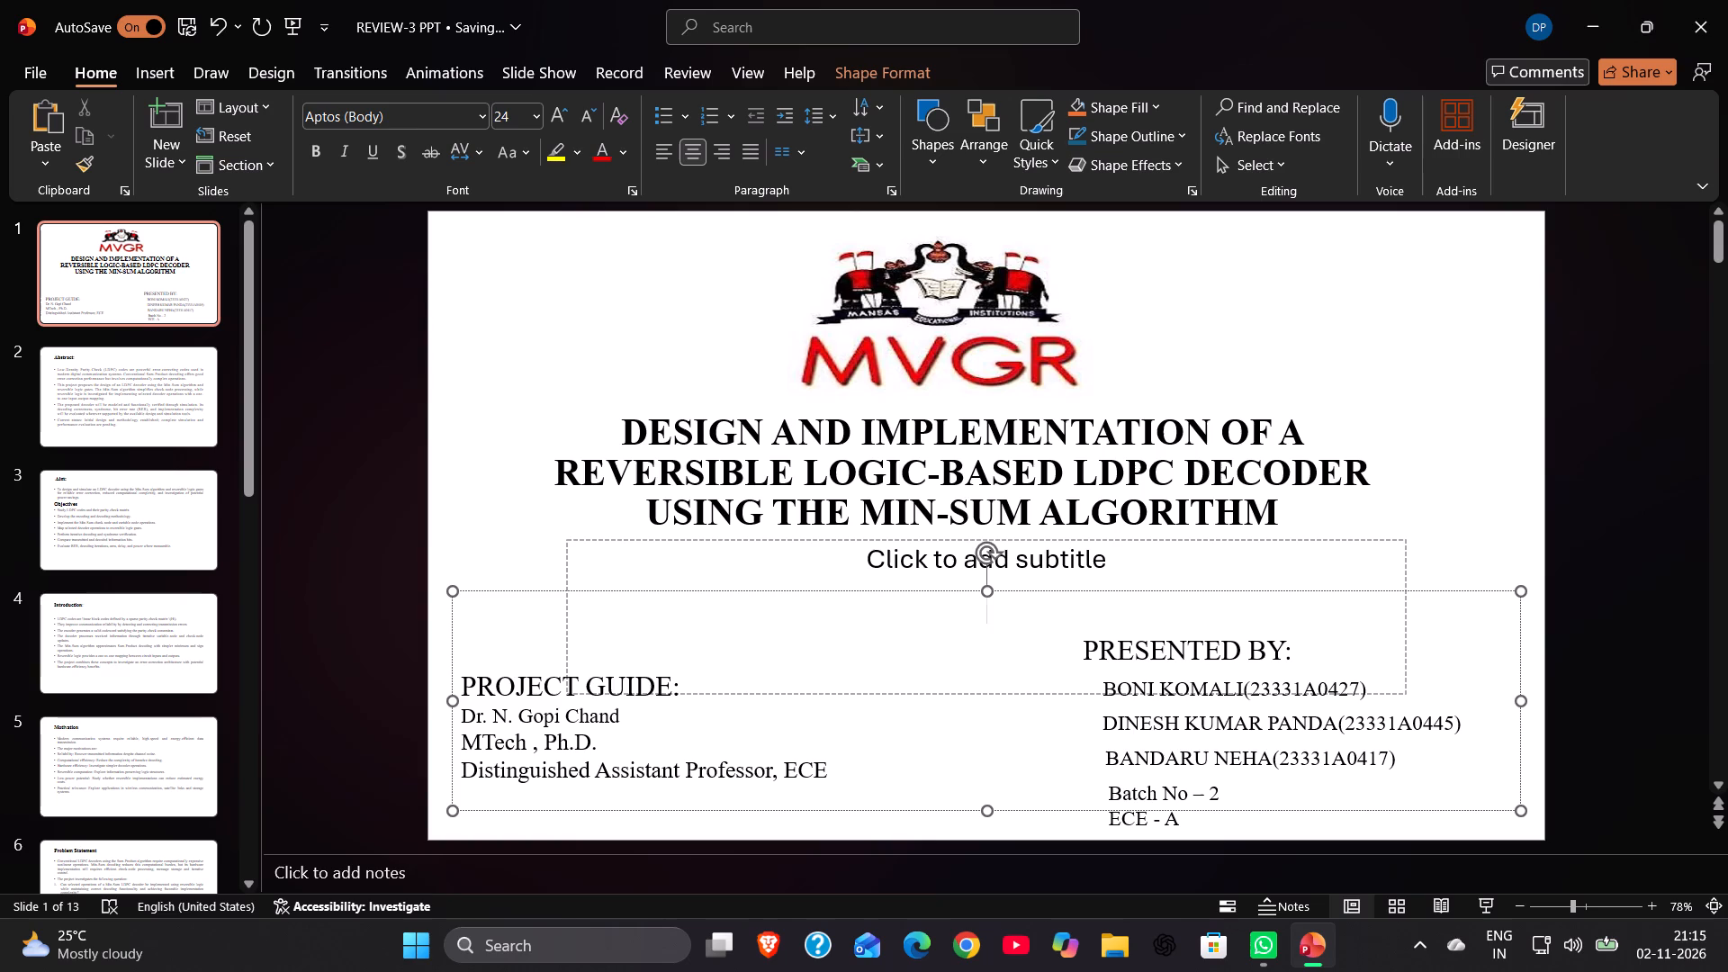
{"action": "left_click", "coordinate": [598, 546]}
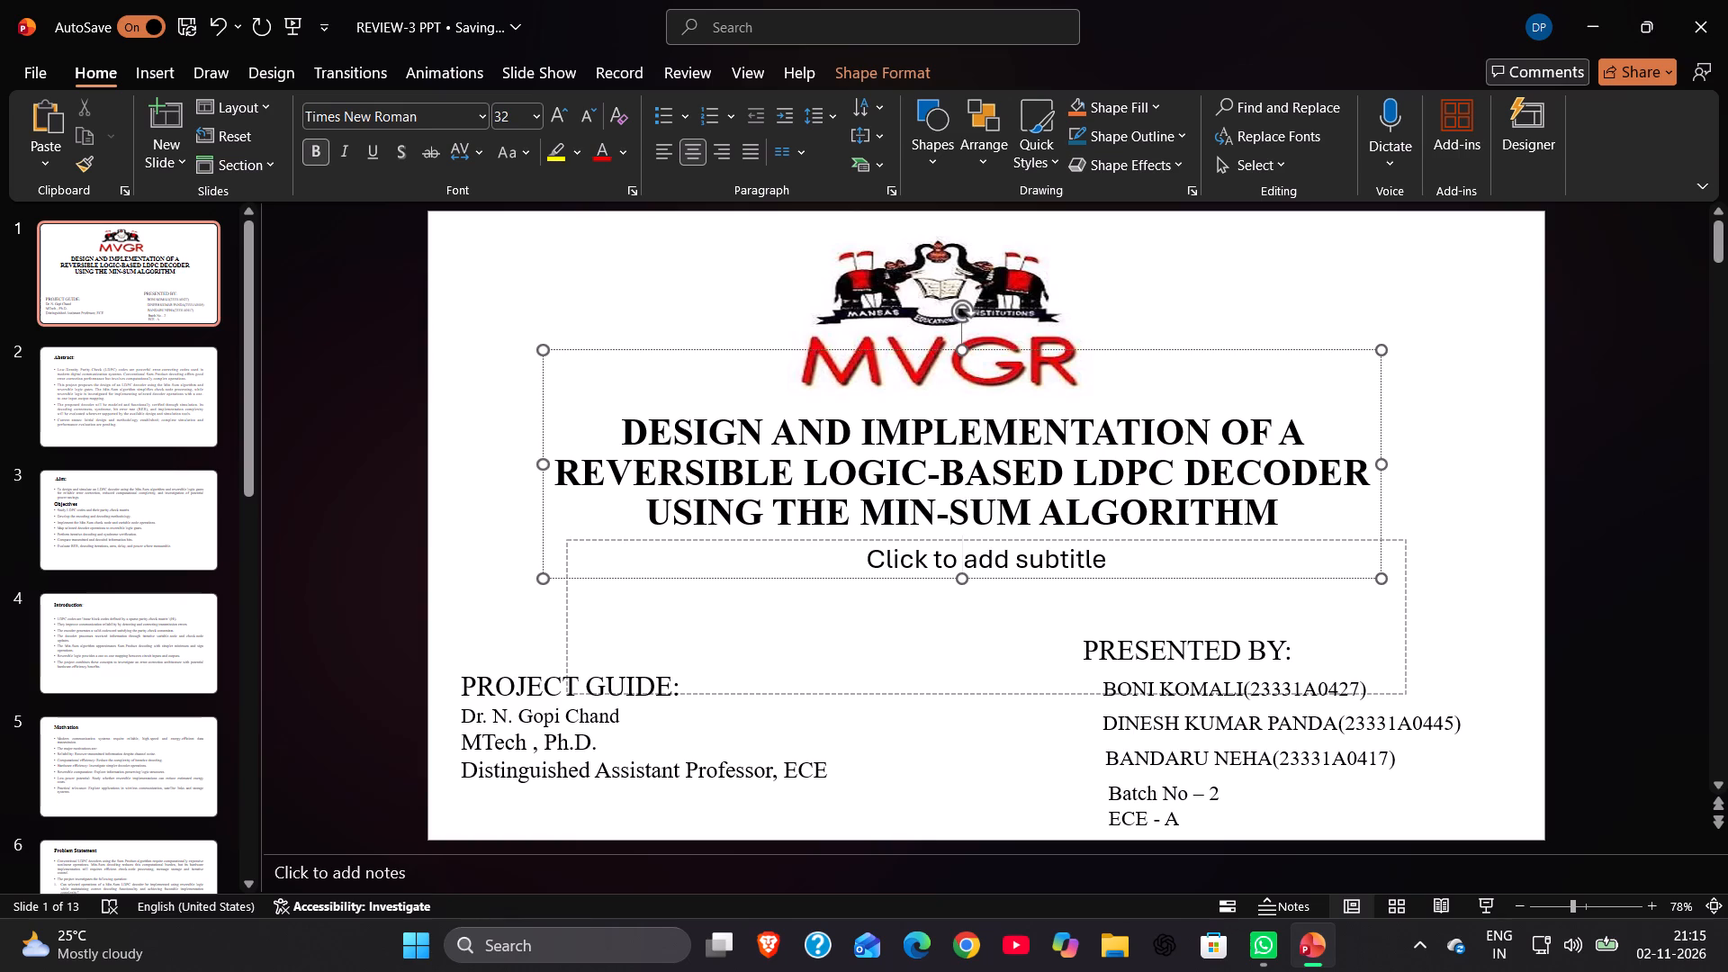
{"action": "left_click", "coordinate": [809, 621]}
{"action": "left_click", "coordinate": [823, 543]}
{"action": "left_click", "coordinate": [989, 639]}
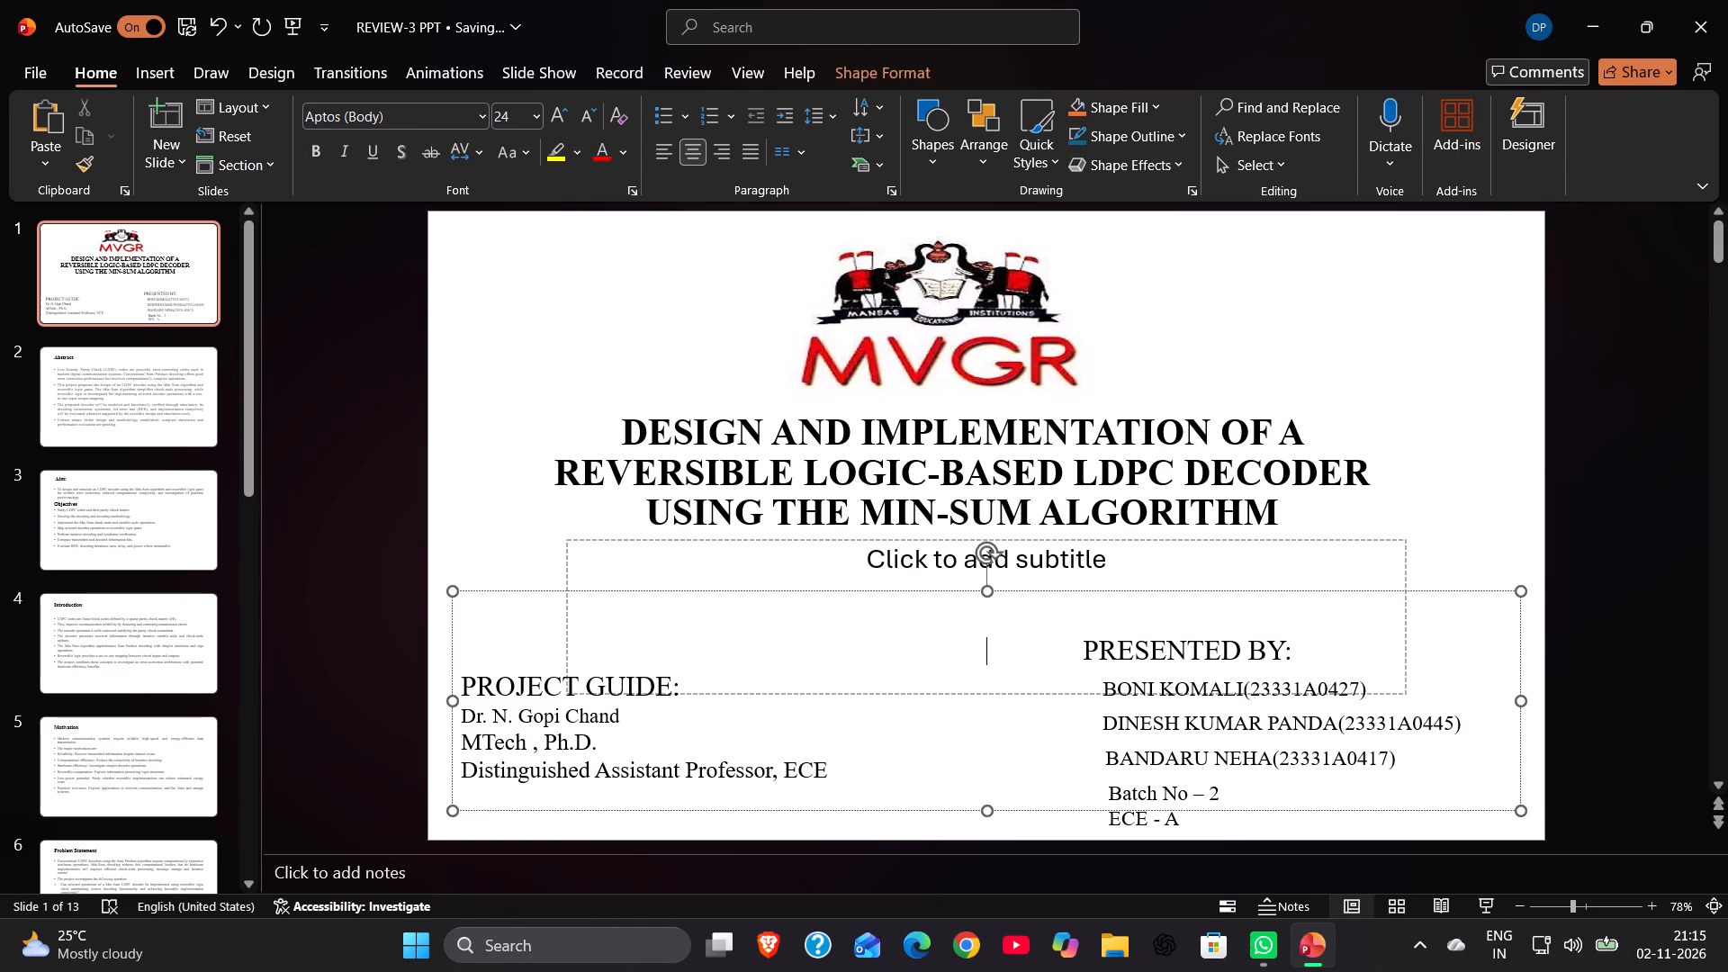
{"action": "left_click", "coordinate": [893, 590]}
{"action": "left_click", "coordinate": [666, 552]}
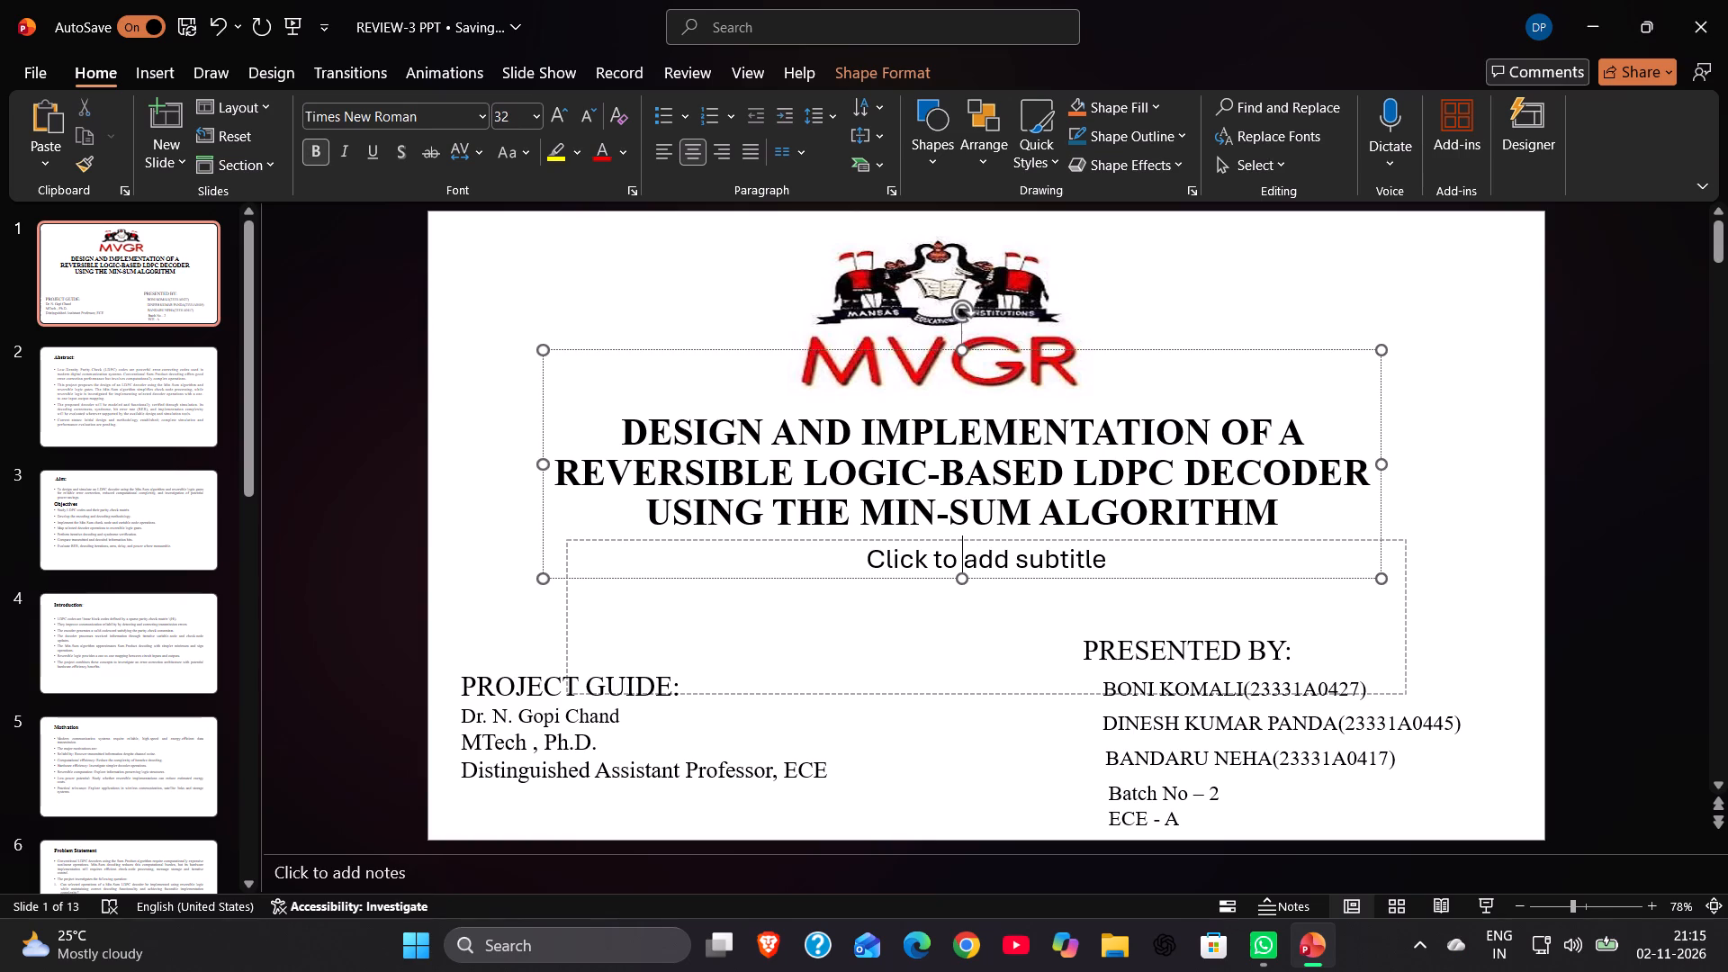
{"action": "left_click", "coordinate": [591, 546]}
{"action": "left_click", "coordinate": [584, 630]}
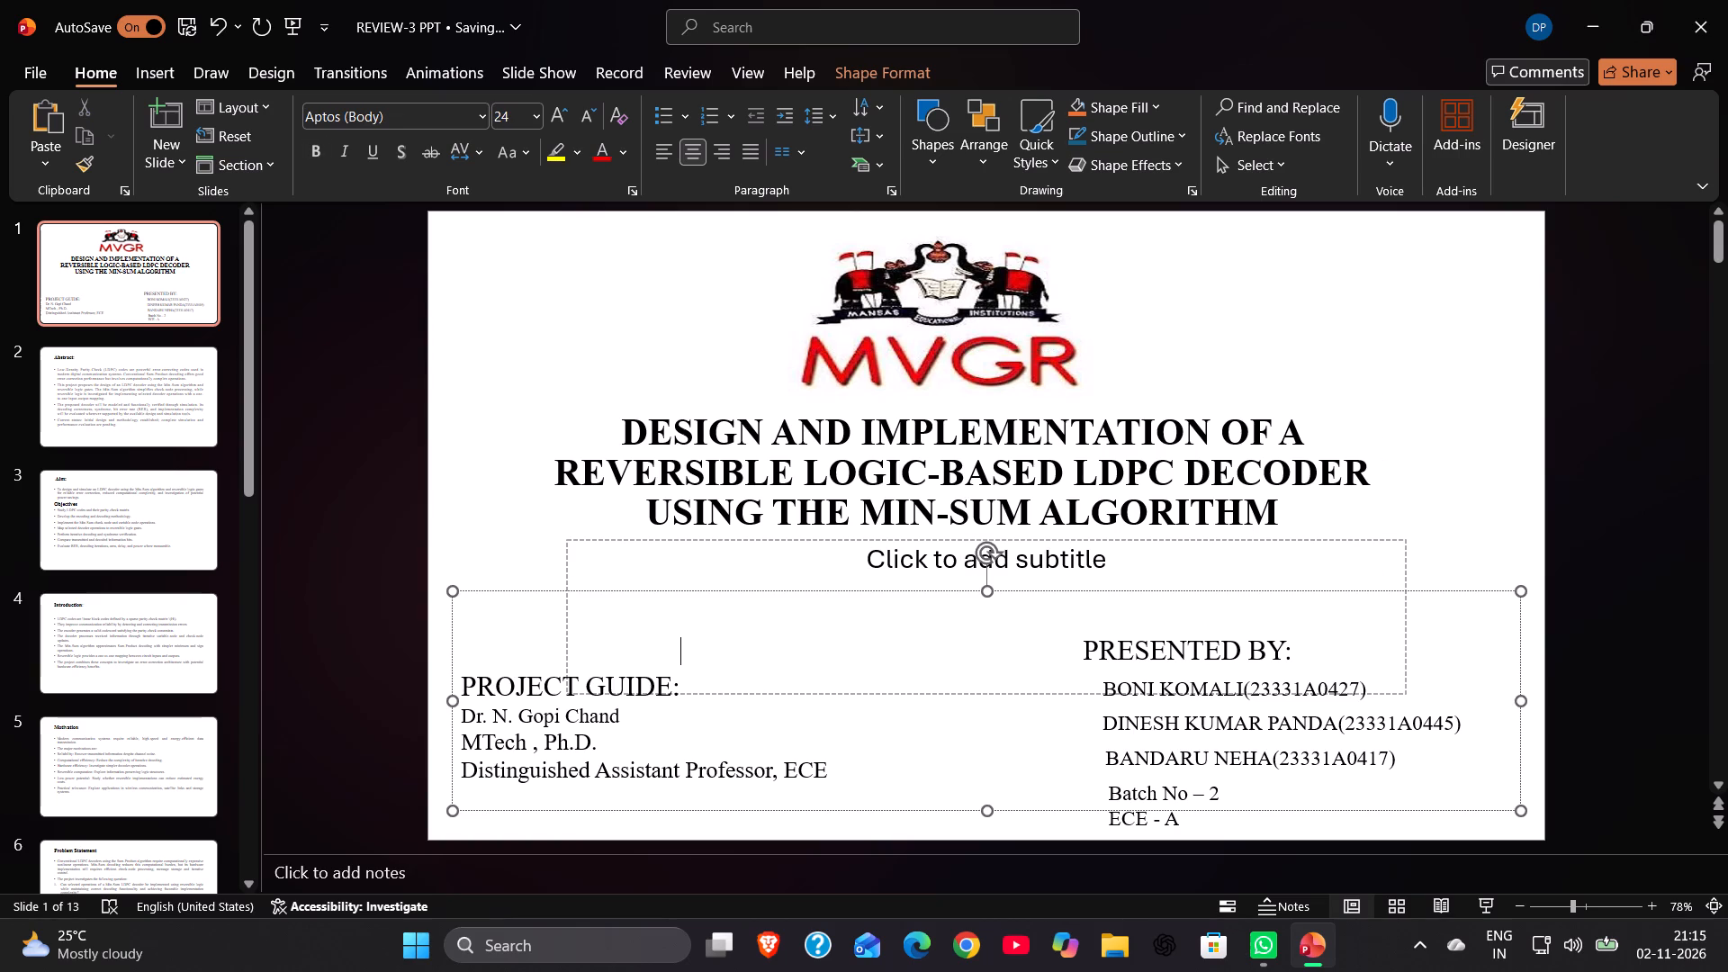
{"action": "left_click", "coordinate": [571, 577]}
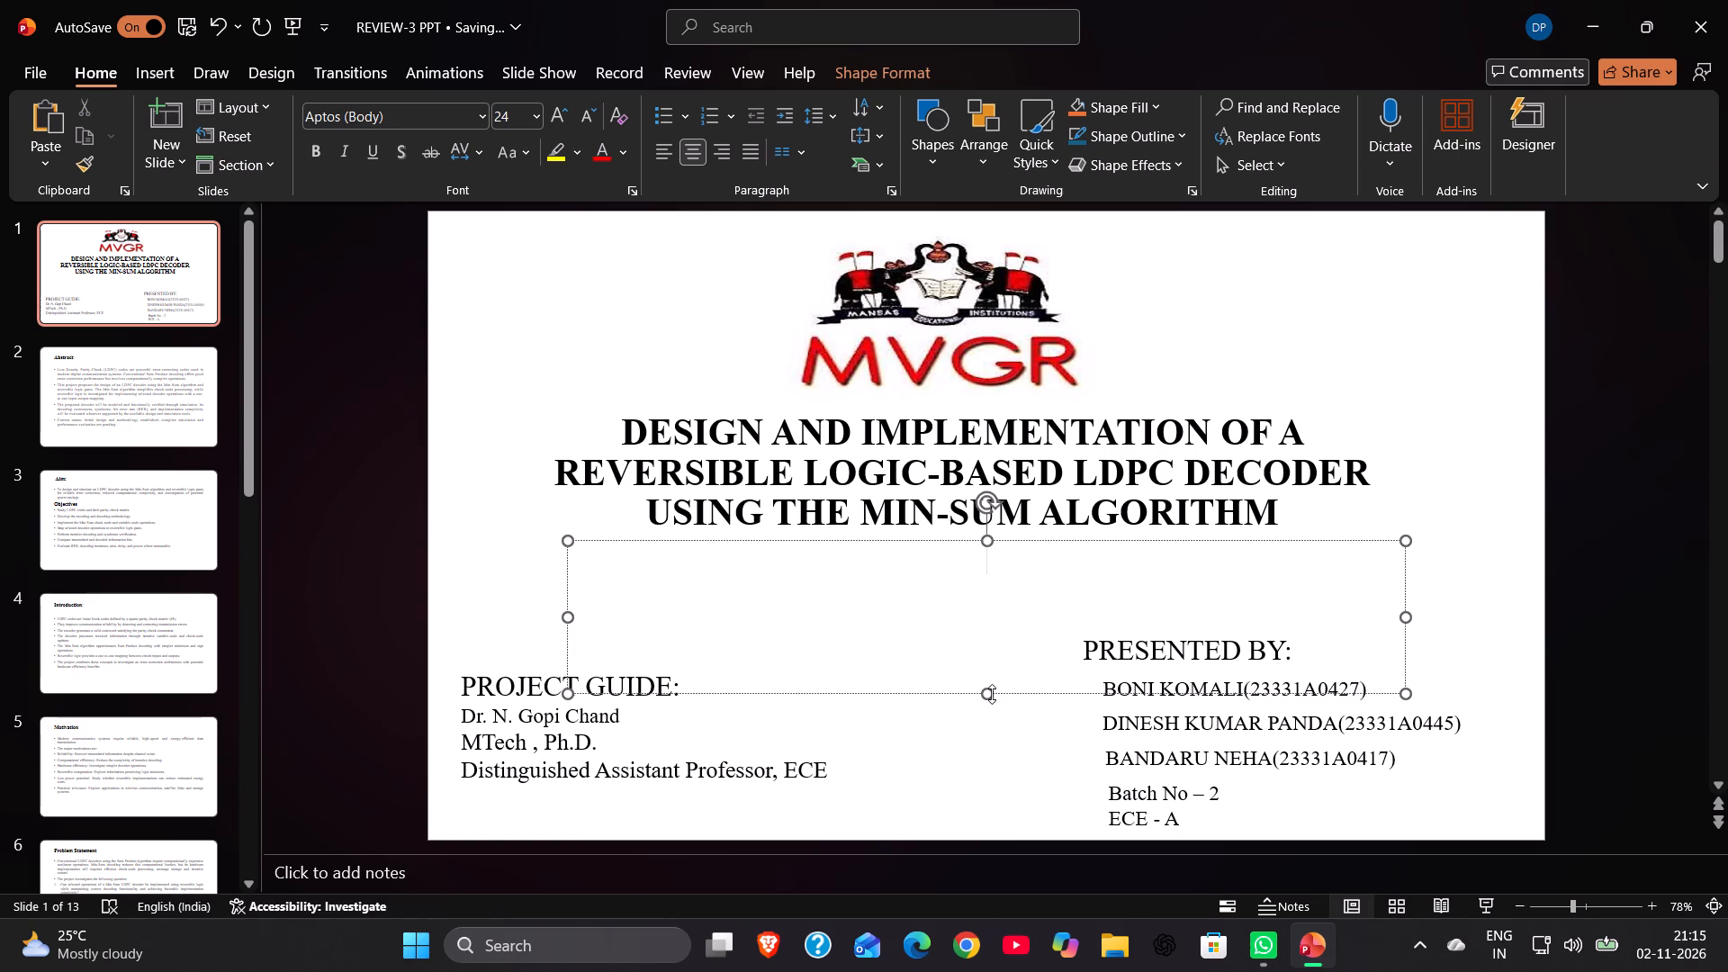
{"action": "left_click_drag", "start_coordinate": [992, 694], "coordinate": [983, 594]}
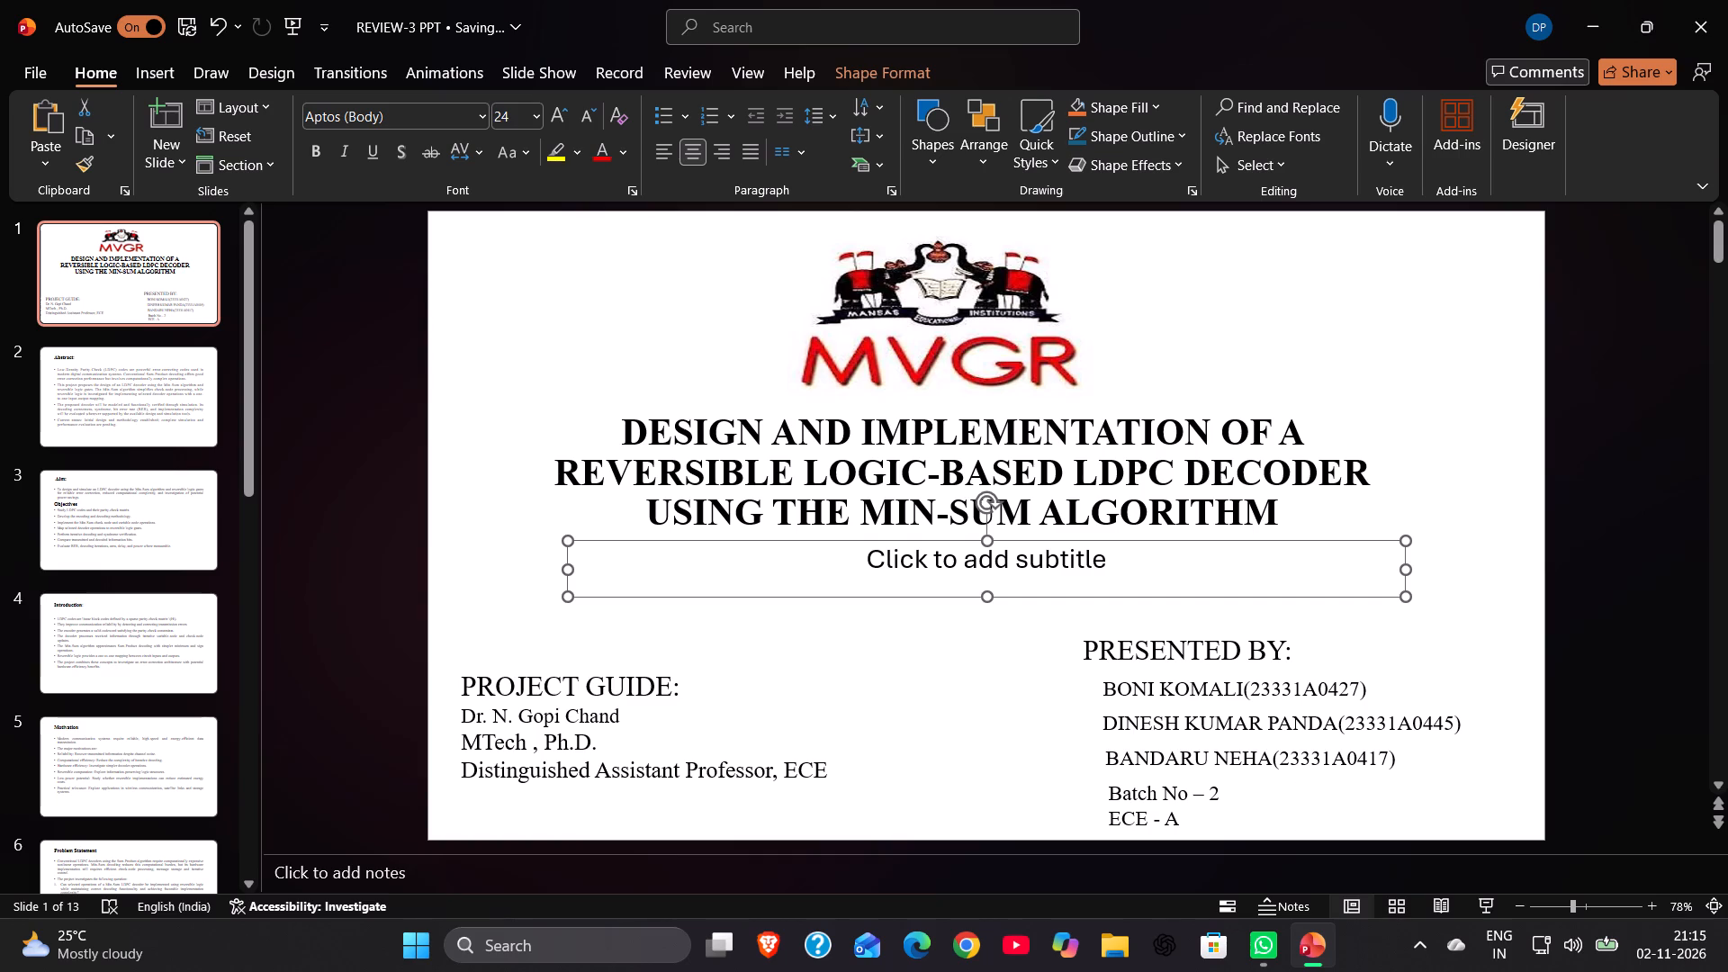
{"action": "left_click_drag", "start_coordinate": [1407, 575], "coordinate": [982, 578]}
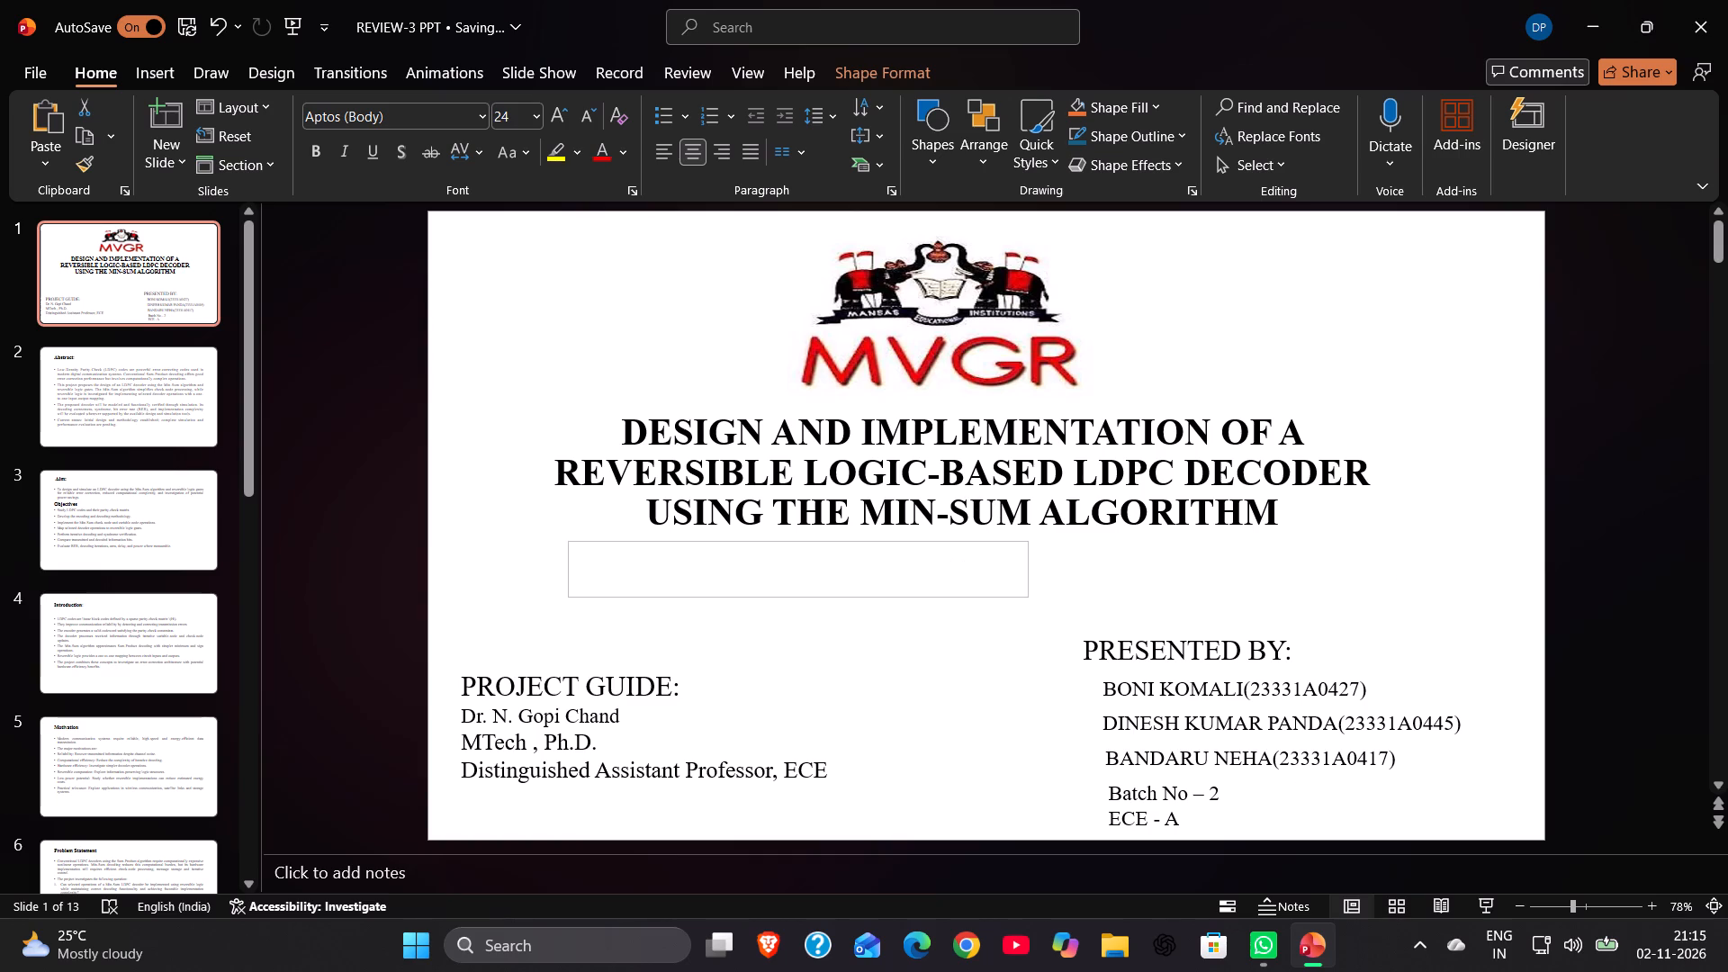
{"action": "left_click_drag", "start_coordinate": [982, 578], "coordinate": [639, 572]}
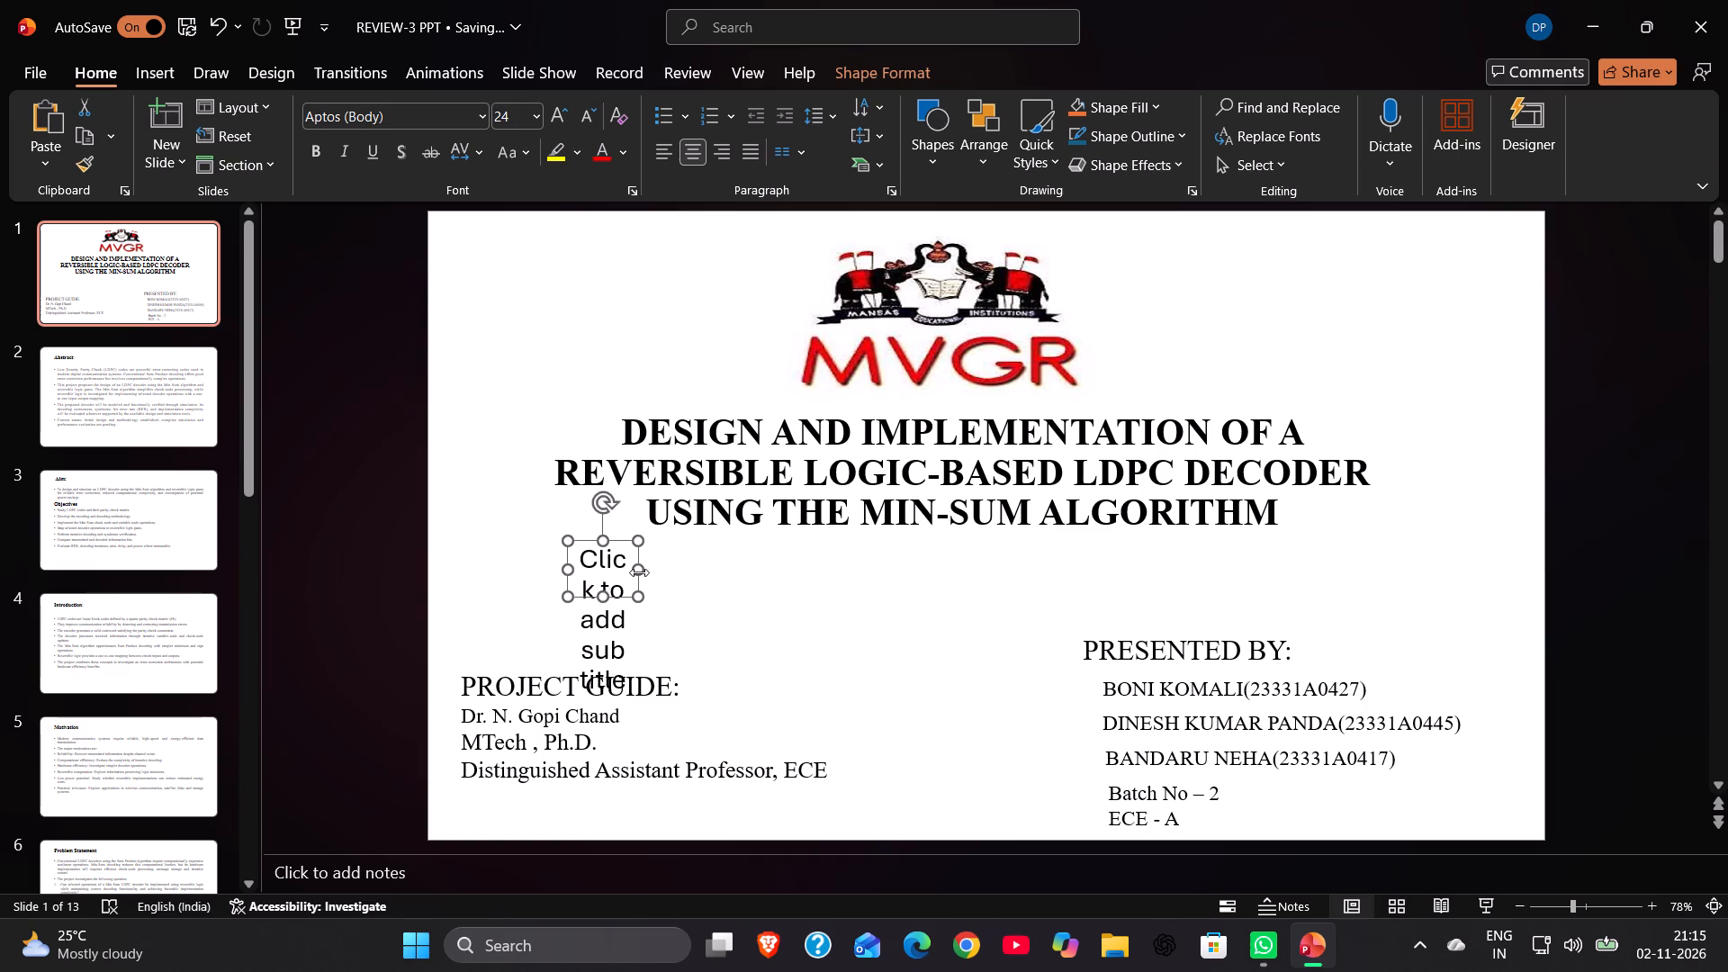
{"action": "key", "text": "BackSpace"}
{"action": "left_click", "coordinate": [353, 604]}
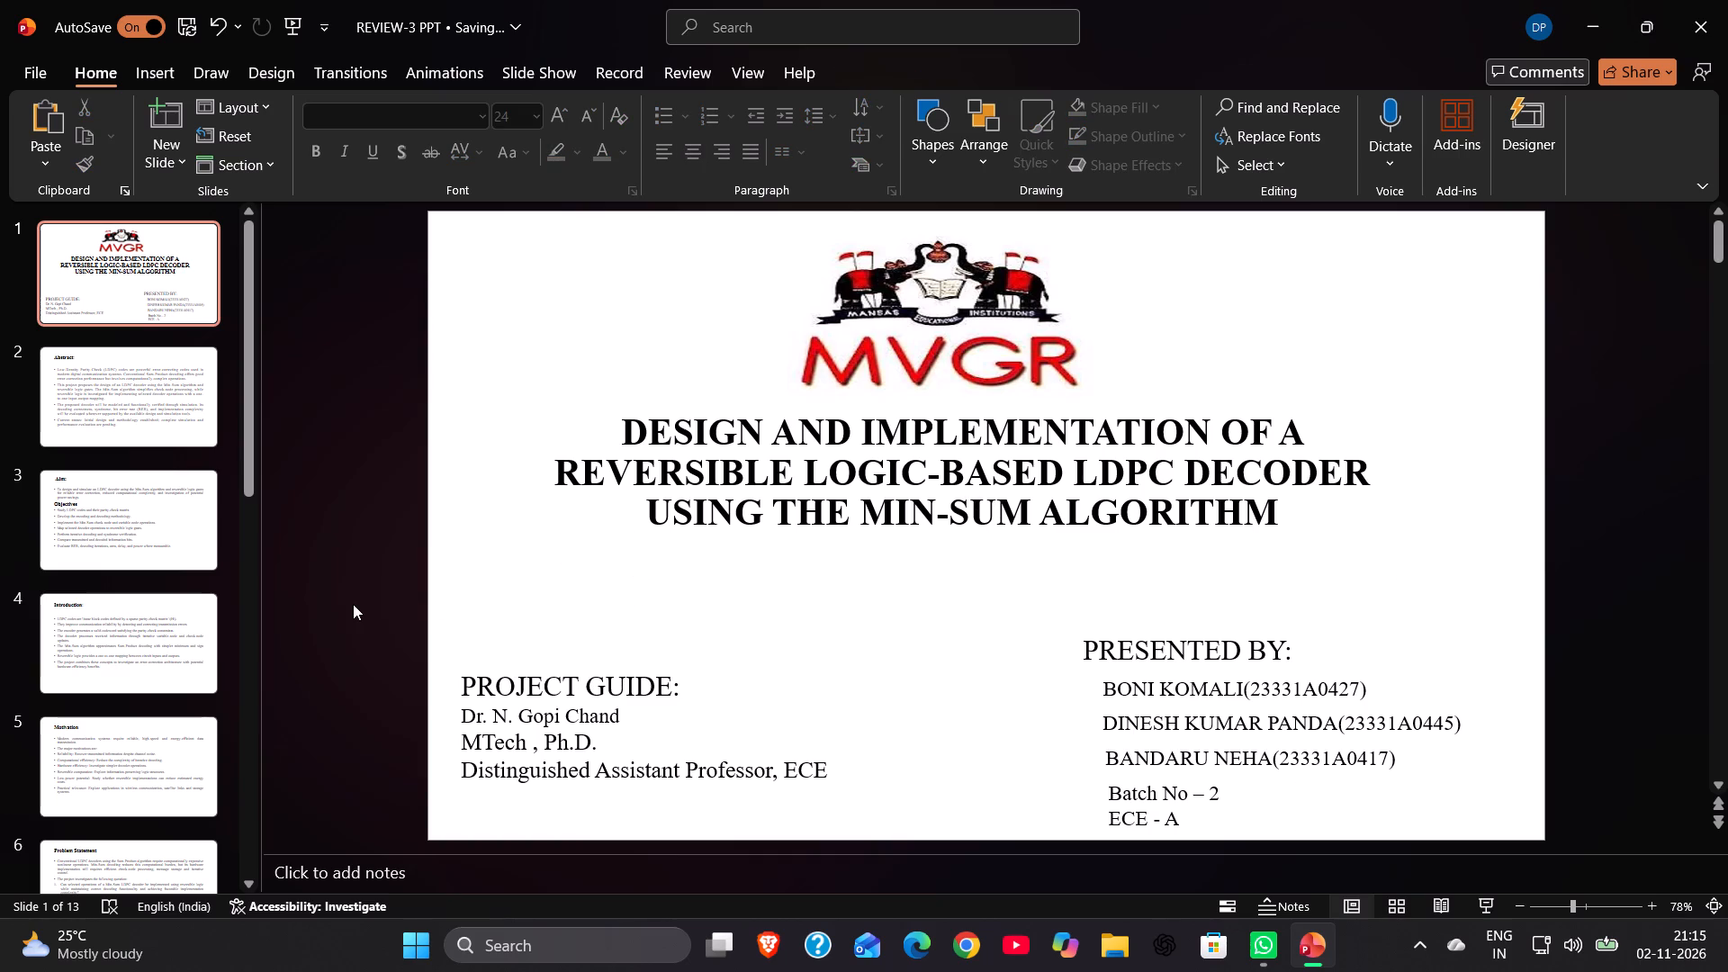
{"action": "left_click", "coordinate": [353, 604]}
Switch to File Explorer, look through the recent files list, and minimise the window.
{"action": "scroll", "coordinate": [353, 604], "scroll_direction": "down", "scroll_amount": 18}
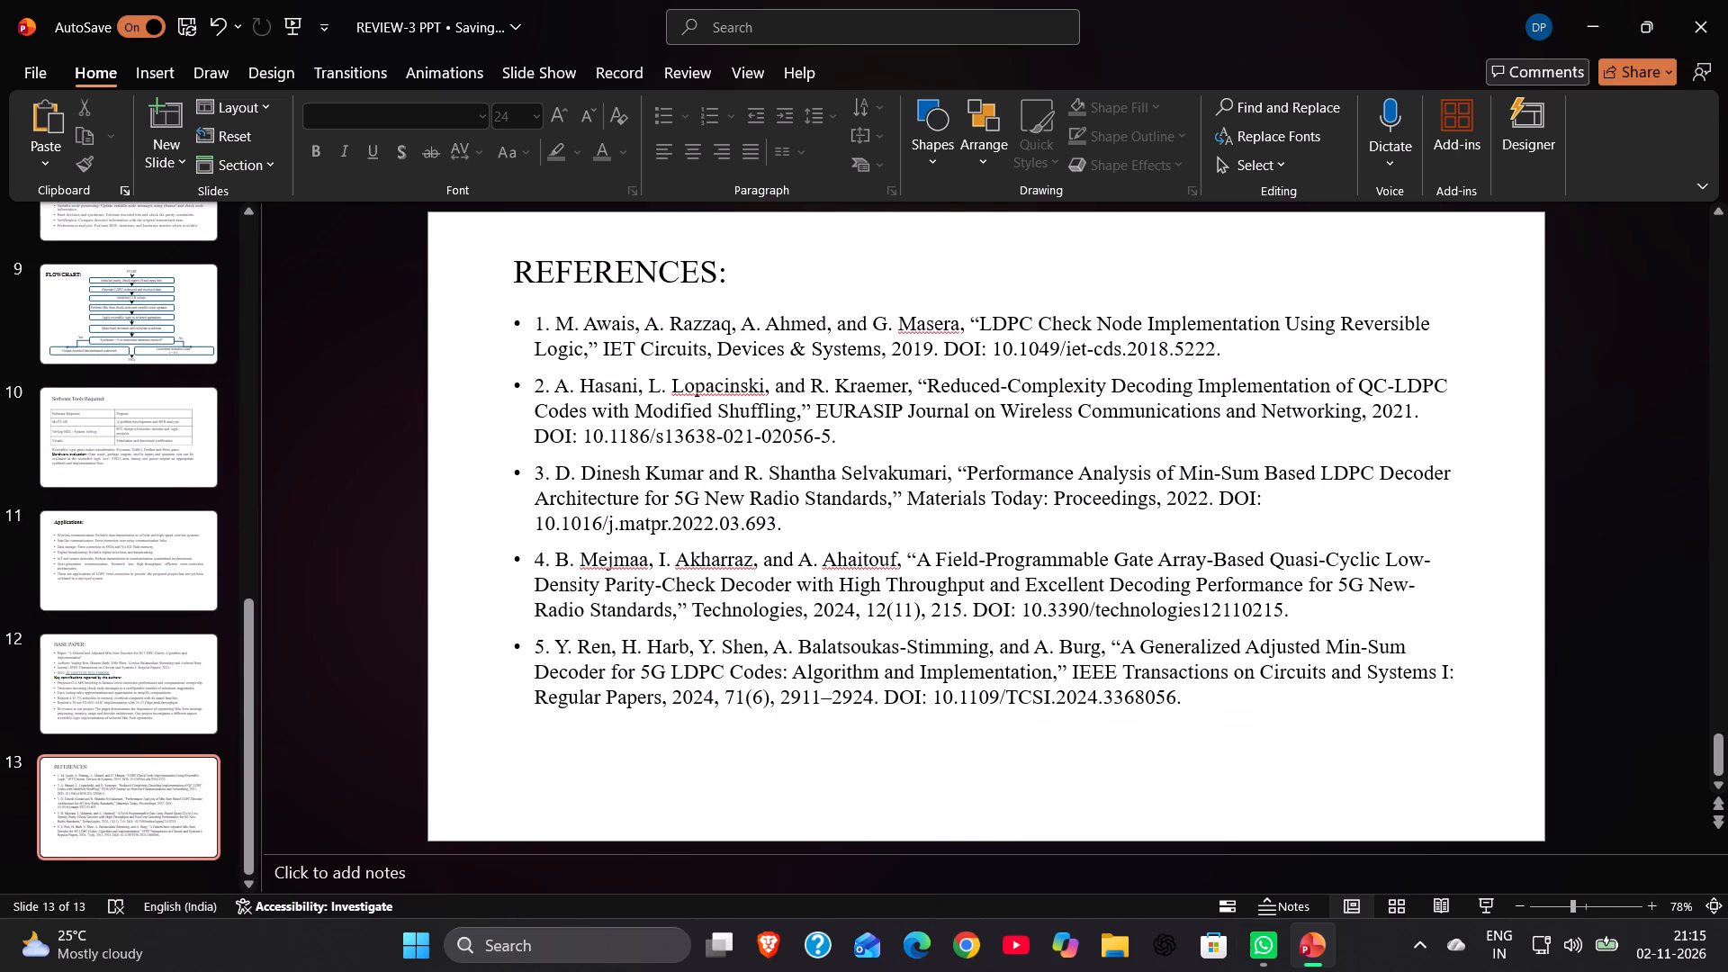
{"action": "left_click", "coordinate": [1122, 947]}
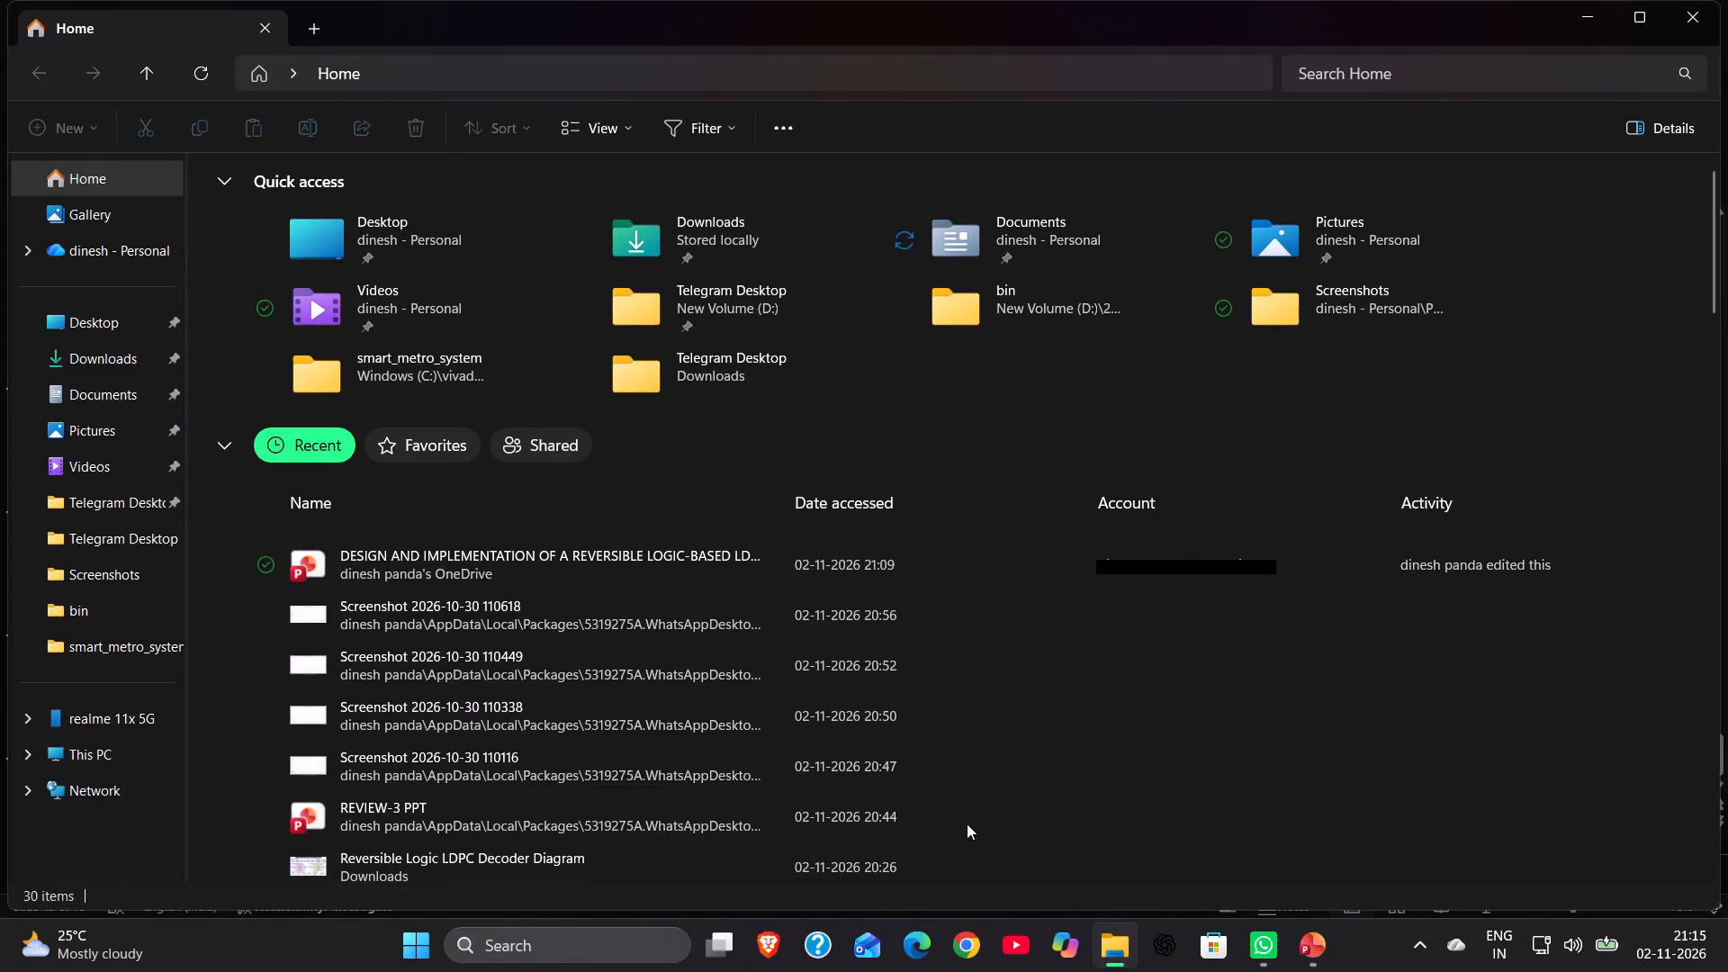
{"action": "scroll", "coordinate": [569, 645], "scroll_direction": "down", "scroll_amount": 3}
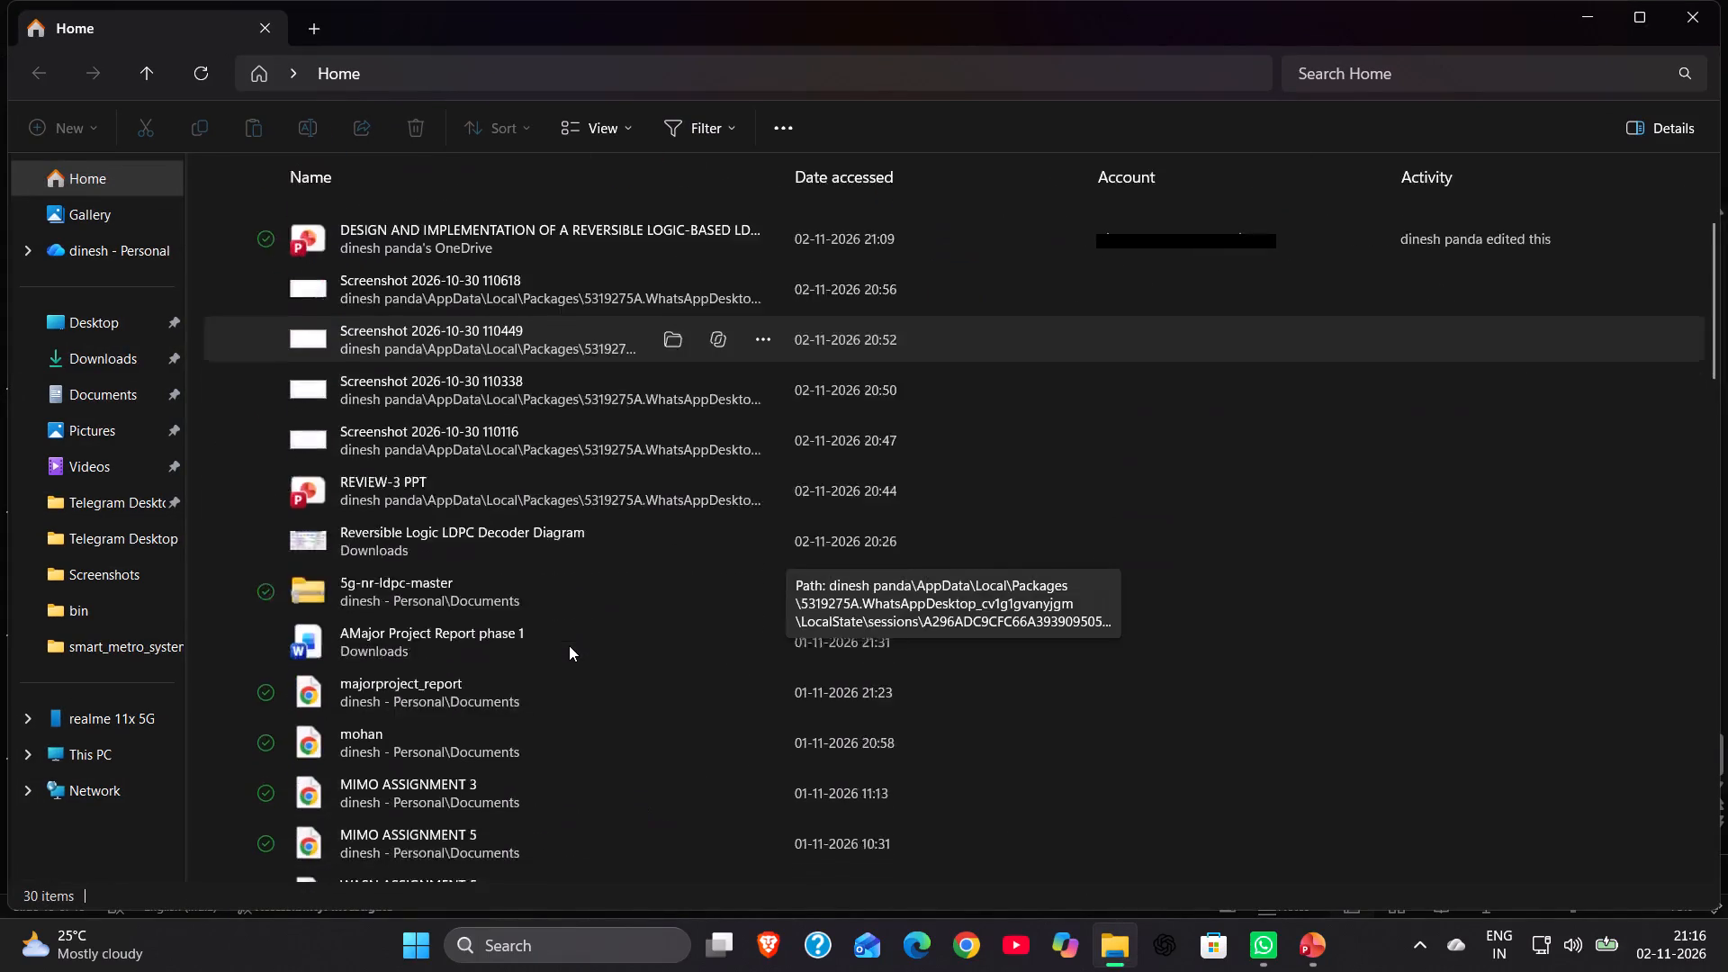
{"action": "scroll", "coordinate": [569, 645], "scroll_direction": "down", "scroll_amount": 1}
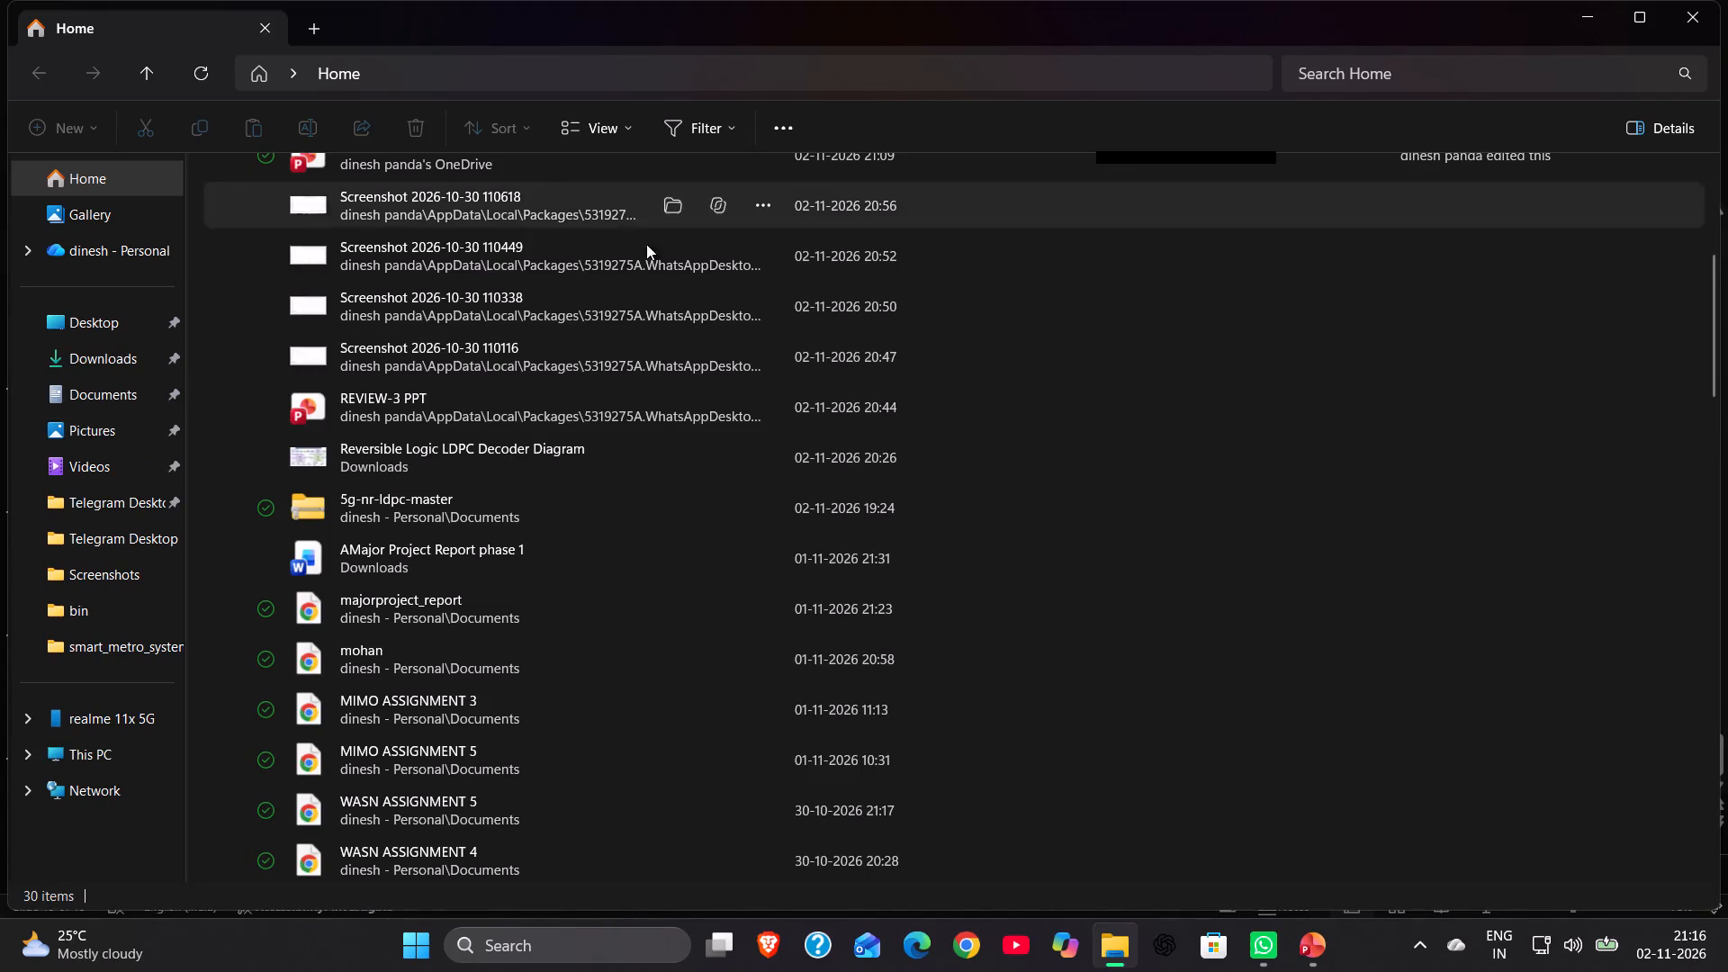
{"action": "scroll", "coordinate": [661, 255], "scroll_direction": "up", "scroll_amount": 9}
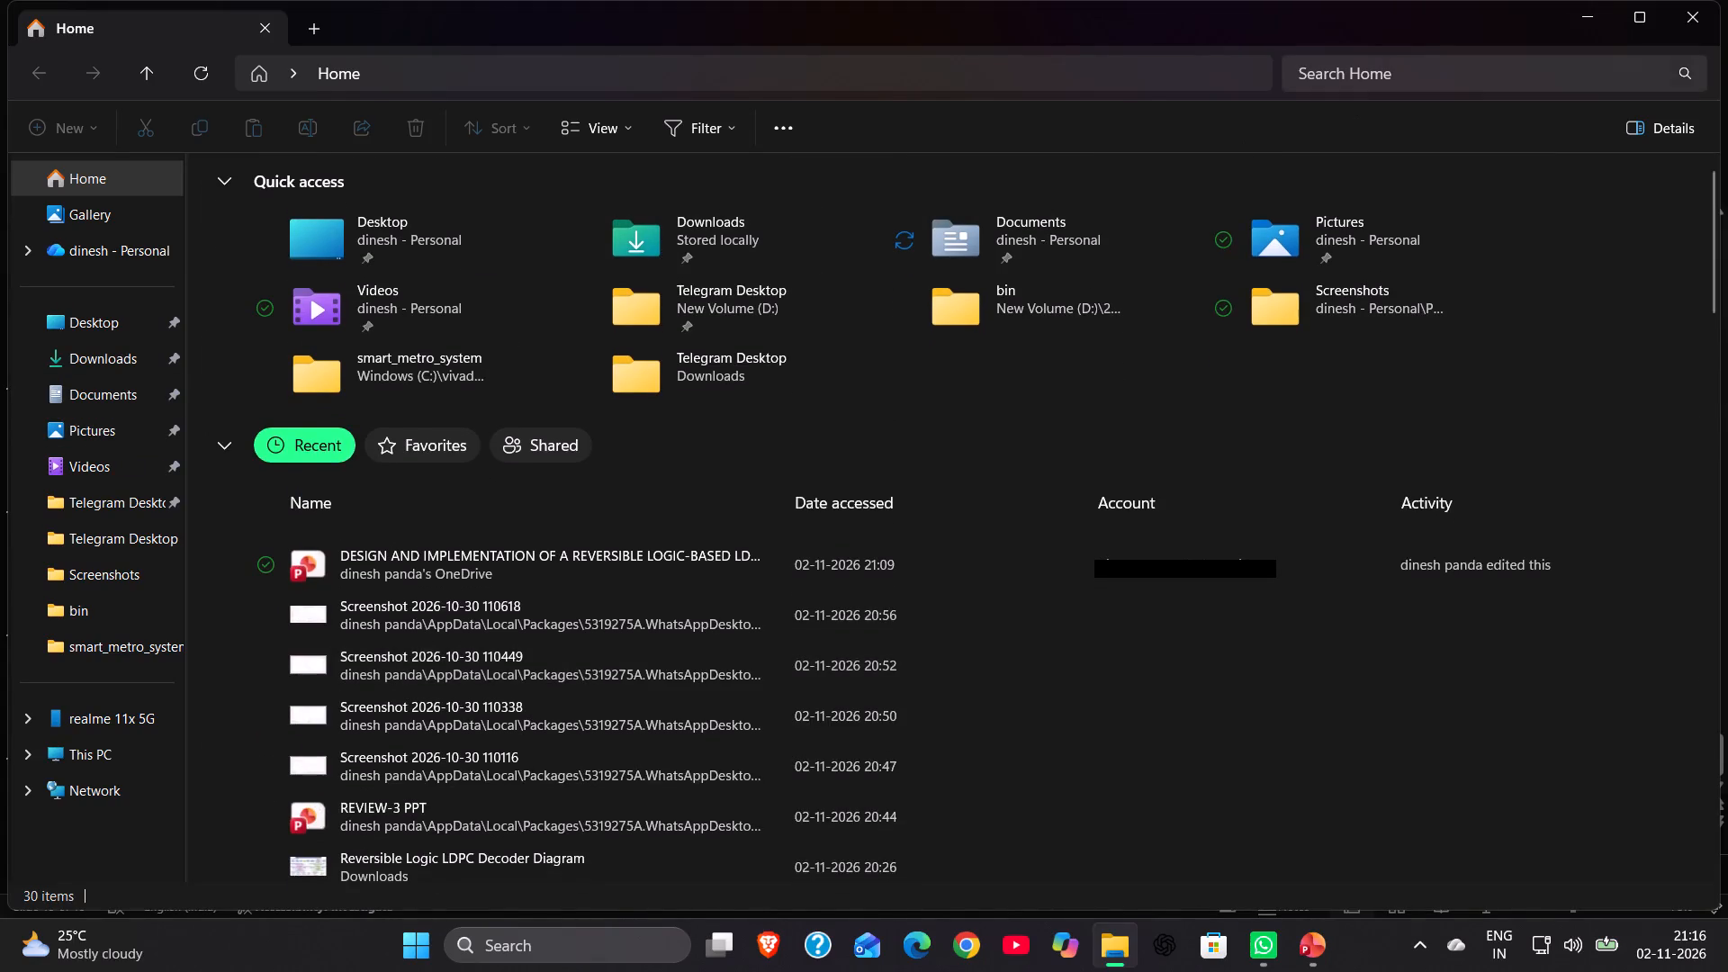
{"action": "left_click", "coordinate": [1600, 15]}
Review the presentation's slides from the title slide through the Block Diagram and Flowchart slides to the References slide.
{"action": "scroll", "coordinate": [728, 426], "scroll_direction": "up", "scroll_amount": 3}
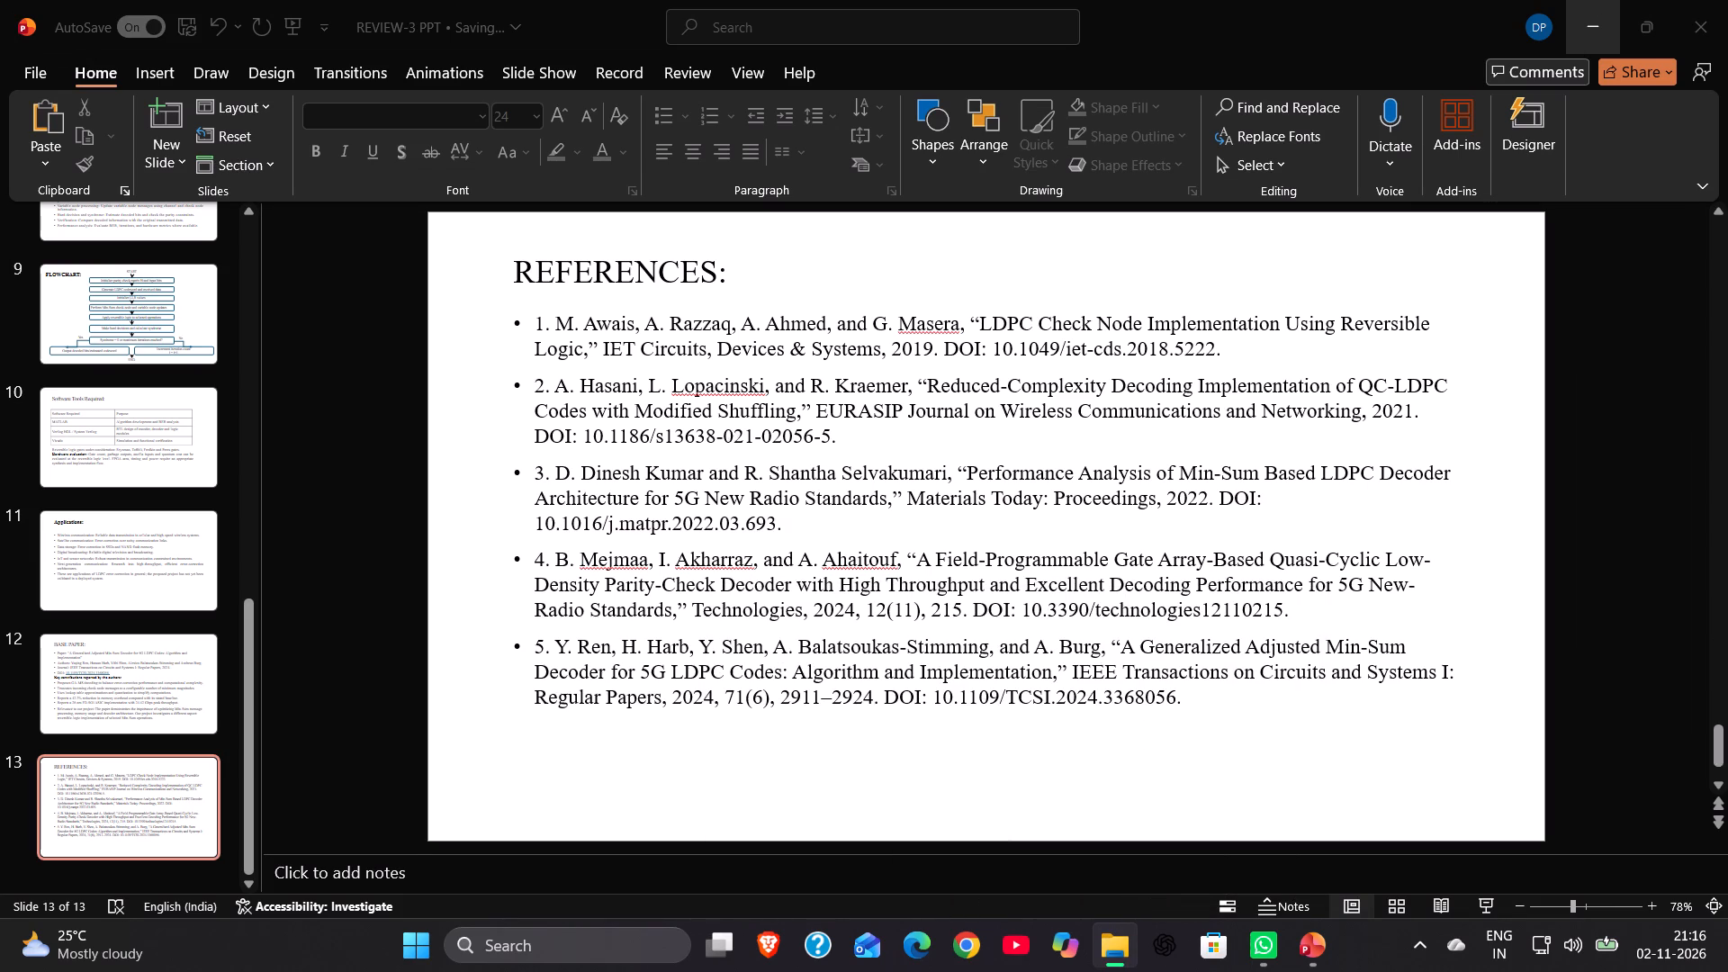
{"action": "scroll", "coordinate": [728, 426], "scroll_direction": "up", "scroll_amount": 6}
{"action": "left_click", "coordinate": [124, 521]}
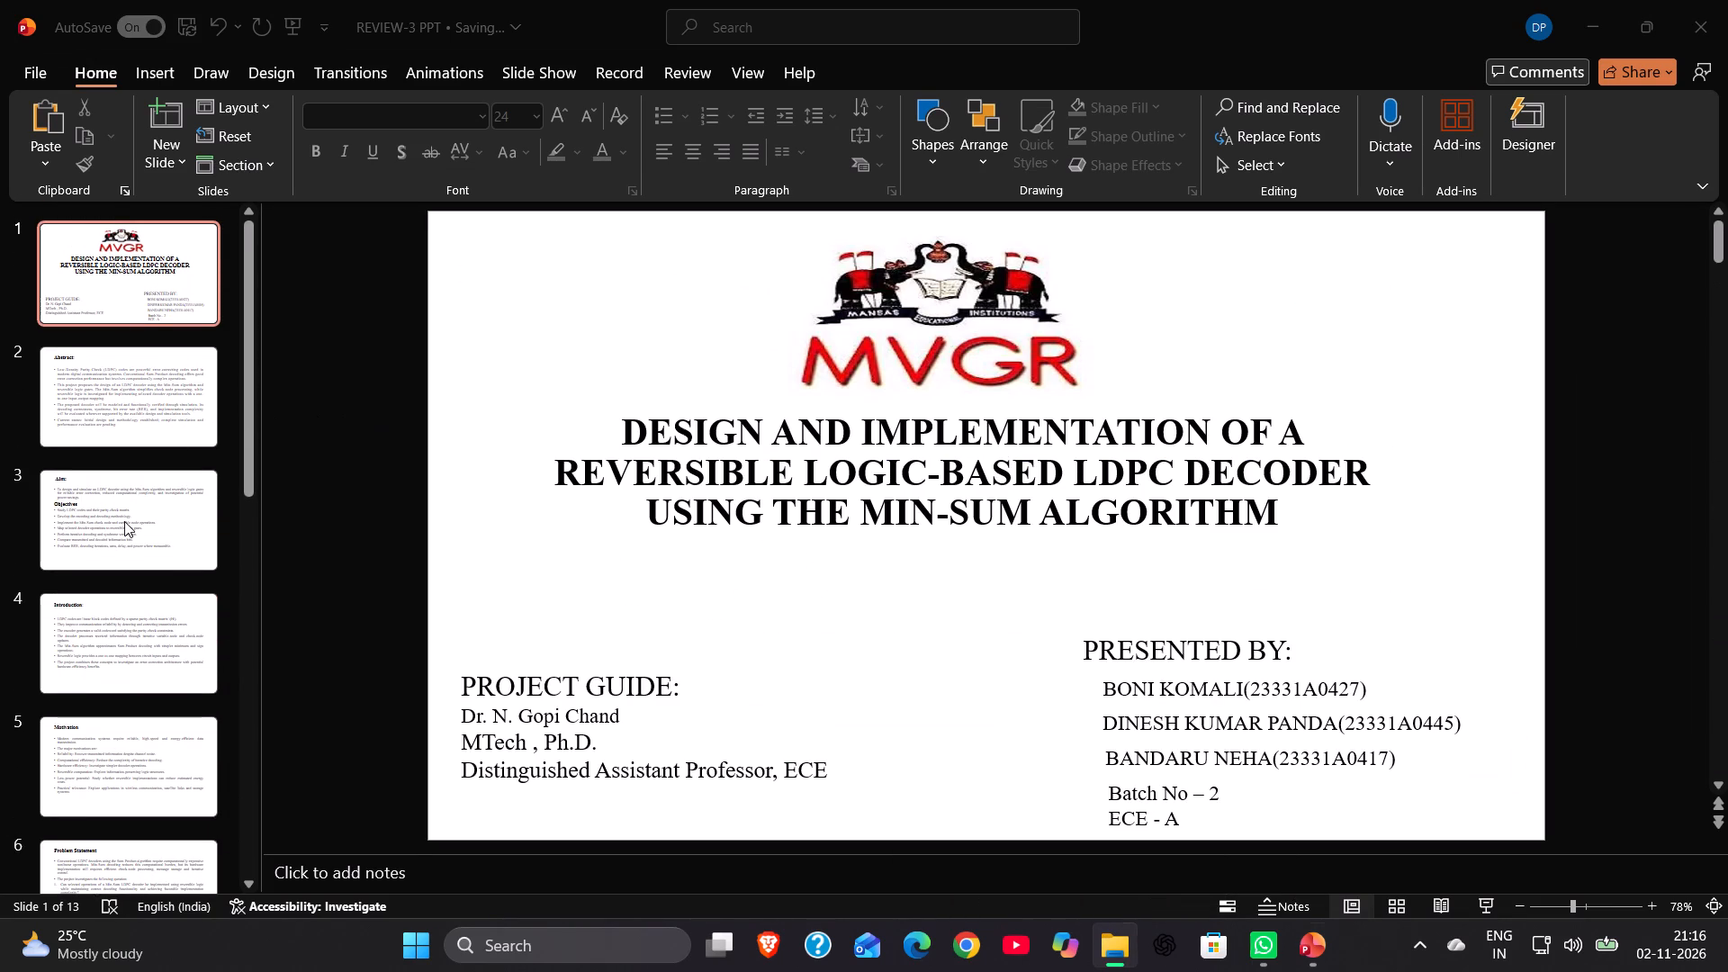
{"action": "left_click", "coordinate": [129, 634]}
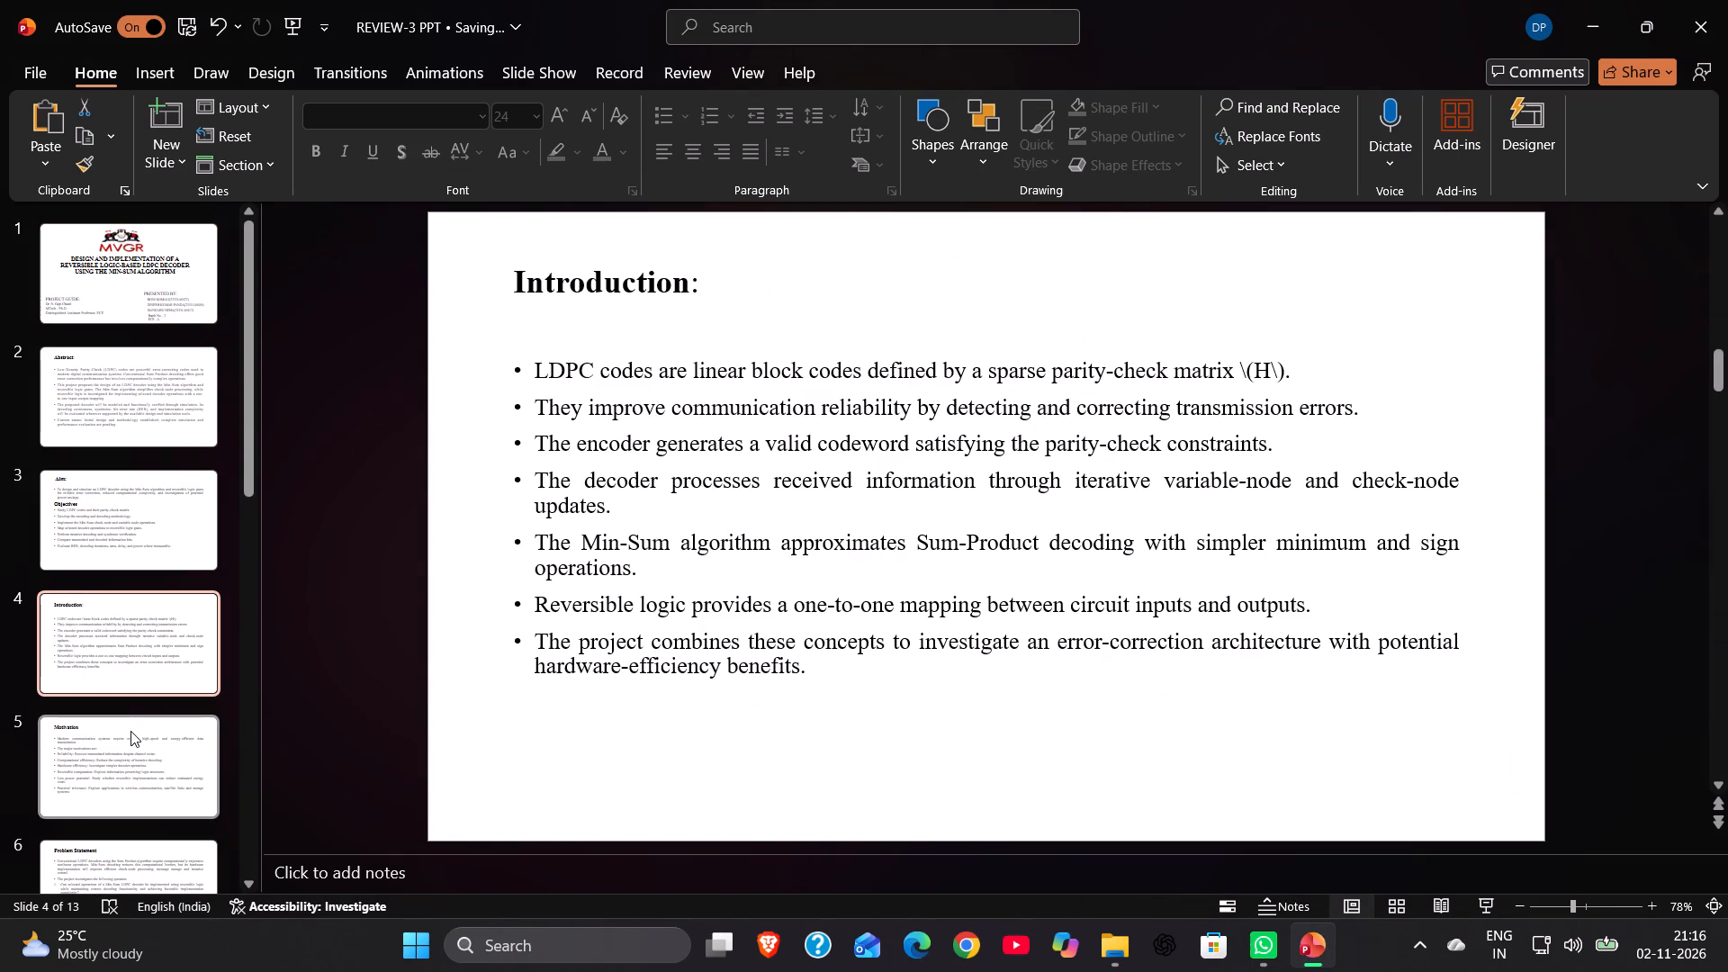
{"action": "left_click", "coordinate": [130, 731]}
{"action": "key", "text": "Down"}
{"action": "key", "text": "Down"}
{"action": "key", "text": "Down"}
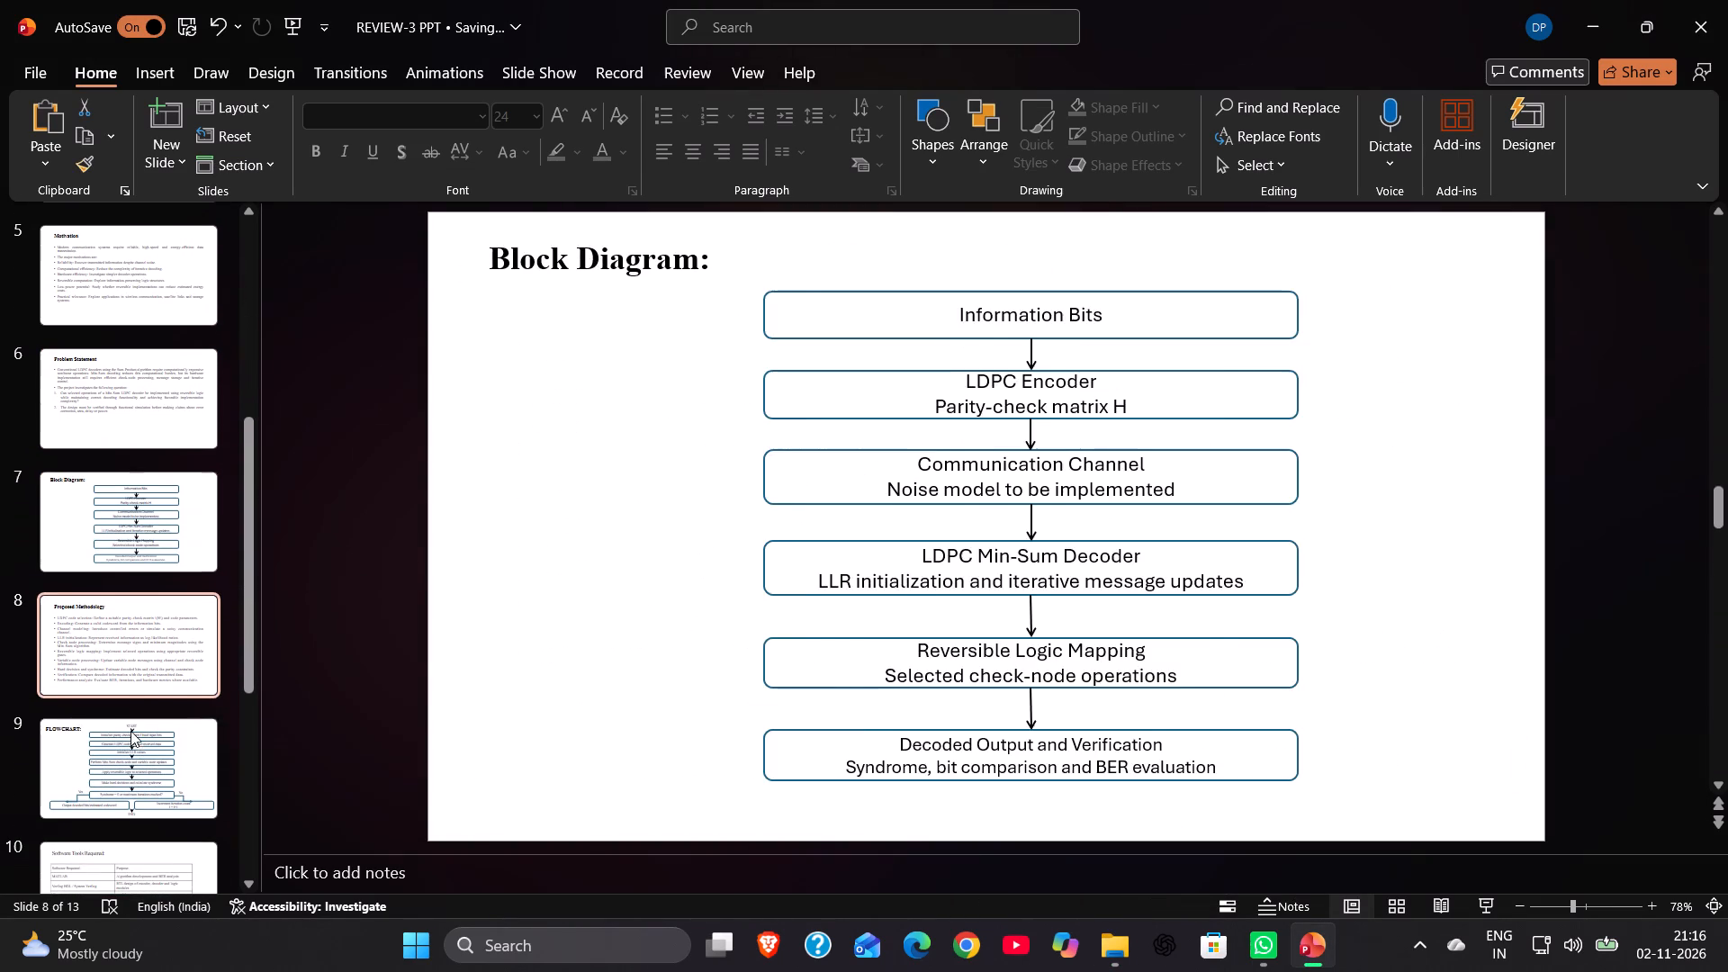
{"action": "key", "text": "Down"}
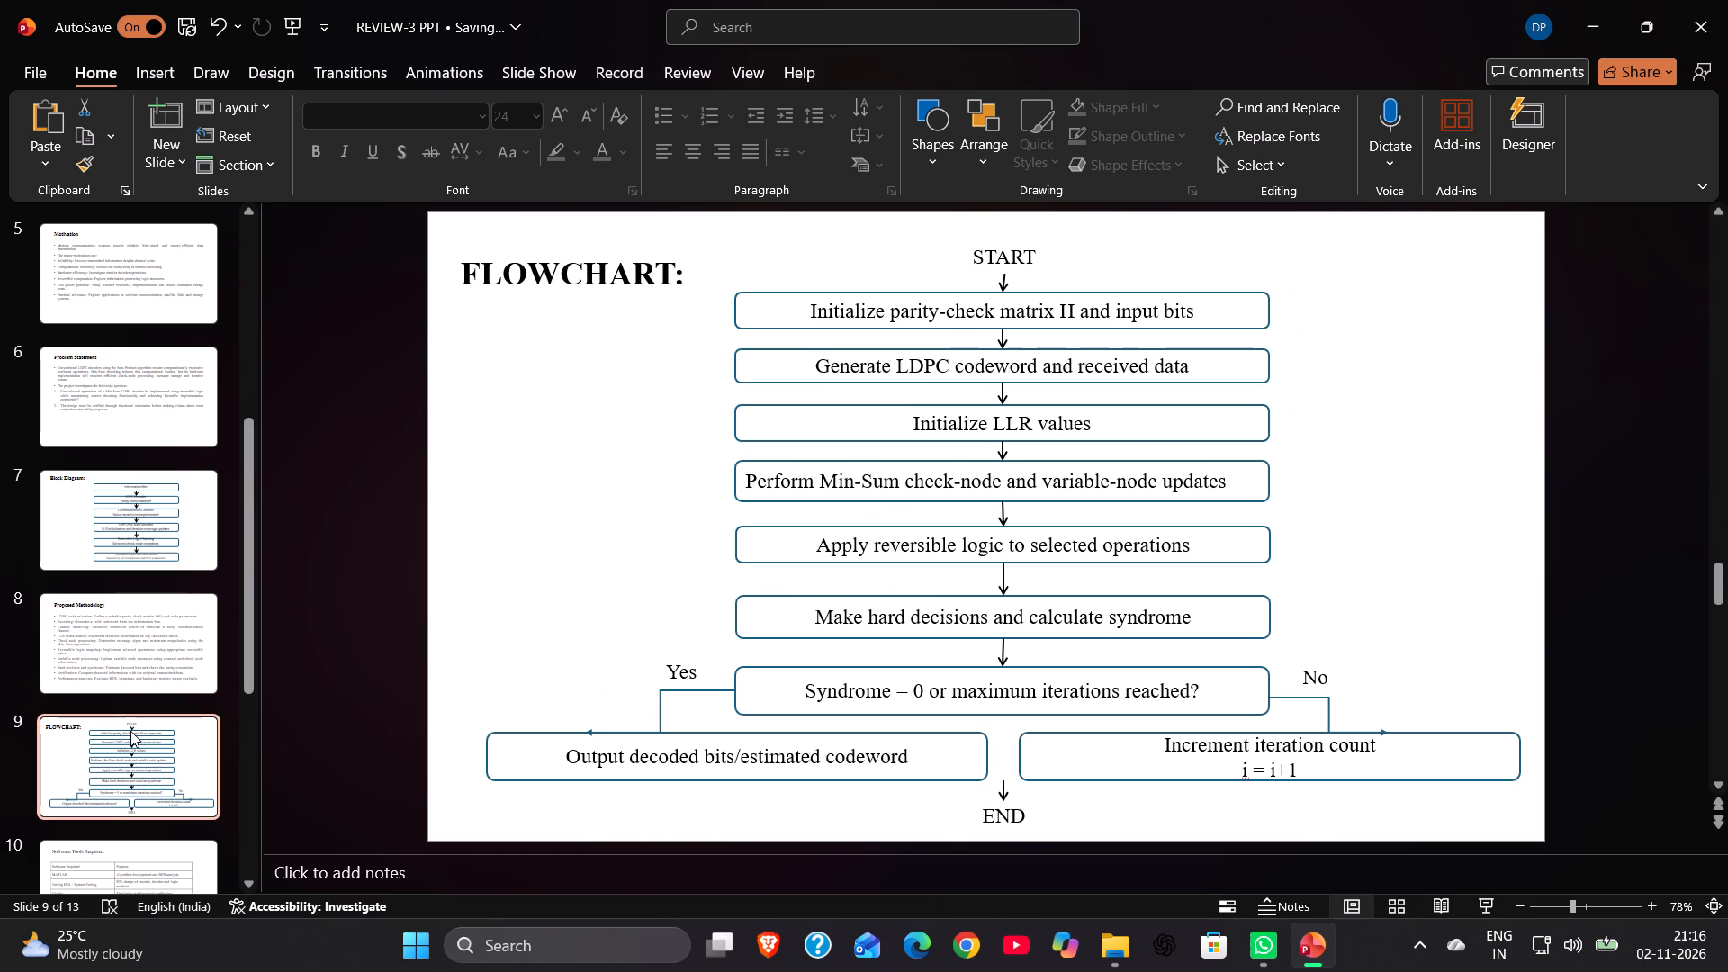
{"action": "key", "text": "Down"}
{"action": "key", "text": "Down"}
{"action": "key", "text": "Down"}
{"action": "key", "text": "Down"}
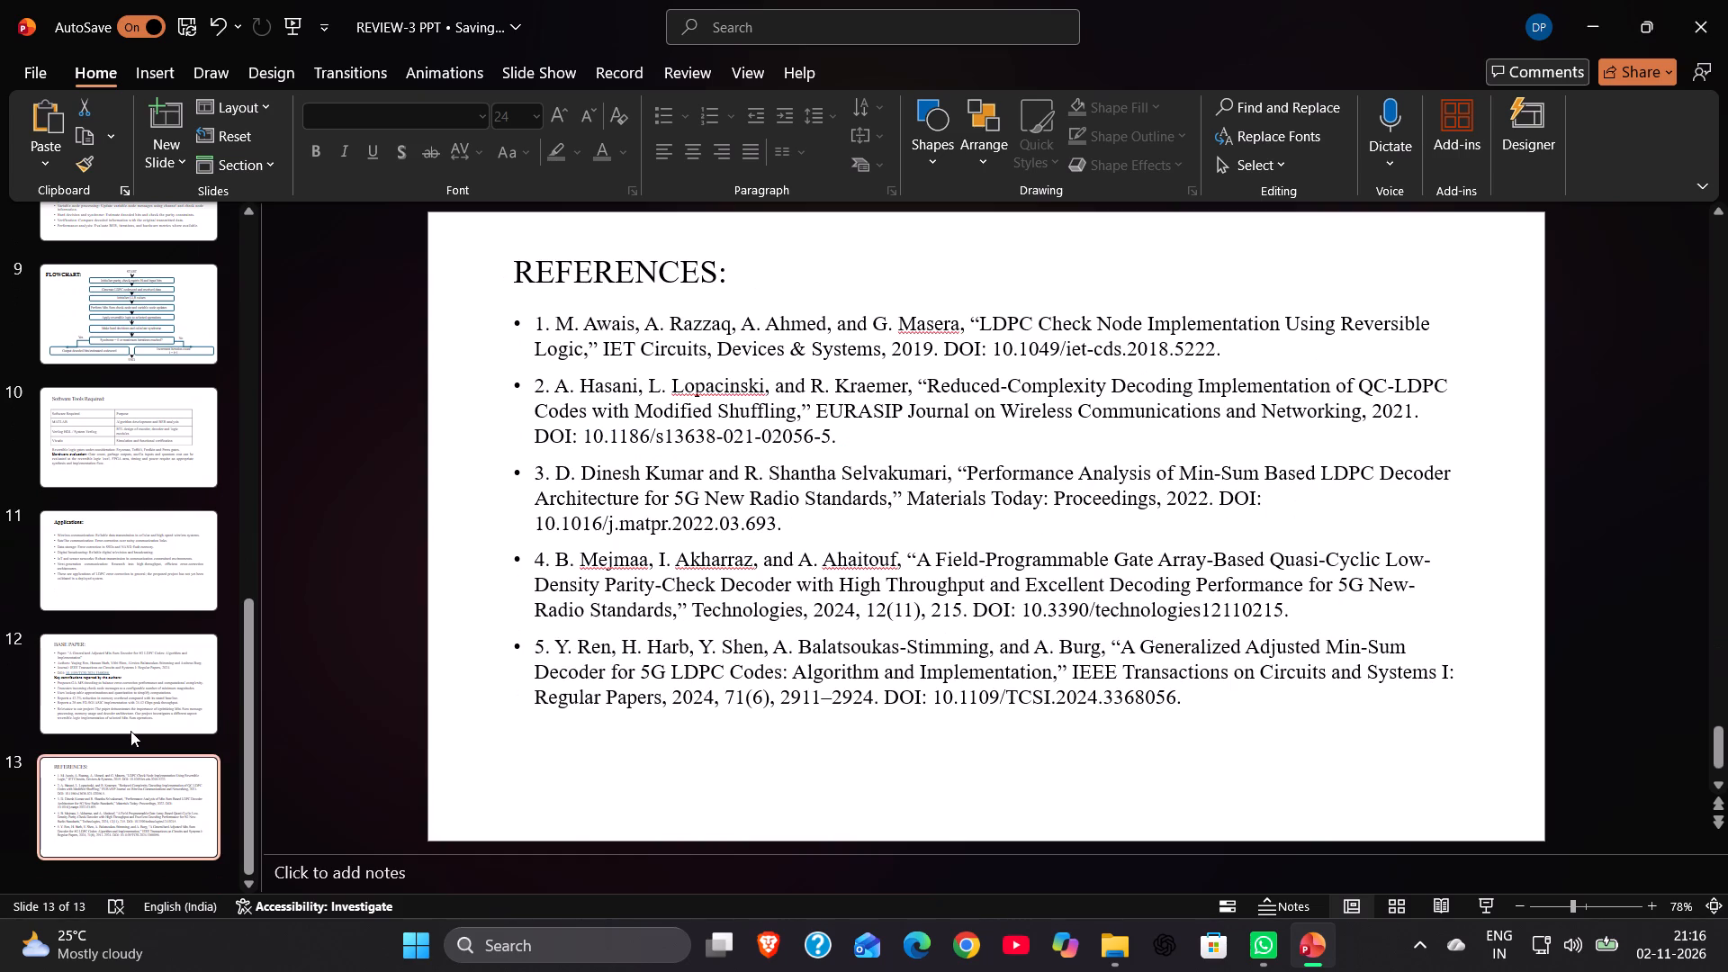
Insert a new title-and-content slide between the Base Paper and References slides and open its title for editing.
{"action": "key", "text": "Up"}
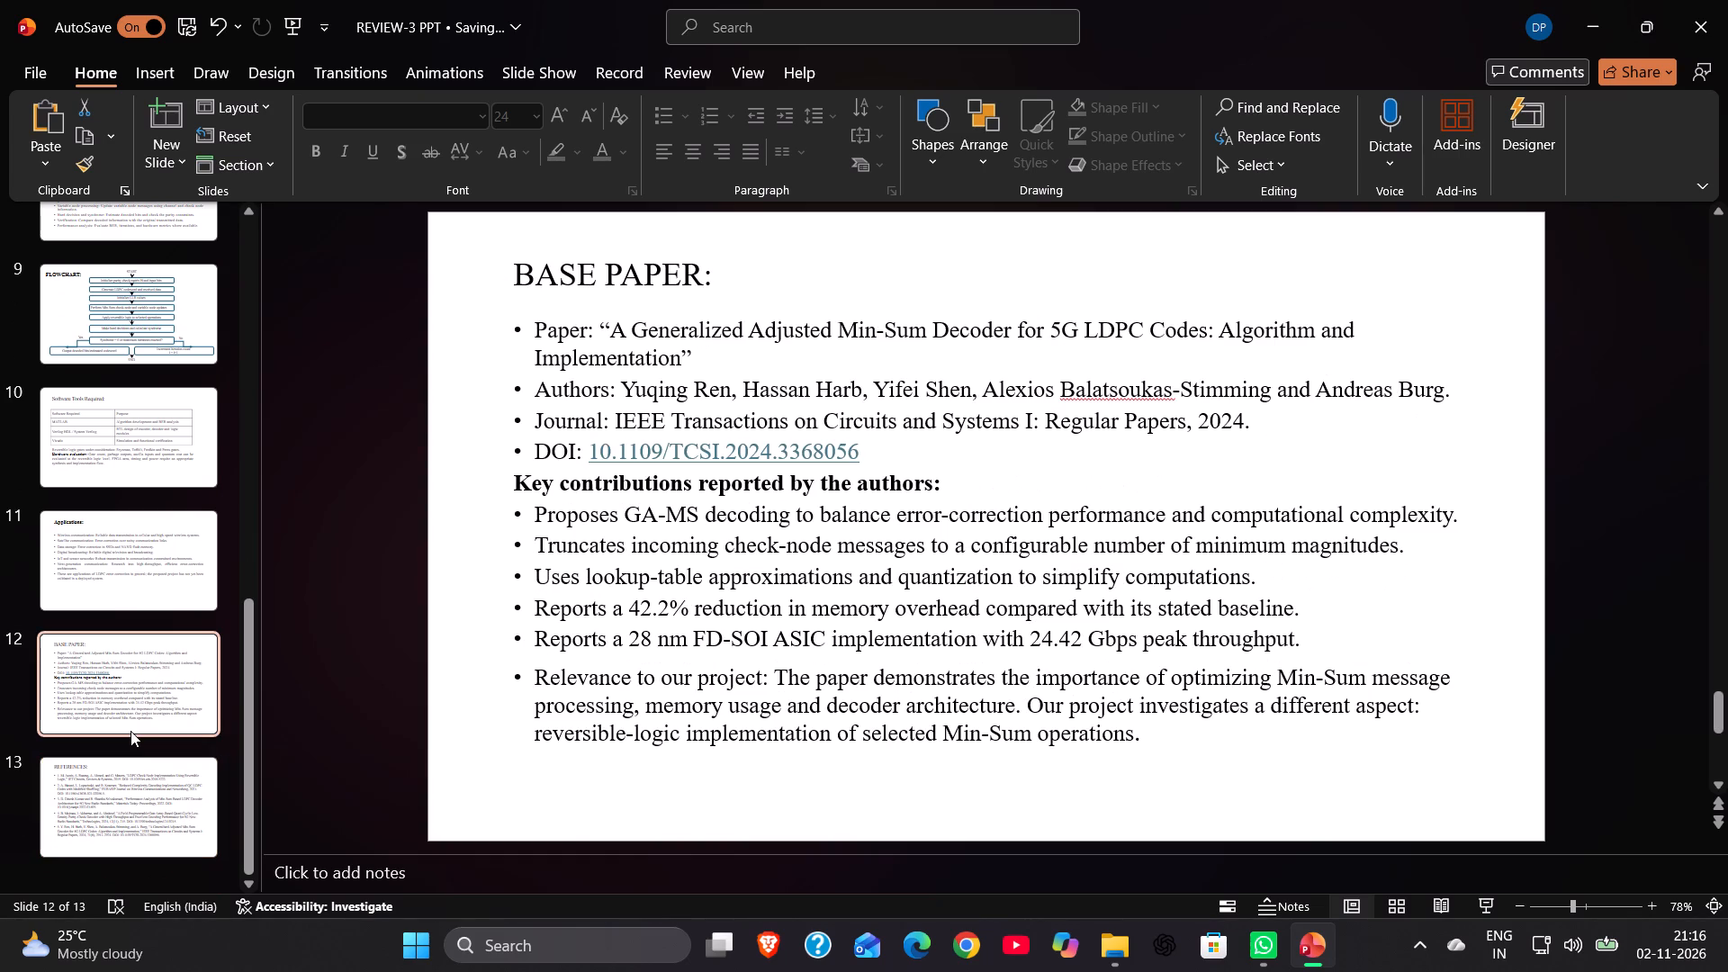
{"action": "left_click", "coordinate": [176, 126]}
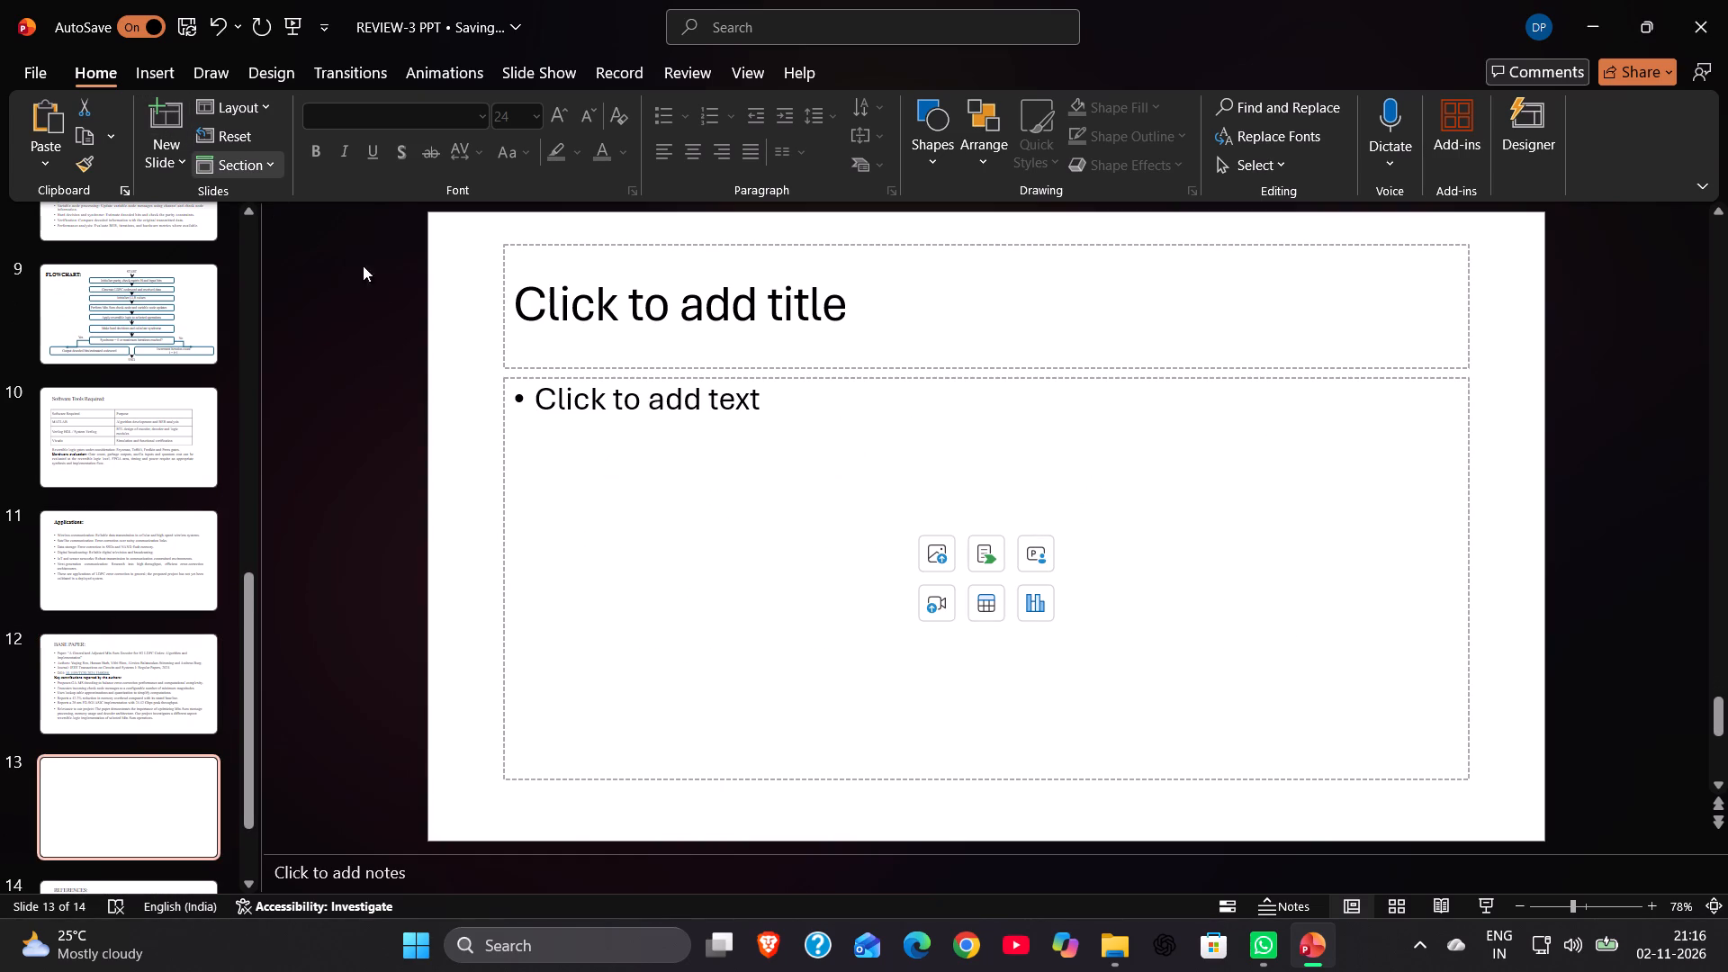
{"action": "left_click", "coordinate": [589, 335]}
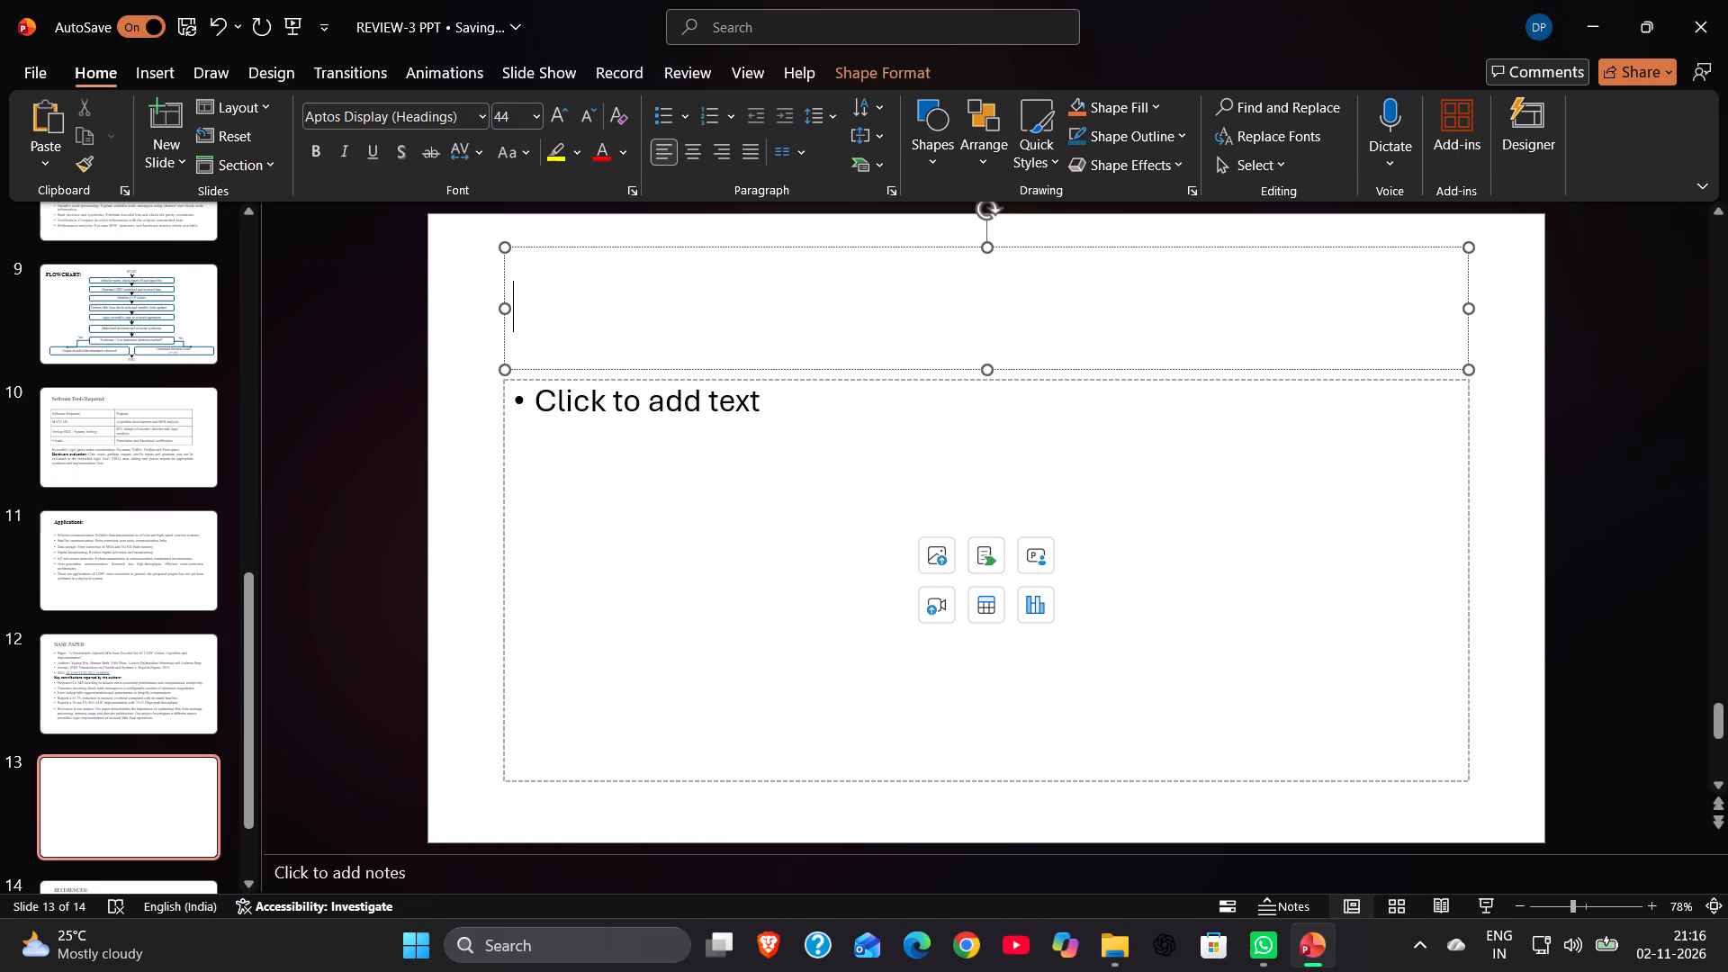
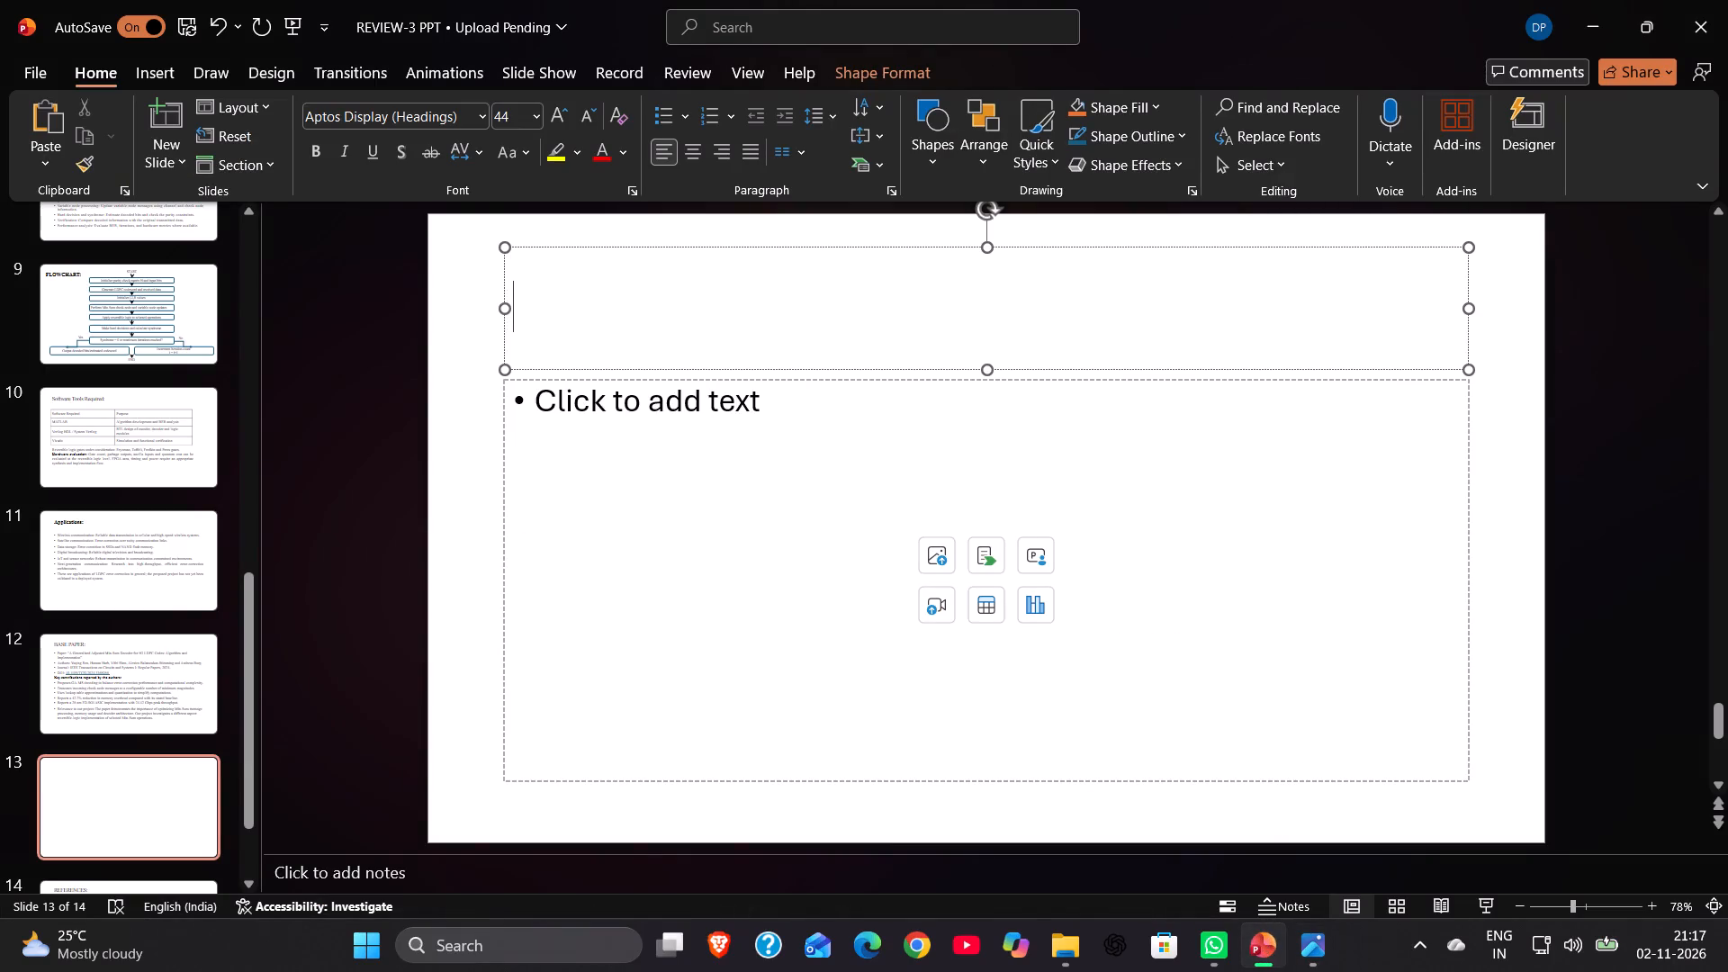
{"action": "left_click", "coordinate": [668, 492]}
{"action": "left_click", "coordinate": [614, 294]}
{"action": "key", "text": "ctrl+v"}
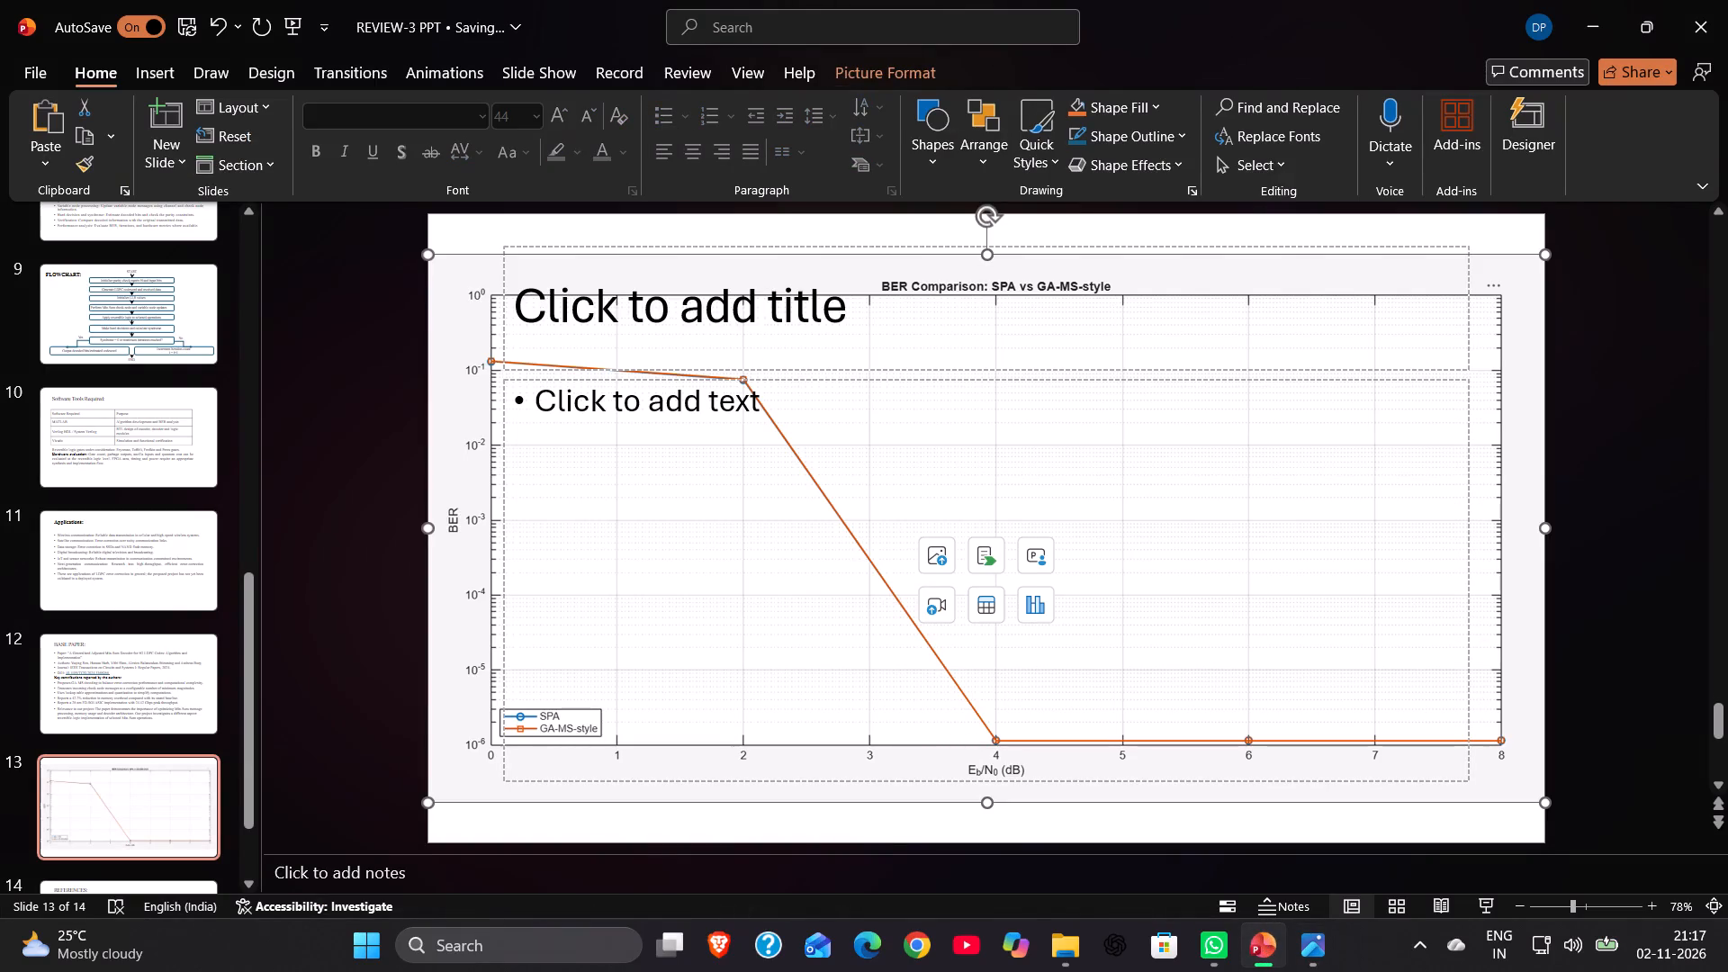
Select the empty body text placeholder overlapping the pasted BER graph on slide 13.
{"action": "left_click", "coordinate": [666, 444]}
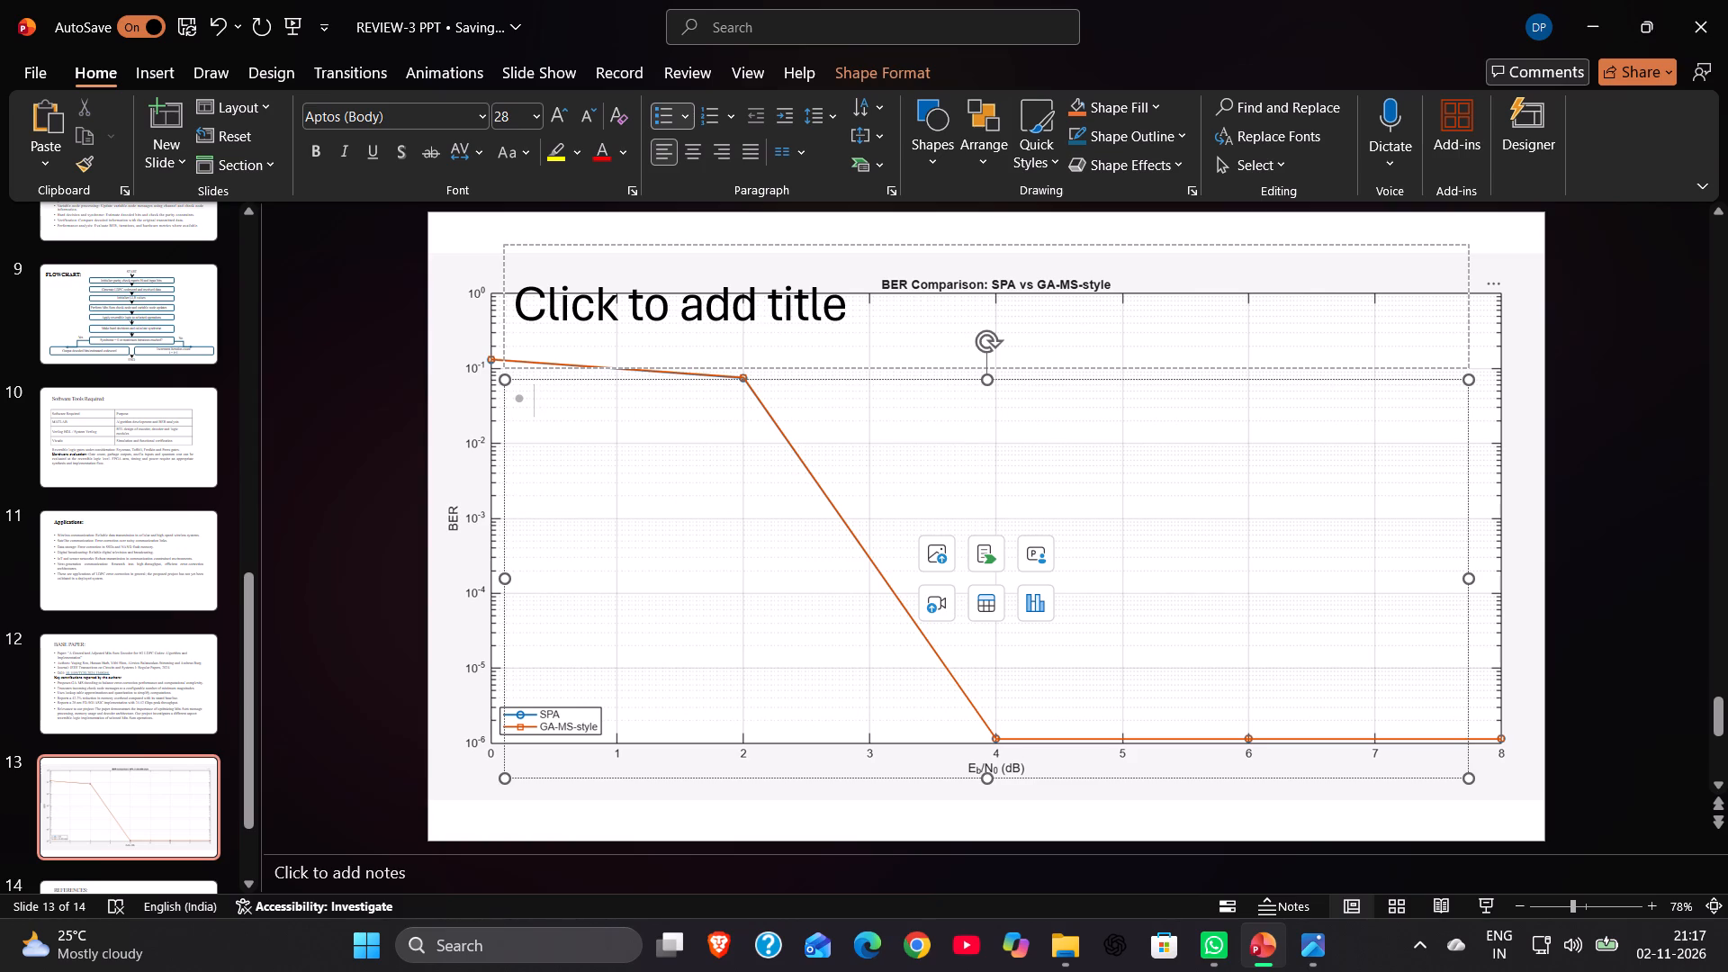
Shrink the BER comparison graph on slide 13 from its upper-left corner to free space for the title.
{"action": "left_click", "coordinate": [355, 491]}
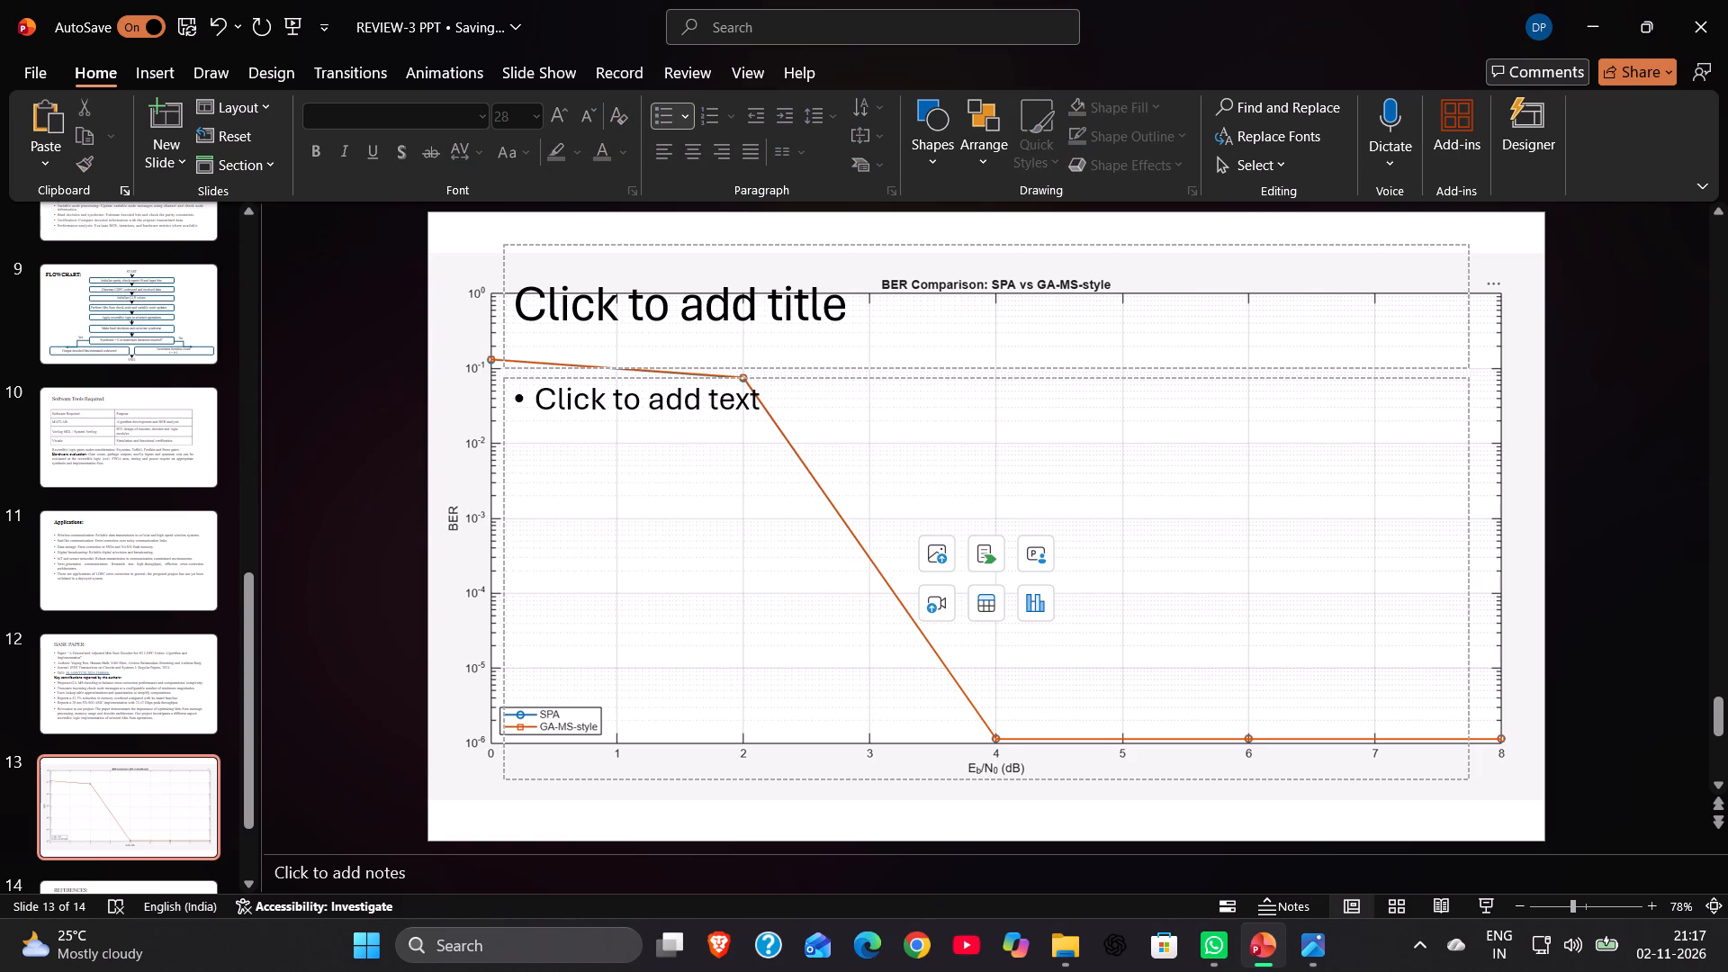
{"action": "left_click", "coordinate": [502, 302]}
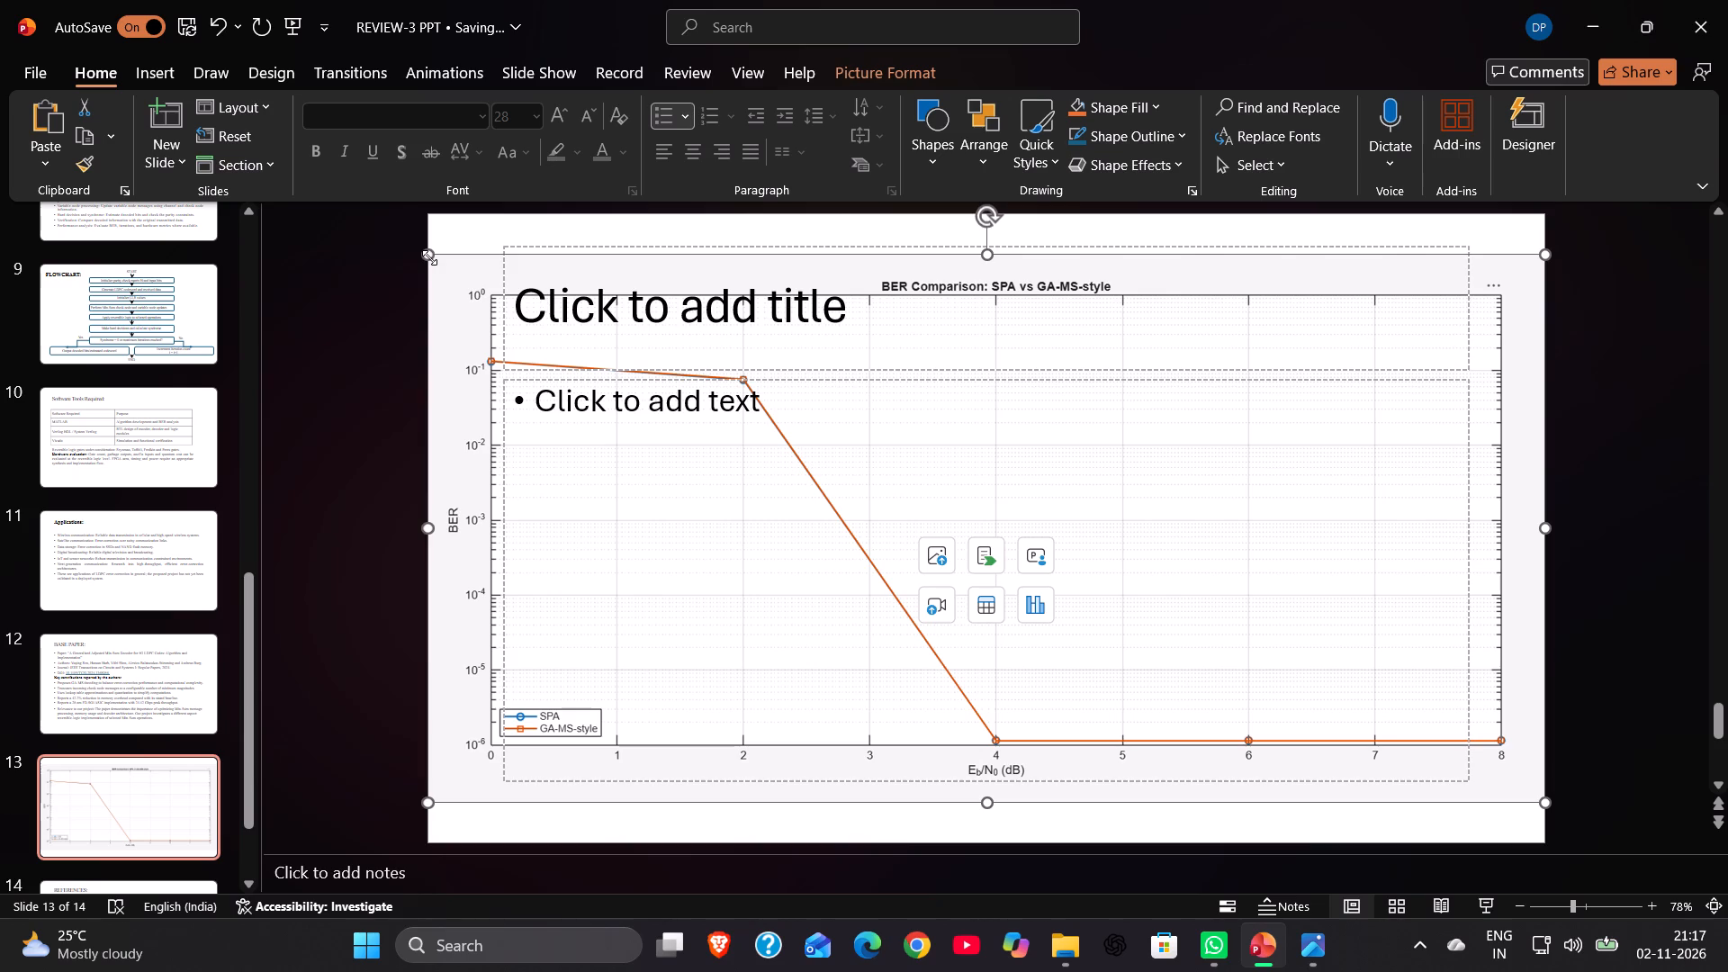
{"action": "left_click_drag", "start_coordinate": [429, 257], "coordinate": [524, 422]}
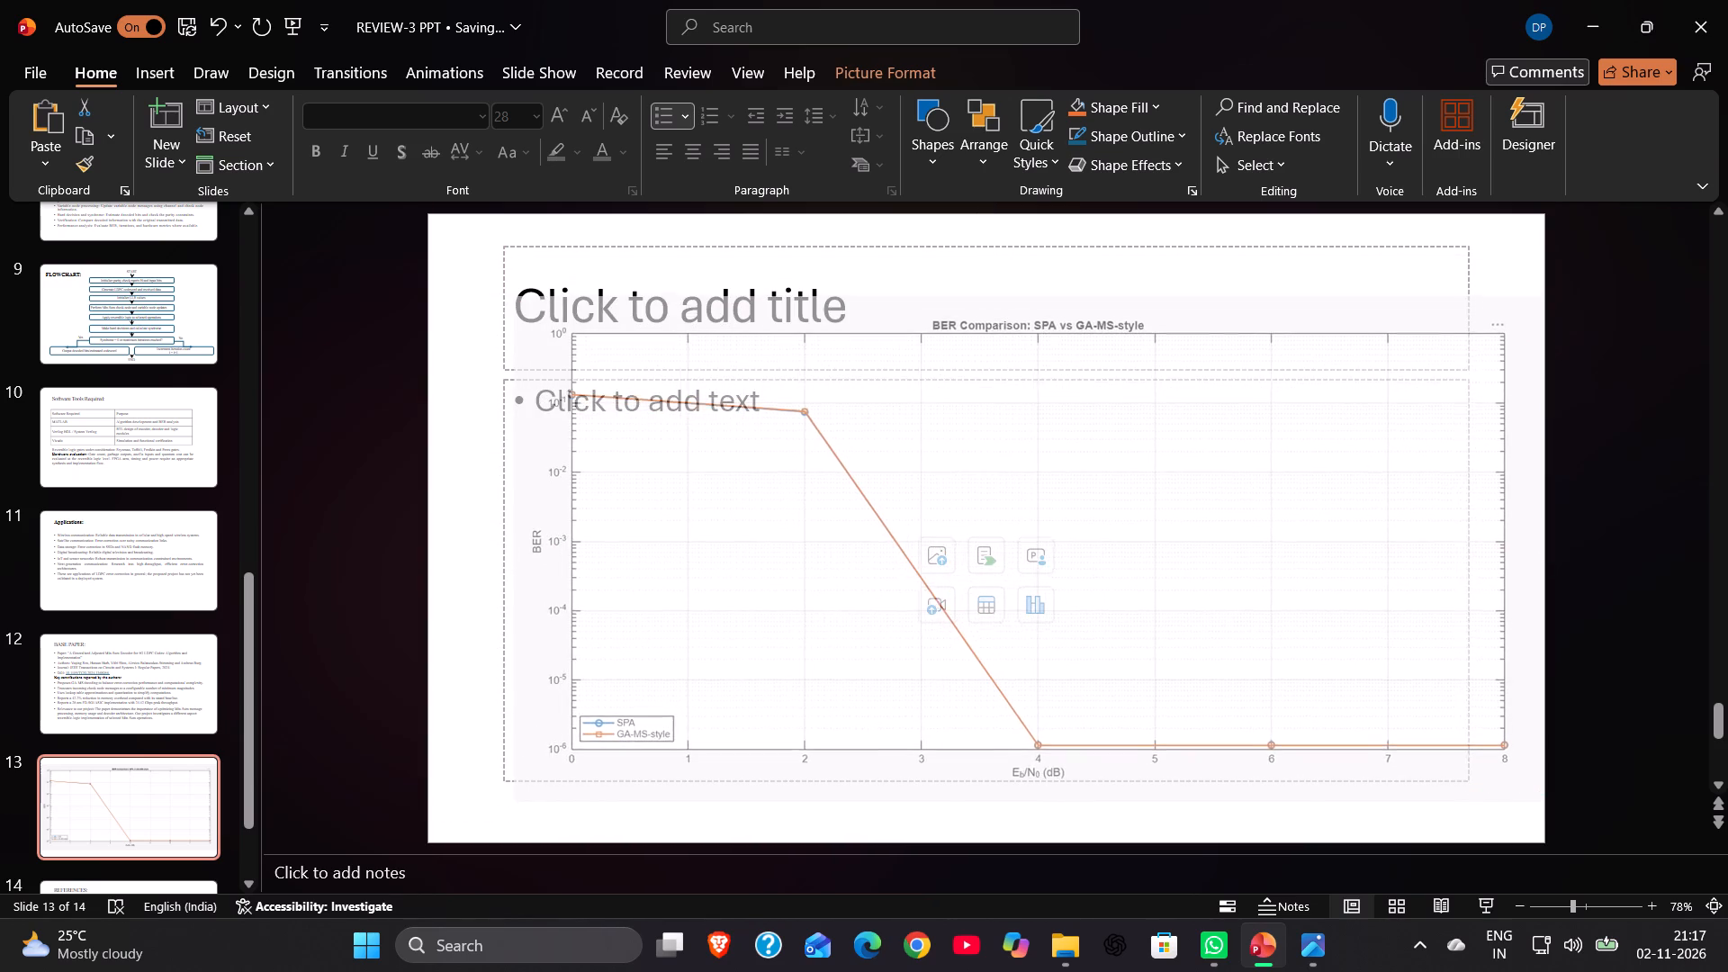
{"action": "left_click_drag", "start_coordinate": [524, 422], "coordinate": [578, 447]}
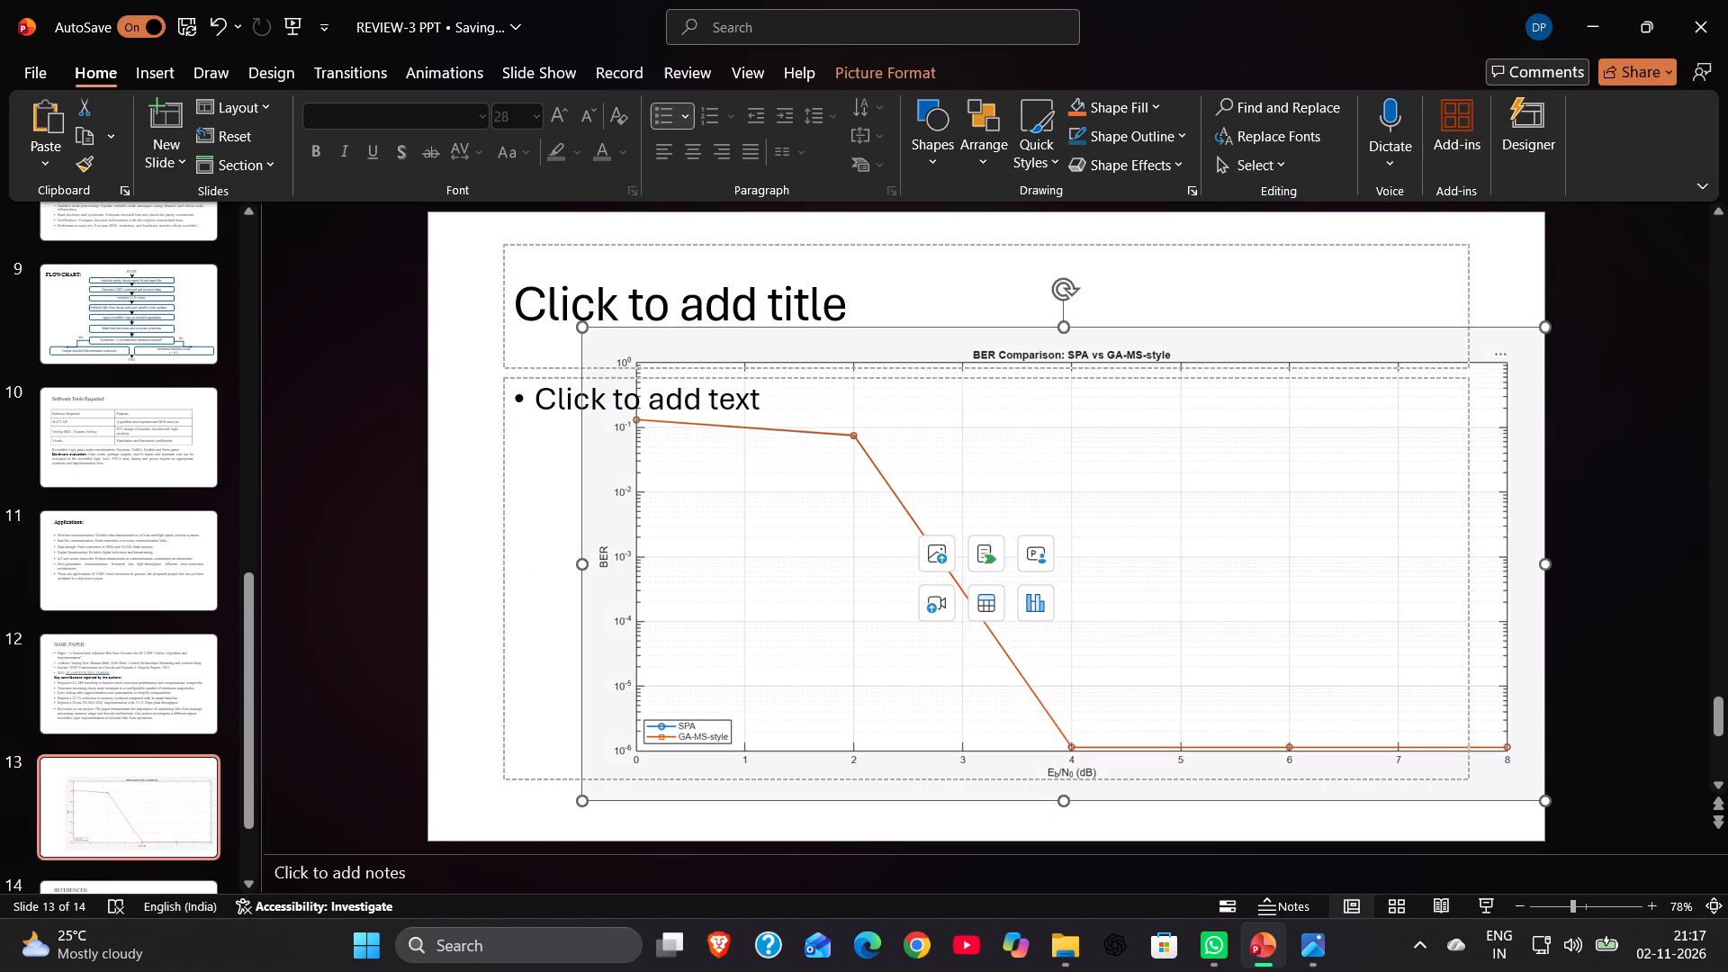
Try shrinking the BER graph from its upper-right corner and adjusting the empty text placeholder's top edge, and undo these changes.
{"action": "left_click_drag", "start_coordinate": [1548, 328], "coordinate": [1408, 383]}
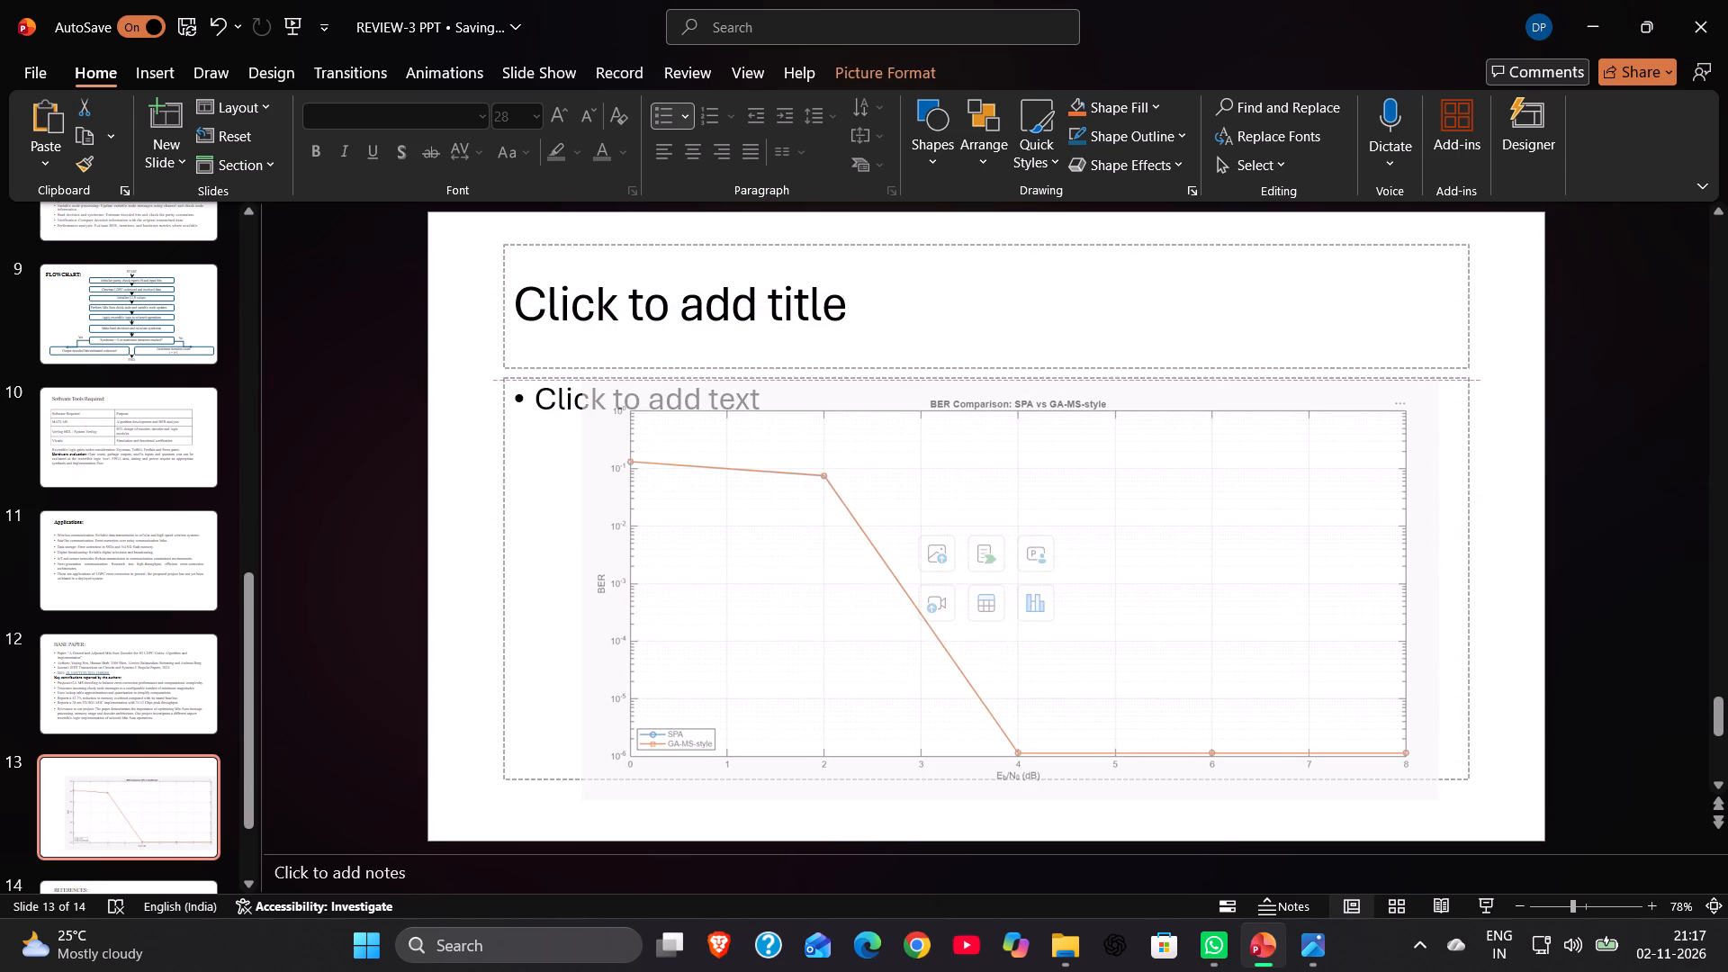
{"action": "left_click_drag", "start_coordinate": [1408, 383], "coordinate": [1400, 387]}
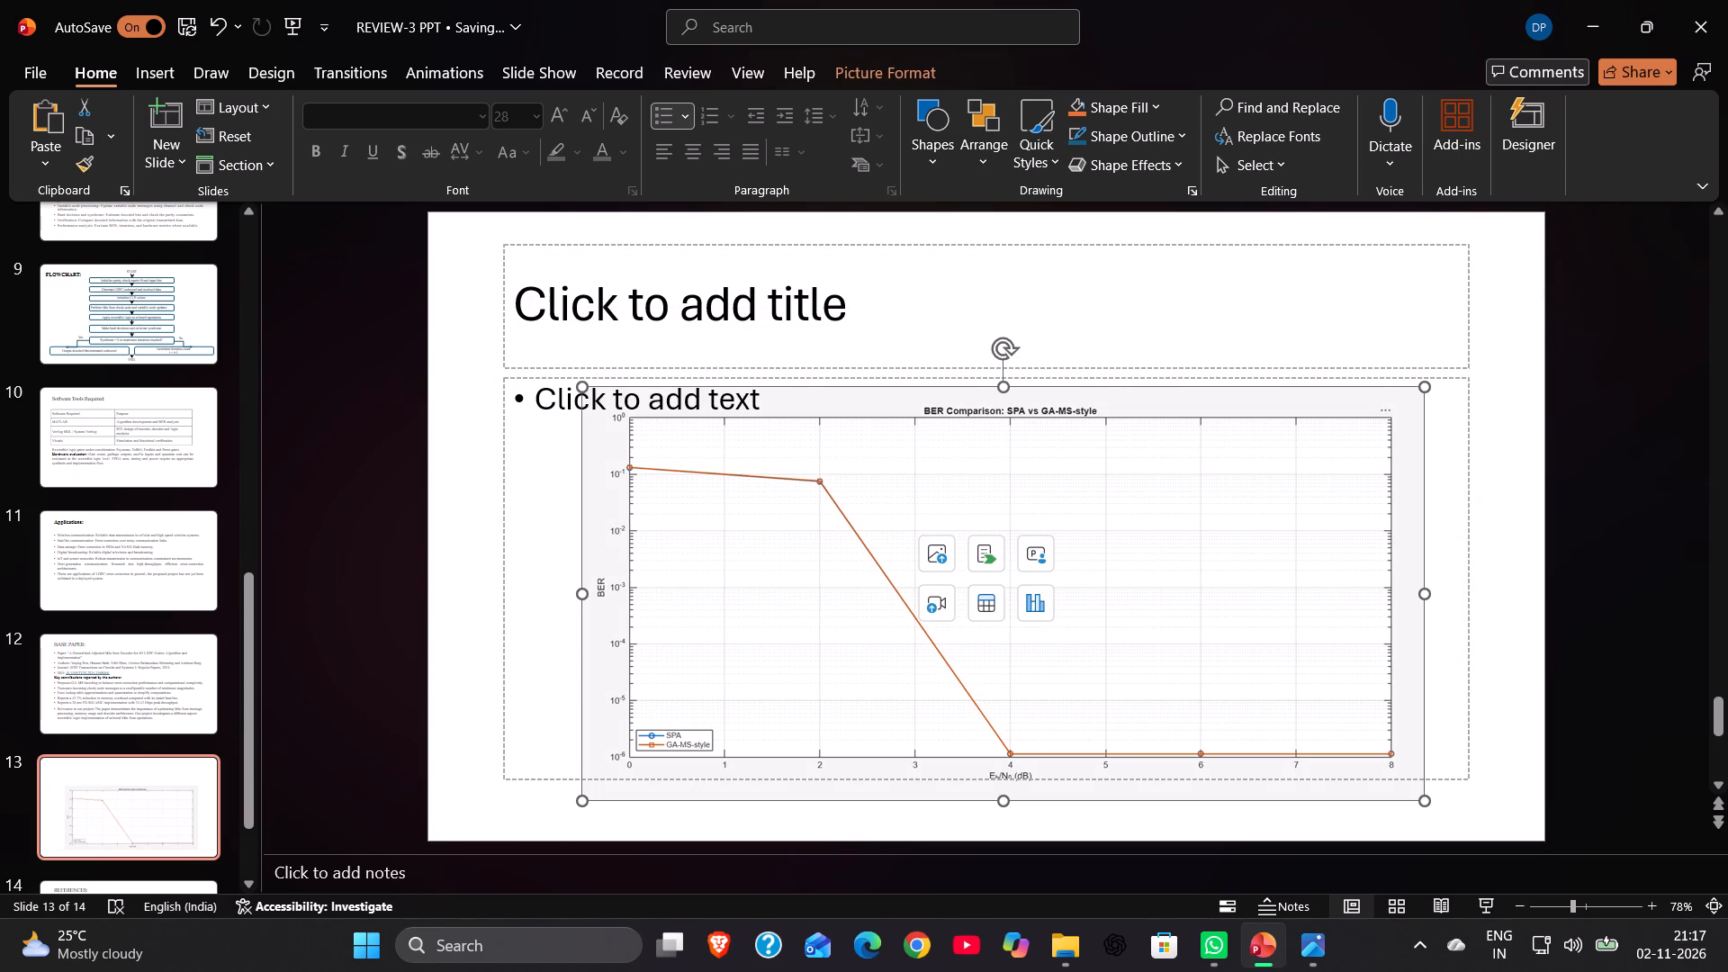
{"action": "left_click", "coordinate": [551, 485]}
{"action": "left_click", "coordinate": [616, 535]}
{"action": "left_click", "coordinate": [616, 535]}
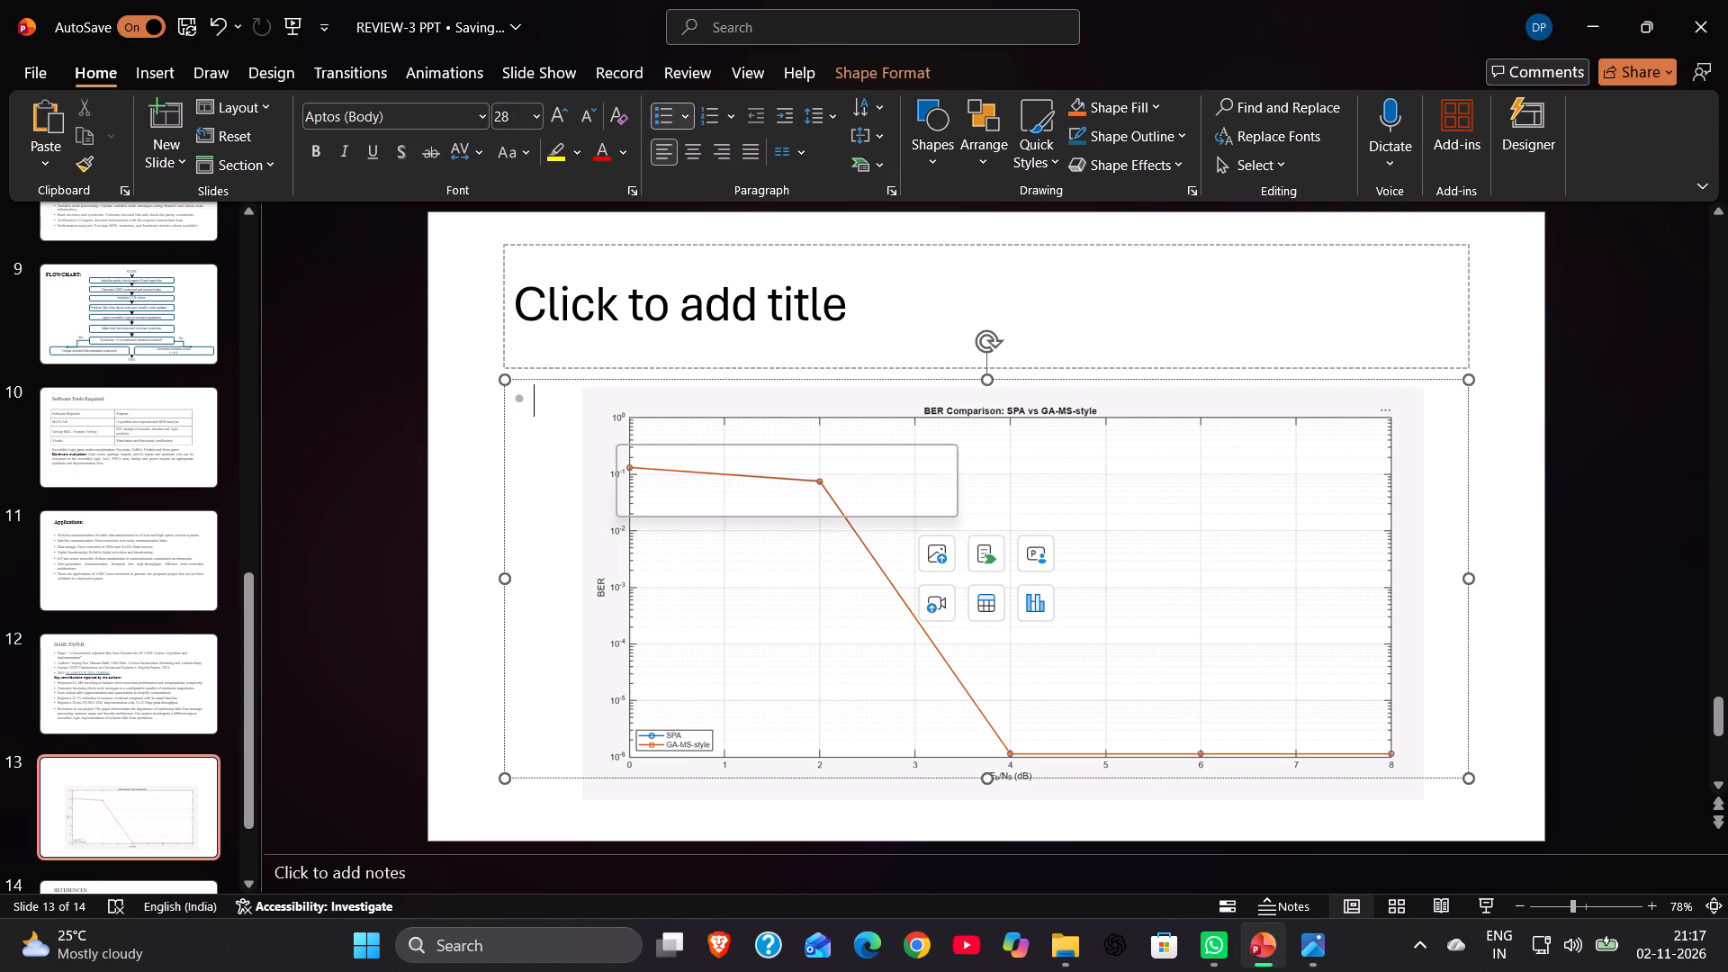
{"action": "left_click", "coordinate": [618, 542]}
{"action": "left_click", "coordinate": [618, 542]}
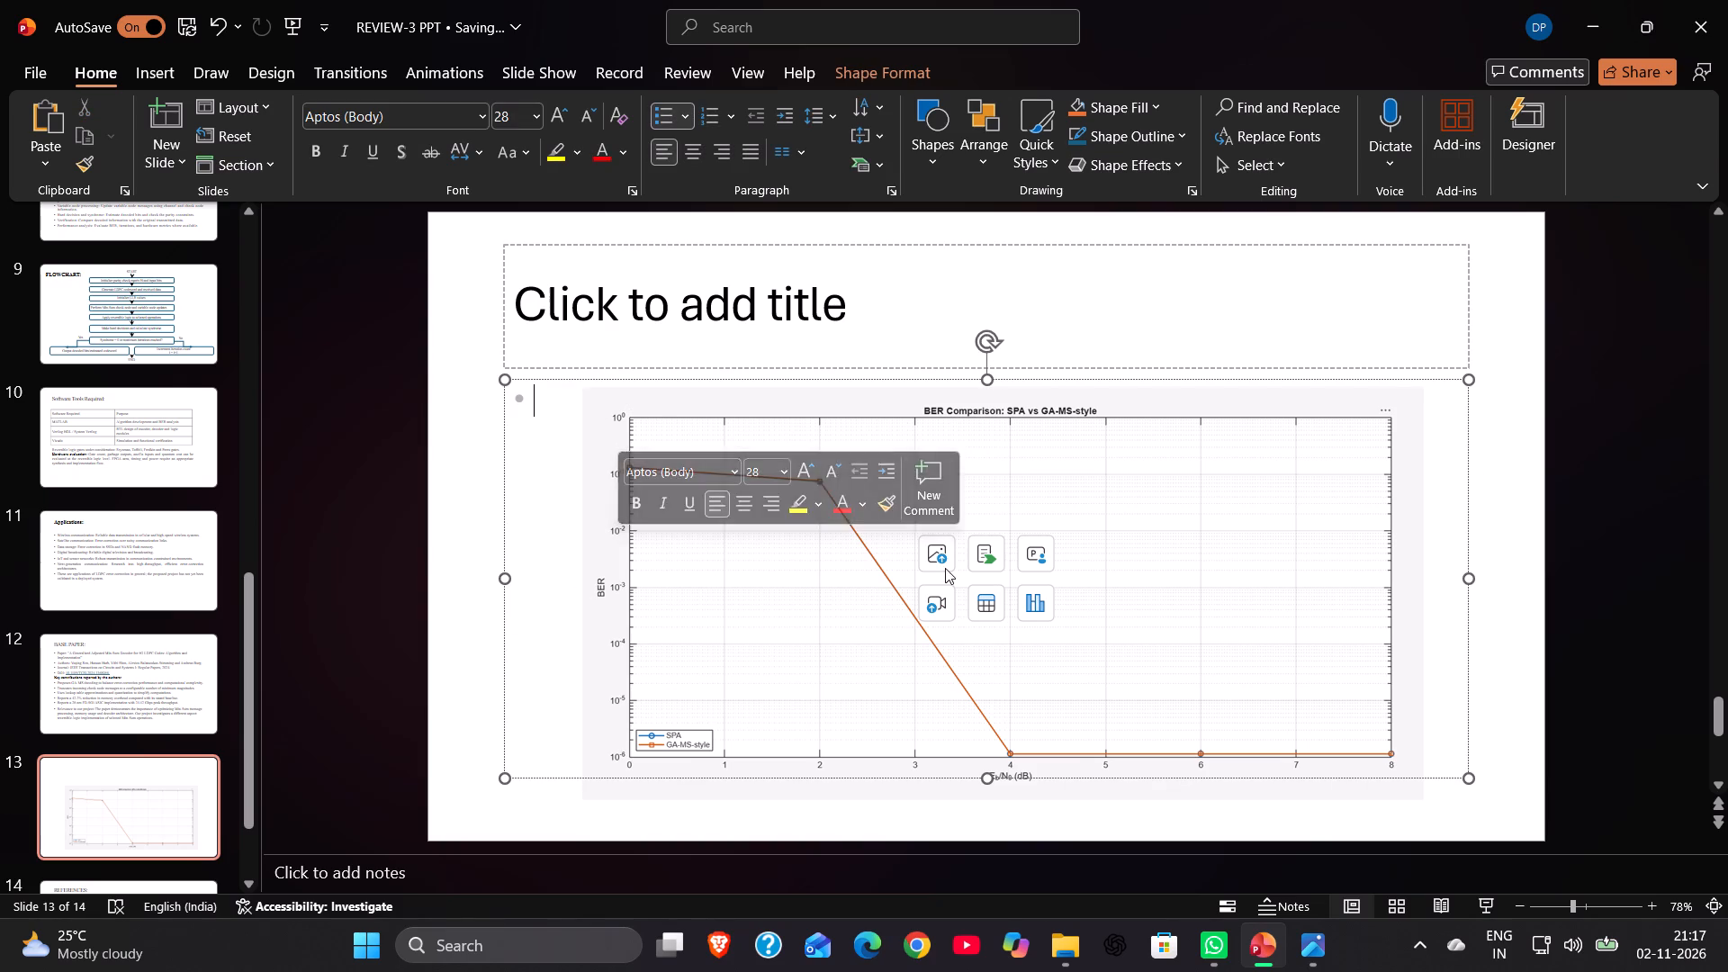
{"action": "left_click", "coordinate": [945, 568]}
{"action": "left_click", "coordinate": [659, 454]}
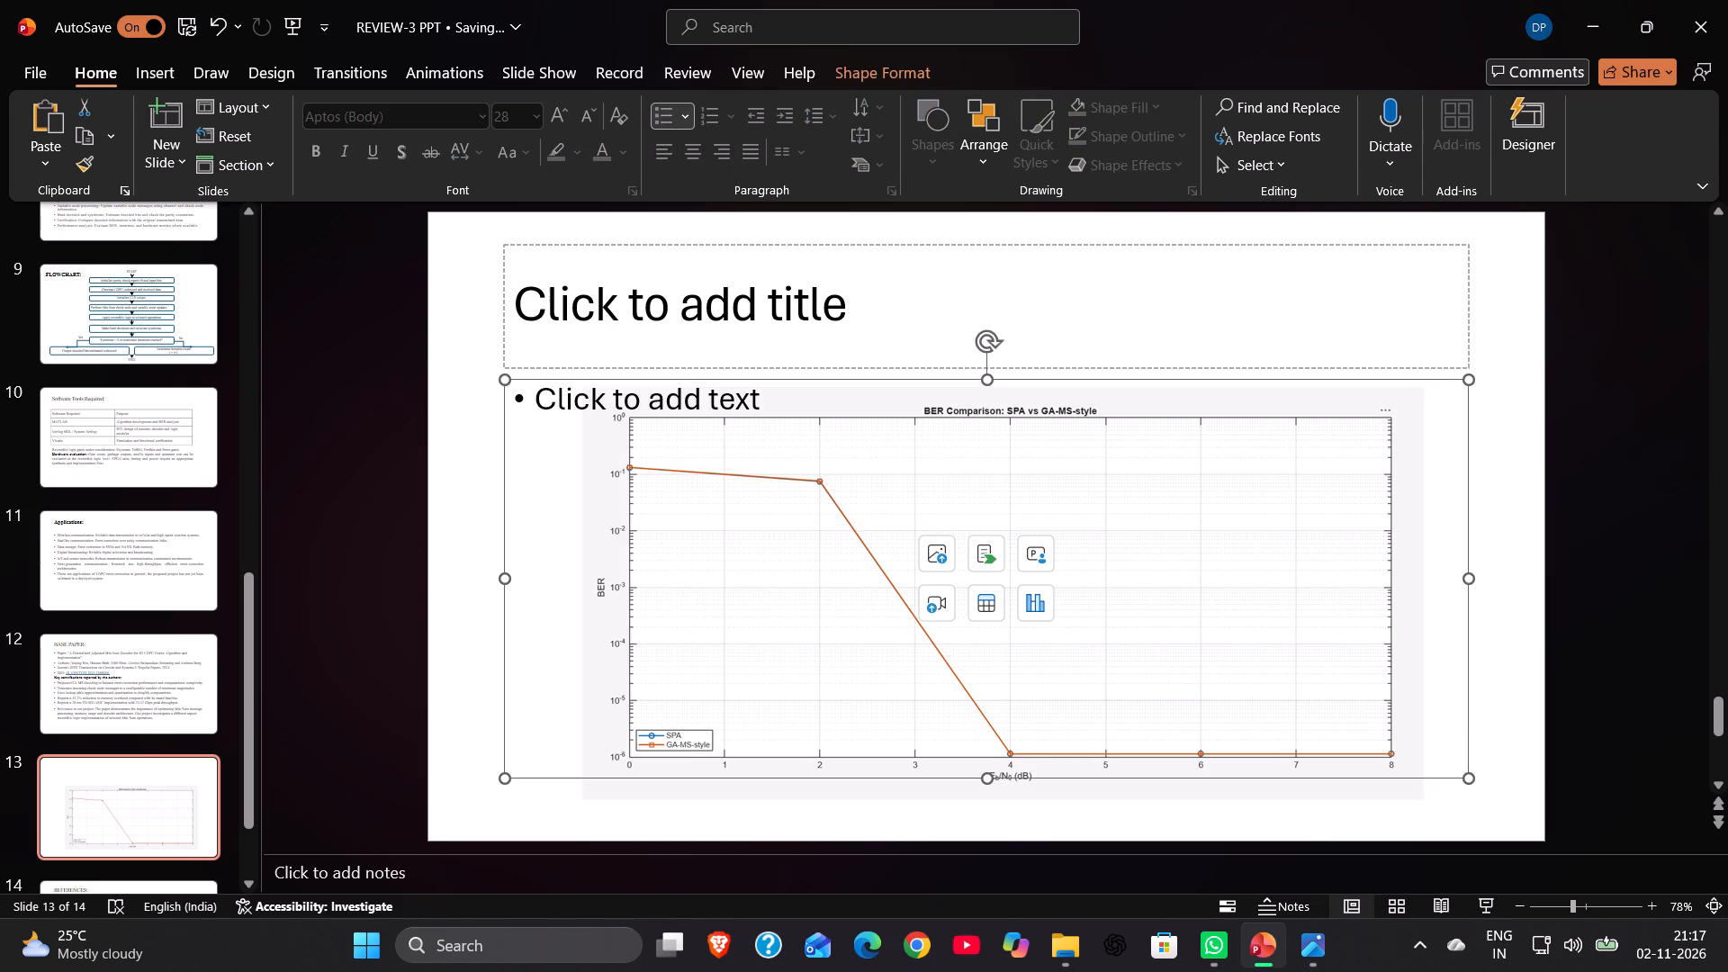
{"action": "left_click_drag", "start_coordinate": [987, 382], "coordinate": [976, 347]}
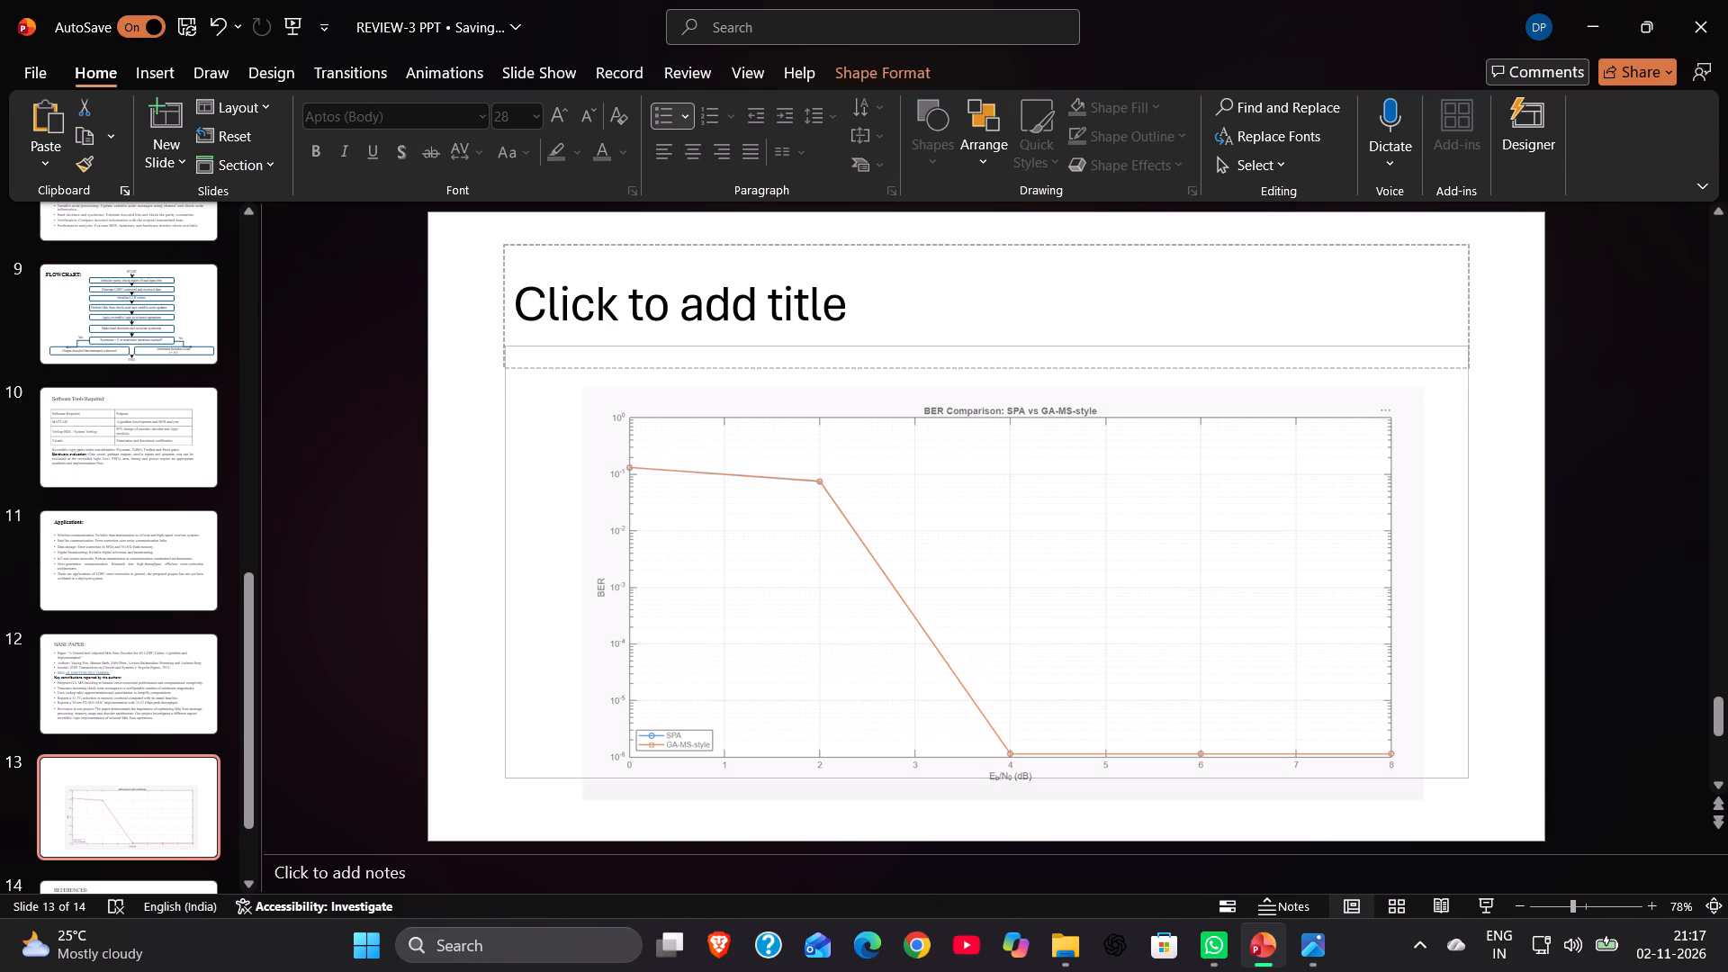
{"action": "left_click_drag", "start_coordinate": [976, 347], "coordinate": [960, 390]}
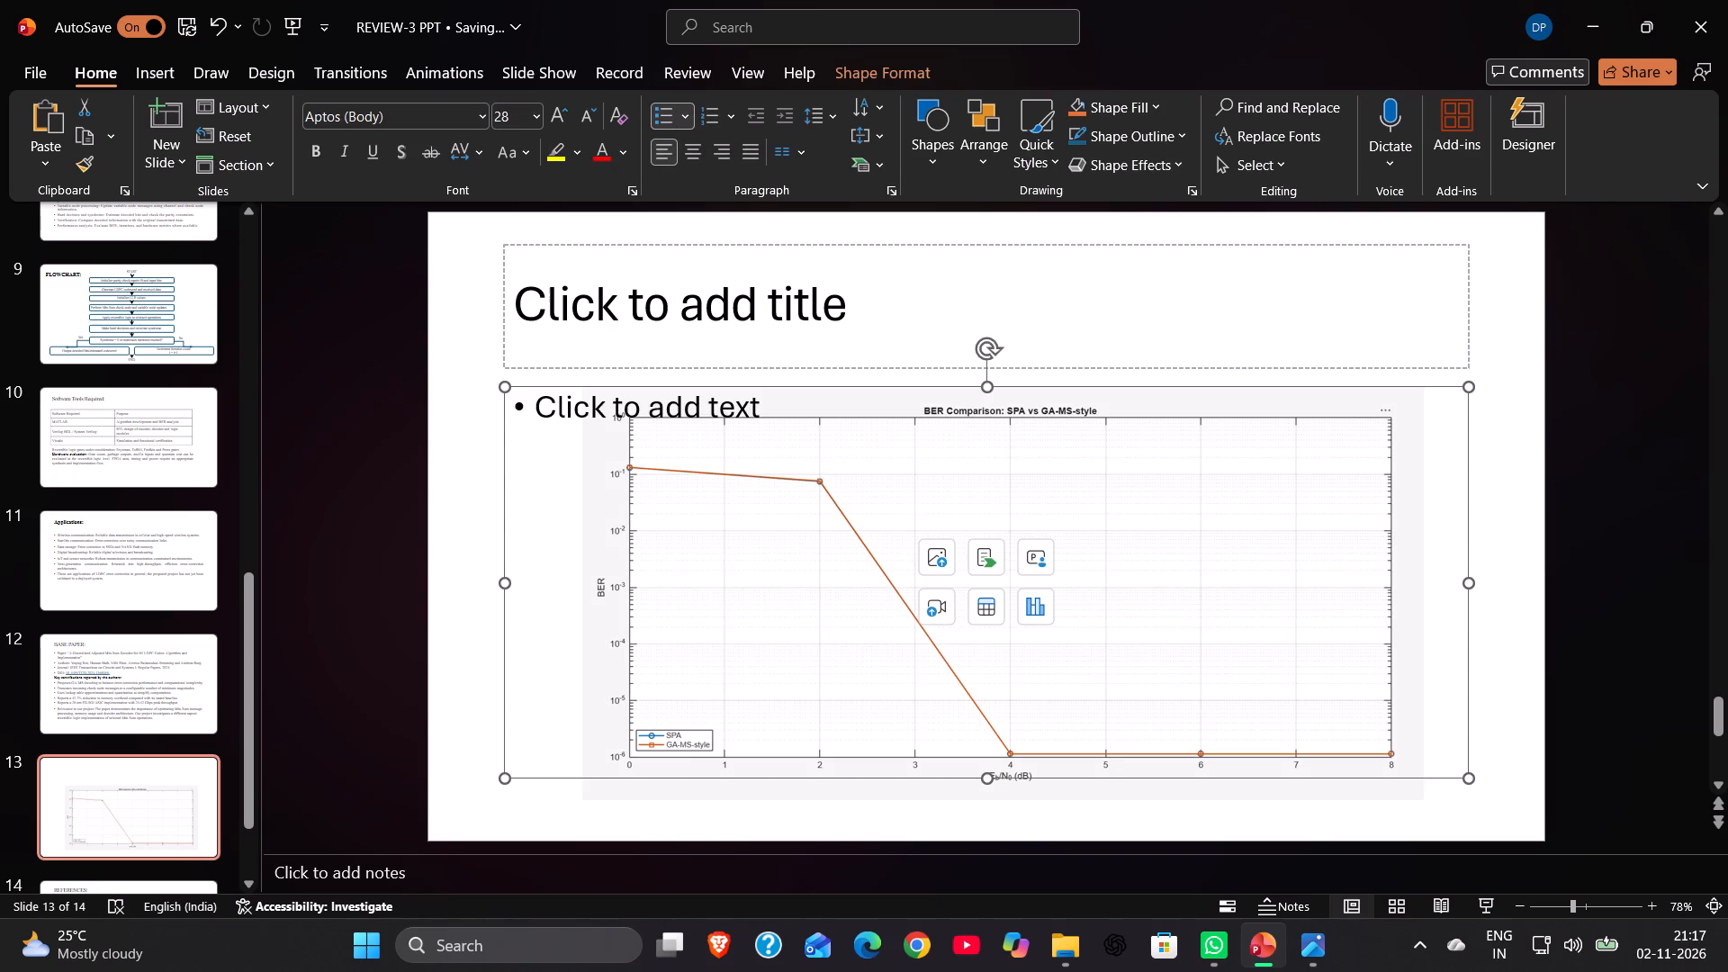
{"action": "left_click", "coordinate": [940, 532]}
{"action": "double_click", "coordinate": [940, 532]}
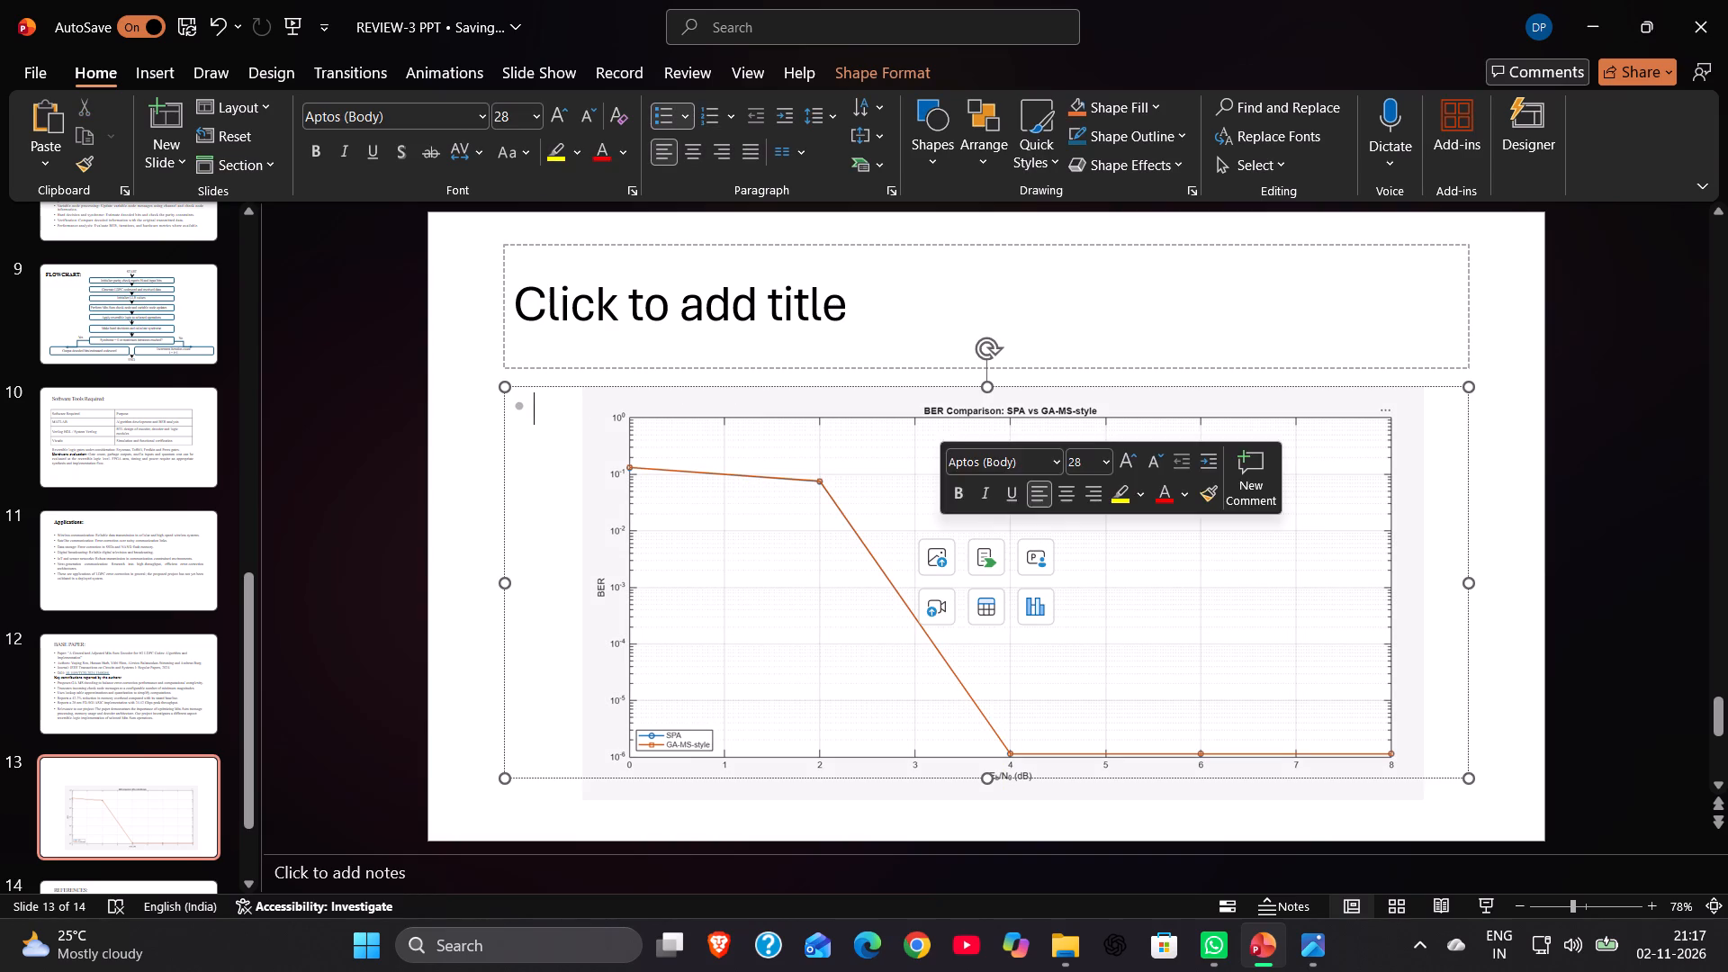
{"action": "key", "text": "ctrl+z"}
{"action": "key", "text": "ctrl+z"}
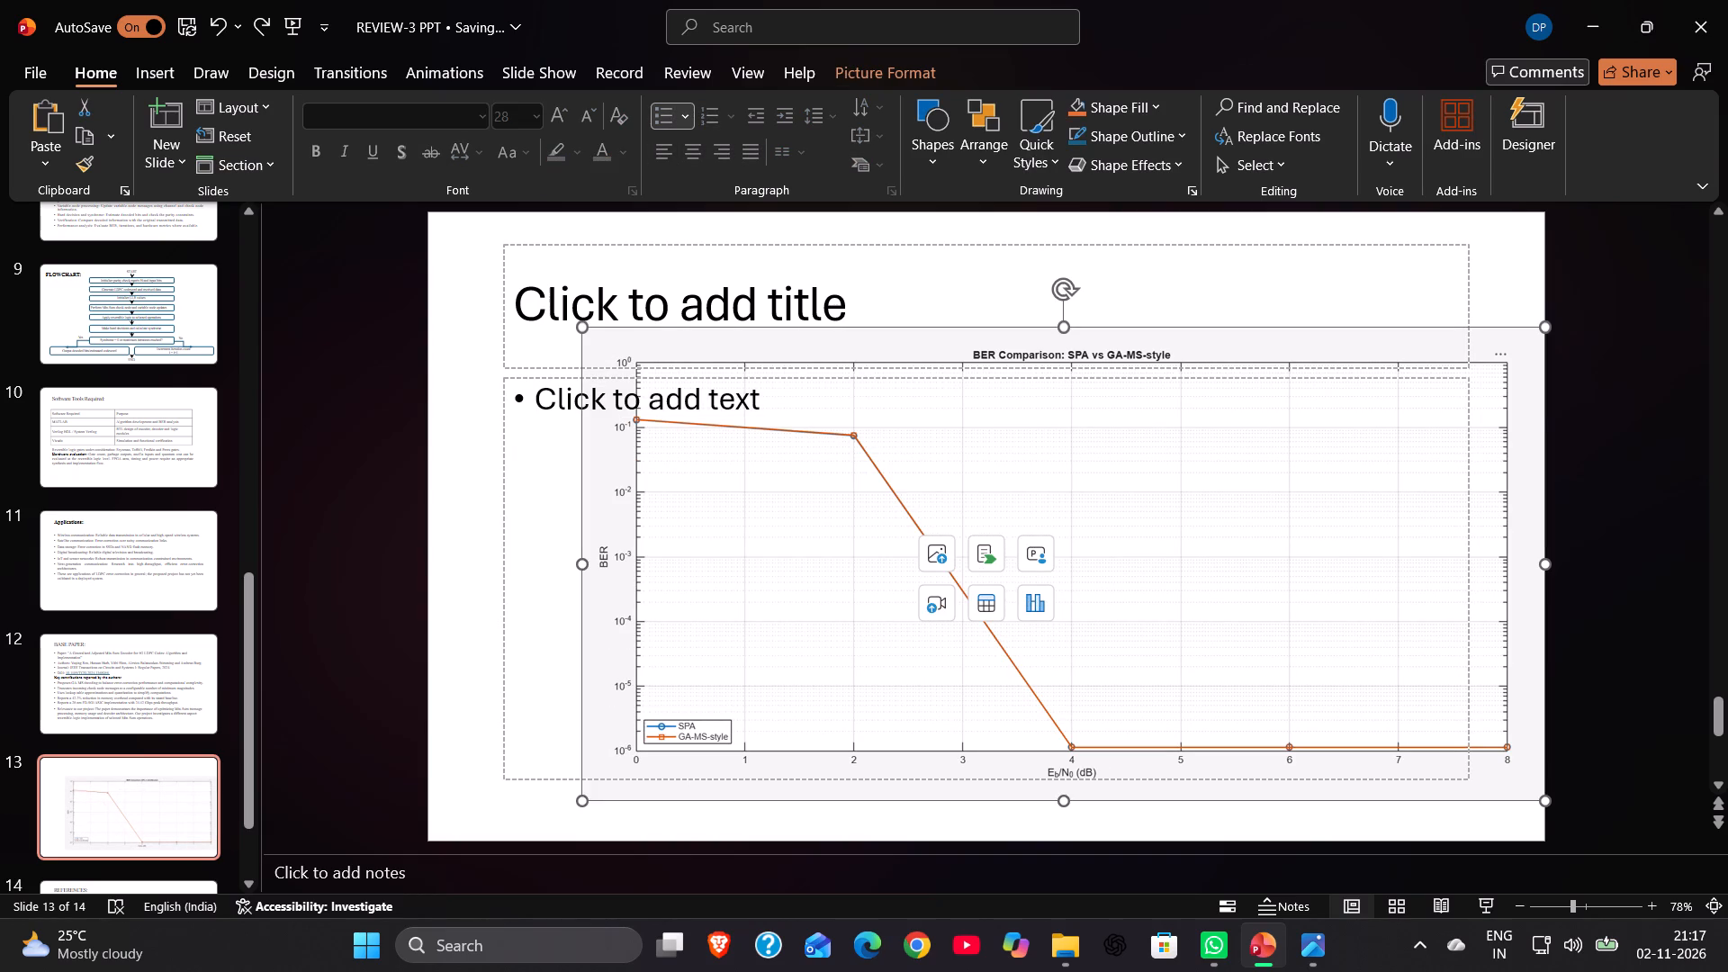
Resize the BER graph on slide 13 to sit below the title placeholder at about the same width.
{"action": "left_click_drag", "start_coordinate": [580, 333], "coordinate": [639, 410]}
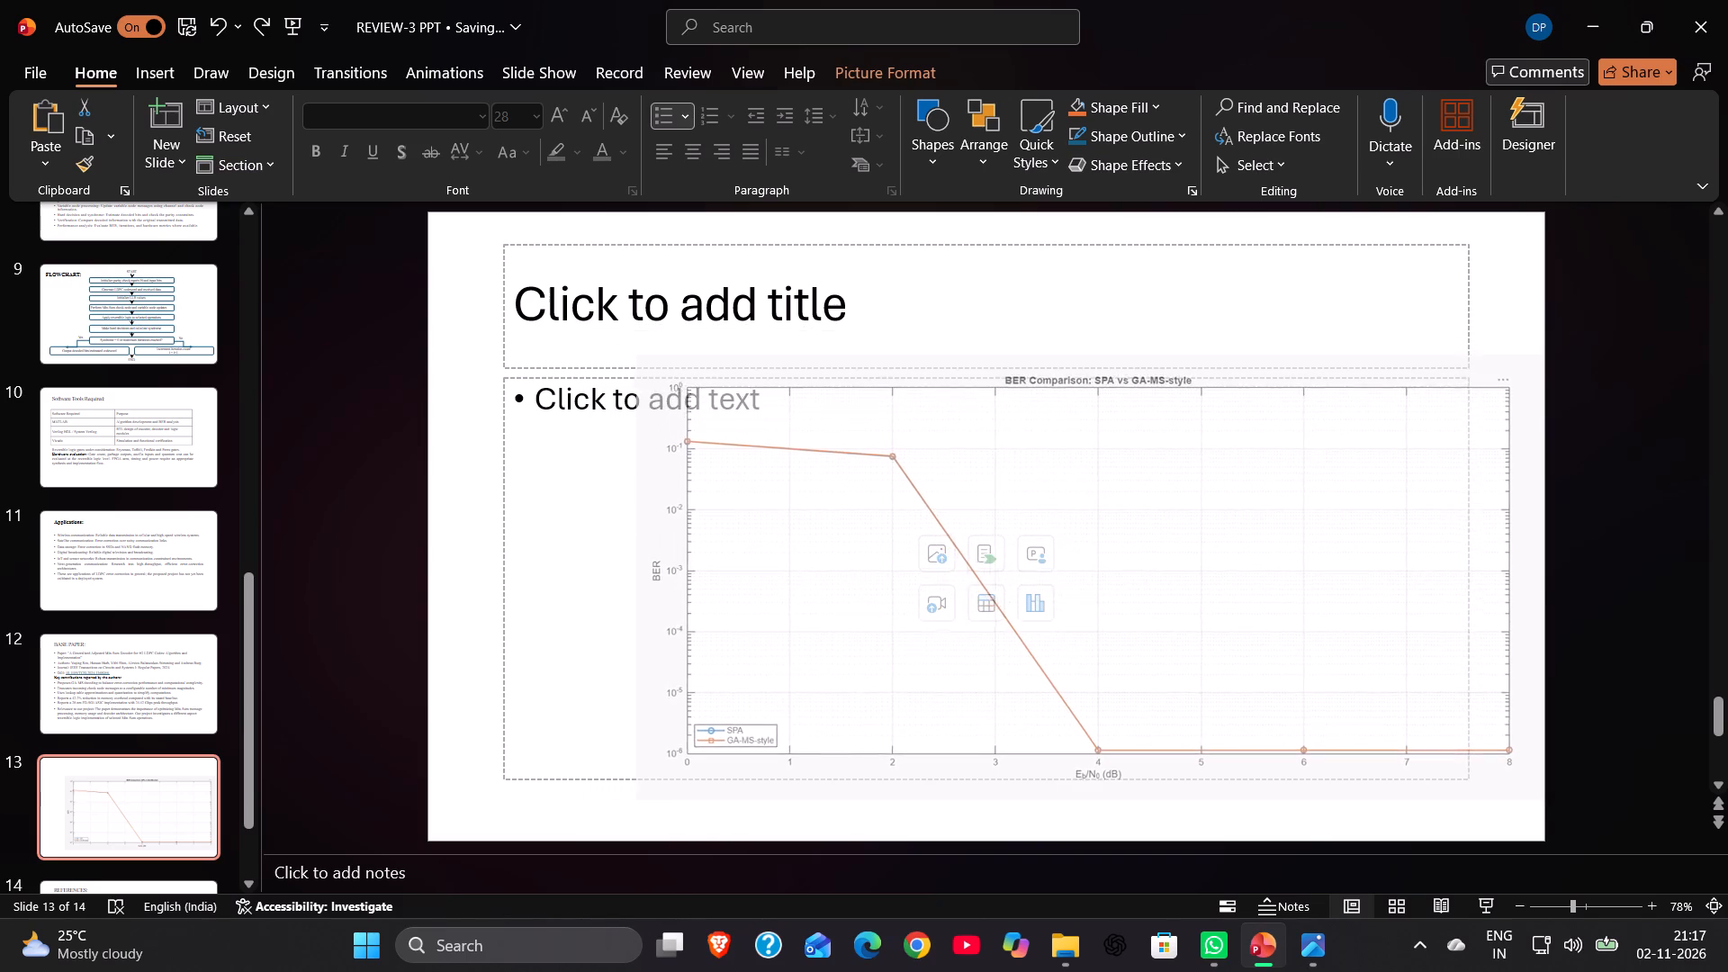
{"action": "left_click_drag", "start_coordinate": [639, 410], "coordinate": [671, 433]}
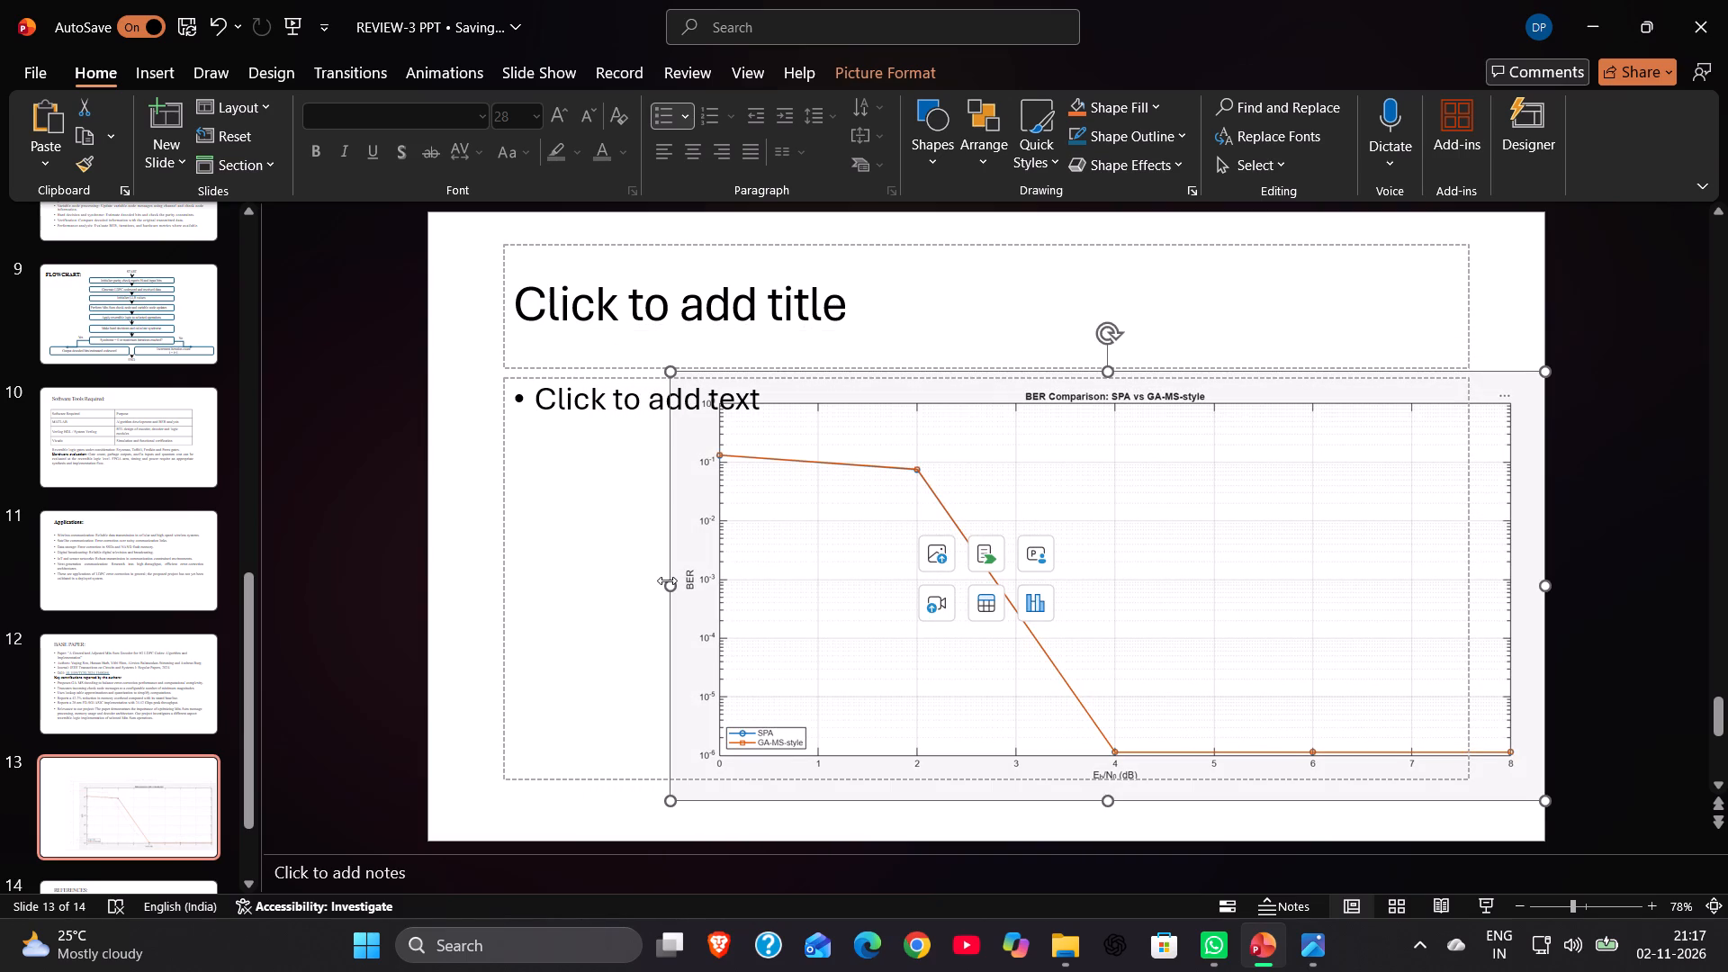
{"action": "left_click_drag", "start_coordinate": [667, 580], "coordinate": [499, 580]}
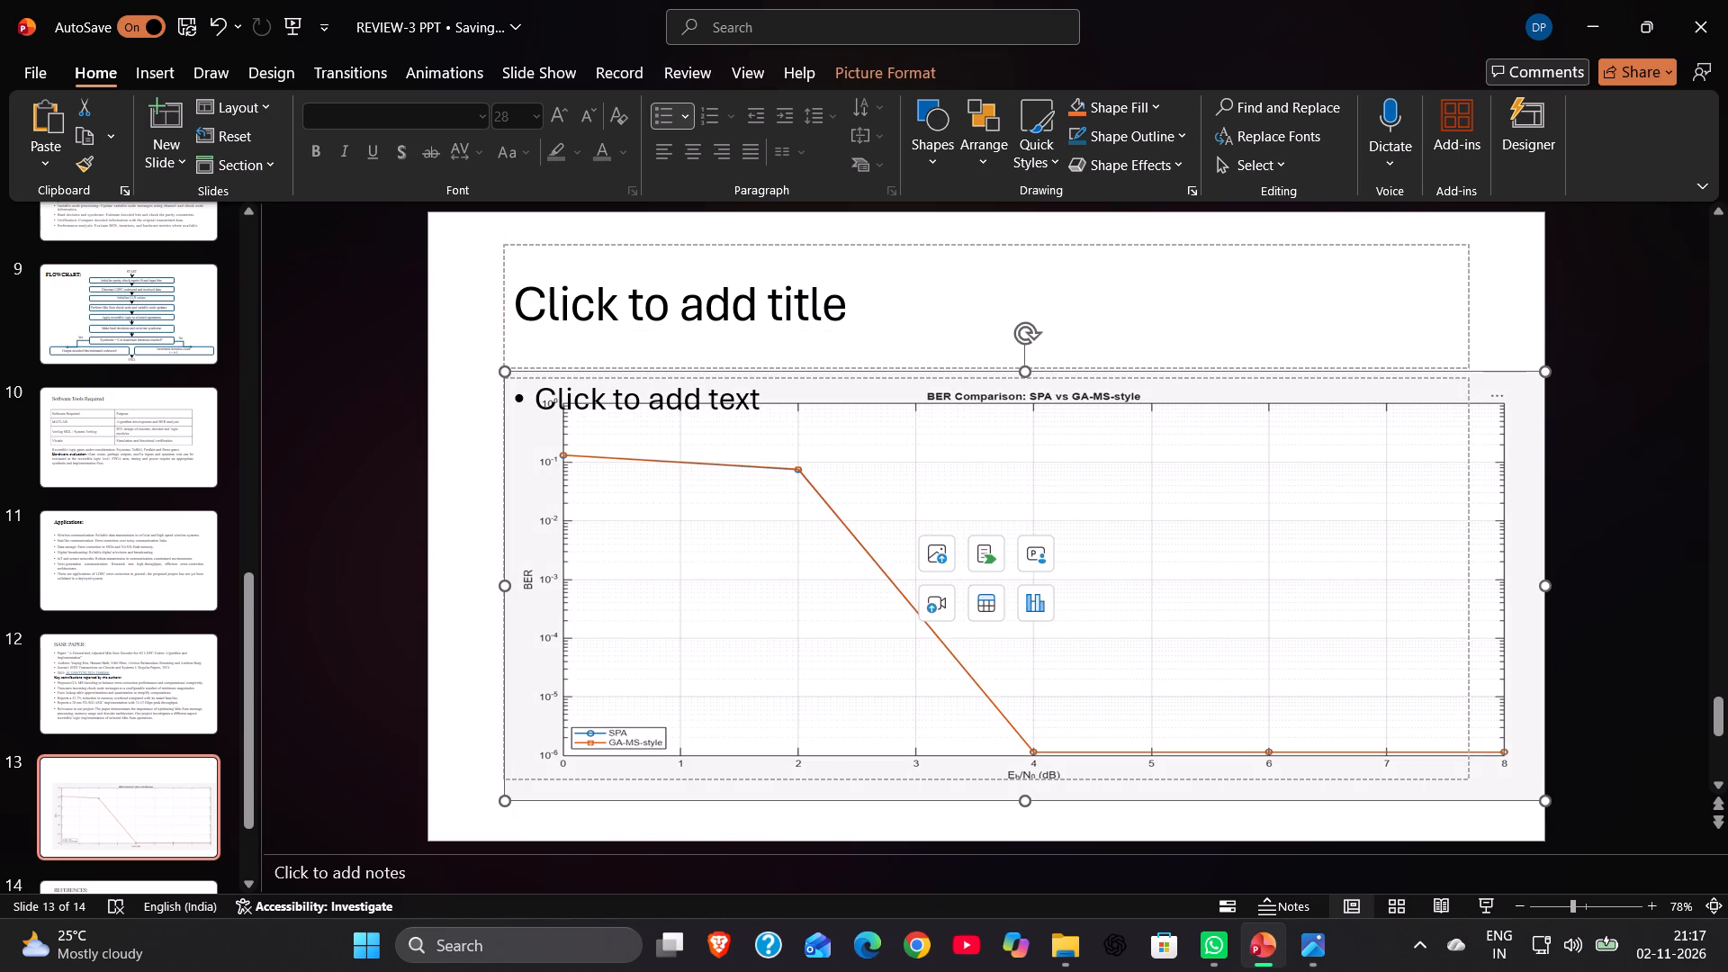
{"action": "left_click", "coordinate": [852, 657]}
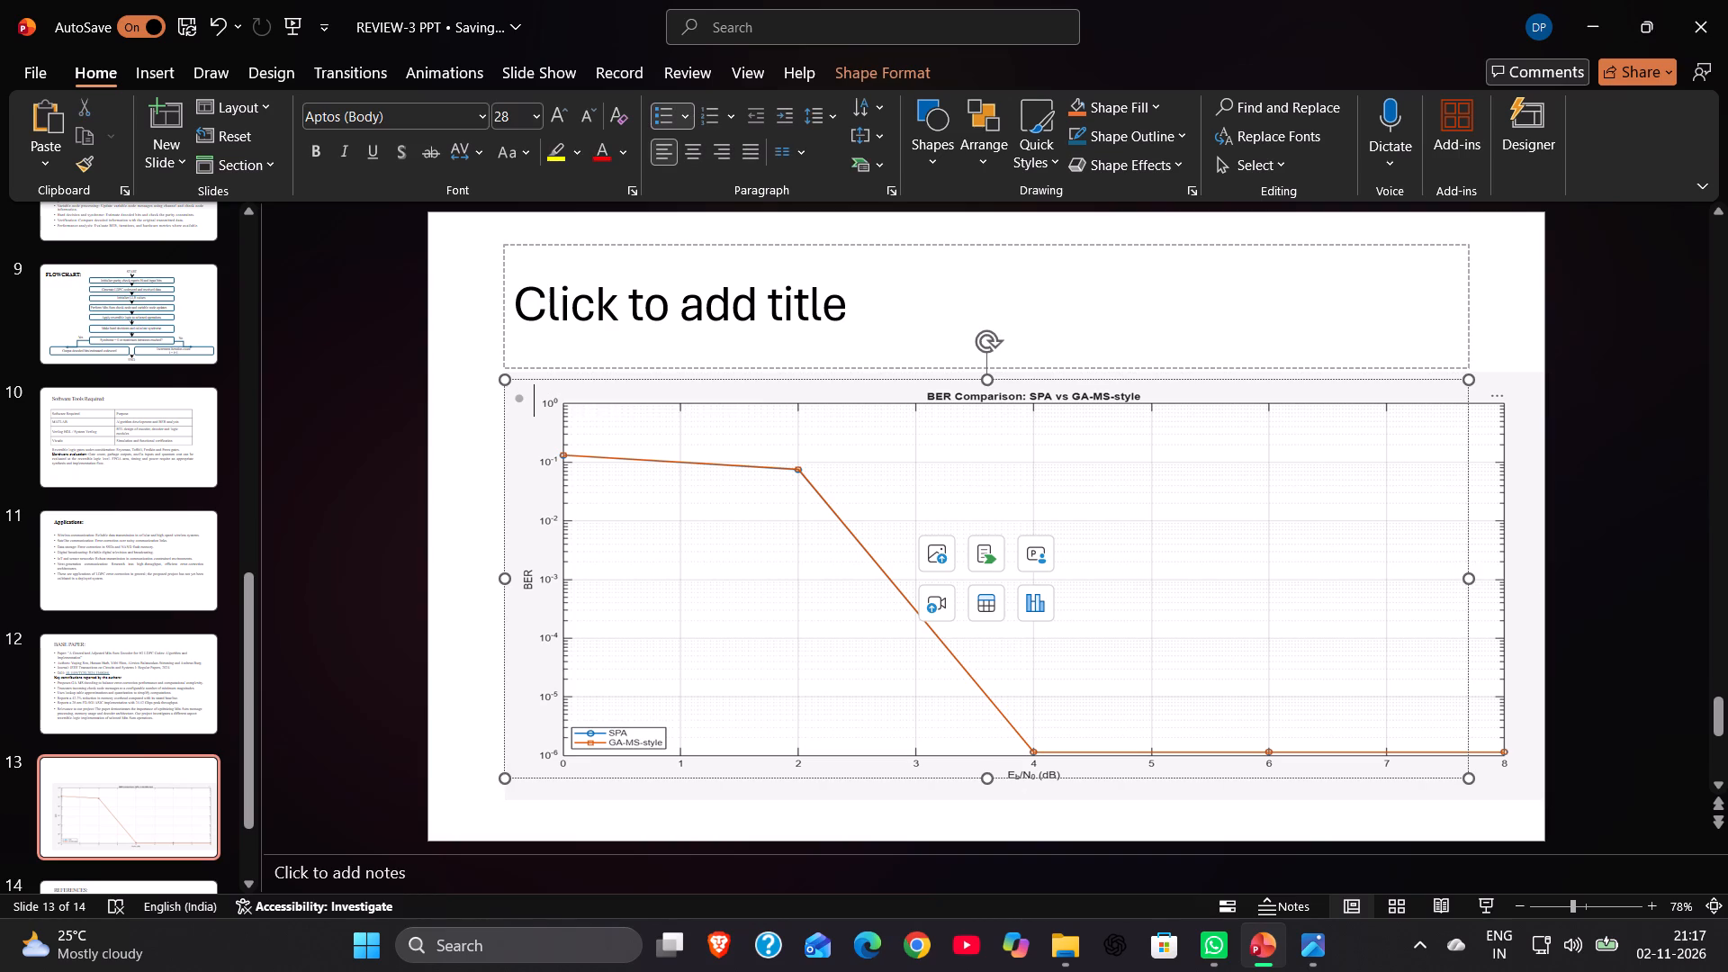
{"action": "left_click", "coordinate": [1490, 577]}
{"action": "left_click_drag", "start_coordinate": [1543, 586], "coordinate": [1486, 574]}
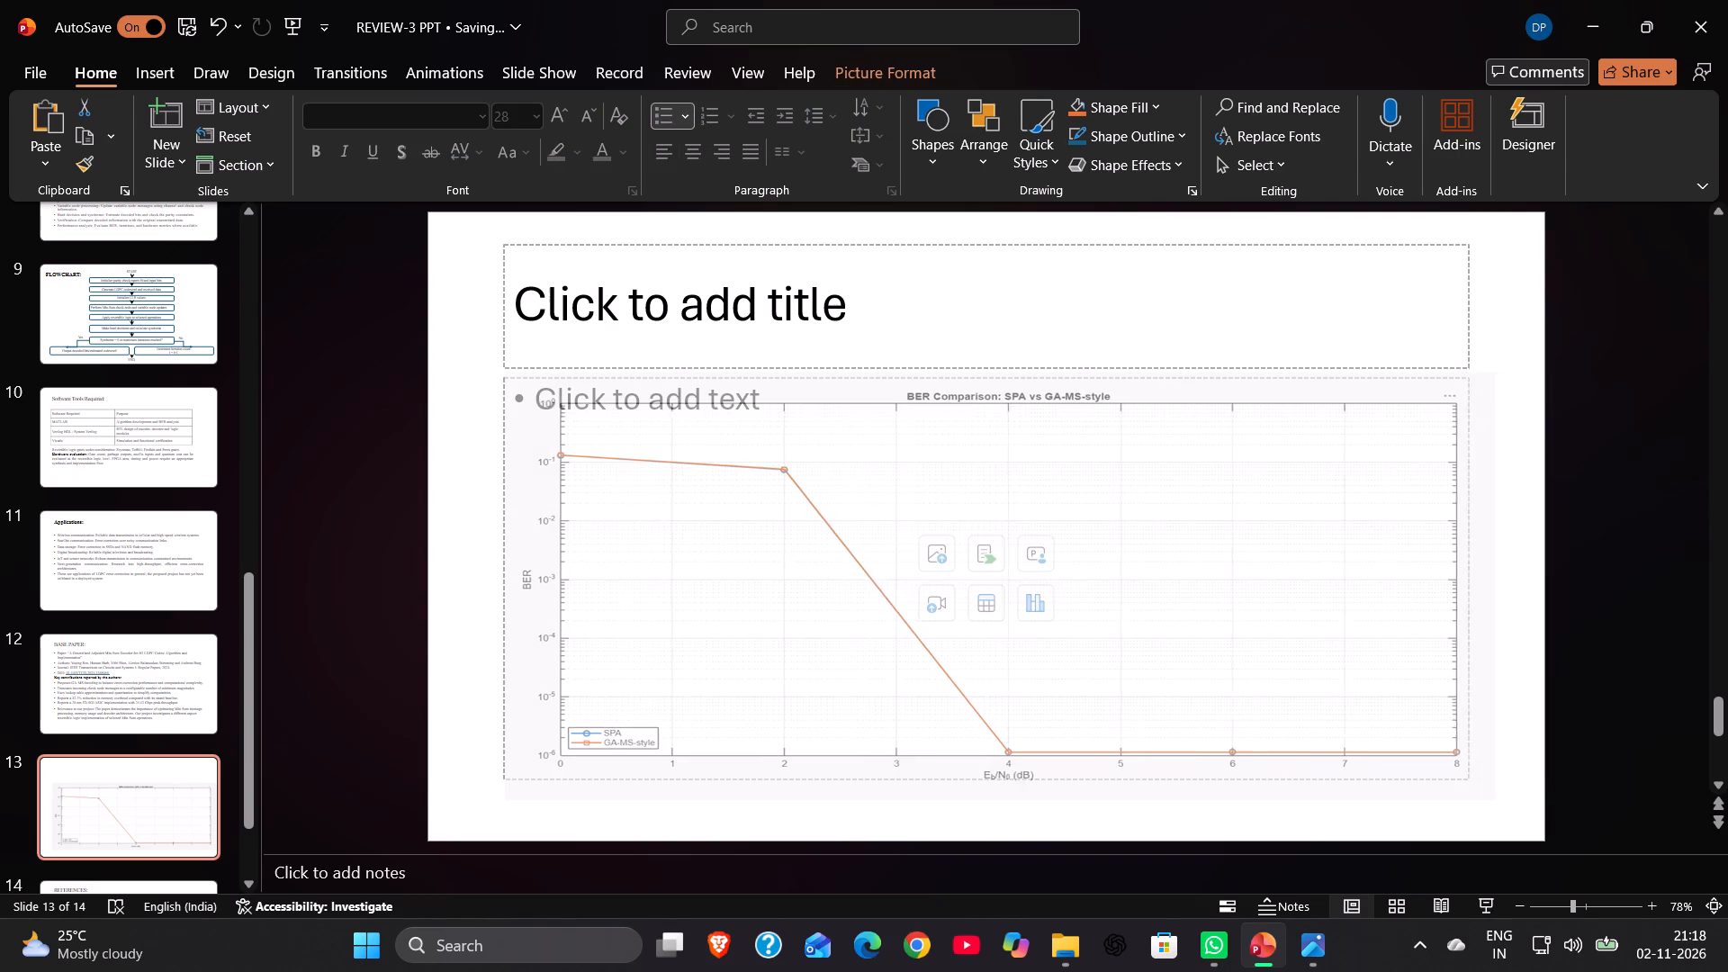
{"action": "left_click_drag", "start_coordinate": [1486, 574], "coordinate": [1473, 568]}
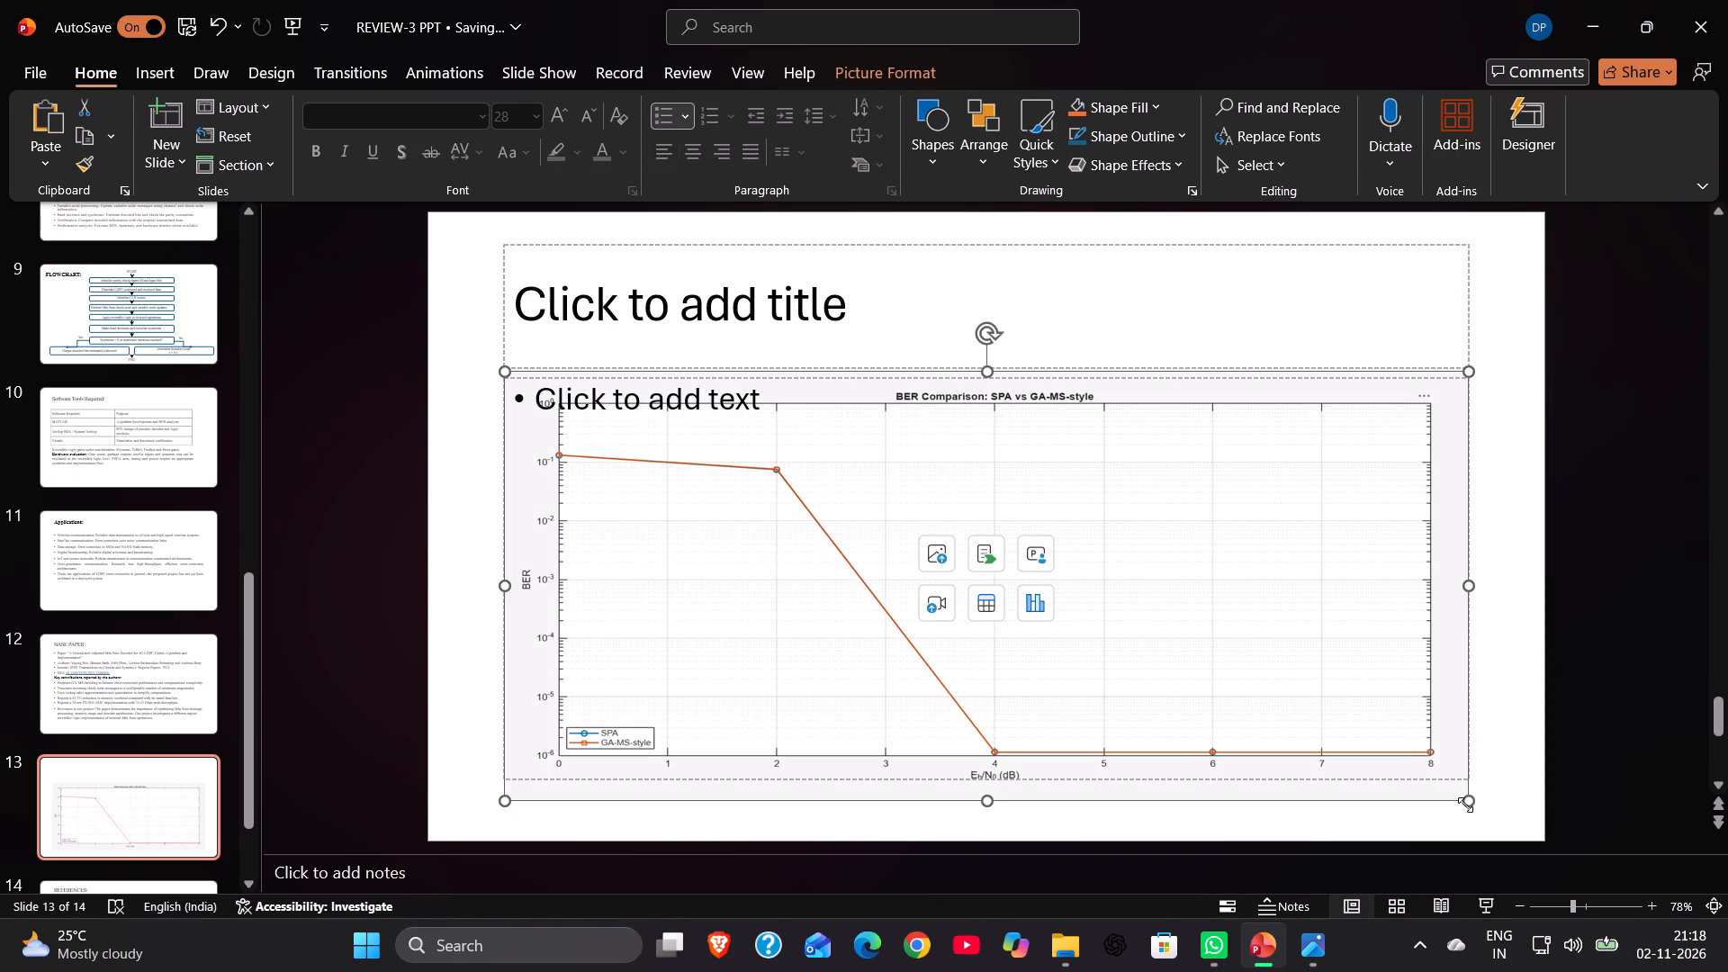
{"action": "left_click_drag", "start_coordinate": [1466, 803], "coordinate": [1455, 771]}
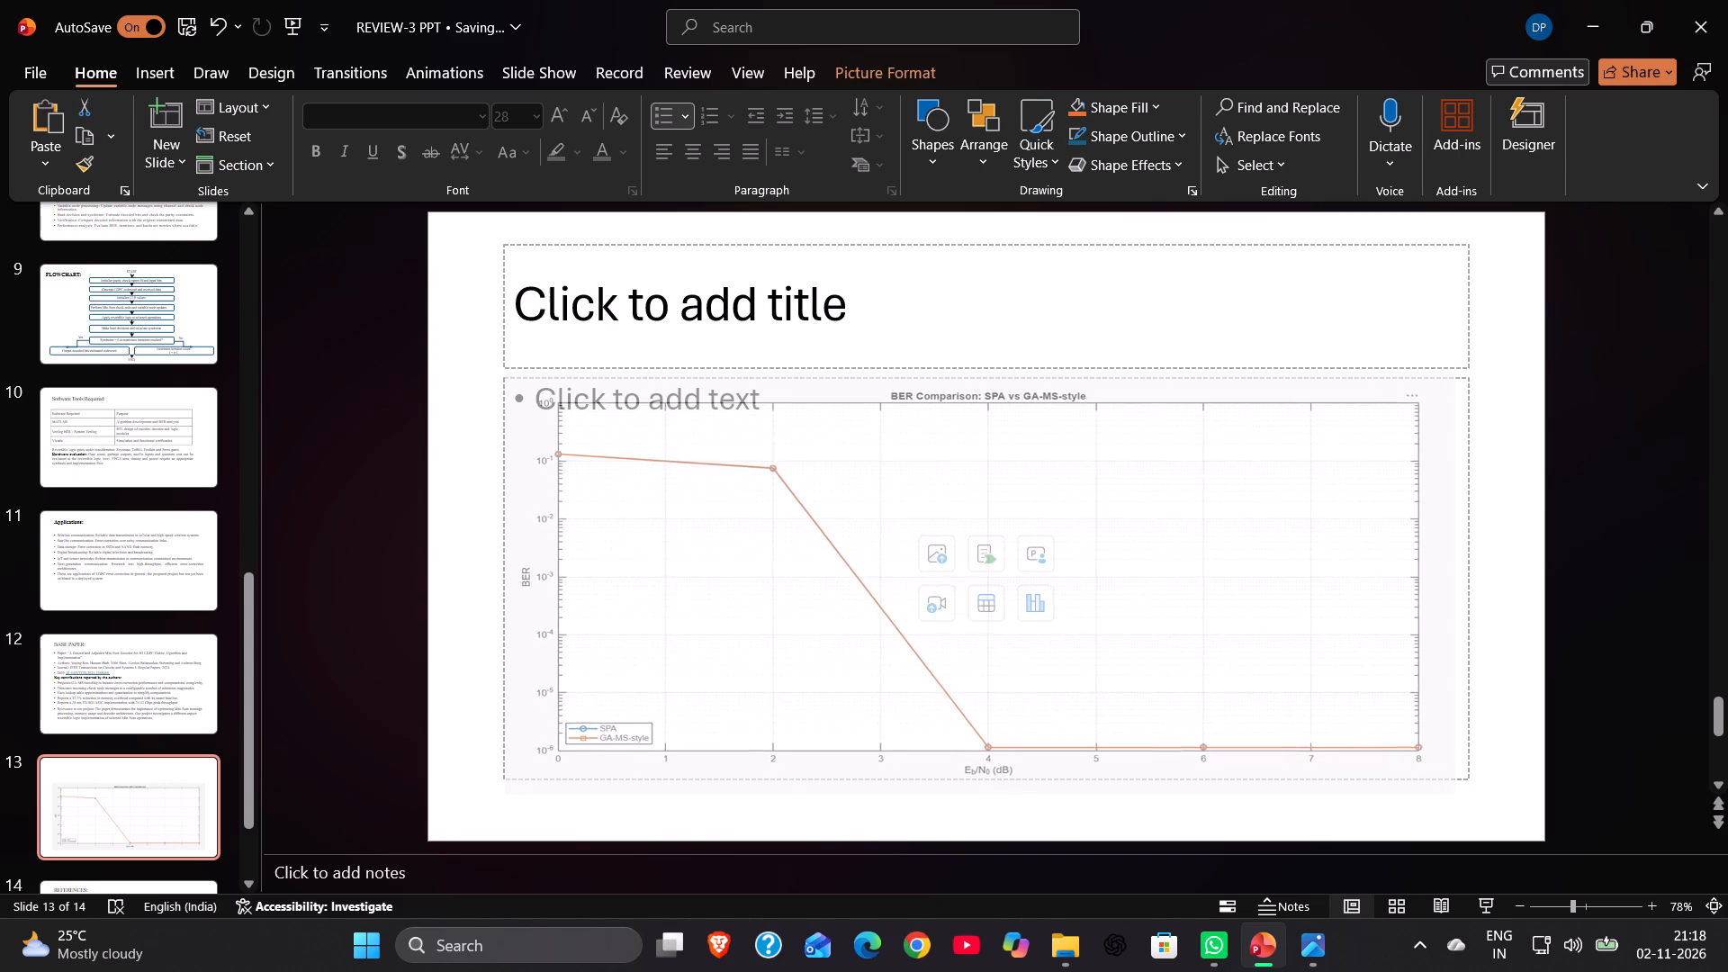
{"action": "left_click_drag", "start_coordinate": [1455, 771], "coordinate": [1479, 771]}
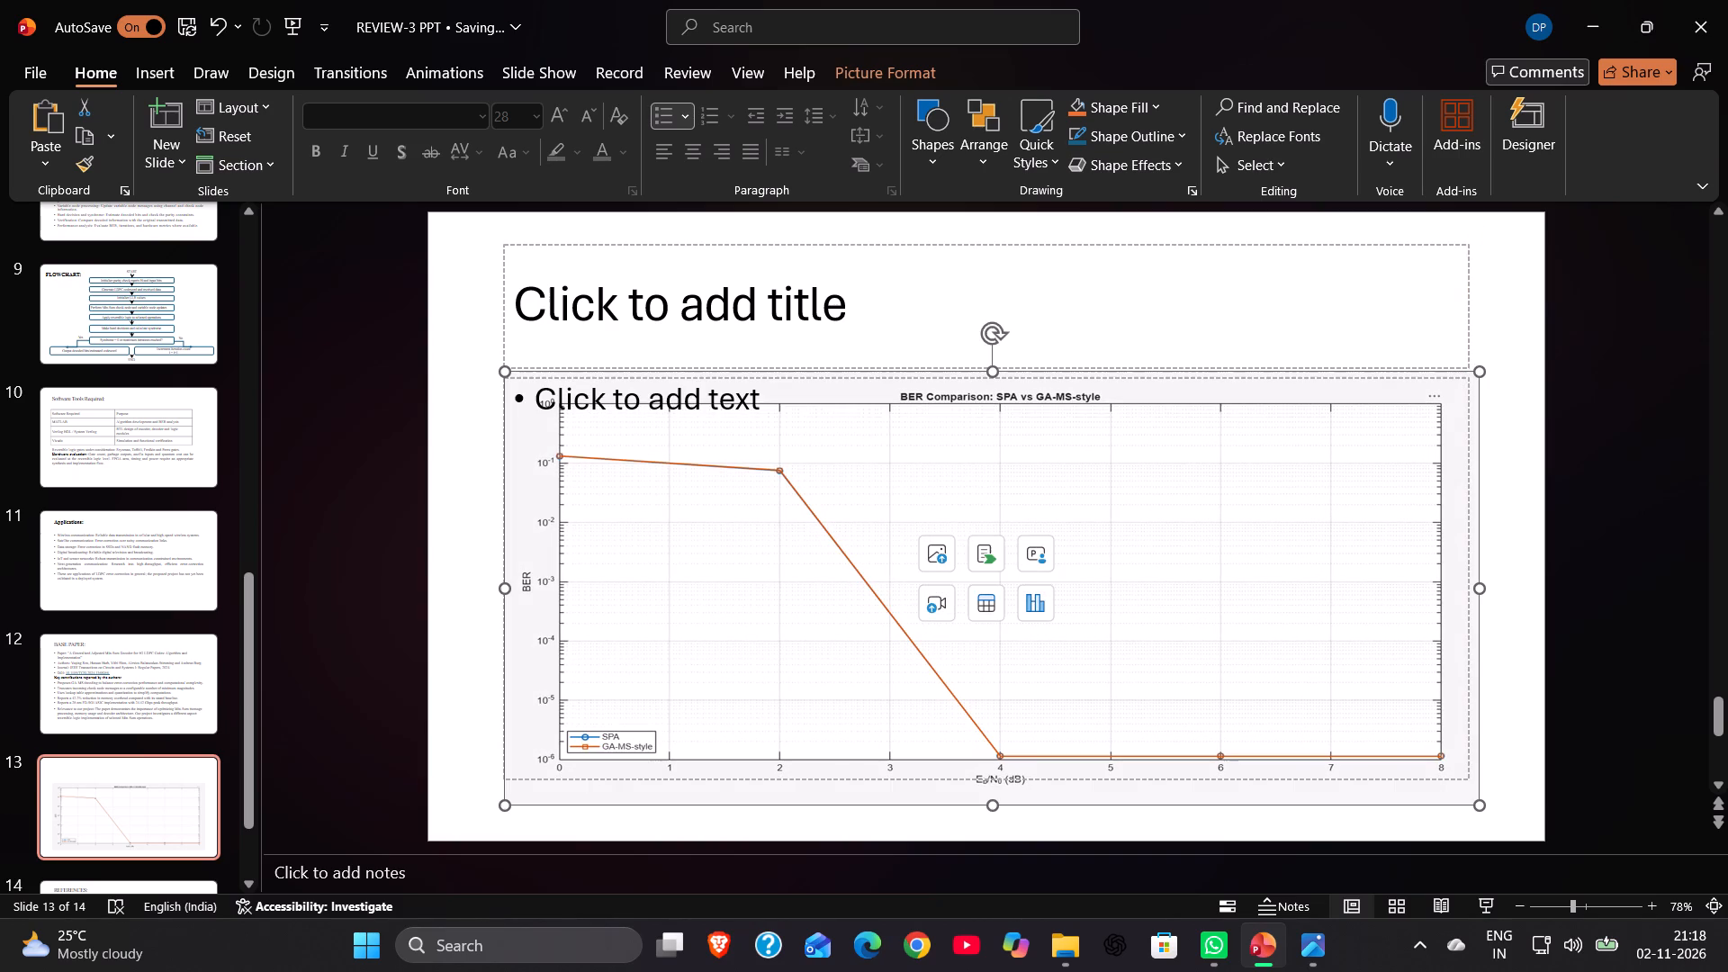
Reduce the height of slide 13's empty title placeholder by raising its bottom edge above the graph.
{"action": "left_click", "coordinate": [716, 362]}
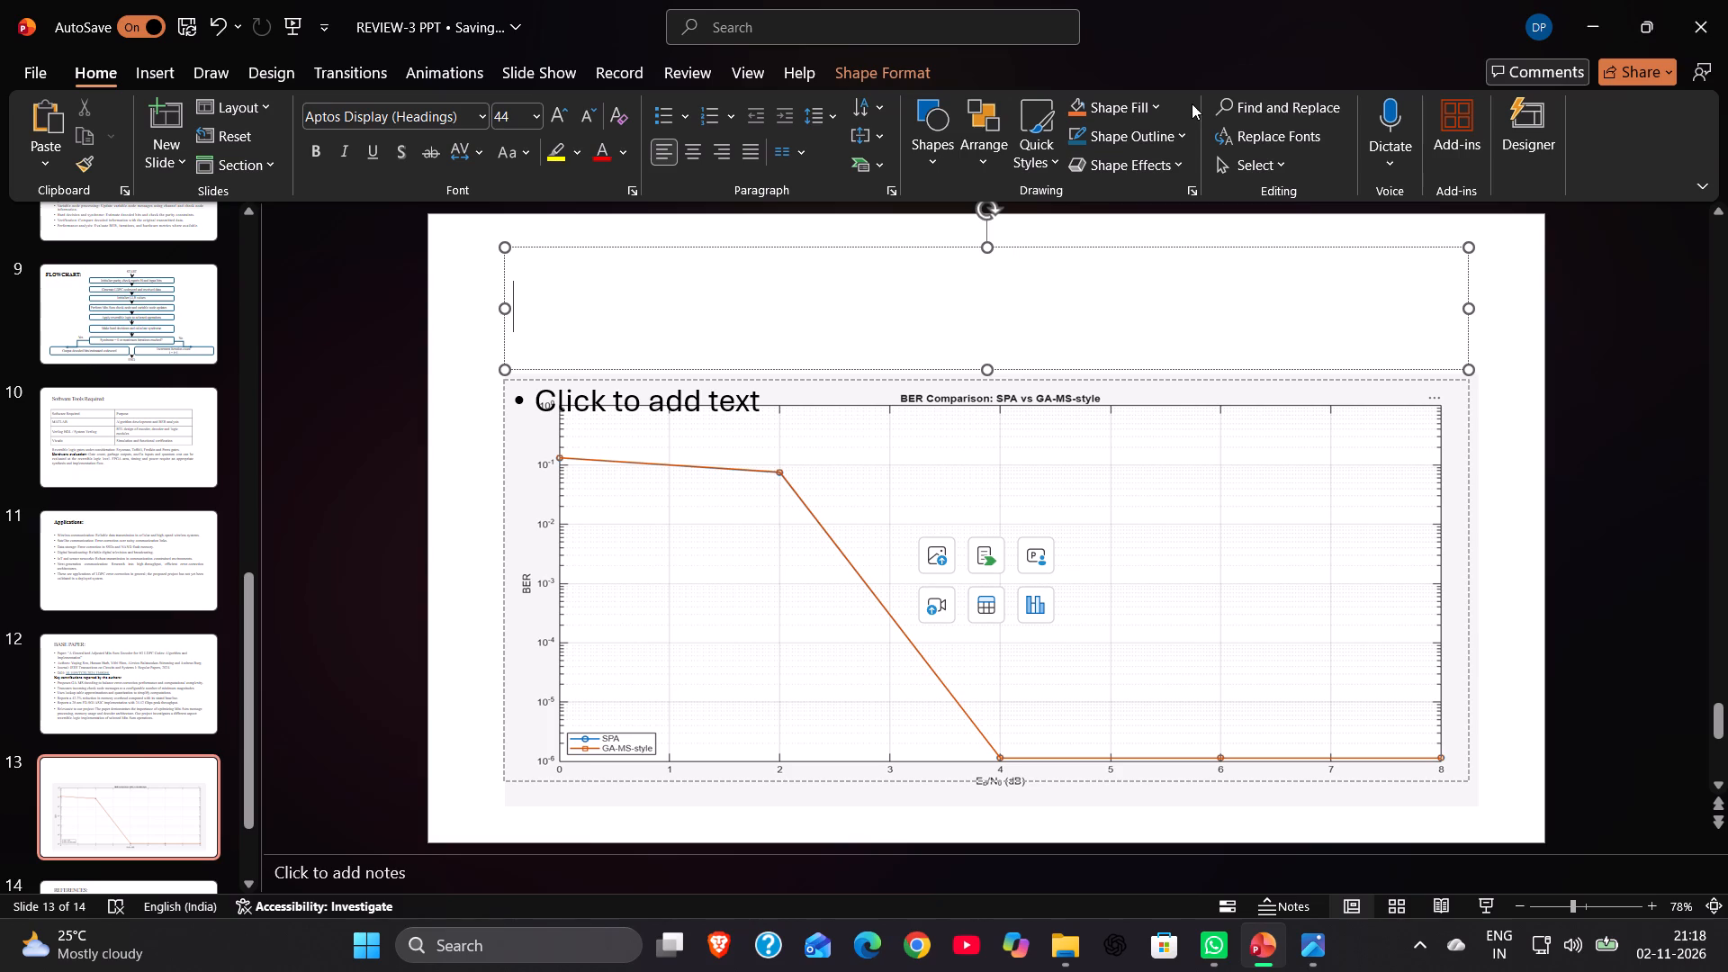
{"action": "left_click", "coordinate": [1116, 360]}
{"action": "left_click_drag", "start_coordinate": [988, 373], "coordinate": [983, 358]}
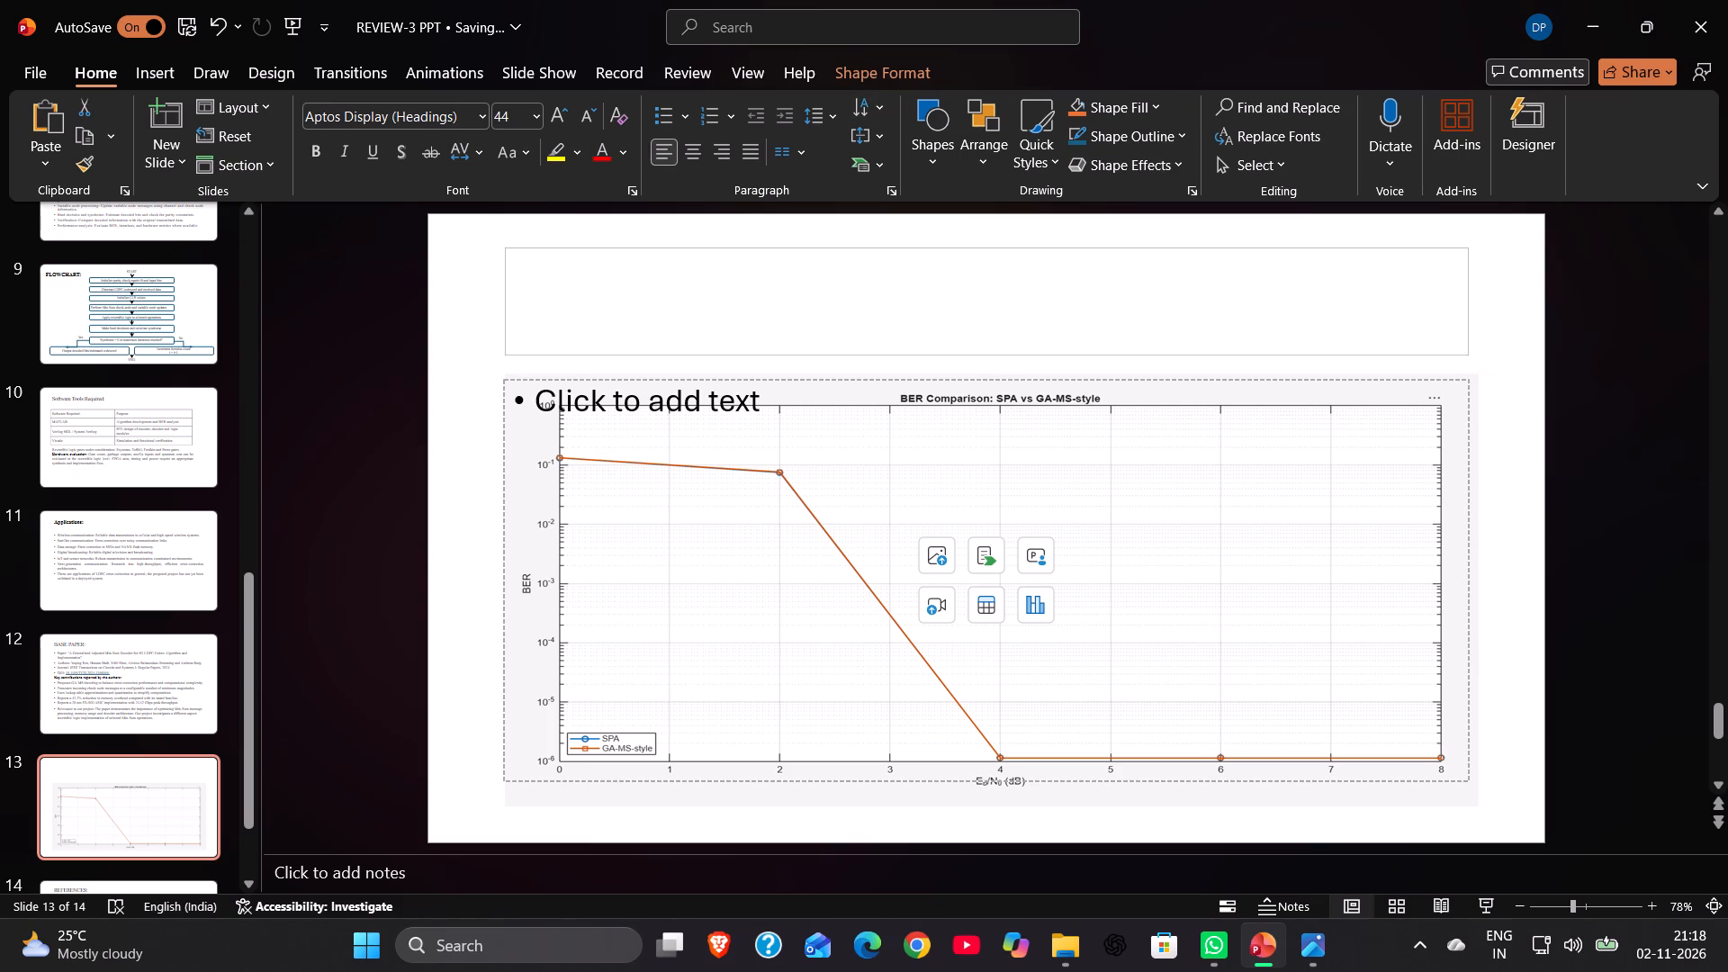
{"action": "left_click_drag", "start_coordinate": [983, 358], "coordinate": [981, 332]}
Resize the empty text placeholder overlapping the BER graph down to the graph's lower-right area and delete it.
{"action": "left_click_drag", "start_coordinate": [955, 424], "coordinate": [985, 380]}
{"action": "left_click_drag", "start_coordinate": [985, 380], "coordinate": [982, 359]}
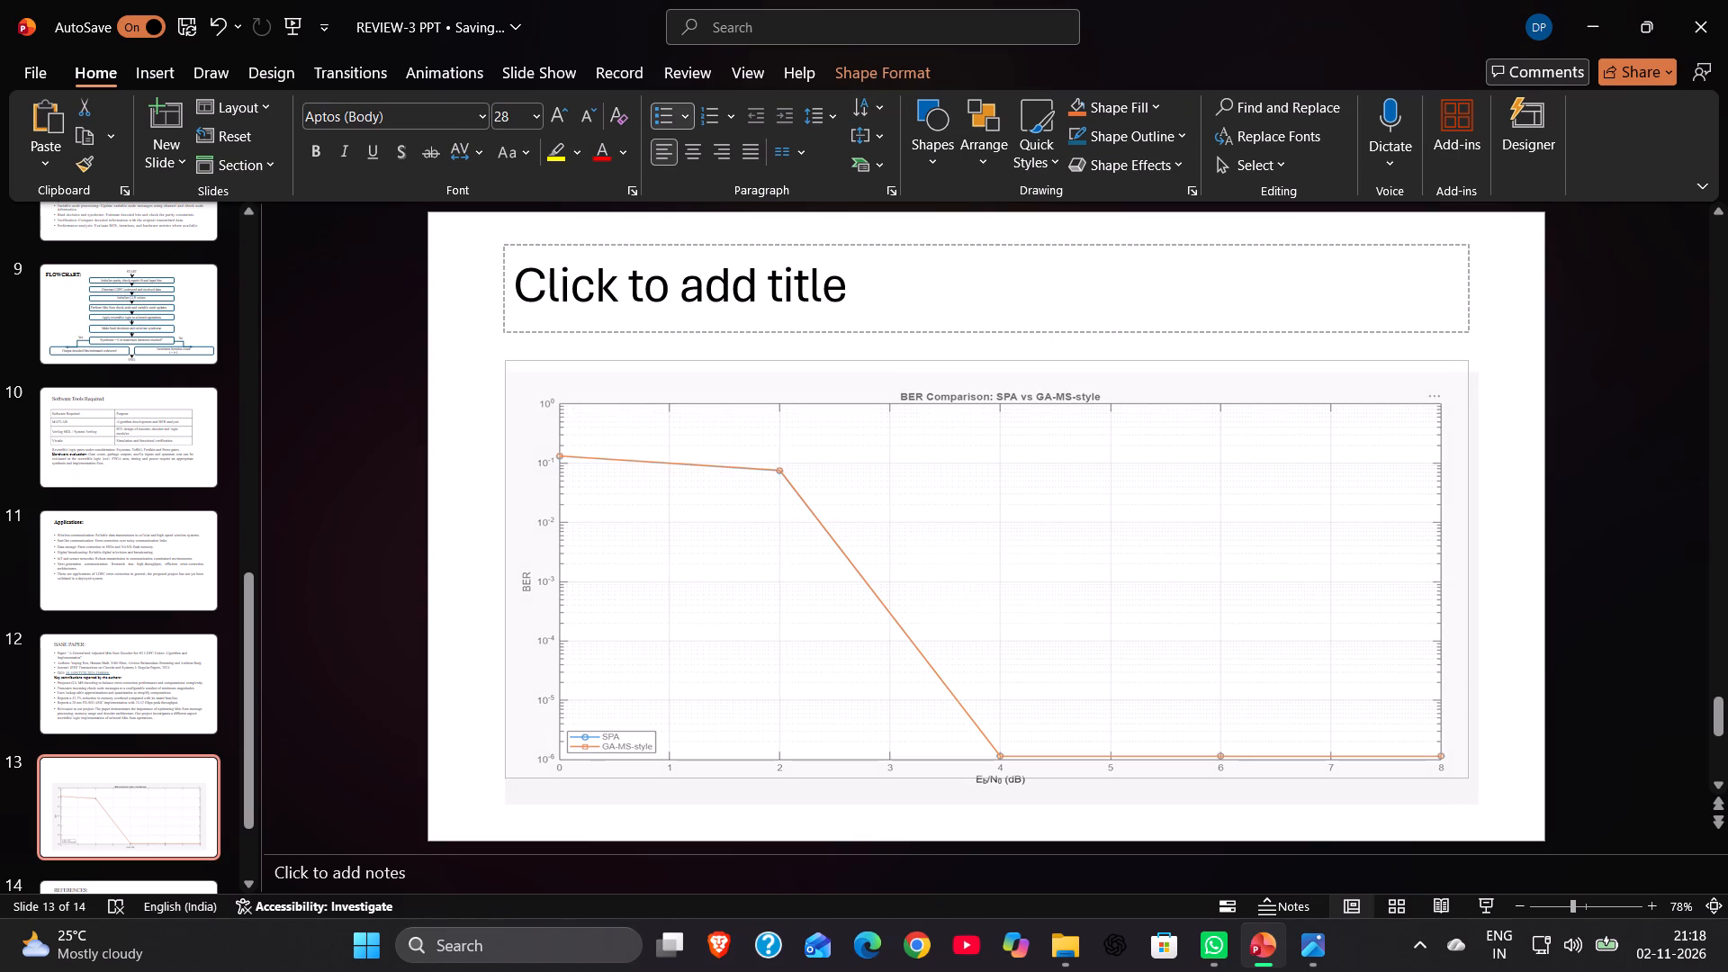
{"action": "left_click_drag", "start_coordinate": [982, 359], "coordinate": [981, 355]}
{"action": "left_click", "coordinate": [787, 303]}
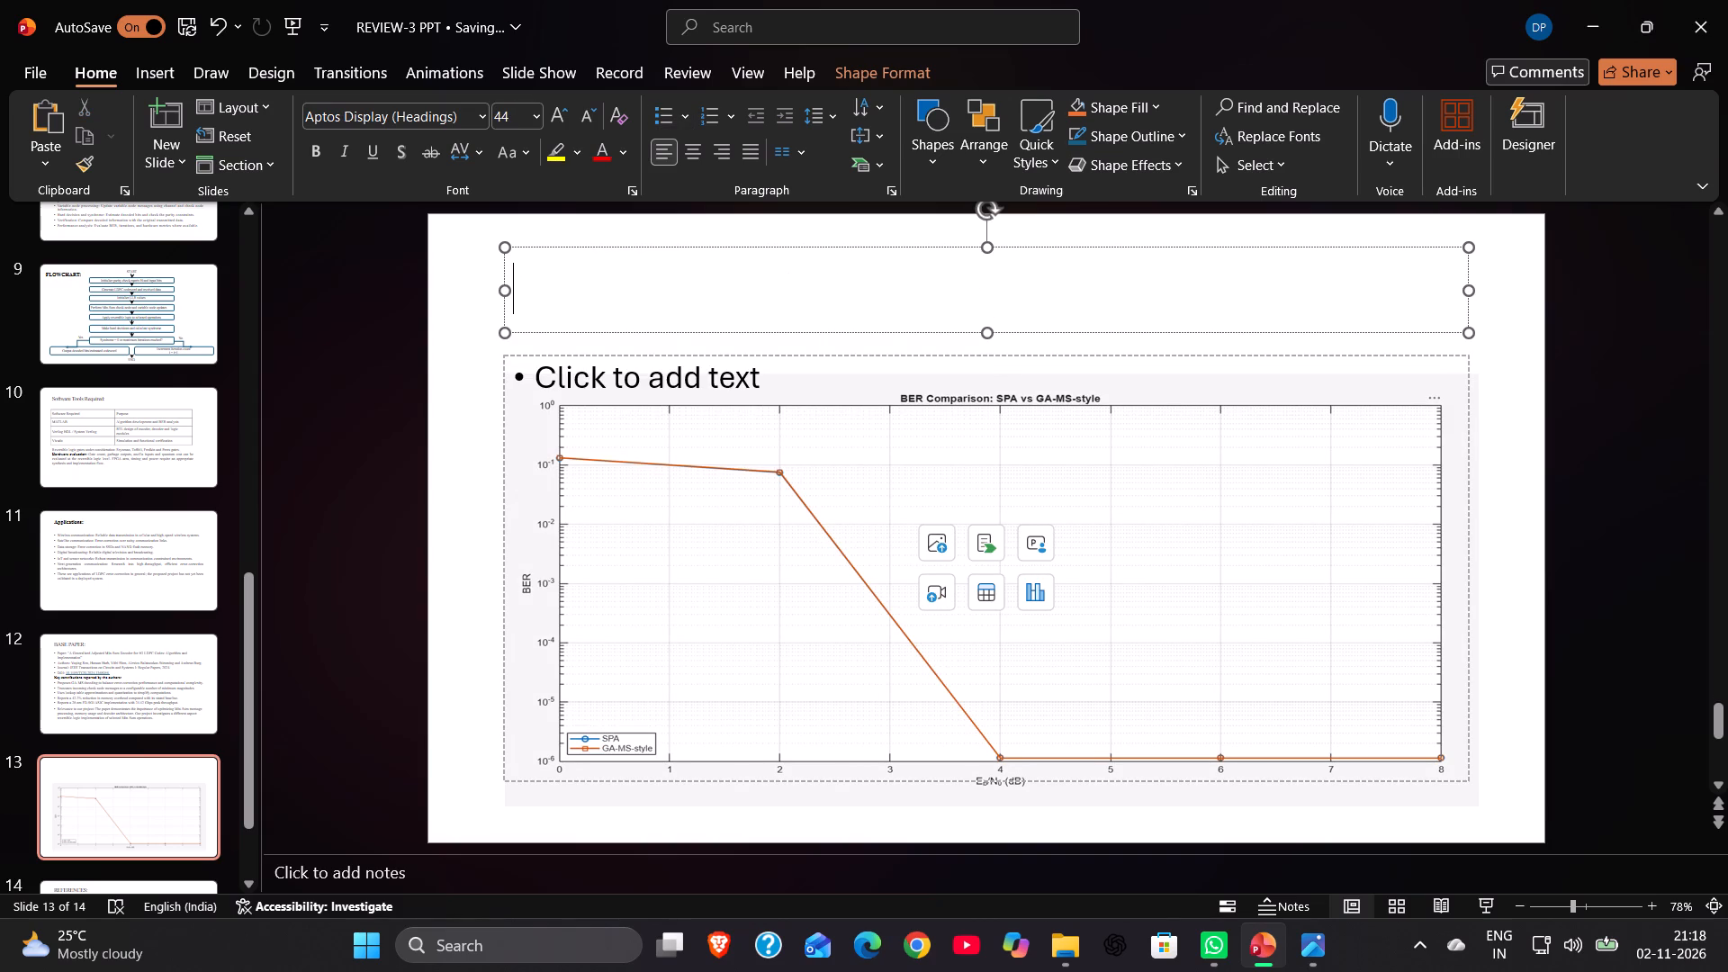
{"action": "left_click", "coordinate": [681, 404]}
{"action": "key", "text": "BackSpace"}
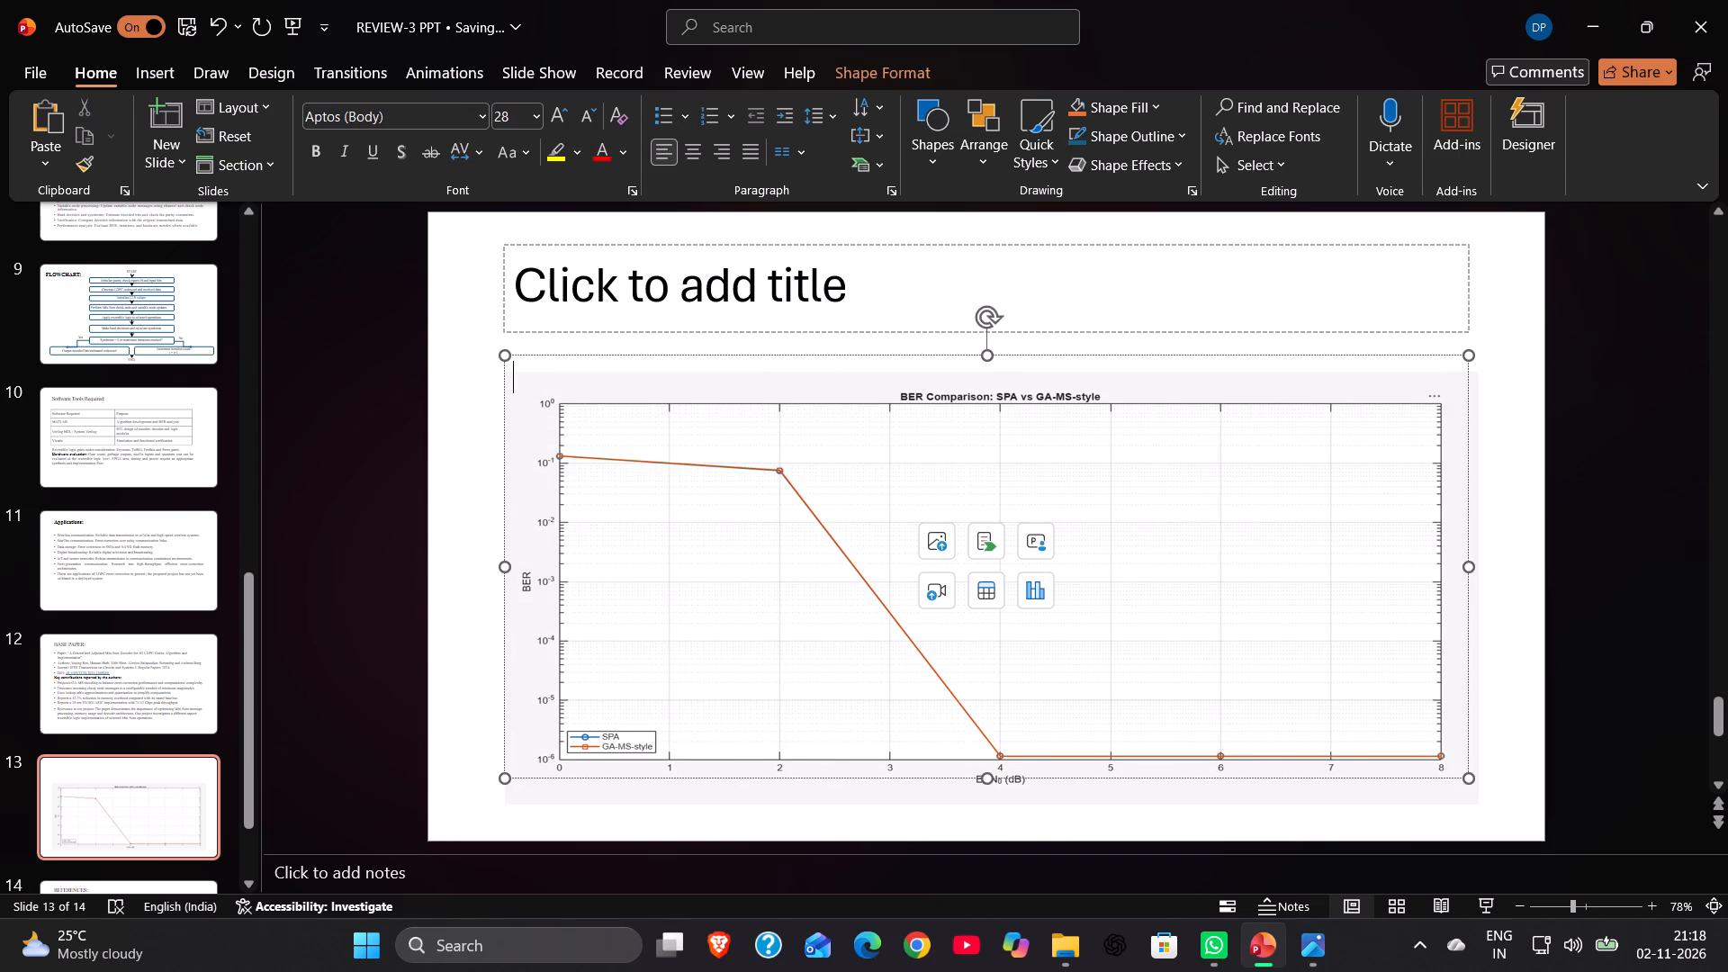
{"action": "left_click", "coordinate": [423, 455]}
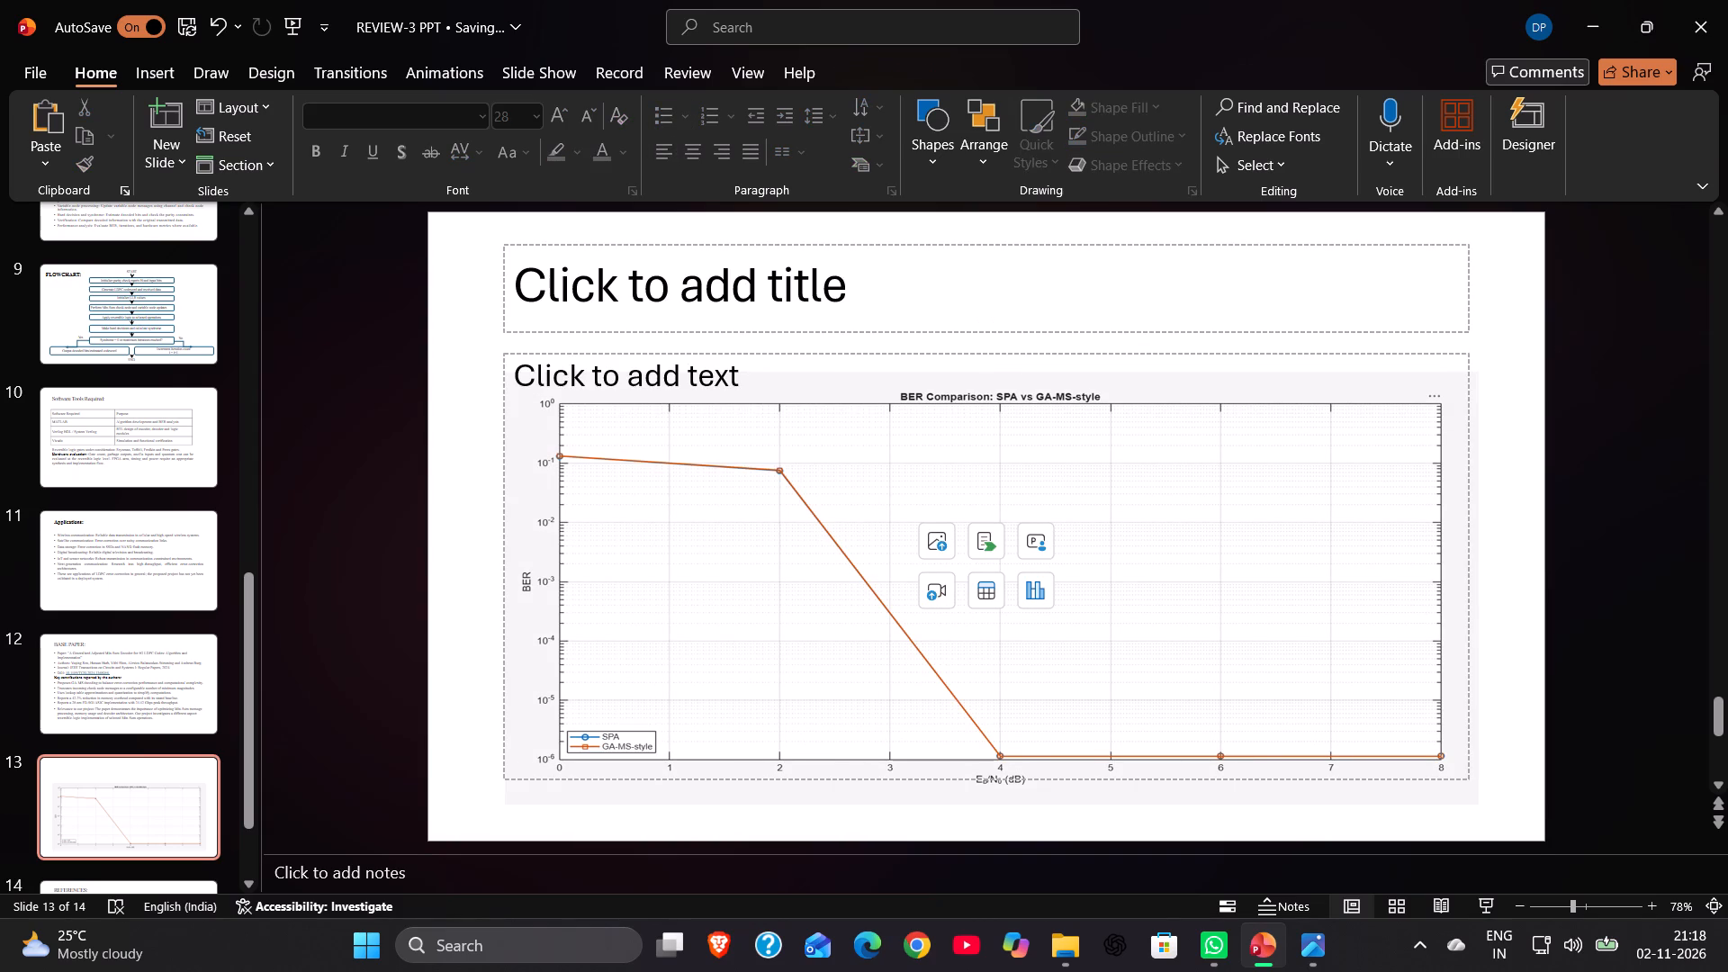
{"action": "left_click", "coordinate": [561, 364]}
{"action": "double_click", "coordinate": [503, 359]}
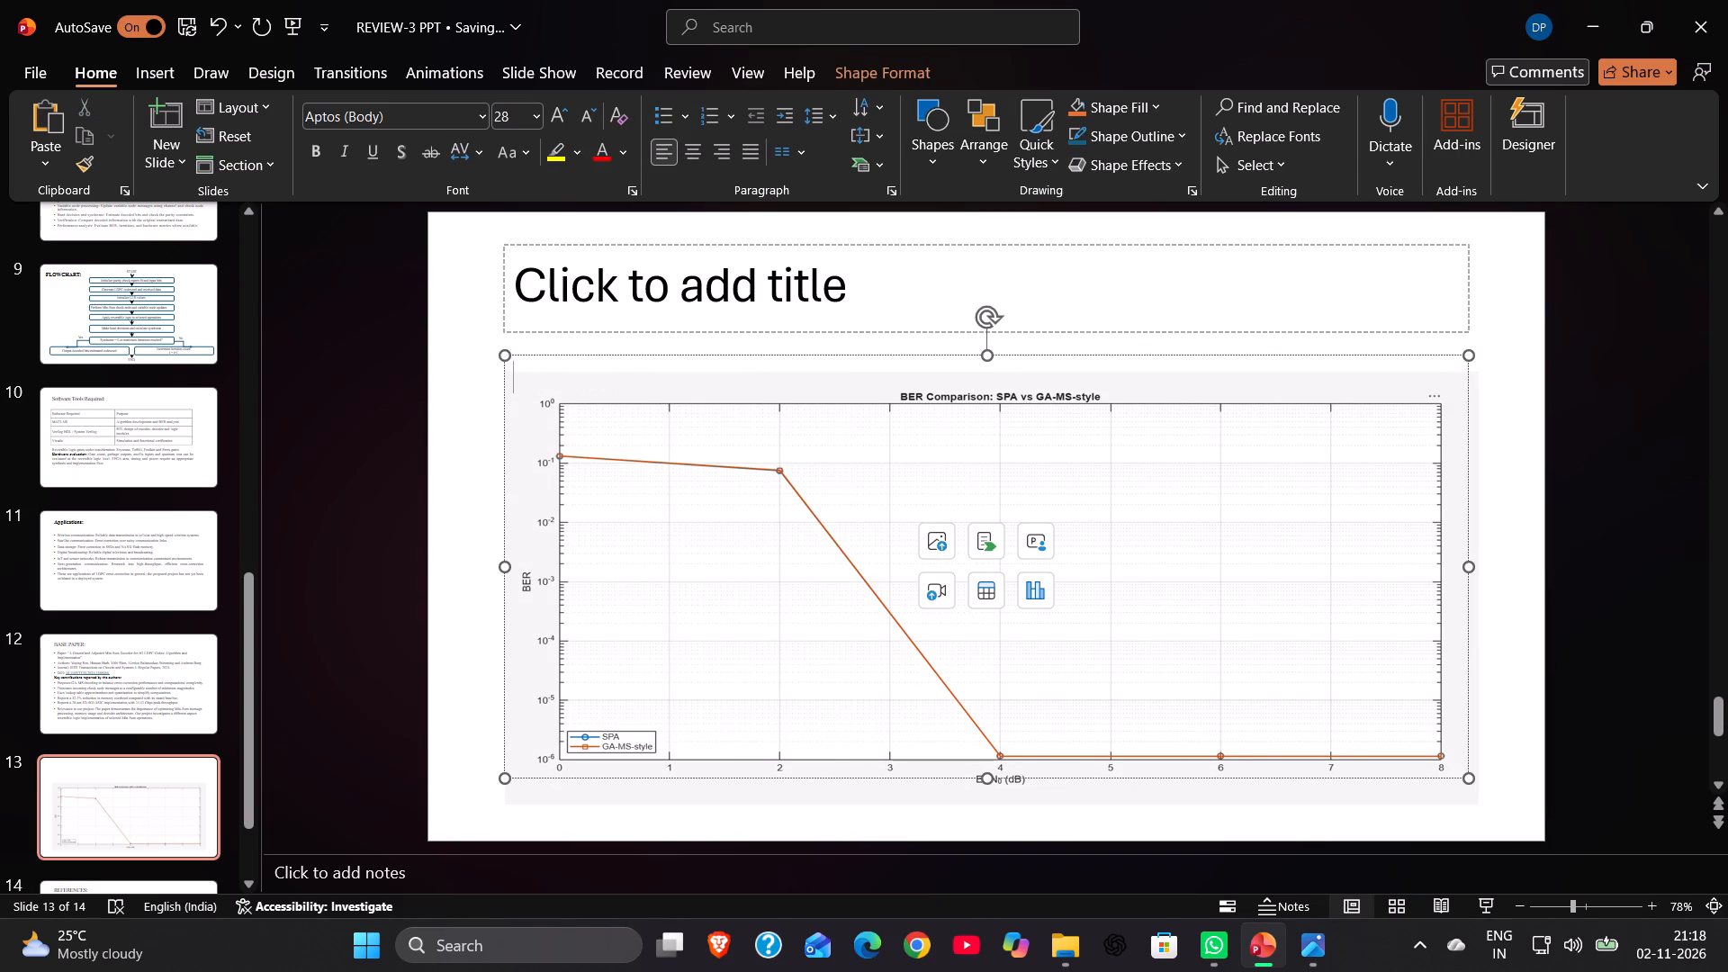
{"action": "left_click_drag", "start_coordinate": [503, 359], "coordinate": [1192, 609]}
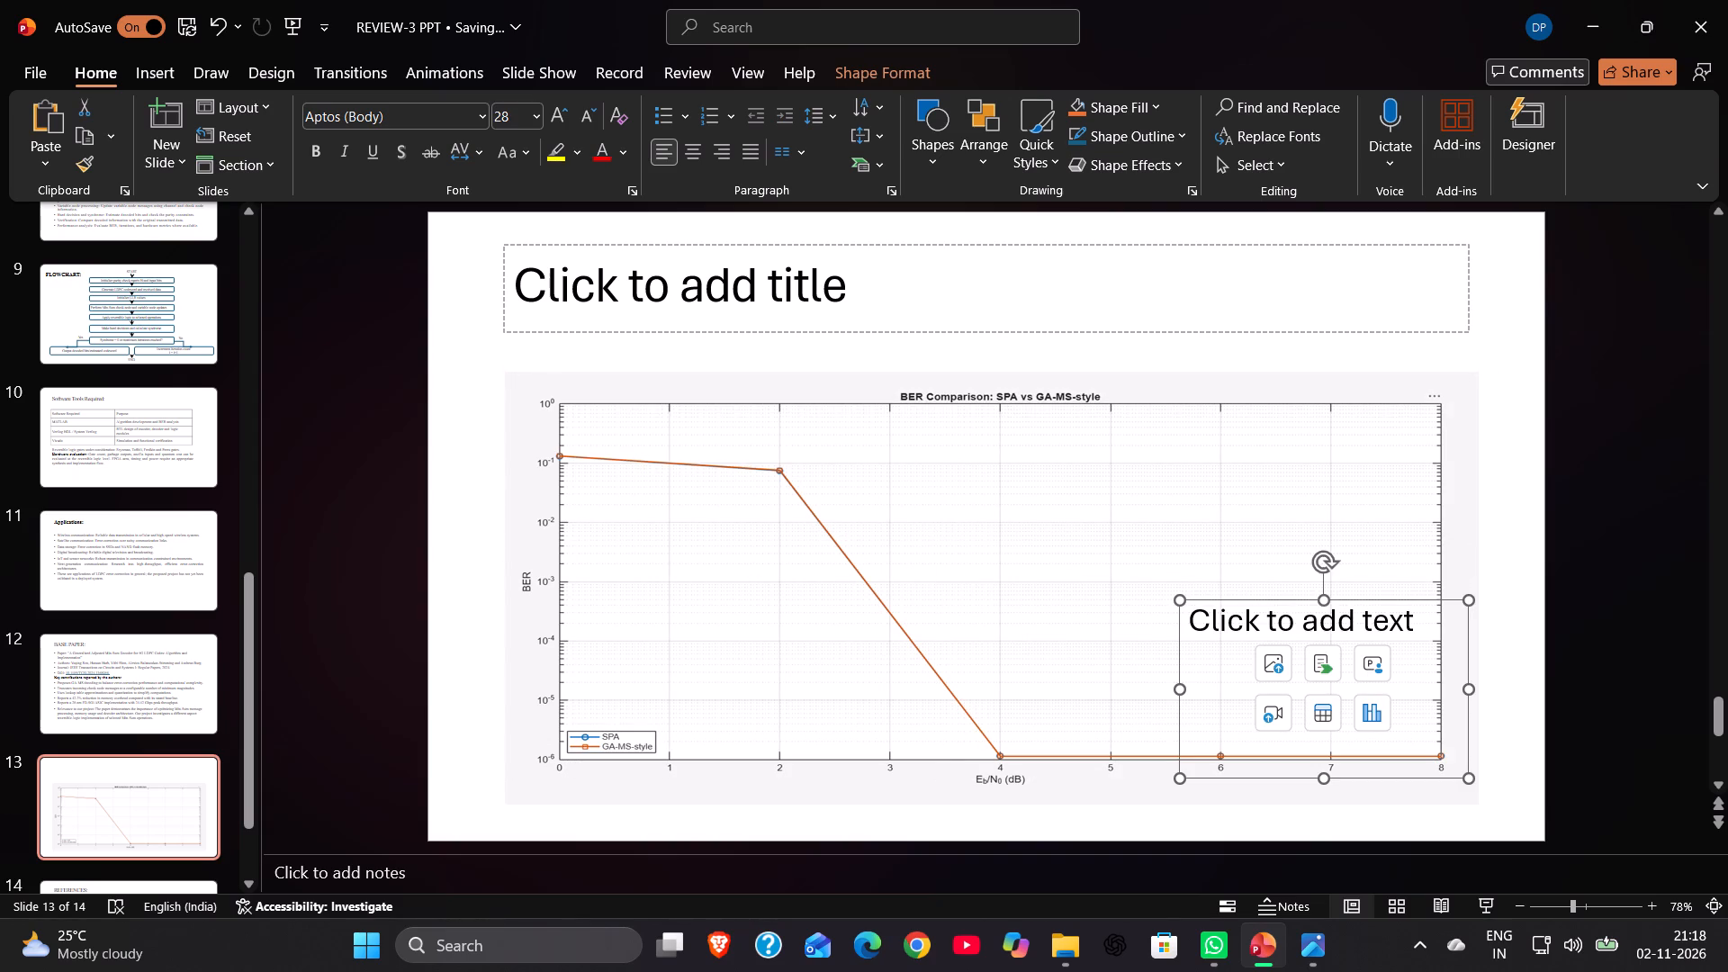
{"action": "key", "text": "BackSpace"}
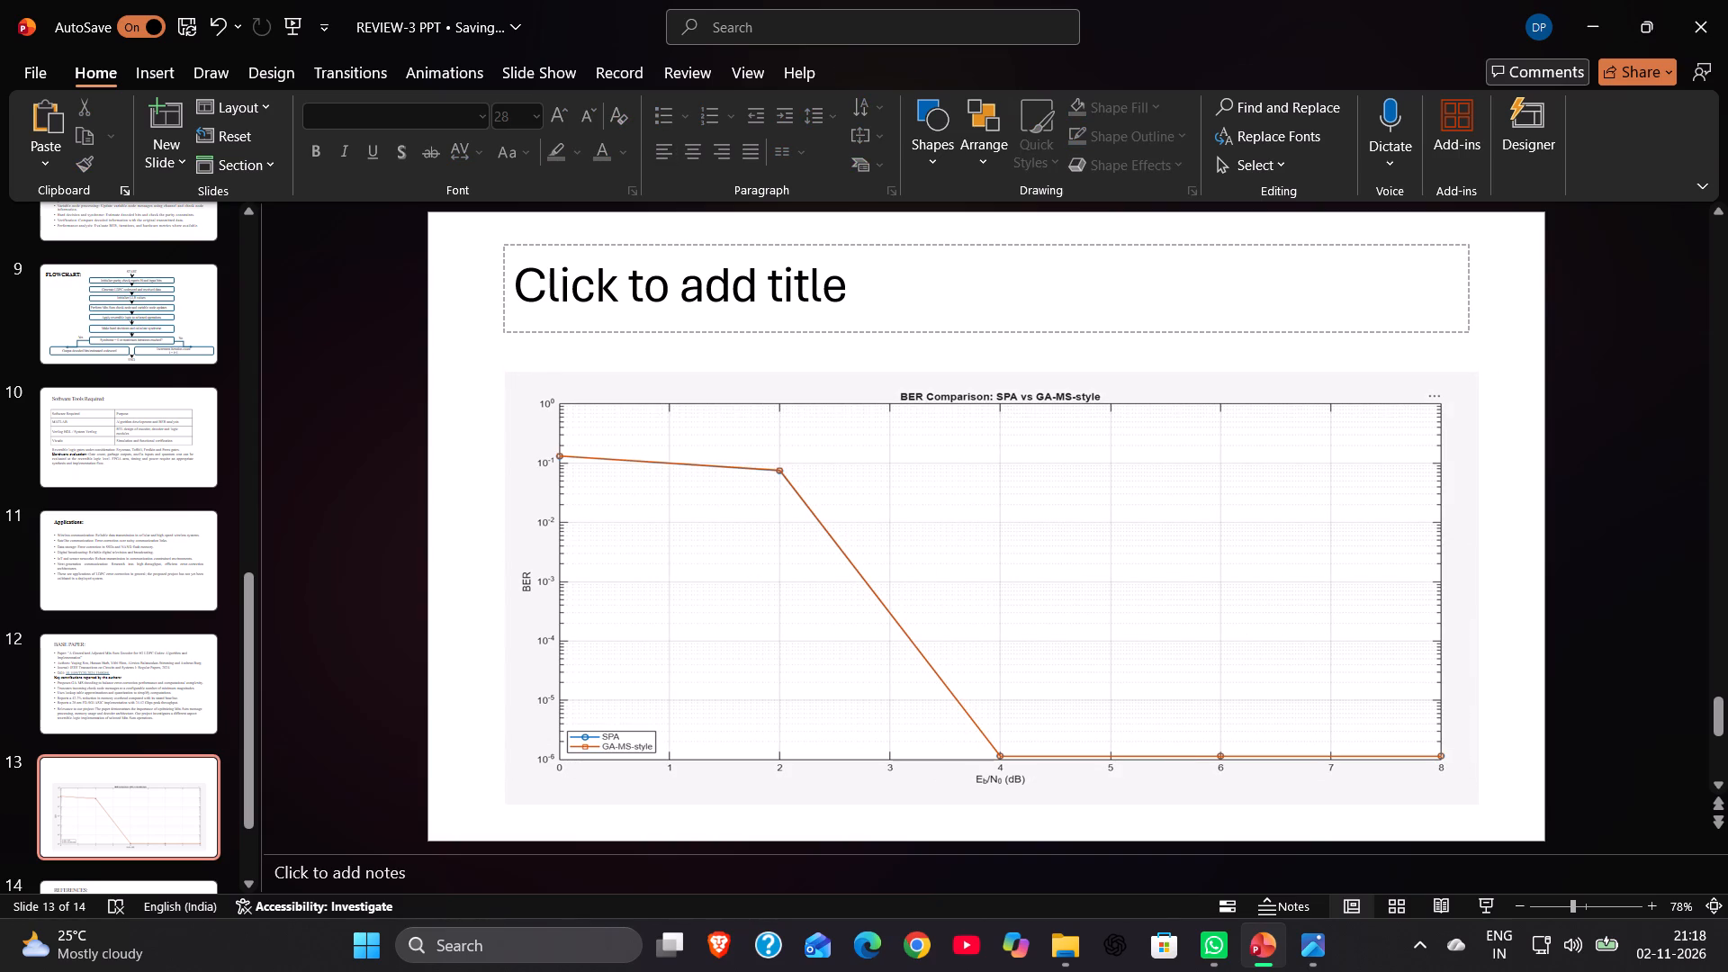
Enter "BER:" as the title of slide 13.
{"action": "left_click", "coordinate": [734, 311]}
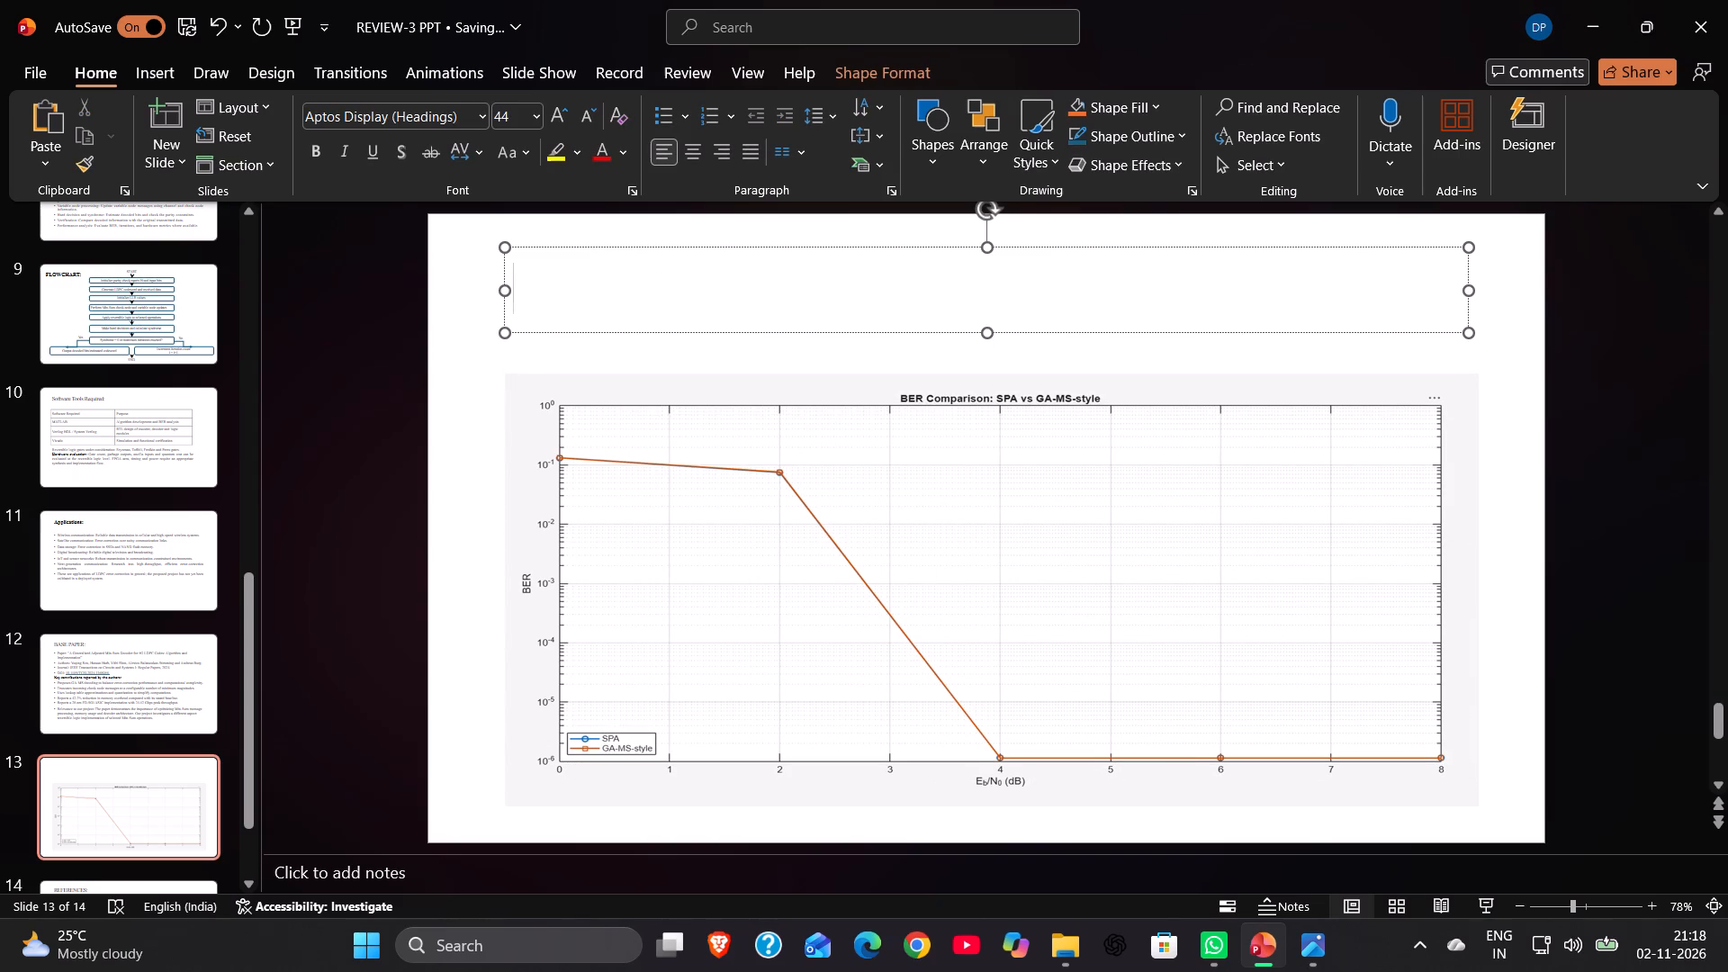
{"action": "type", "text": "BER"}
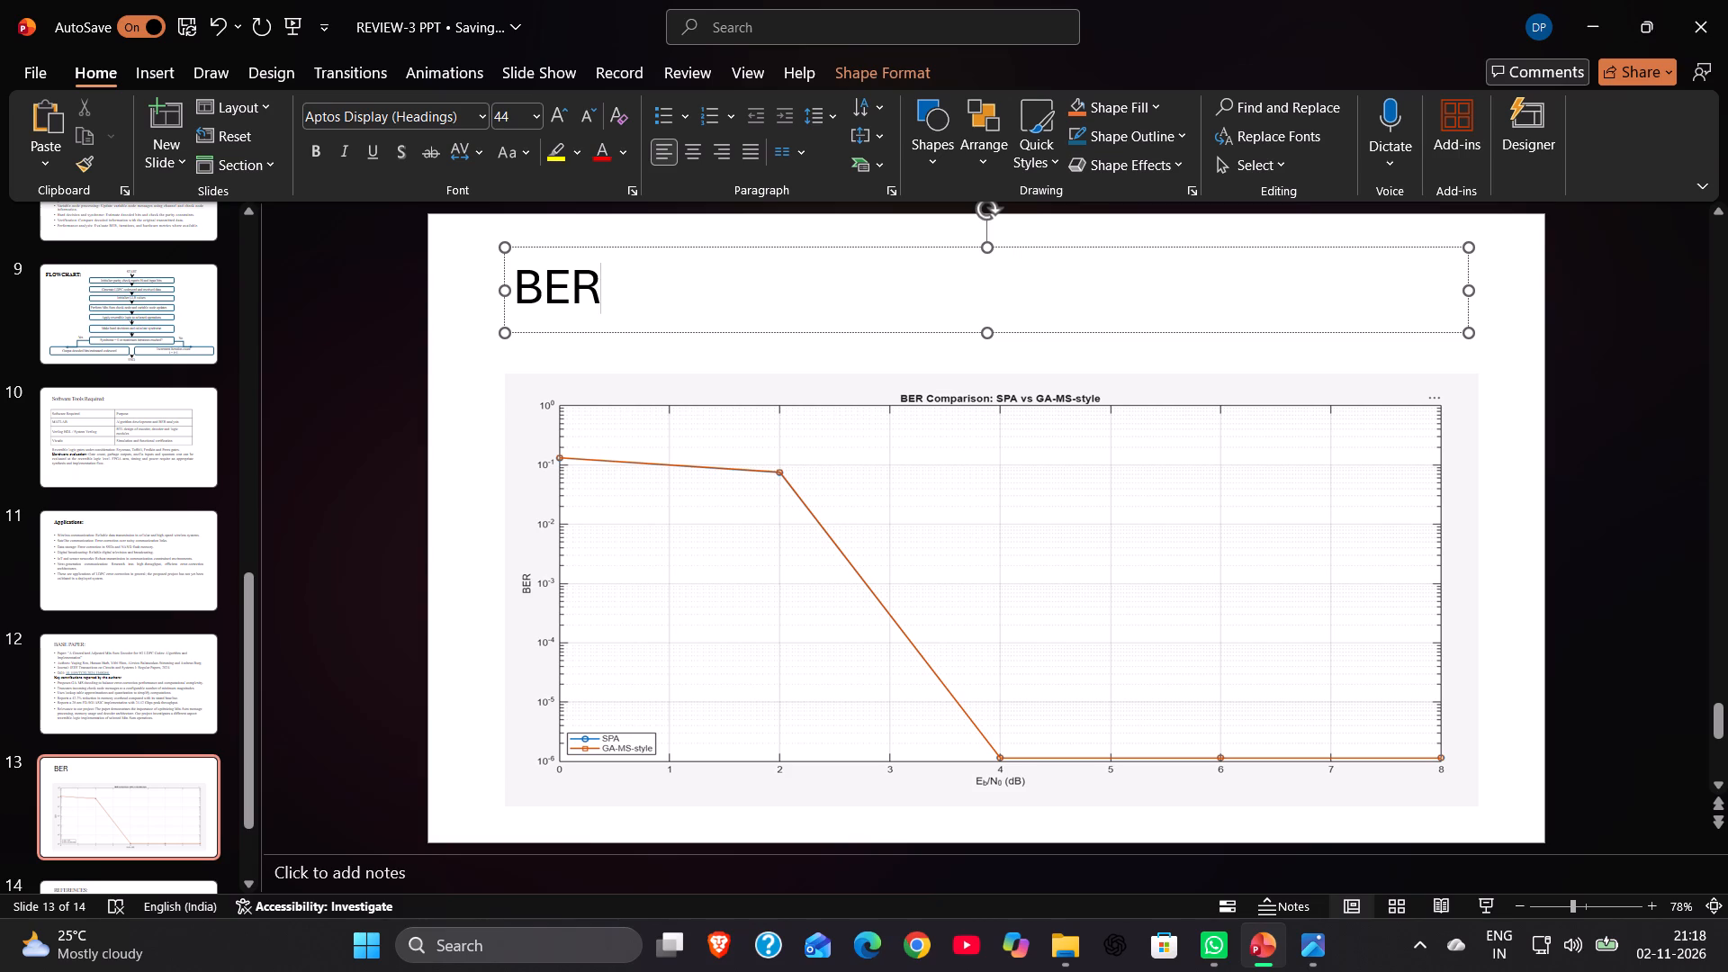
{"action": "key", "text": "shift+colon"}
Format the "BER:" title on slide 13 in Times New Roman at size 28.
{"action": "key", "text": "ctrl+a"}
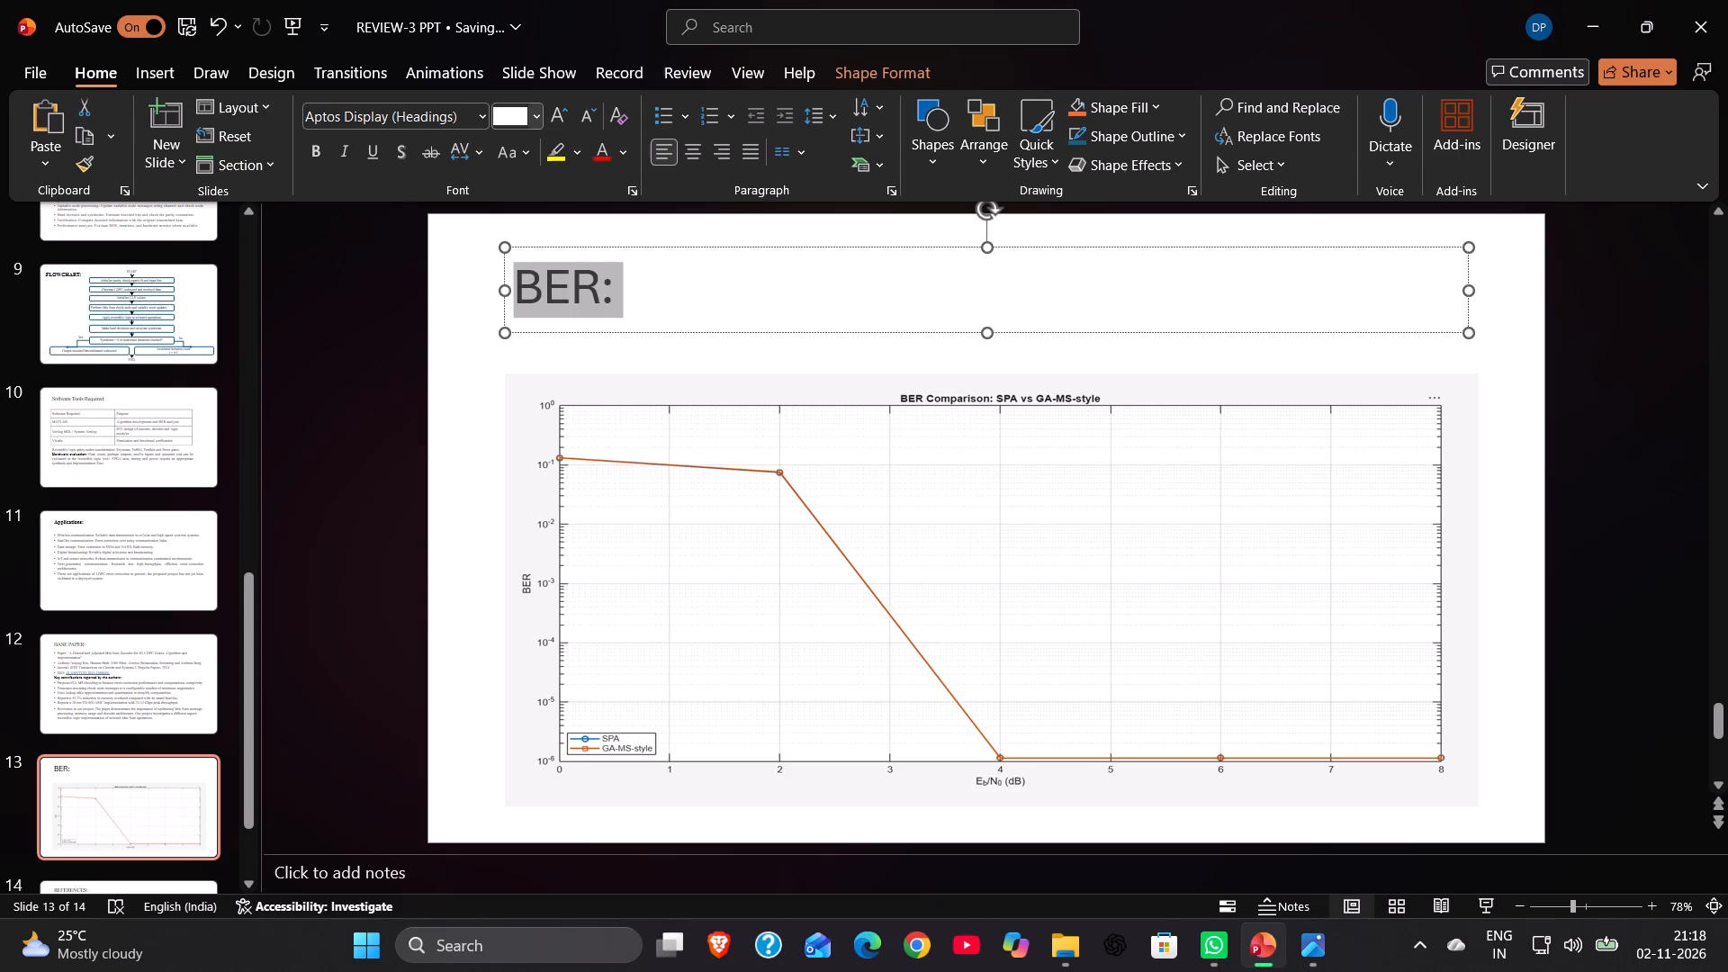
{"action": "left_click", "coordinate": [476, 123]}
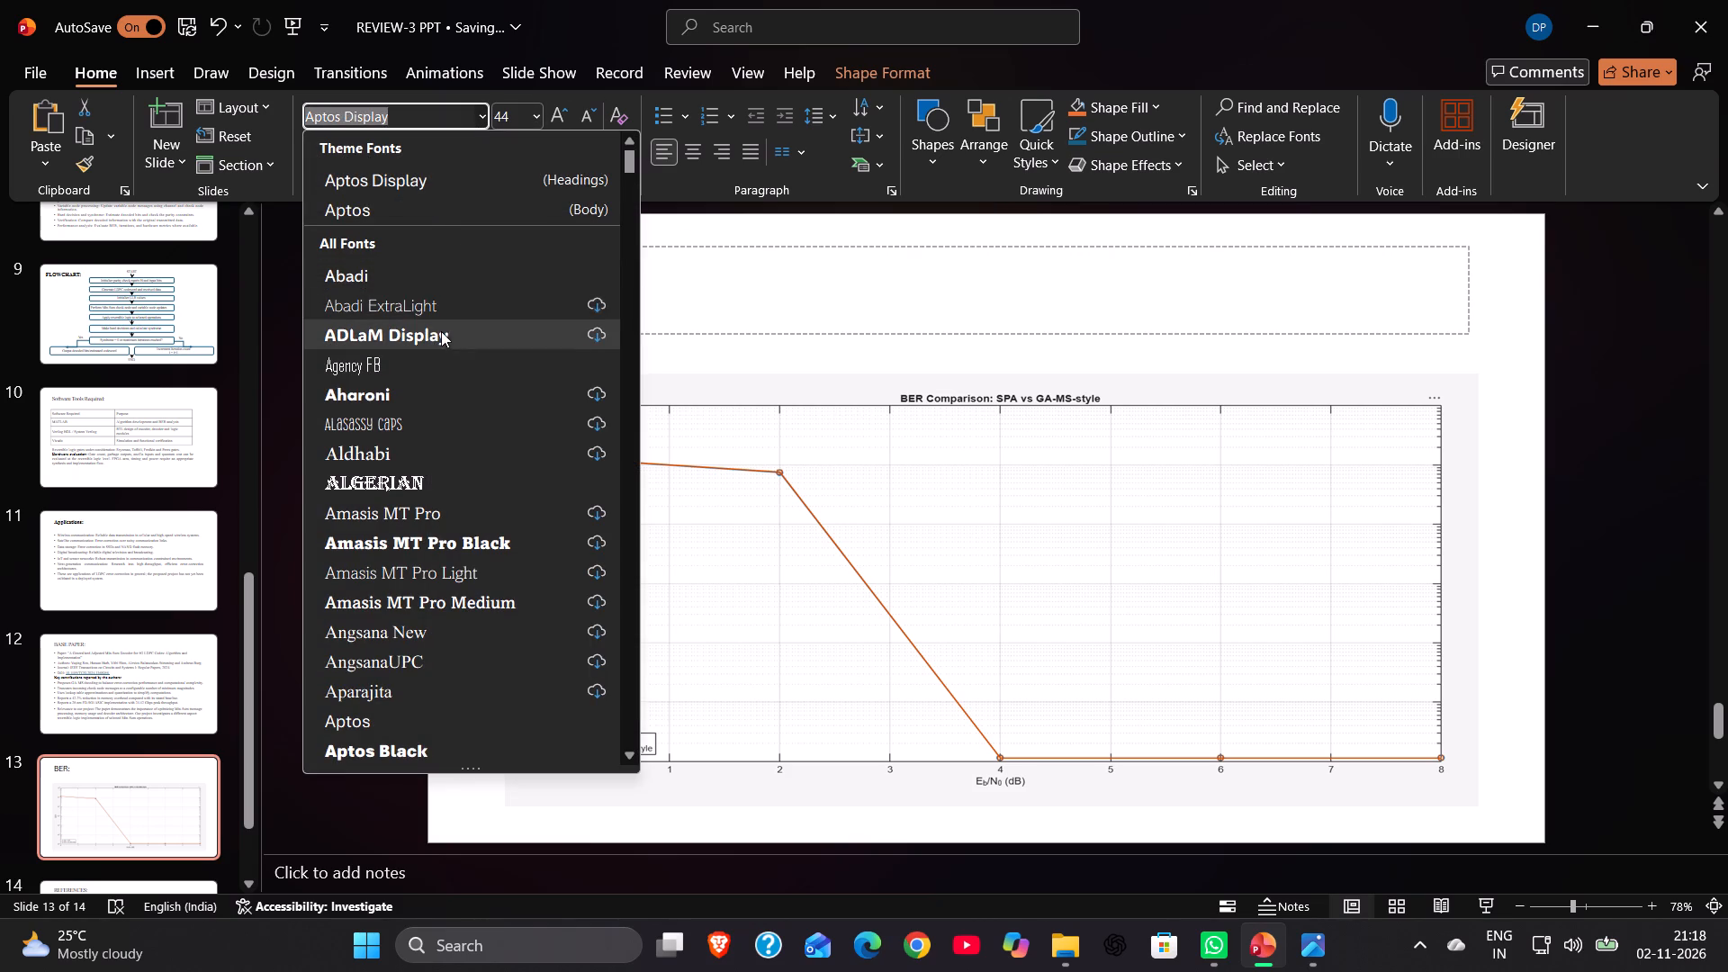
{"action": "key", "text": "BackSpace"}
{"action": "type", "text": "times"}
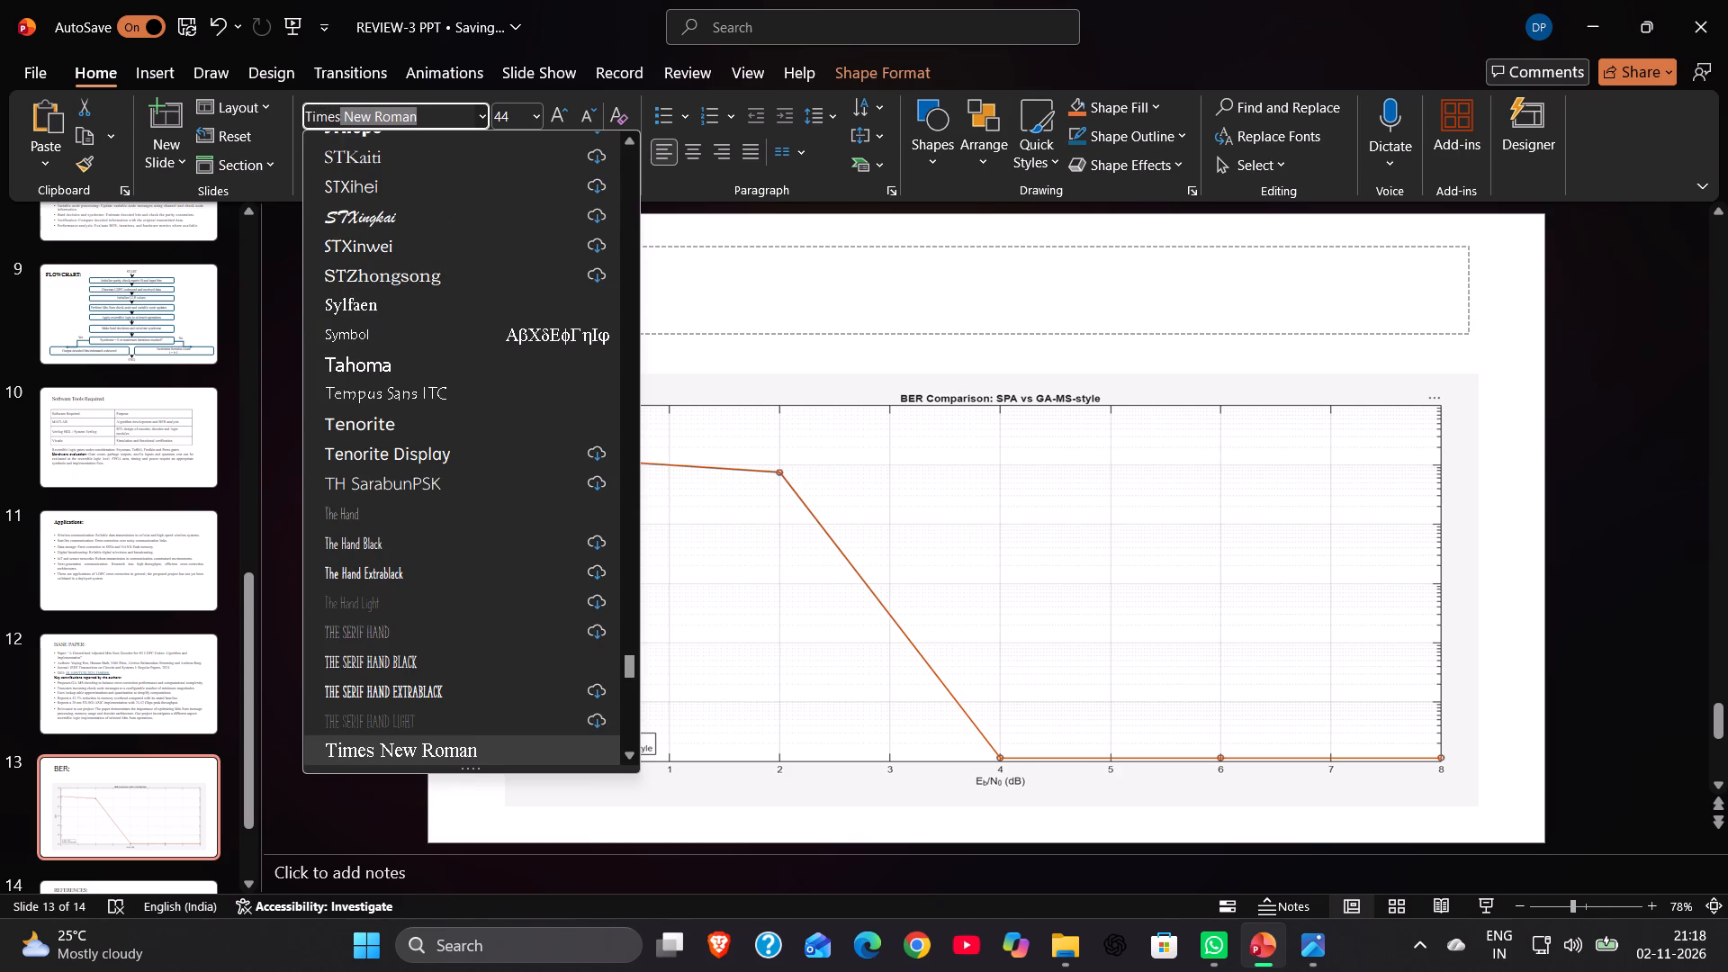
{"action": "key", "text": "Return"}
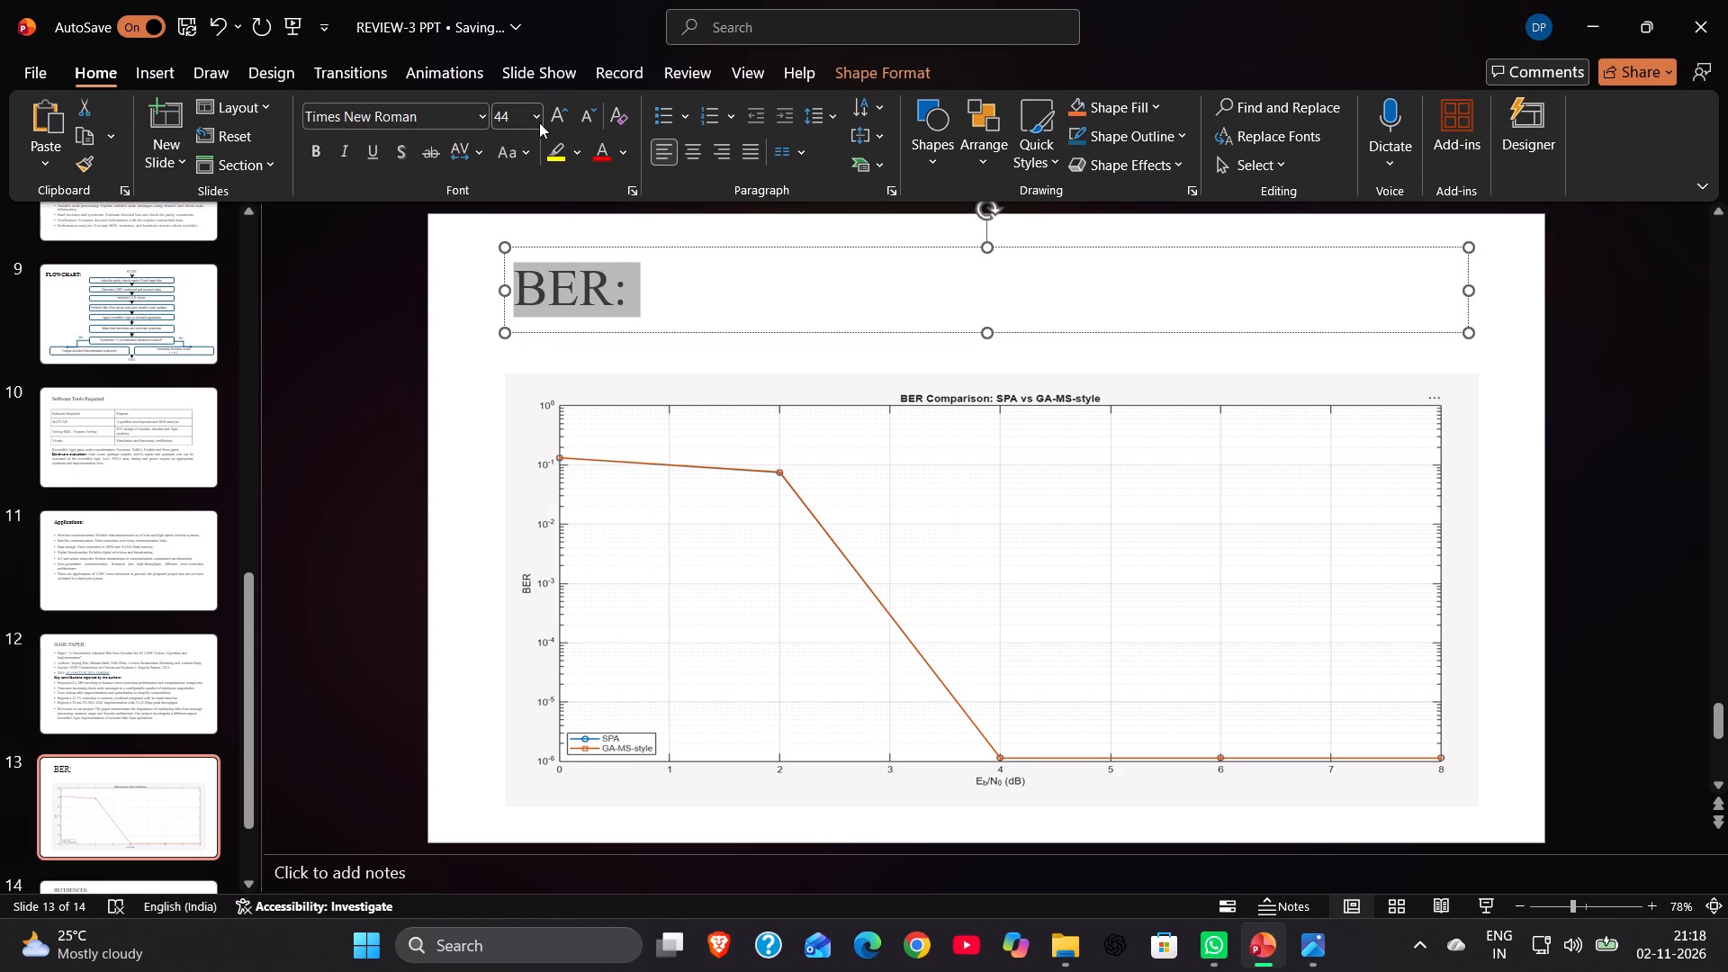
{"action": "left_click", "coordinate": [538, 122]}
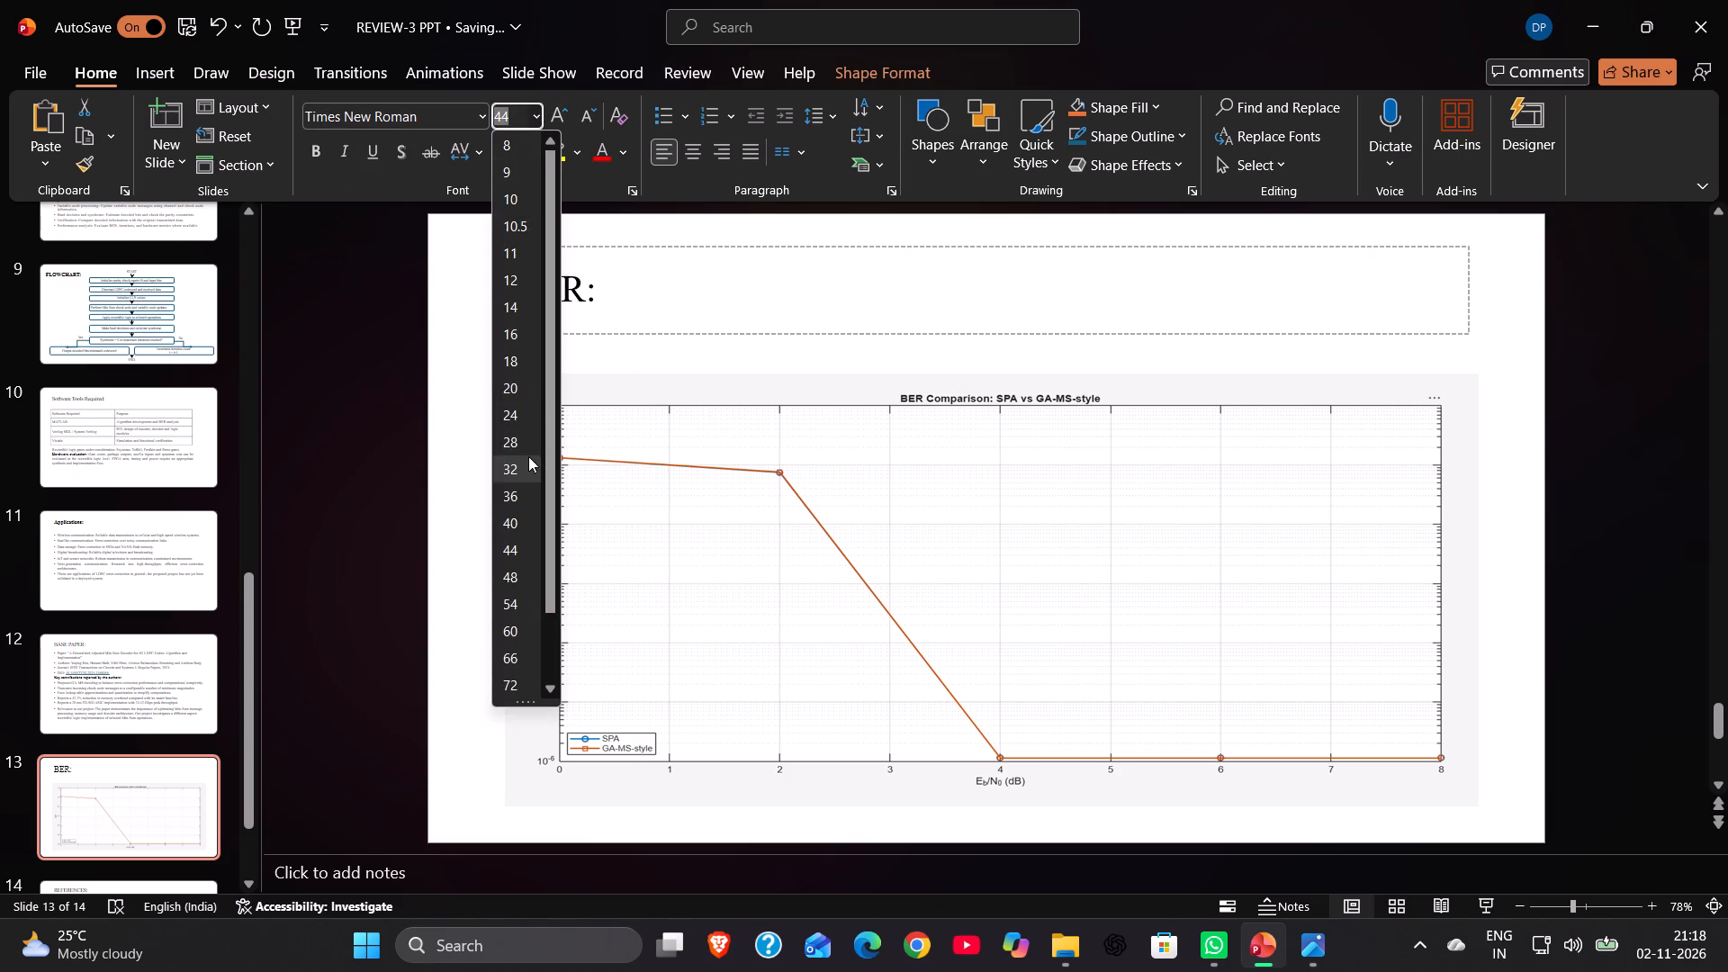
{"action": "left_click", "coordinate": [526, 450]}
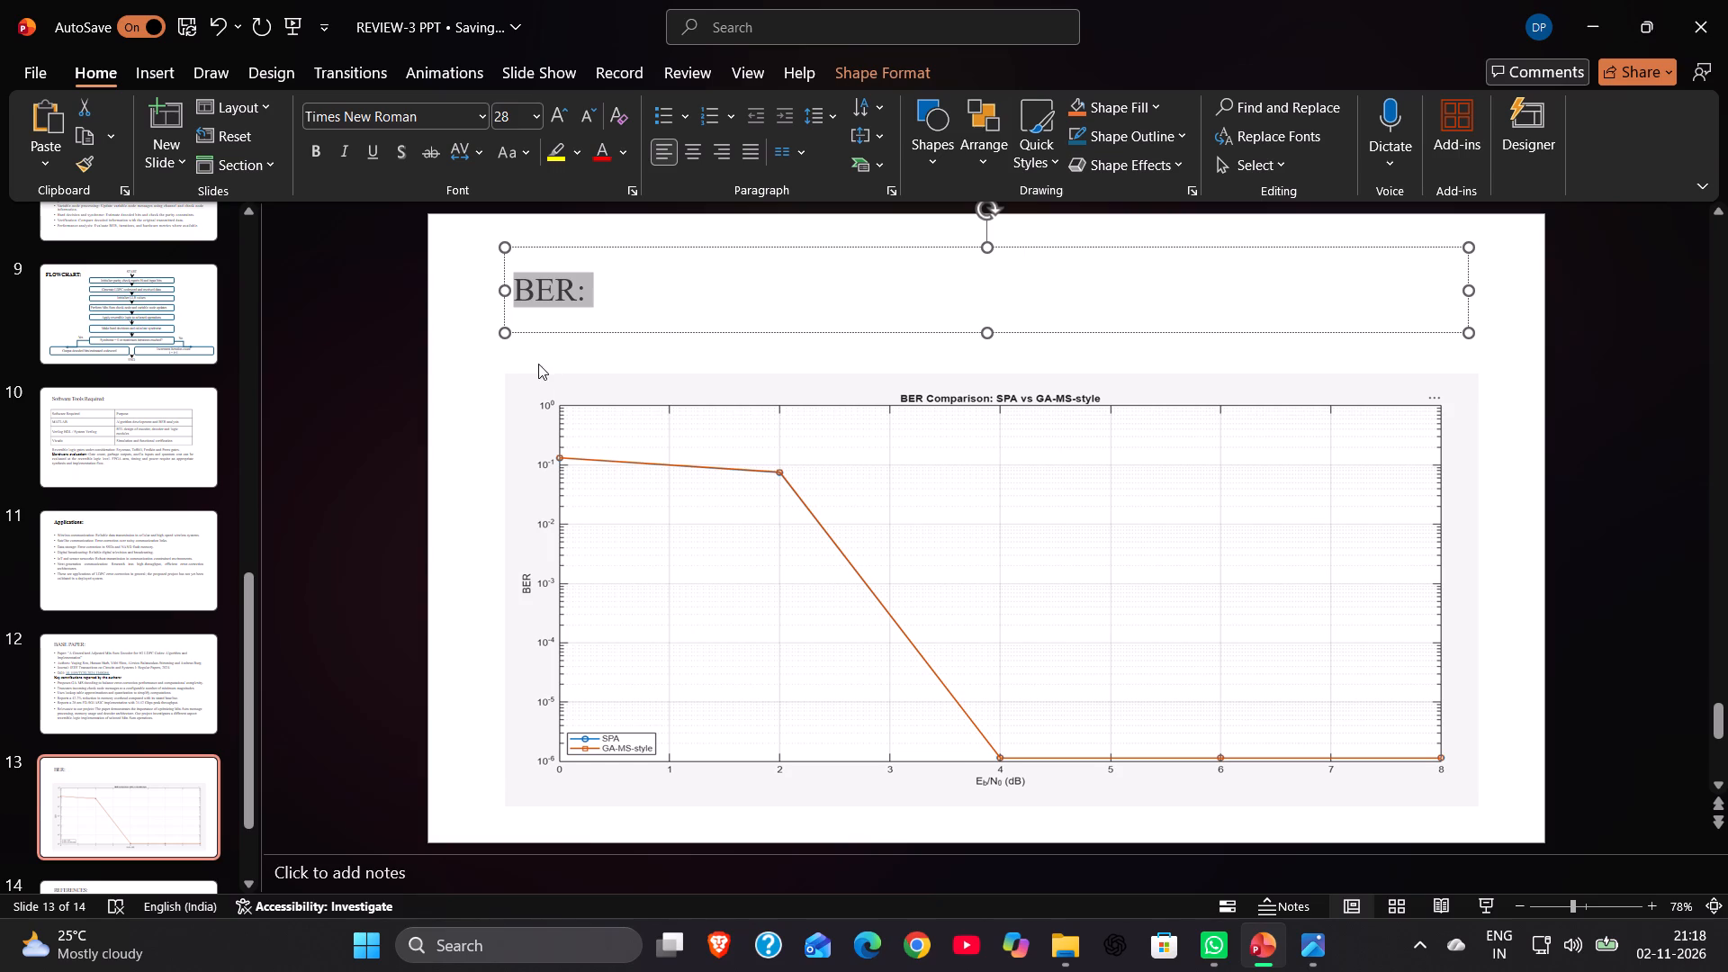
Enlarge the BER graph on slide 13 vertically by raising its top edge to just below the title.
{"action": "left_click", "coordinate": [247, 476]}
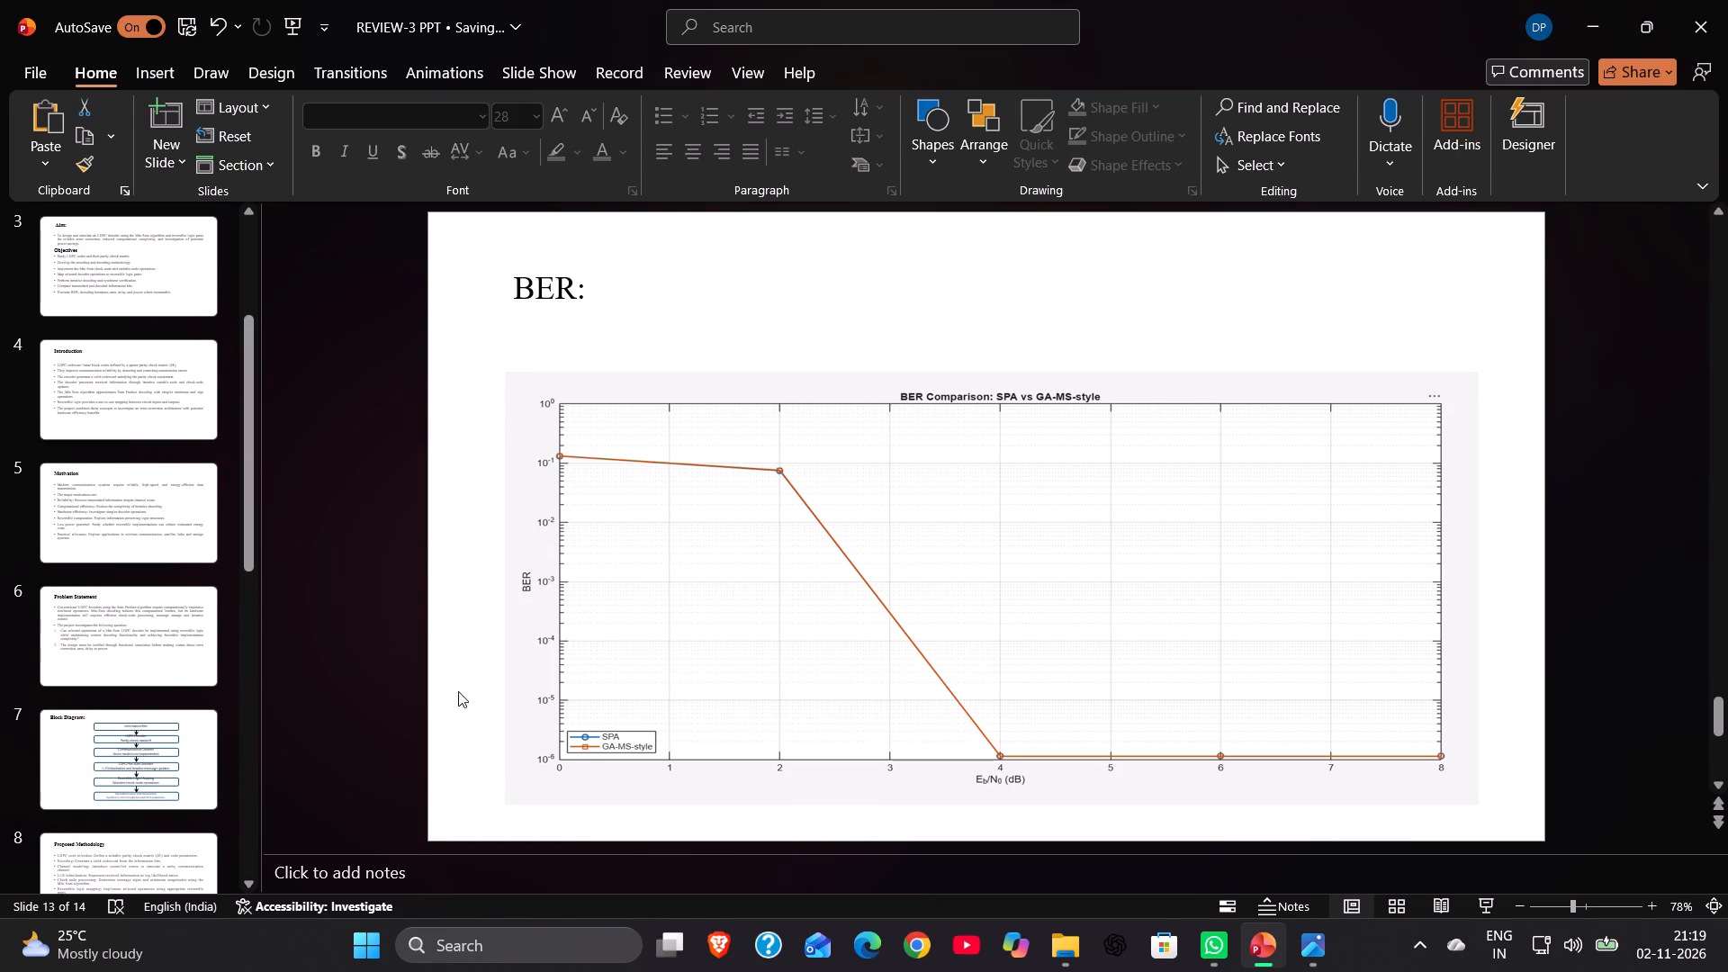
{"action": "left_click", "coordinate": [591, 625]}
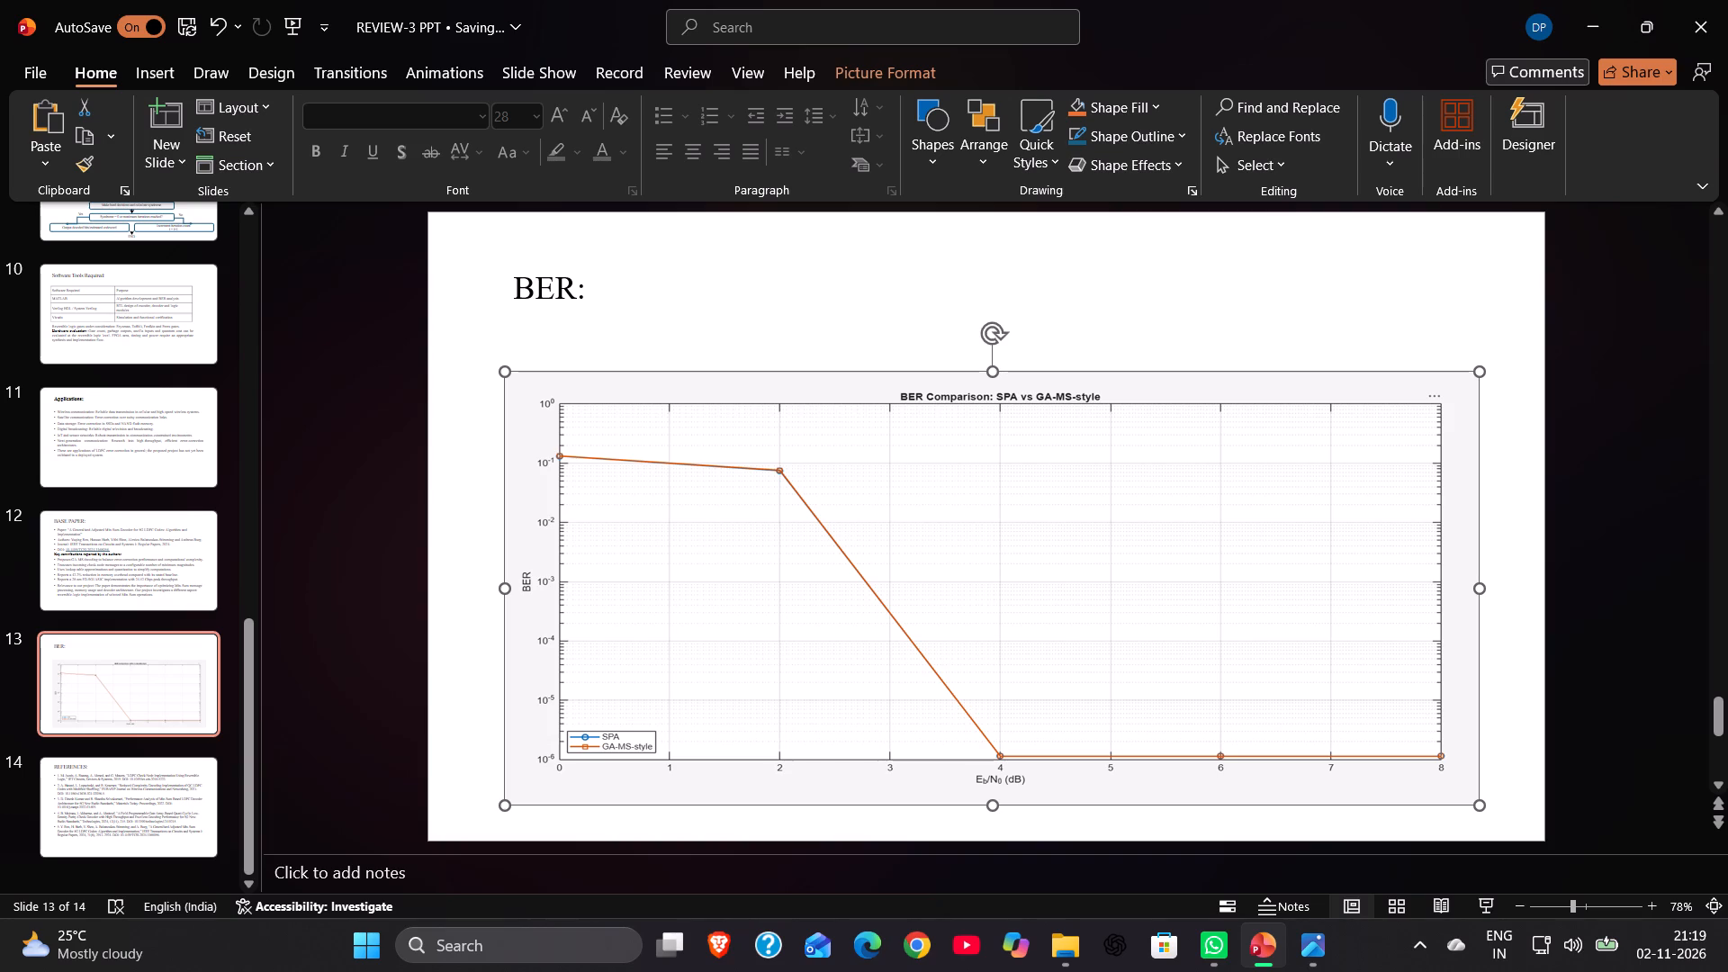
{"action": "left_click_drag", "start_coordinate": [992, 369], "coordinate": [987, 336]}
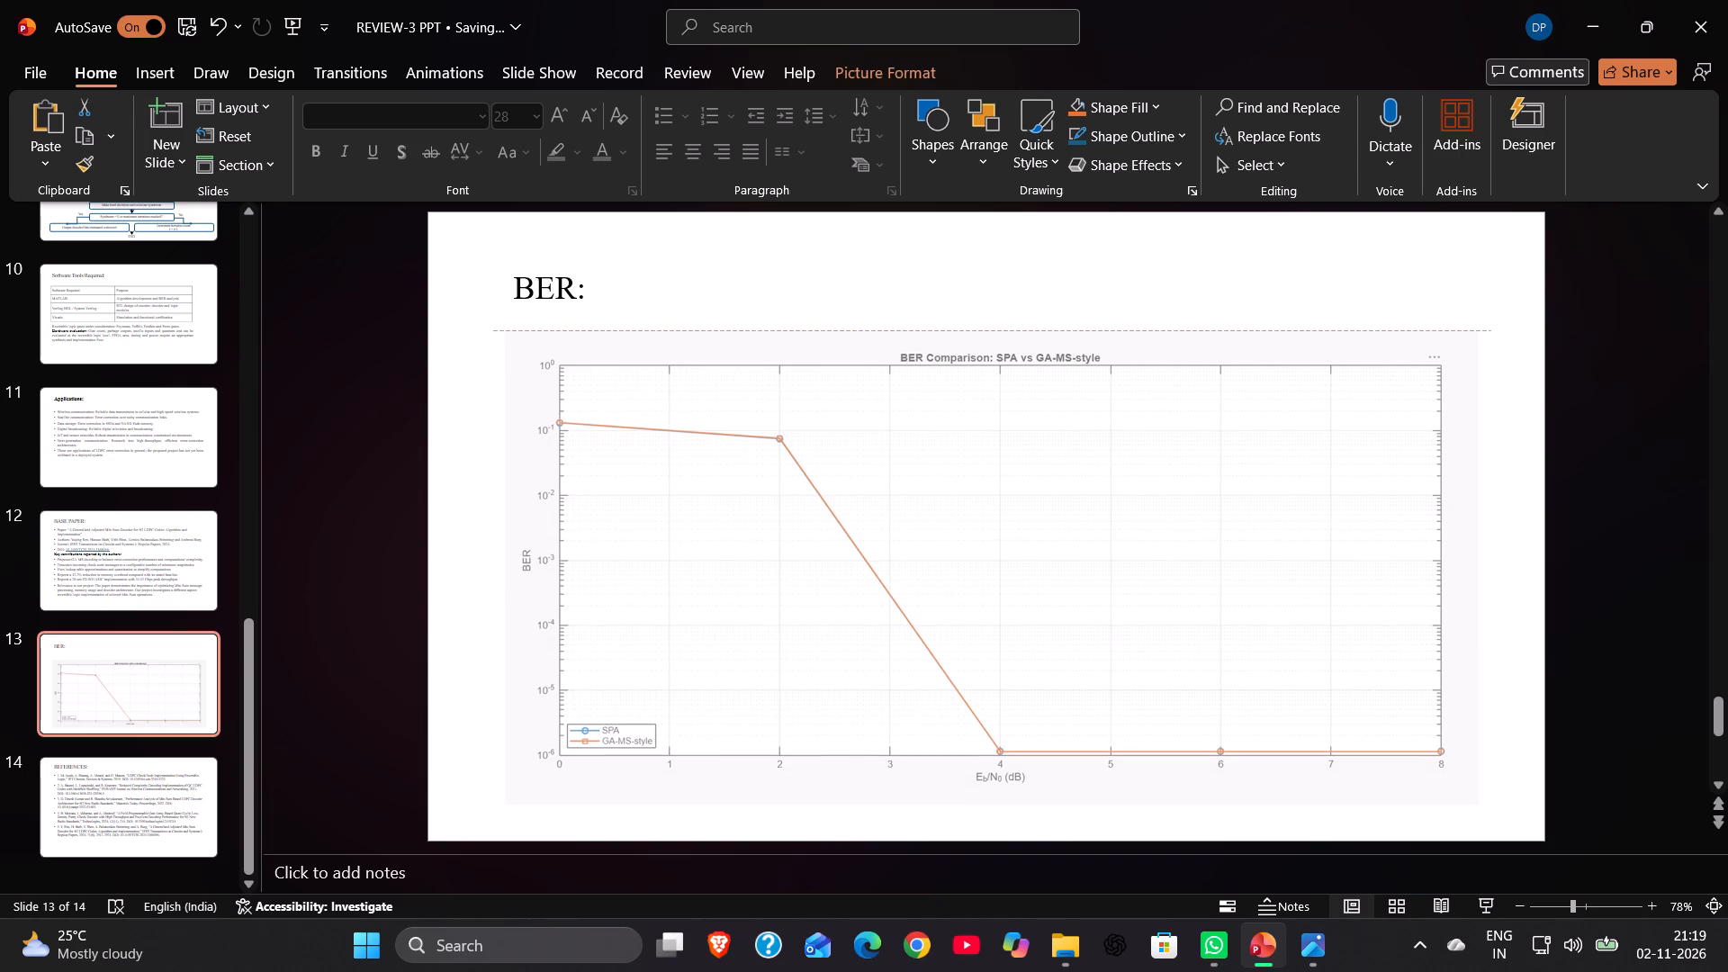
{"action": "left_click_drag", "start_coordinate": [987, 336], "coordinate": [985, 328]}
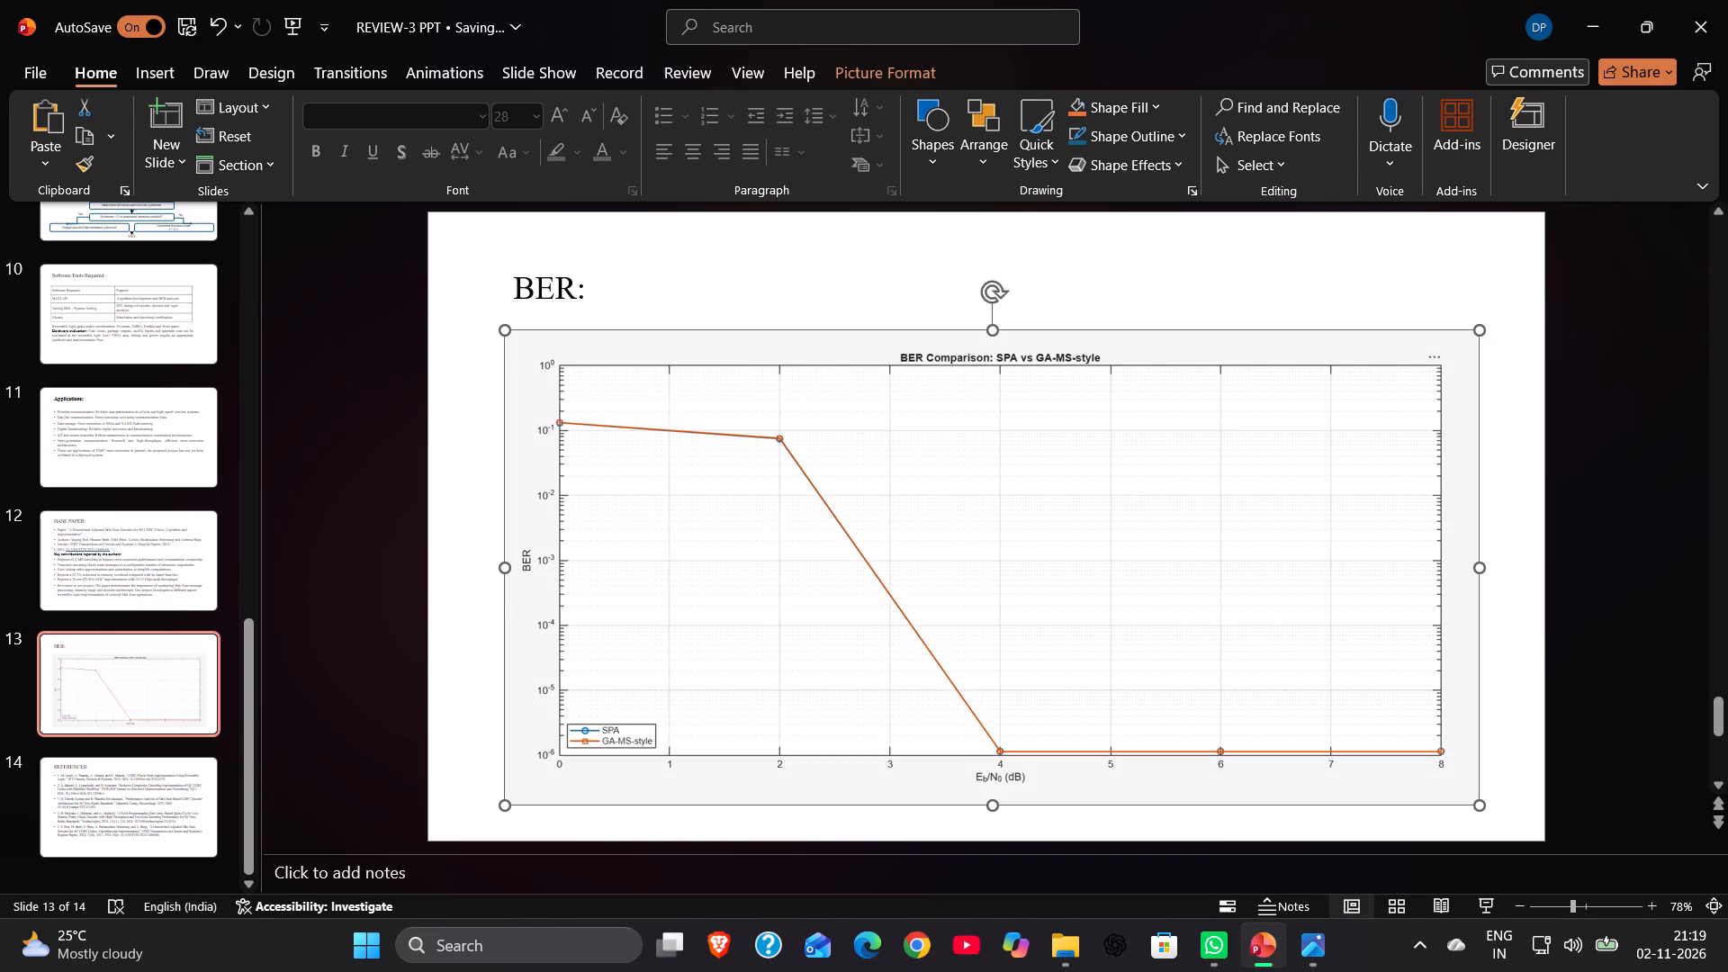
{"action": "left_click", "coordinate": [352, 519]}
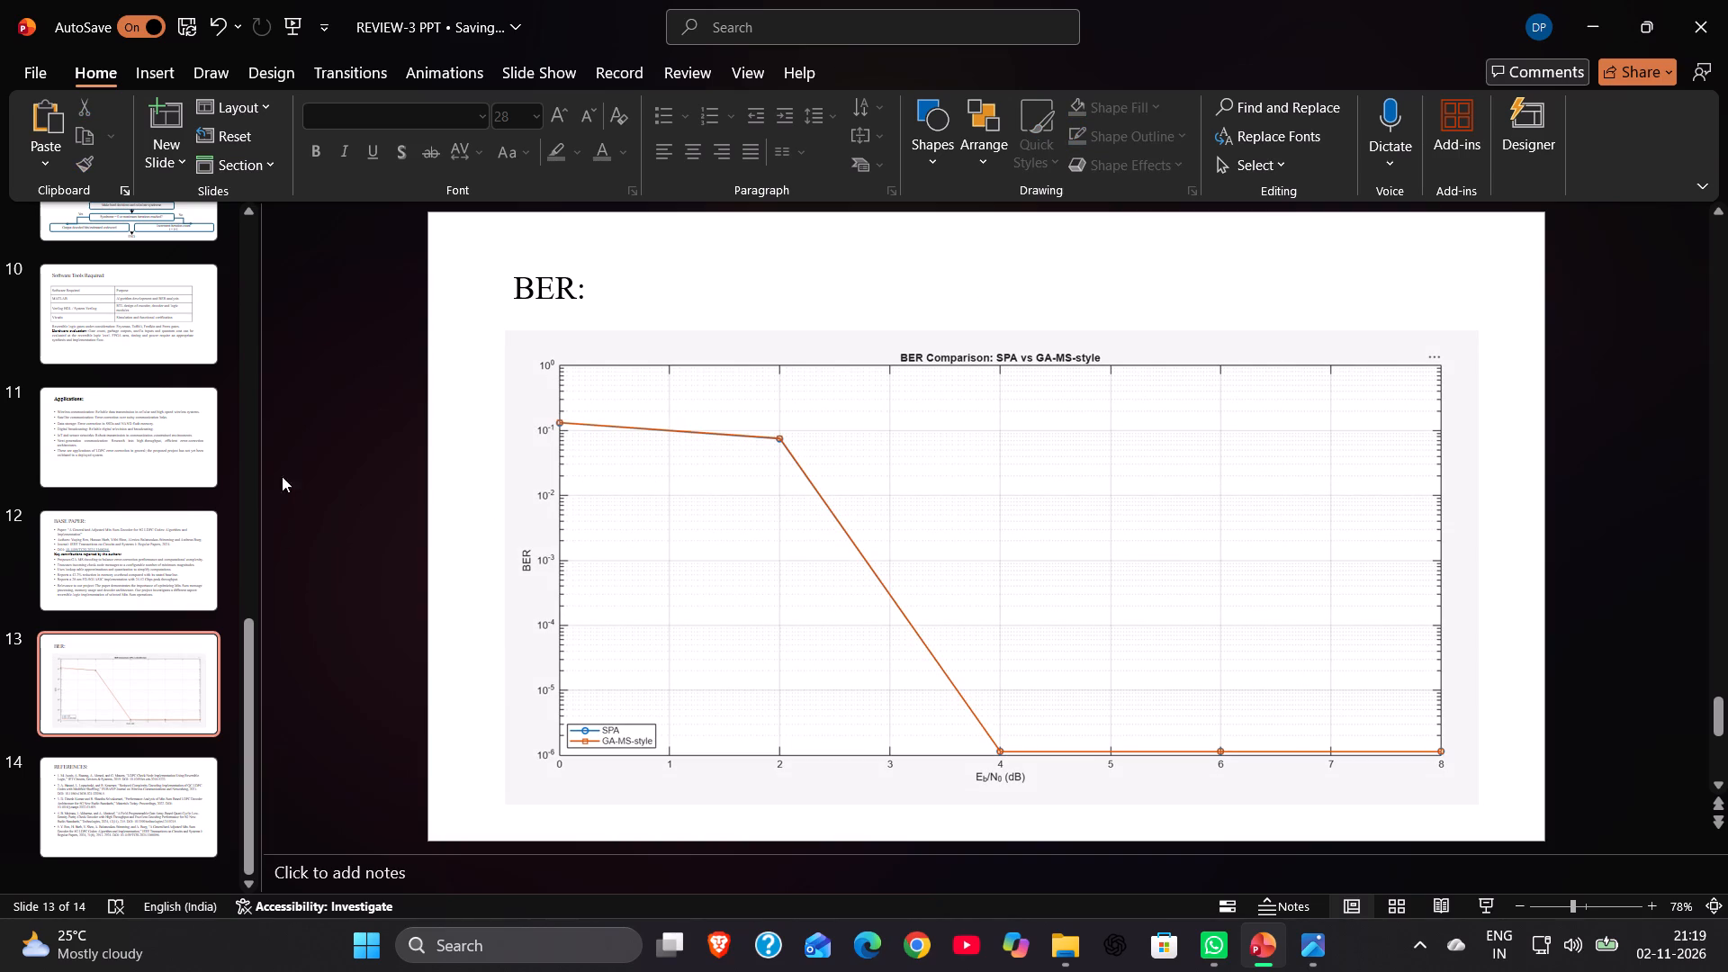
Add a new title-and-content slide after slide 13 and reduce its title placeholder's height by raising the bottom edge.
{"action": "left_click", "coordinate": [166, 125]}
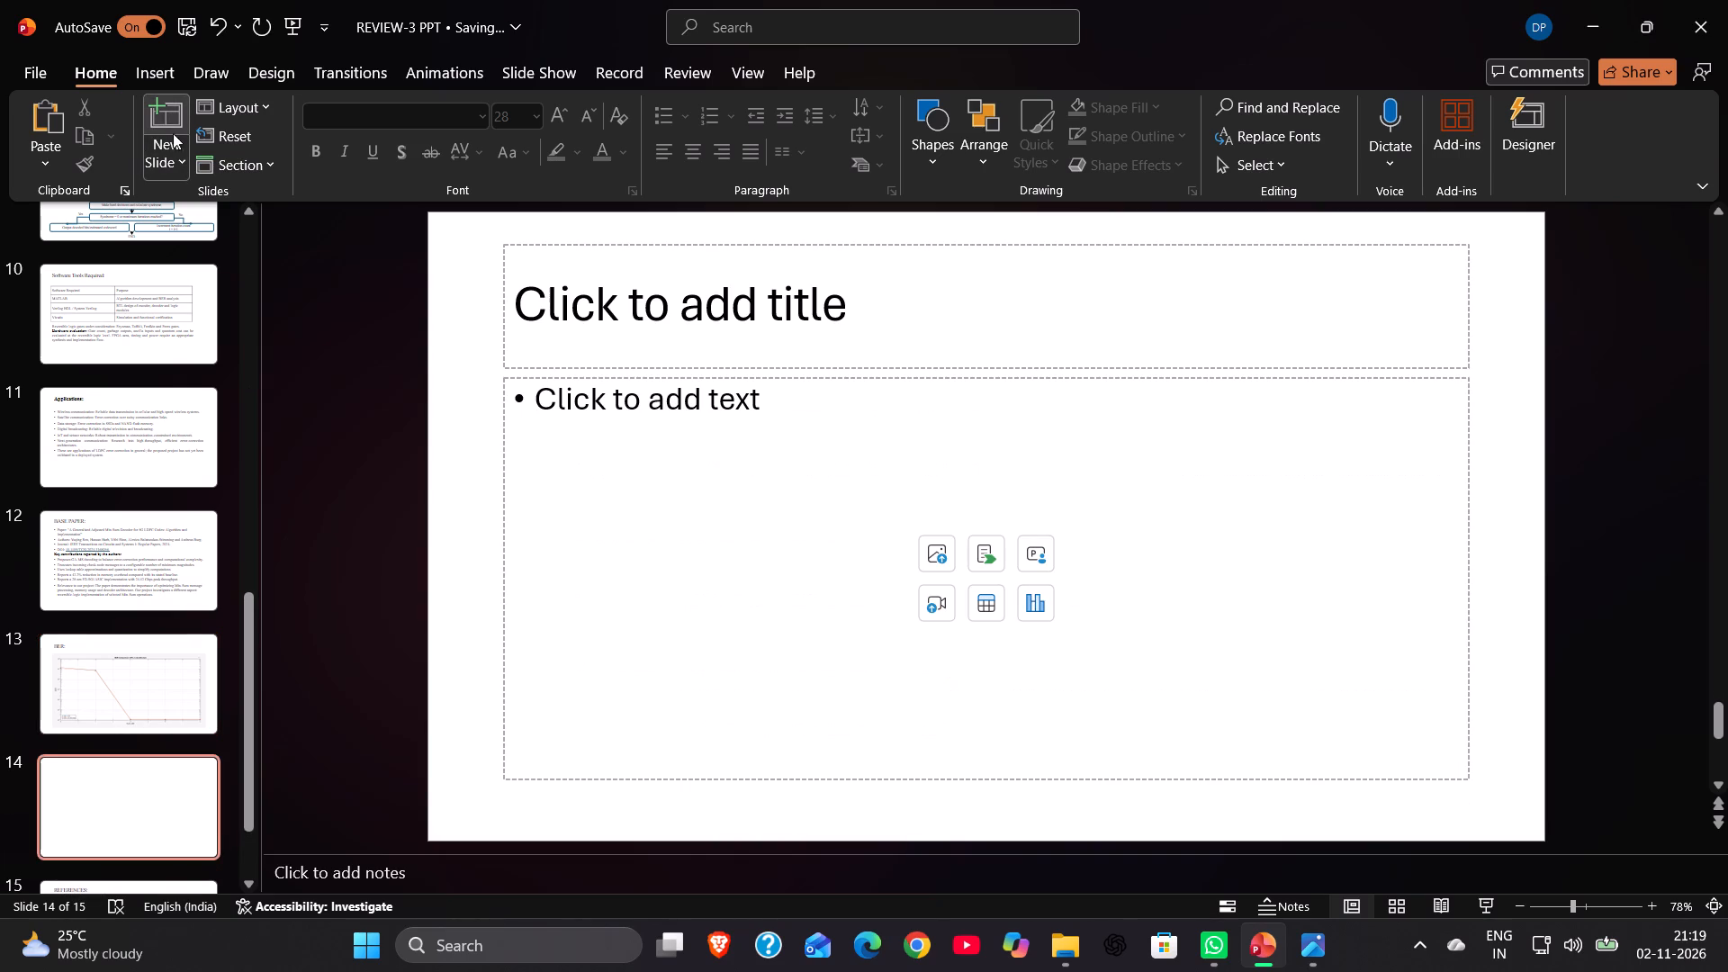
{"action": "left_click", "coordinate": [663, 328]}
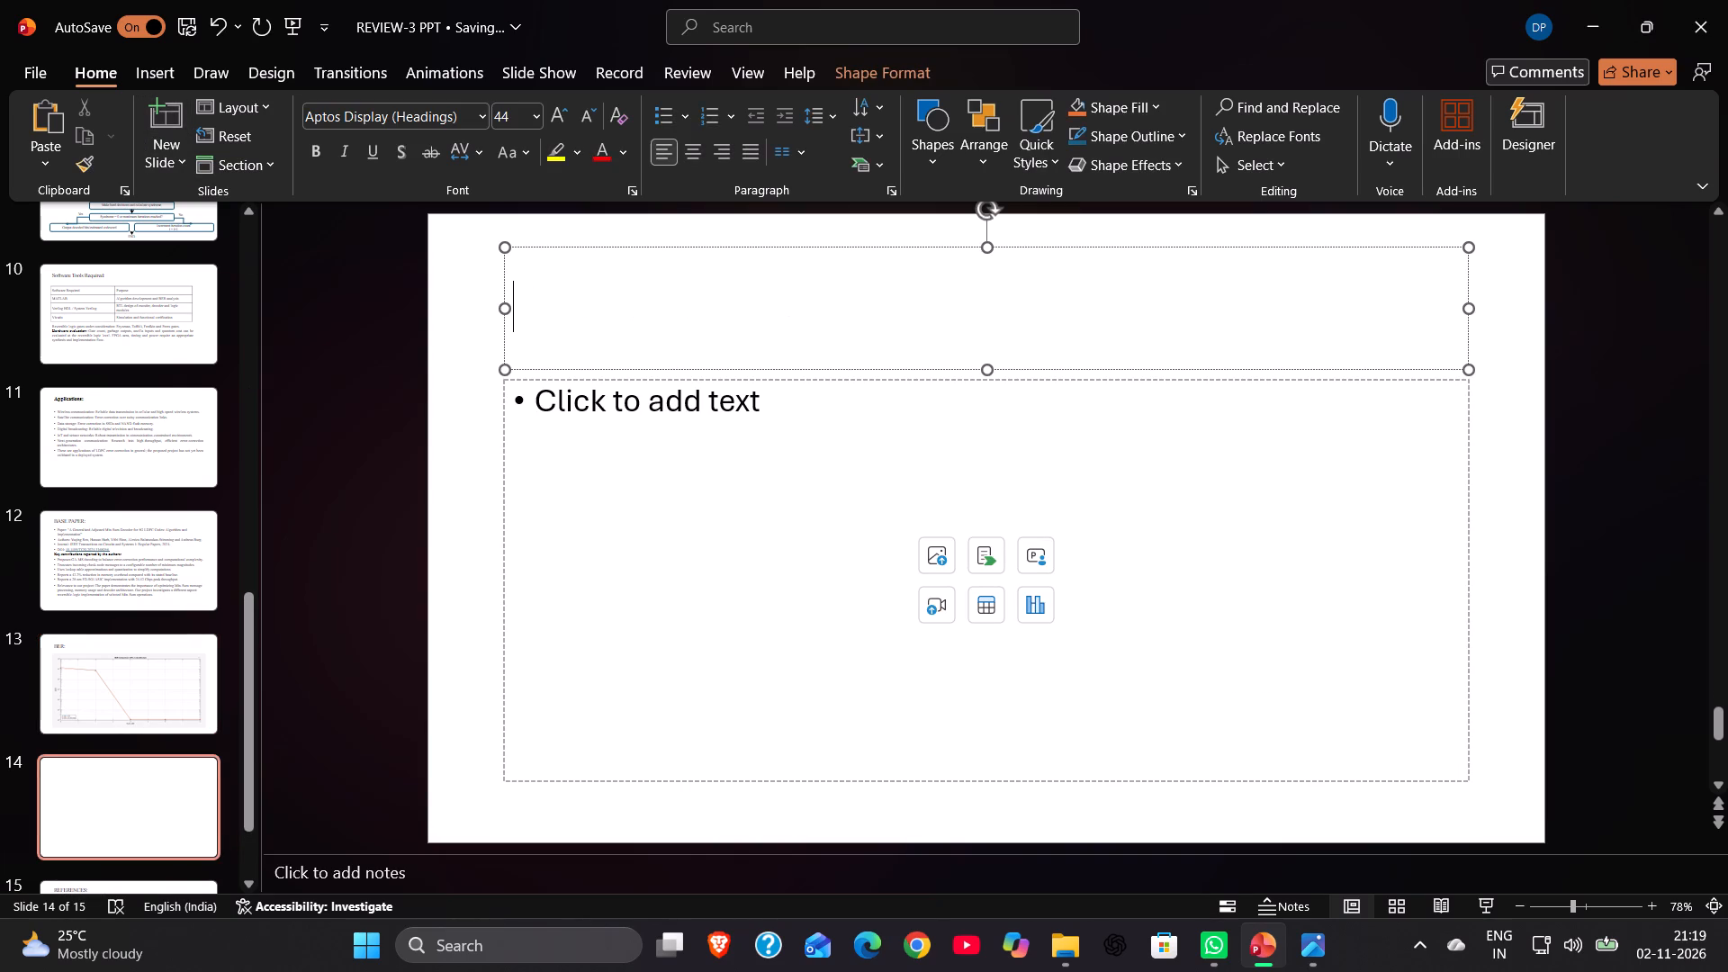
{"action": "left_click_drag", "start_coordinate": [987, 373], "coordinate": [985, 348]}
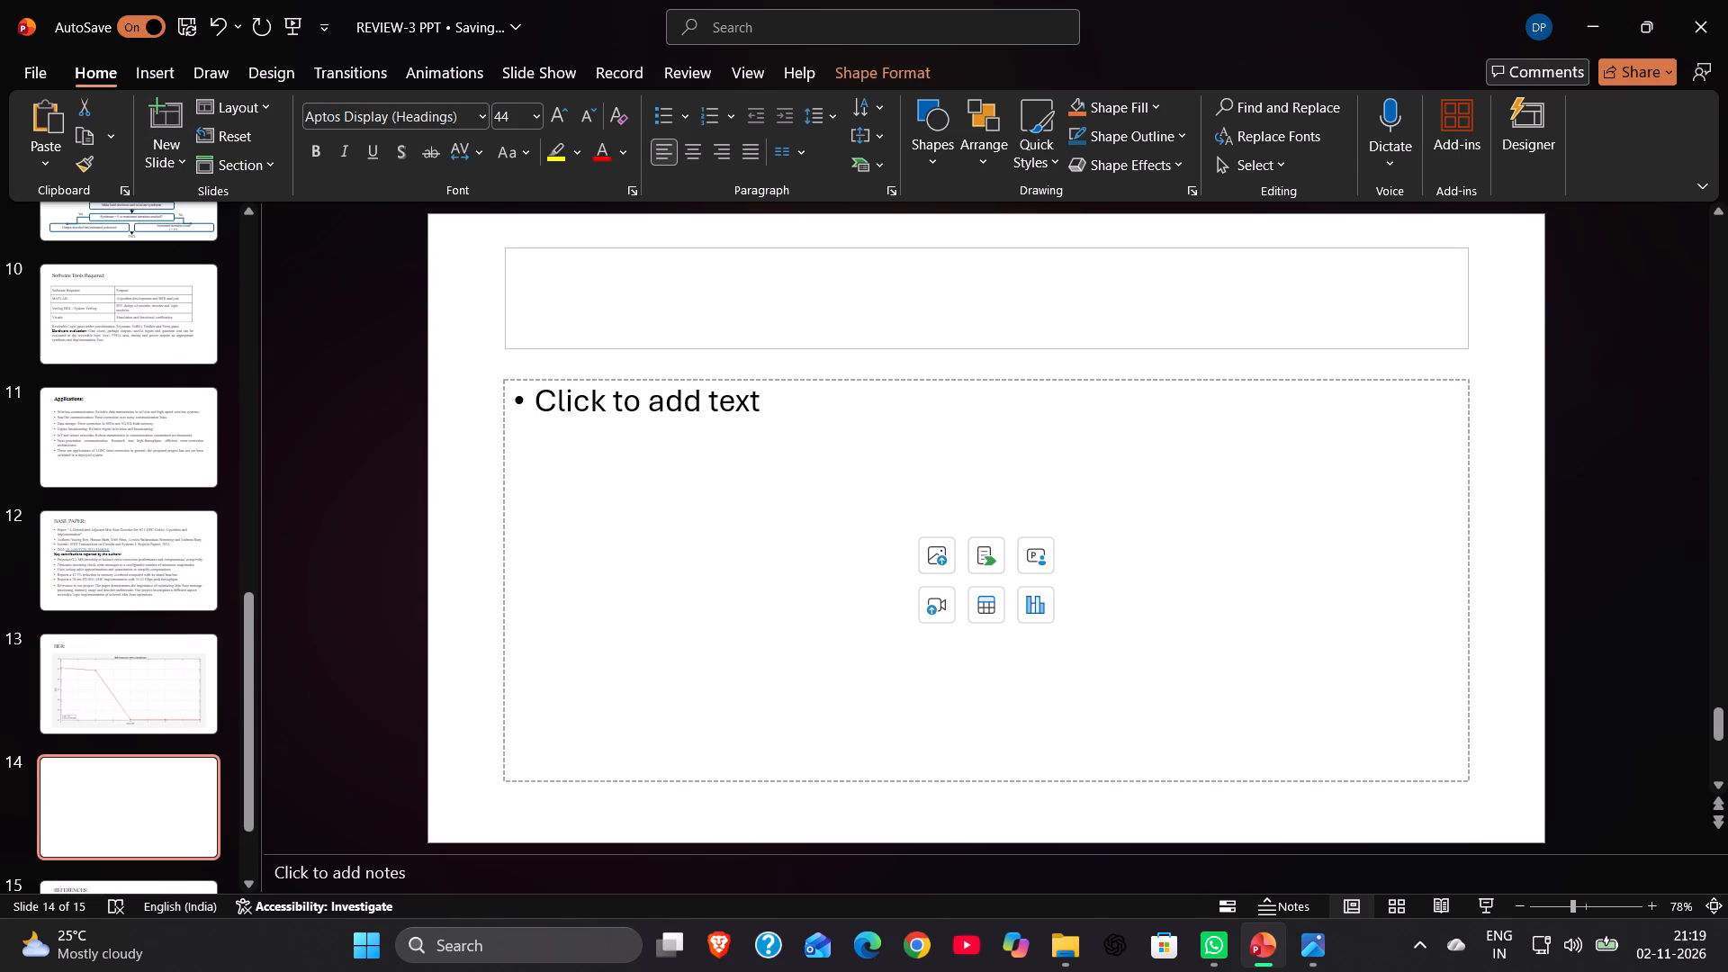
{"action": "left_click_drag", "start_coordinate": [985, 348], "coordinate": [981, 321]}
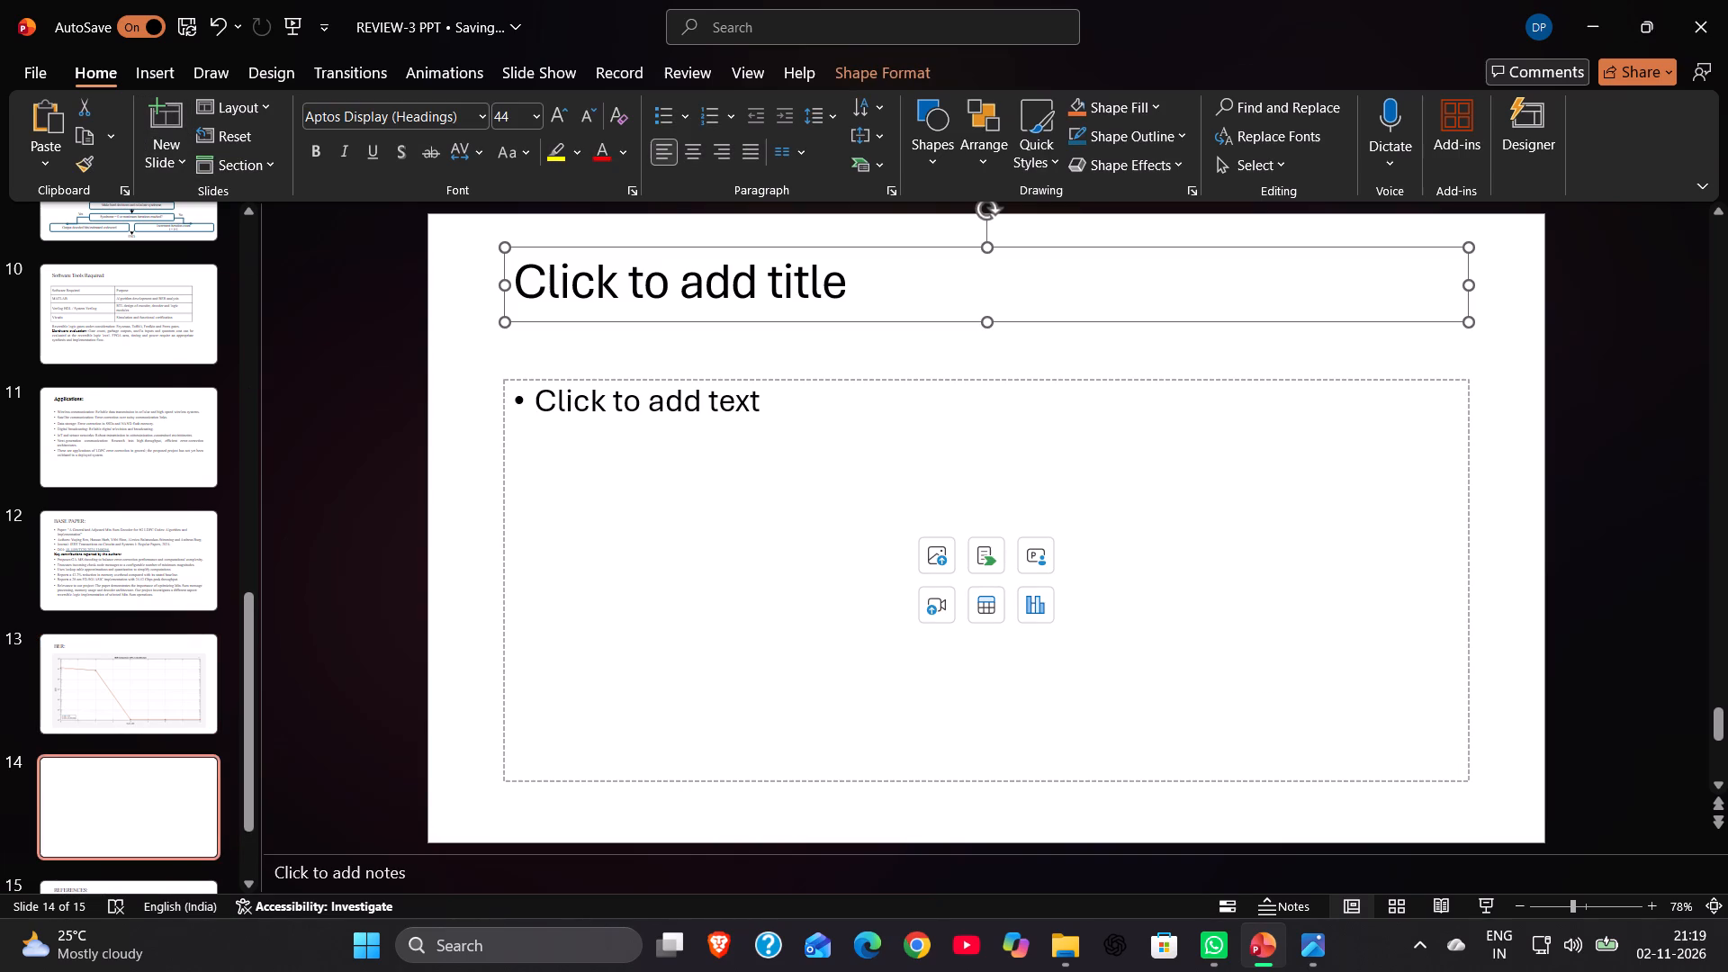
Enter "FER" as the title of the new slide 14.
{"action": "left_click", "coordinate": [789, 298]}
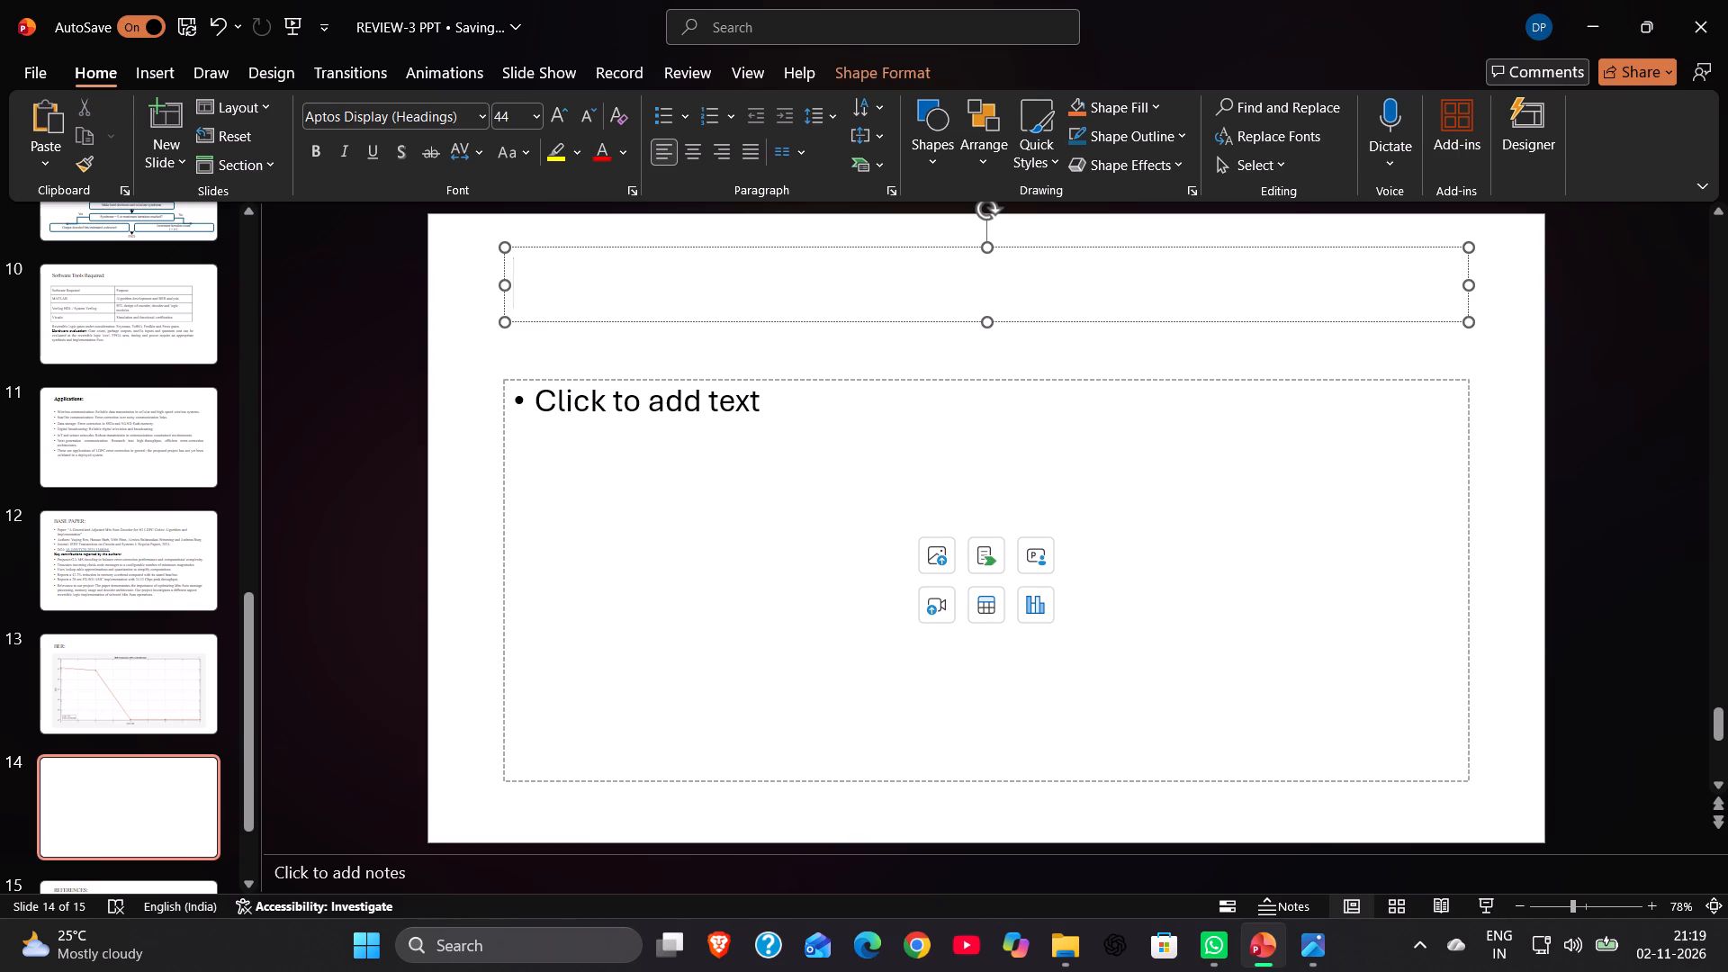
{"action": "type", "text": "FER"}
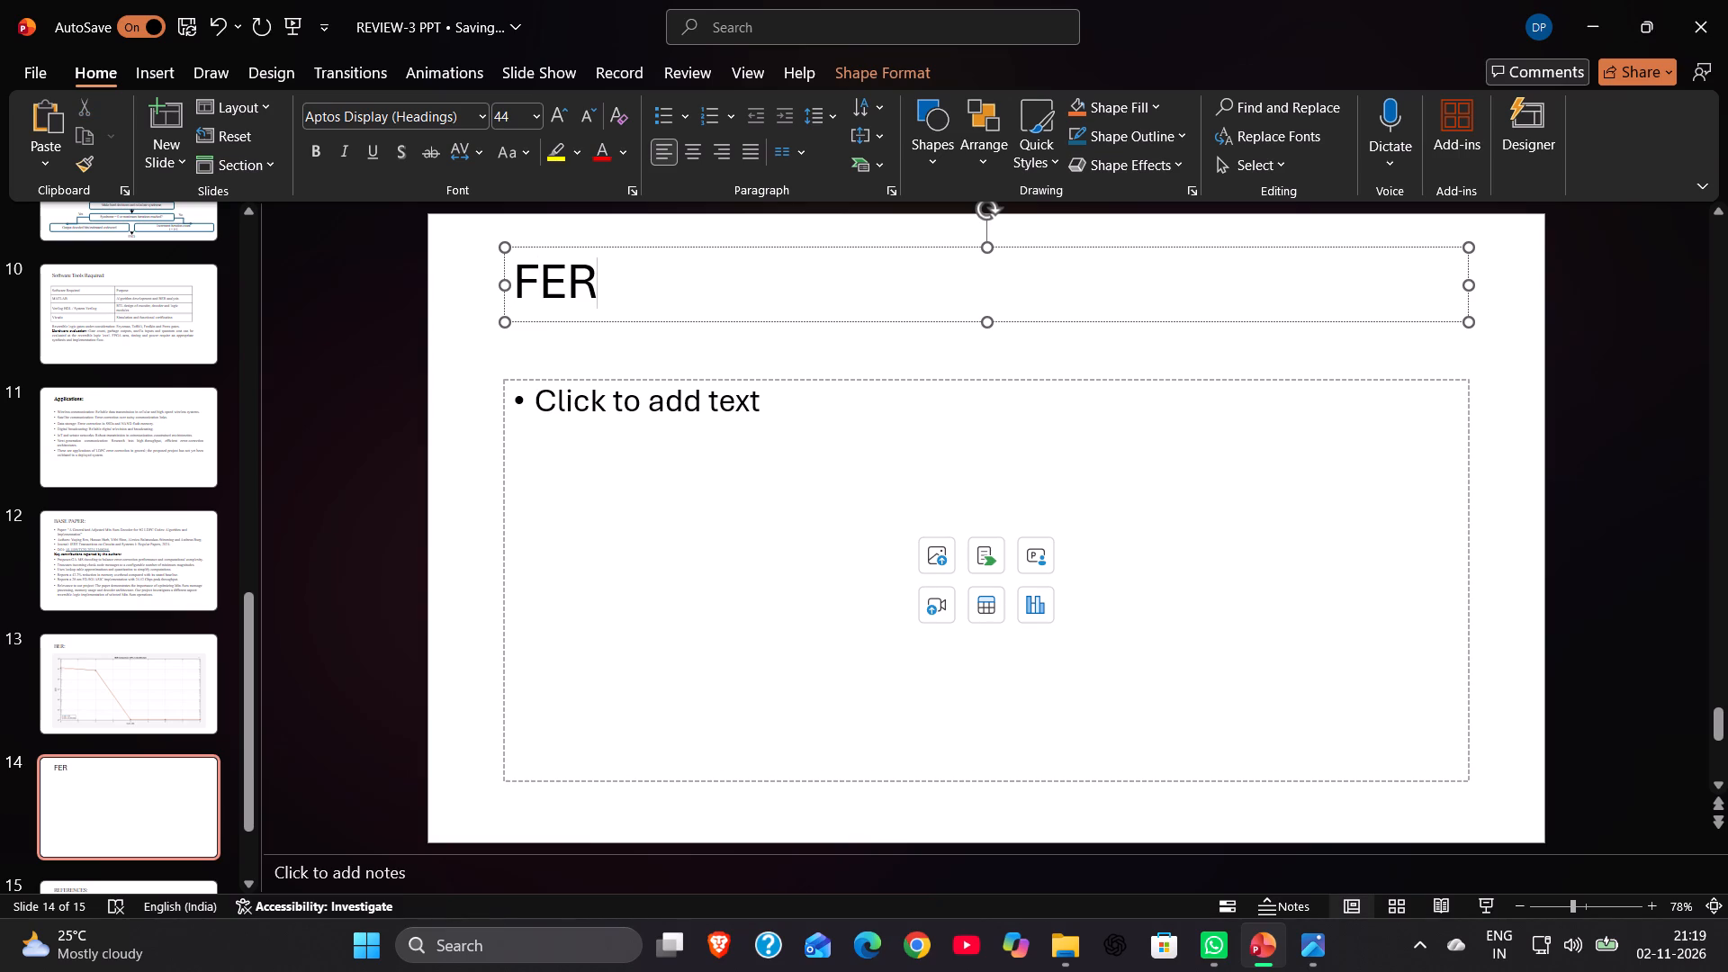
Add a colon to slide 14's title so it reads "FER:" and format it in Times New Roman at size 28.
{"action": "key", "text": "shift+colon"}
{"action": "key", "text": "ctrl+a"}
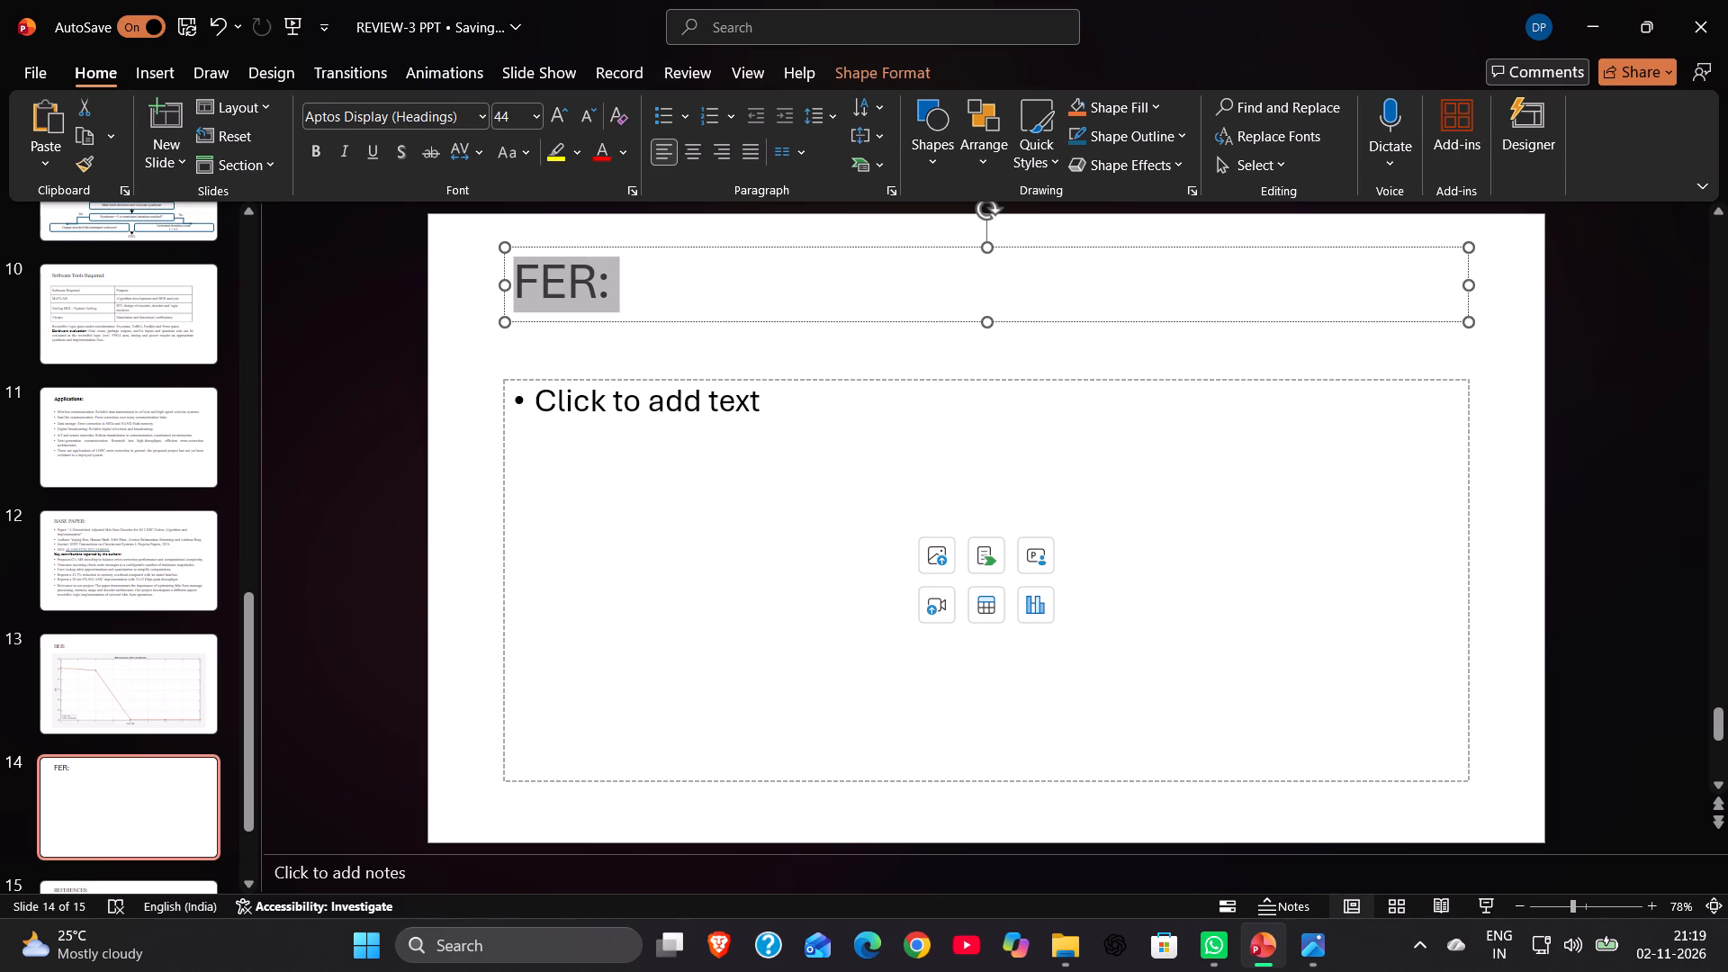
{"action": "left_click", "coordinate": [478, 123]}
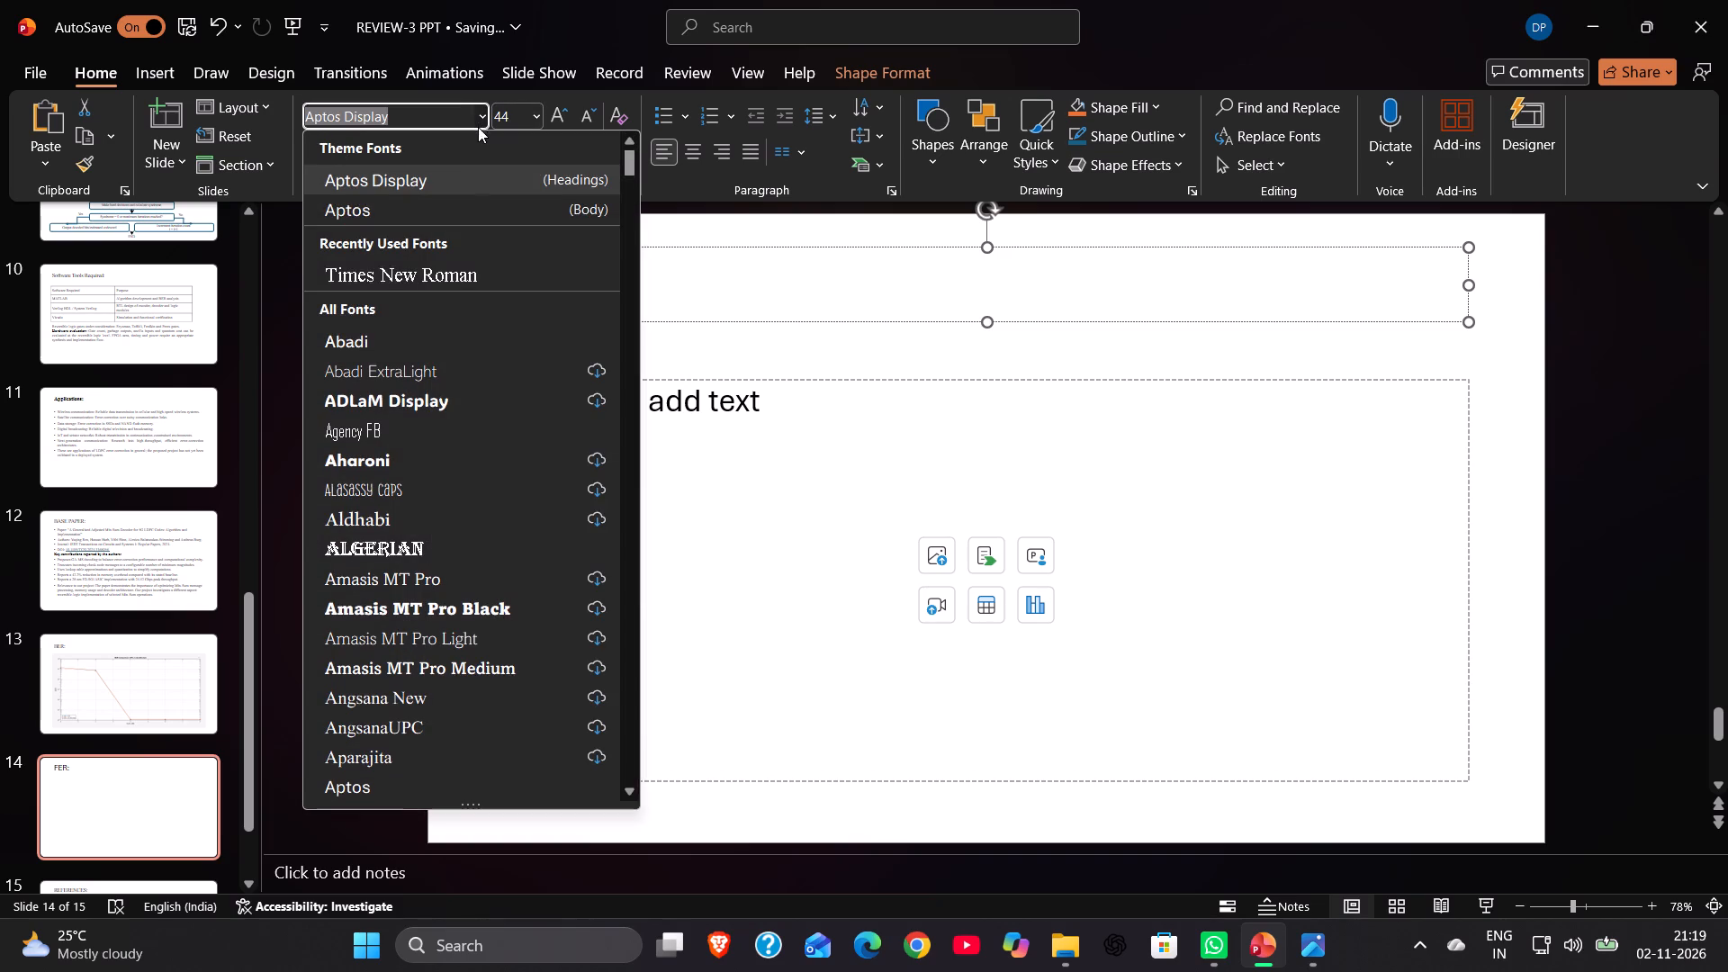
{"action": "left_click", "coordinate": [449, 274]}
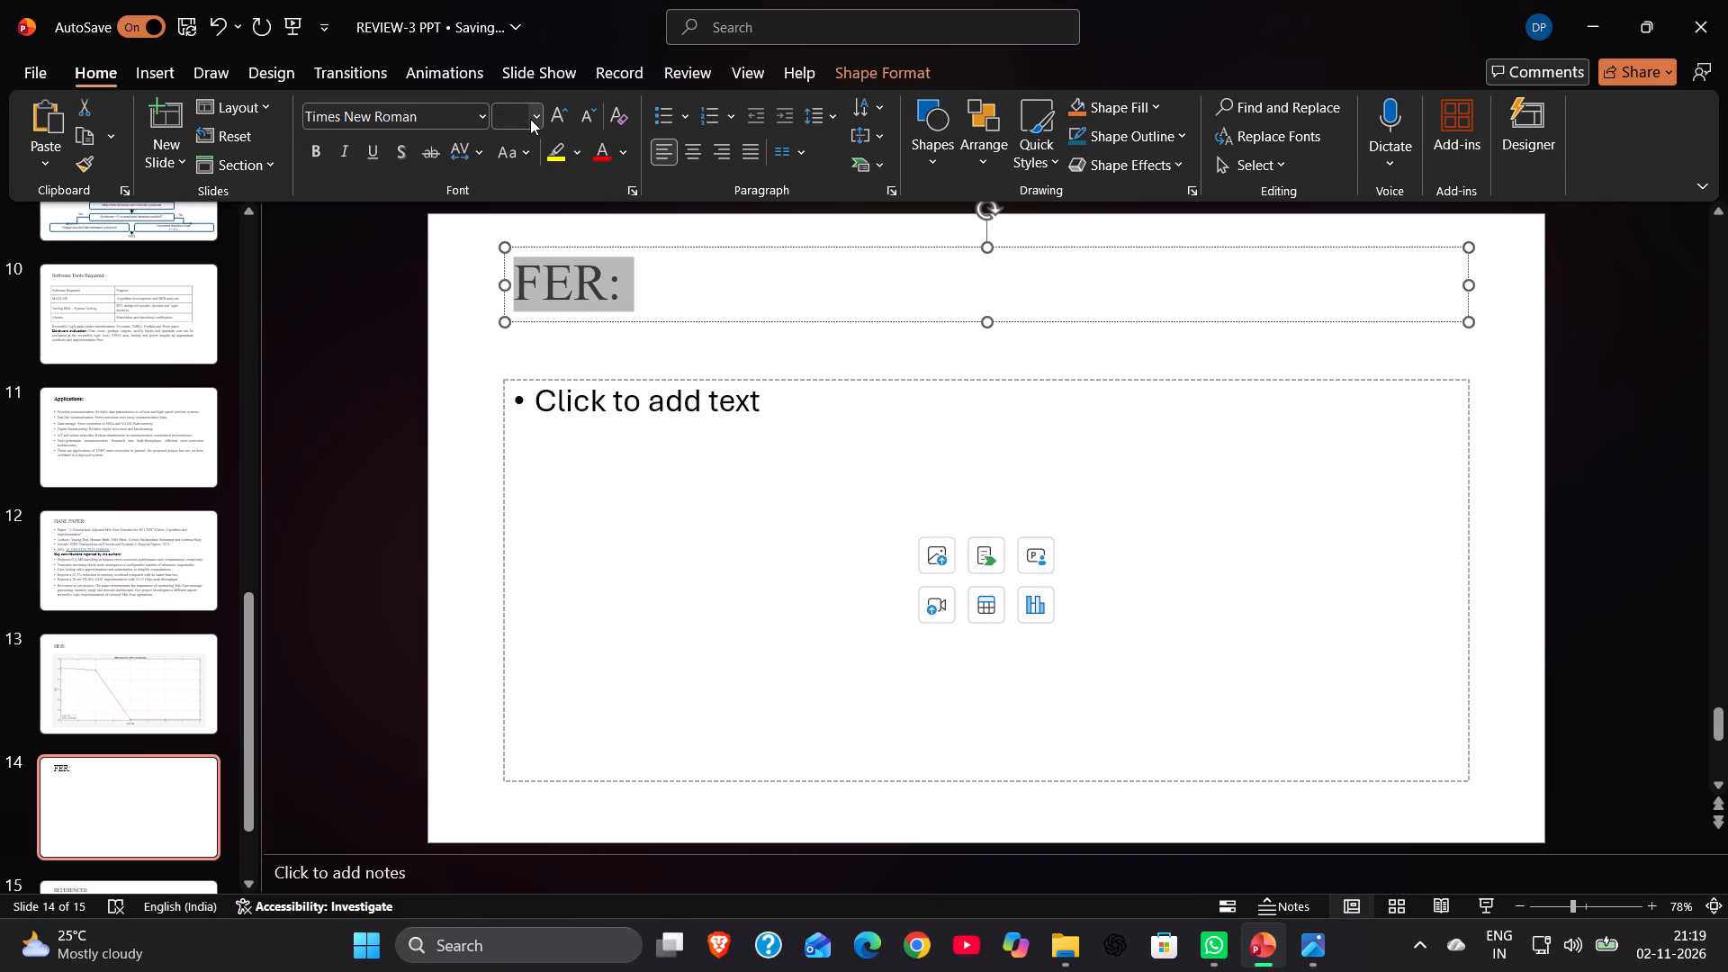
{"action": "left_click", "coordinate": [530, 119]}
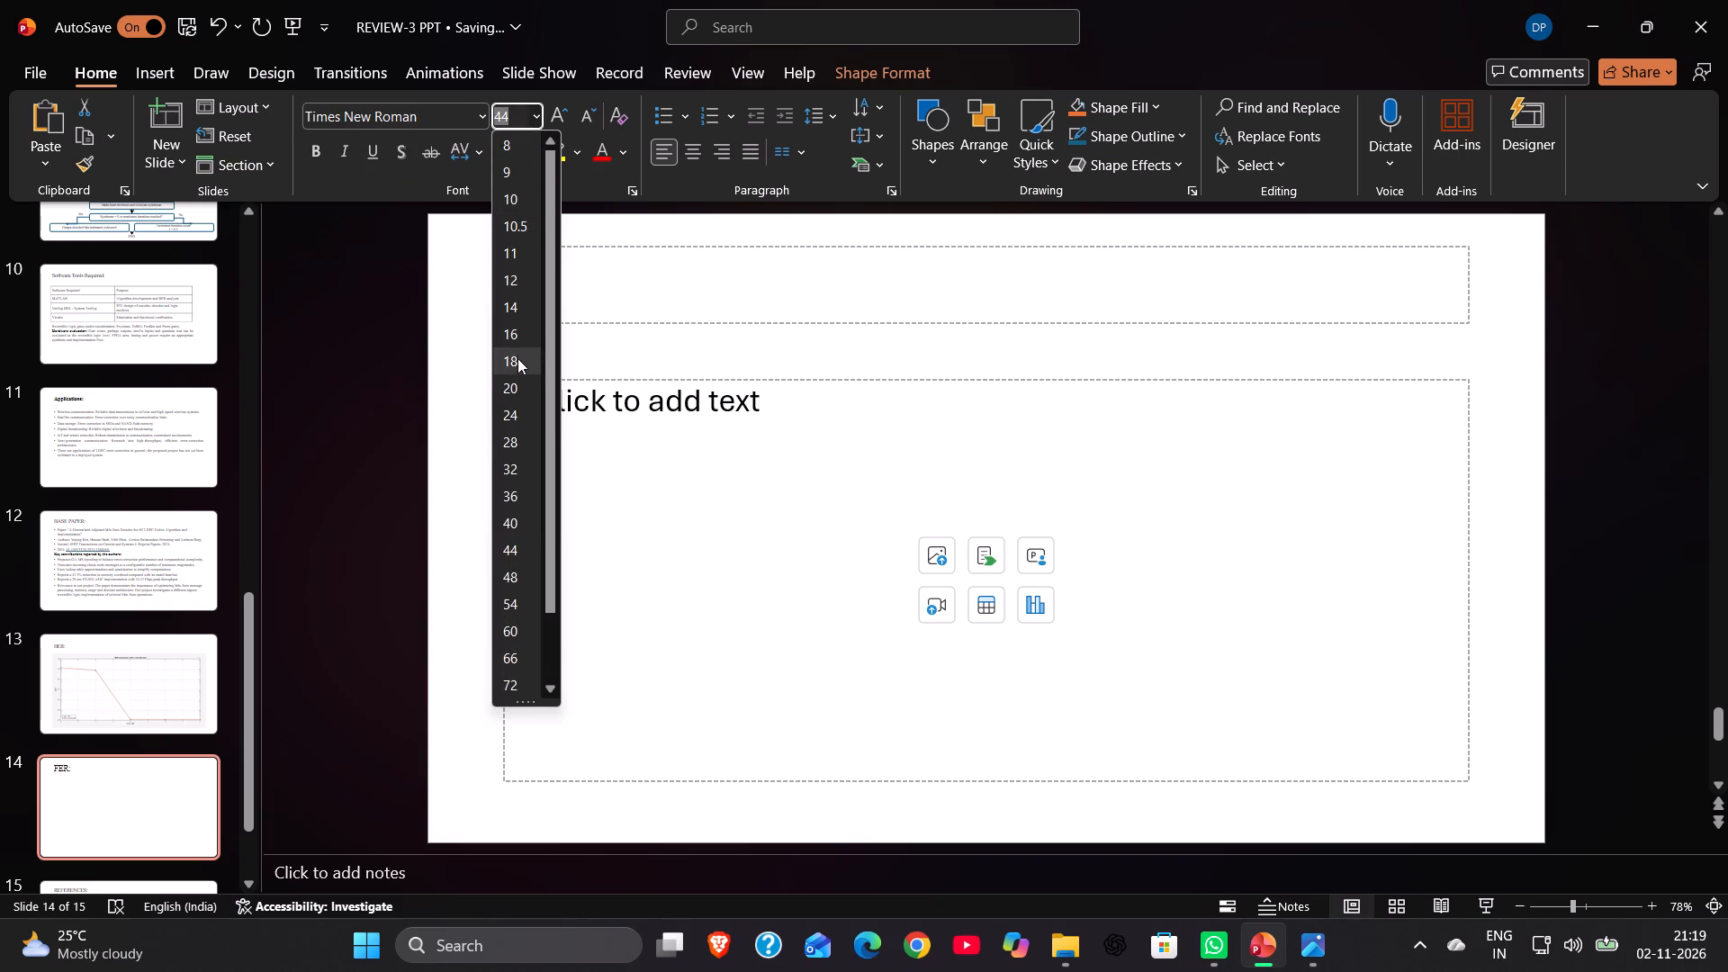
{"action": "left_click", "coordinate": [518, 441]}
Enlarge slide 14's content placeholder vertically by raising its top edge to just below the title.
{"action": "left_click", "coordinate": [586, 386]}
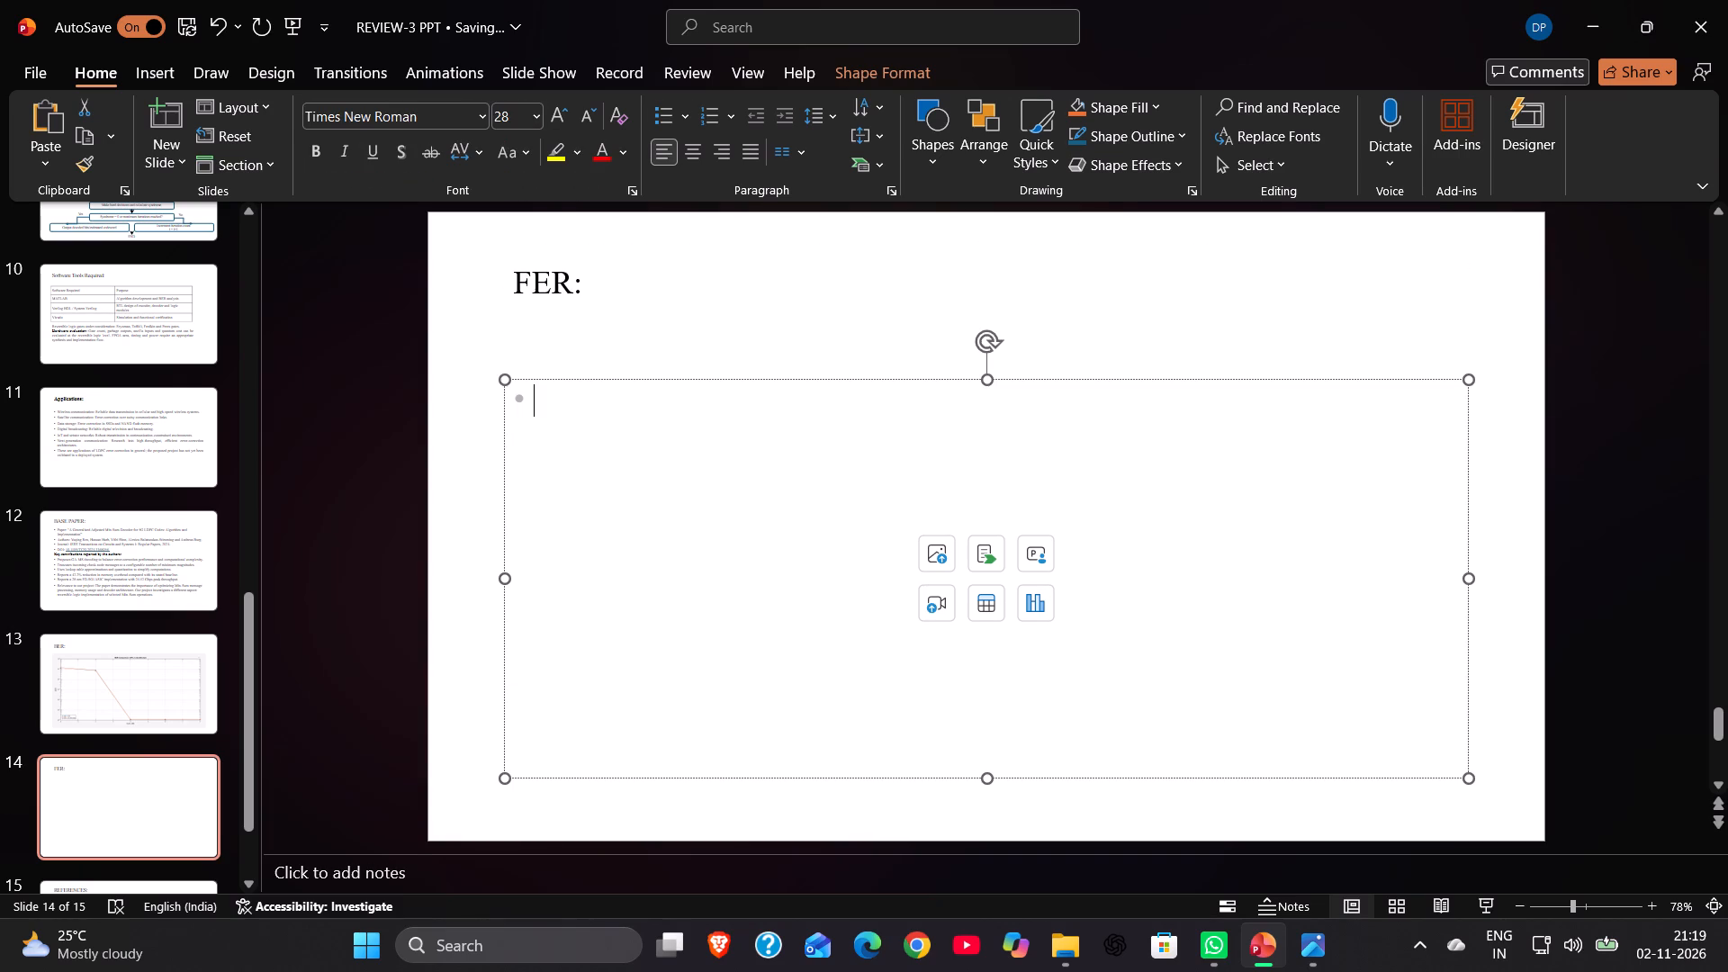
{"action": "left_click_drag", "start_coordinate": [985, 380], "coordinate": [977, 328]}
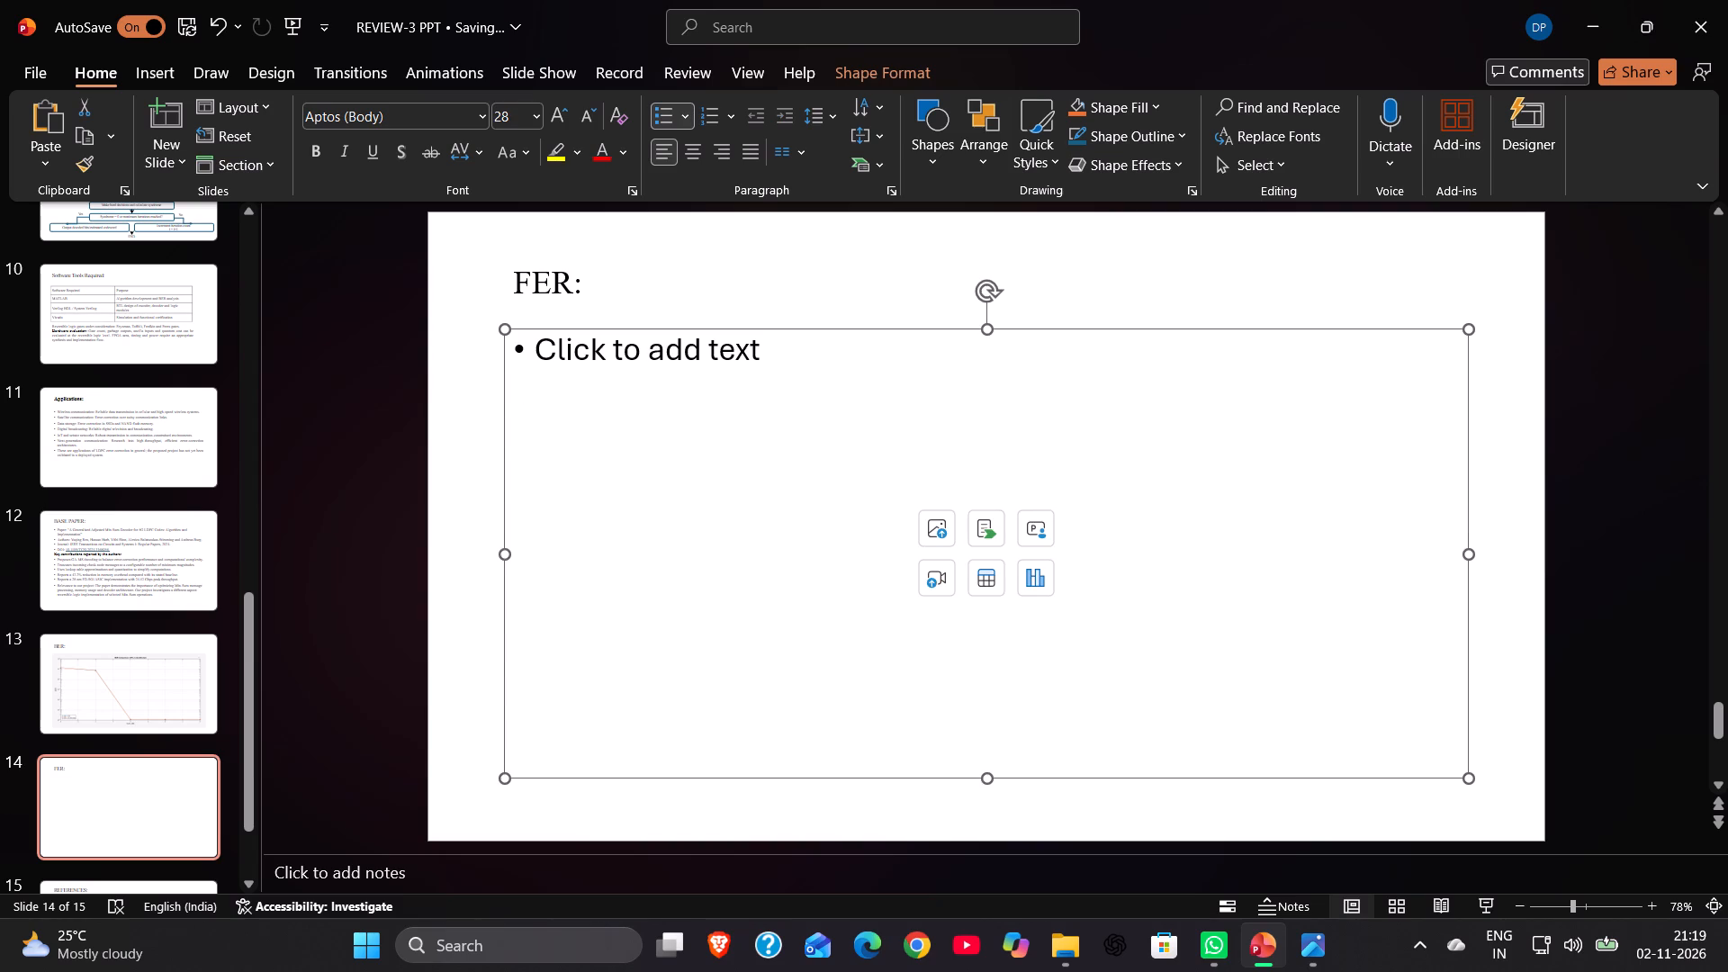
Ready slide 14's content placeholder for a picture and switch to the image viewer with the graph screenshots.
{"action": "left_click", "coordinate": [830, 484]}
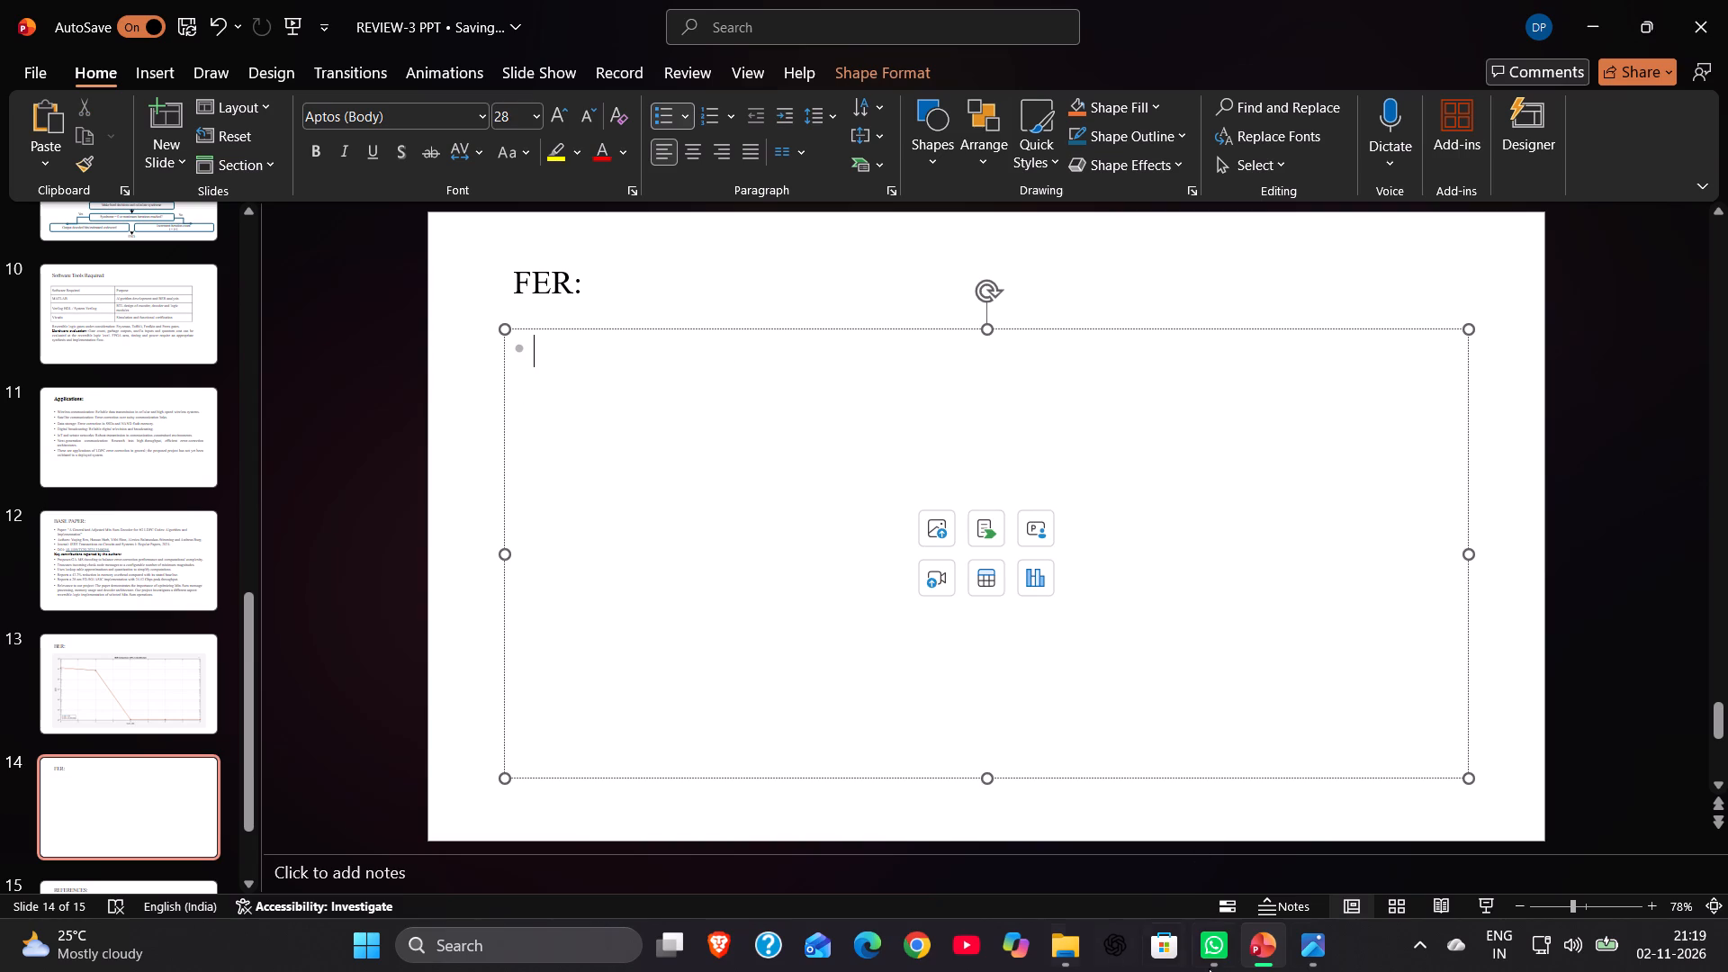
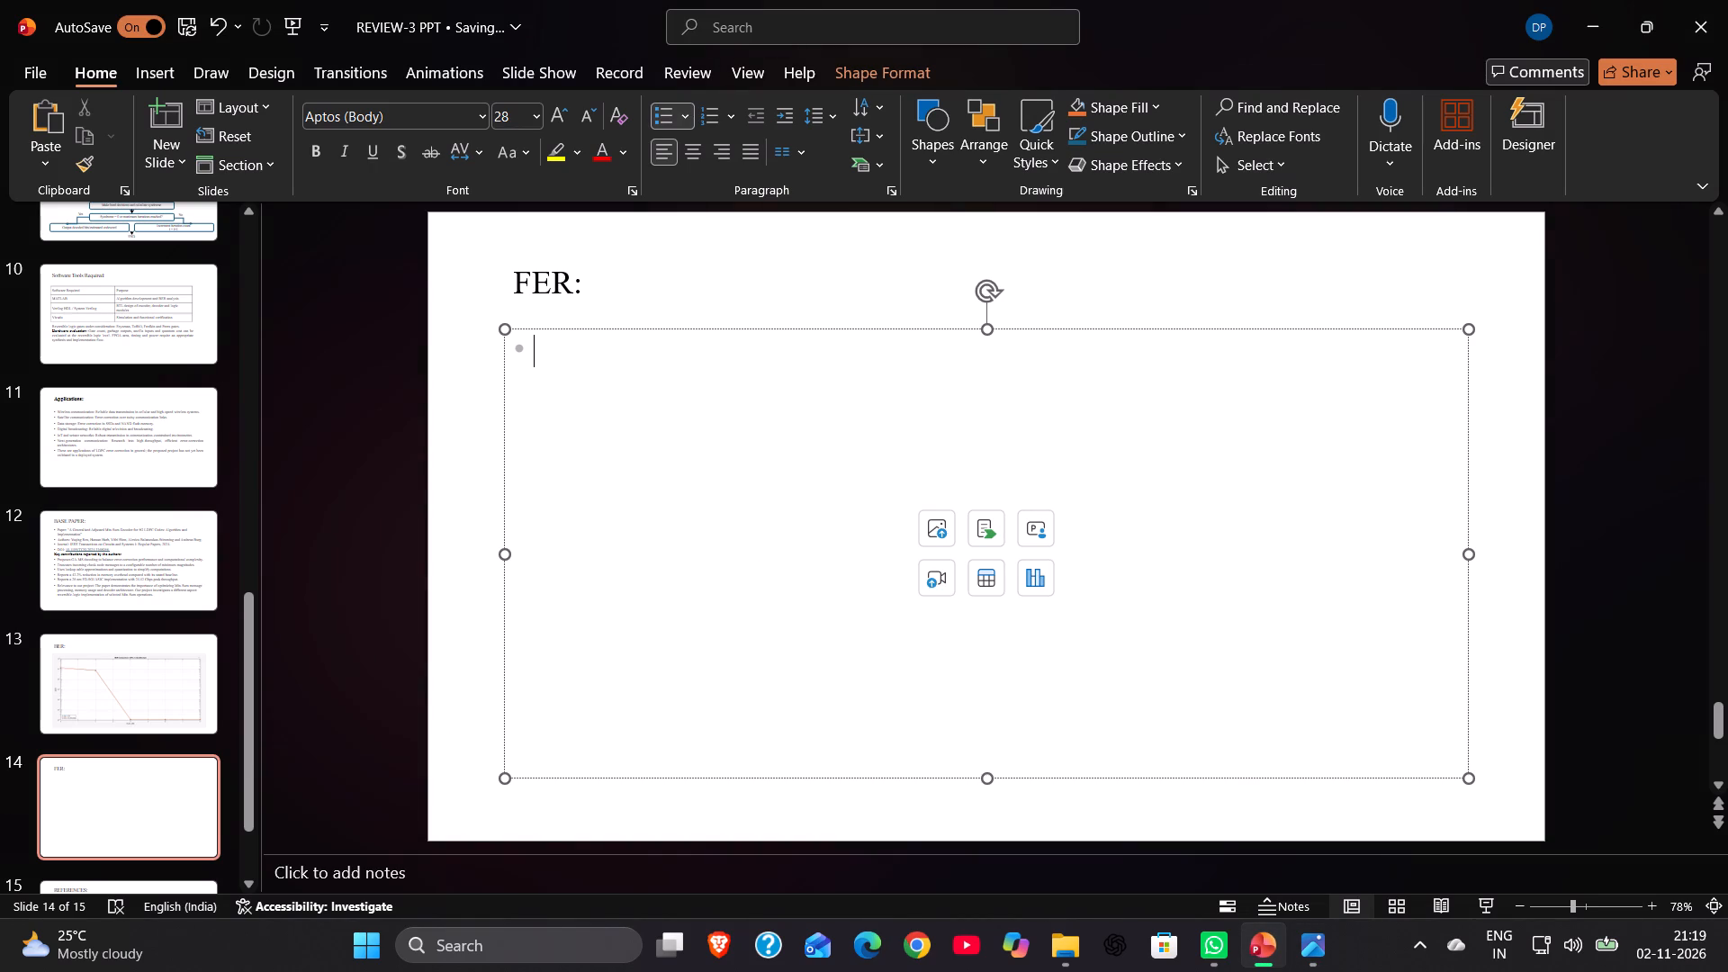
{"action": "key", "text": "ctrl+v"}
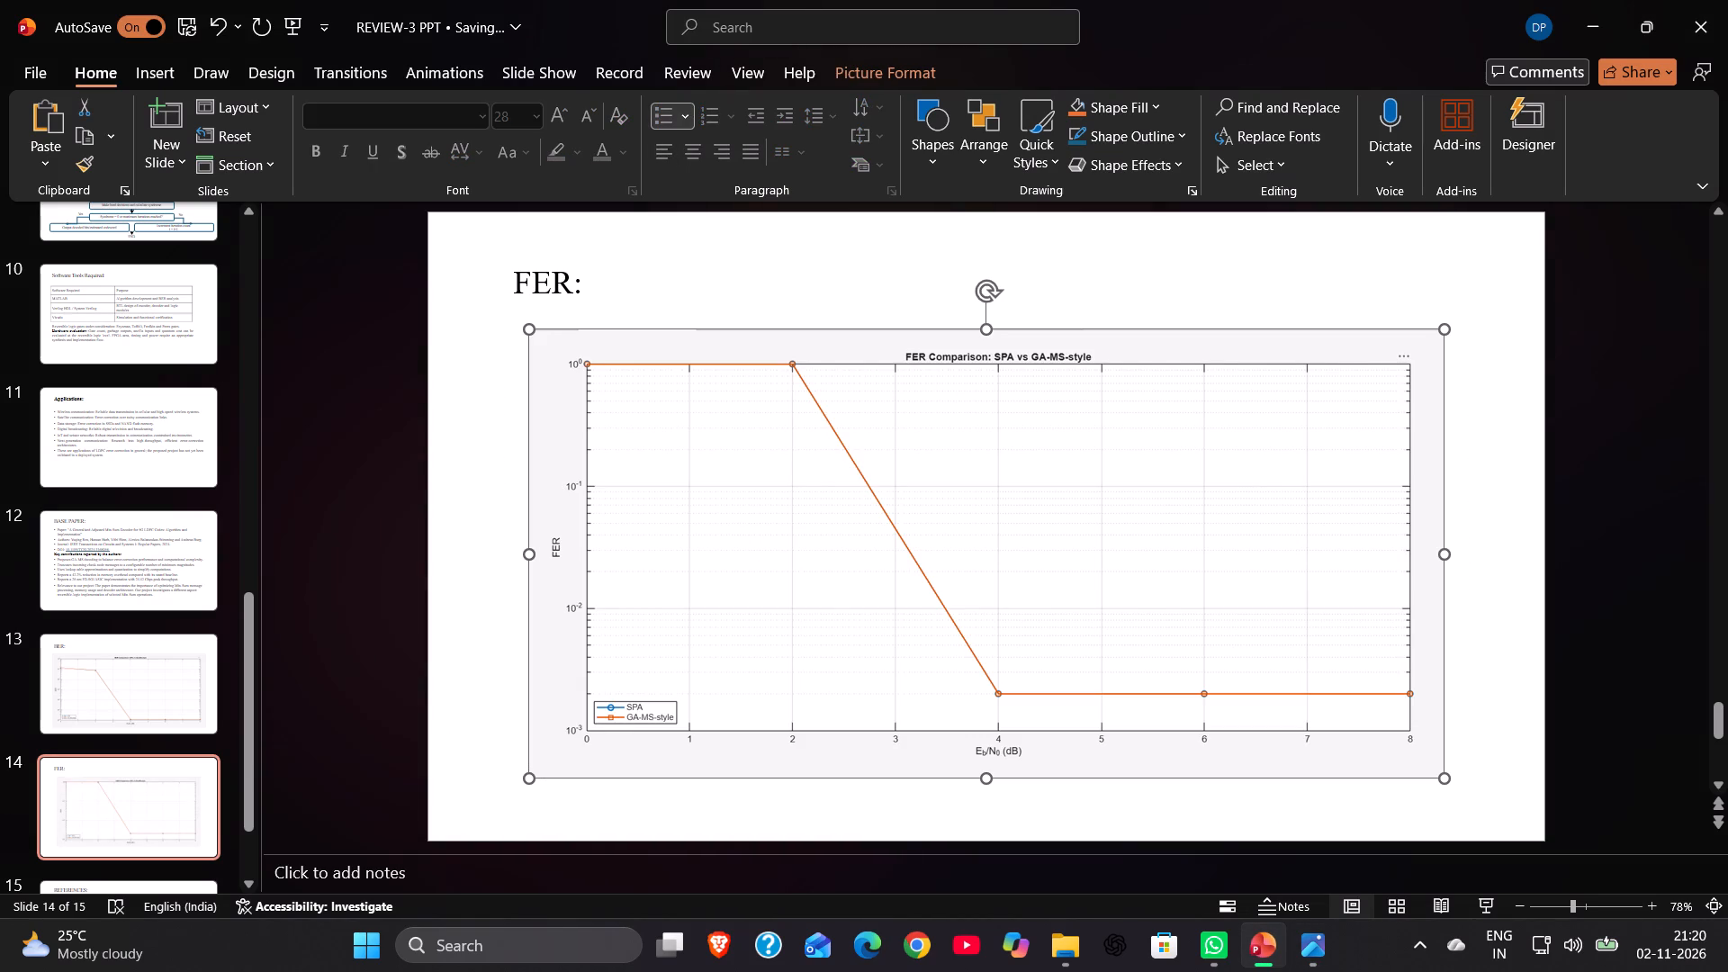
{"action": "left_click", "coordinate": [356, 604]}
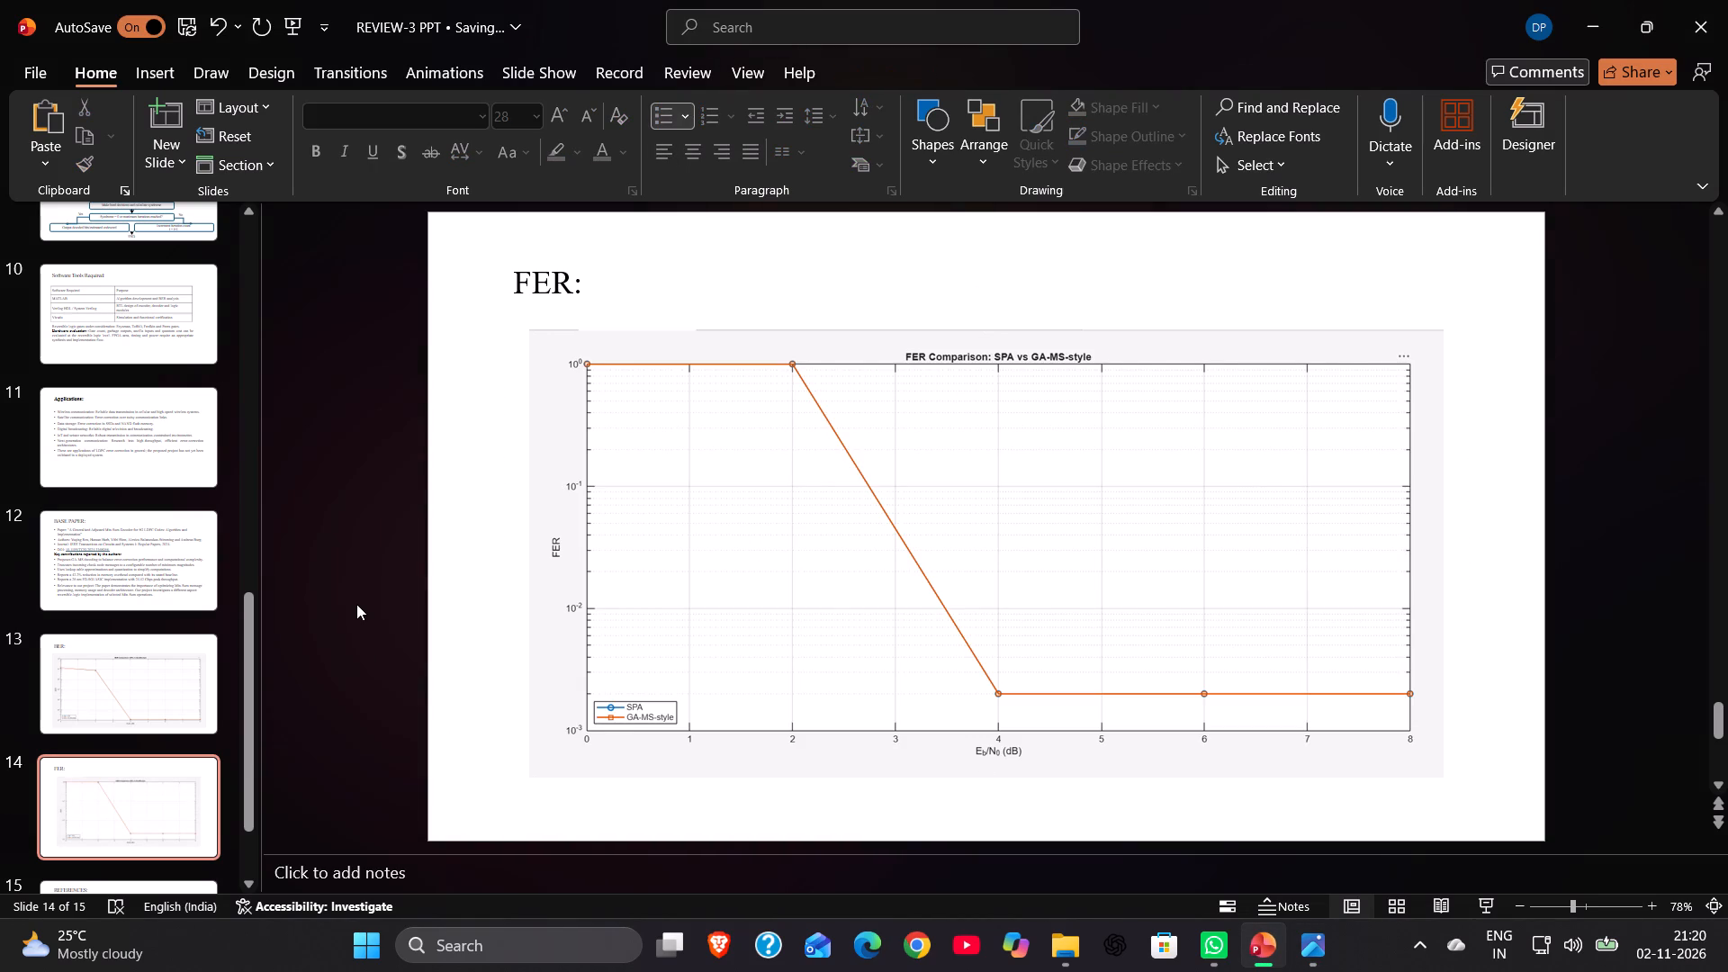
Move the FER graph on slide 14 left and slightly down, so its left edge sits a little left of the "FER:" title.
{"action": "left_click", "coordinate": [549, 518]}
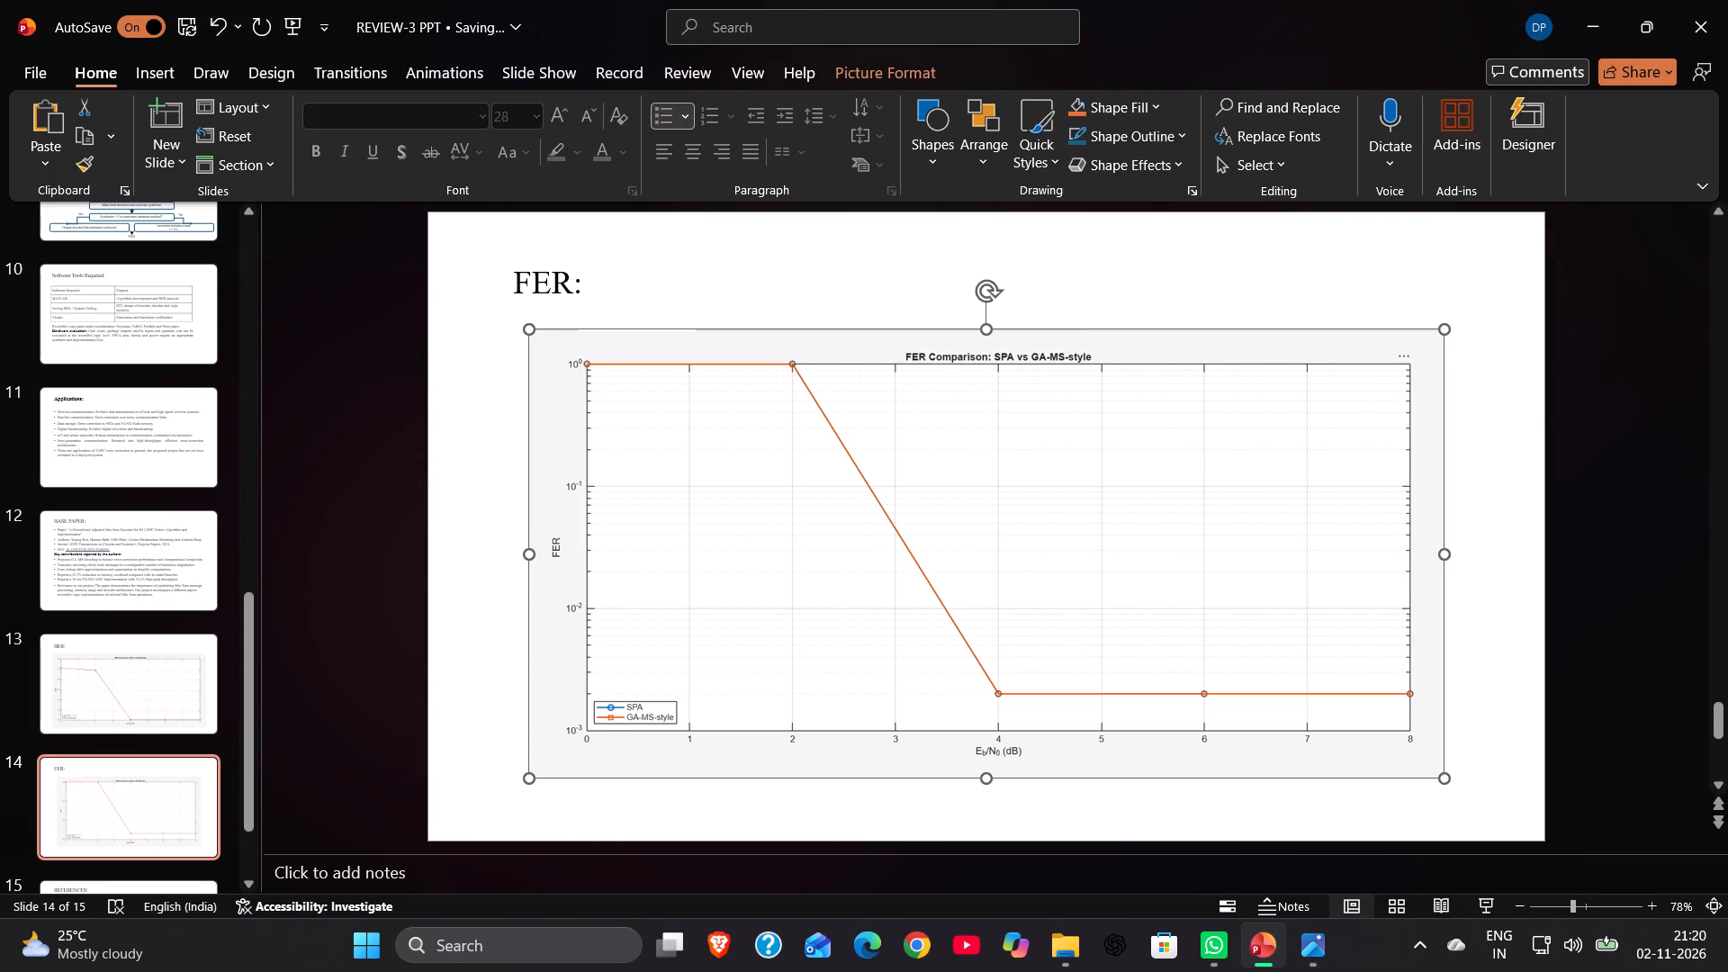
{"action": "left_click", "coordinate": [373, 477]}
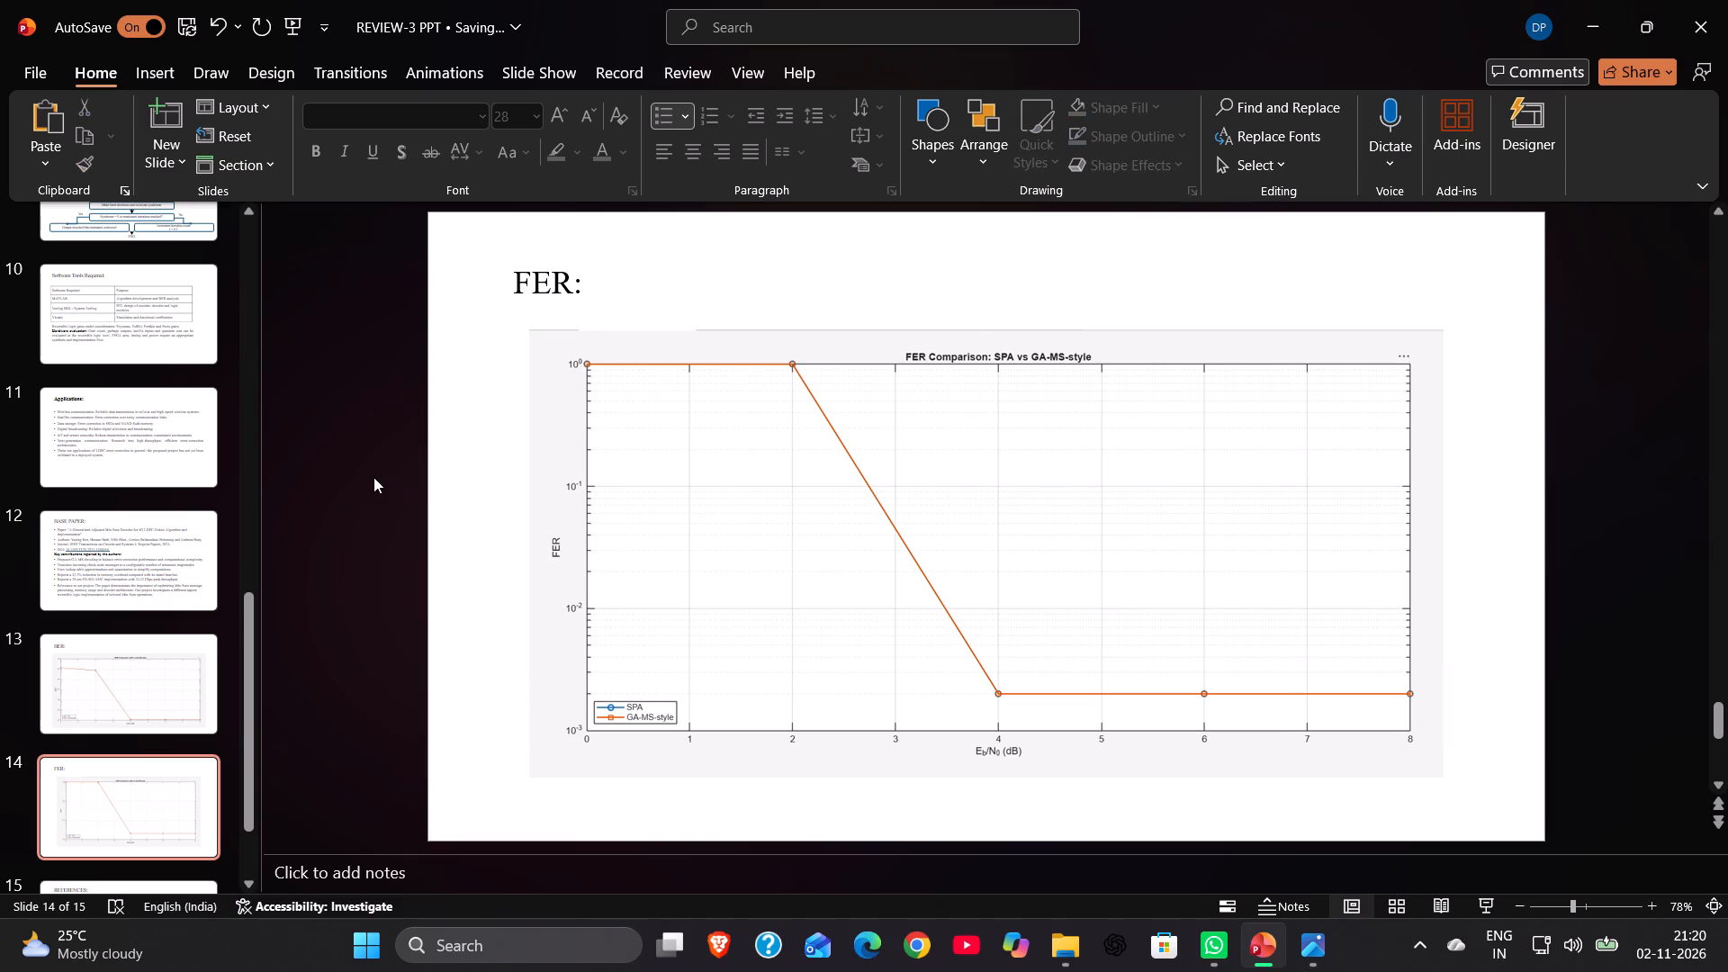
{"action": "left_click_drag", "start_coordinate": [724, 520], "coordinate": [657, 527]}
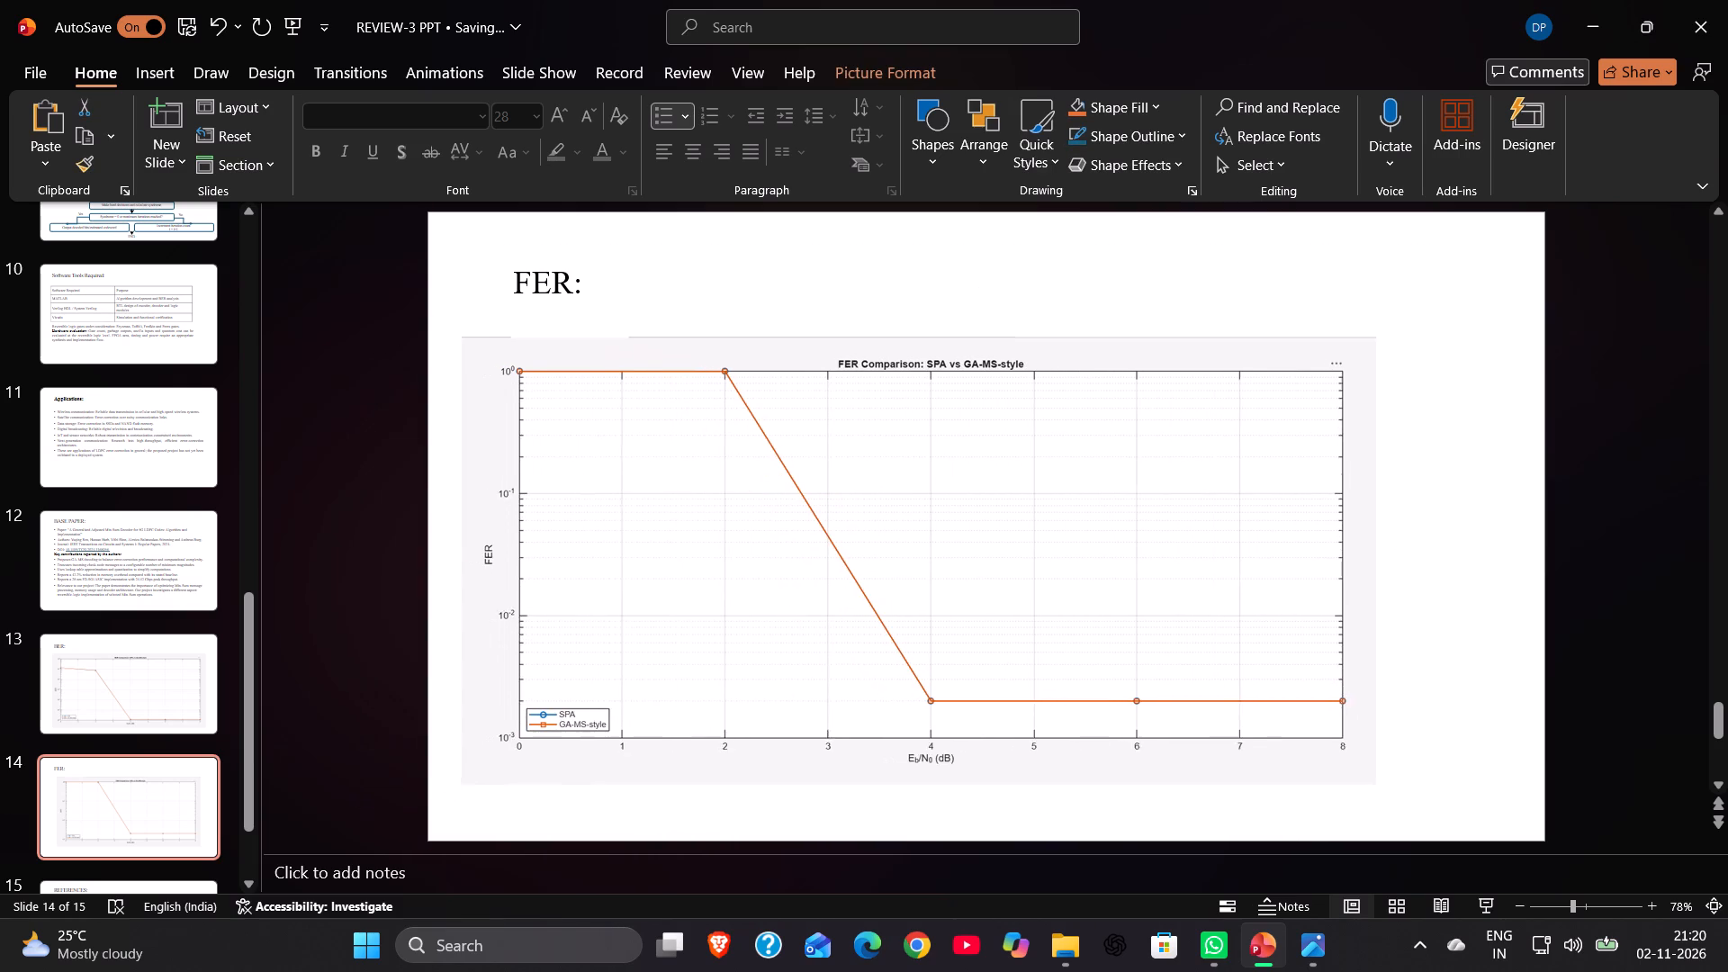
Reposition the FER graph on slide 14 just below the "FER:" title, aligning its left edge with the title placeholder's left edge.
{"action": "left_click_drag", "start_coordinate": [657, 527], "coordinate": [710, 526]}
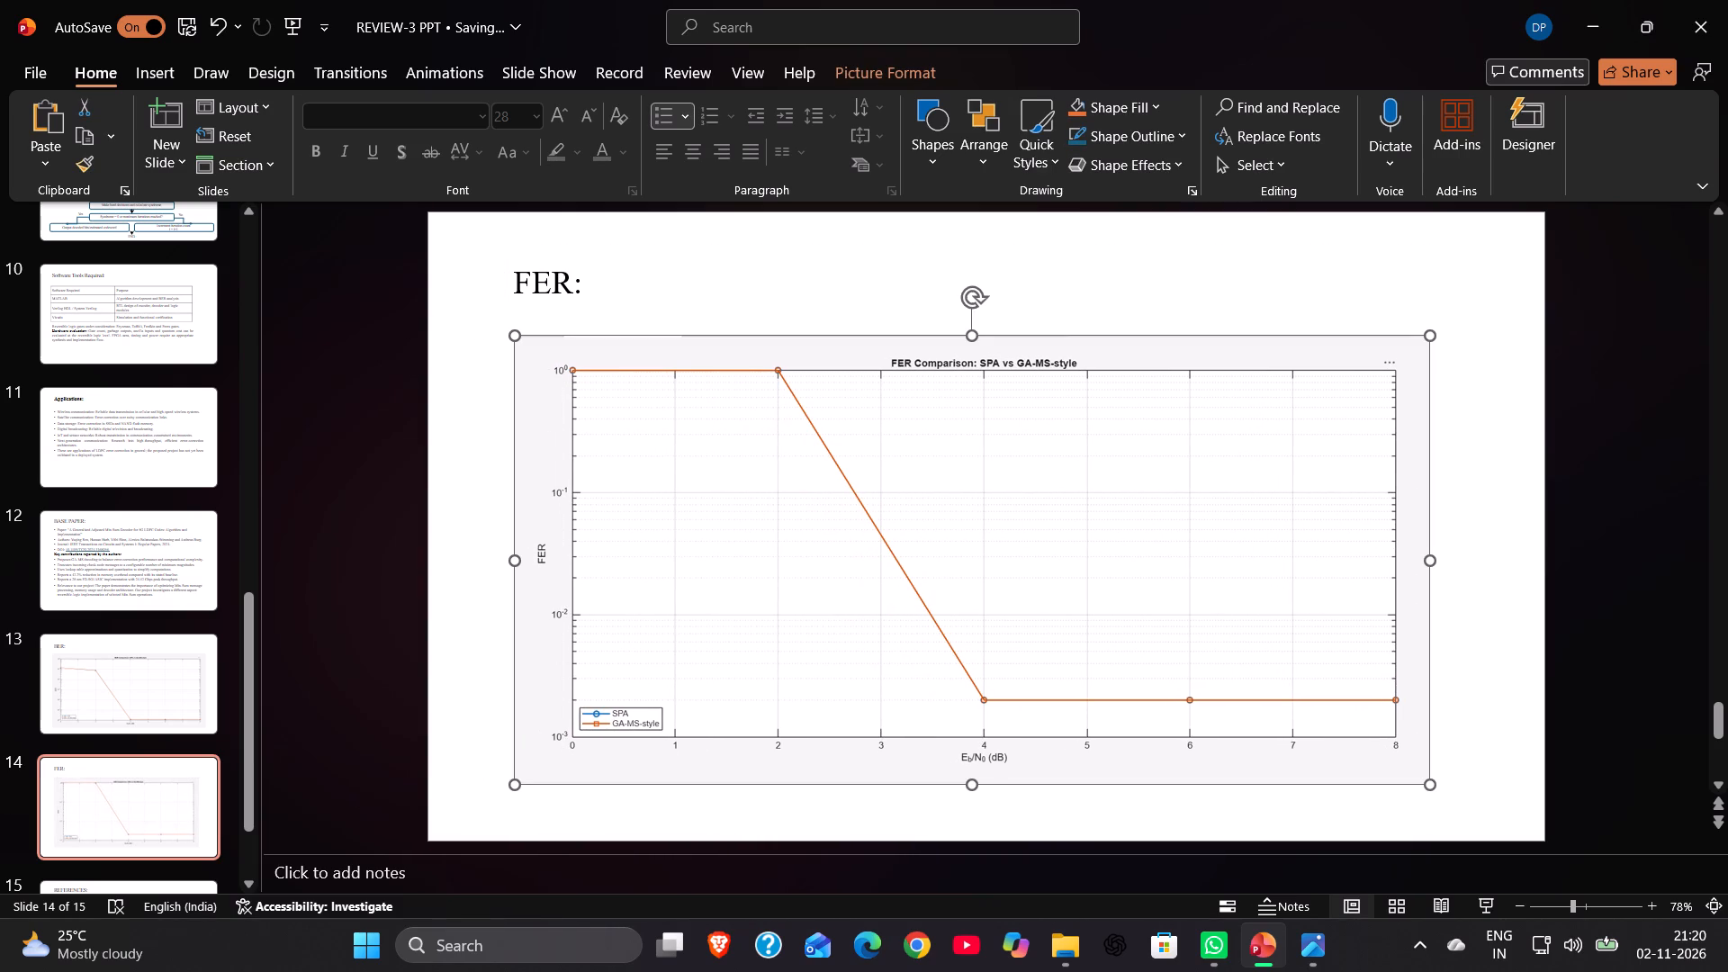
{"action": "left_click", "coordinate": [884, 532]}
{"action": "left_click_drag", "start_coordinate": [884, 532], "coordinate": [875, 541]}
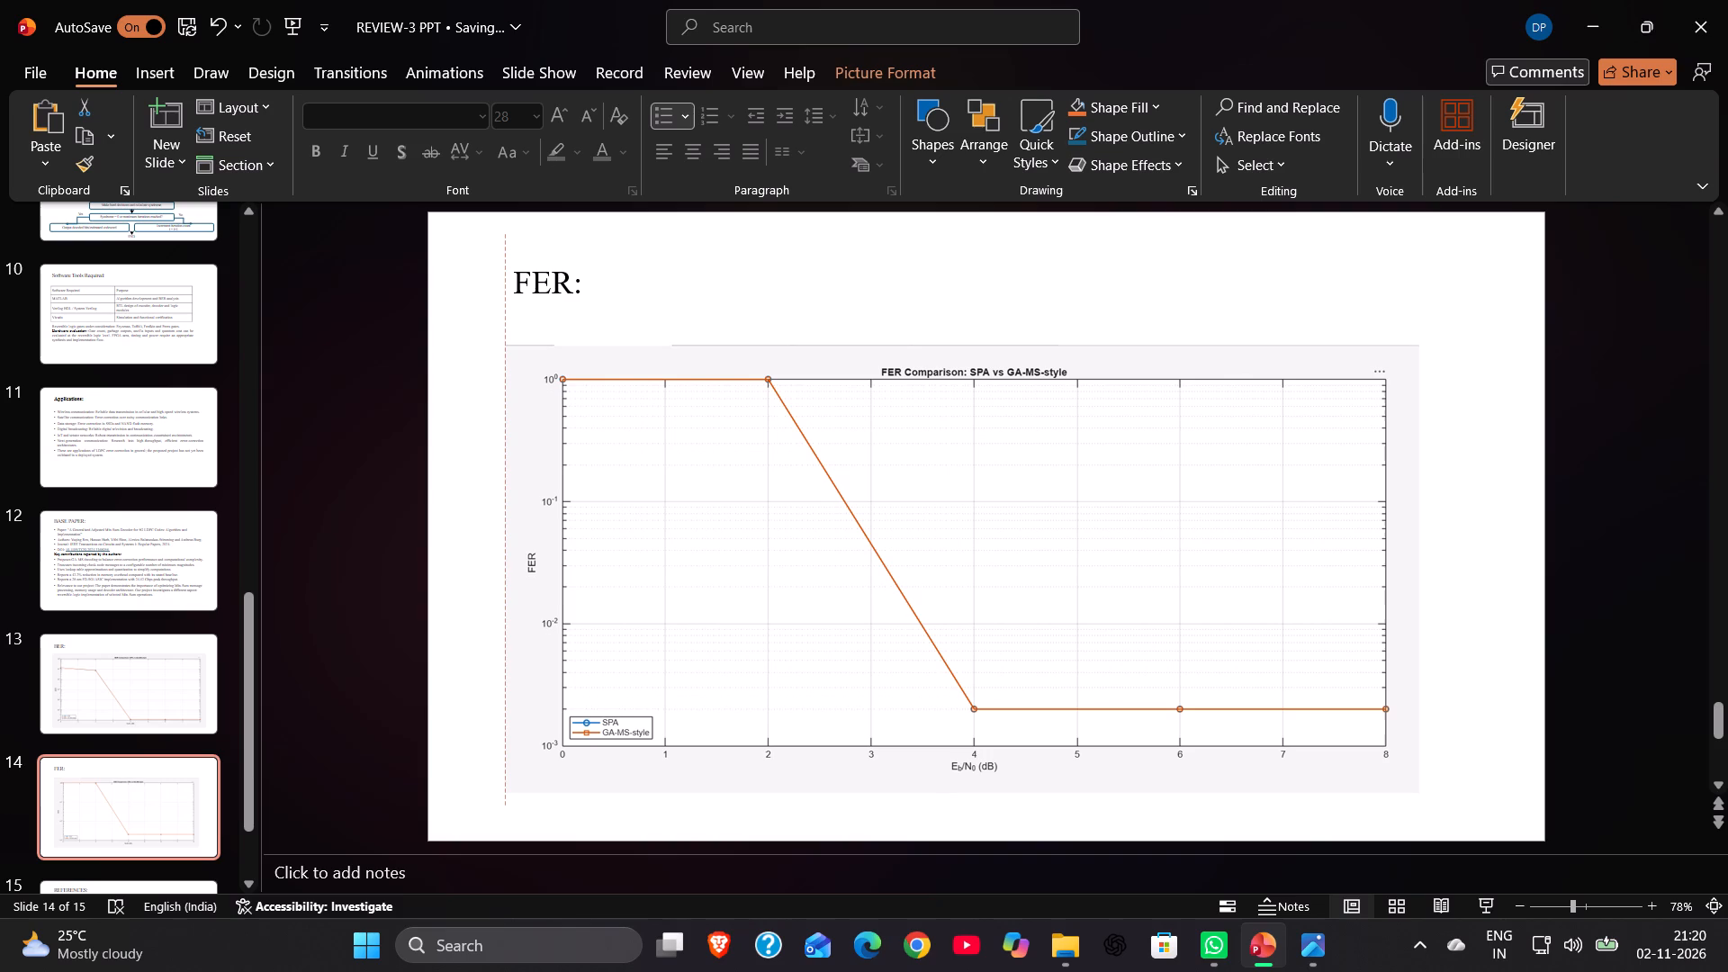
{"action": "left_click_drag", "start_coordinate": [875, 541], "coordinate": [880, 543]}
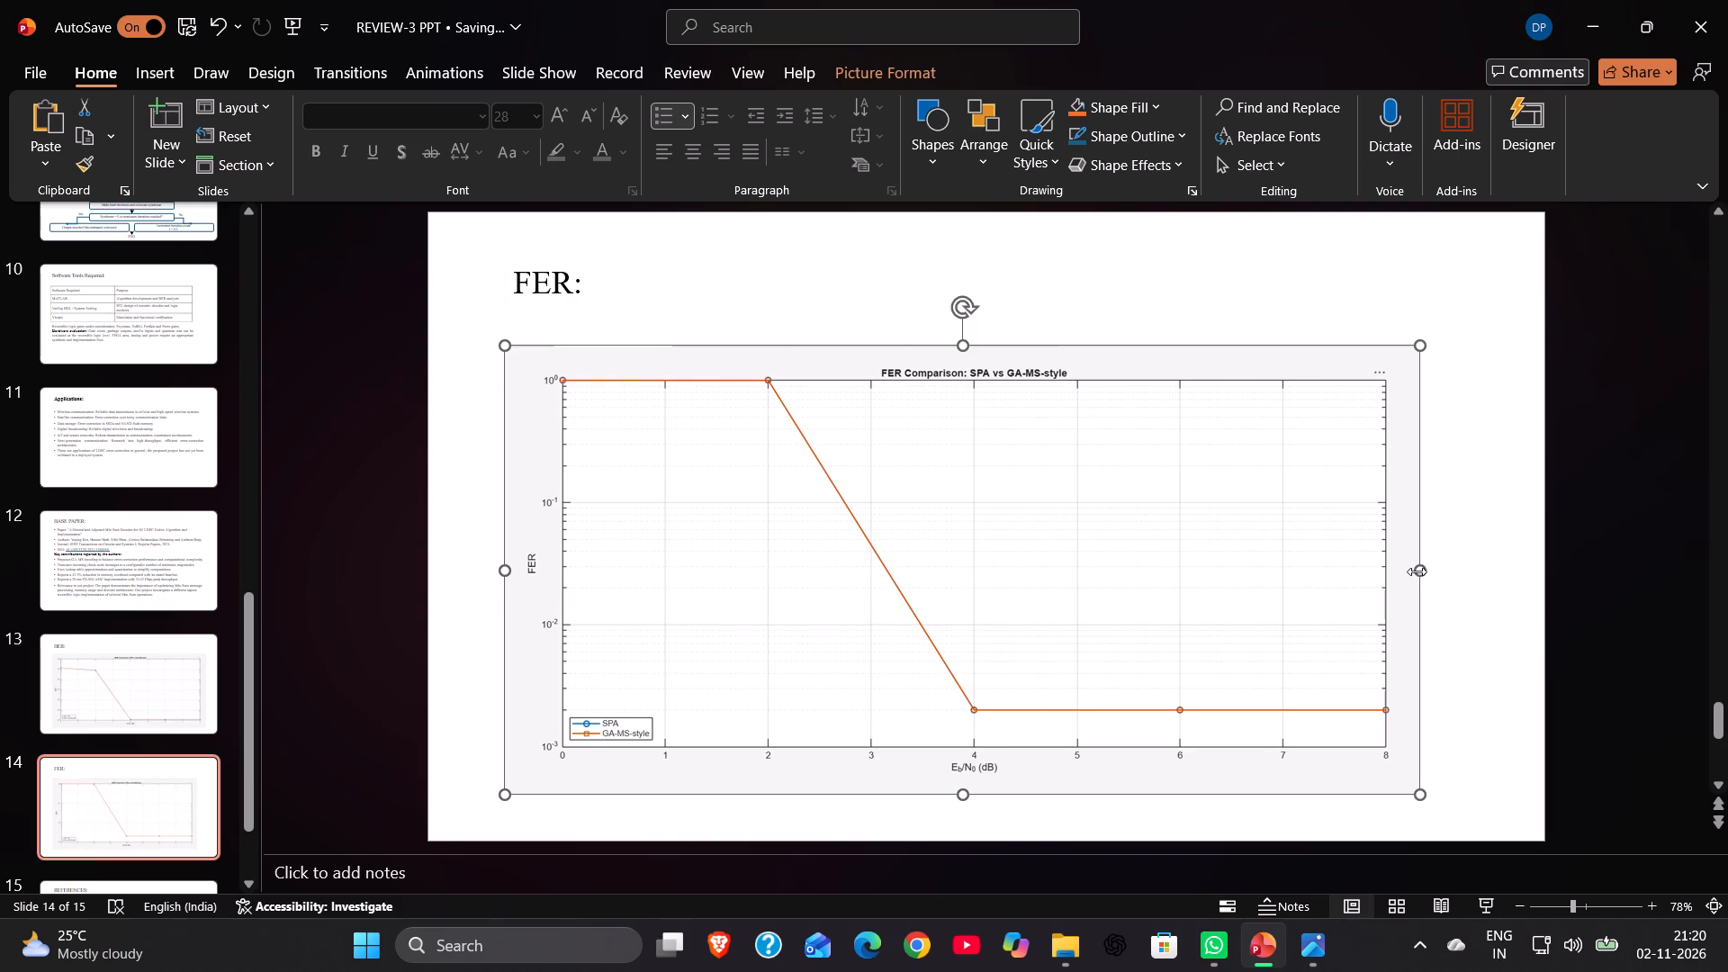
Widen the FER graph on slide 14 by extending its right edge to about the title placeholder's right edge.
{"action": "left_click_drag", "start_coordinate": [1418, 571], "coordinate": [1476, 564]}
{"action": "left_click", "coordinate": [406, 603]}
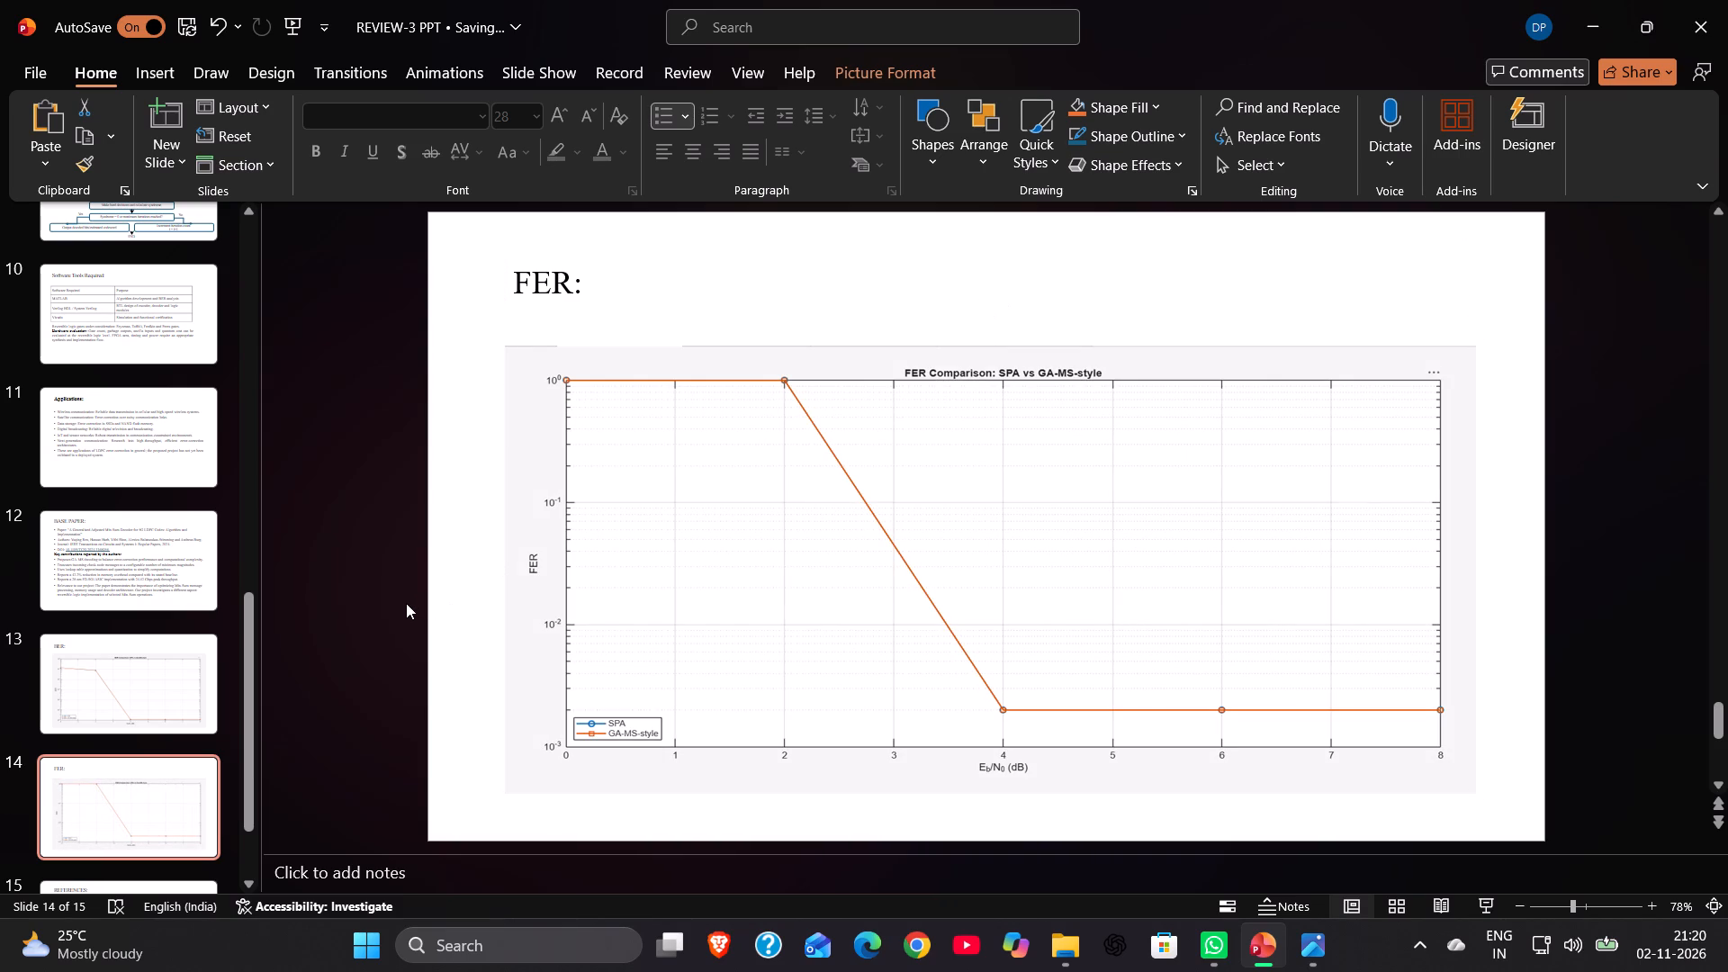
Add a new title-and-content slide after slide 14 and reduce its title placeholder's height by raising the bottom edge.
{"action": "left_click", "coordinate": [168, 128]}
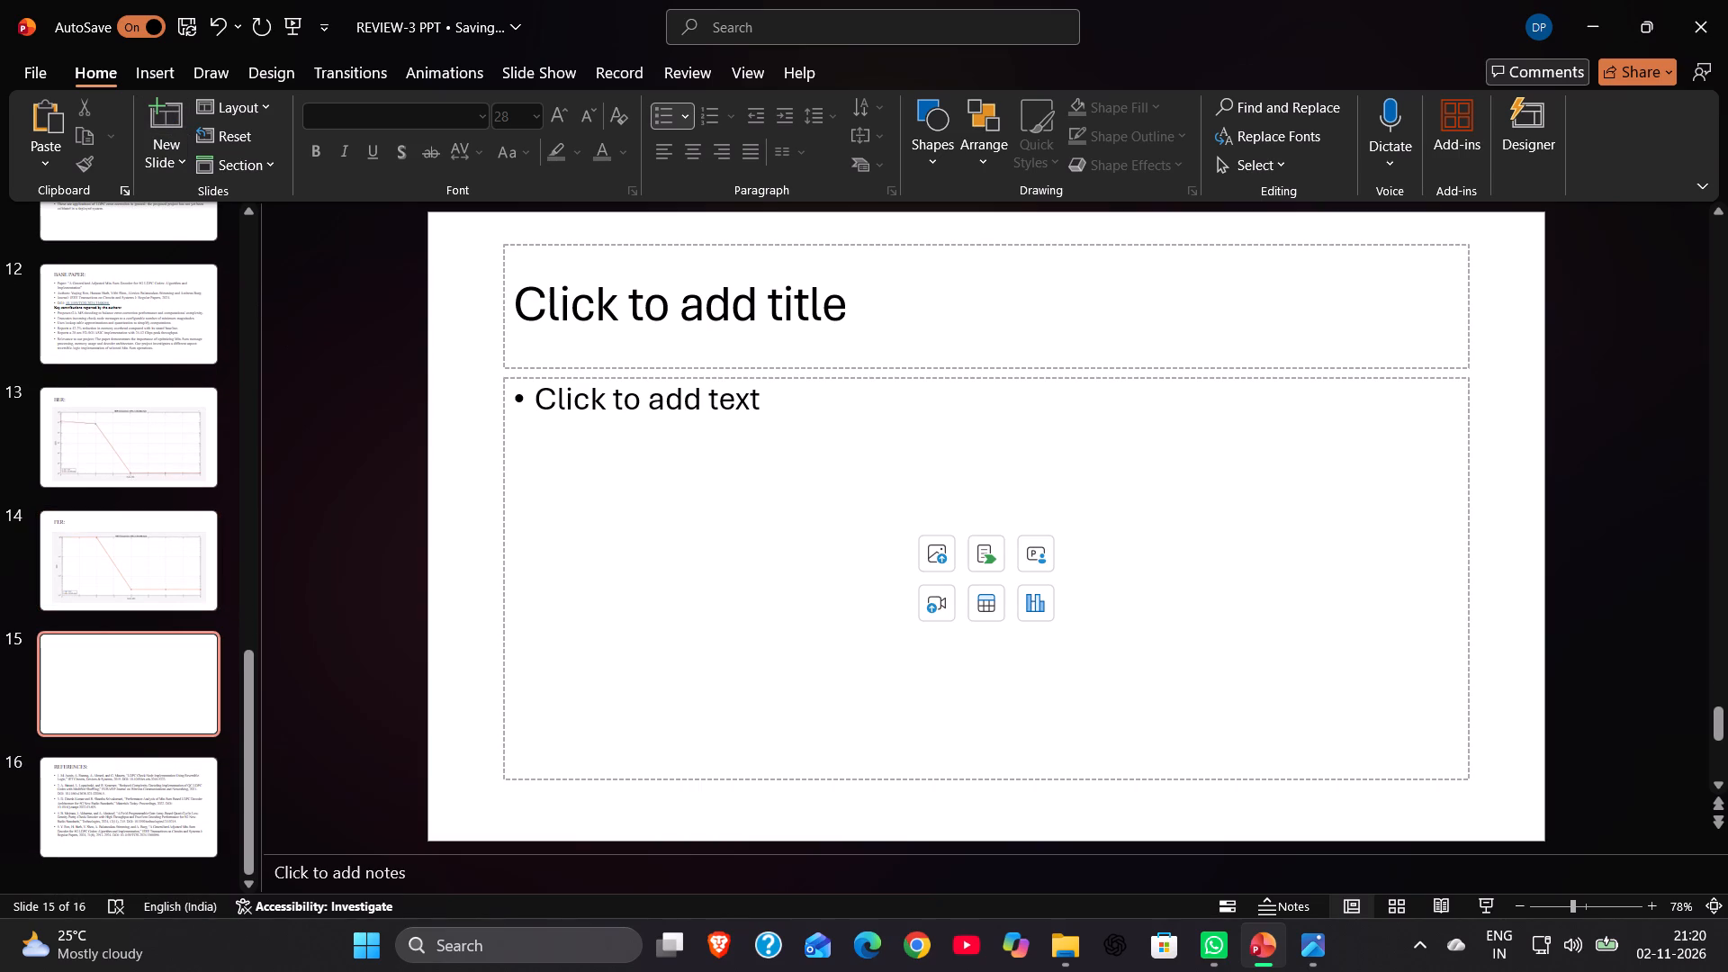
{"action": "left_click", "coordinate": [621, 299]}
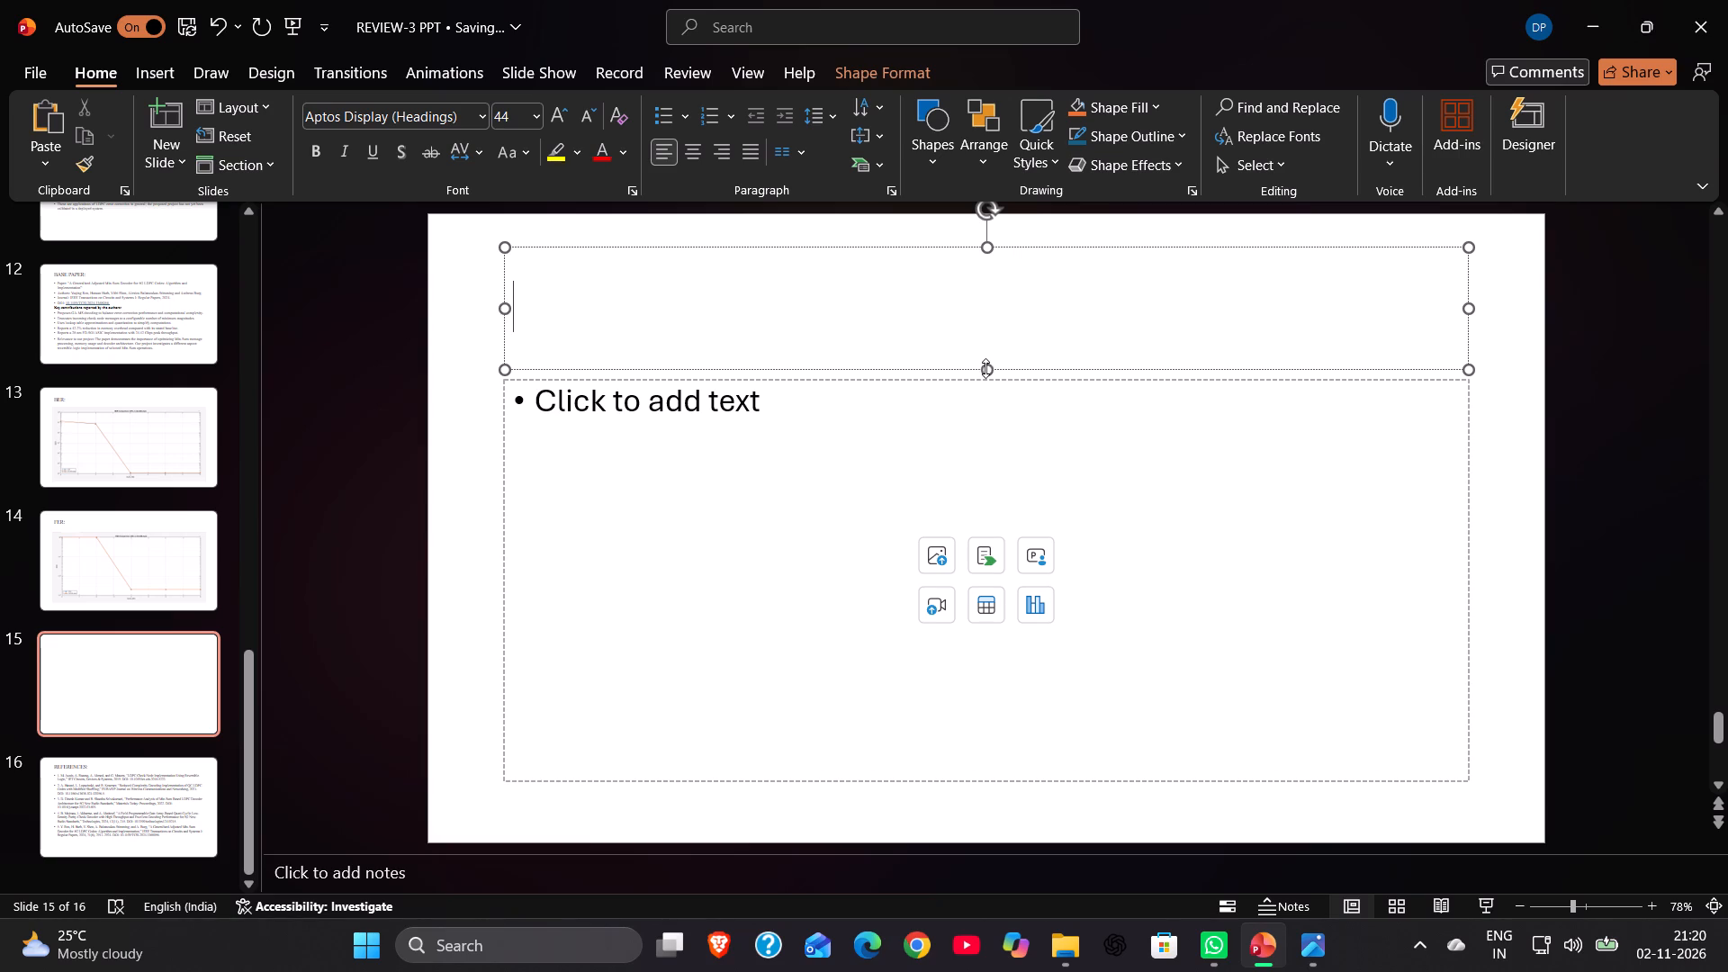
{"action": "left_click_drag", "start_coordinate": [986, 368], "coordinate": [980, 337]}
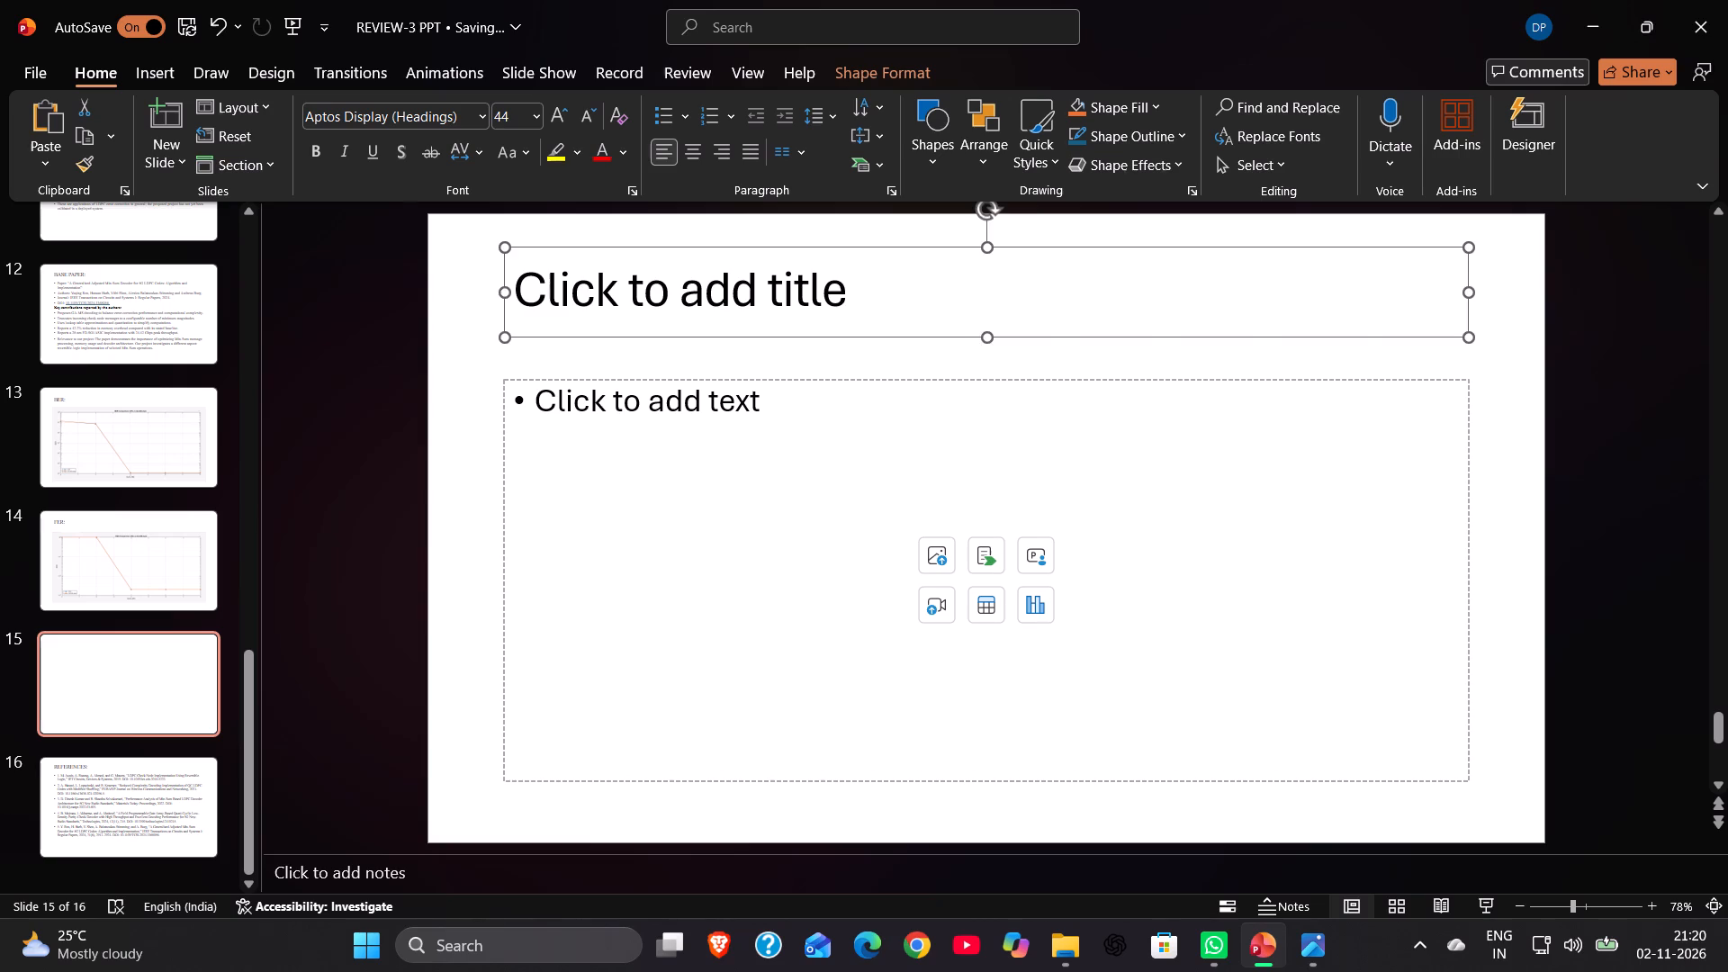
Enlarge the content placeholder on slide 15 by raising its top edge to just below the title placeholder.
{"action": "left_click_drag", "start_coordinate": [986, 422], "coordinate": [985, 382]}
{"action": "left_click_drag", "start_coordinate": [985, 382], "coordinate": [985, 362]}
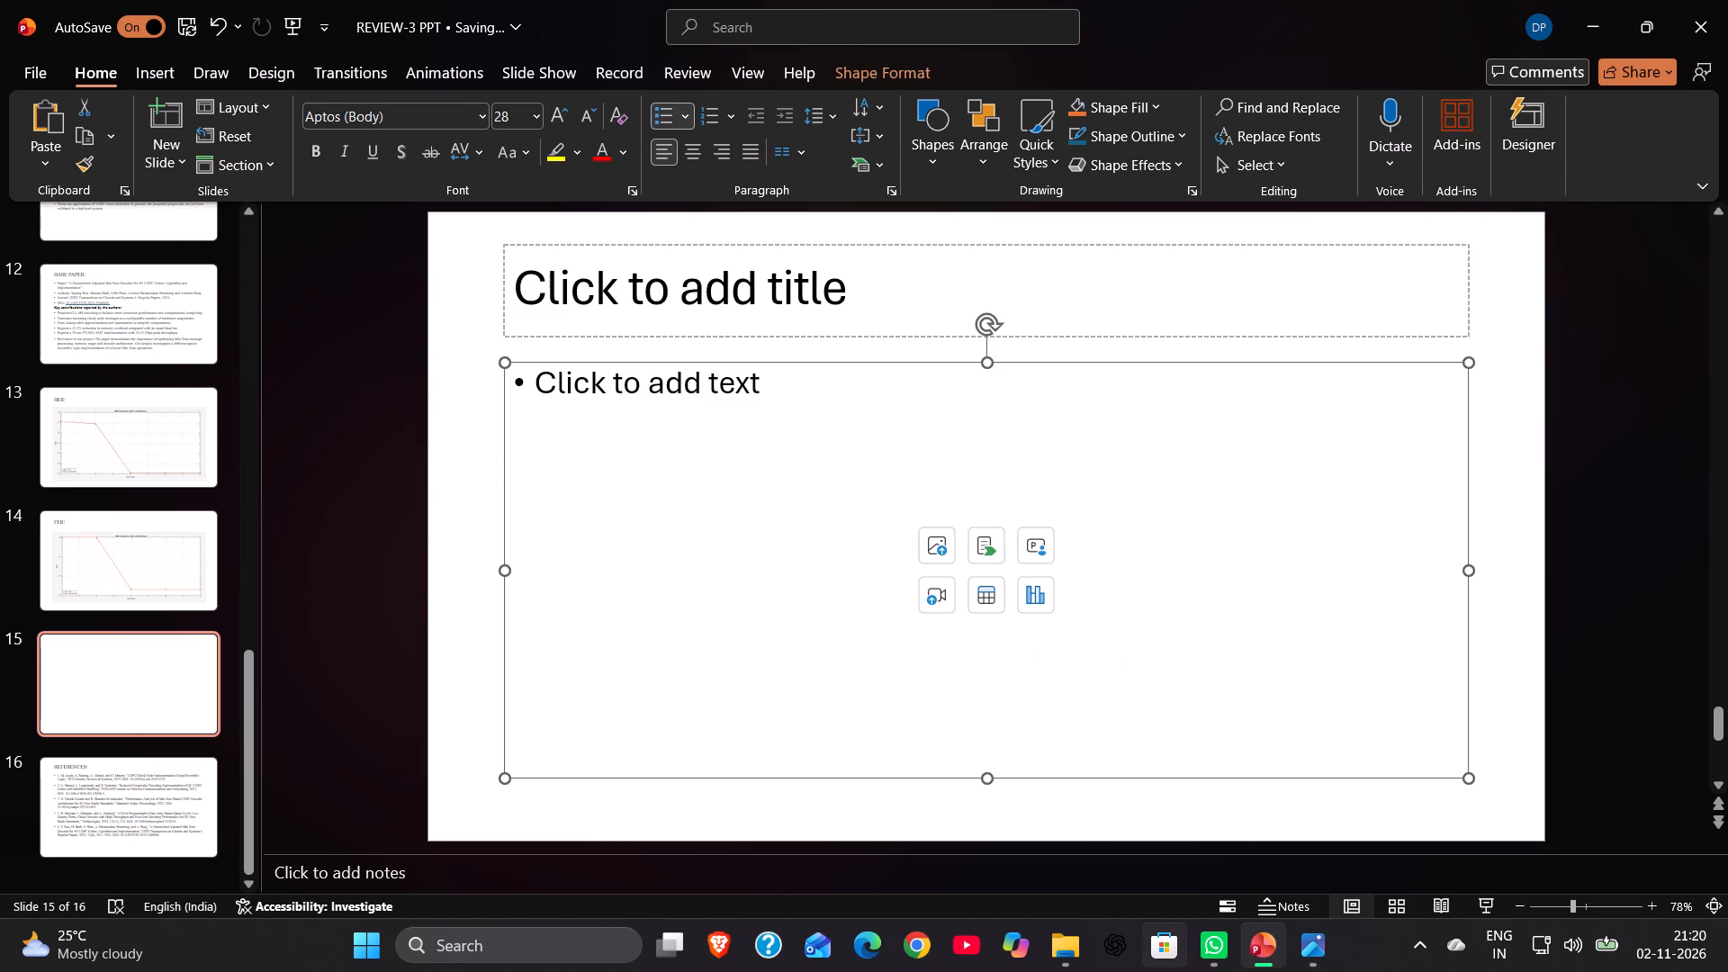
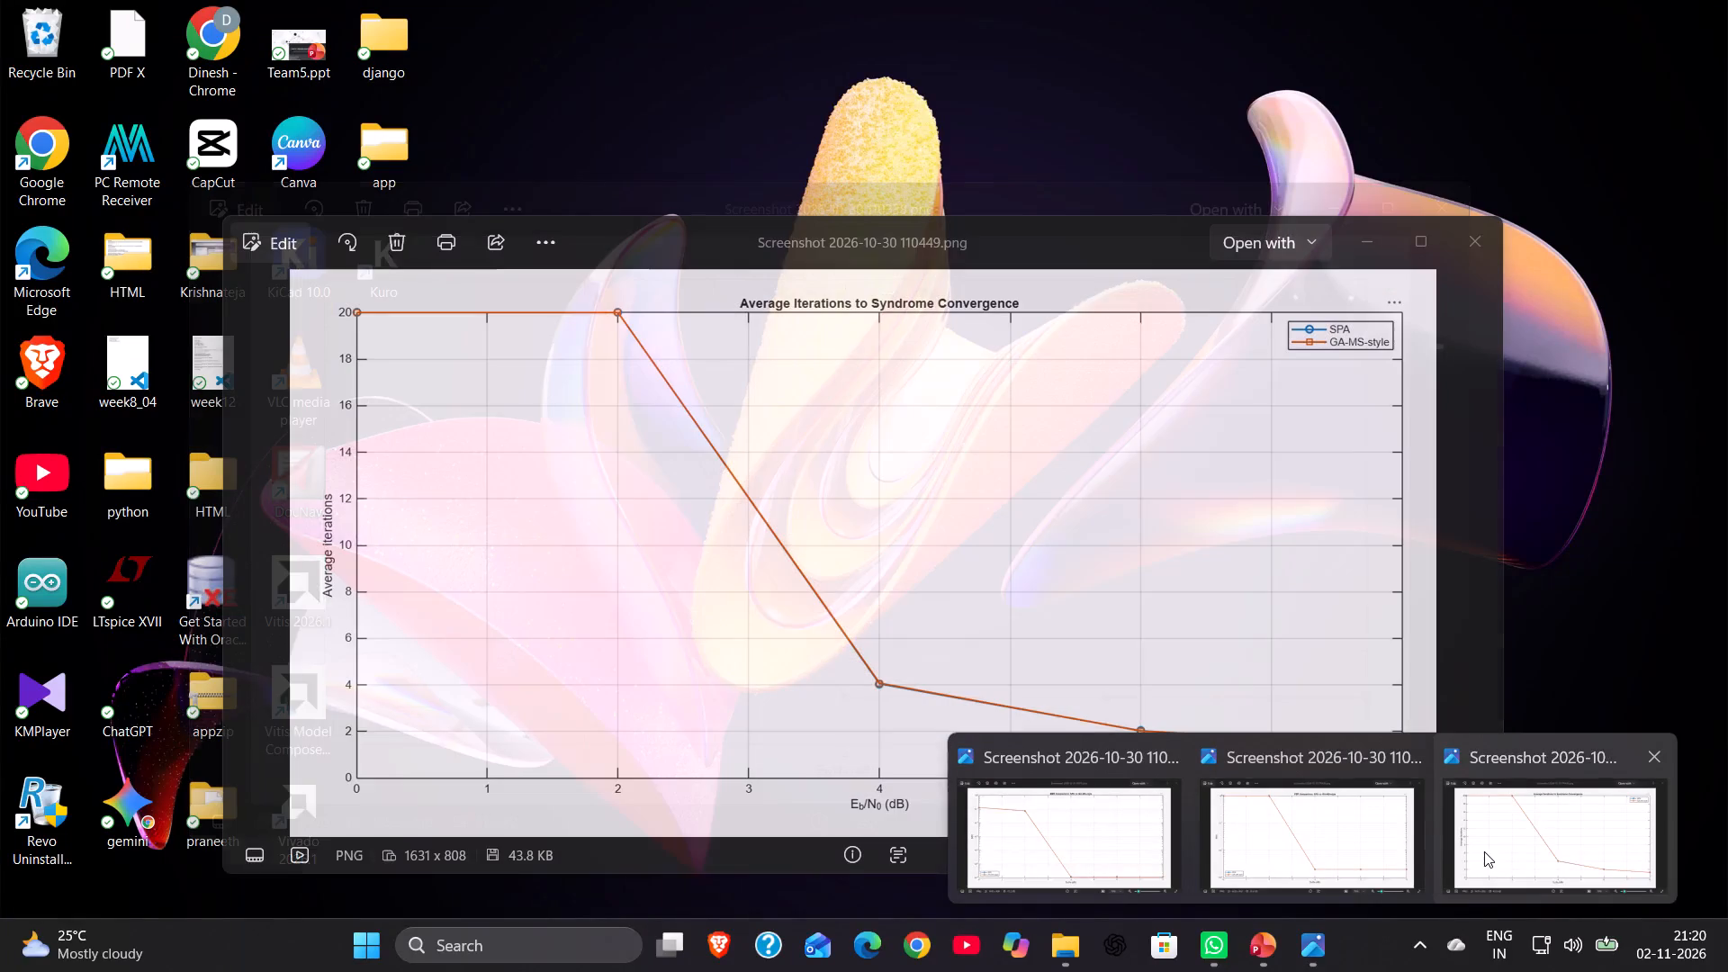
Switch to the Photos window showing the "Average Iterations to Syndrome Convergence" graph and copy the image.
{"action": "left_click", "coordinate": [1487, 851]}
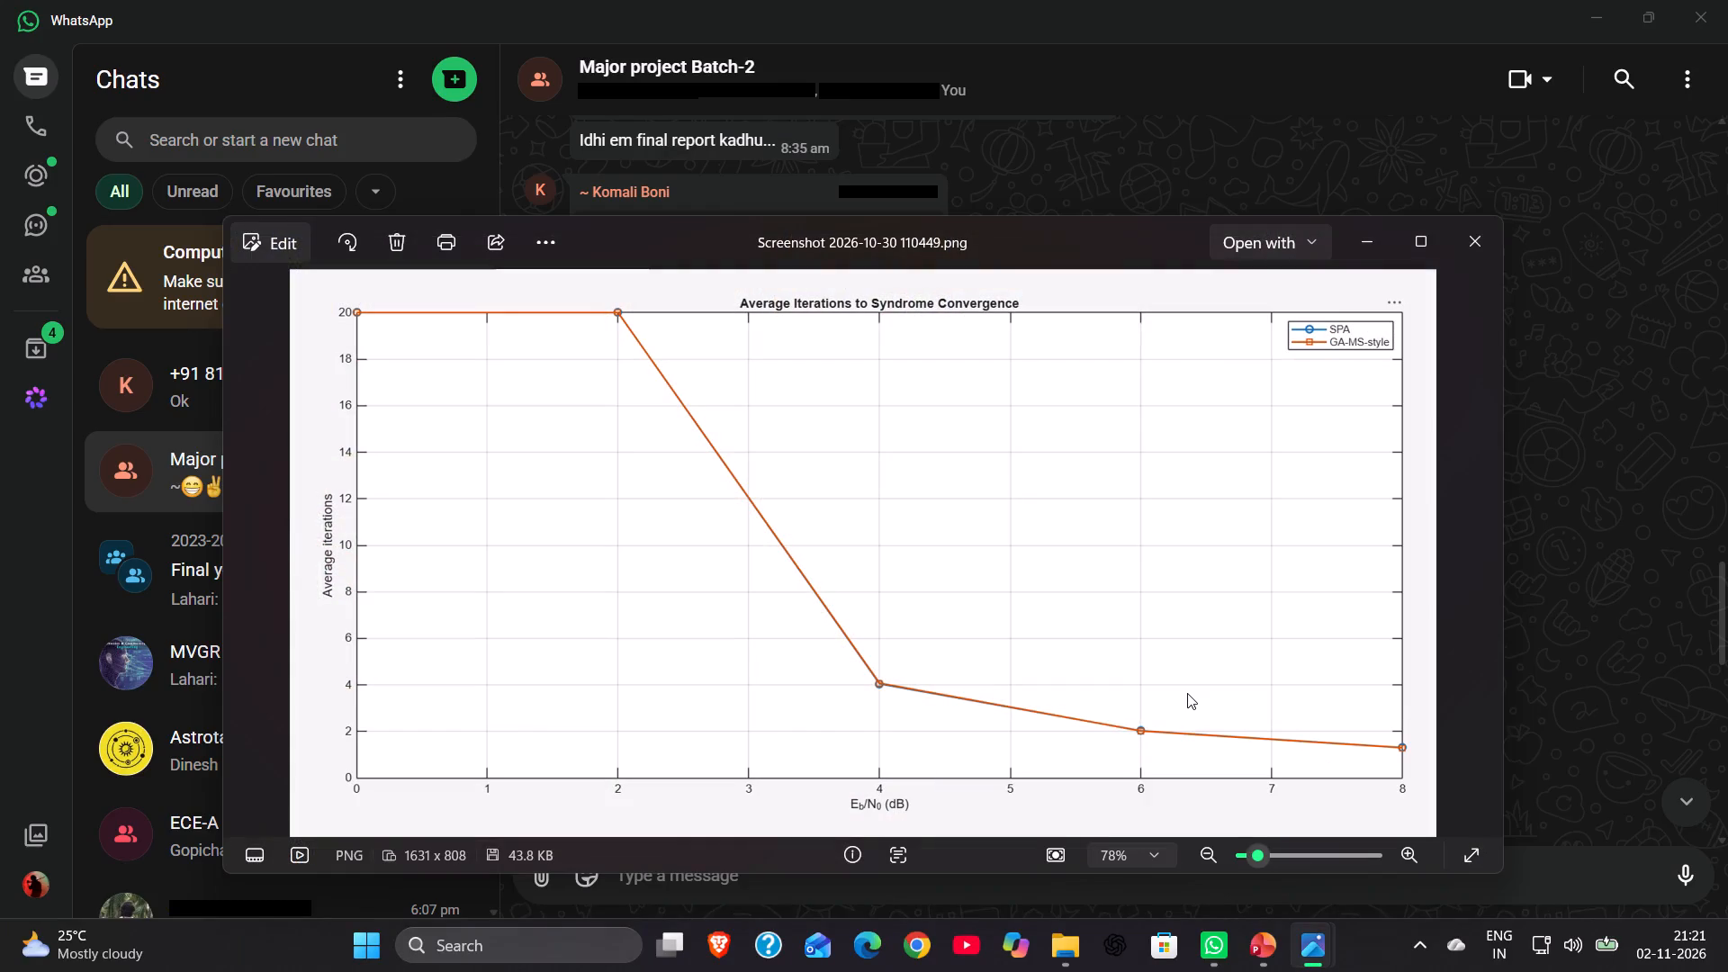
{"action": "key", "text": "ctrl+c"}
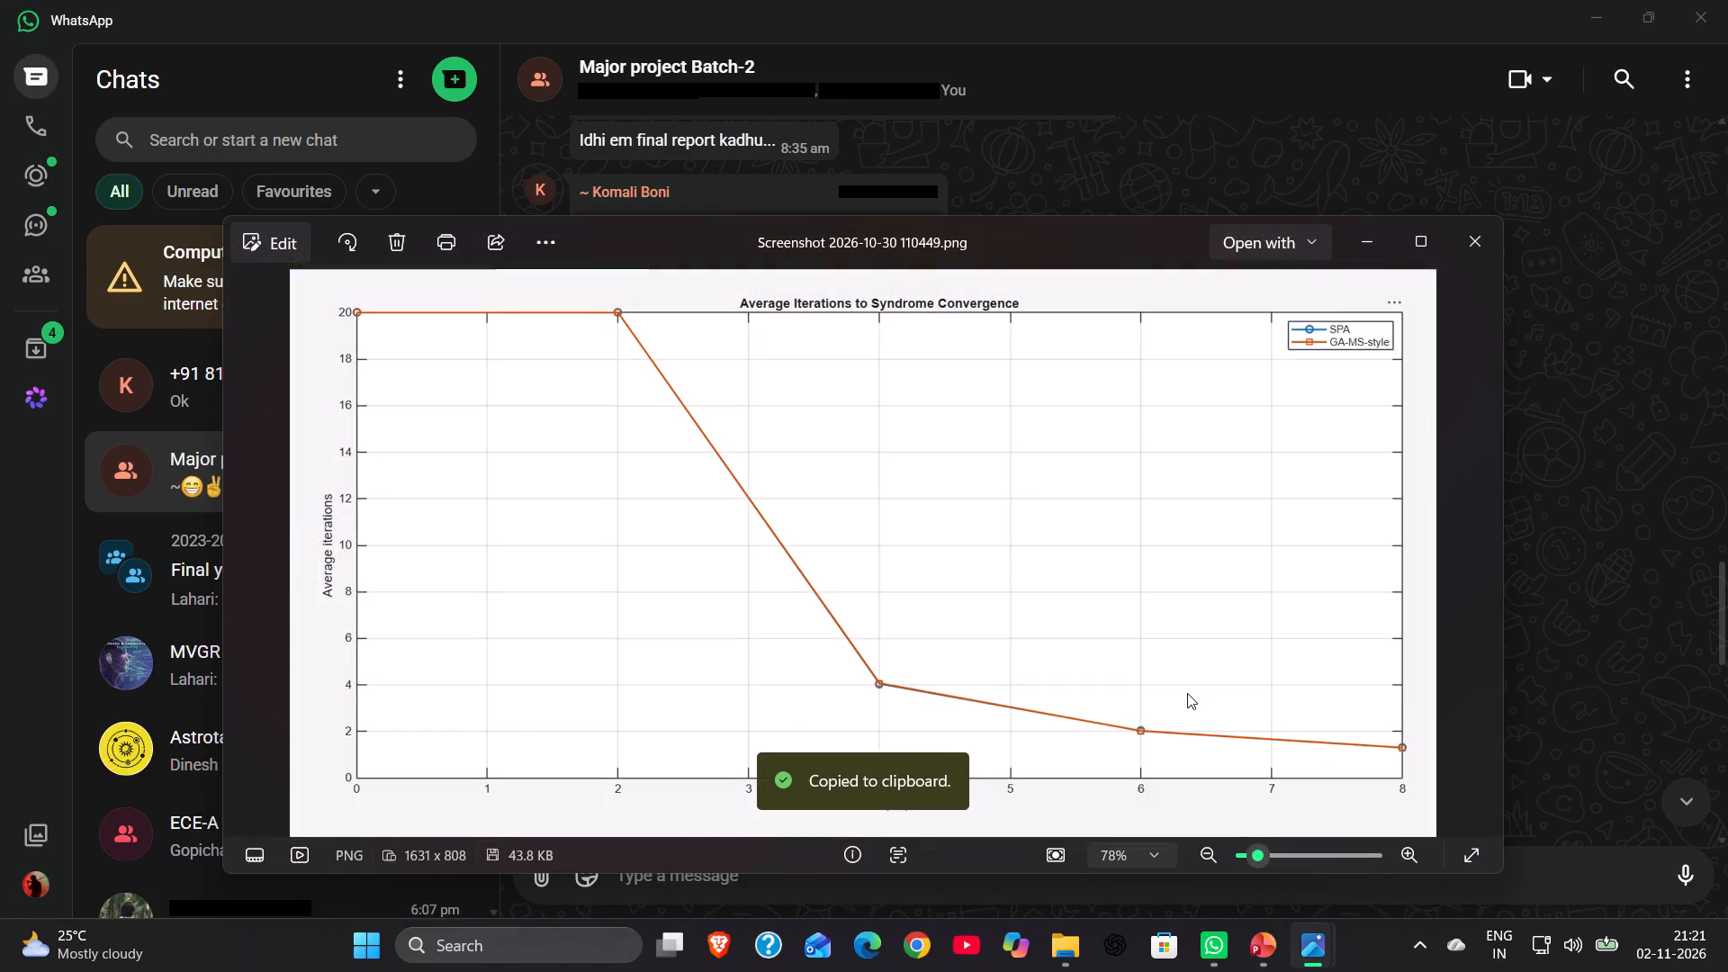
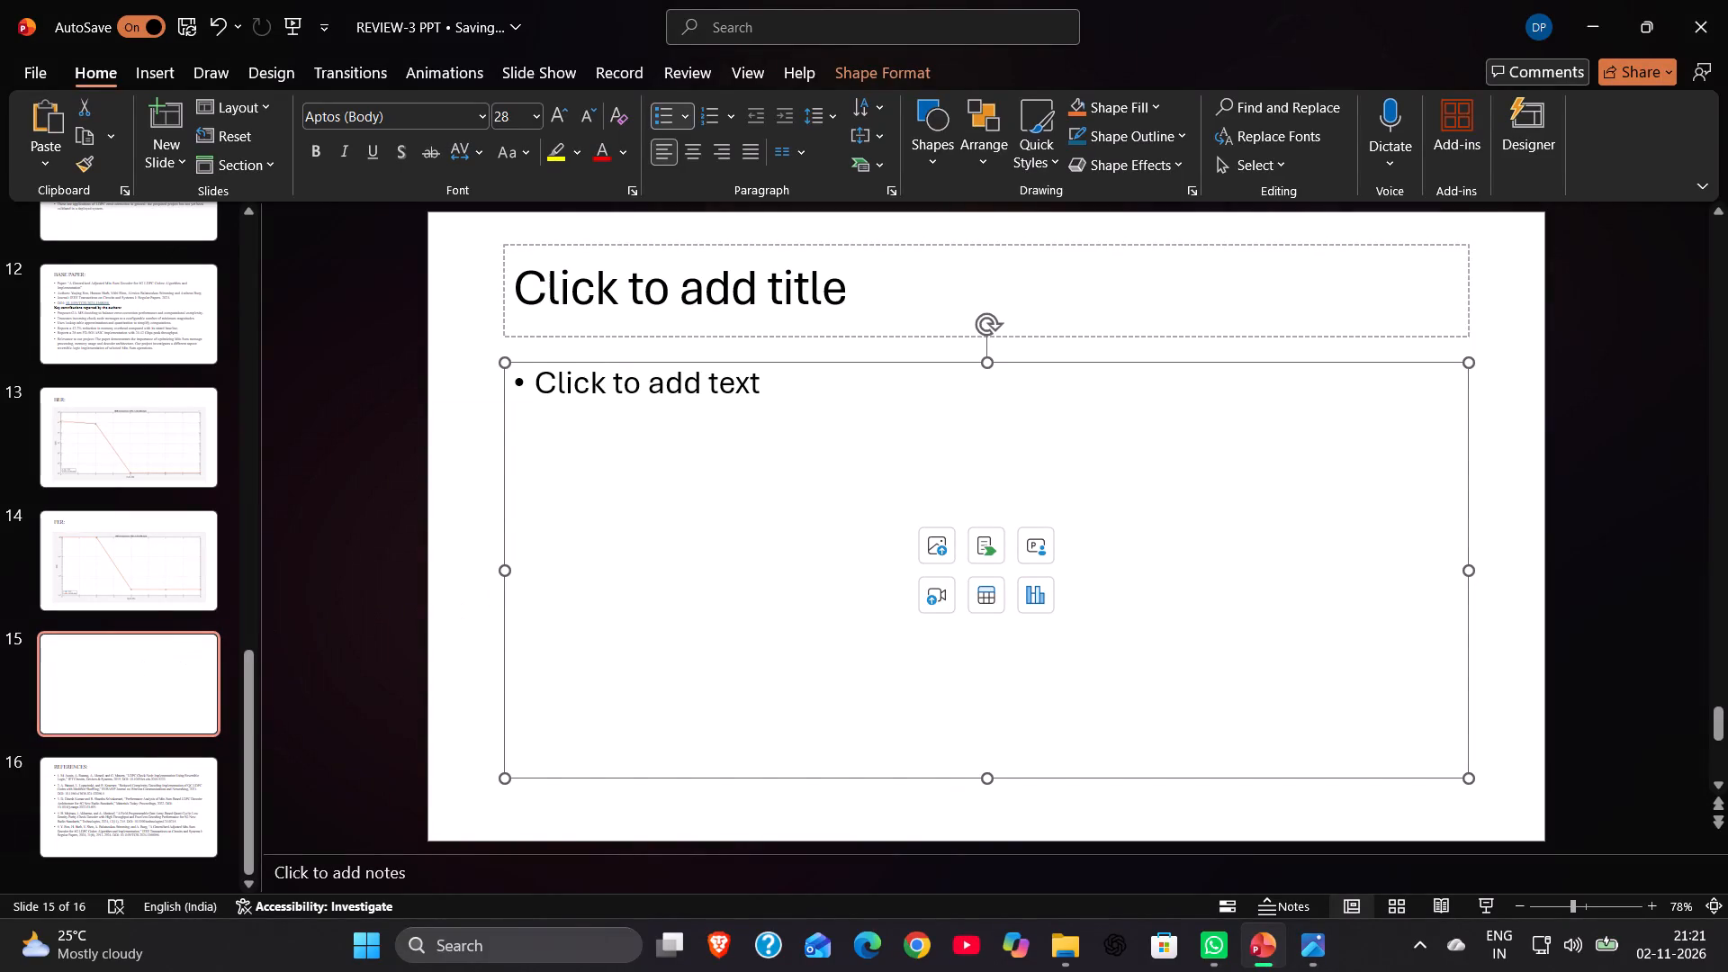
Paste the Average Iterations graph into slide 15's content placeholder and widen it to match the title placeholder's left and right edges.
{"action": "left_click", "coordinate": [573, 553]}
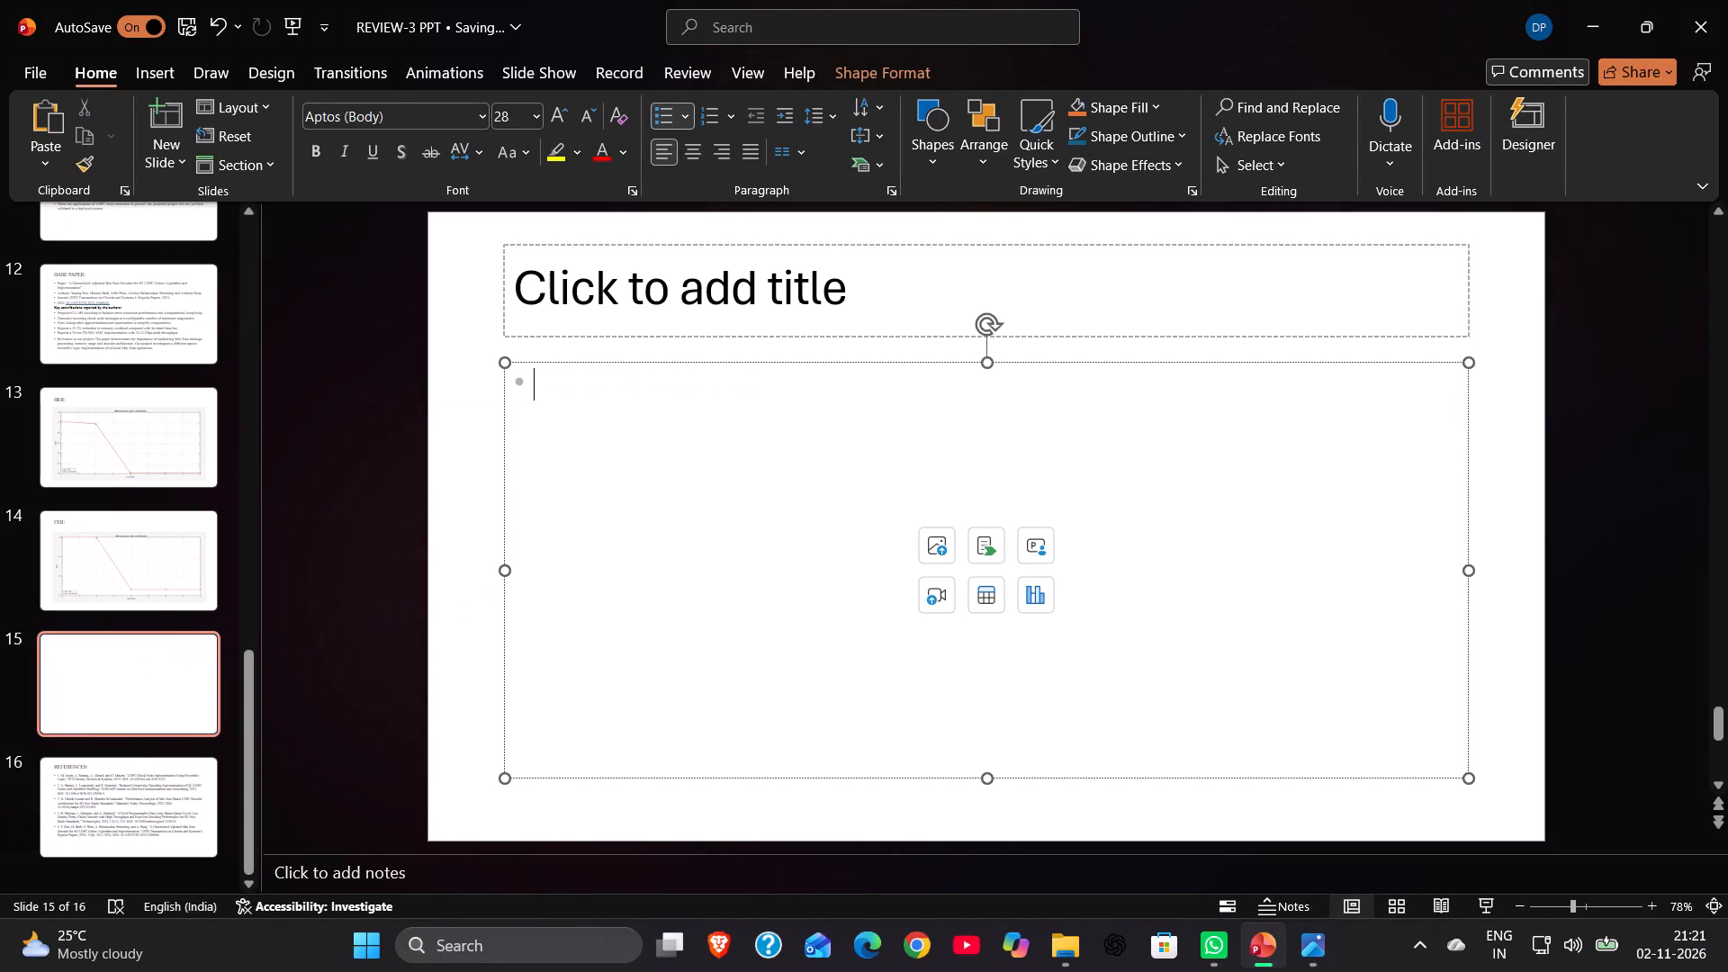
{"action": "key", "text": "ctrl+v"}
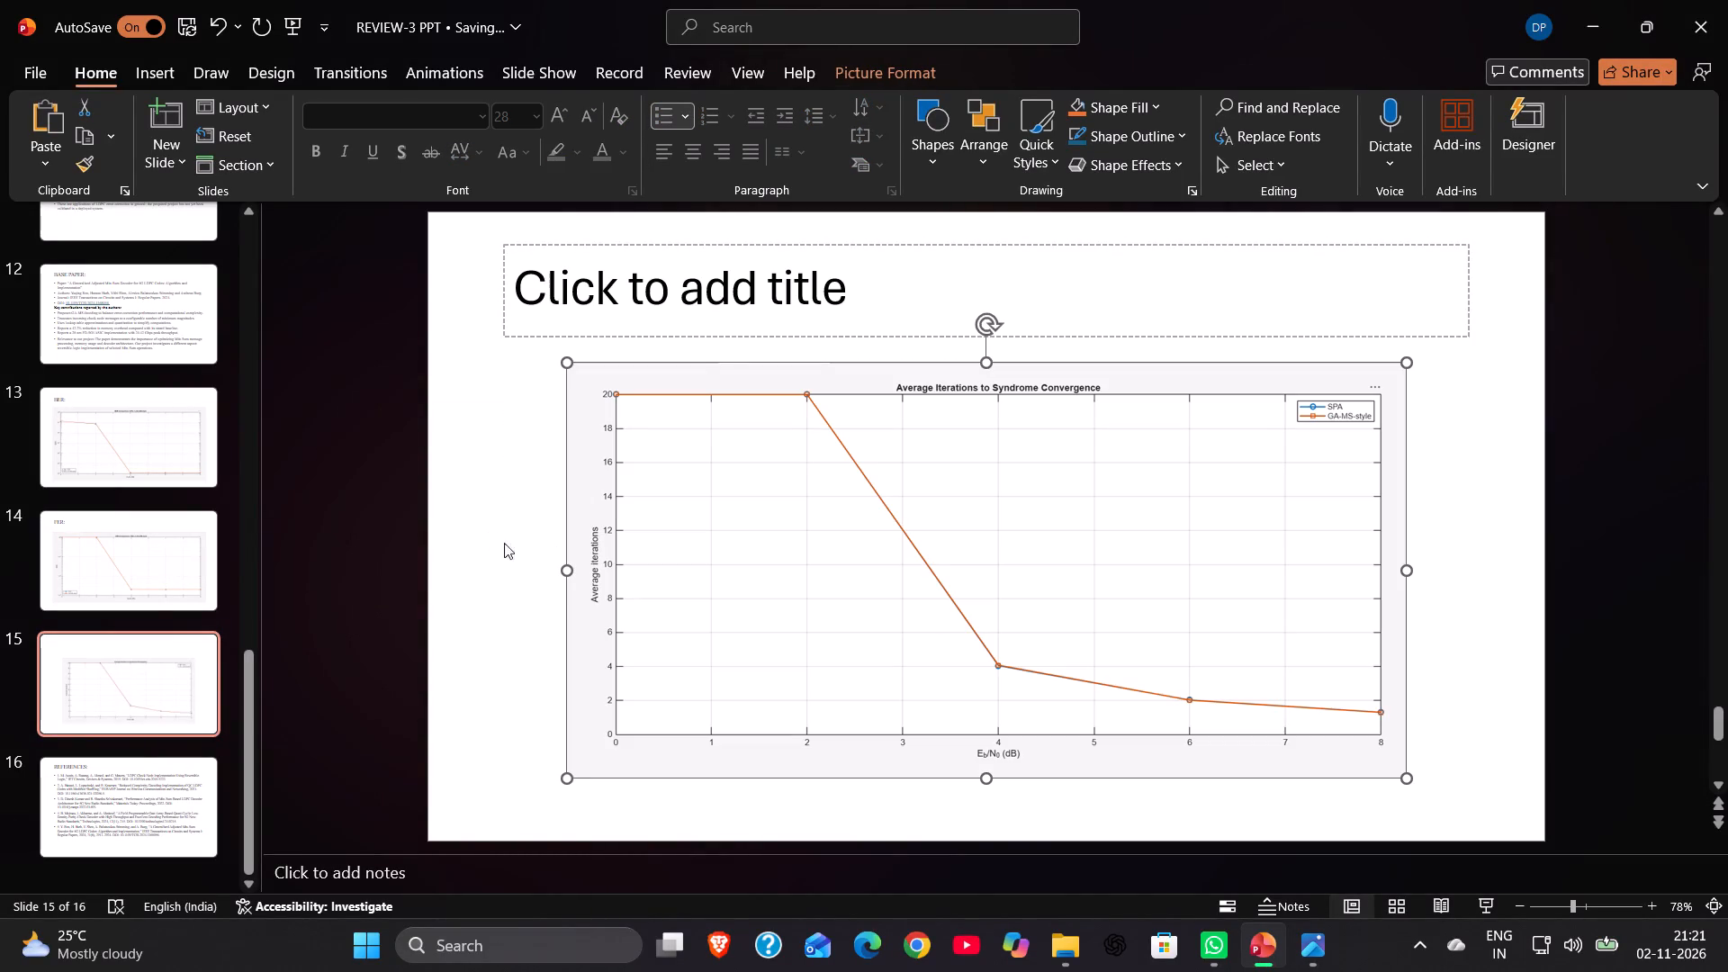
{"action": "left_click_drag", "start_coordinate": [564, 565], "coordinate": [504, 565]}
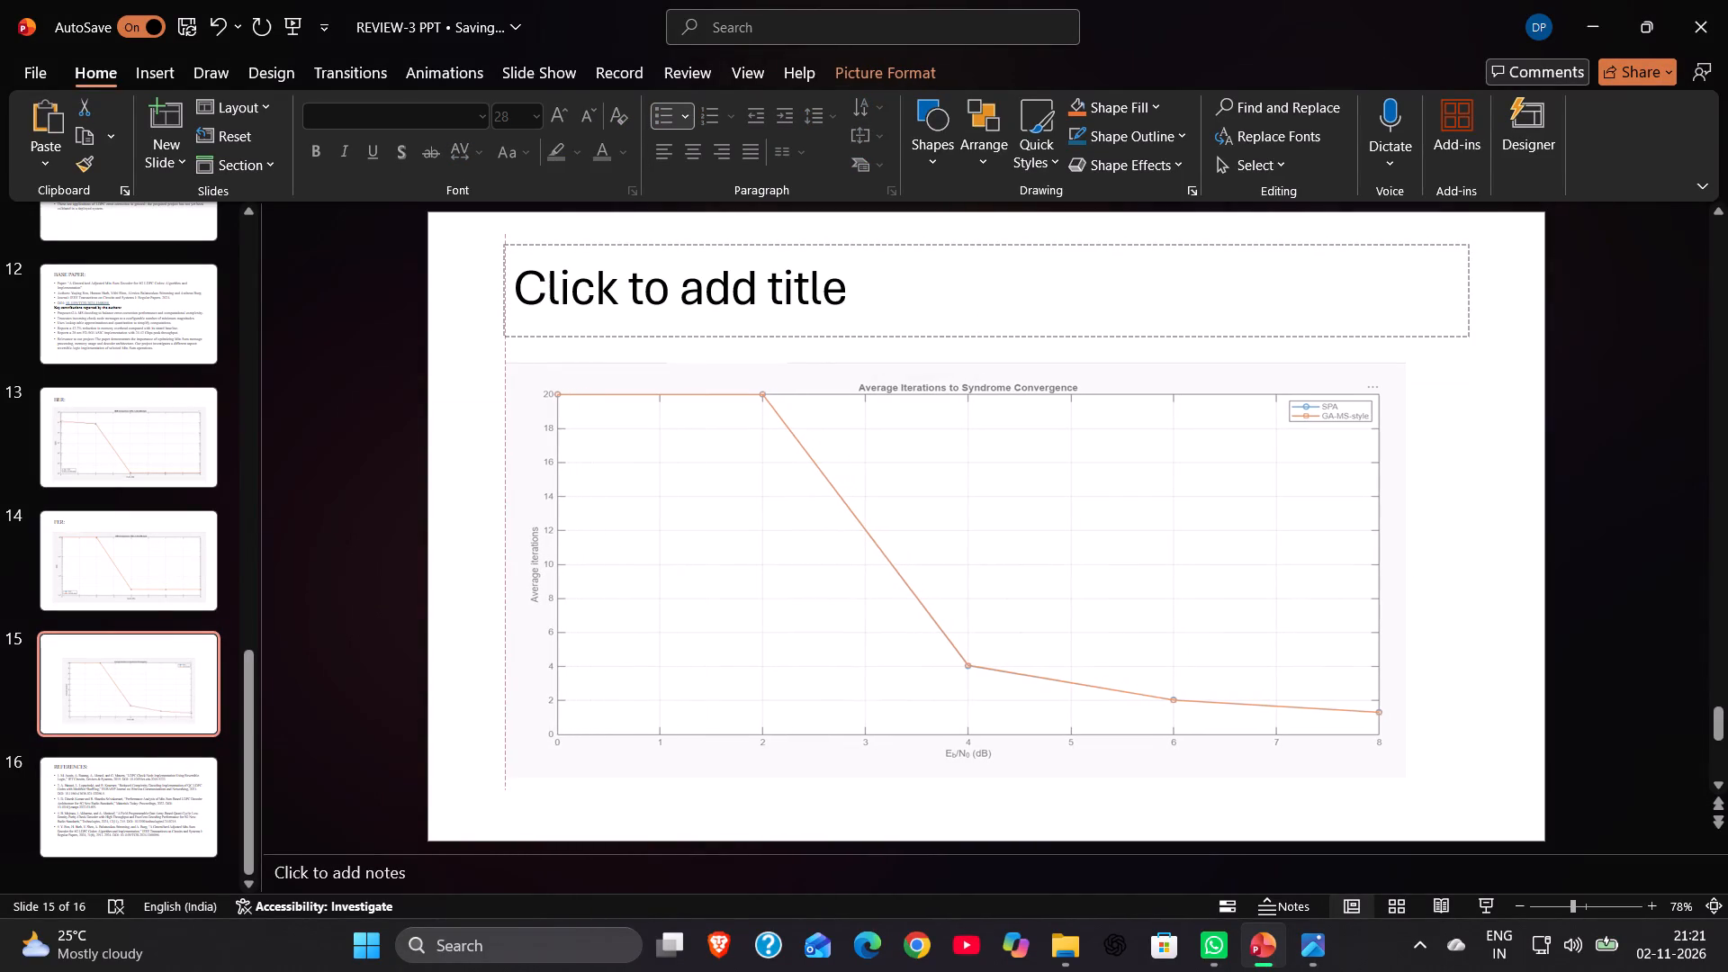
{"action": "left_click_drag", "start_coordinate": [504, 565], "coordinate": [502, 565]}
{"action": "left_click_drag", "start_coordinate": [1412, 568], "coordinate": [1473, 565]}
Shorten slide 15's title placeholder slightly by raising its bottom edge.
{"action": "left_click", "coordinate": [679, 293]}
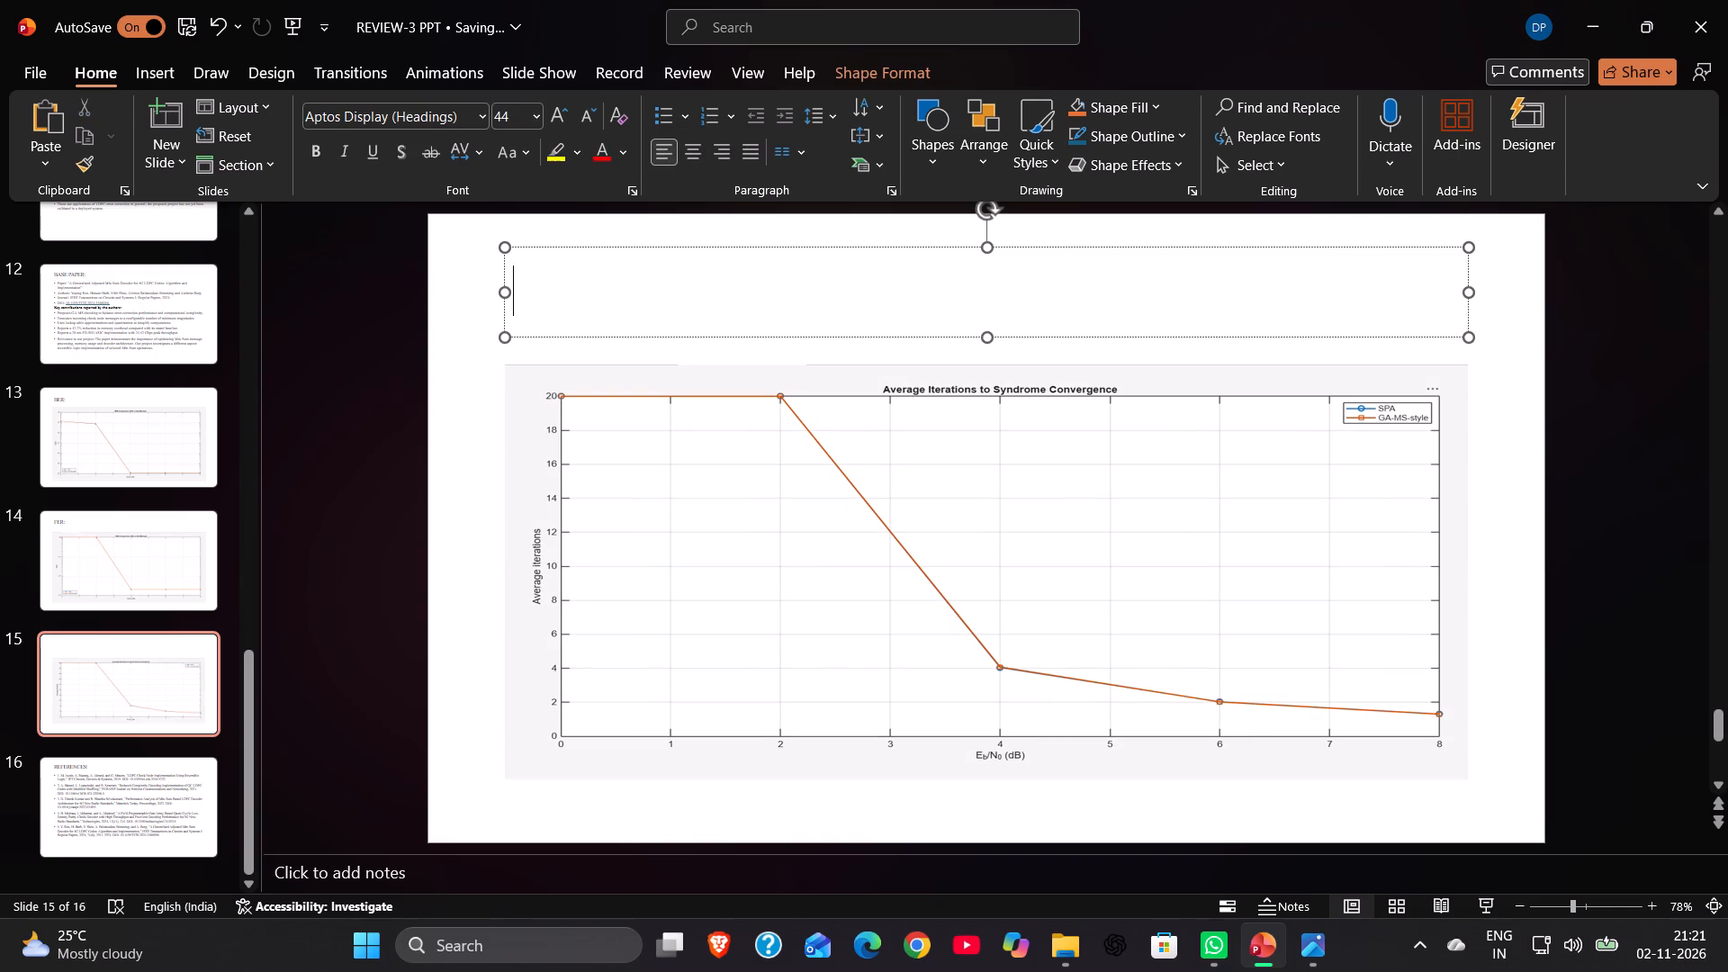
{"action": "left_click_drag", "start_coordinate": [985, 339], "coordinate": [985, 337]}
{"action": "left_click_drag", "start_coordinate": [985, 337], "coordinate": [985, 323]}
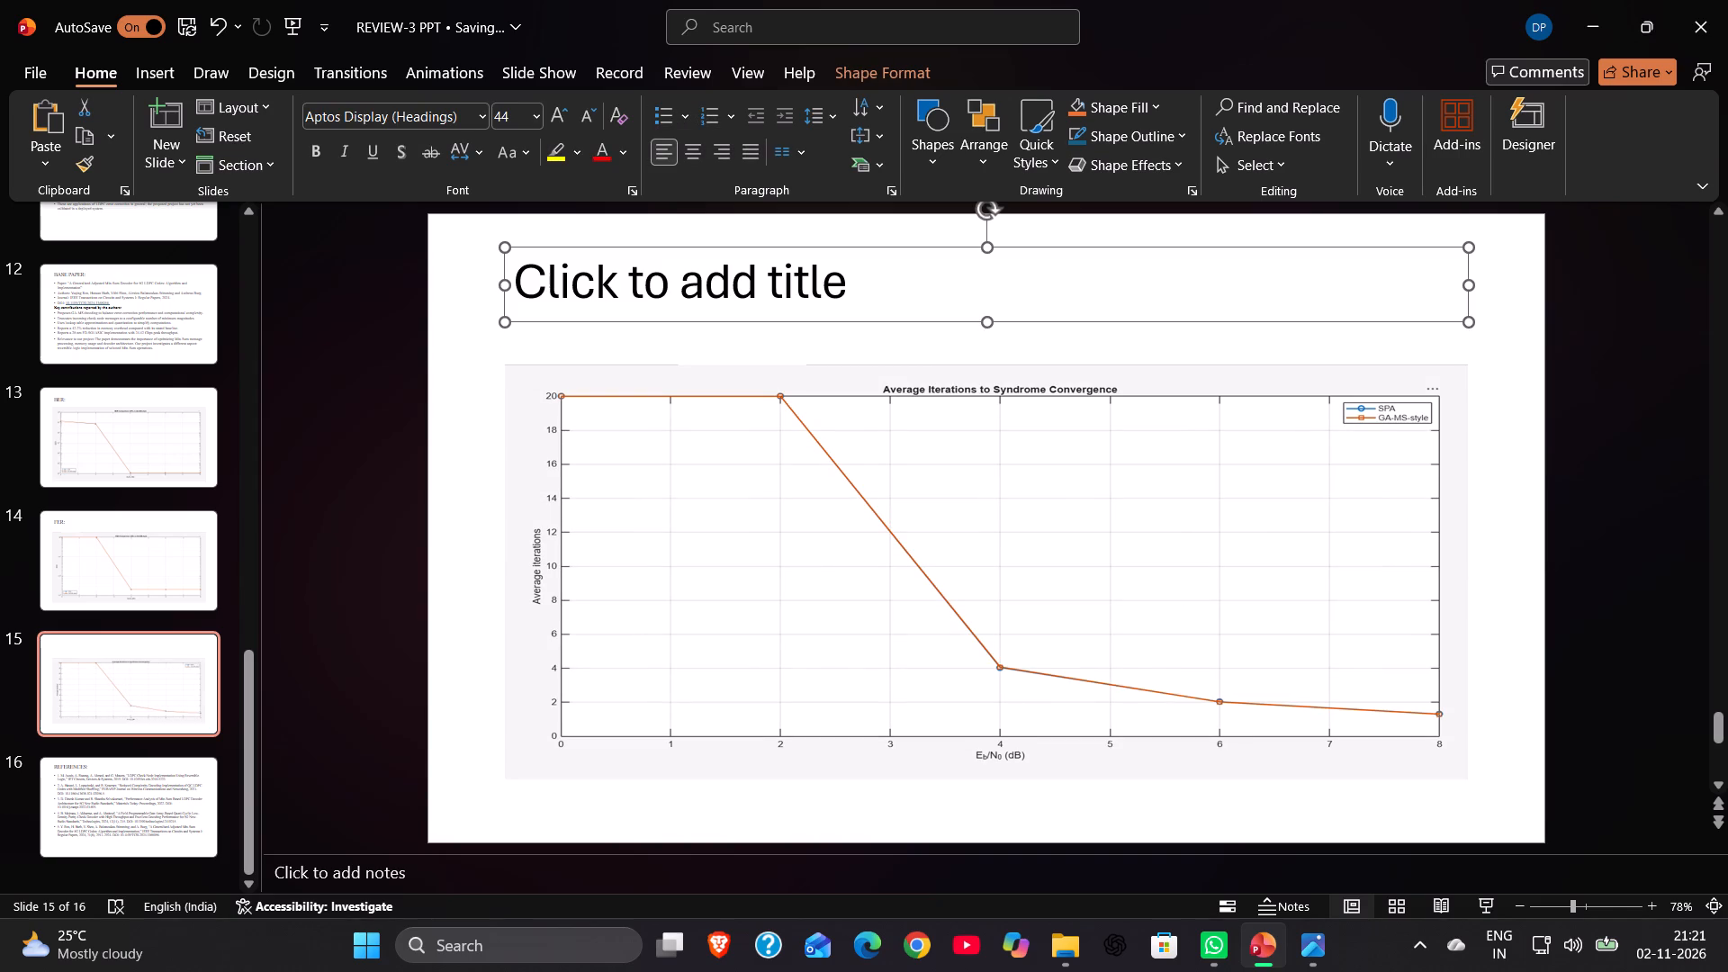
{"action": "left_click", "coordinate": [706, 269]}
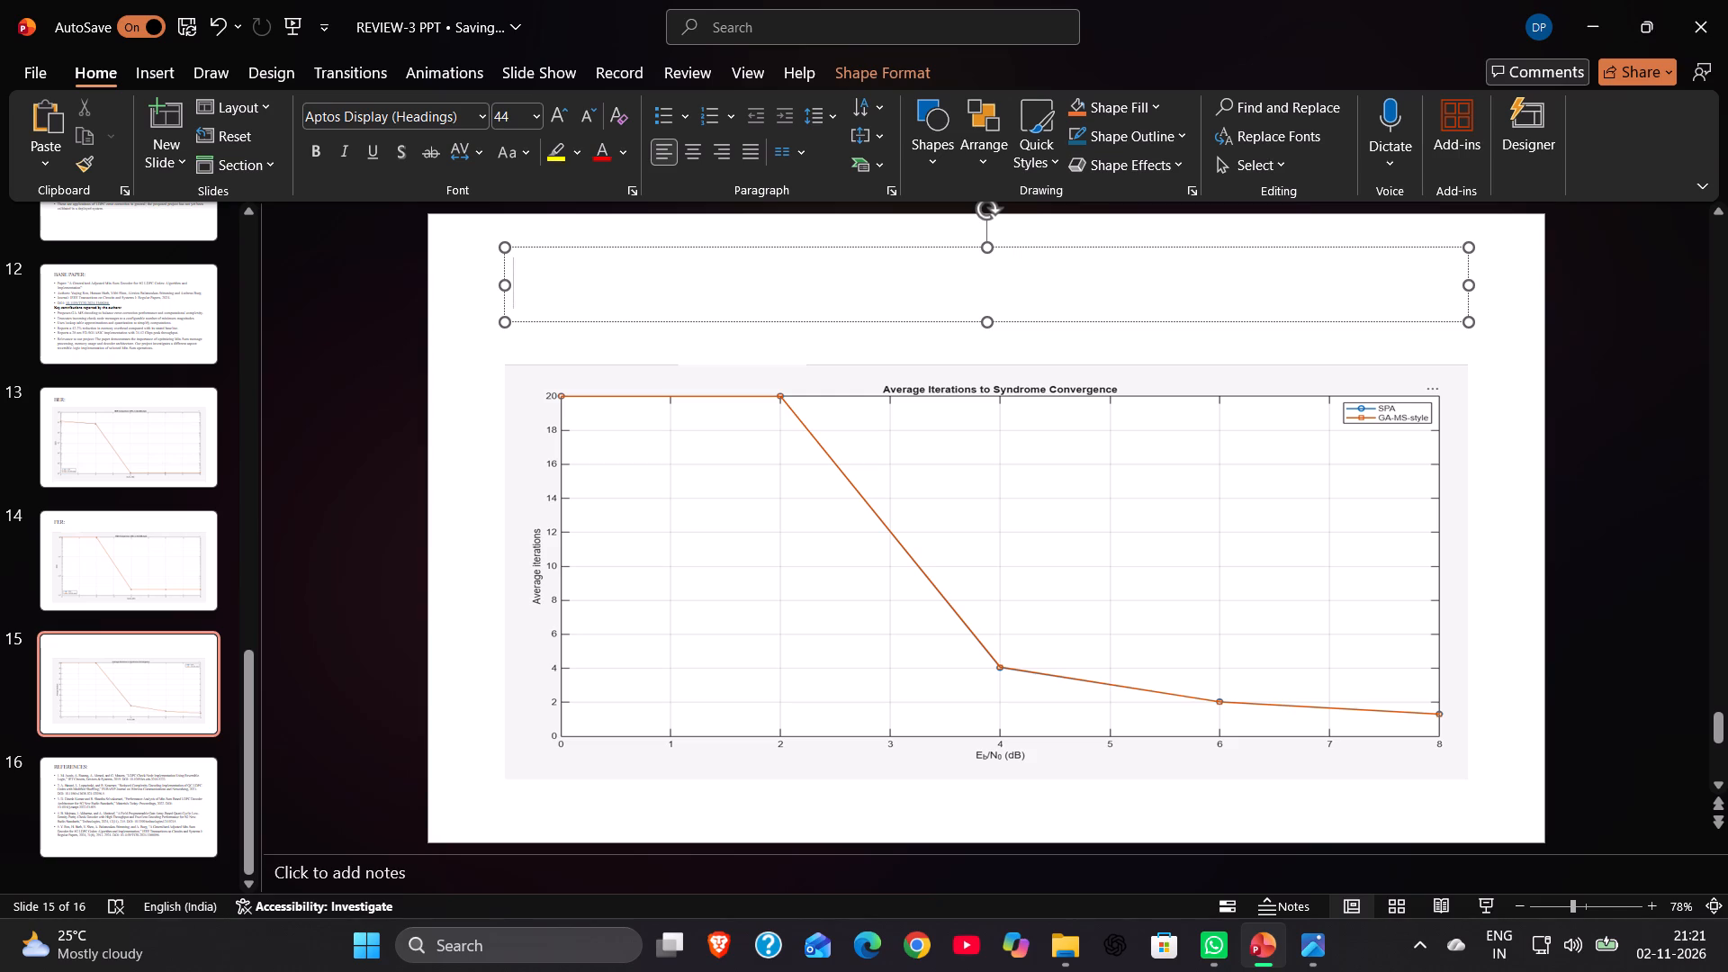
Move the graph slightly lower on slide 15, aligned with the title placeholder's sides, and extend its top edge upward.
{"action": "left_click_drag", "start_coordinate": [738, 490], "coordinate": [974, 369]}
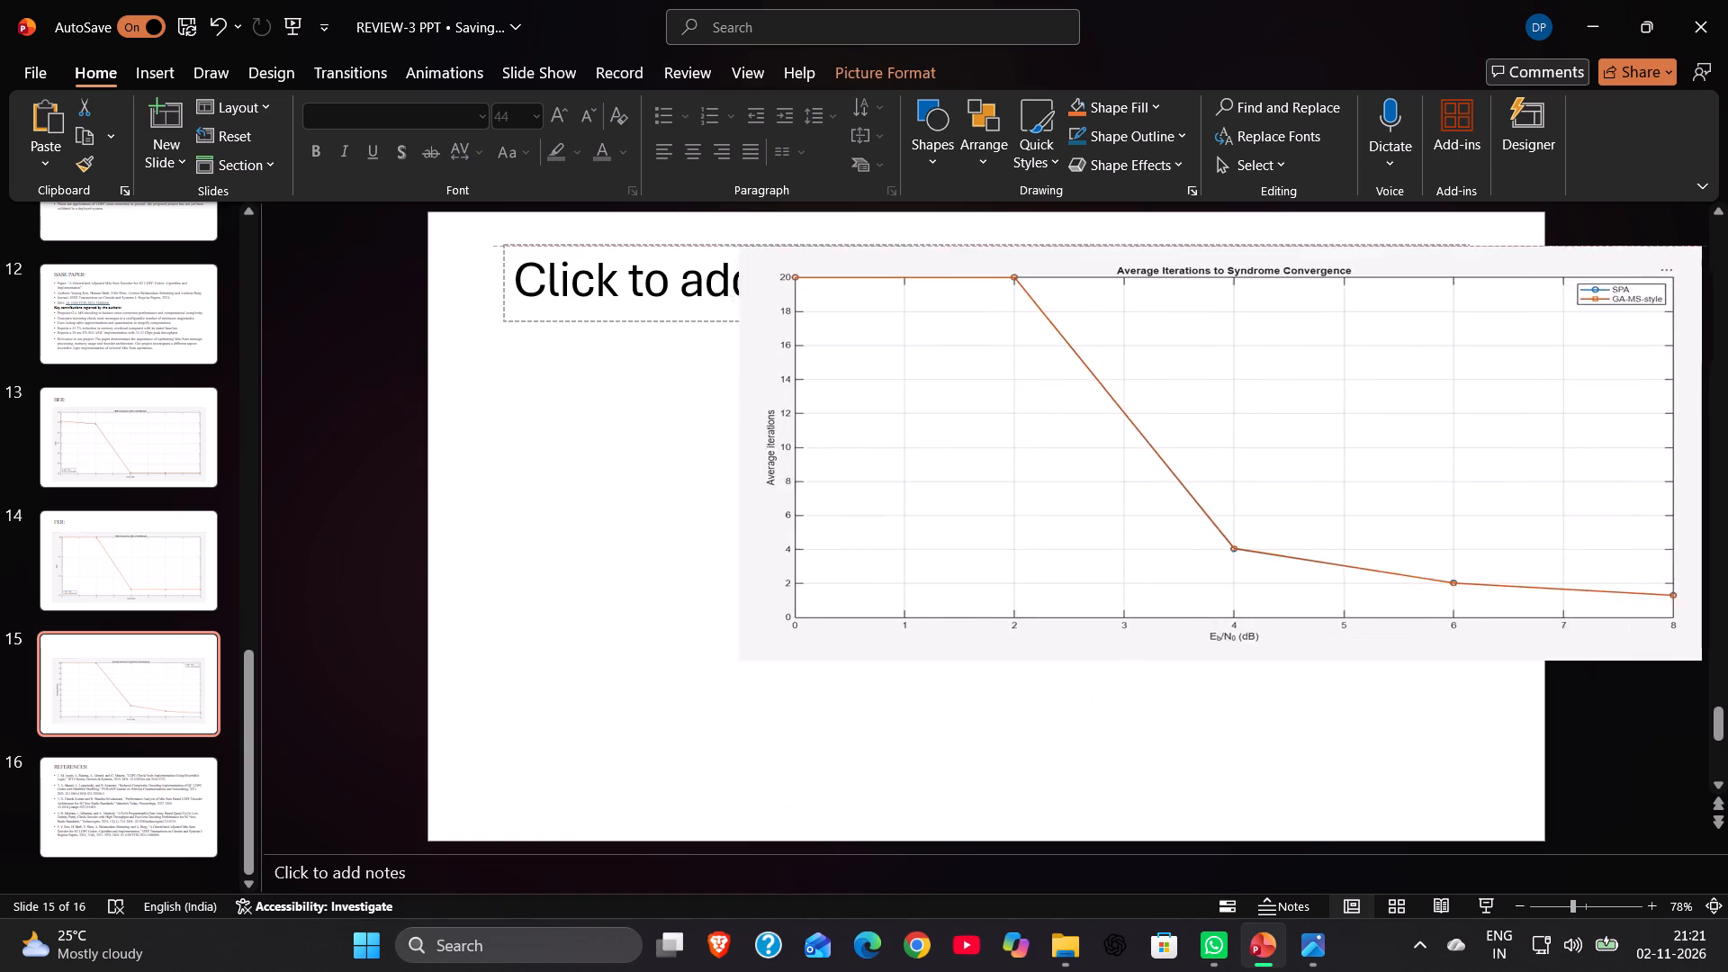
{"action": "left_click_drag", "start_coordinate": [974, 369], "coordinate": [737, 521]}
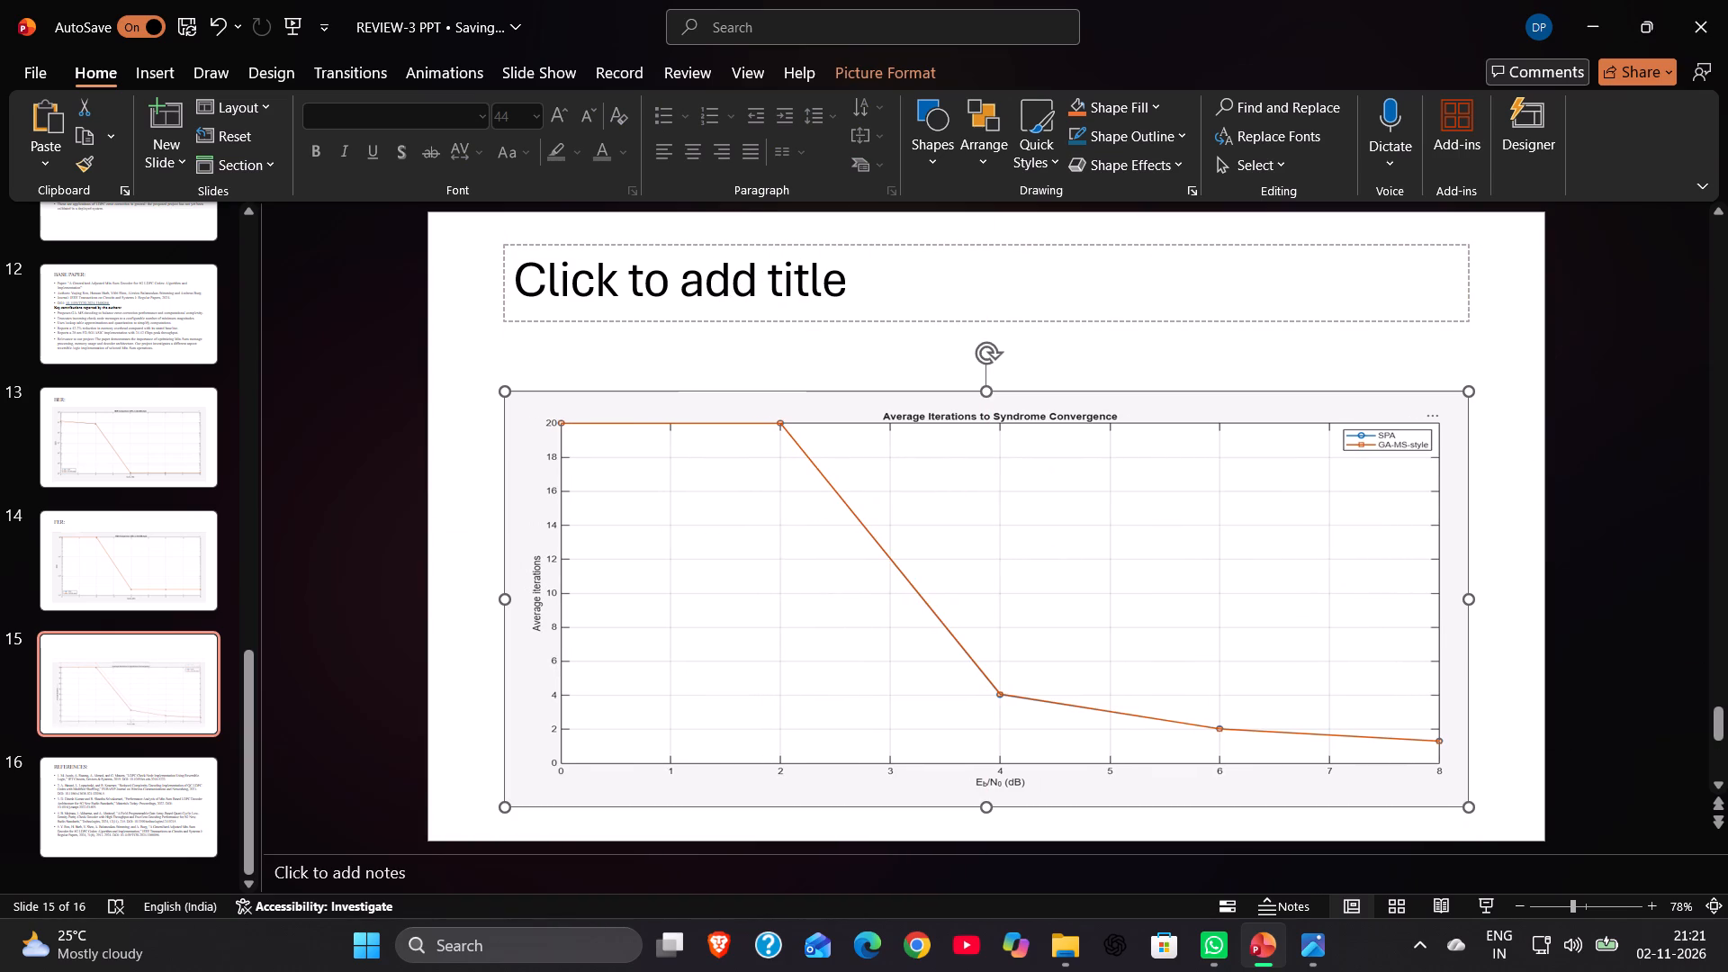
{"action": "left_click_drag", "start_coordinate": [984, 391], "coordinate": [978, 370]}
Enter "Average iterations:" as the title of slide 15.
{"action": "left_click", "coordinate": [716, 303]}
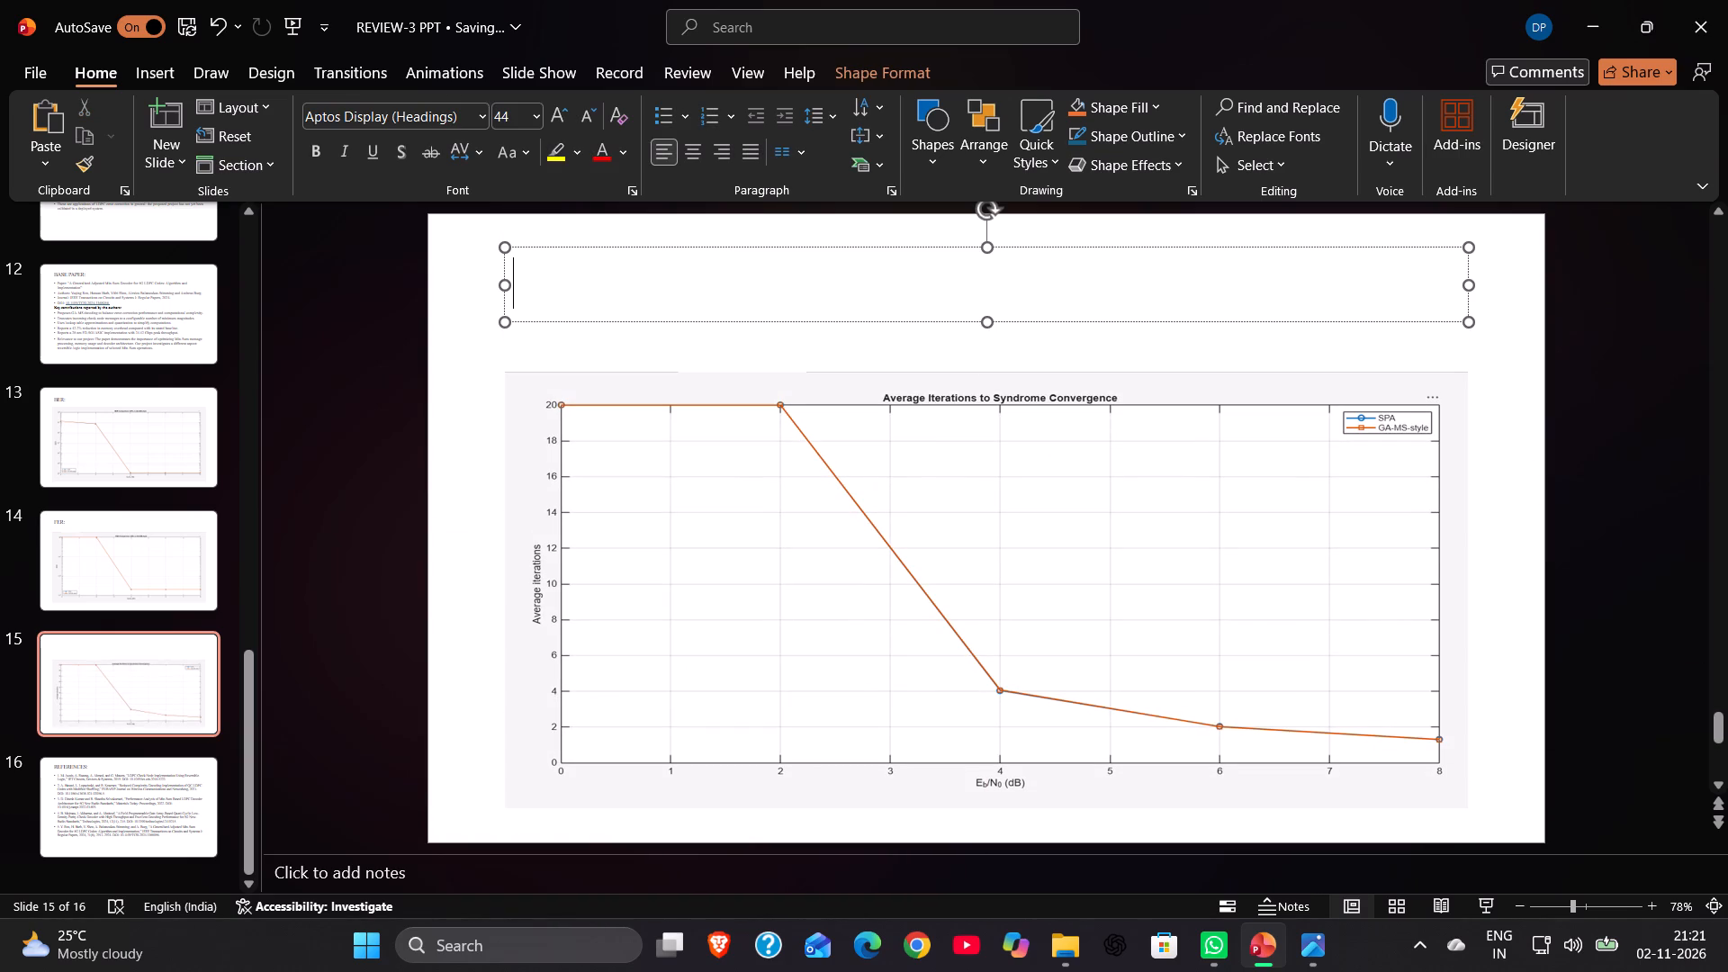
{"action": "key", "text": "shift+a"}
{"action": "type", "text": "verage"}
{"action": "key", "text": "space"}
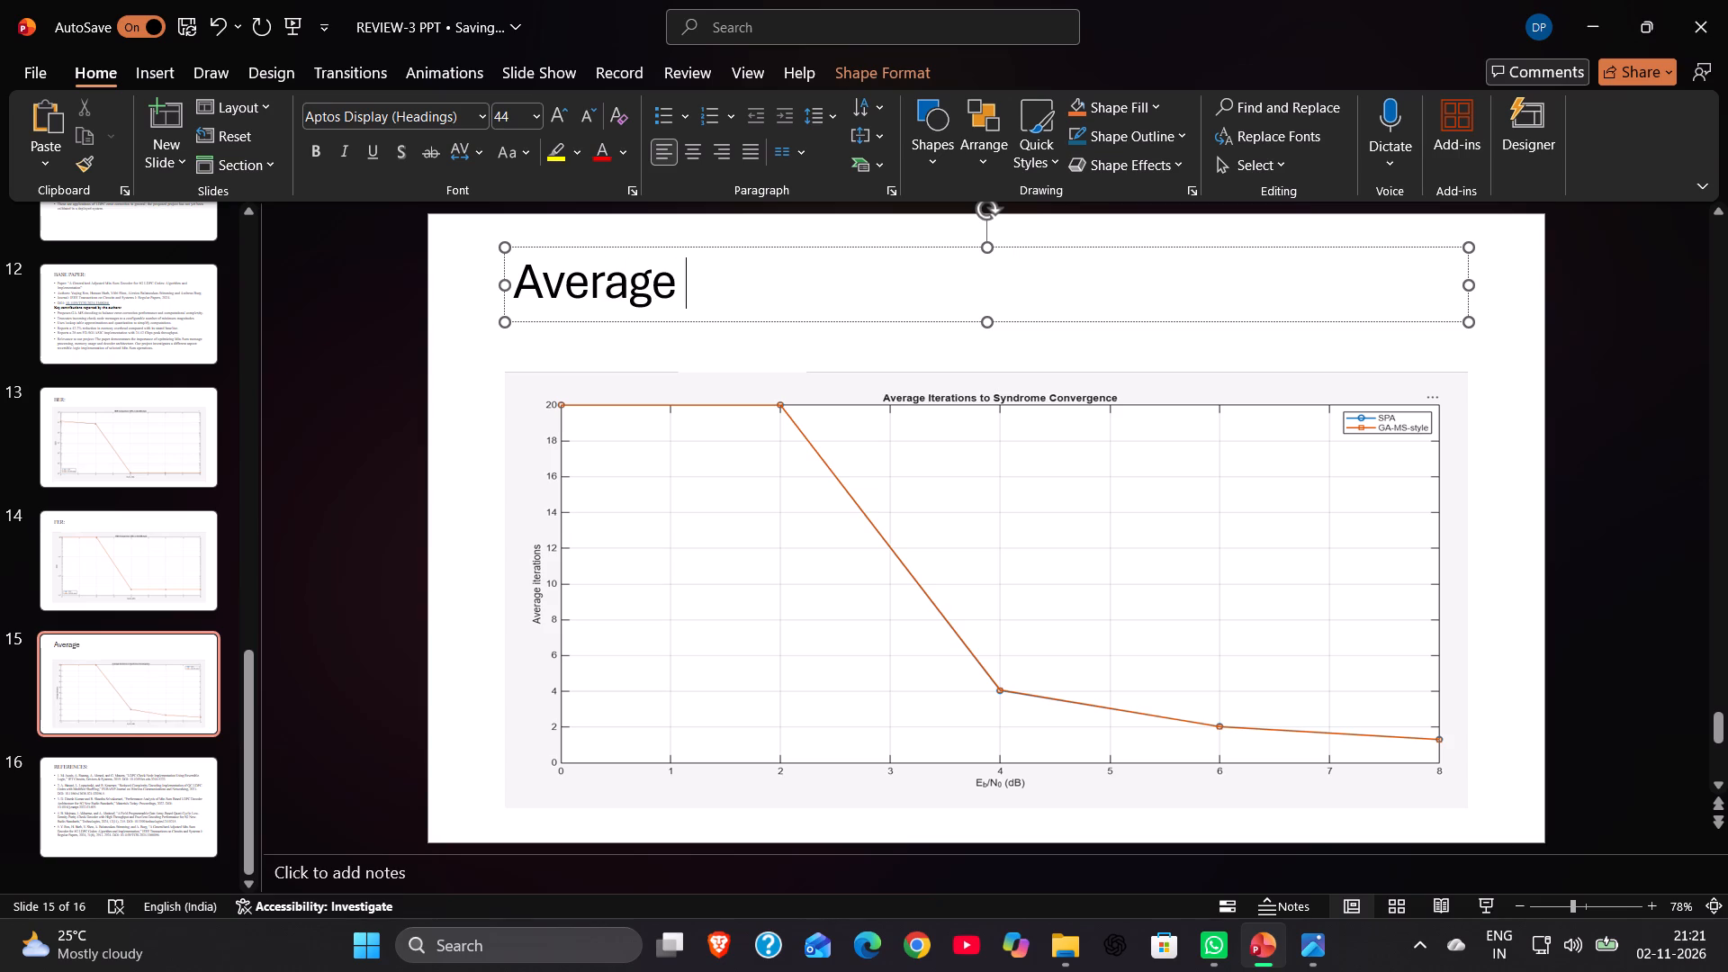
{"action": "type", "text": "iterations"}
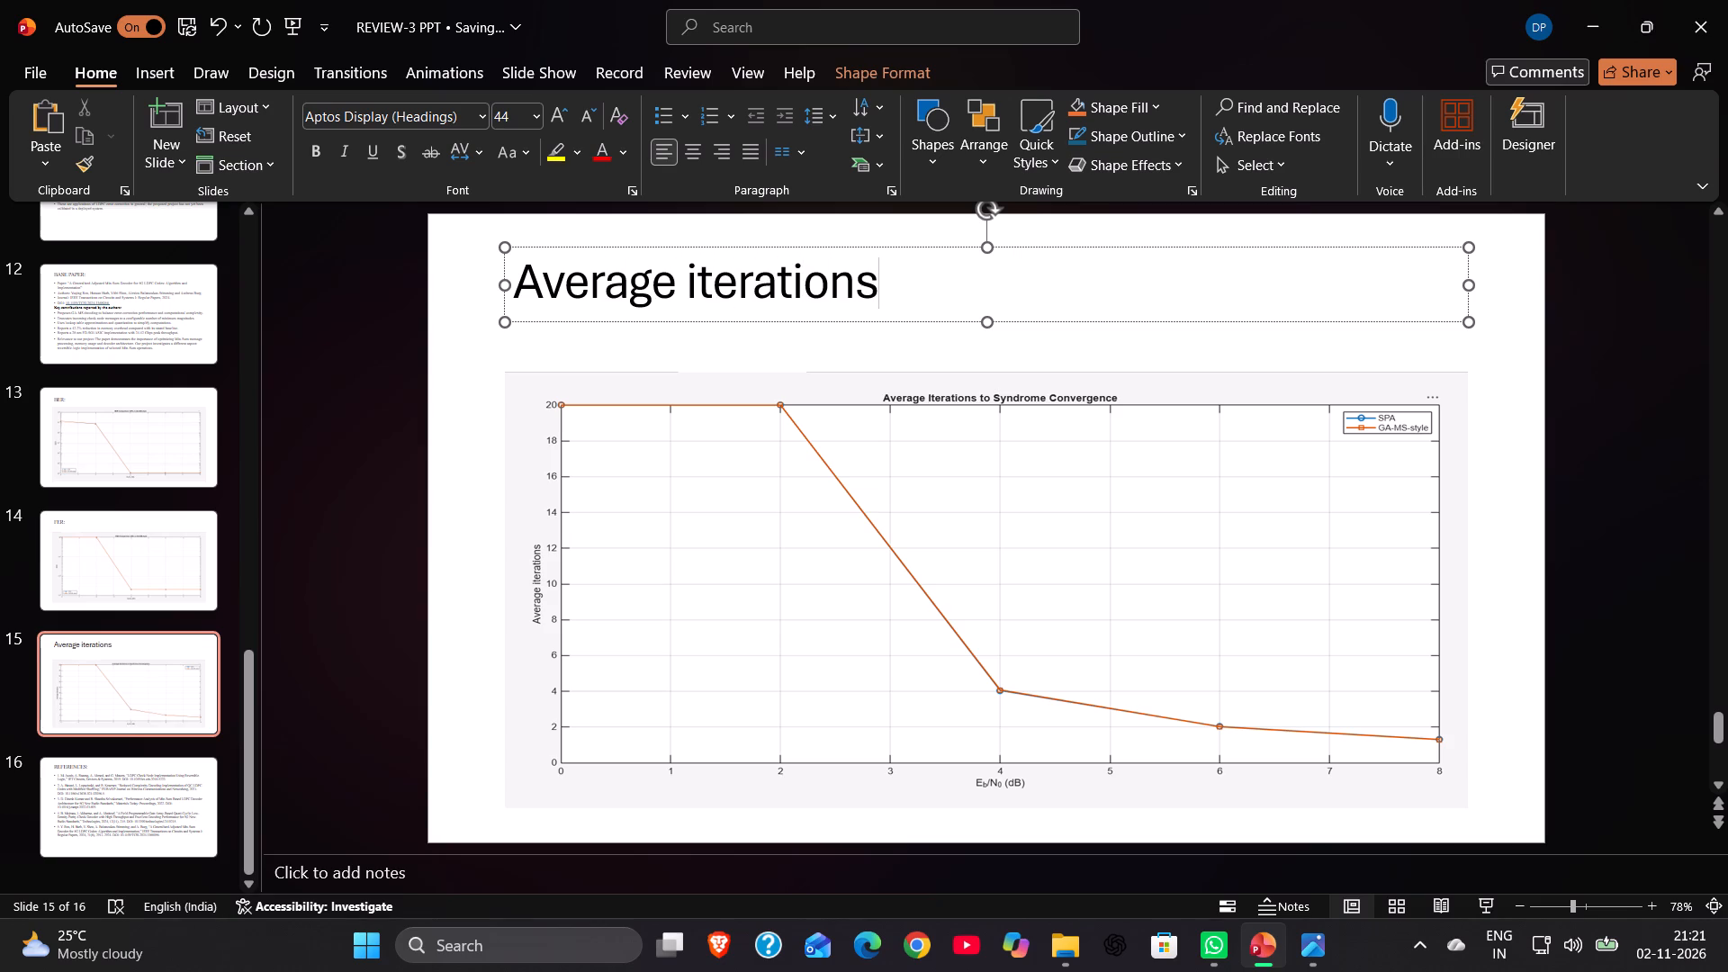
{"action": "key", "text": "shift+colon"}
Format slide 15's whole title in Times New Roman at size 28.
{"action": "key", "text": "ctrl+a"}
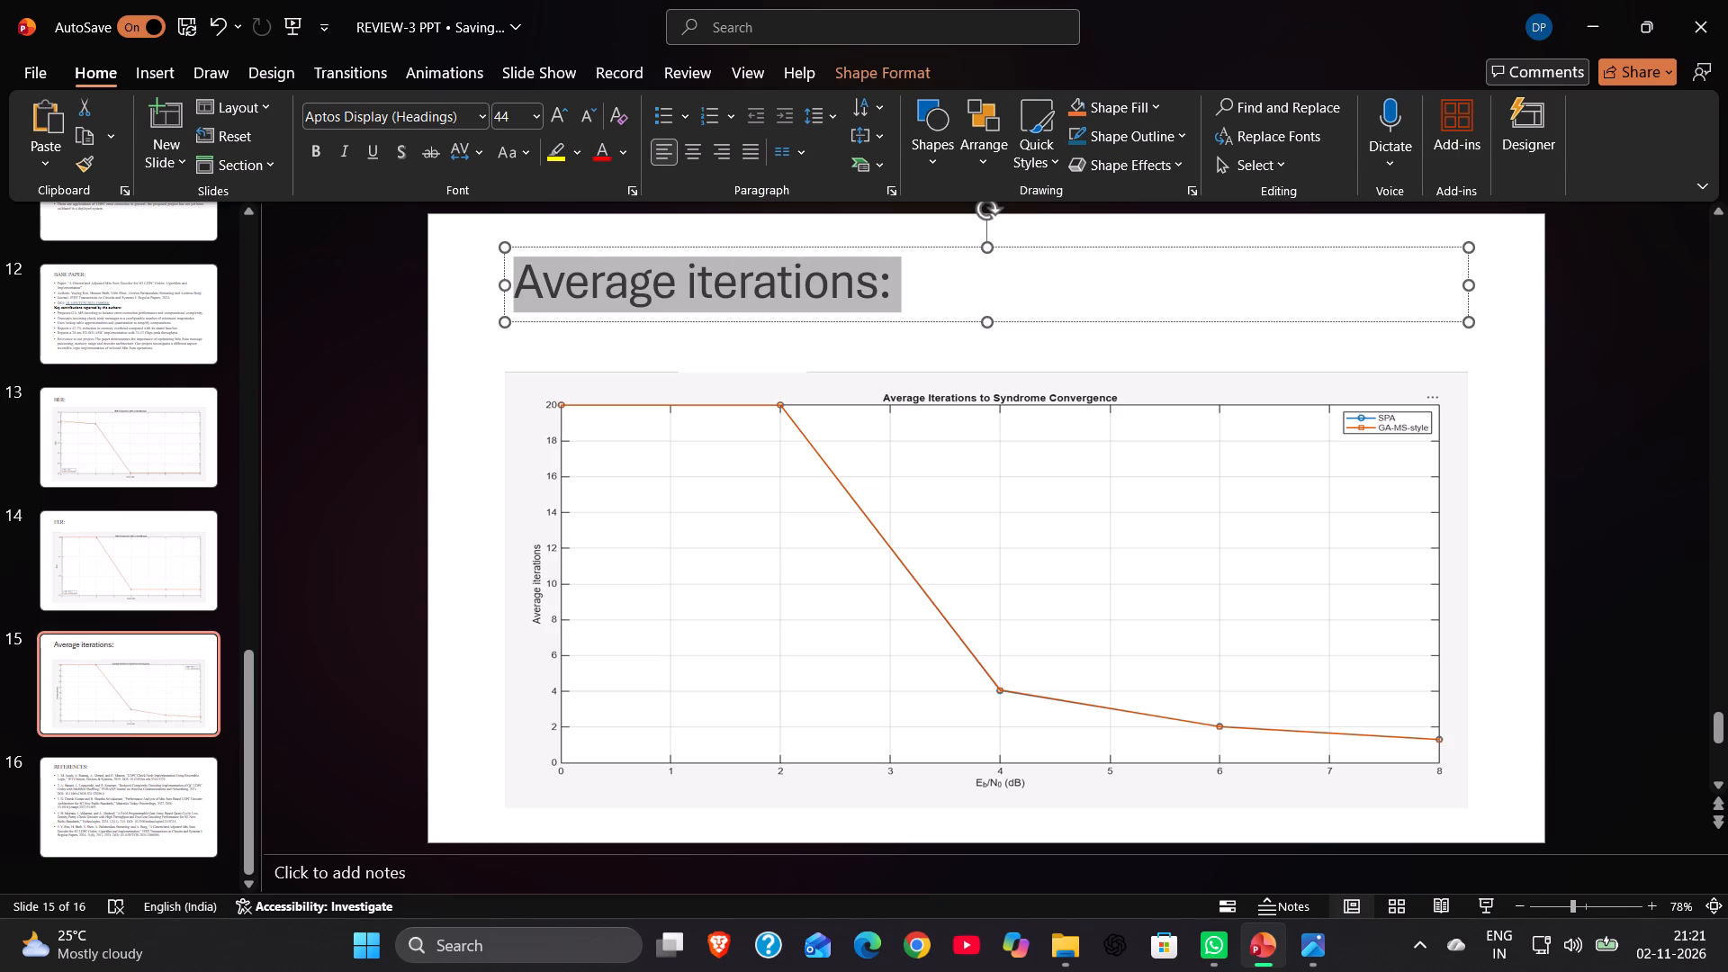
{"action": "left_click", "coordinate": [479, 125]}
{"action": "left_click_drag", "start_coordinate": [465, 283], "coordinate": [519, 165]}
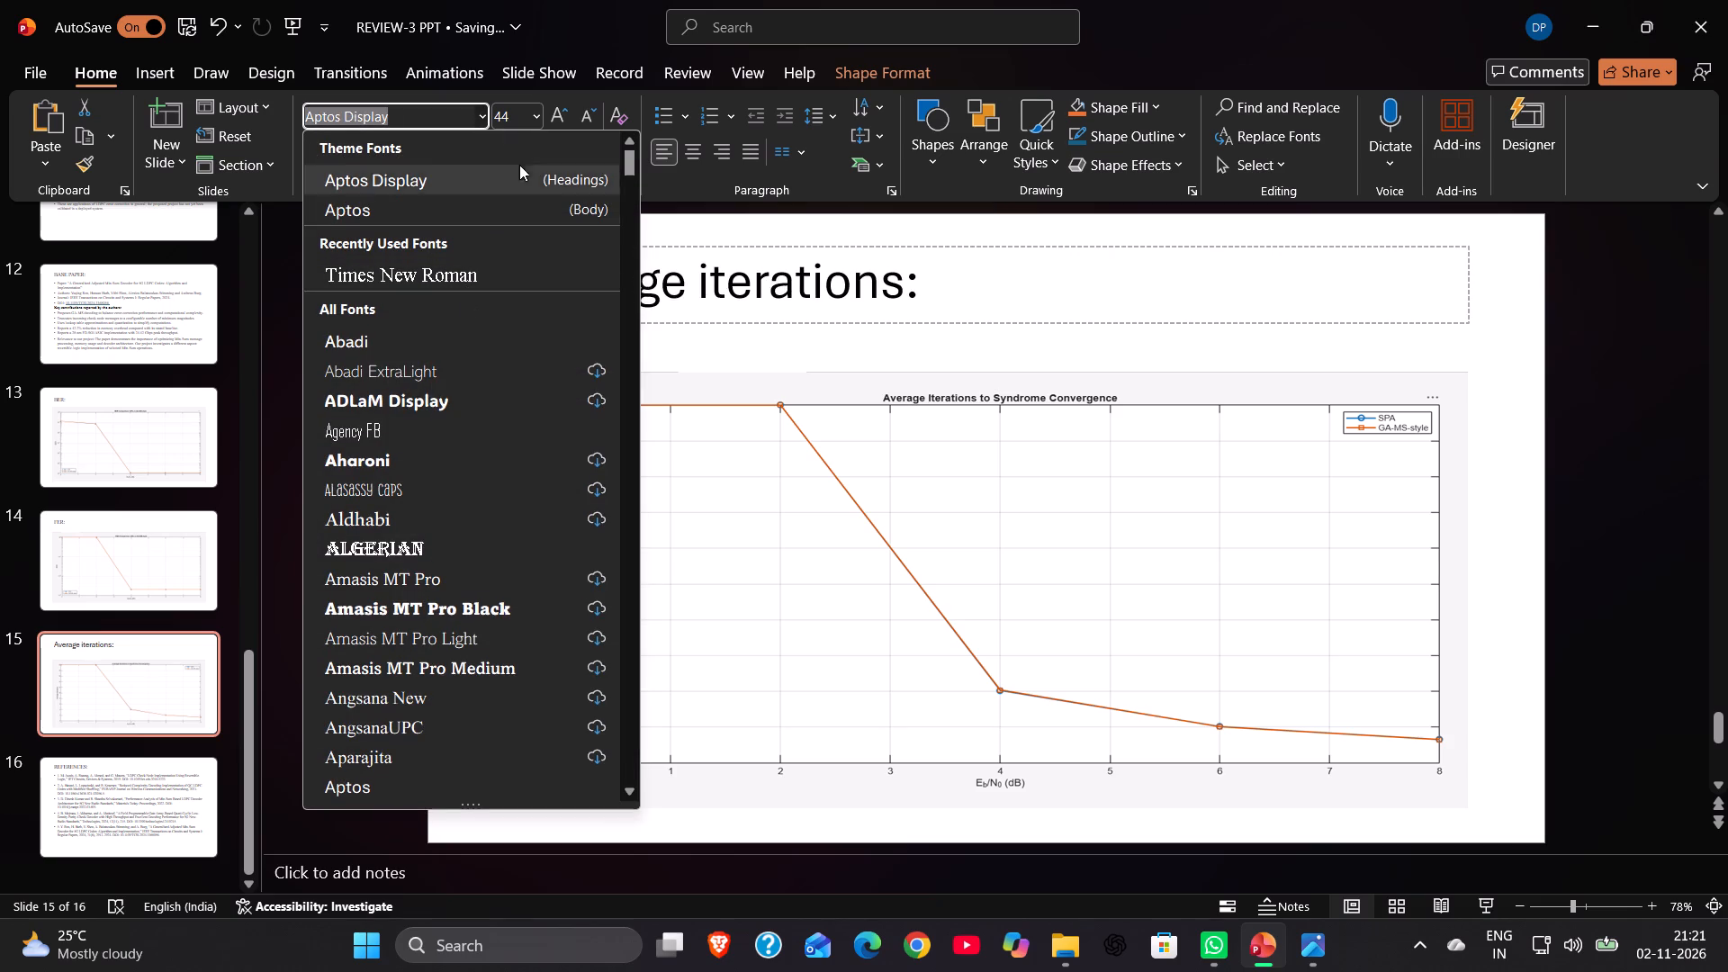
{"action": "left_click_drag", "start_coordinate": [519, 165], "coordinate": [497, 285]}
{"action": "left_click", "coordinate": [497, 285]}
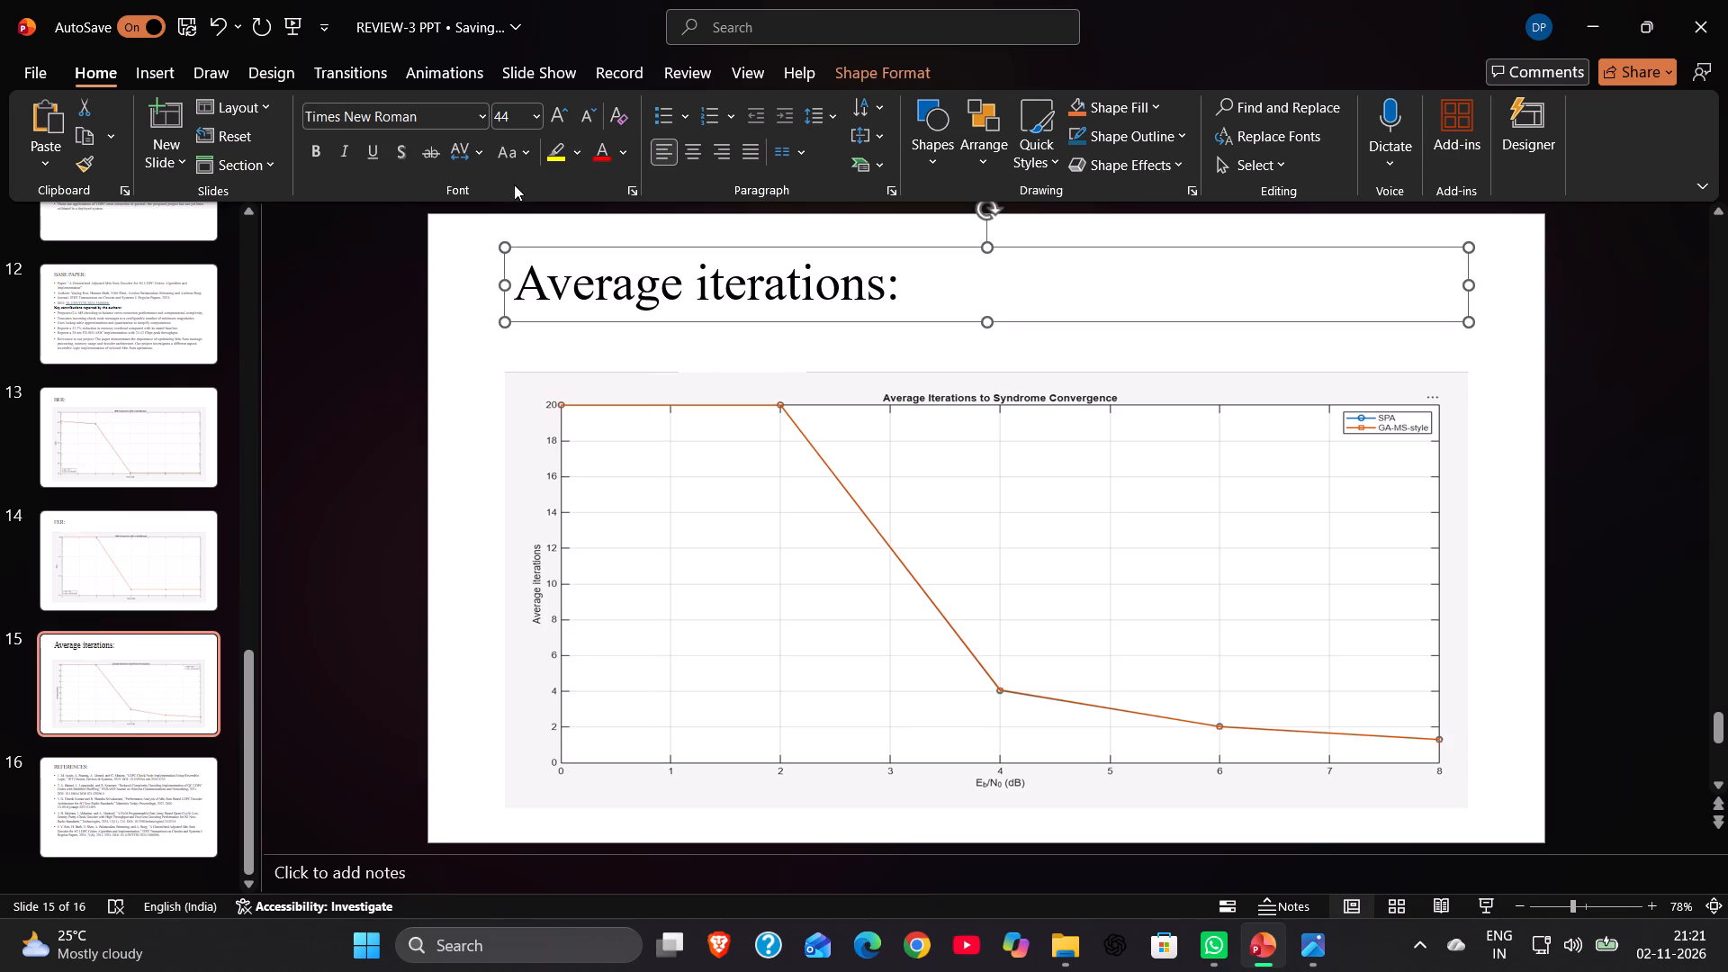
{"action": "left_click", "coordinate": [534, 111]}
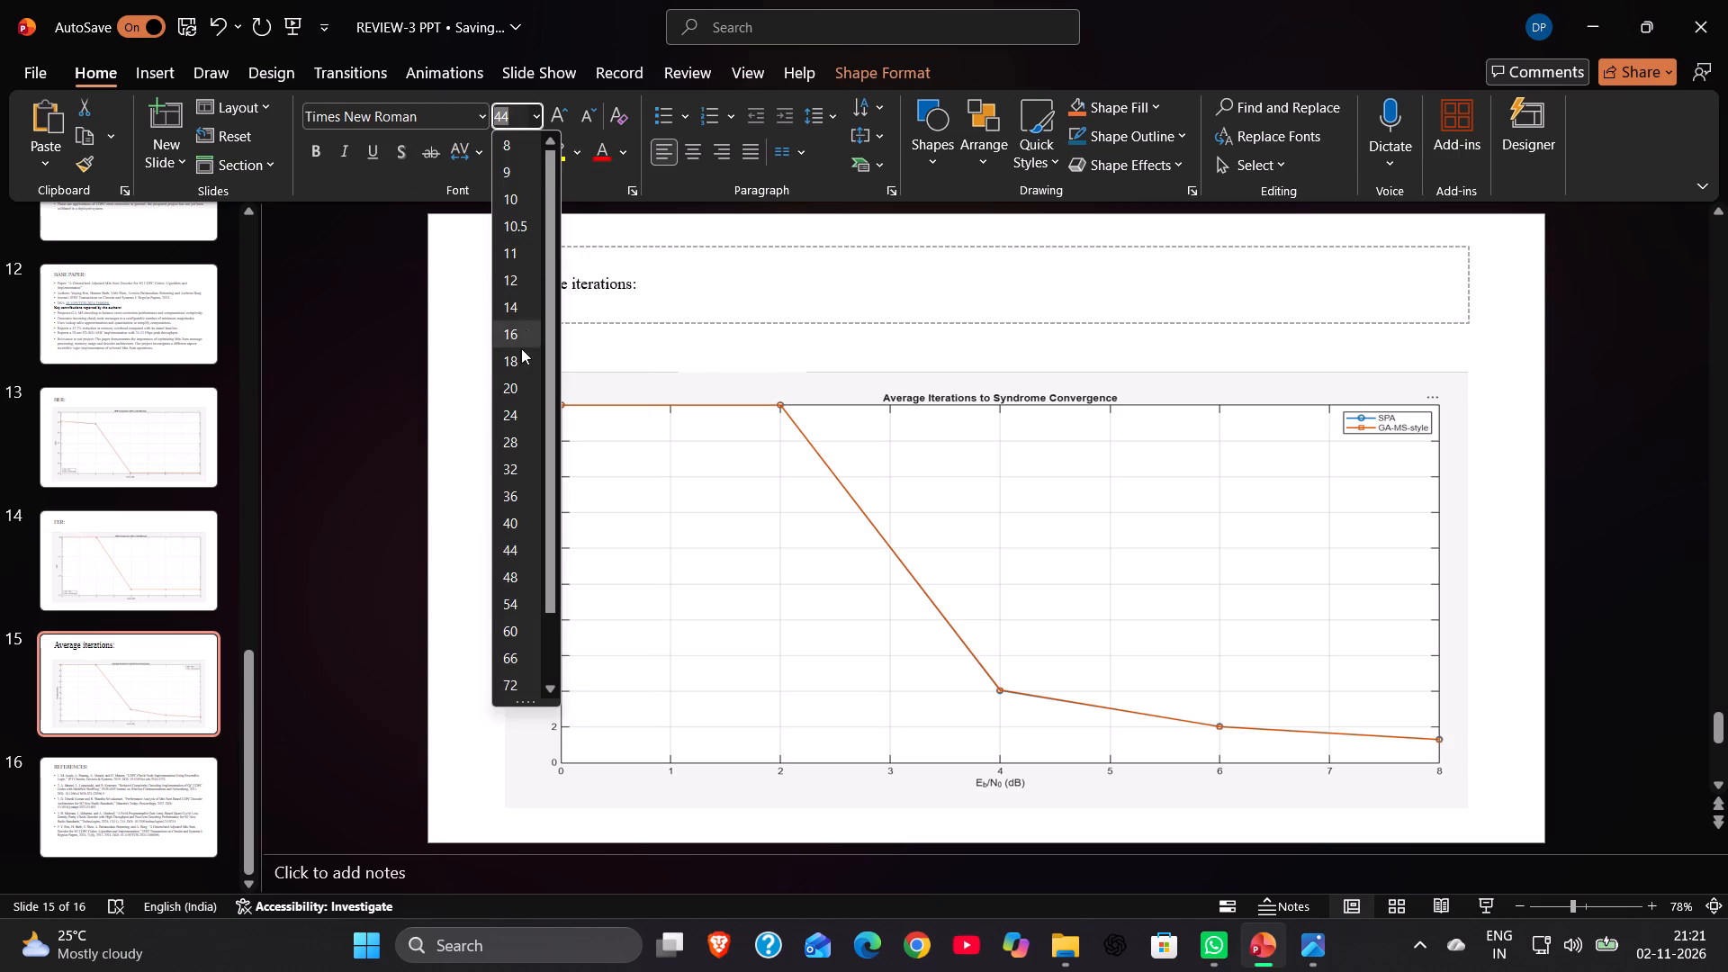
{"action": "left_click", "coordinate": [526, 444]}
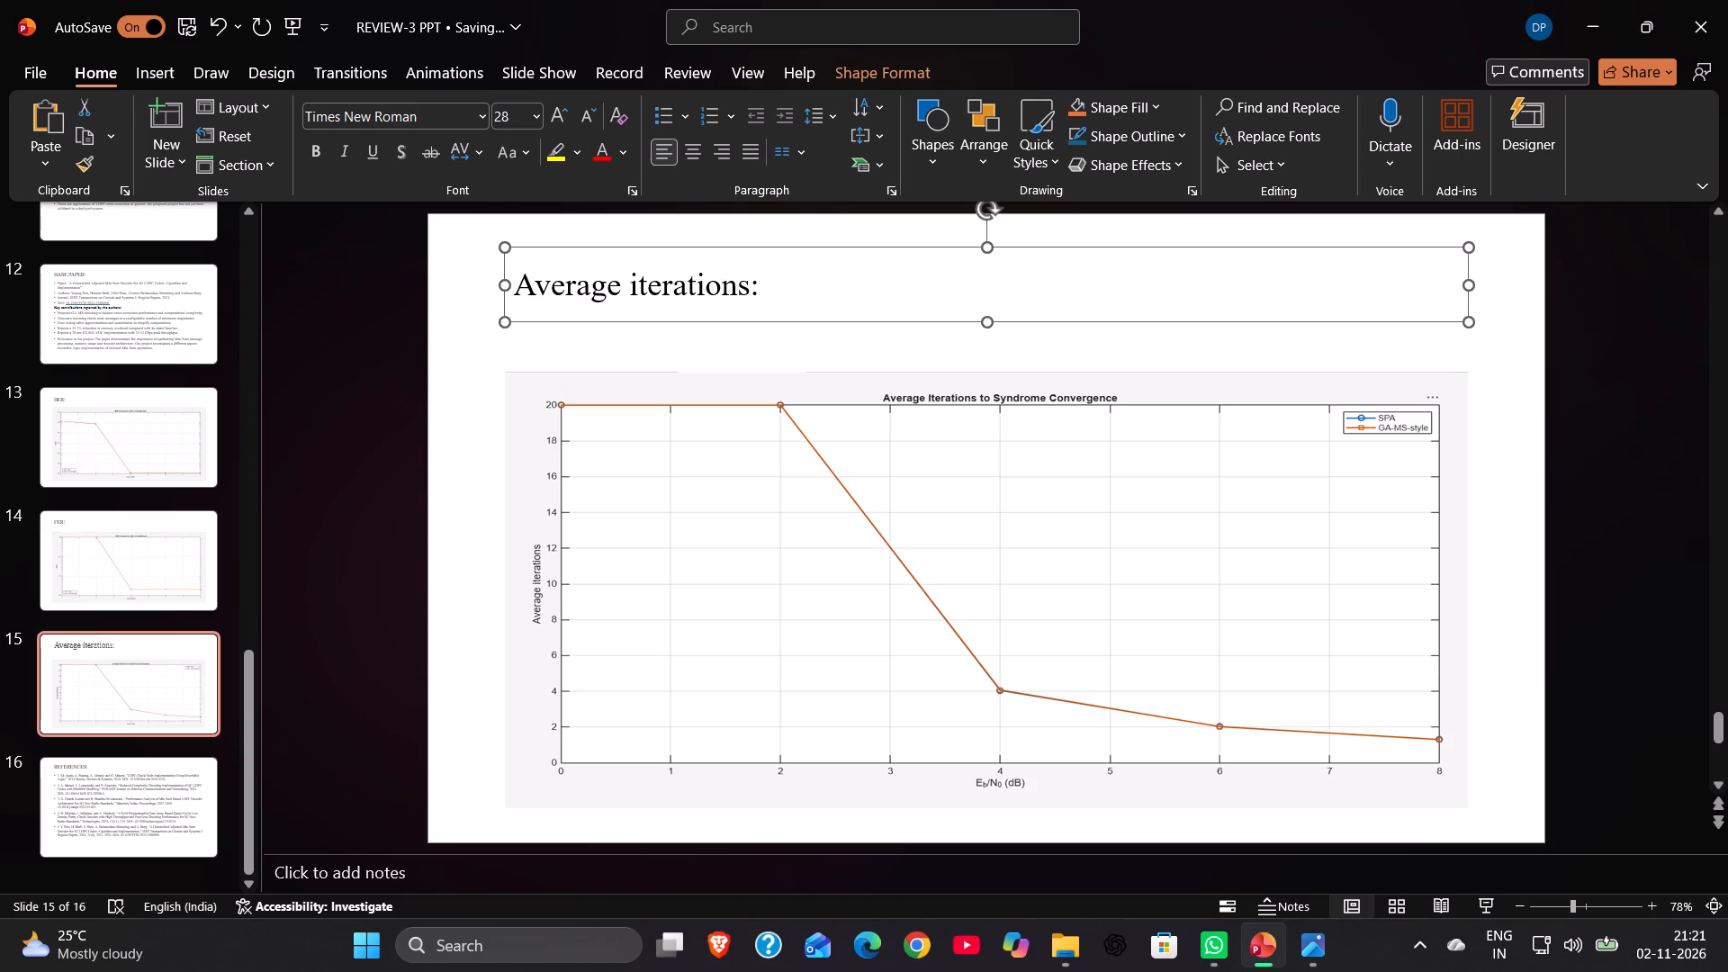
{"action": "left_click", "coordinate": [361, 410]}
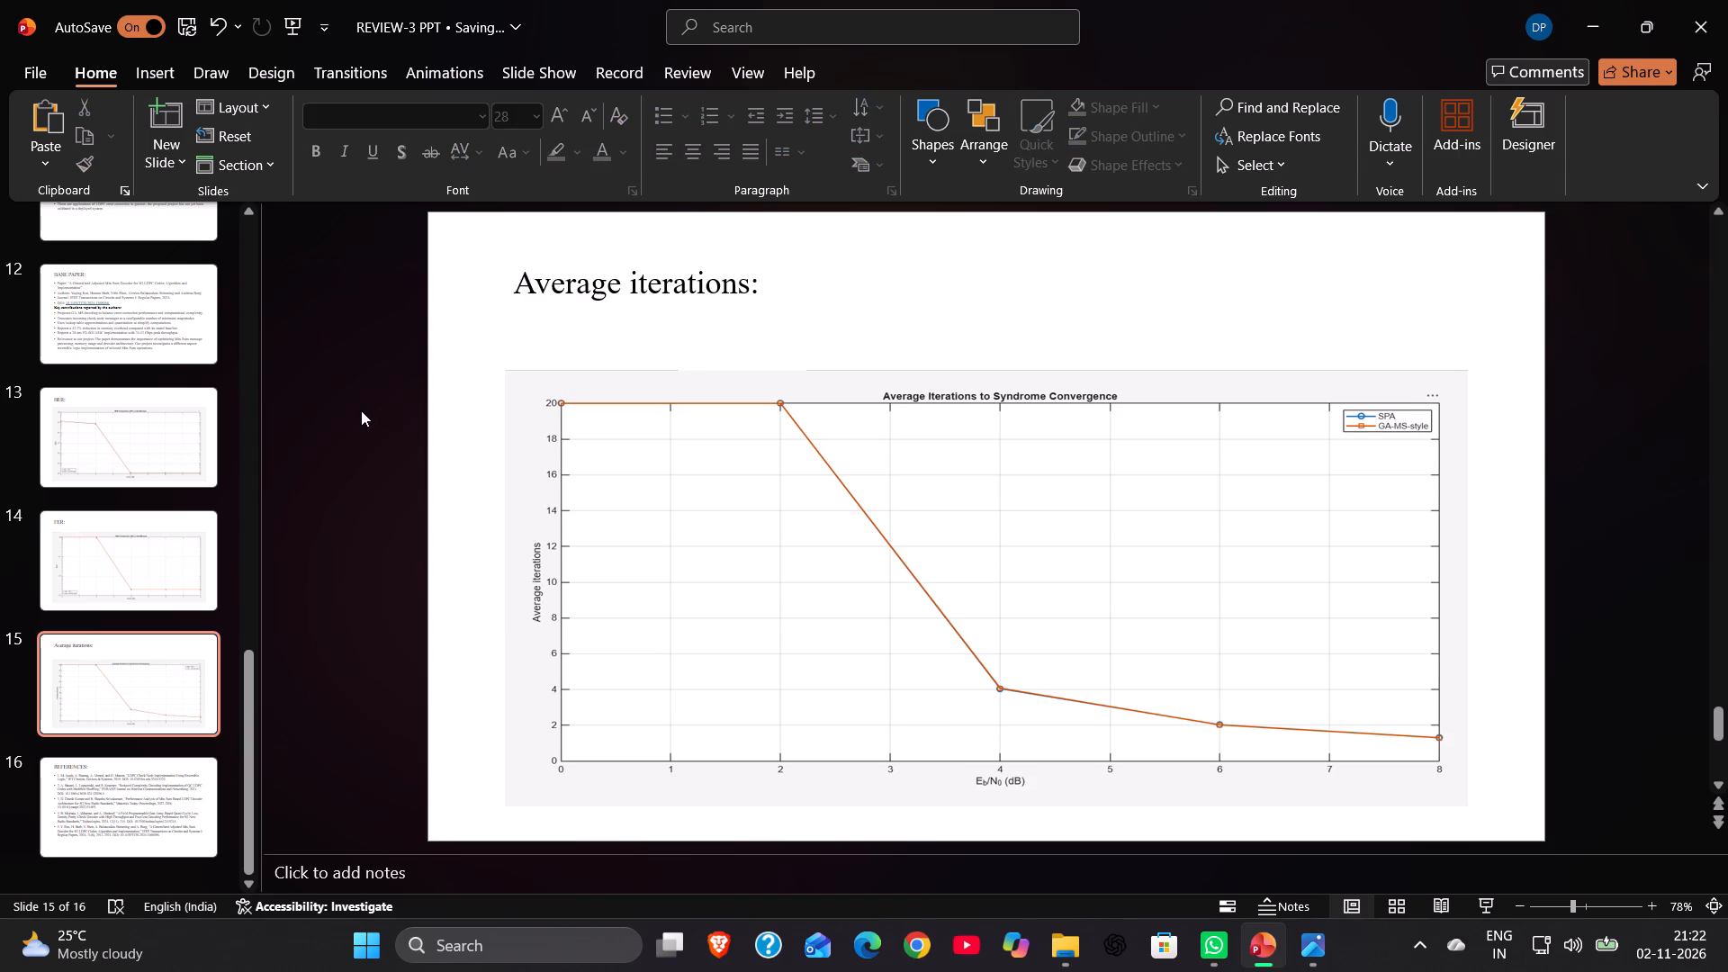
Capitalise the second word of slide 15's title so it reads "Average Iterations:".
{"action": "left_click", "coordinate": [634, 294]}
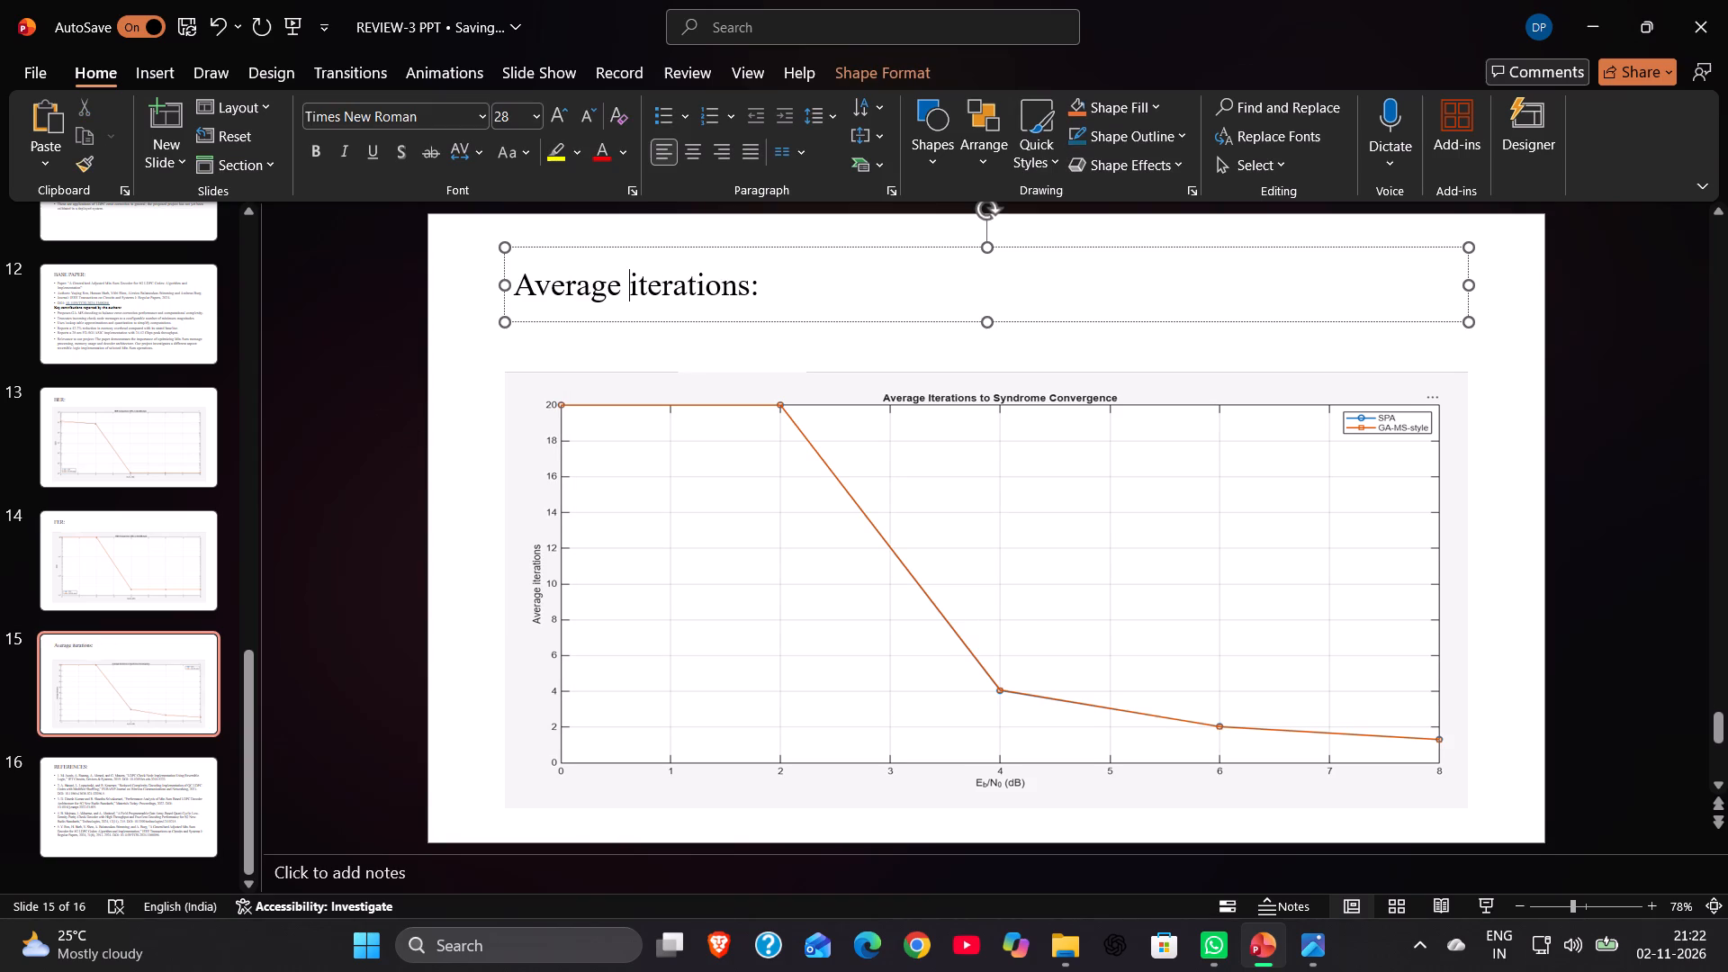
{"action": "key", "text": "Right"}
{"action": "key", "text": "BackSpace"}
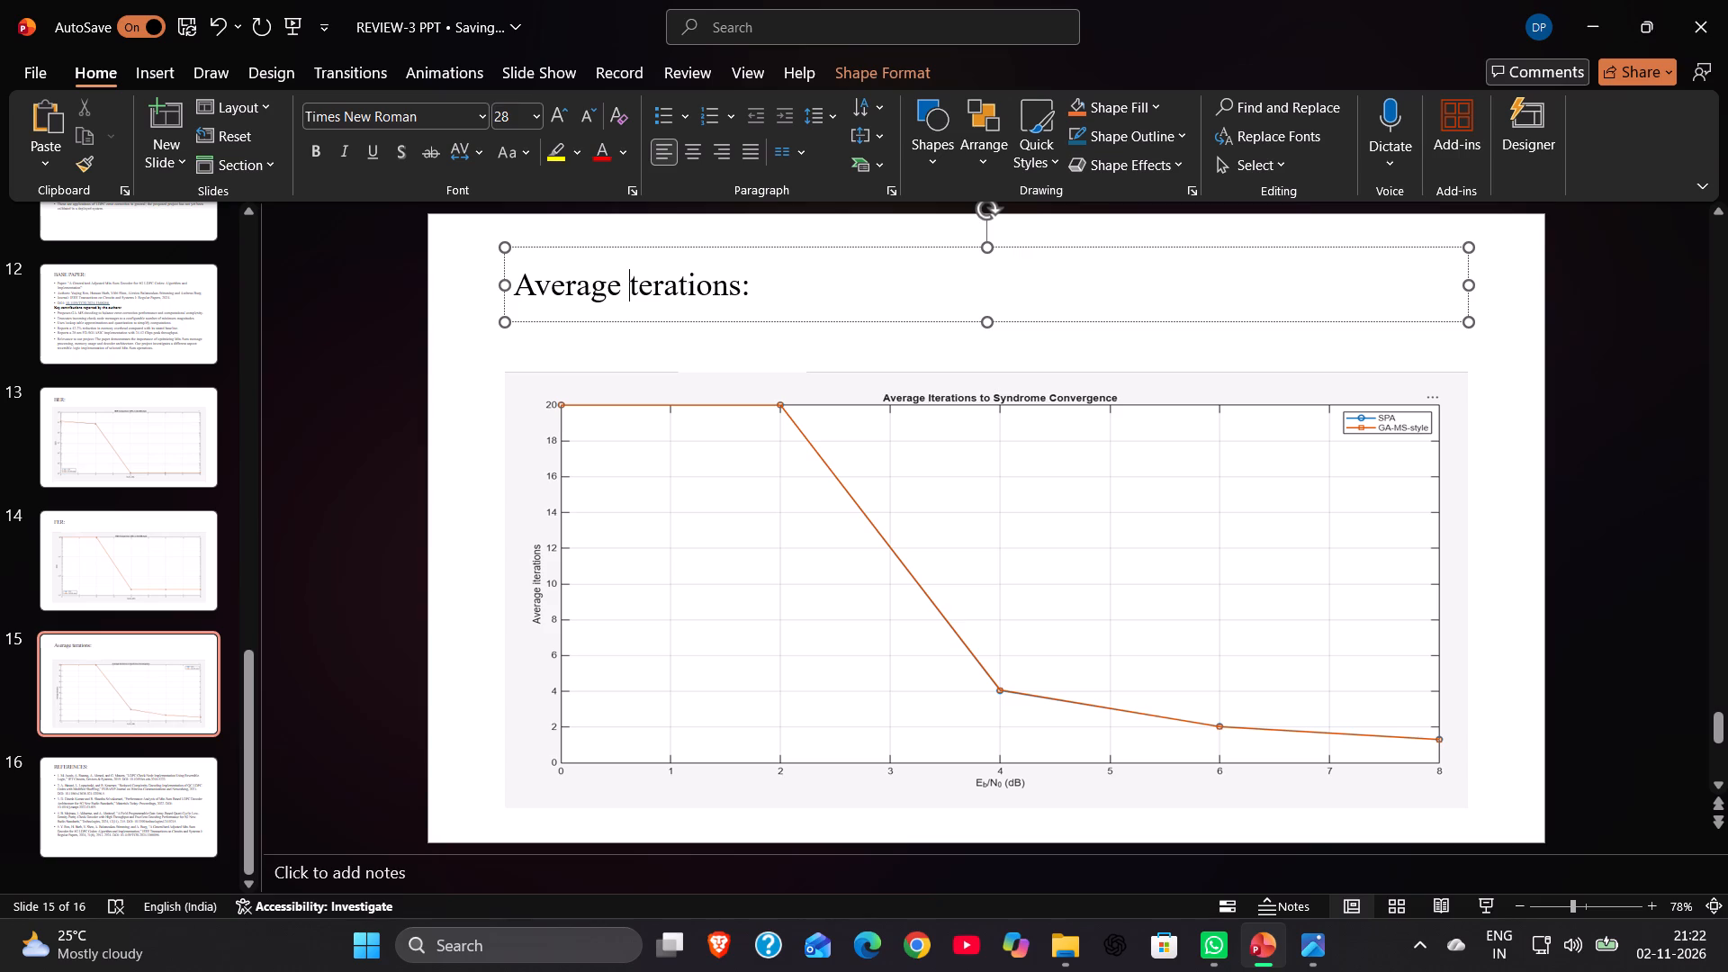
{"action": "key", "text": "shift+i"}
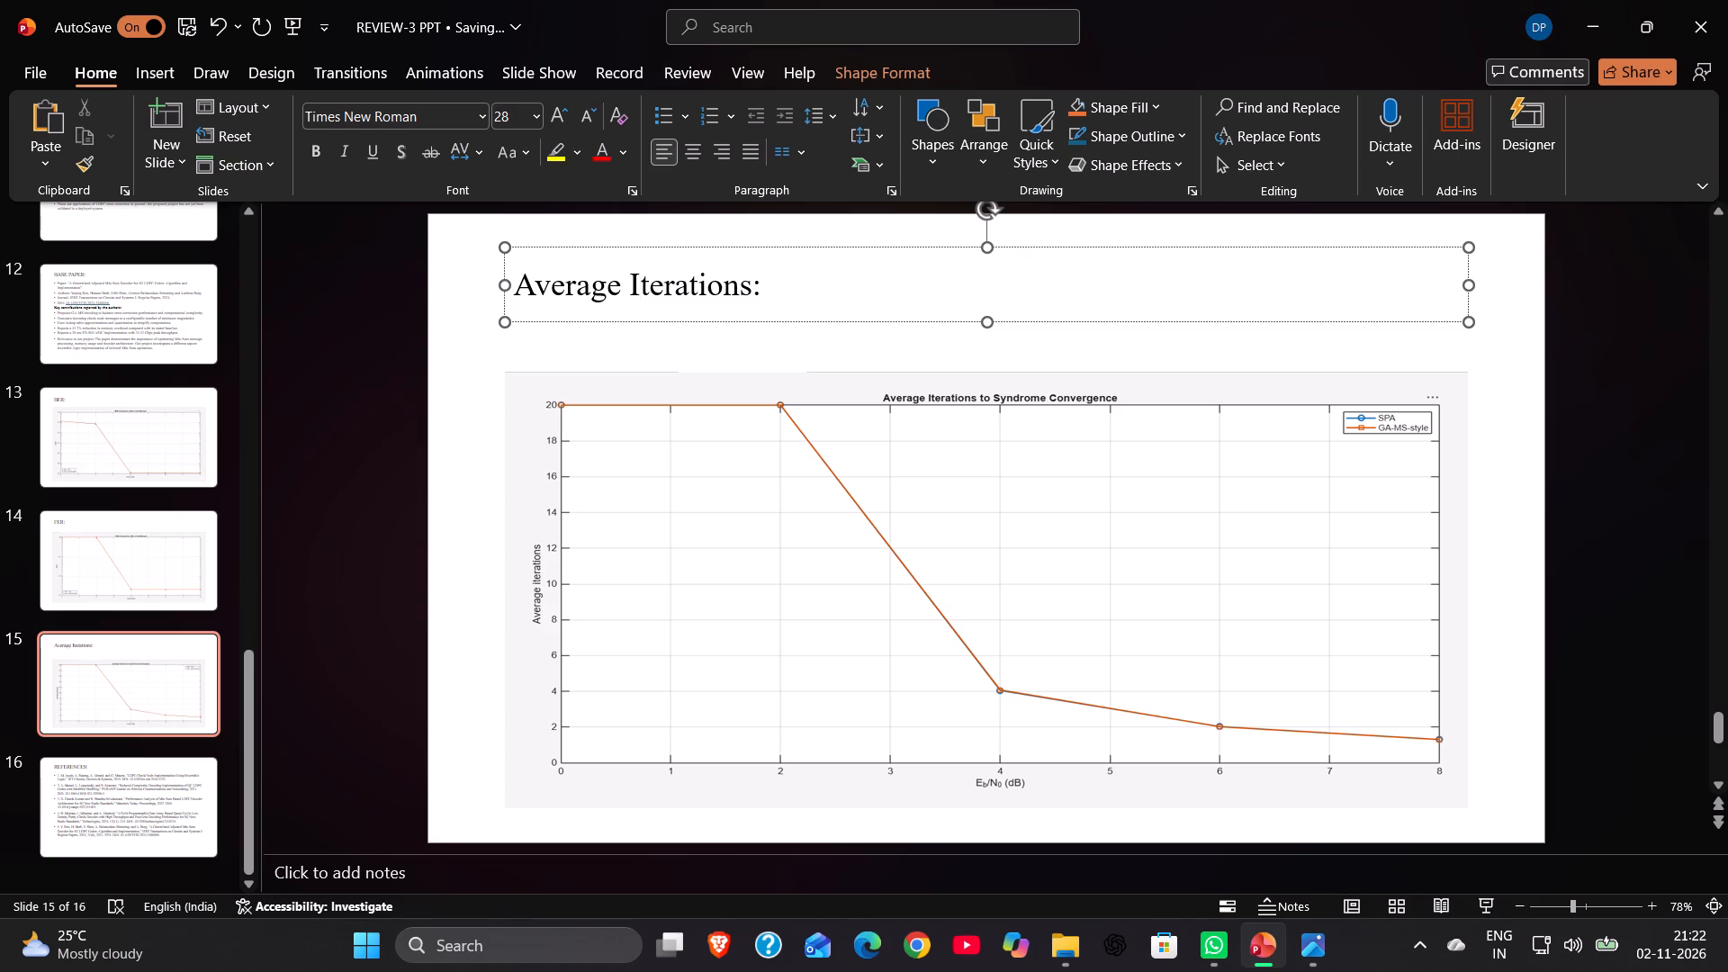
{"action": "left_click", "coordinate": [367, 520]}
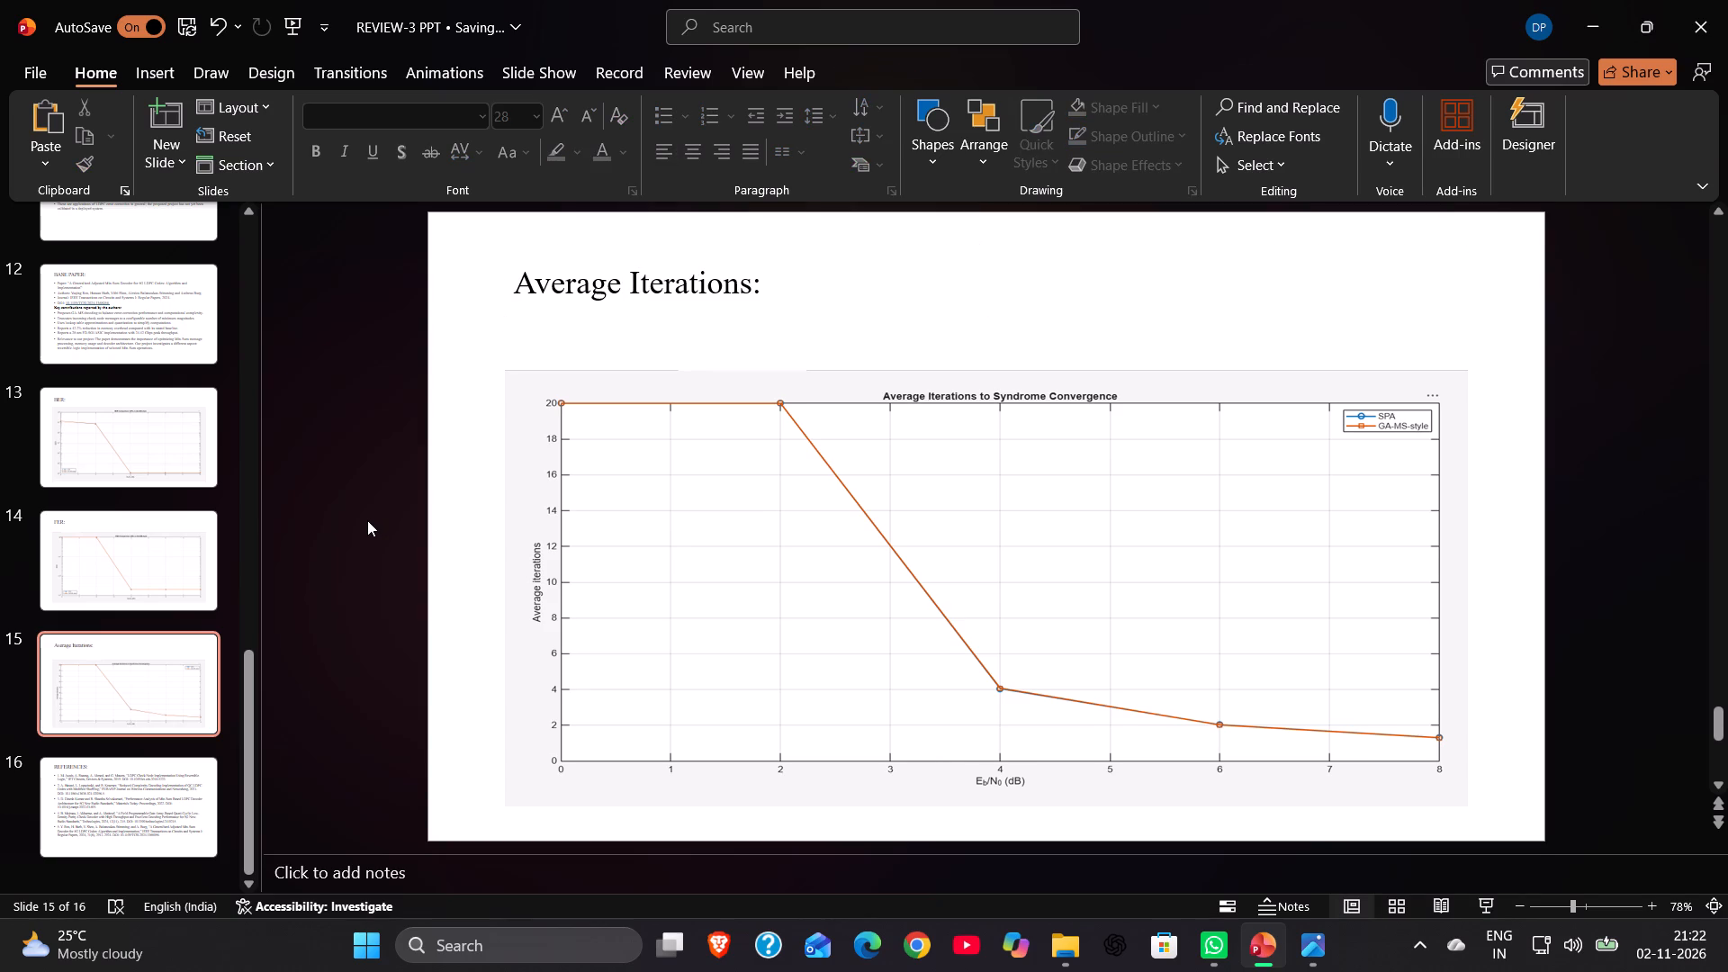
Select the Average Iterations slide and add a new slide between it and the REFERENCES slide.
{"action": "key", "text": "Down"}
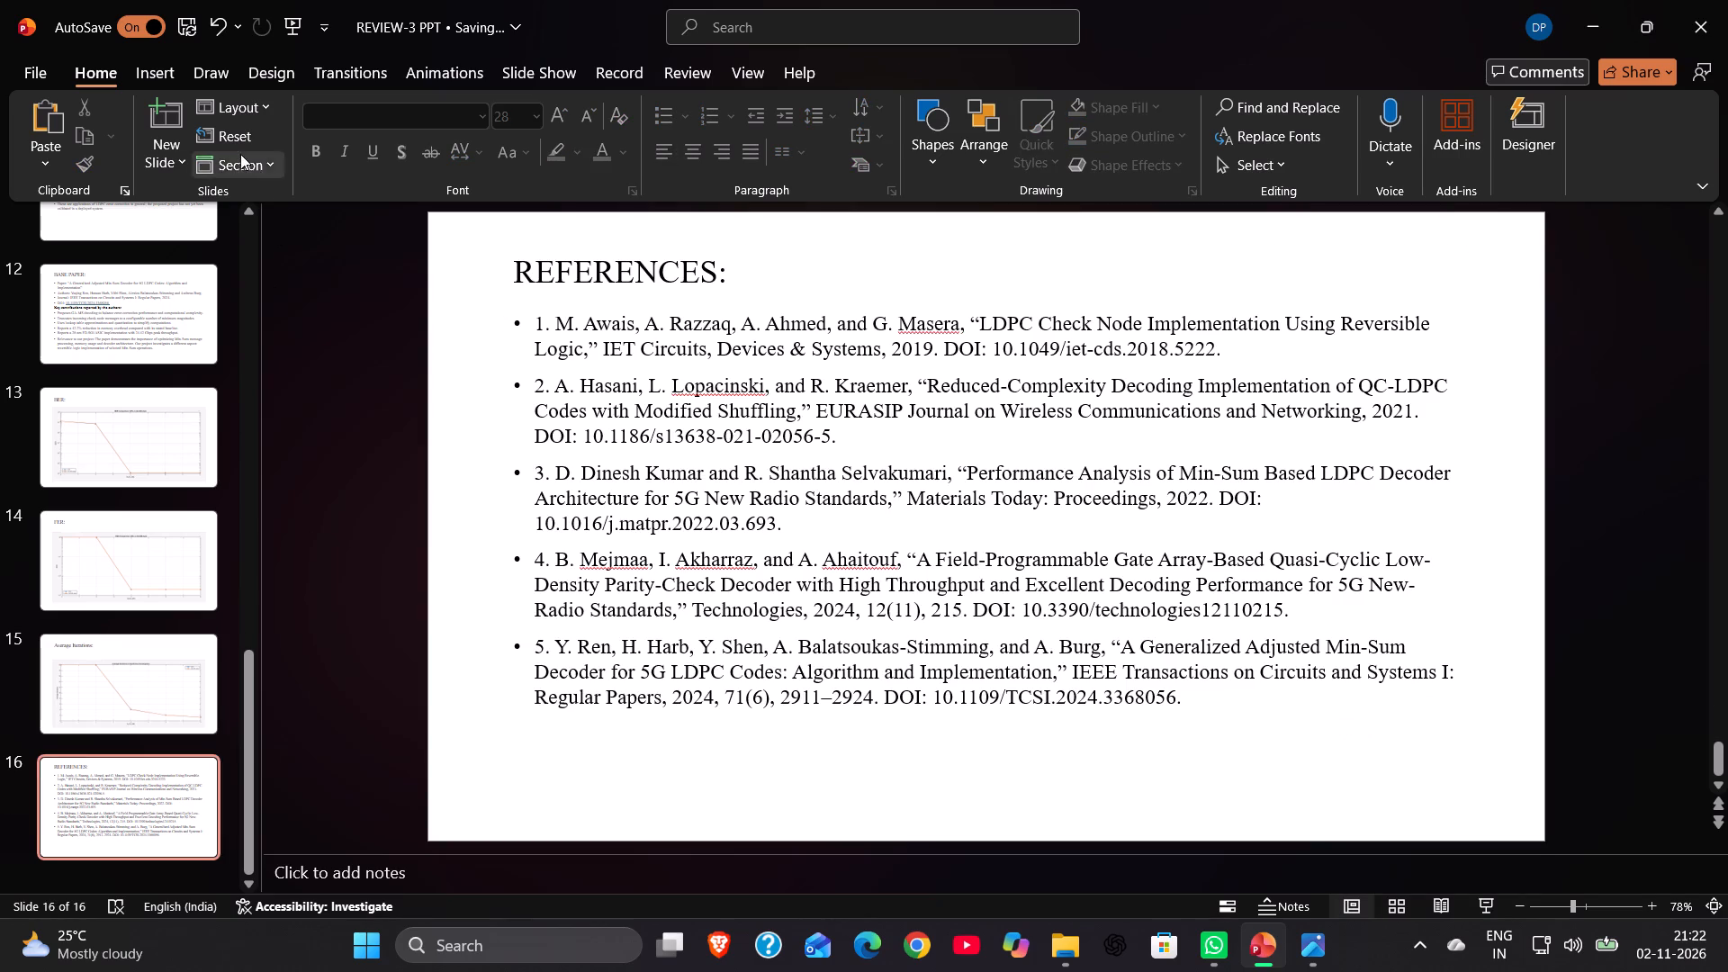
{"action": "left_click", "coordinate": [121, 671]}
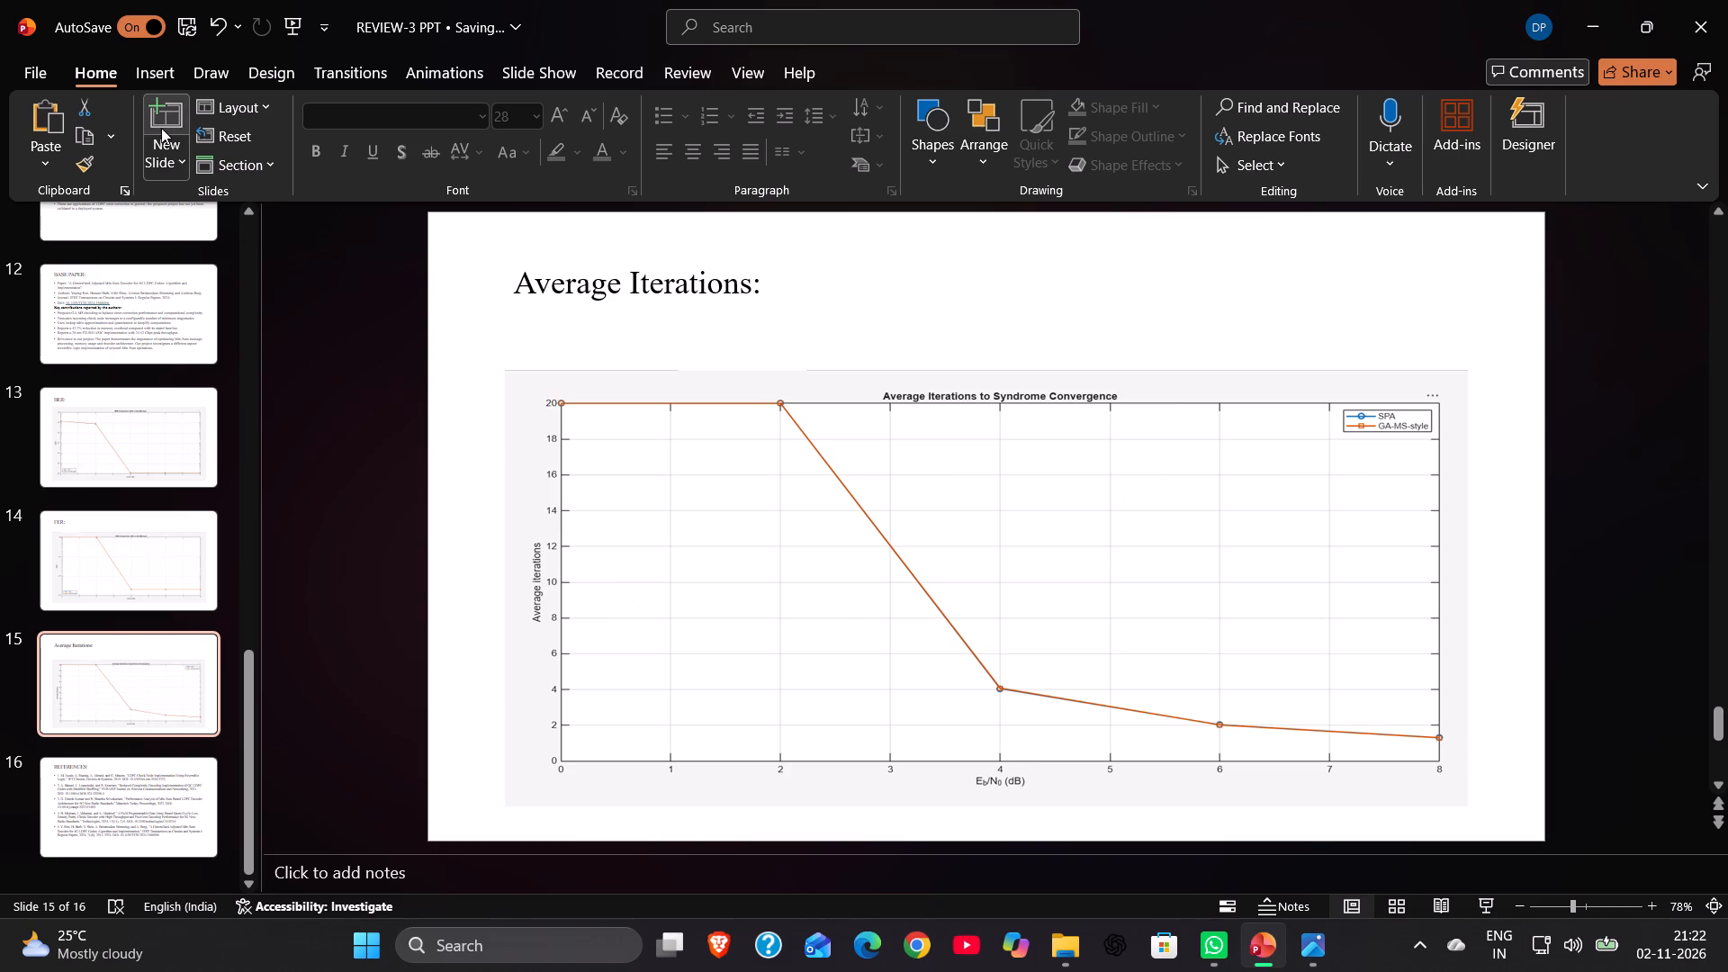
Add a new slide between the Average Iterations slide and the REFERENCES slide.
{"action": "left_click", "coordinate": [161, 128]}
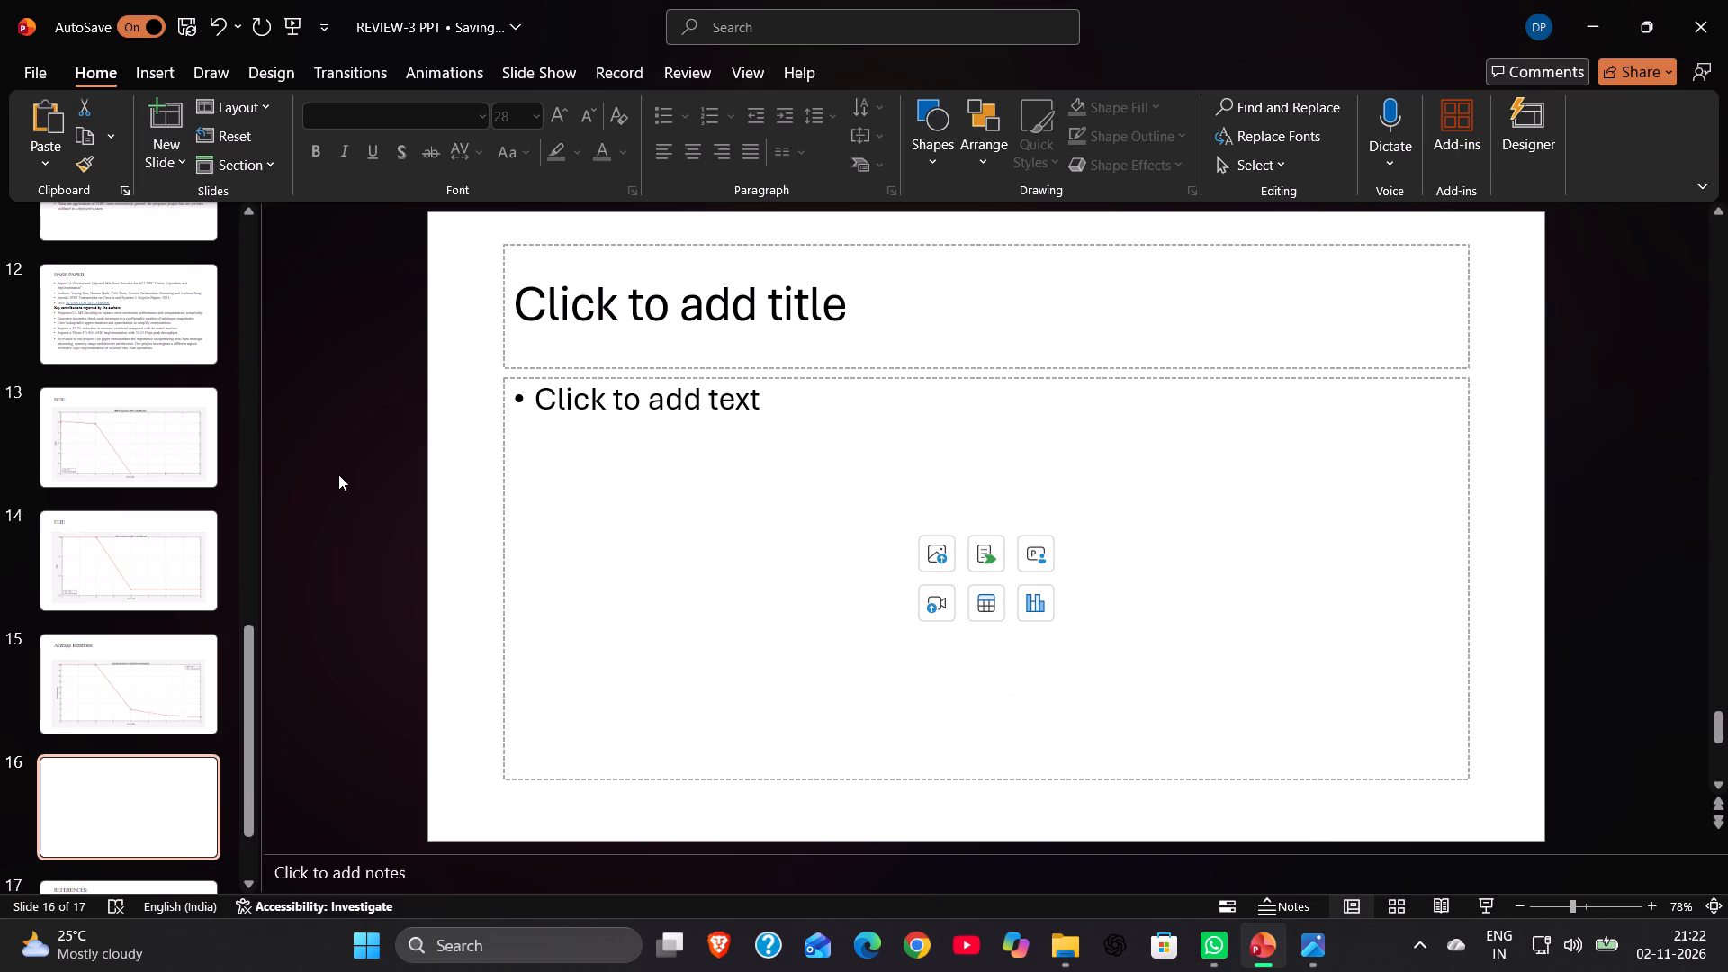
On slide 16, shorten the empty title placeholder from its lower edge and extend the content placeholder upward to just beneath it.
{"action": "left_click", "coordinate": [590, 302]}
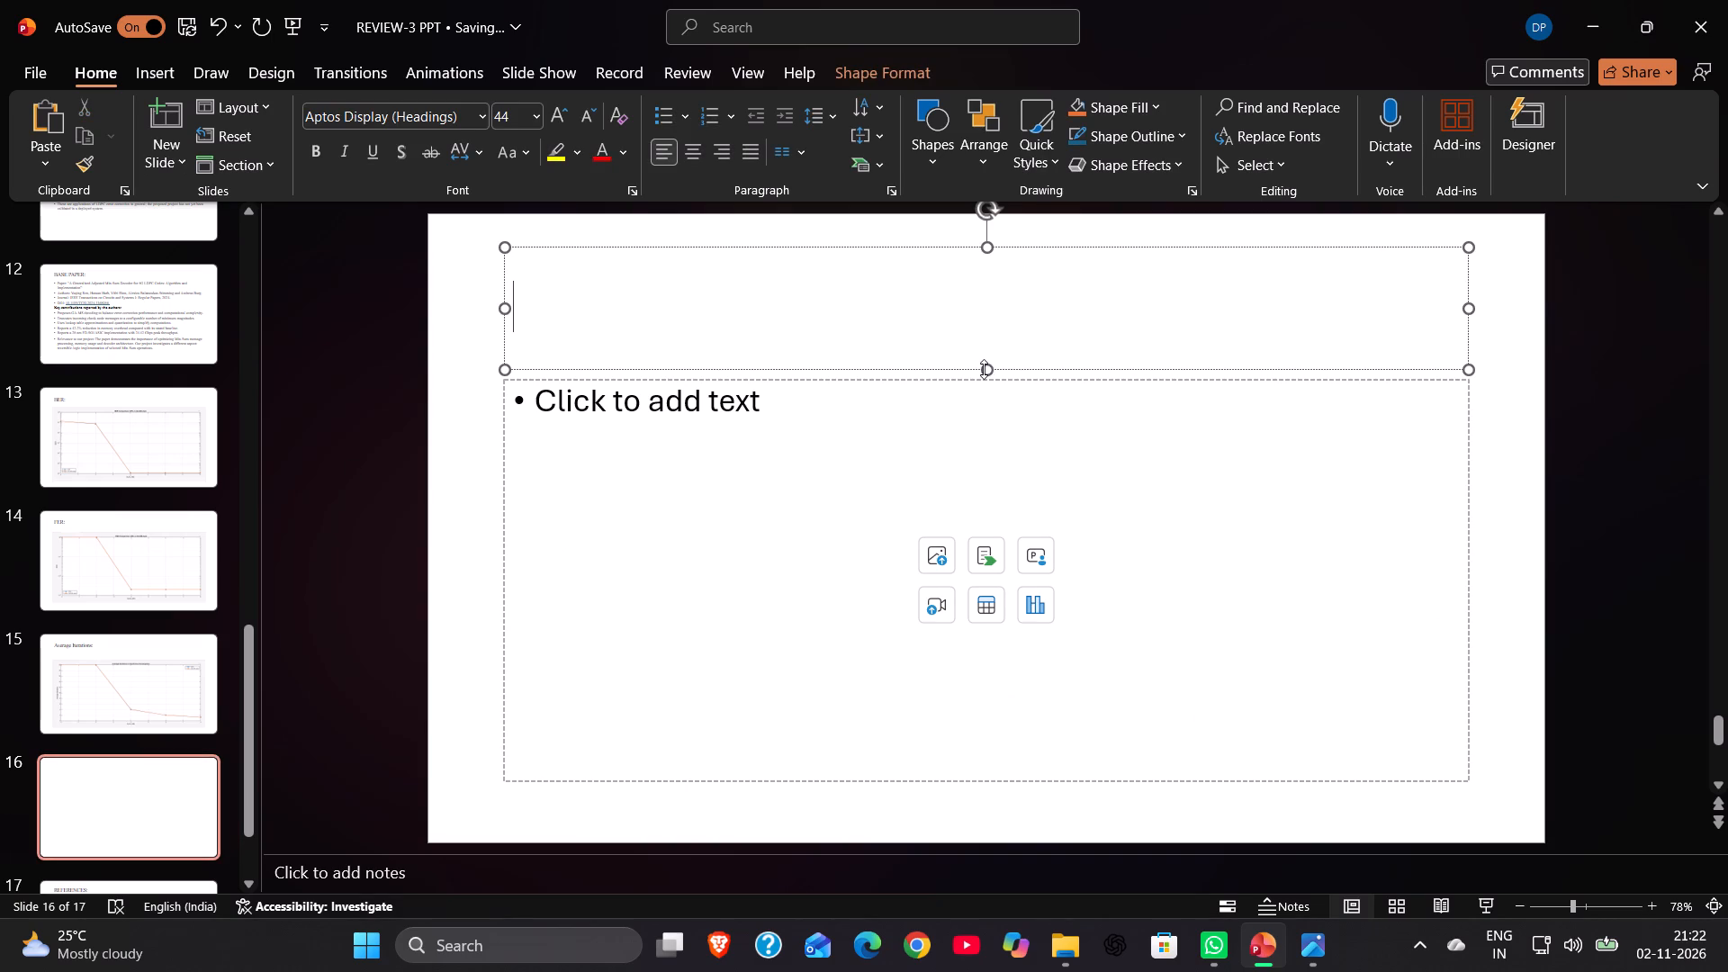
{"action": "left_click_drag", "start_coordinate": [984, 369], "coordinate": [974, 325]}
{"action": "left_click_drag", "start_coordinate": [961, 438], "coordinate": [972, 399]}
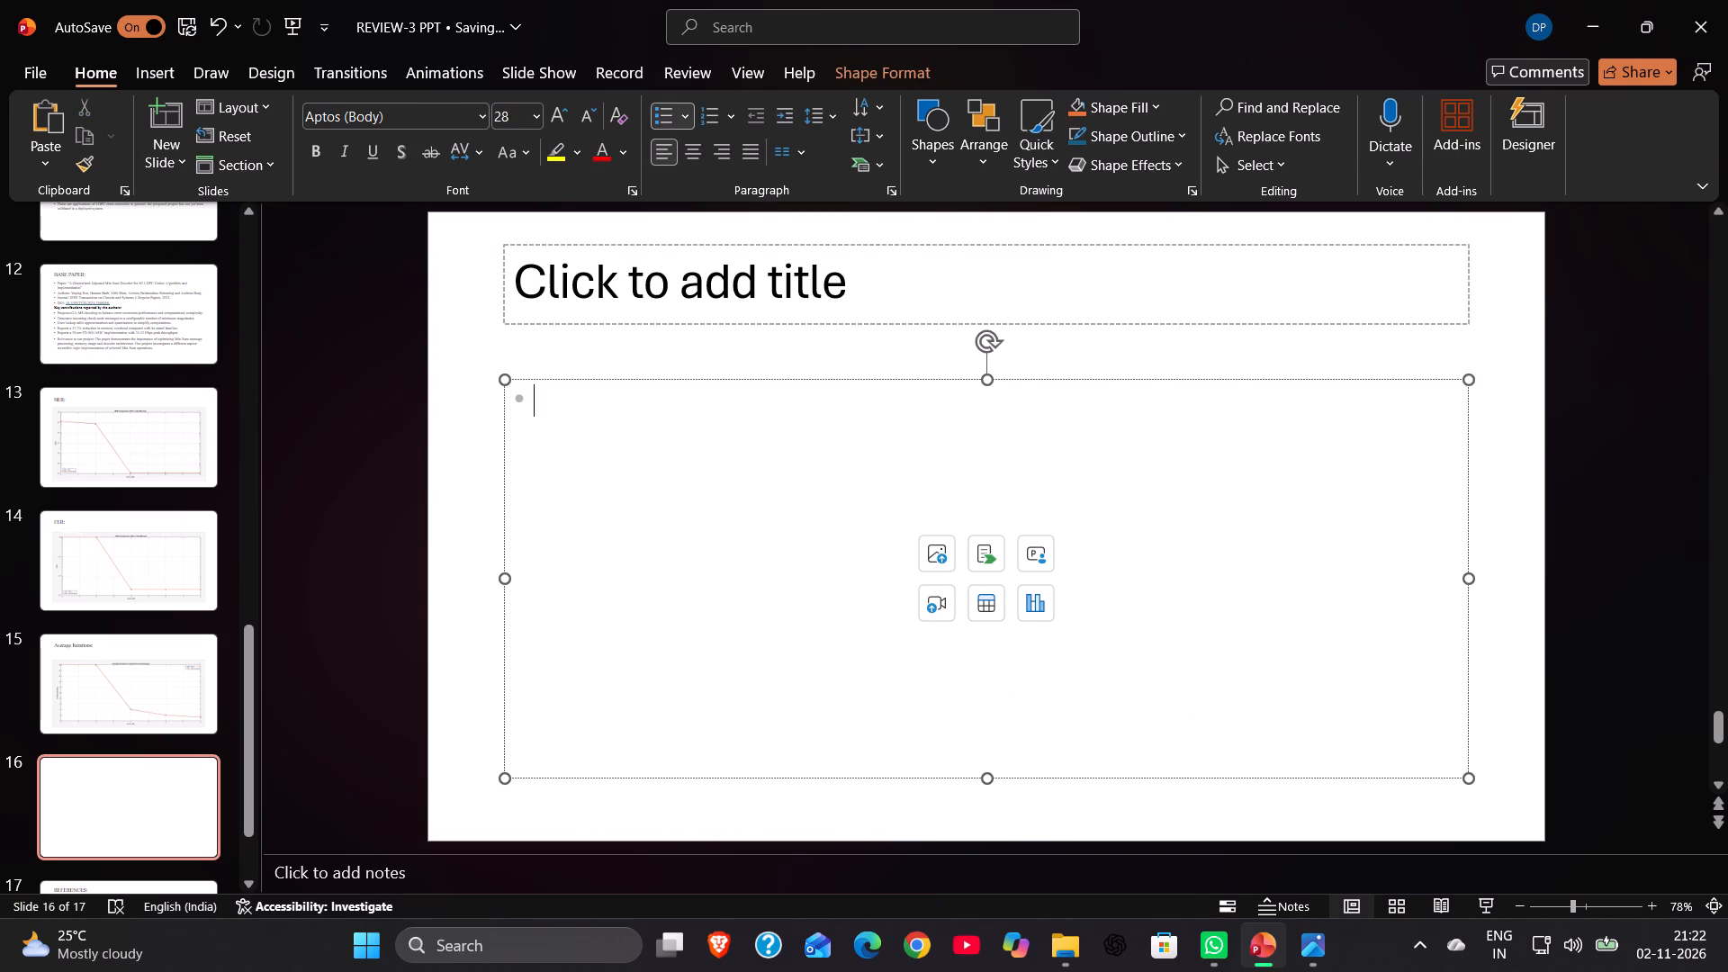
{"action": "left_click_drag", "start_coordinate": [972, 399], "coordinate": [983, 384]}
{"action": "left_click_drag", "start_coordinate": [983, 384], "coordinate": [978, 337]}
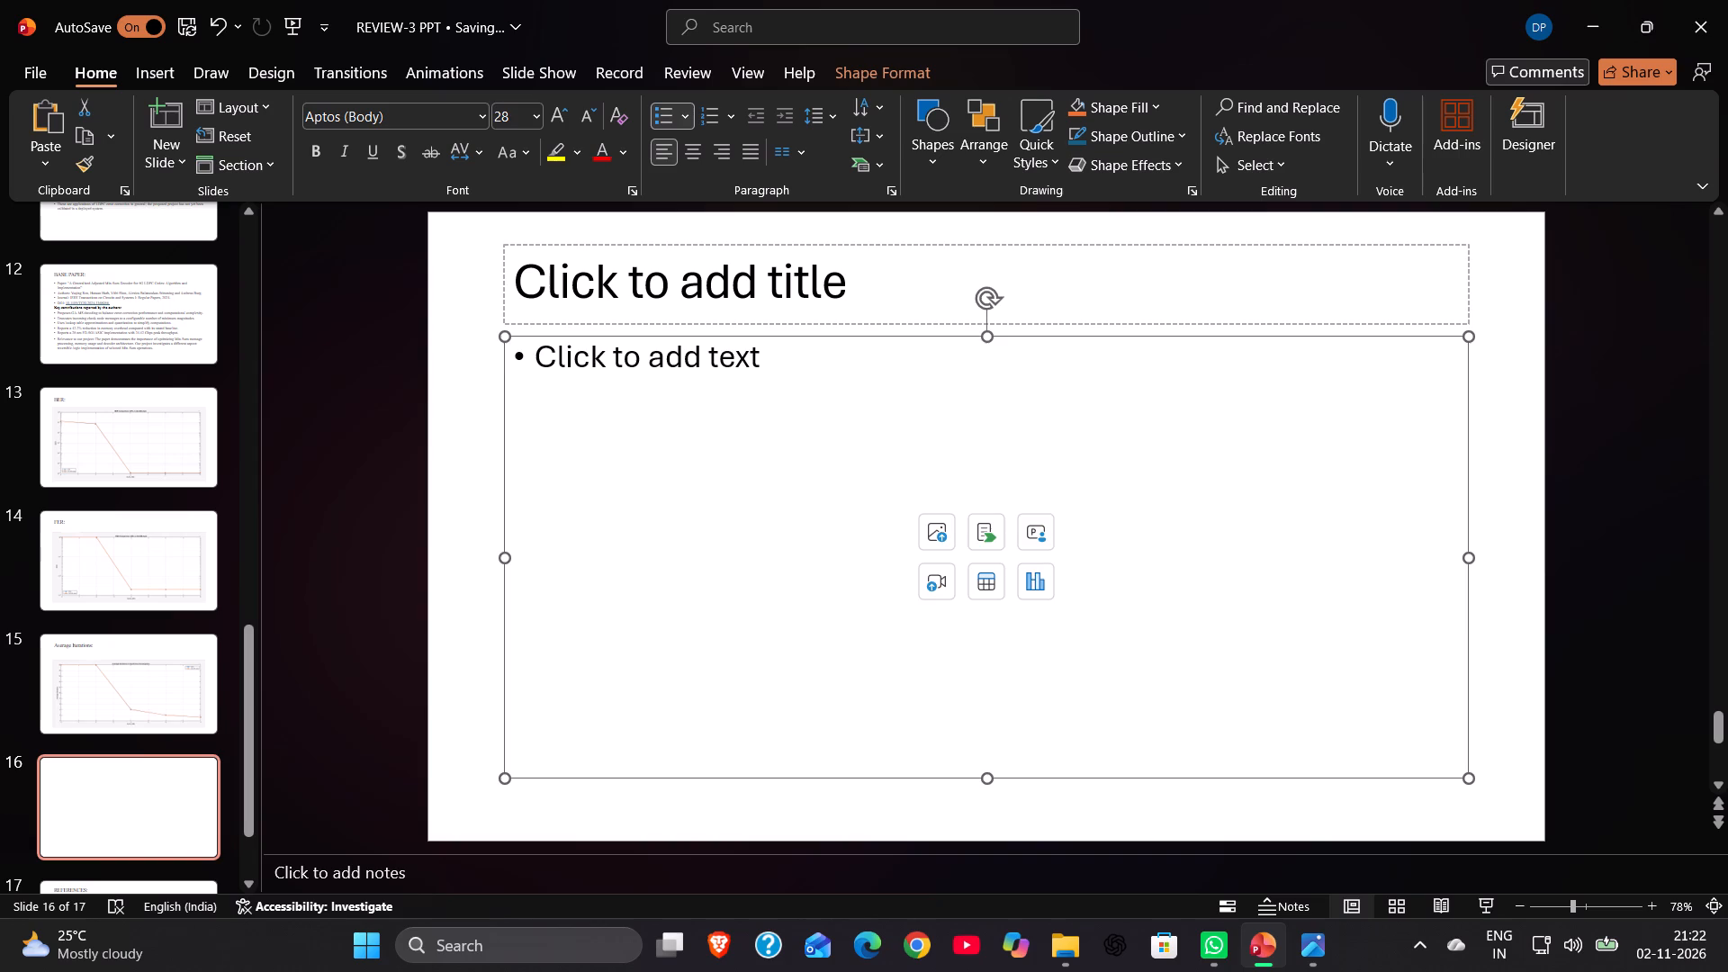
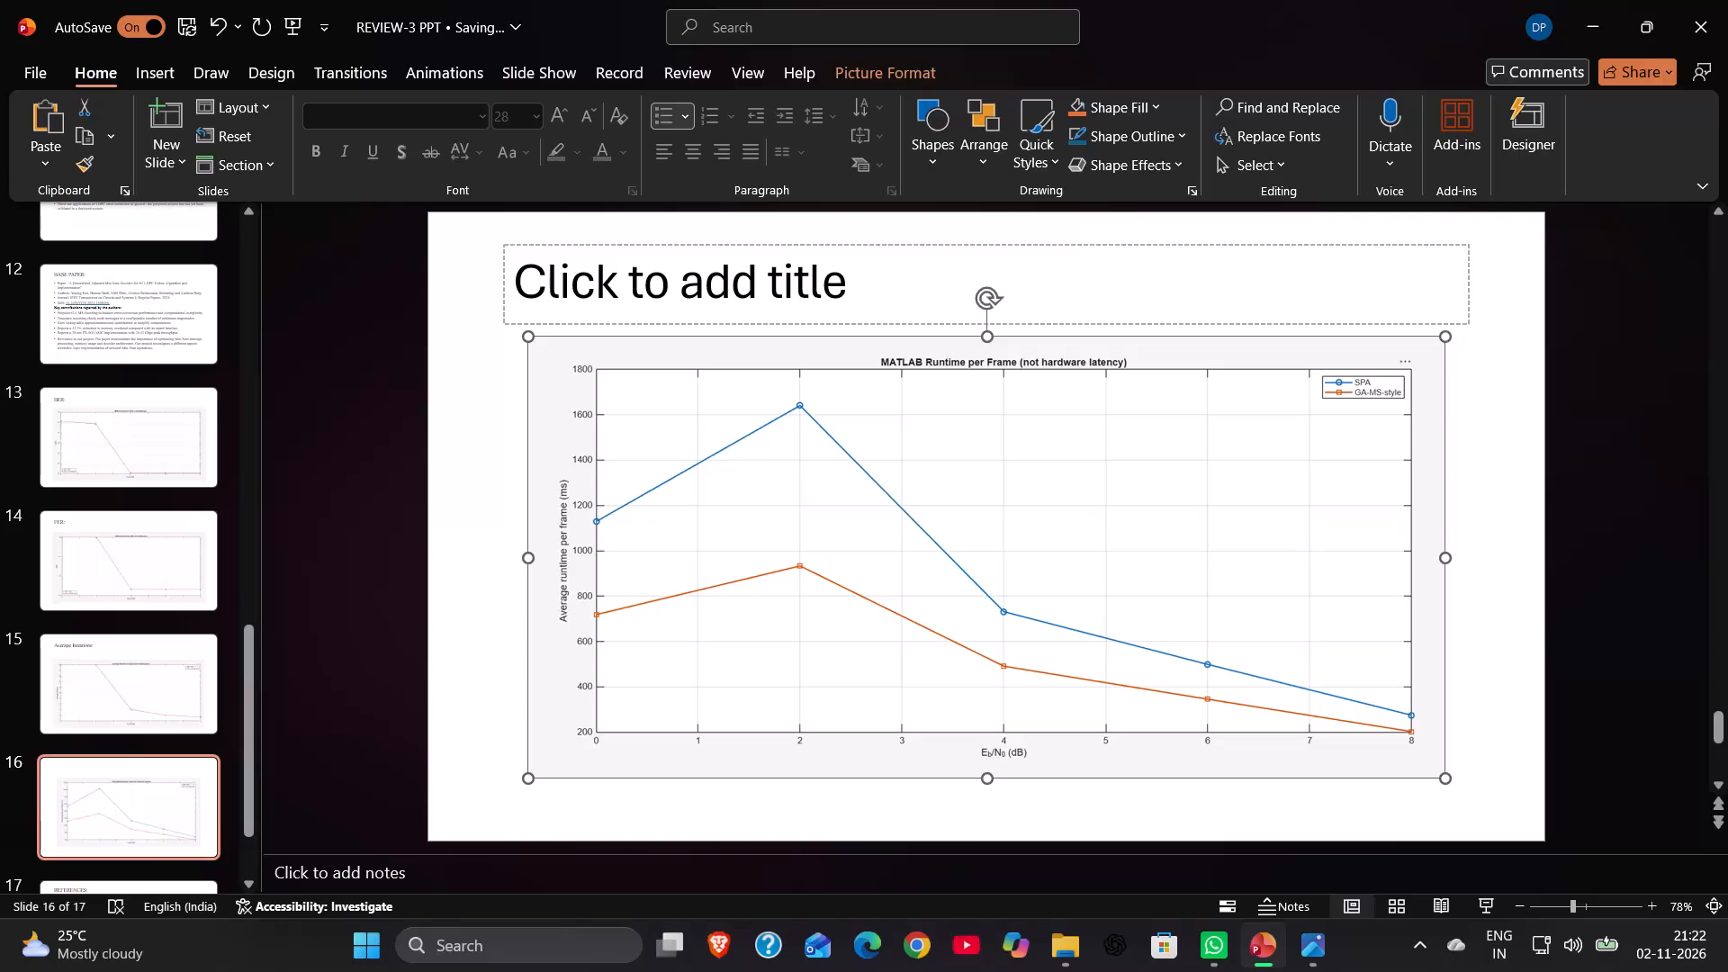
Align the MATLAB runtime graph with the title placeholder's left edge on slide 16 and widen it to the placeholder's full width.
{"action": "left_click_drag", "start_coordinate": [535, 558], "coordinate": [511, 557]}
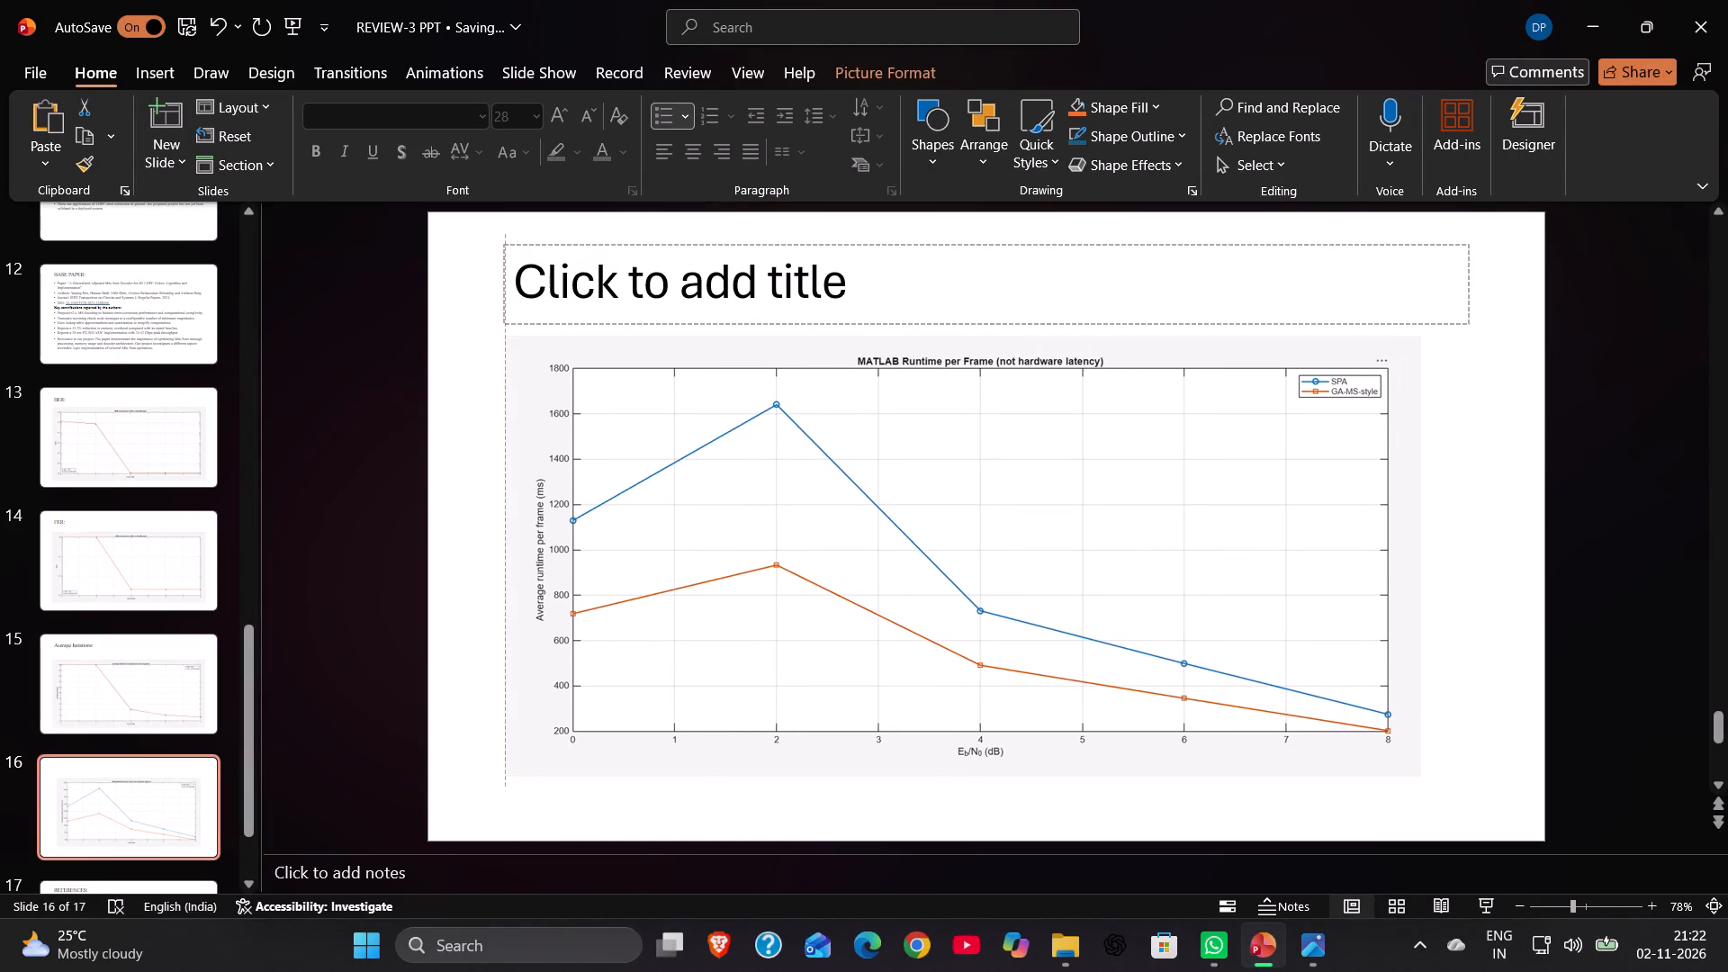
{"action": "left_click_drag", "start_coordinate": [511, 557], "coordinate": [510, 558]}
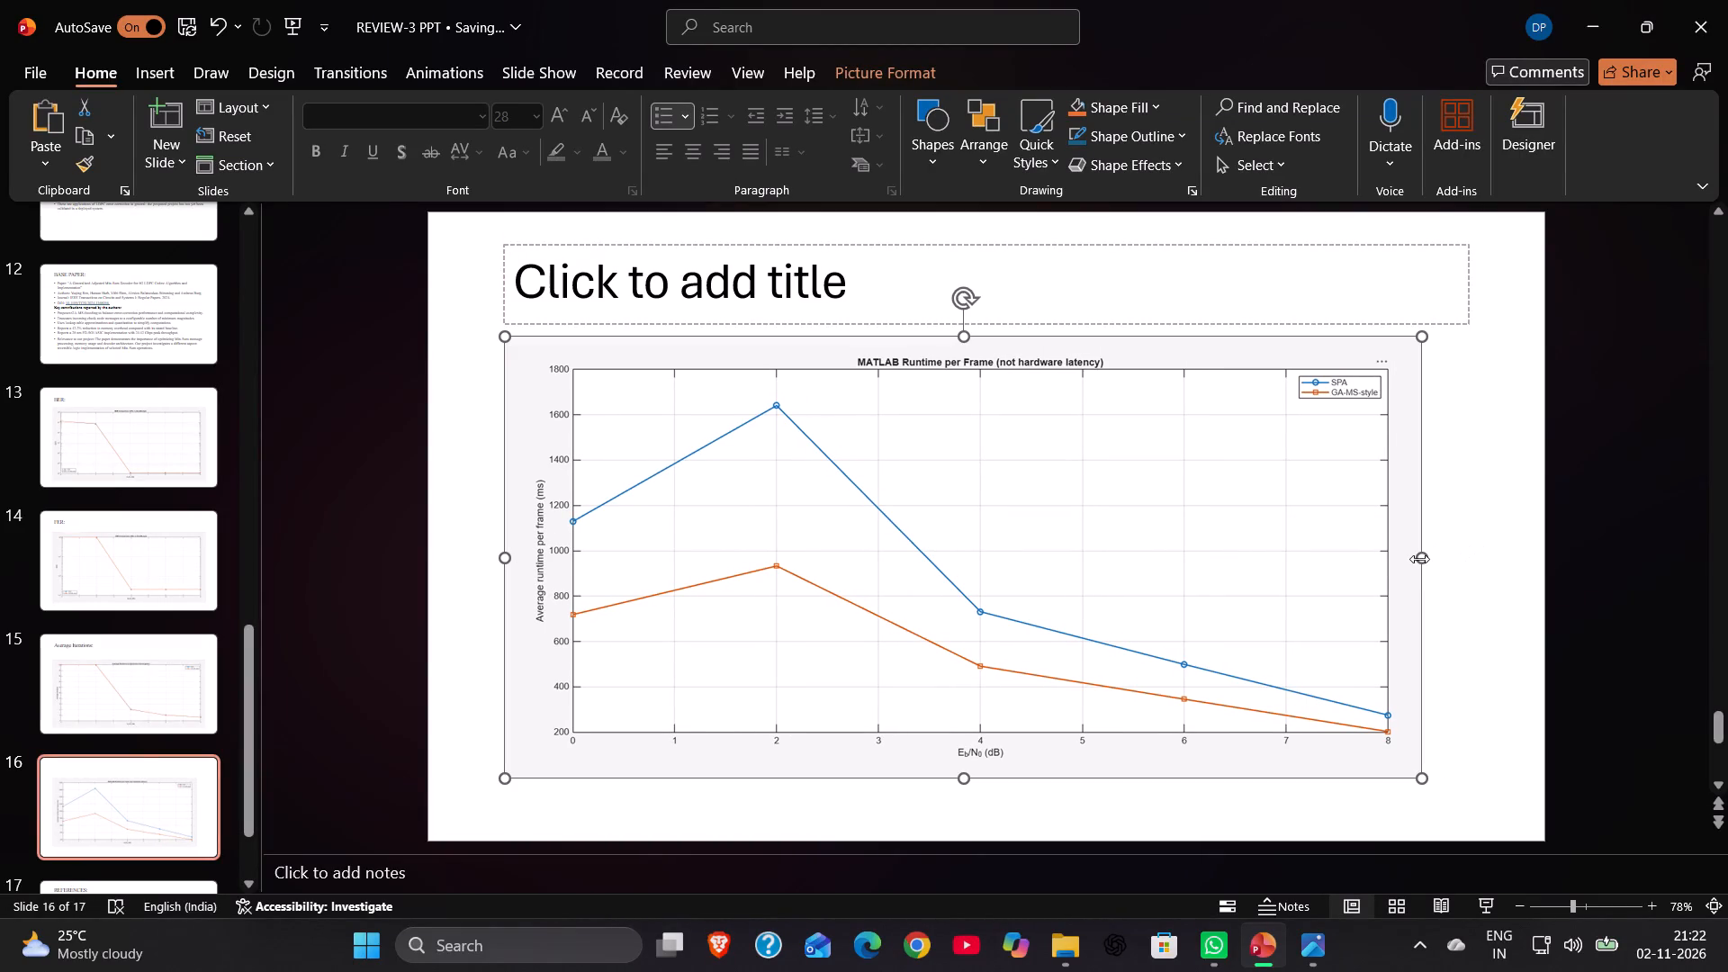
{"action": "left_click_drag", "start_coordinate": [1419, 559], "coordinate": [1471, 553]}
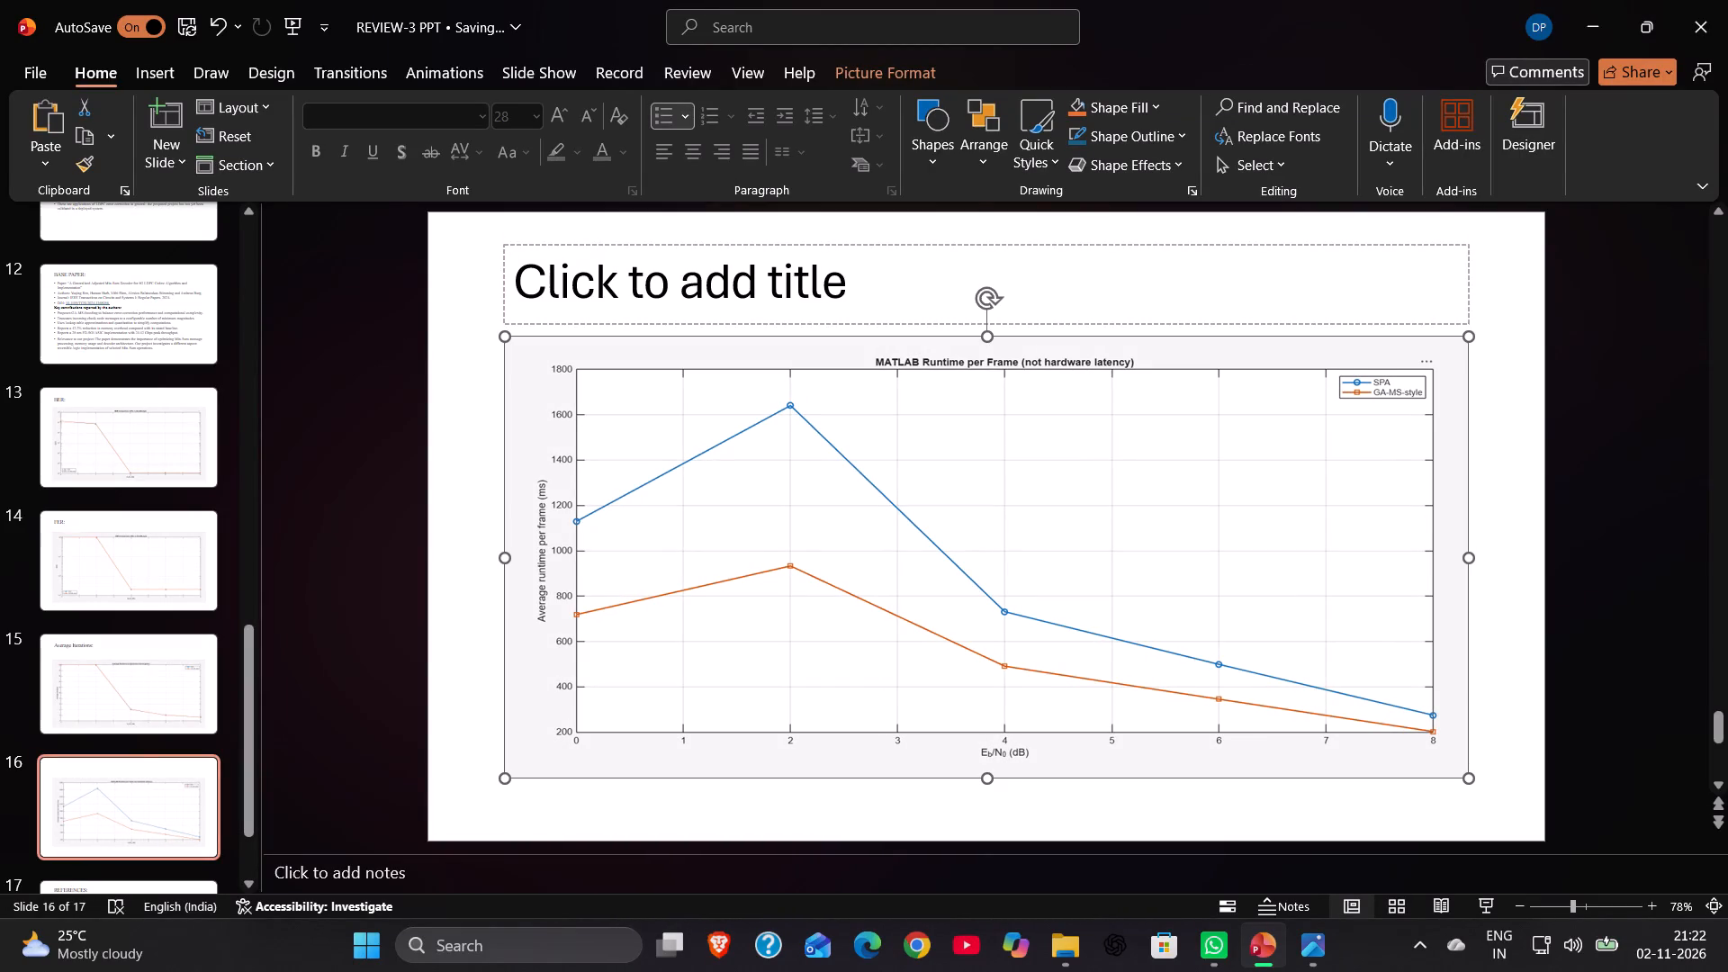
Open slide 16's empty title placeholder for text entry.
{"action": "left_click", "coordinate": [557, 273]}
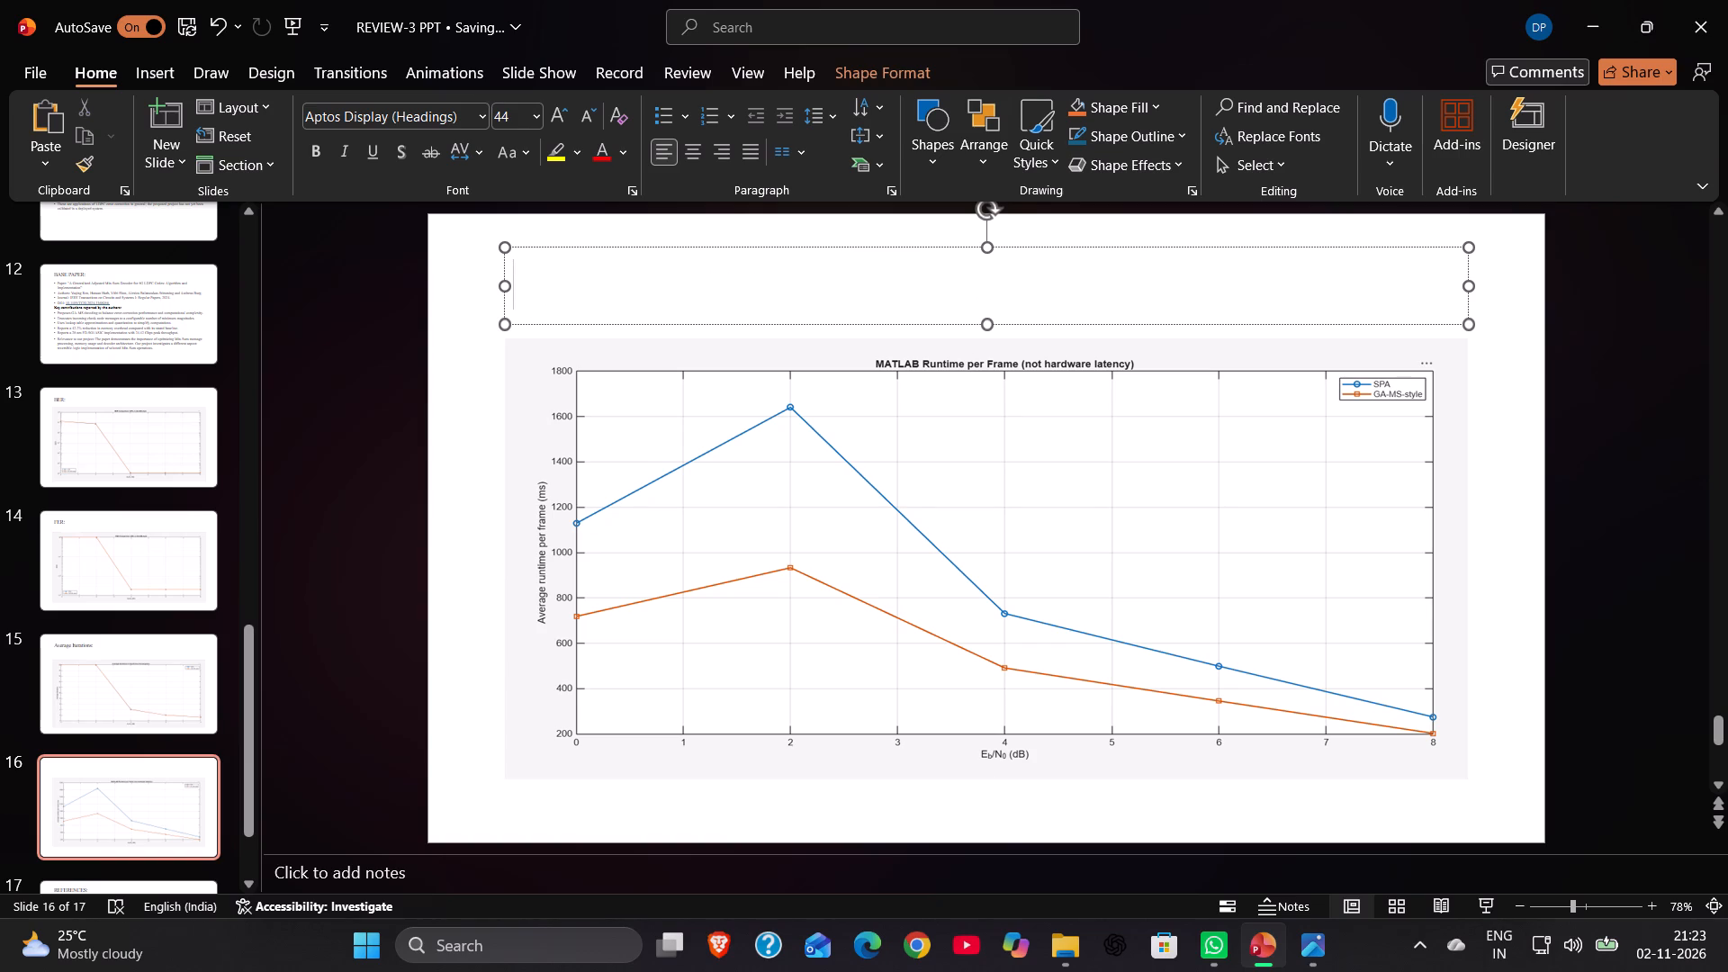
Enter "Runtime:" as the title of slide 16, above the MATLAB runtime graph.
{"action": "key", "text": "shift+r"}
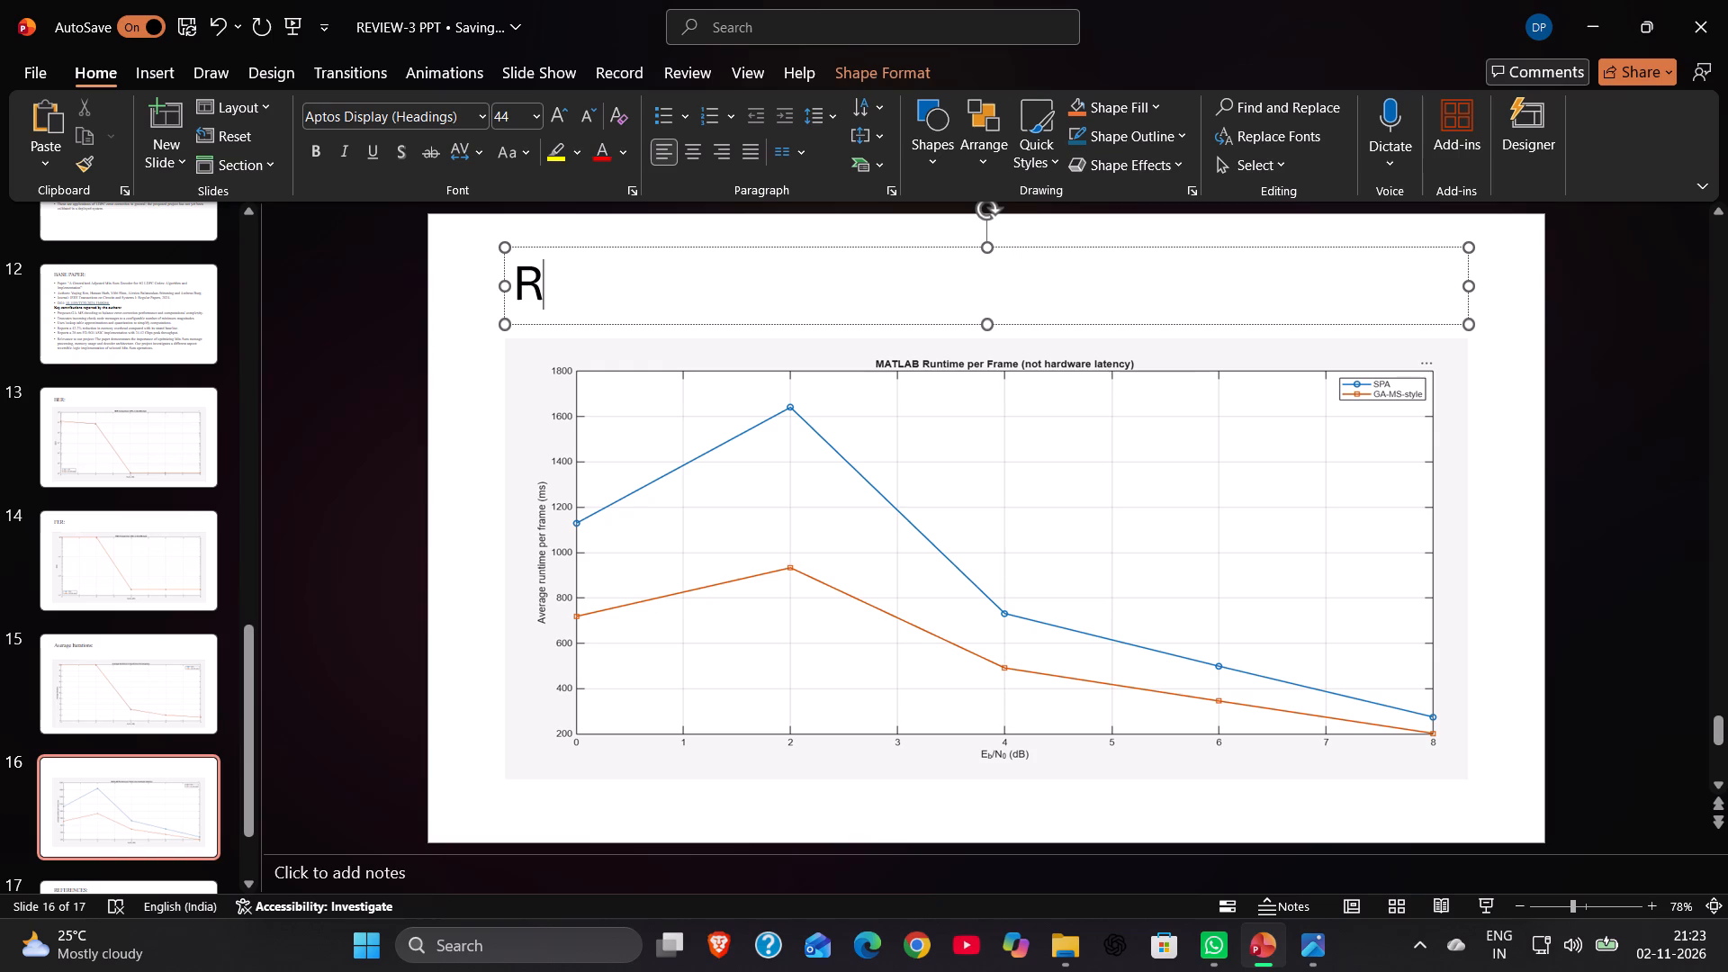
{"action": "key", "text": "u"}
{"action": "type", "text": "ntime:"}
Select slide 16's whole title text for formatting.
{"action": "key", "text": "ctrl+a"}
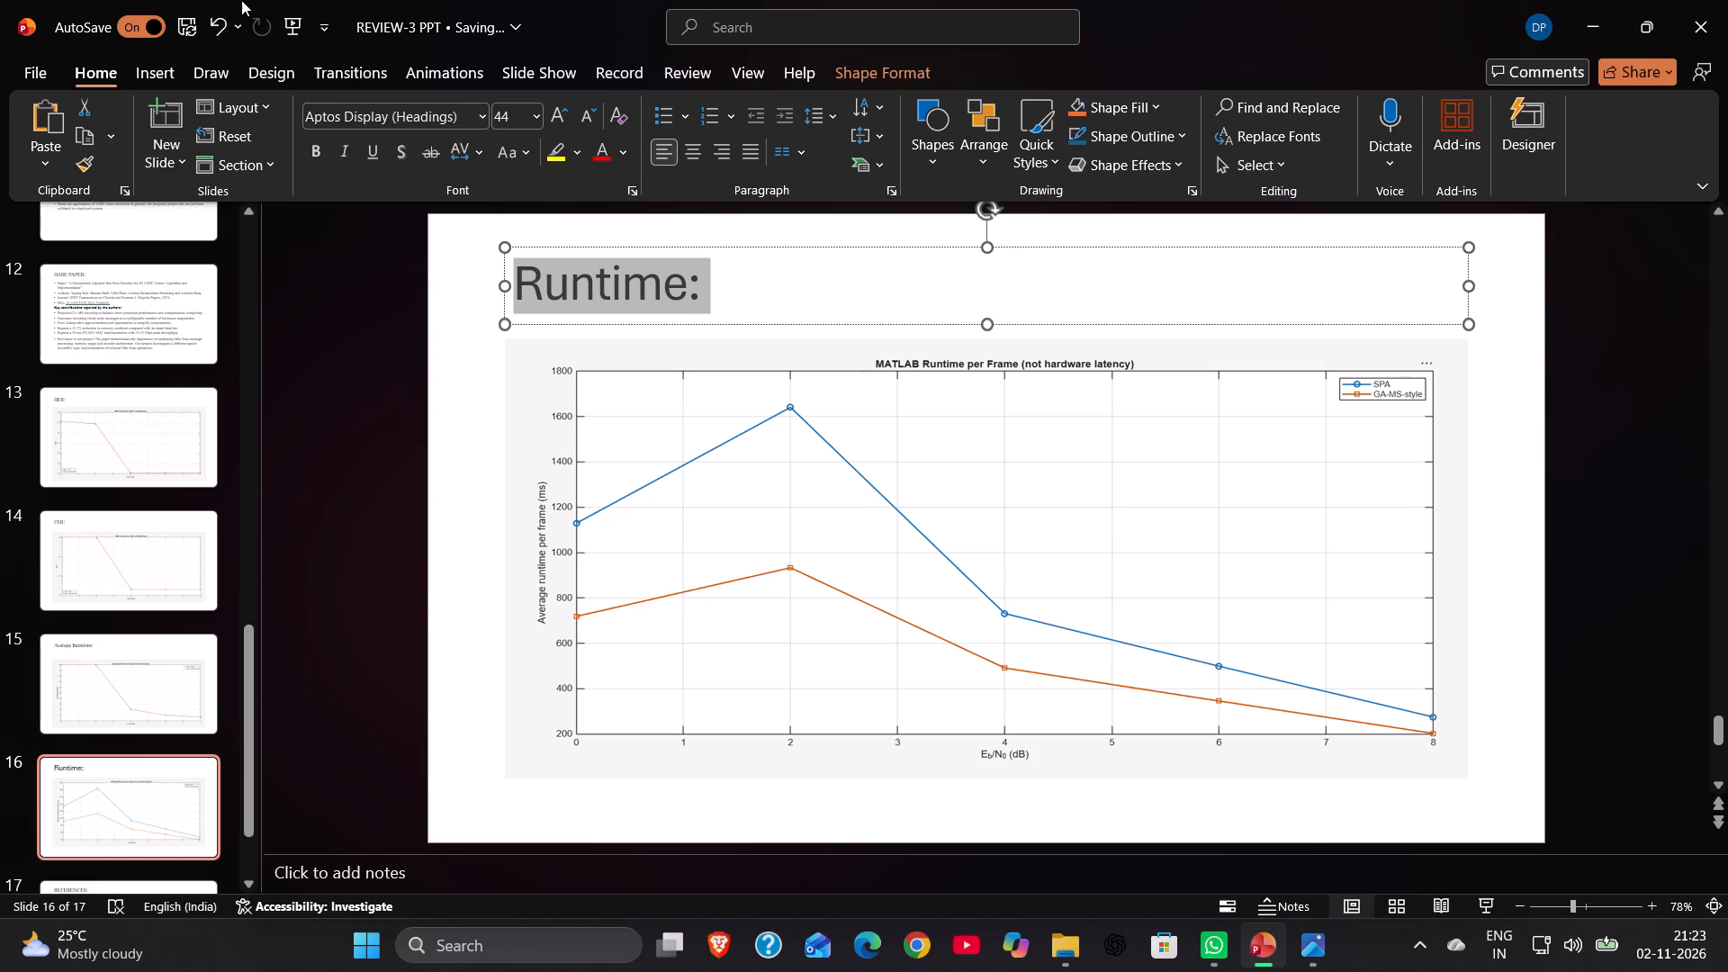
Format slide 16's "Runtime:" title in Times New Roman at size 28.
{"action": "left_click", "coordinate": [477, 121]}
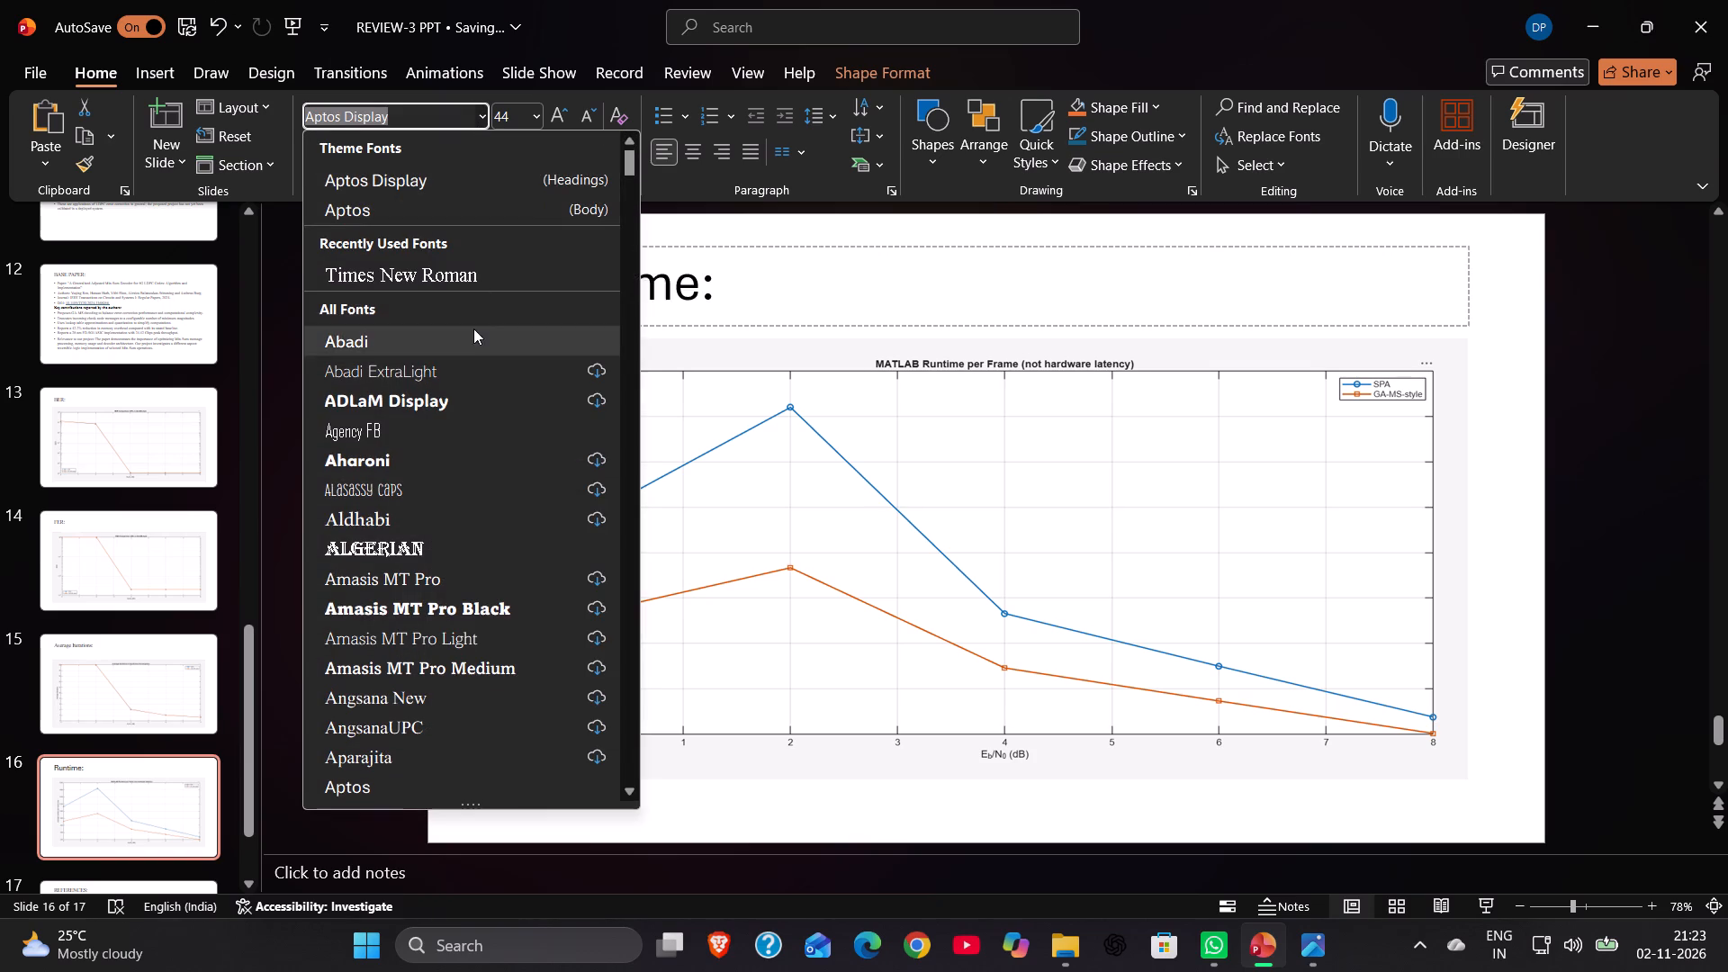
{"action": "left_click", "coordinate": [468, 265]}
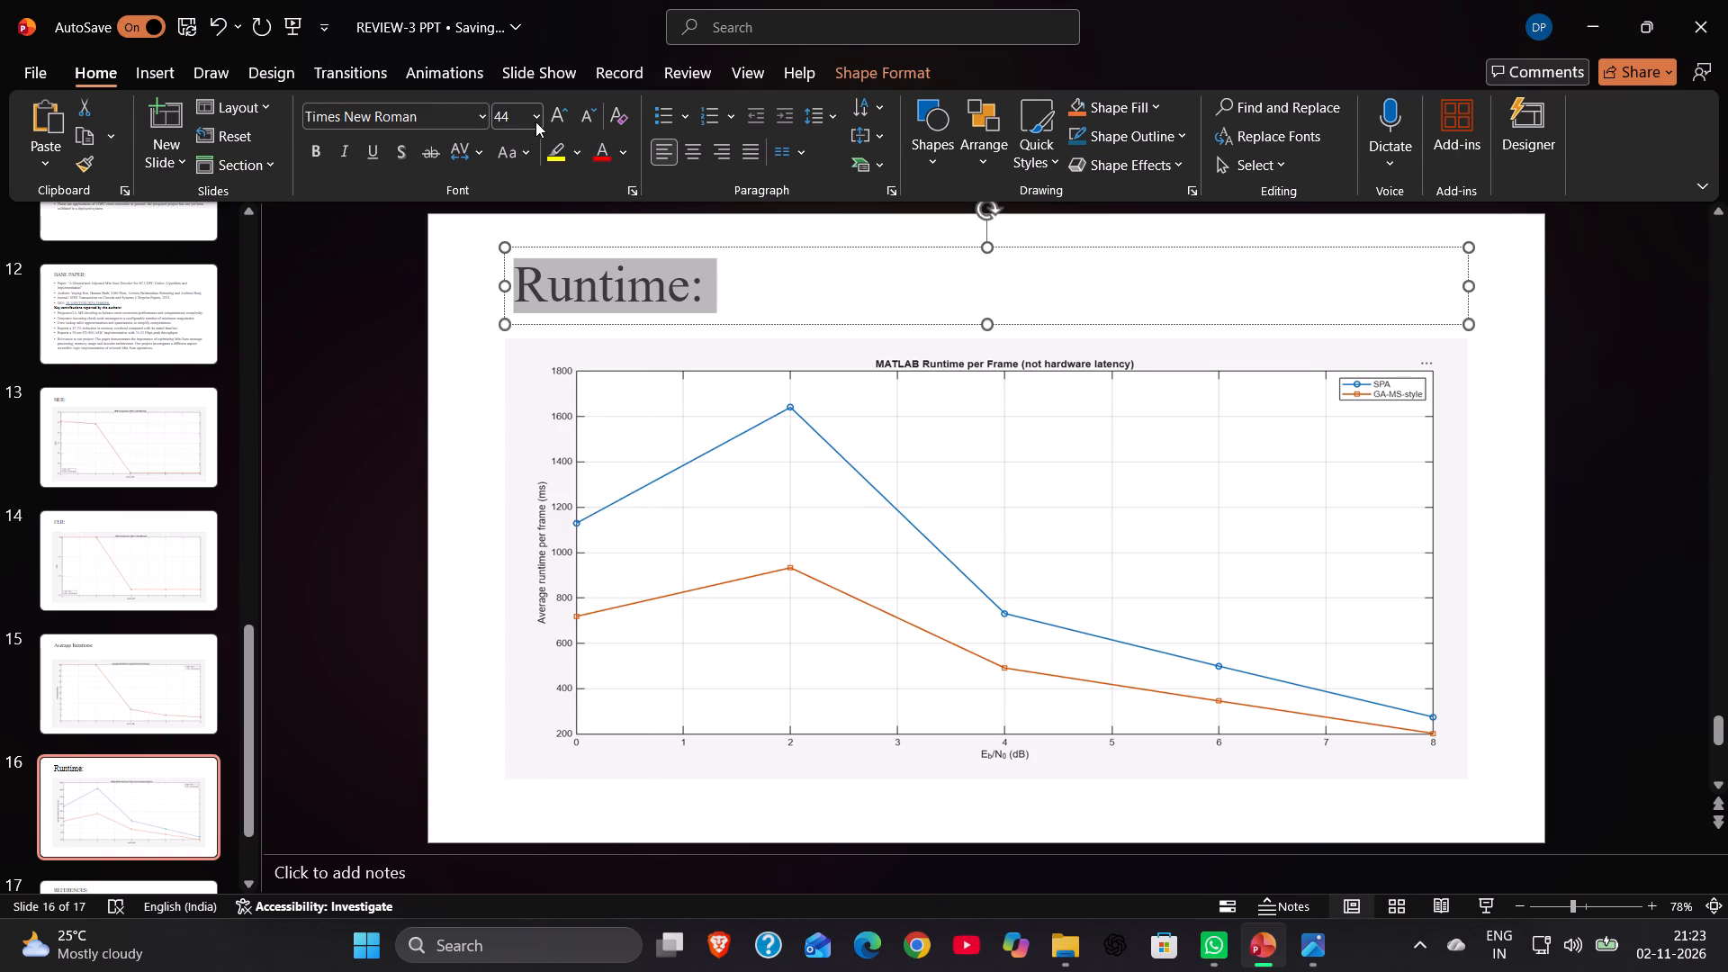
{"action": "left_click", "coordinate": [537, 121]}
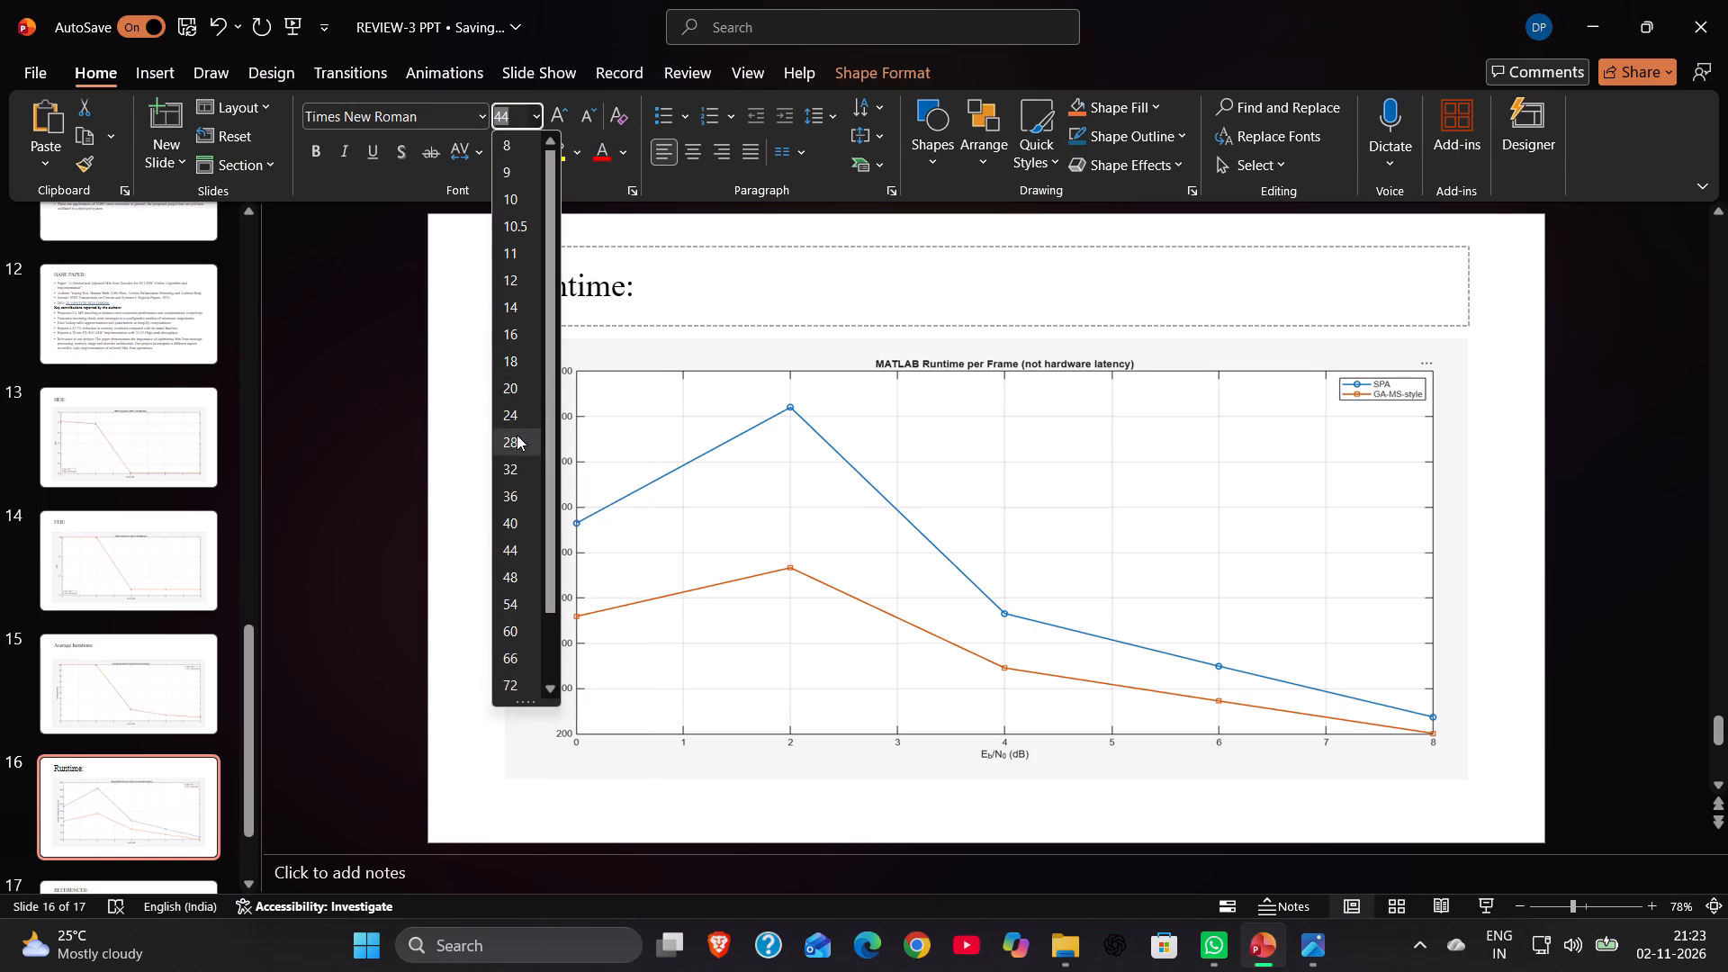
{"action": "left_click", "coordinate": [517, 435]}
{"action": "left_click", "coordinate": [358, 412]}
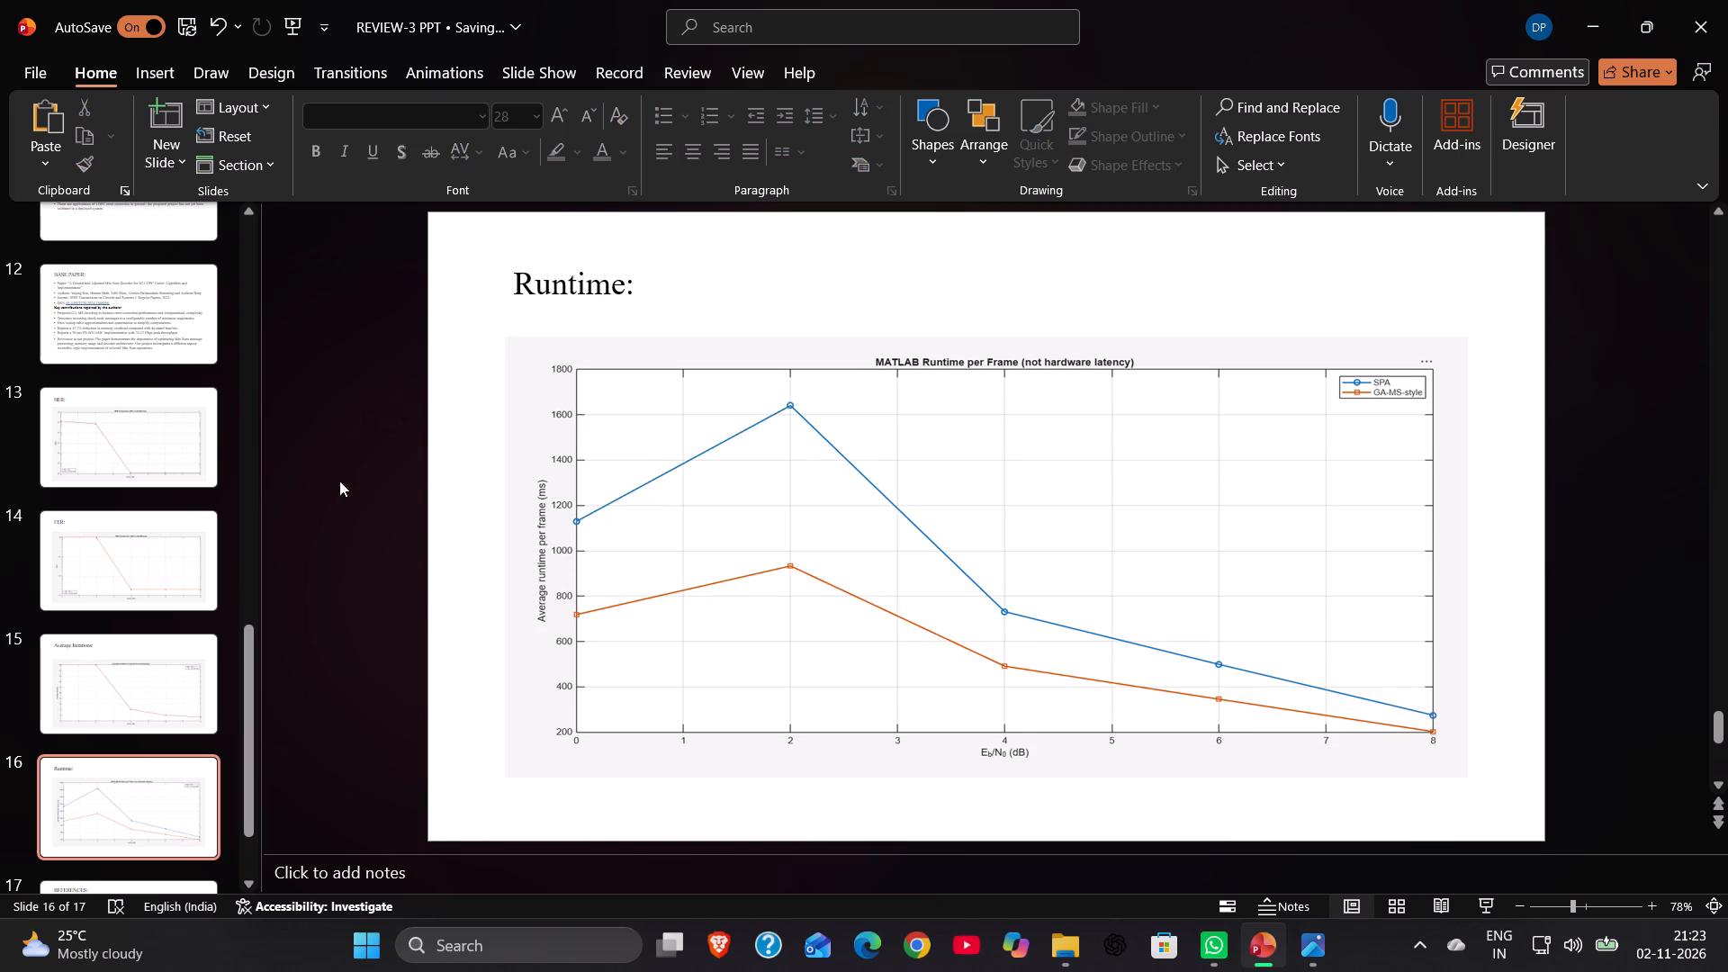
Look back over the FER and Average Iterations slides, and add a new slide between the Runtime slide and REFERENCES.
{"action": "left_click", "coordinate": [130, 567]}
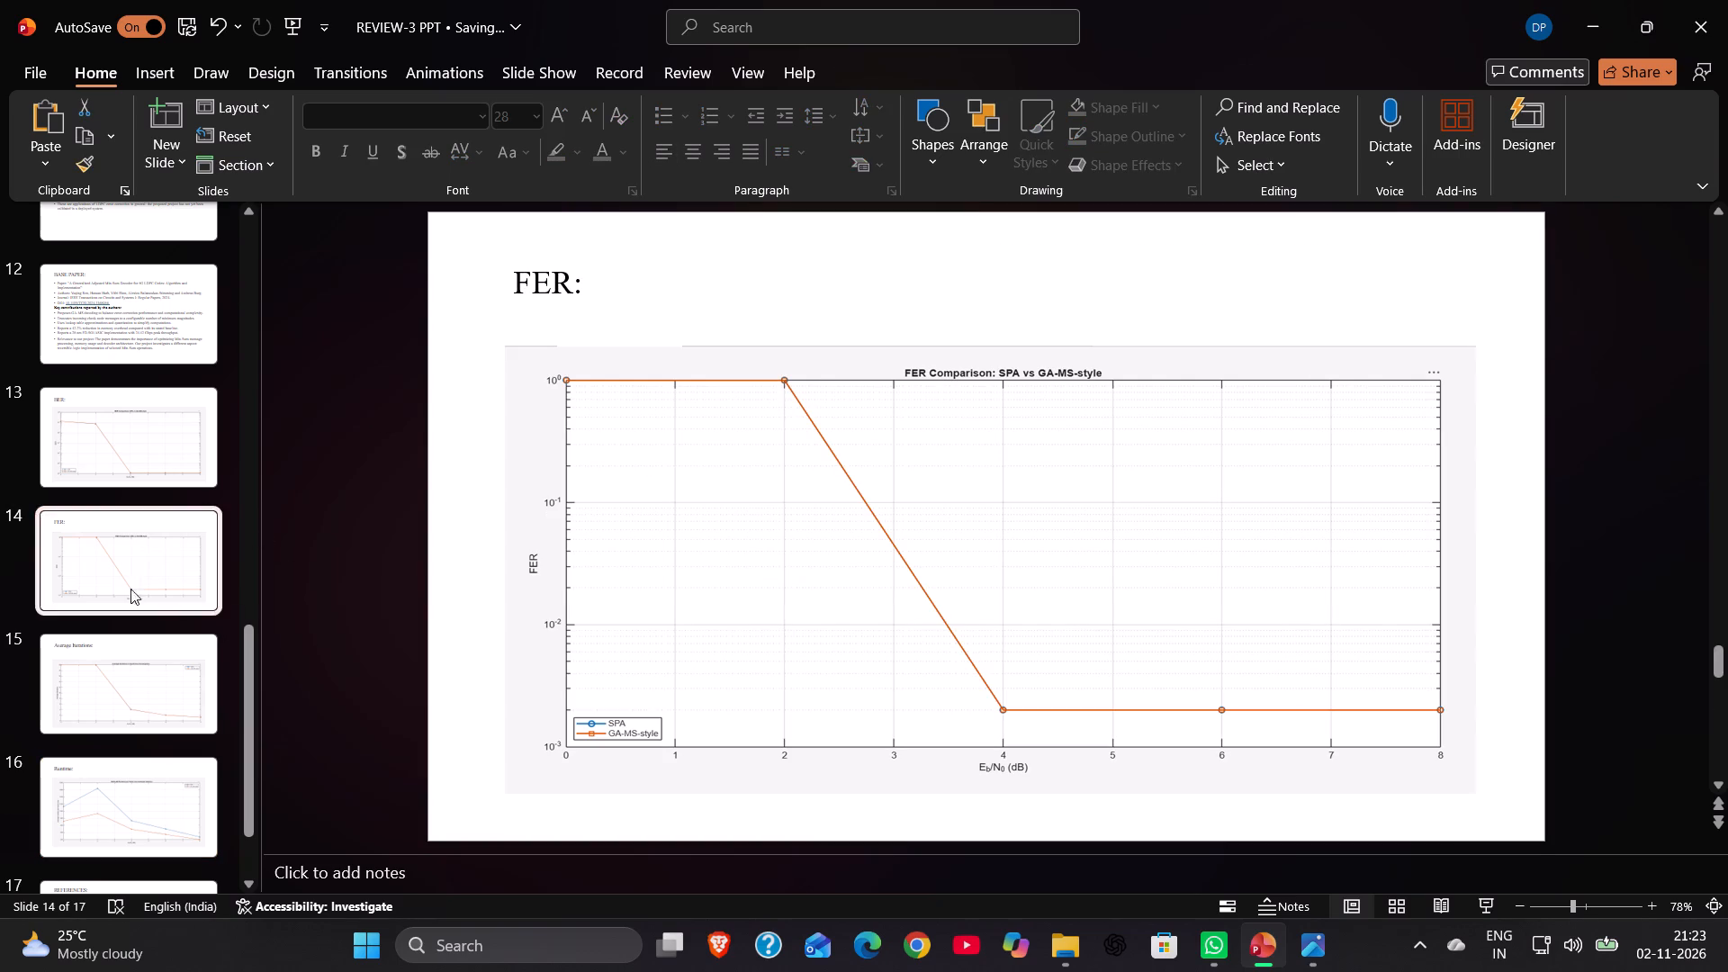
{"action": "left_click", "coordinate": [124, 688]}
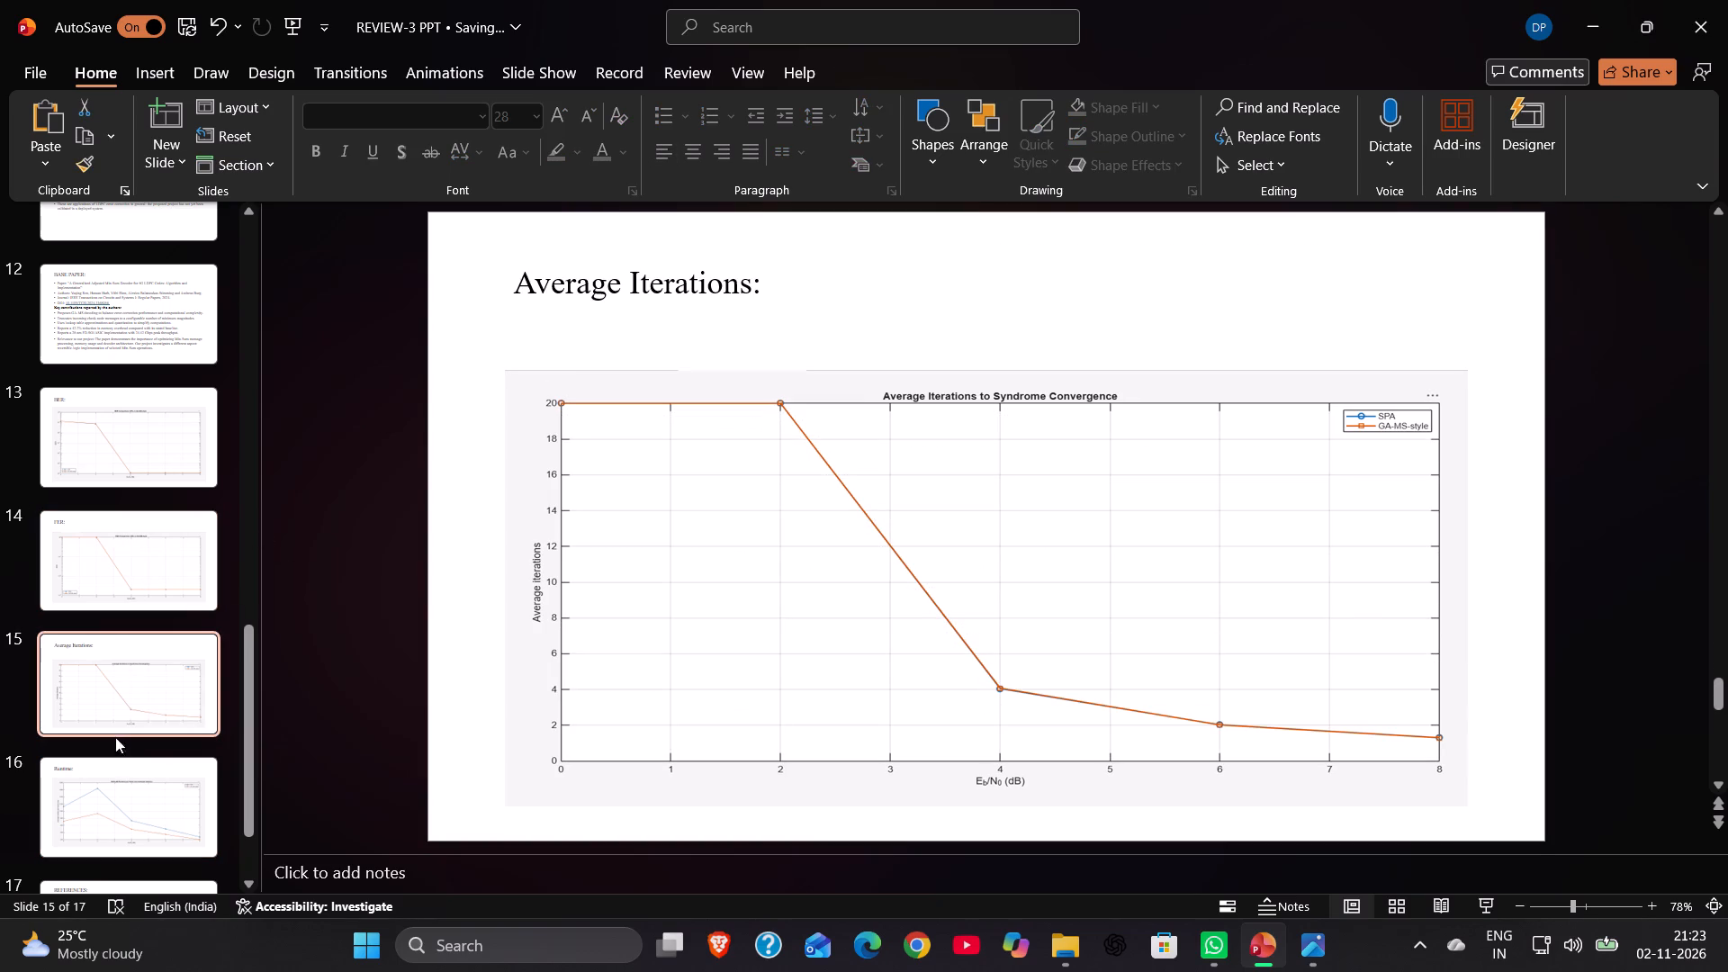
{"action": "left_click", "coordinate": [121, 787]}
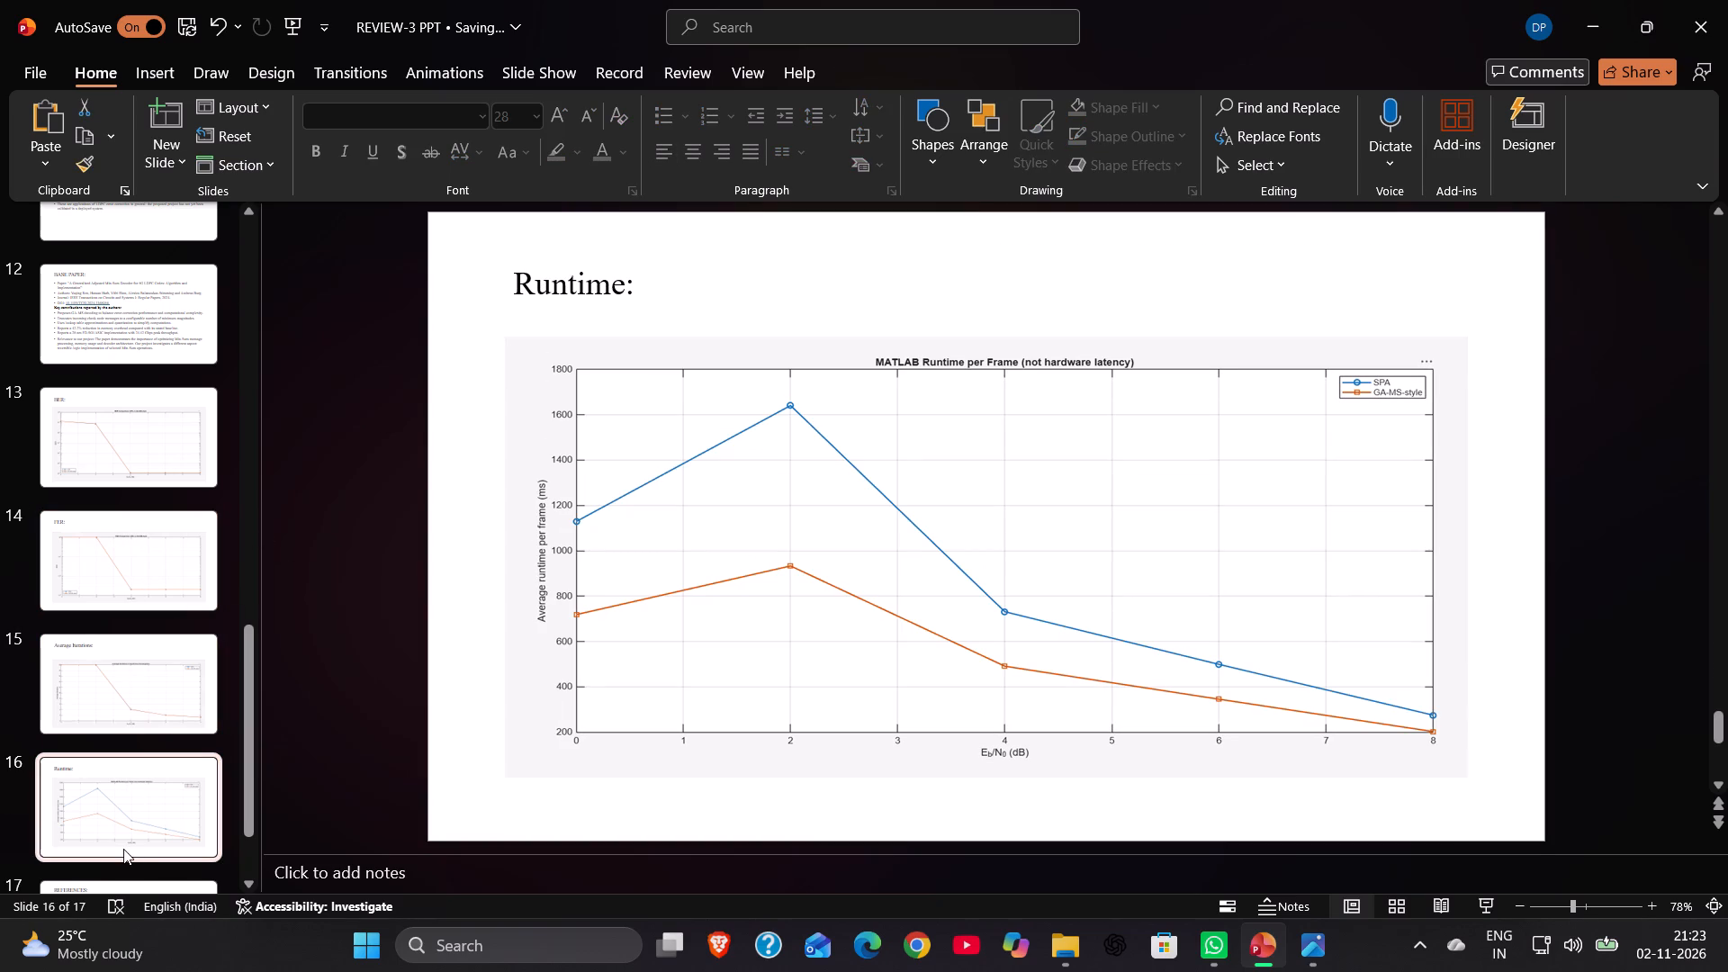
{"action": "scroll", "coordinate": [128, 794], "scroll_direction": "down", "scroll_amount": 1}
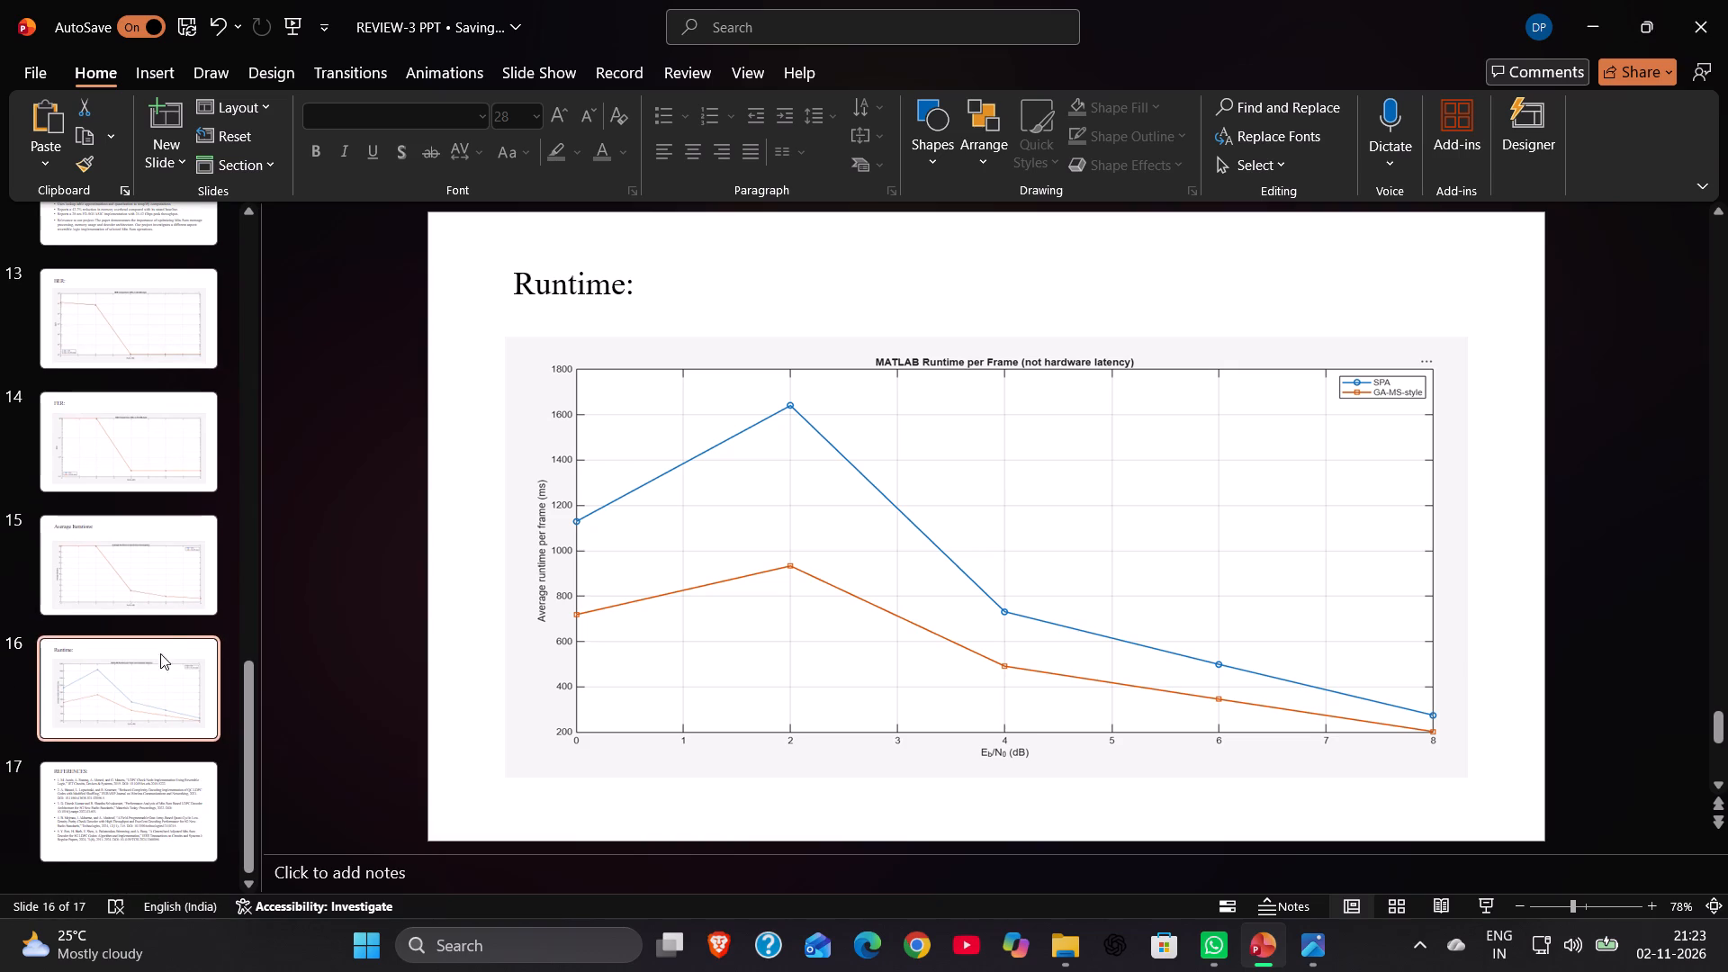
{"action": "left_click", "coordinate": [149, 139]}
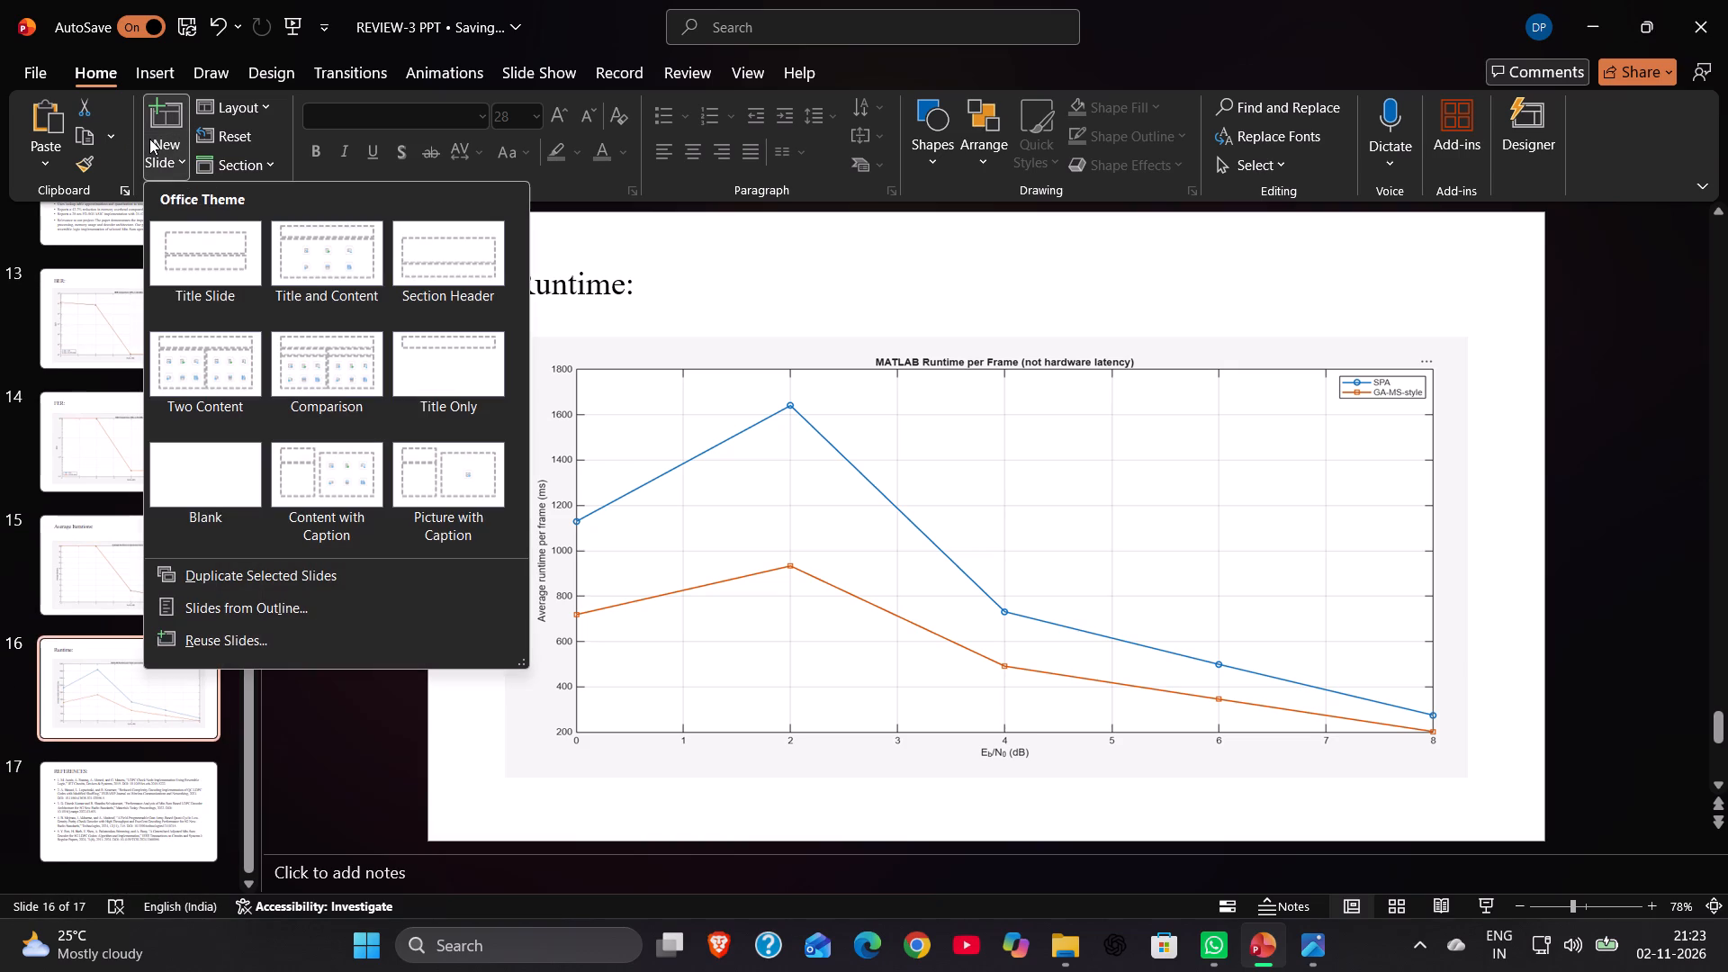
{"action": "left_click", "coordinate": [166, 114]}
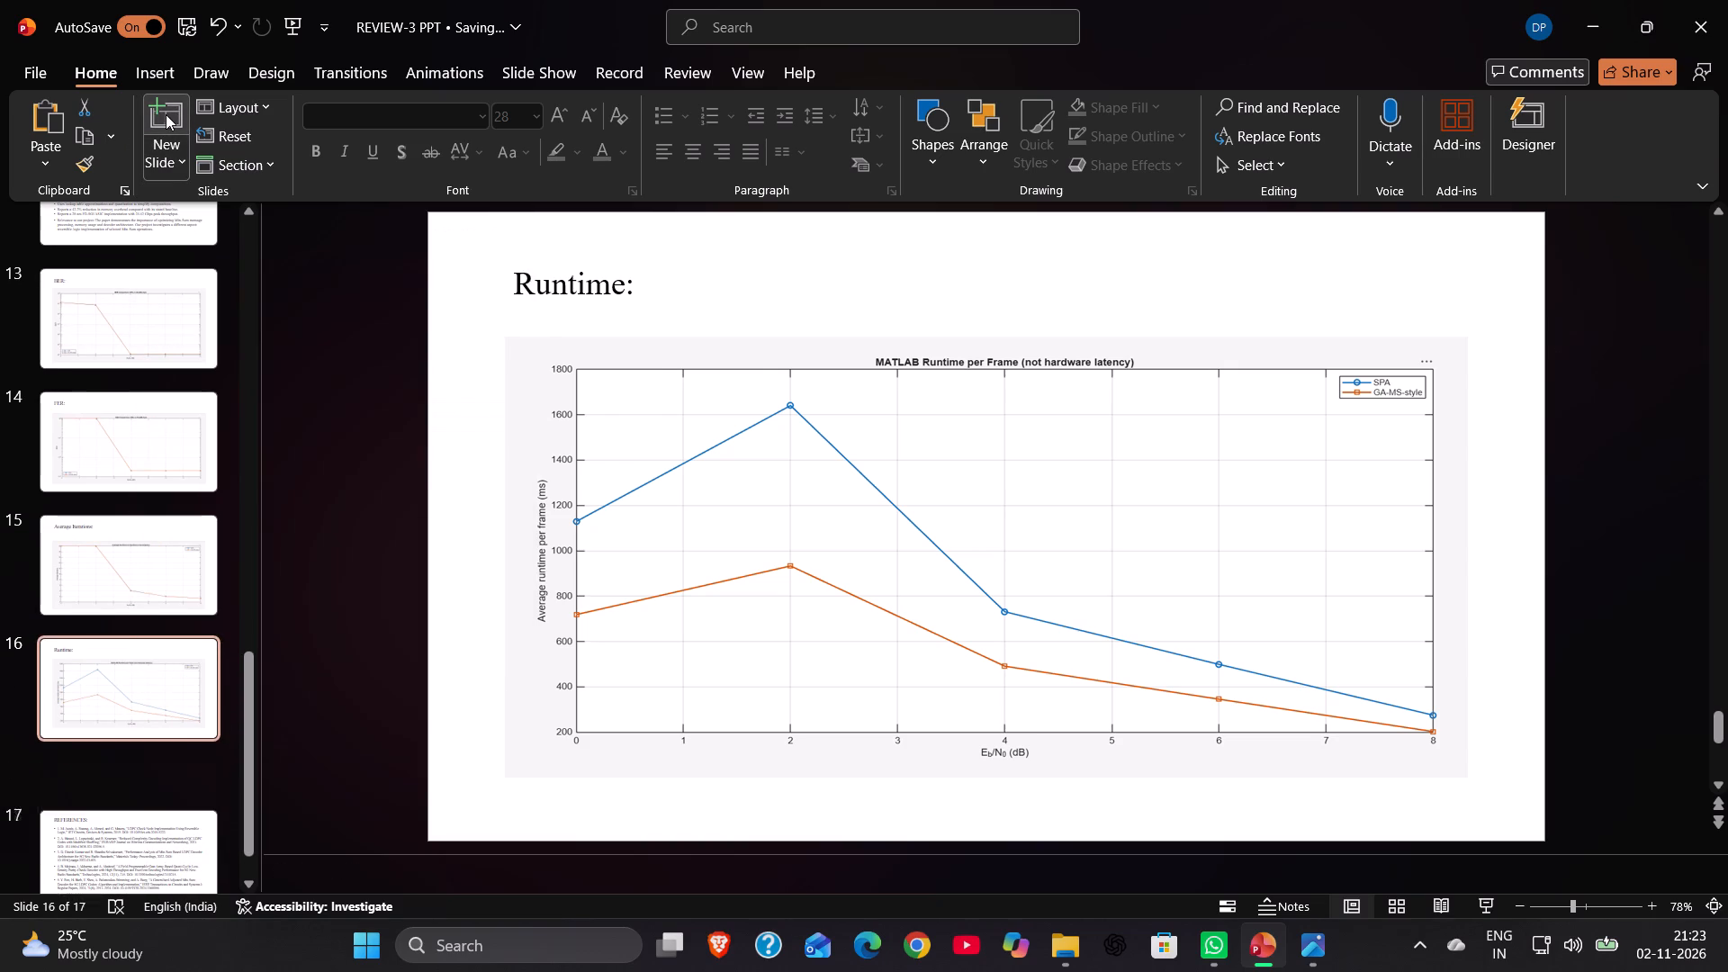
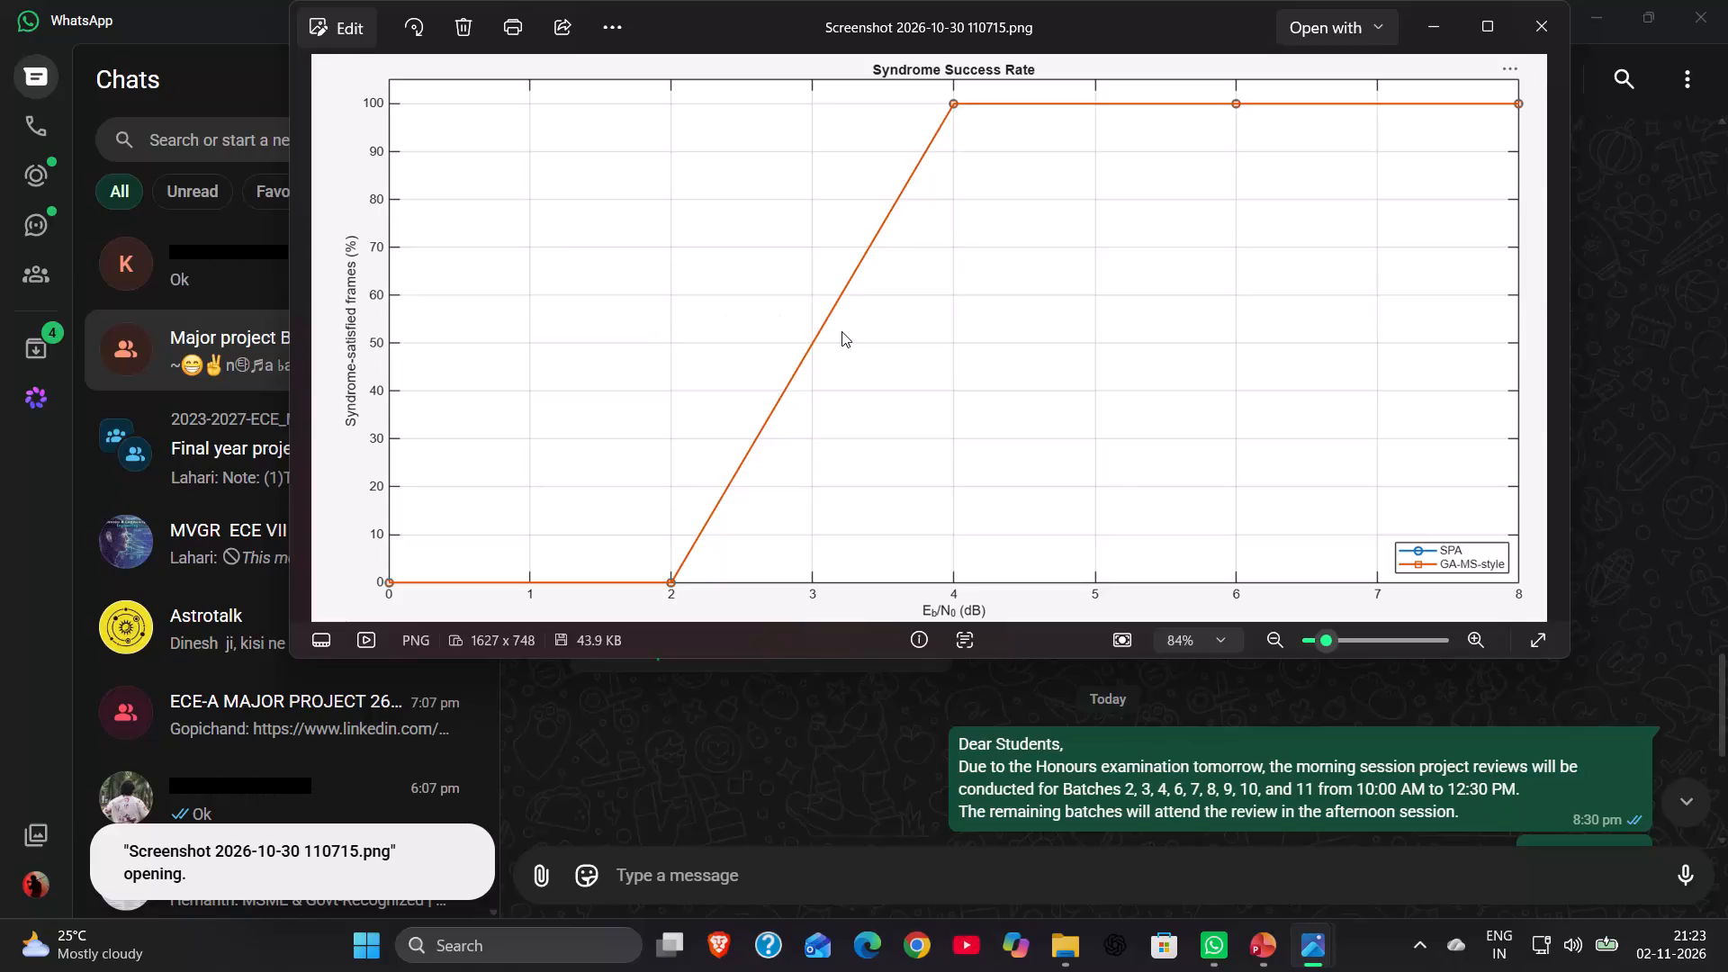
Copy the Syndrome Success Rate graph image from the opened screenshot.
{"action": "key", "text": "ctrl+c"}
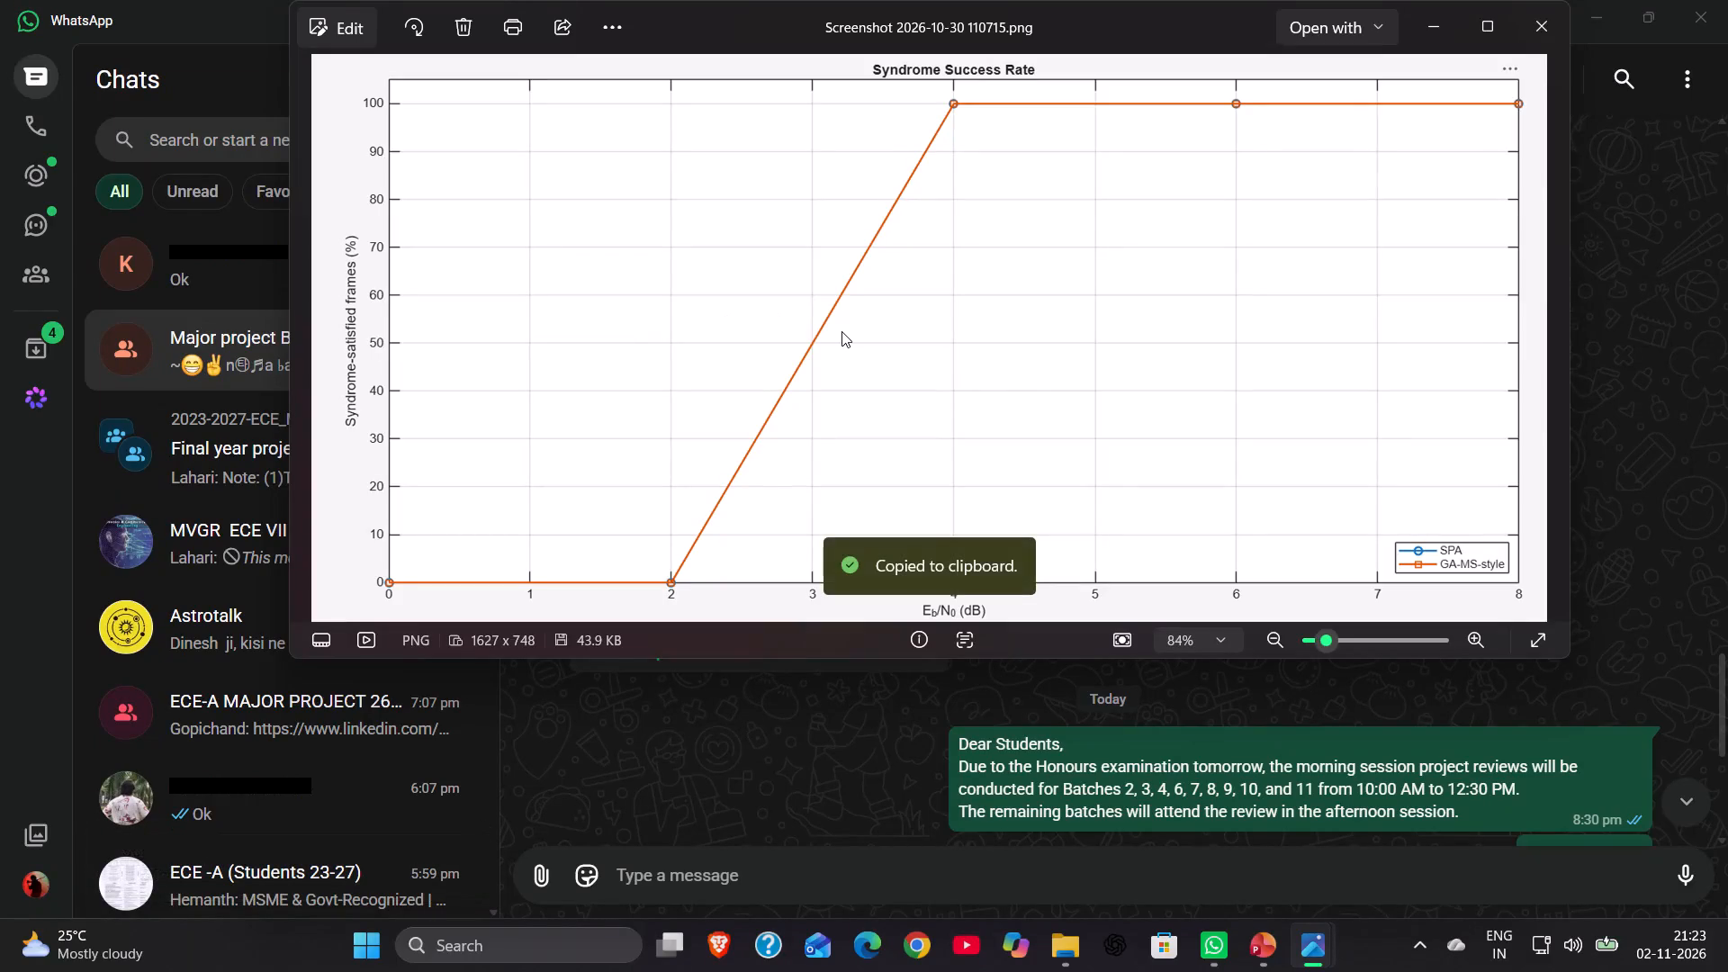
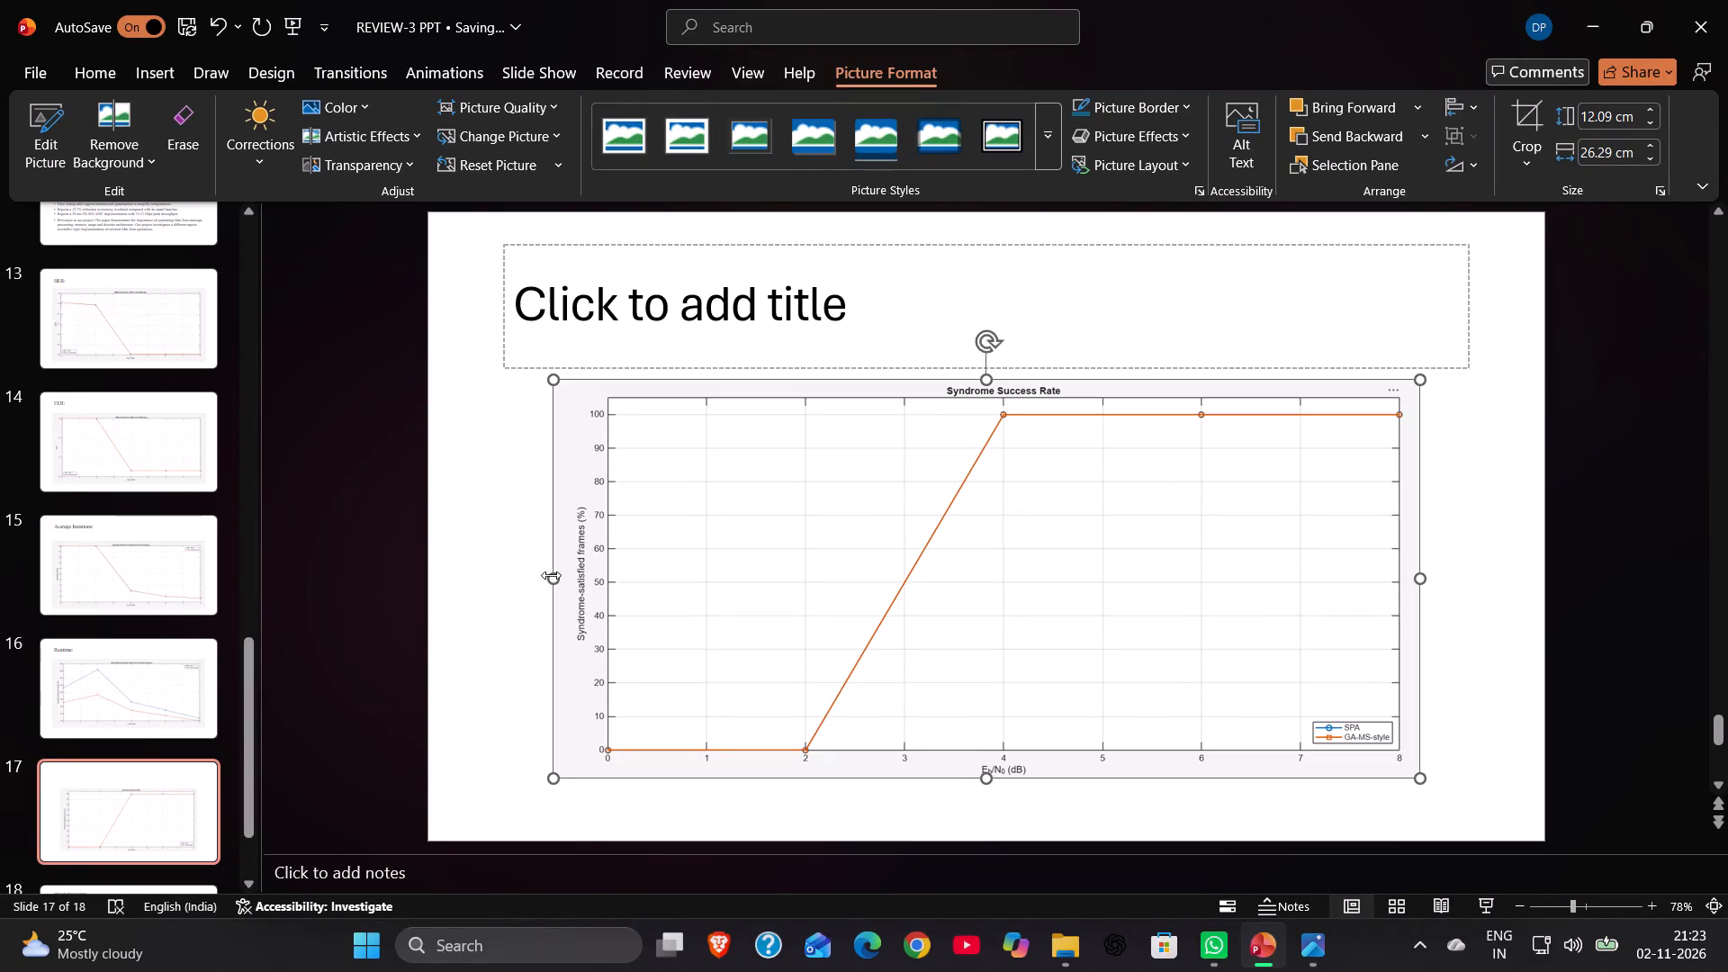
Widen the Syndrome Success Rate graph on slide 17 on both sides to roughly match the title placeholder's width, keeping its height.
{"action": "left_click_drag", "start_coordinate": [553, 578], "coordinate": [531, 566]}
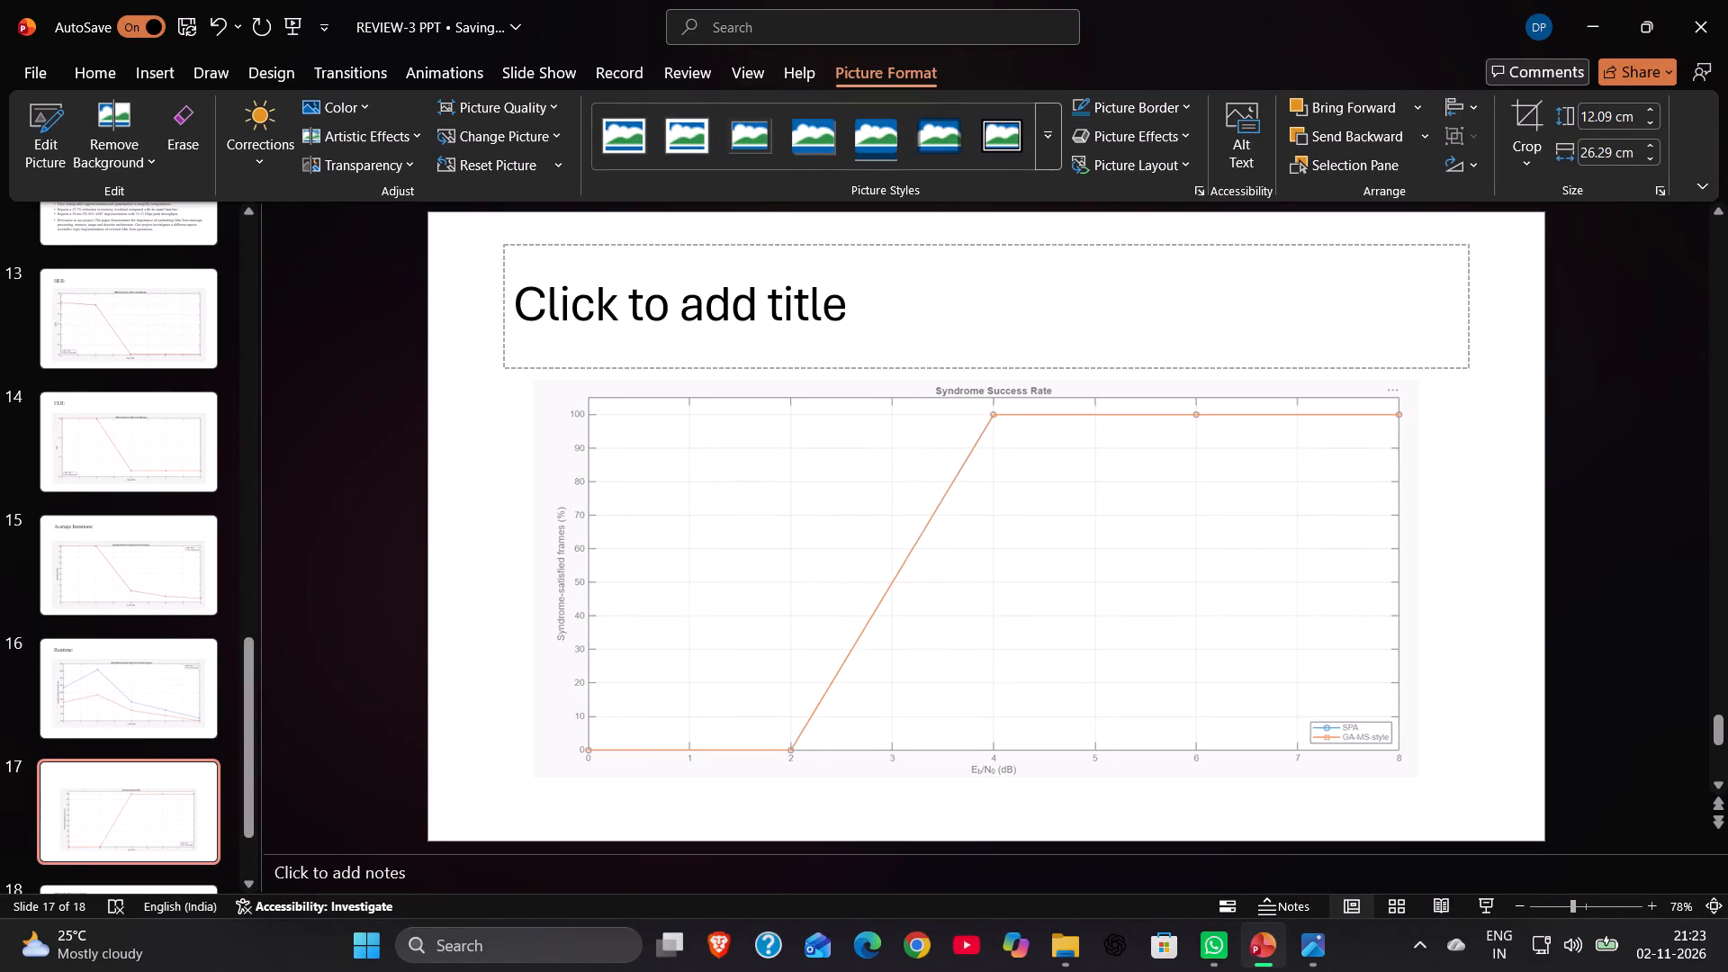
{"action": "left_click_drag", "start_coordinate": [531, 566], "coordinate": [498, 576]}
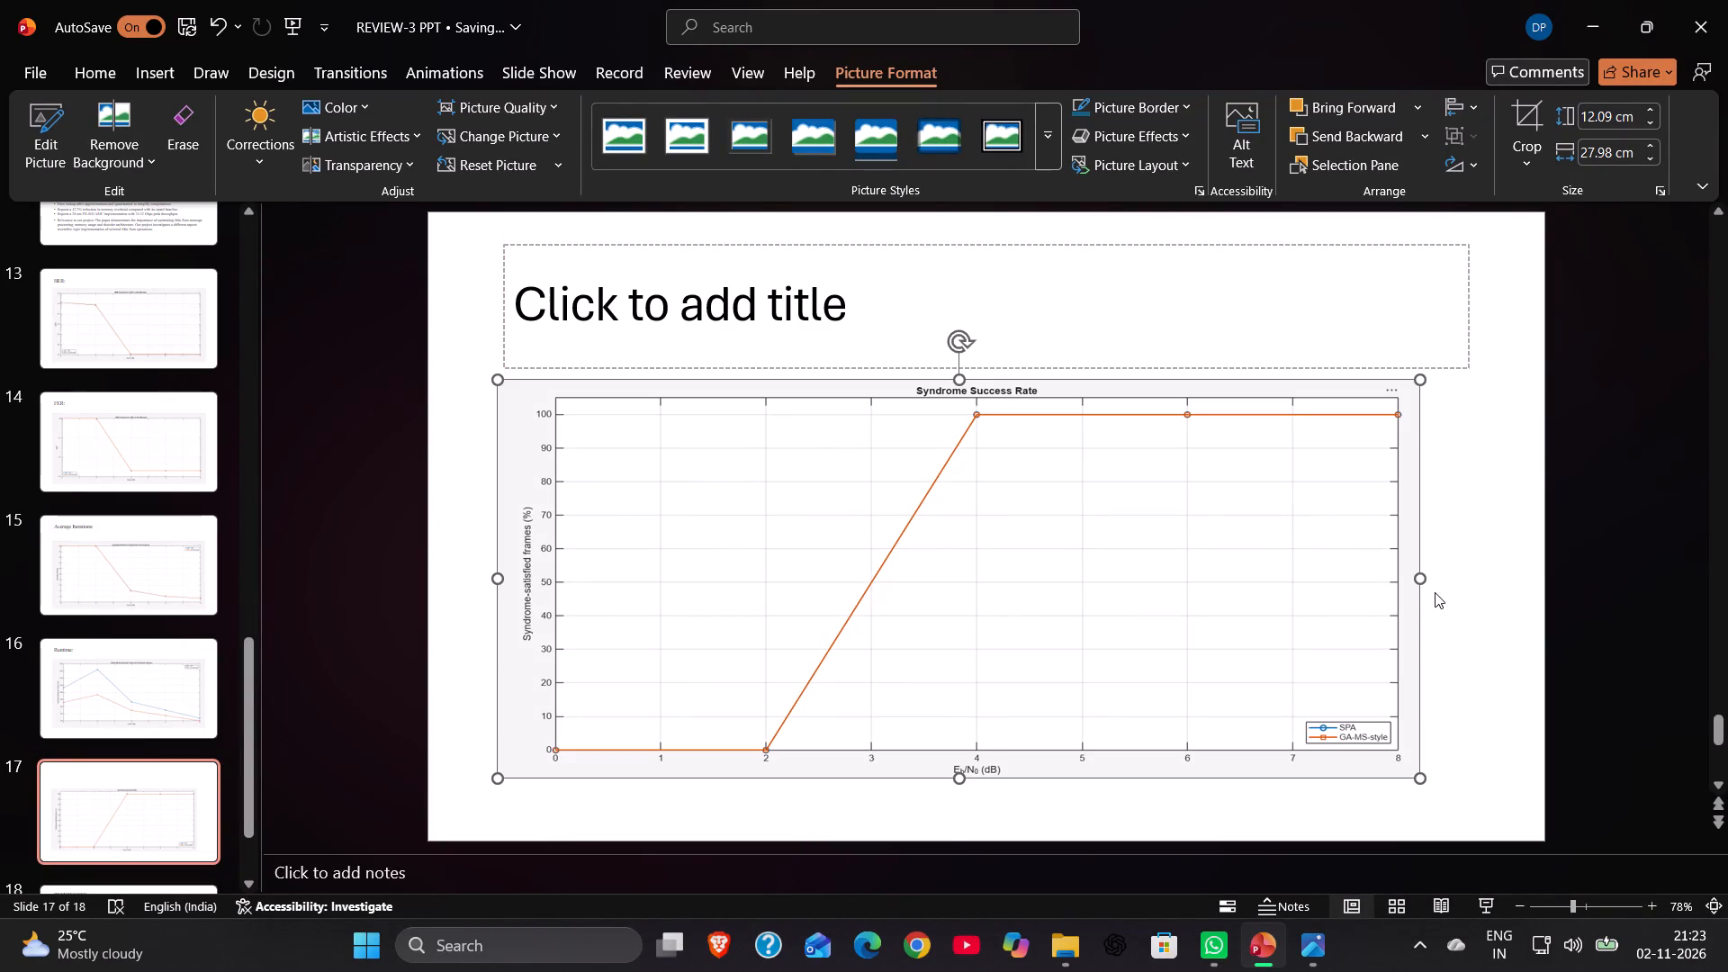
{"action": "left_click_drag", "start_coordinate": [1419, 577], "coordinate": [1470, 572]}
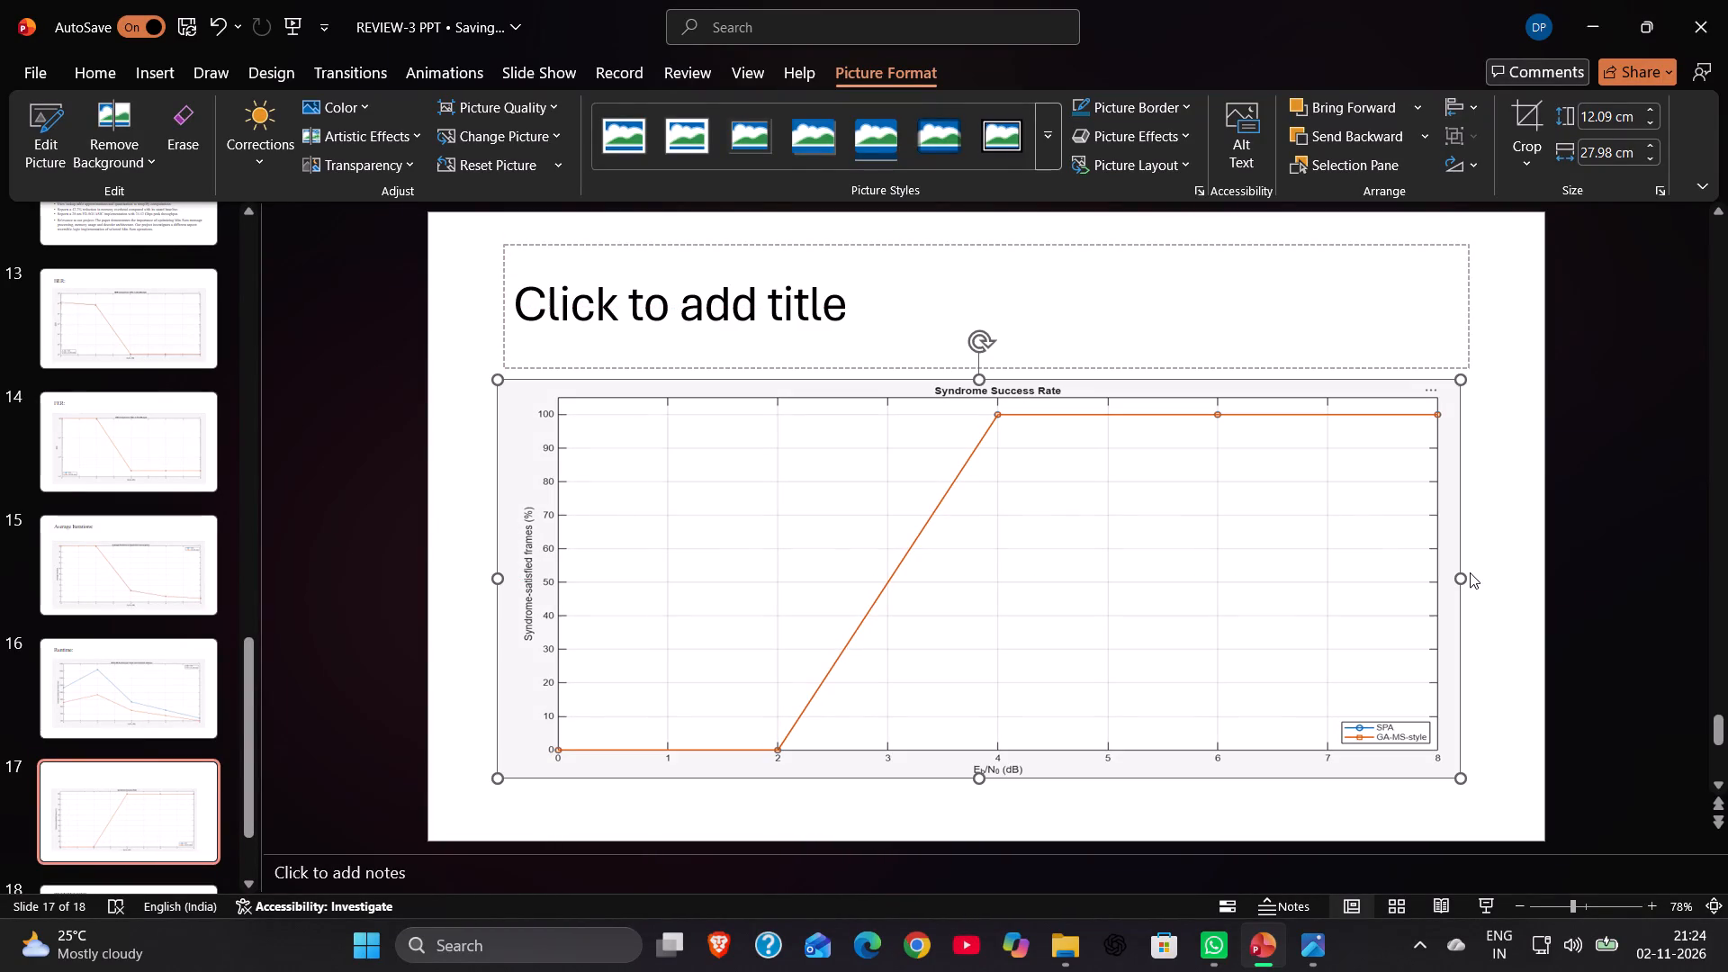
Open slide 17's empty title placeholder above the Syndrome Success Rate graph for text entry.
{"action": "left_click_drag", "start_coordinate": [684, 292], "coordinate": [950, 377]}
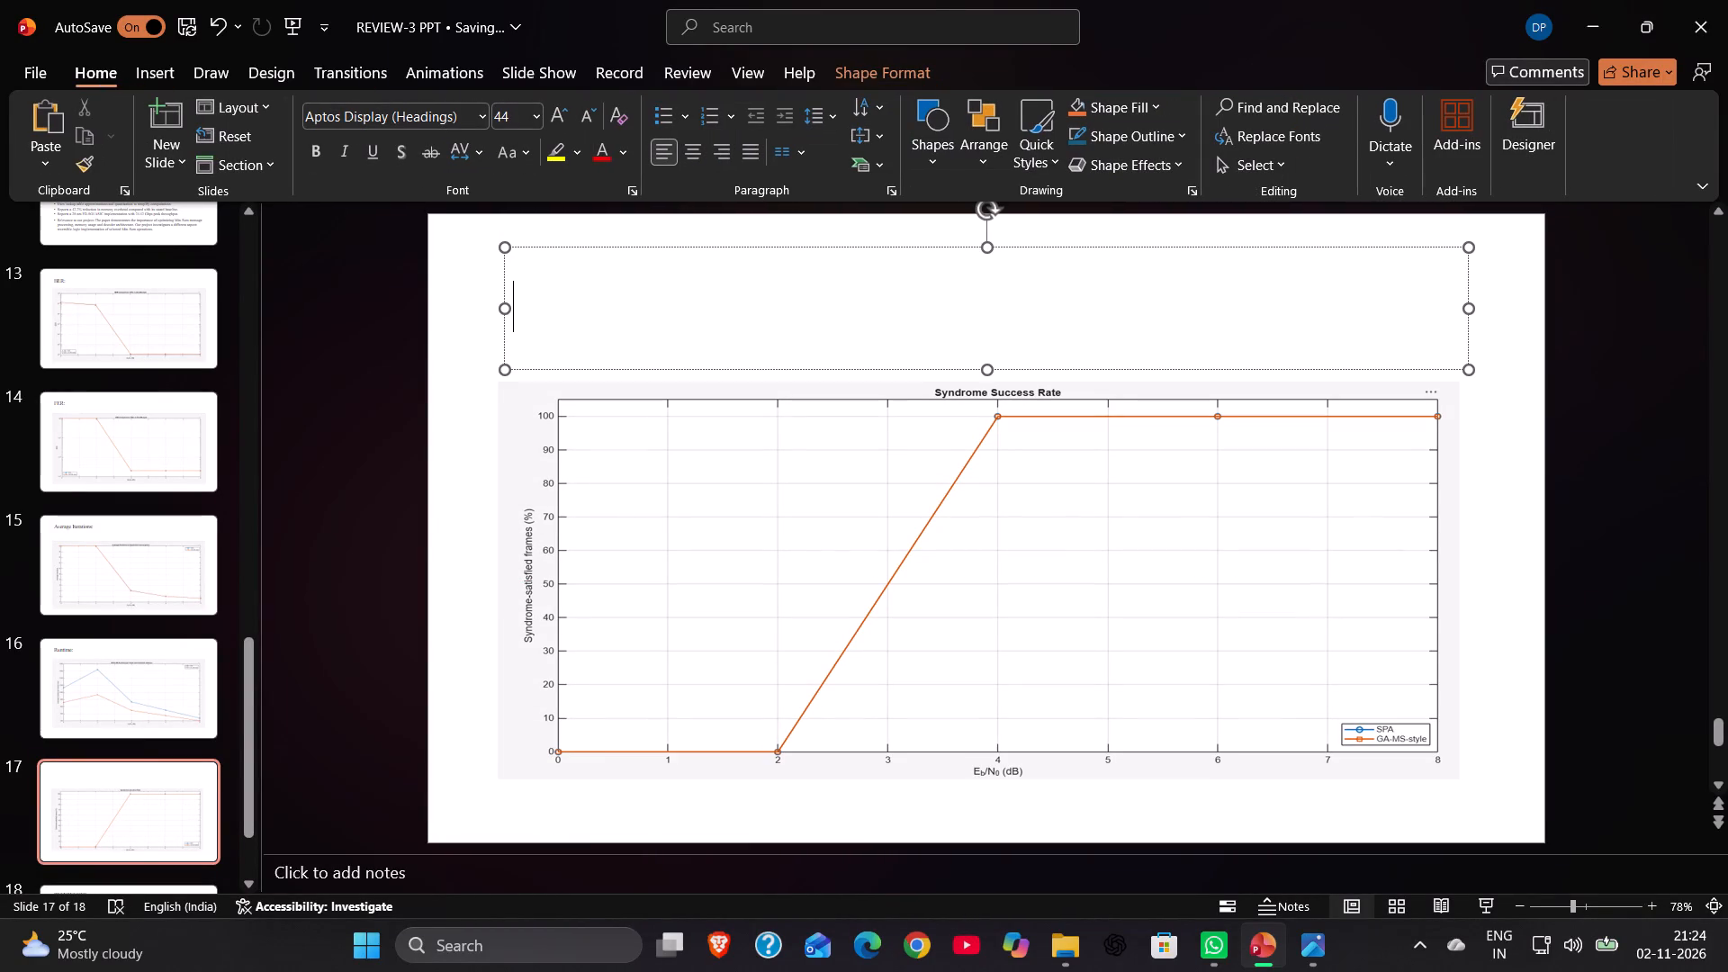
Reduce the height of slide 17's empty title placeholder from its bottom edge, leaving a gap above the graph.
{"action": "left_click_drag", "start_coordinate": [950, 377], "coordinate": [986, 372]}
{"action": "left_click_drag", "start_coordinate": [986, 372], "coordinate": [978, 346]}
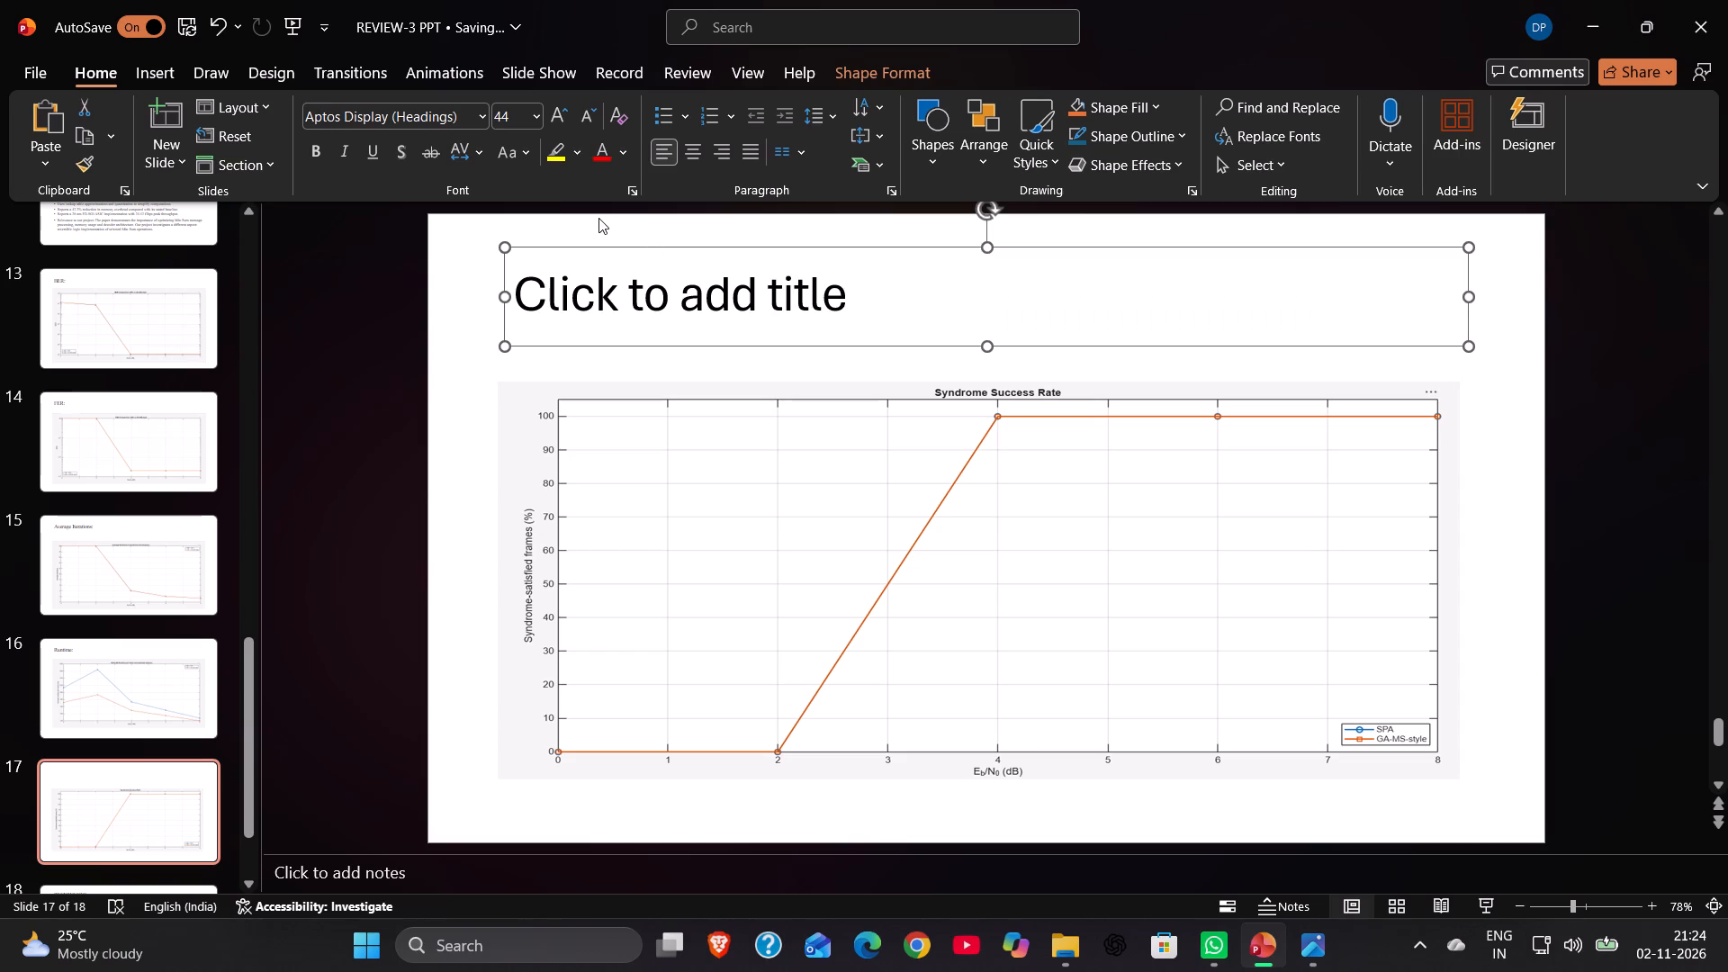
Enter "Syndrome Success Rate:" as the title of slide 17.
{"action": "left_click", "coordinate": [598, 274]}
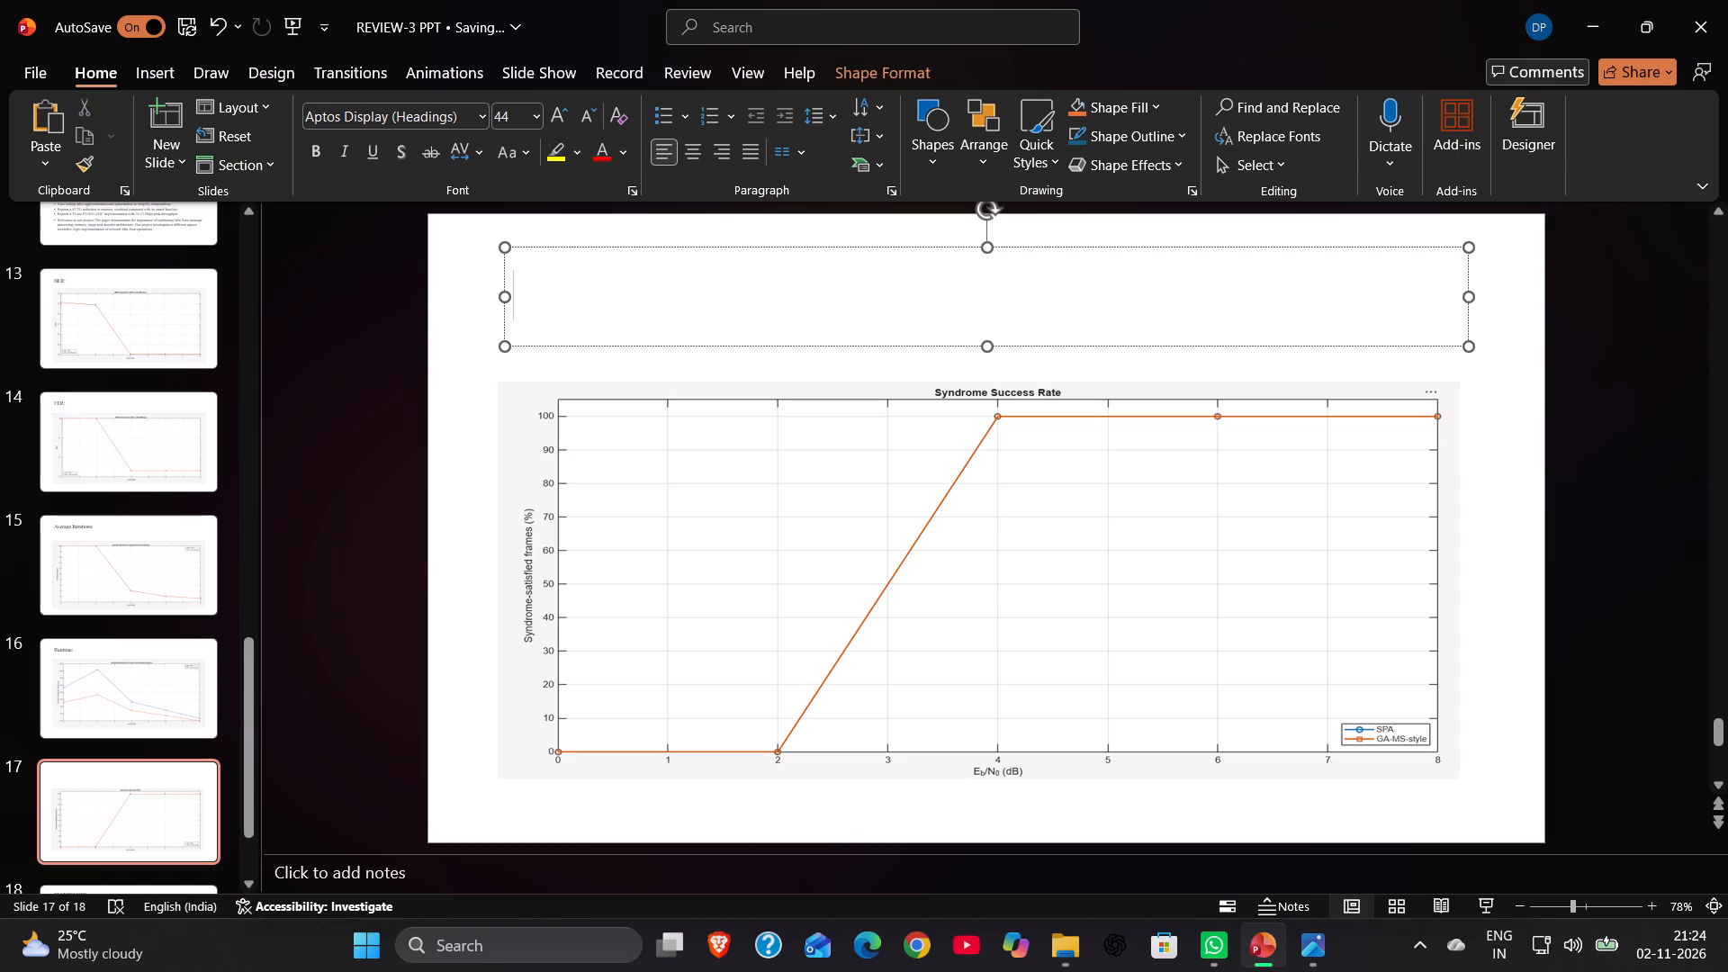
{"action": "key", "text": "shift+s"}
{"action": "type", "text": "yn"}
{"action": "type", "text": "drome"}
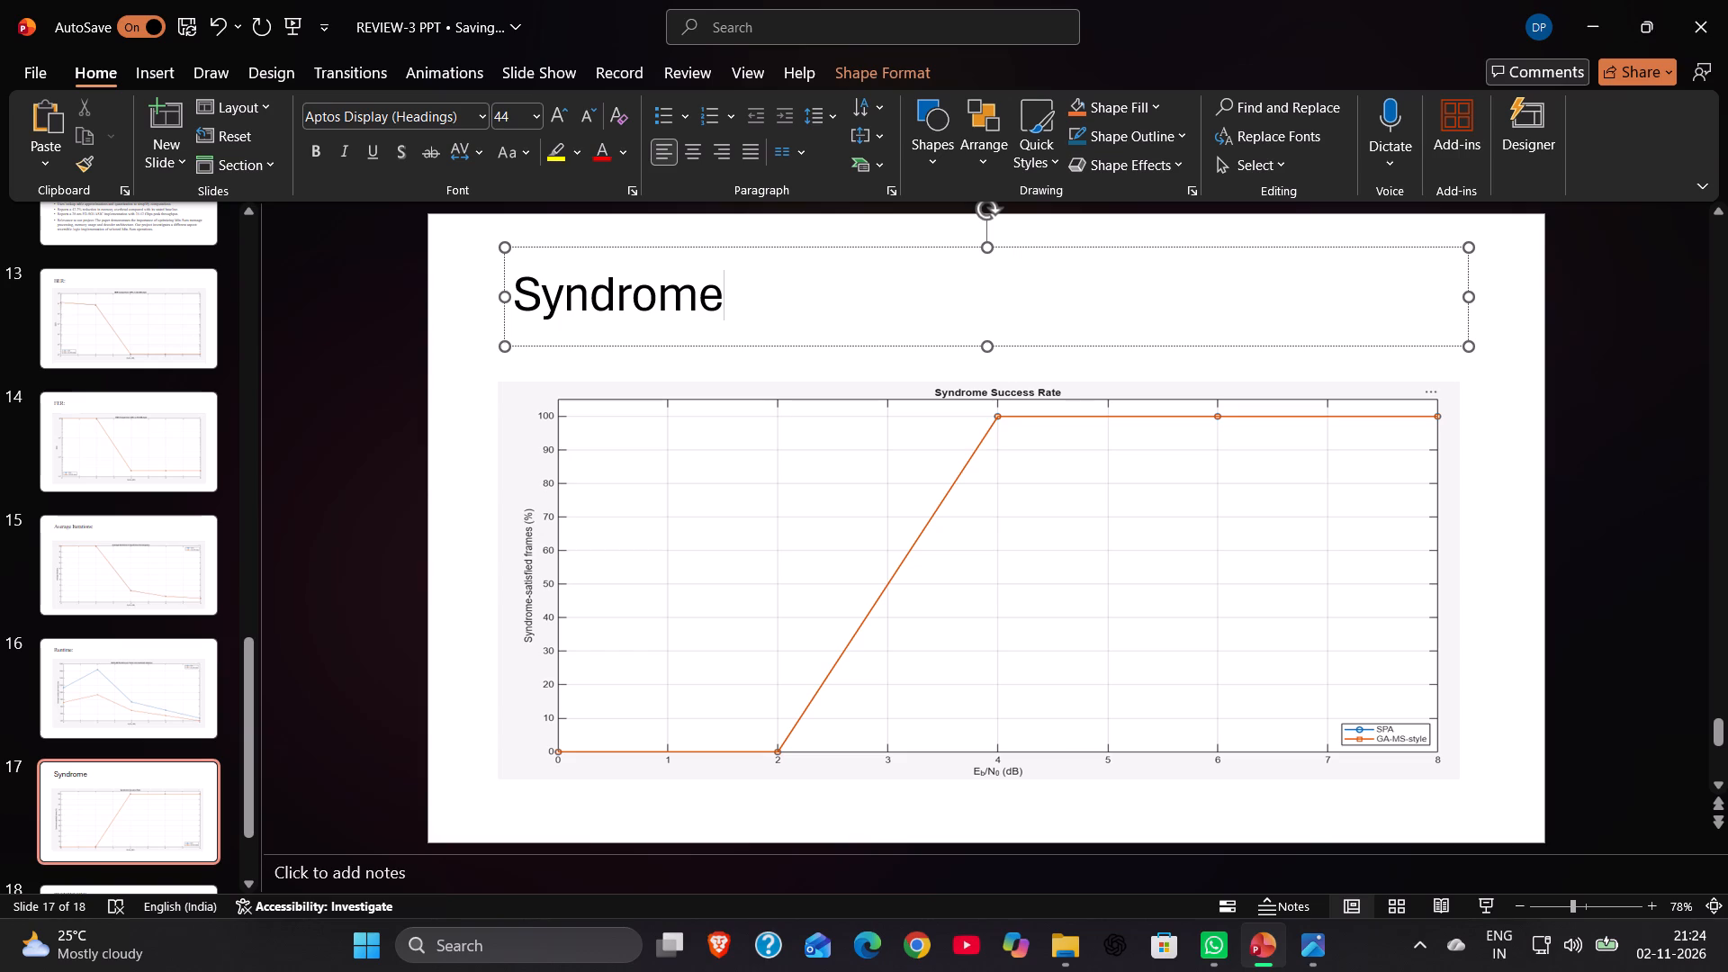
{"action": "key", "text": "space"}
{"action": "scroll", "coordinate": [705, 554], "scroll_direction": "up", "scroll_amount": 2, "text": "ctrl"}
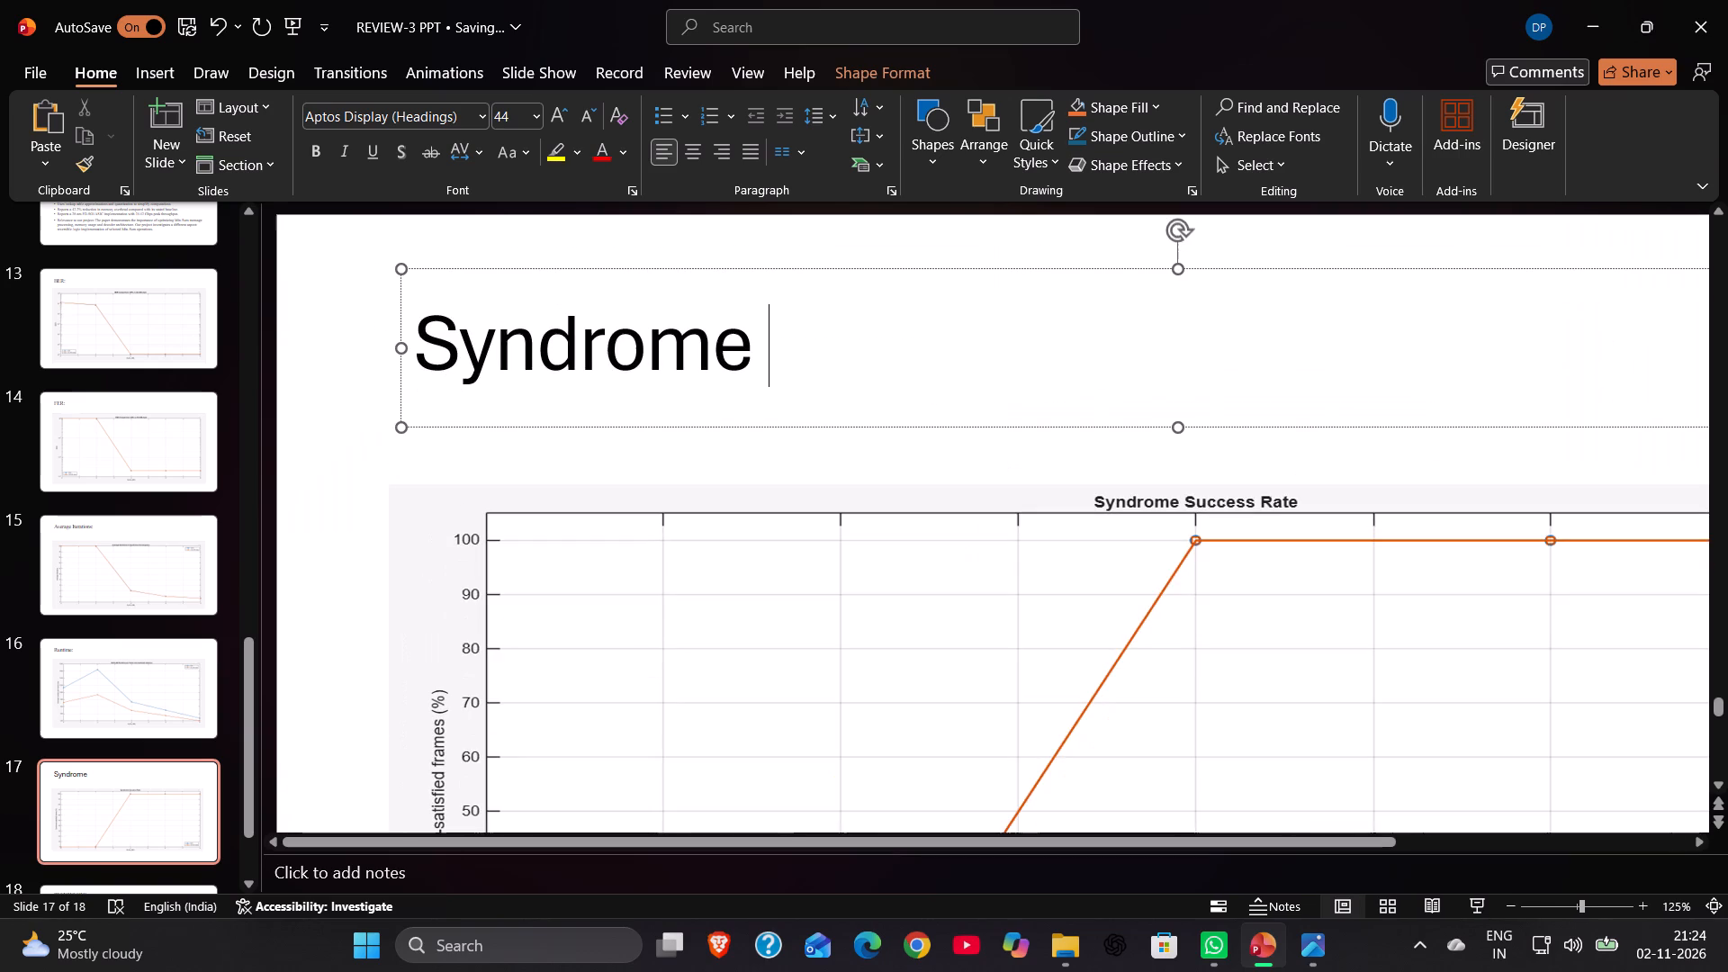
{"action": "scroll", "coordinate": [705, 554], "scroll_direction": "down", "scroll_amount": 1, "text": "ctrl"}
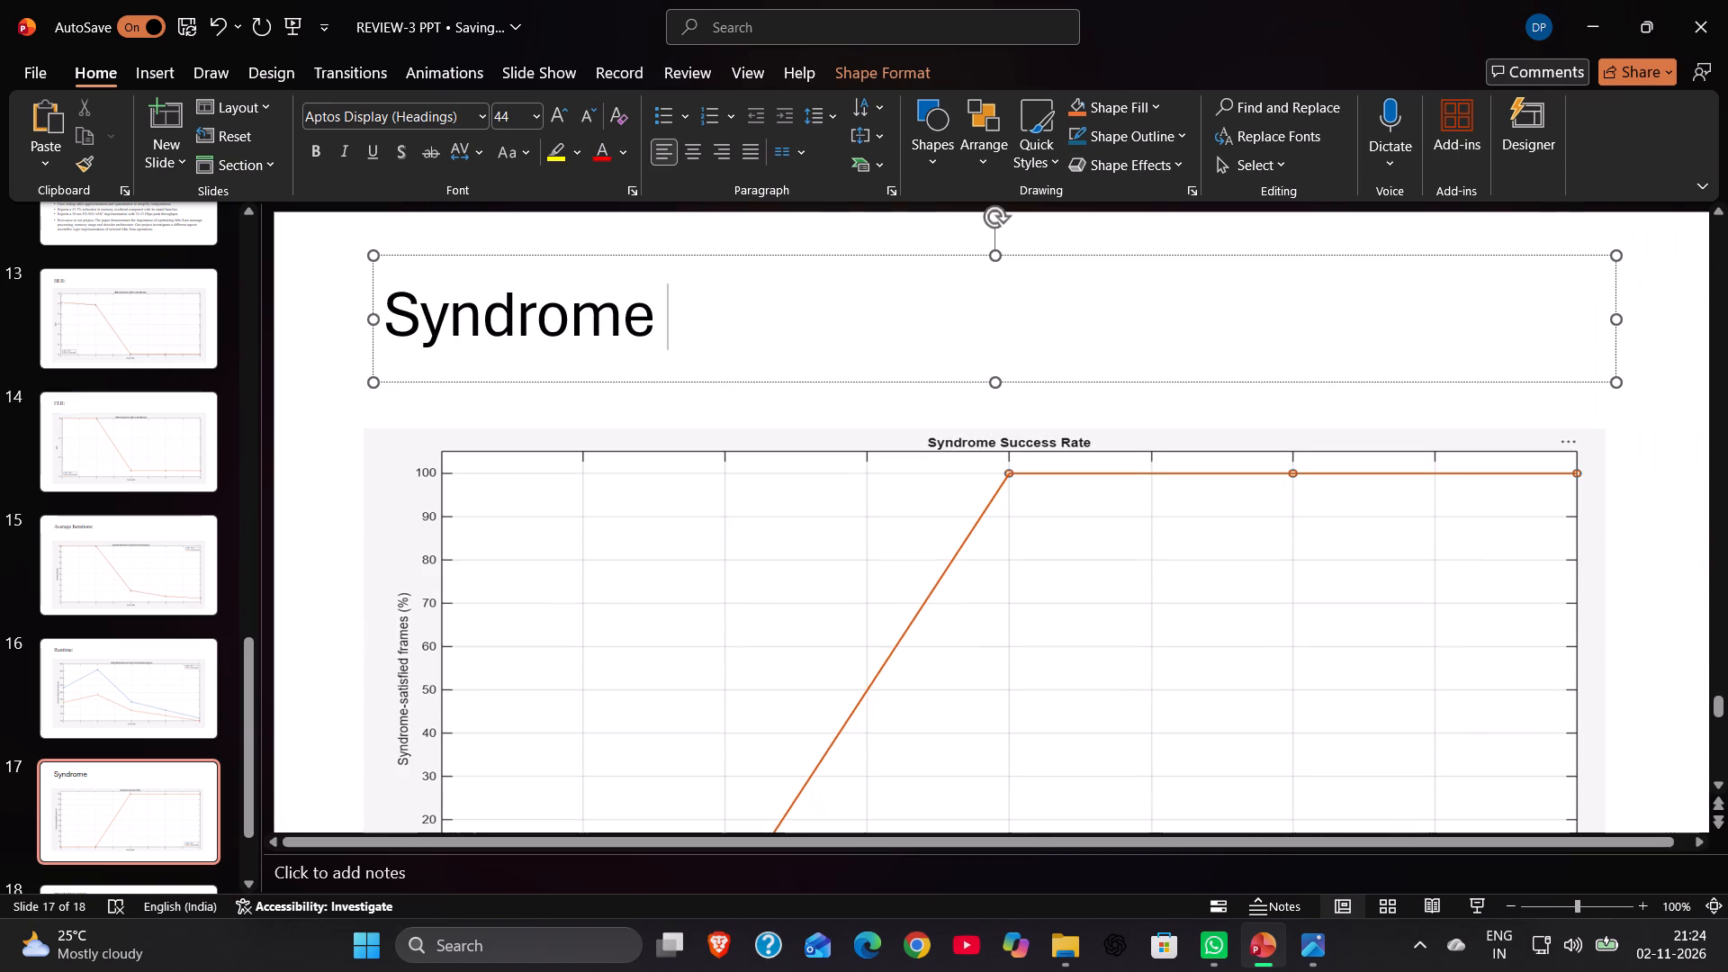
{"action": "type", "text": "Sucess"}
{"action": "key", "text": "space"}
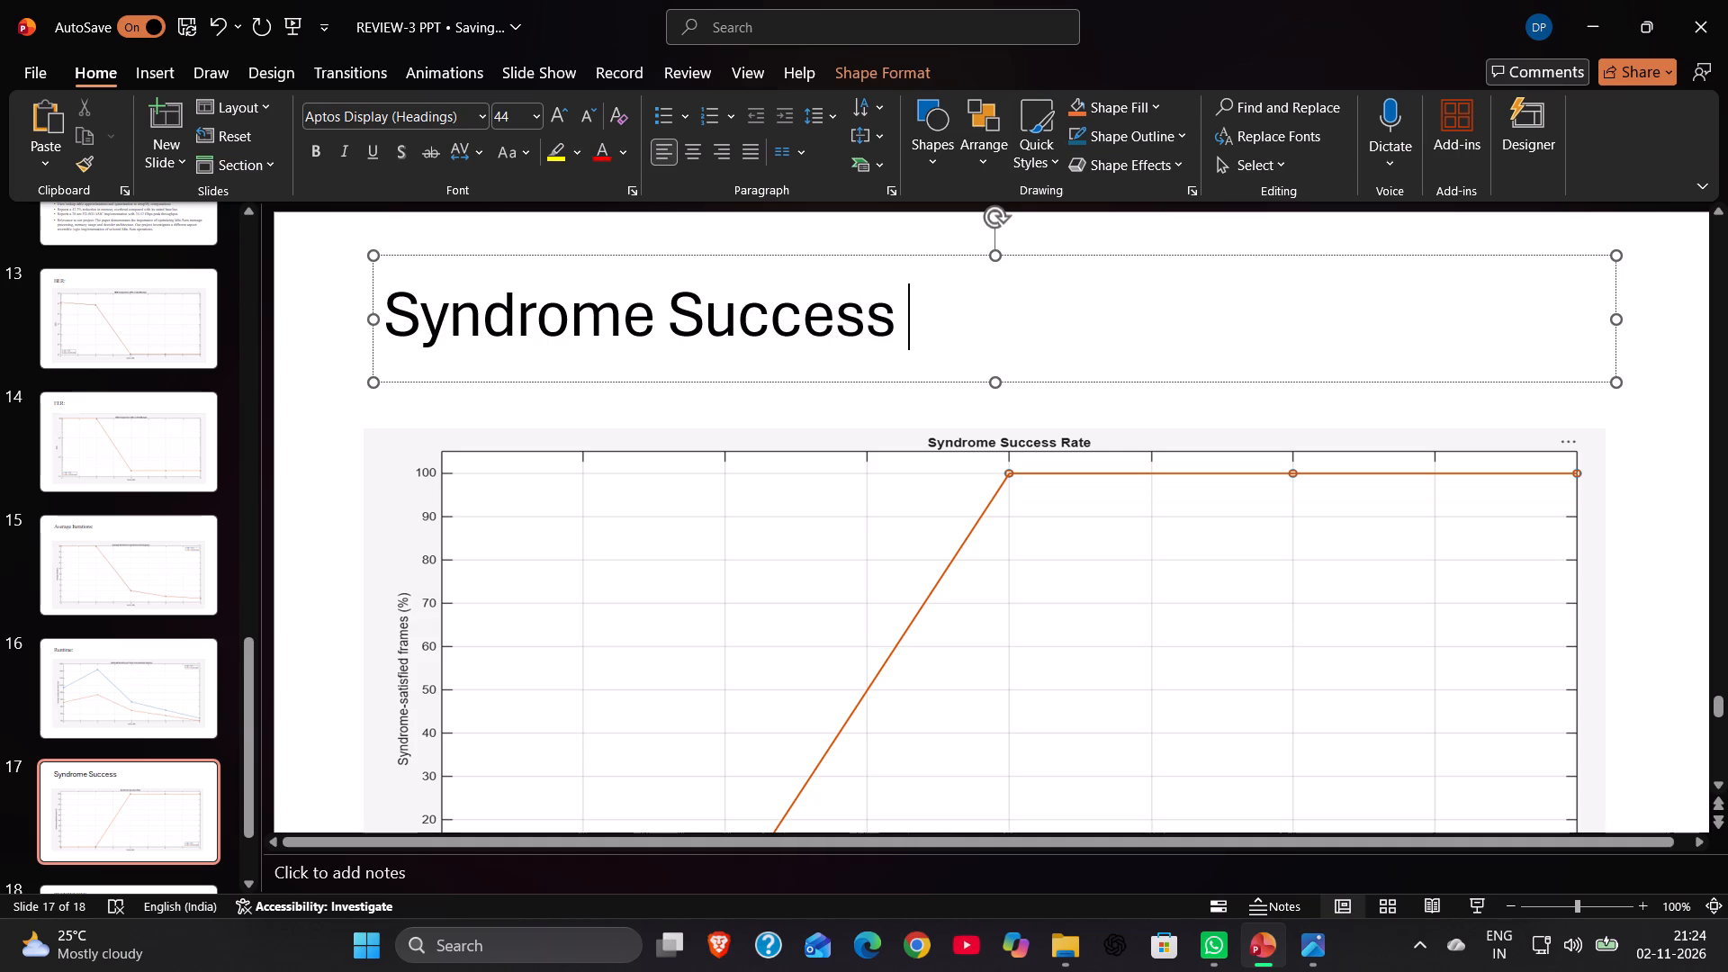
{"action": "key", "text": "shift+r"}
{"action": "type", "text": "ate"}
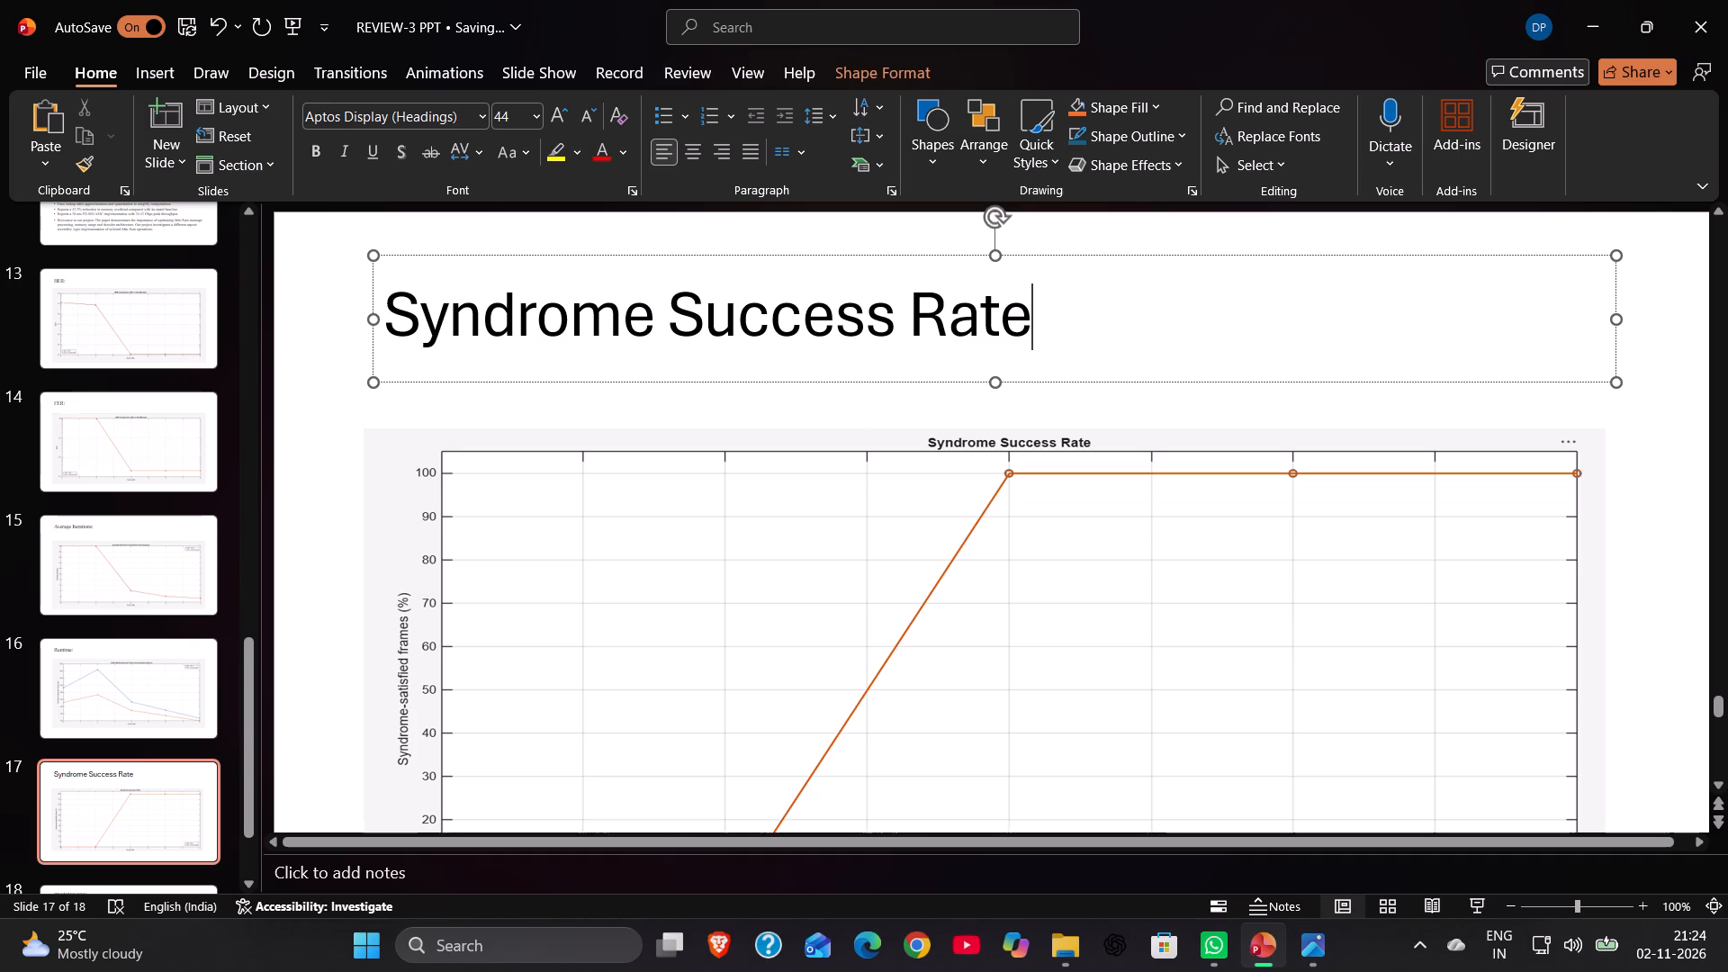
{"action": "key", "text": "shift+colon"}
Format slide 17's whole title in Times New Roman at size 28.
{"action": "key", "text": "ctrl+a"}
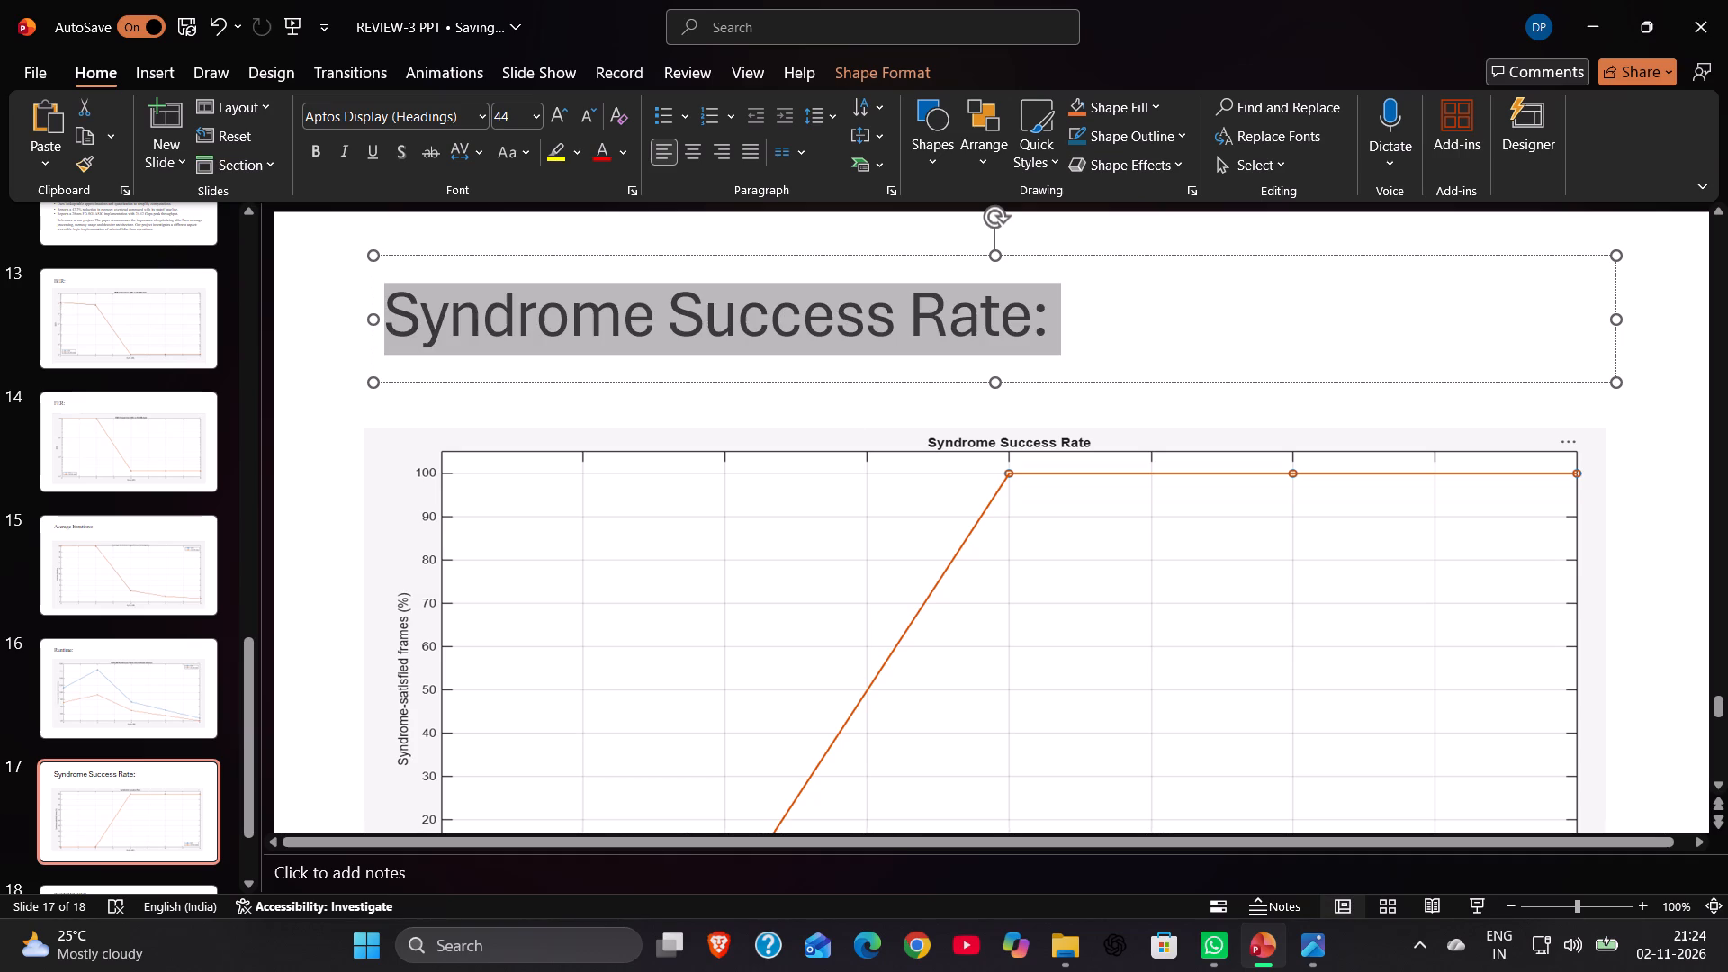
{"action": "left_click", "coordinate": [482, 119]}
{"action": "left_click", "coordinate": [460, 266]}
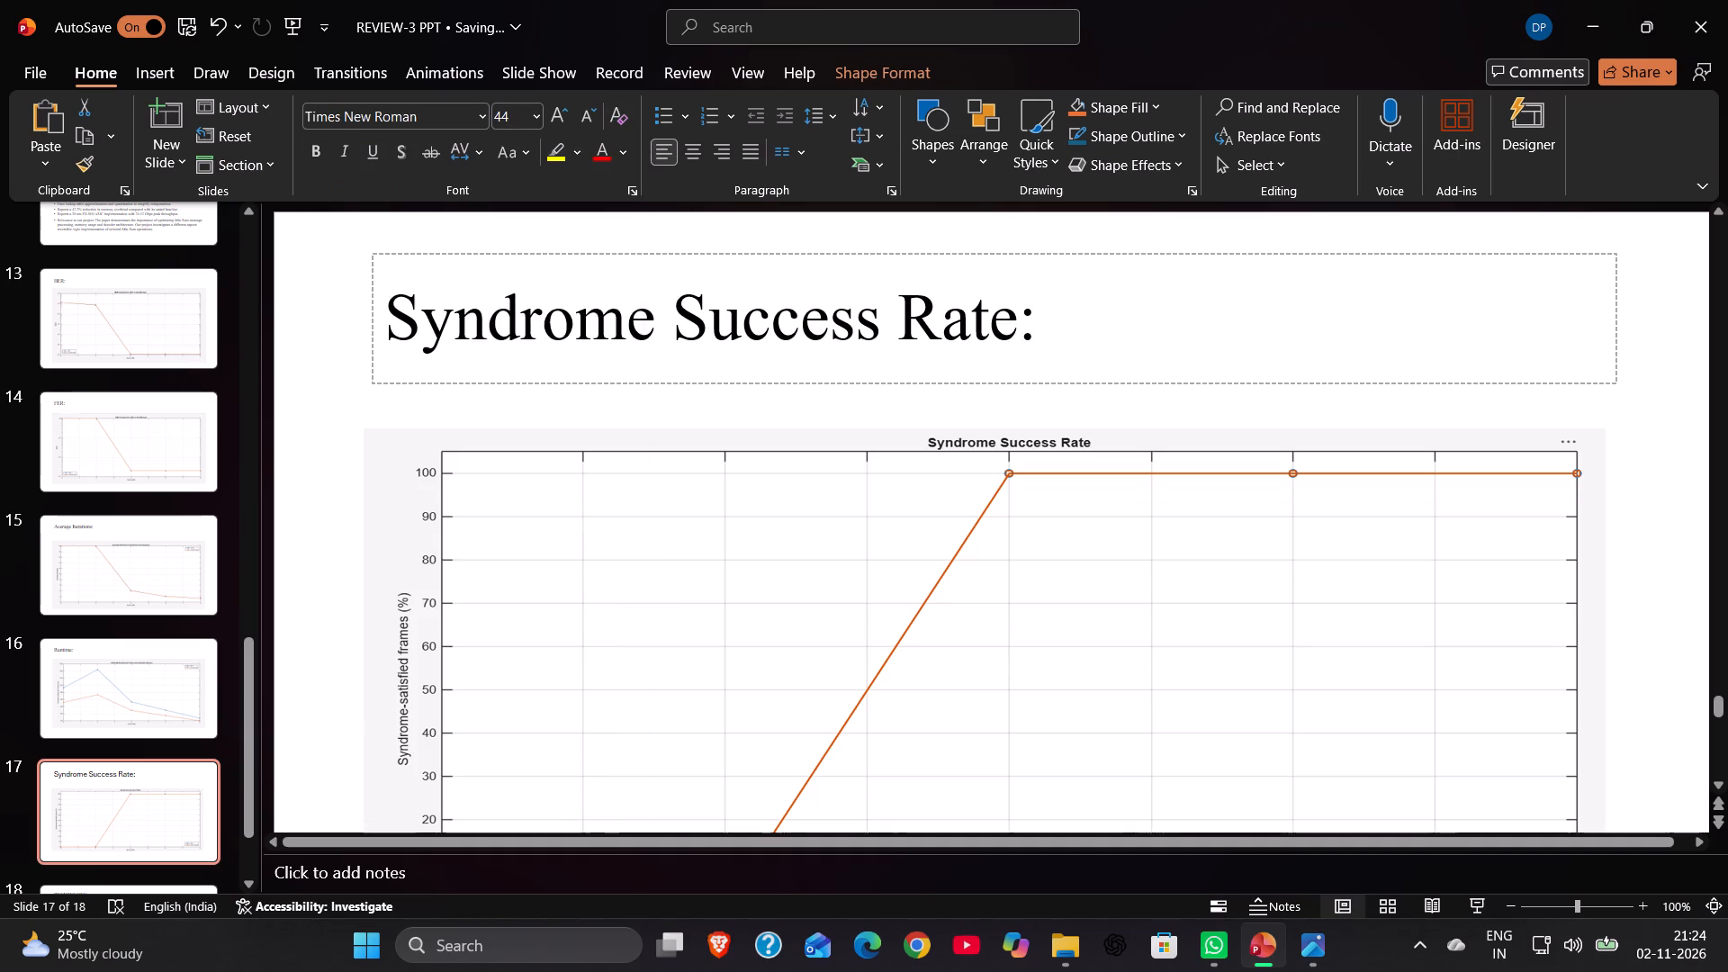
{"action": "left_click", "coordinate": [532, 120]}
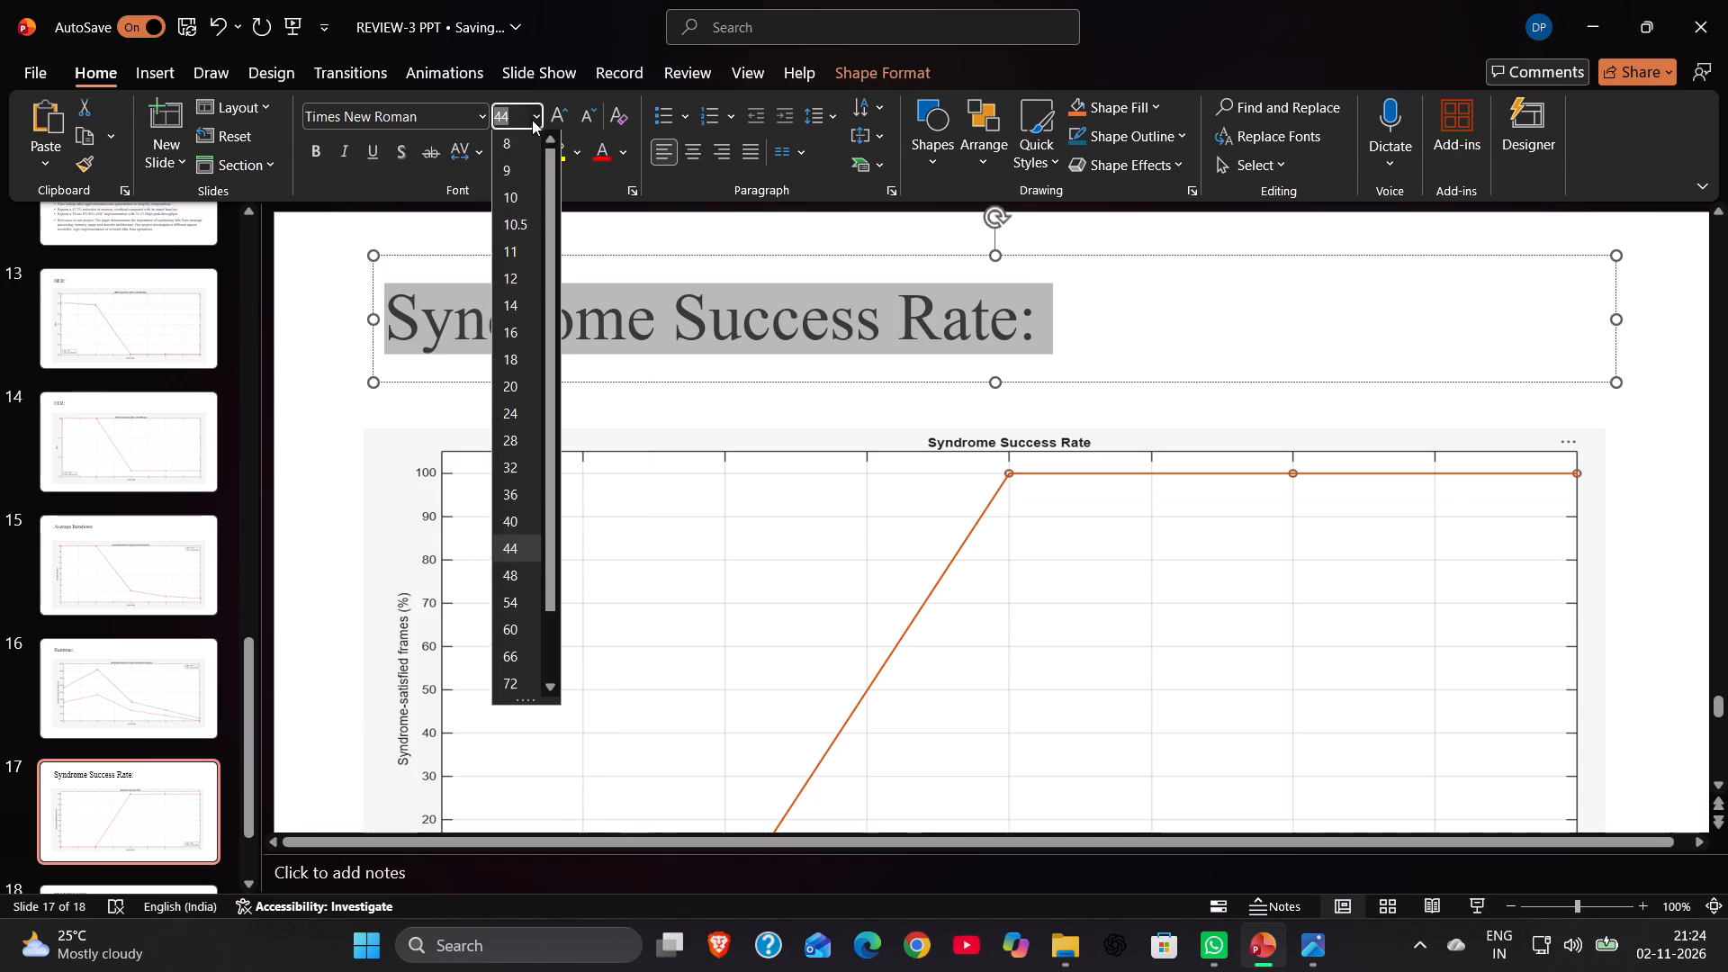
{"action": "left_click", "coordinate": [529, 436]}
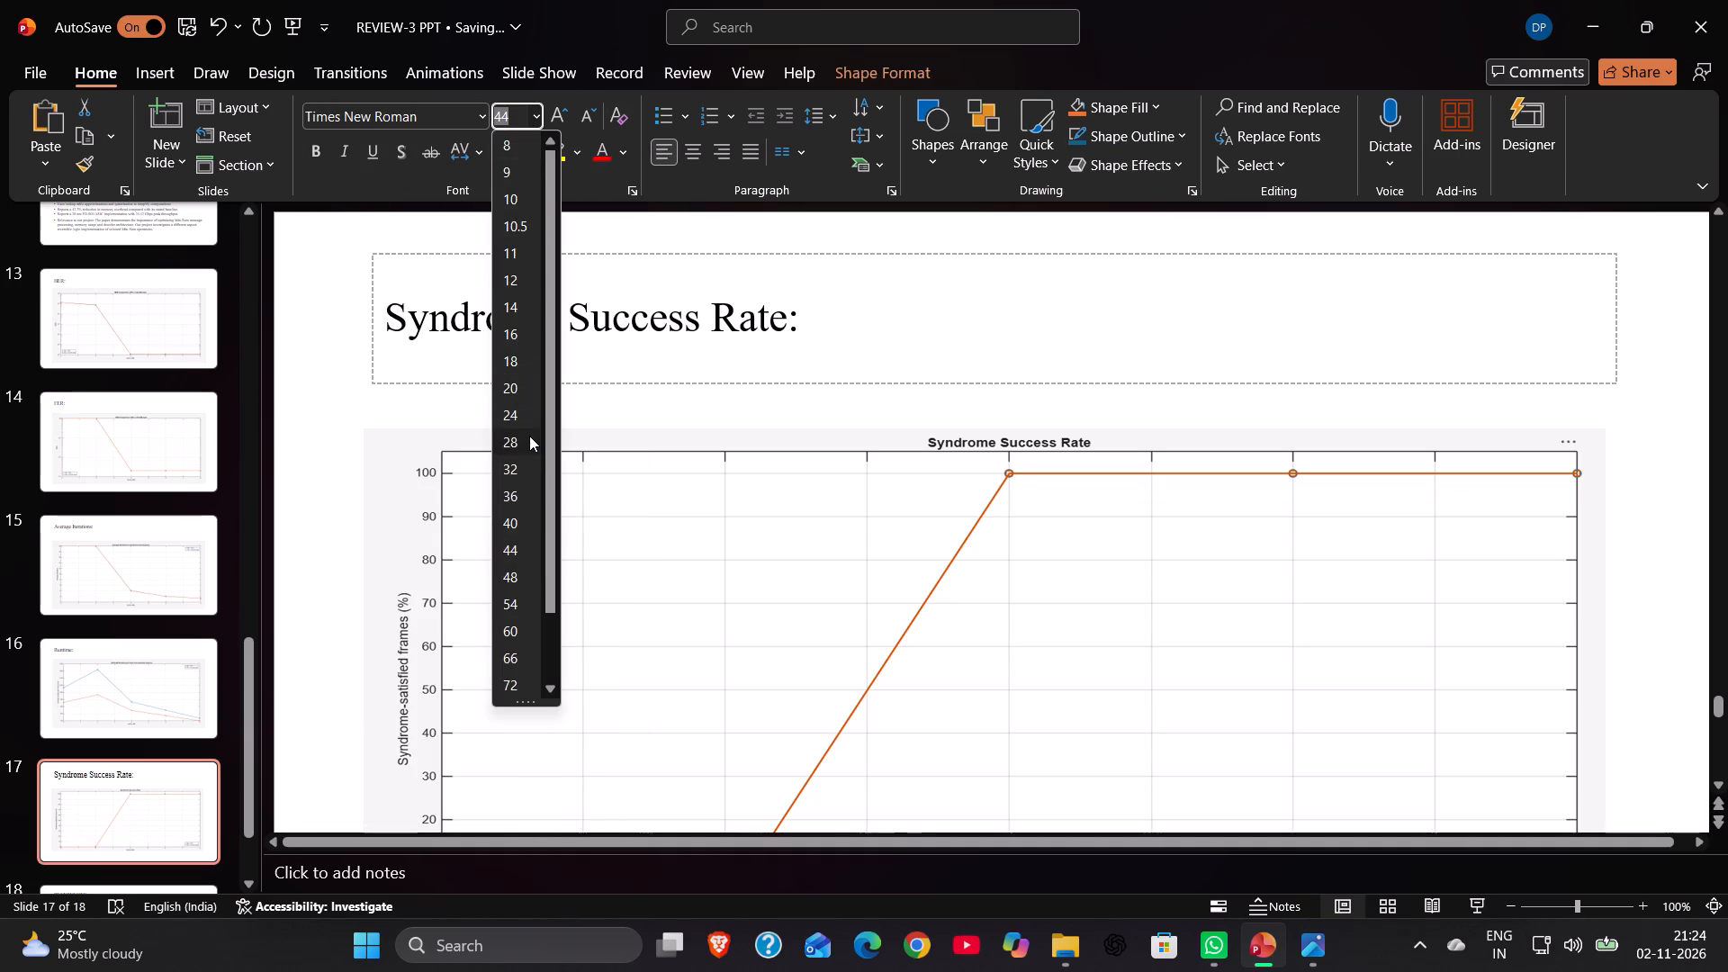
Stretch the syndrome success rate graph on slide 17 upward so its top edge sits closer to the title.
{"action": "left_click", "coordinate": [831, 491]}
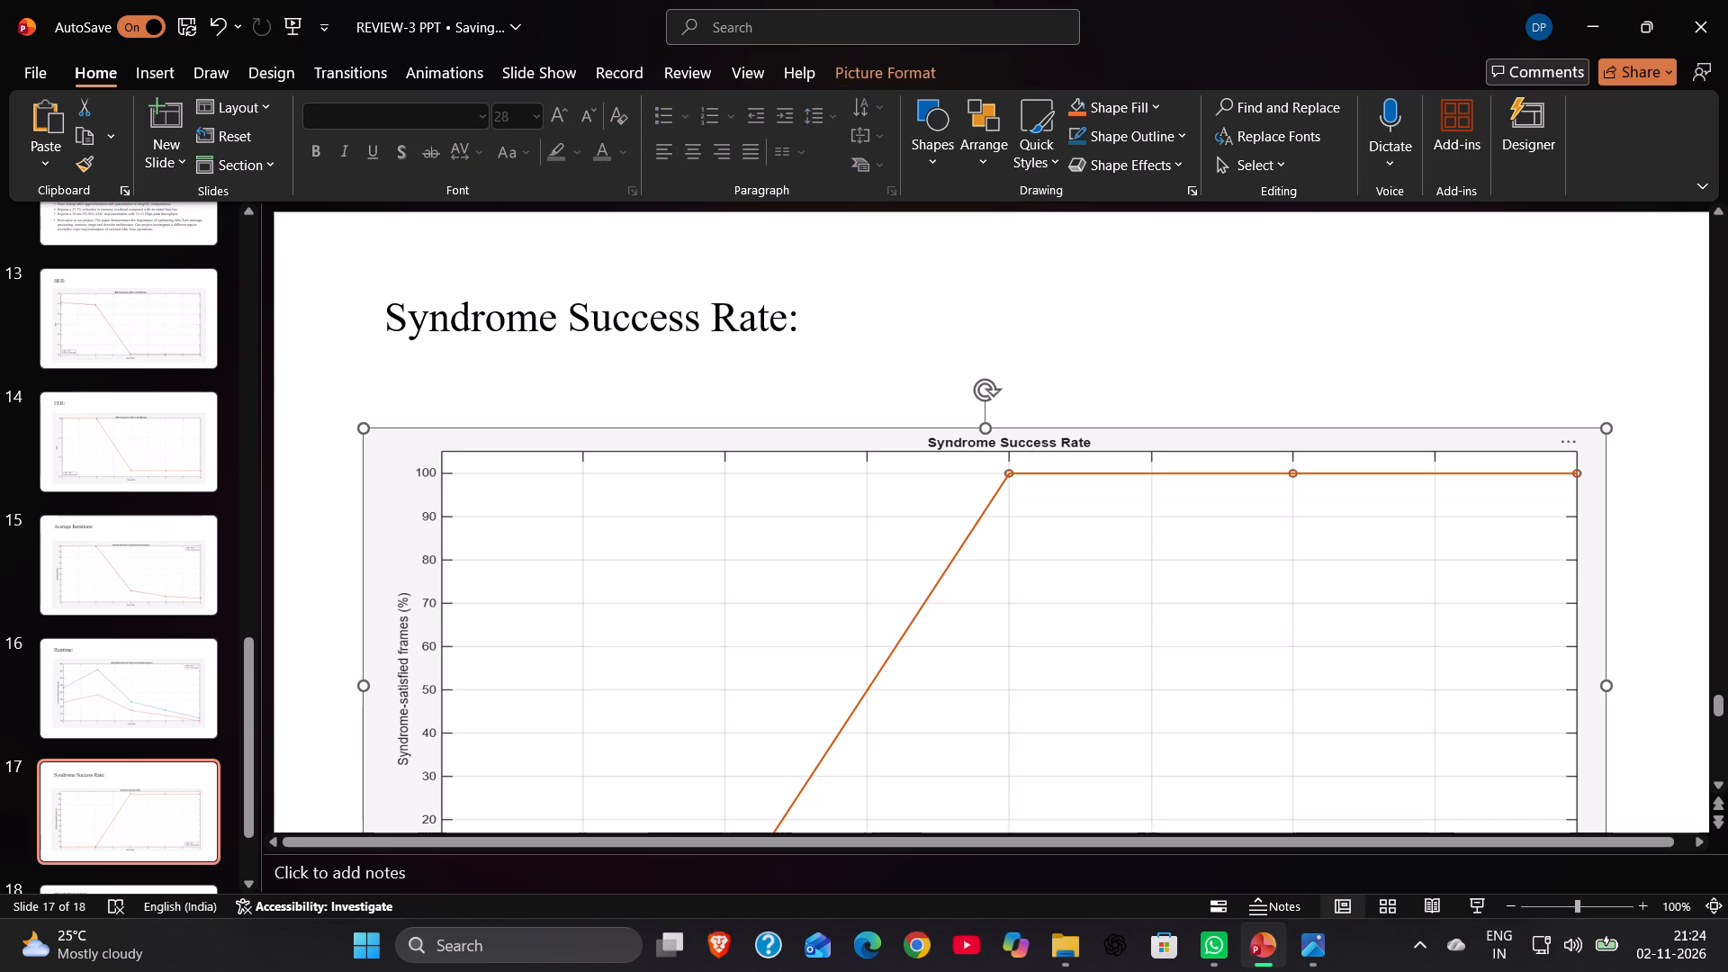
{"action": "left_click_drag", "start_coordinate": [989, 427], "coordinate": [976, 390]}
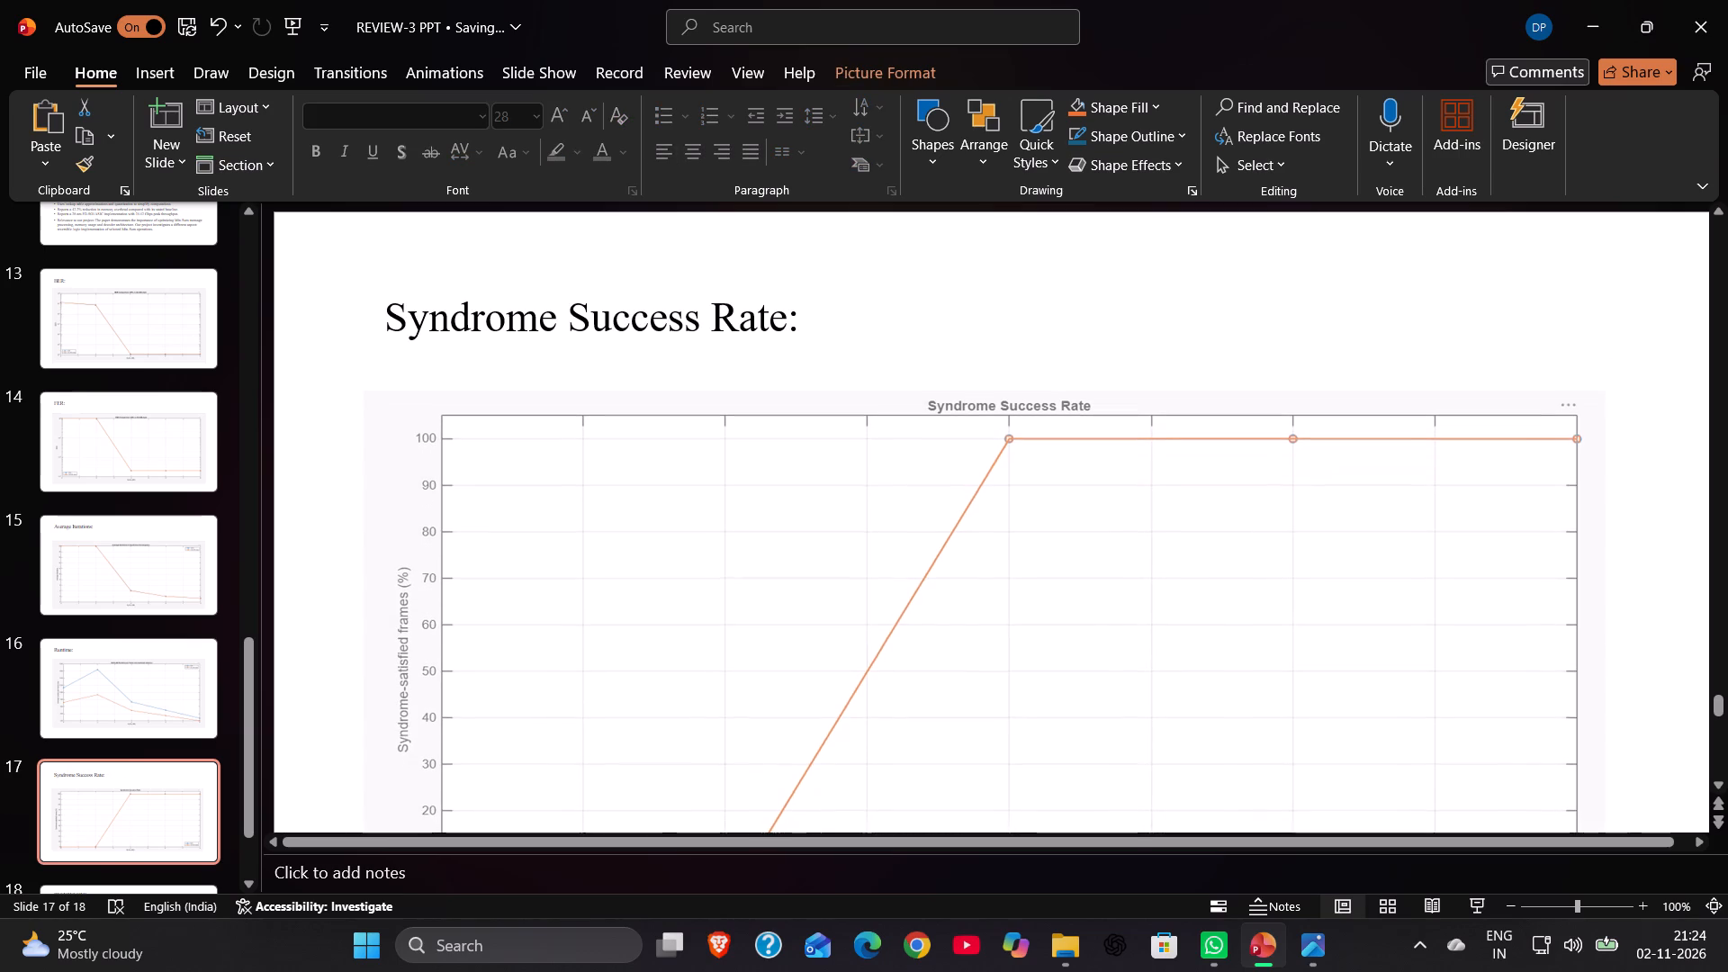
{"action": "left_click_drag", "start_coordinate": [976, 390], "coordinate": [967, 385]}
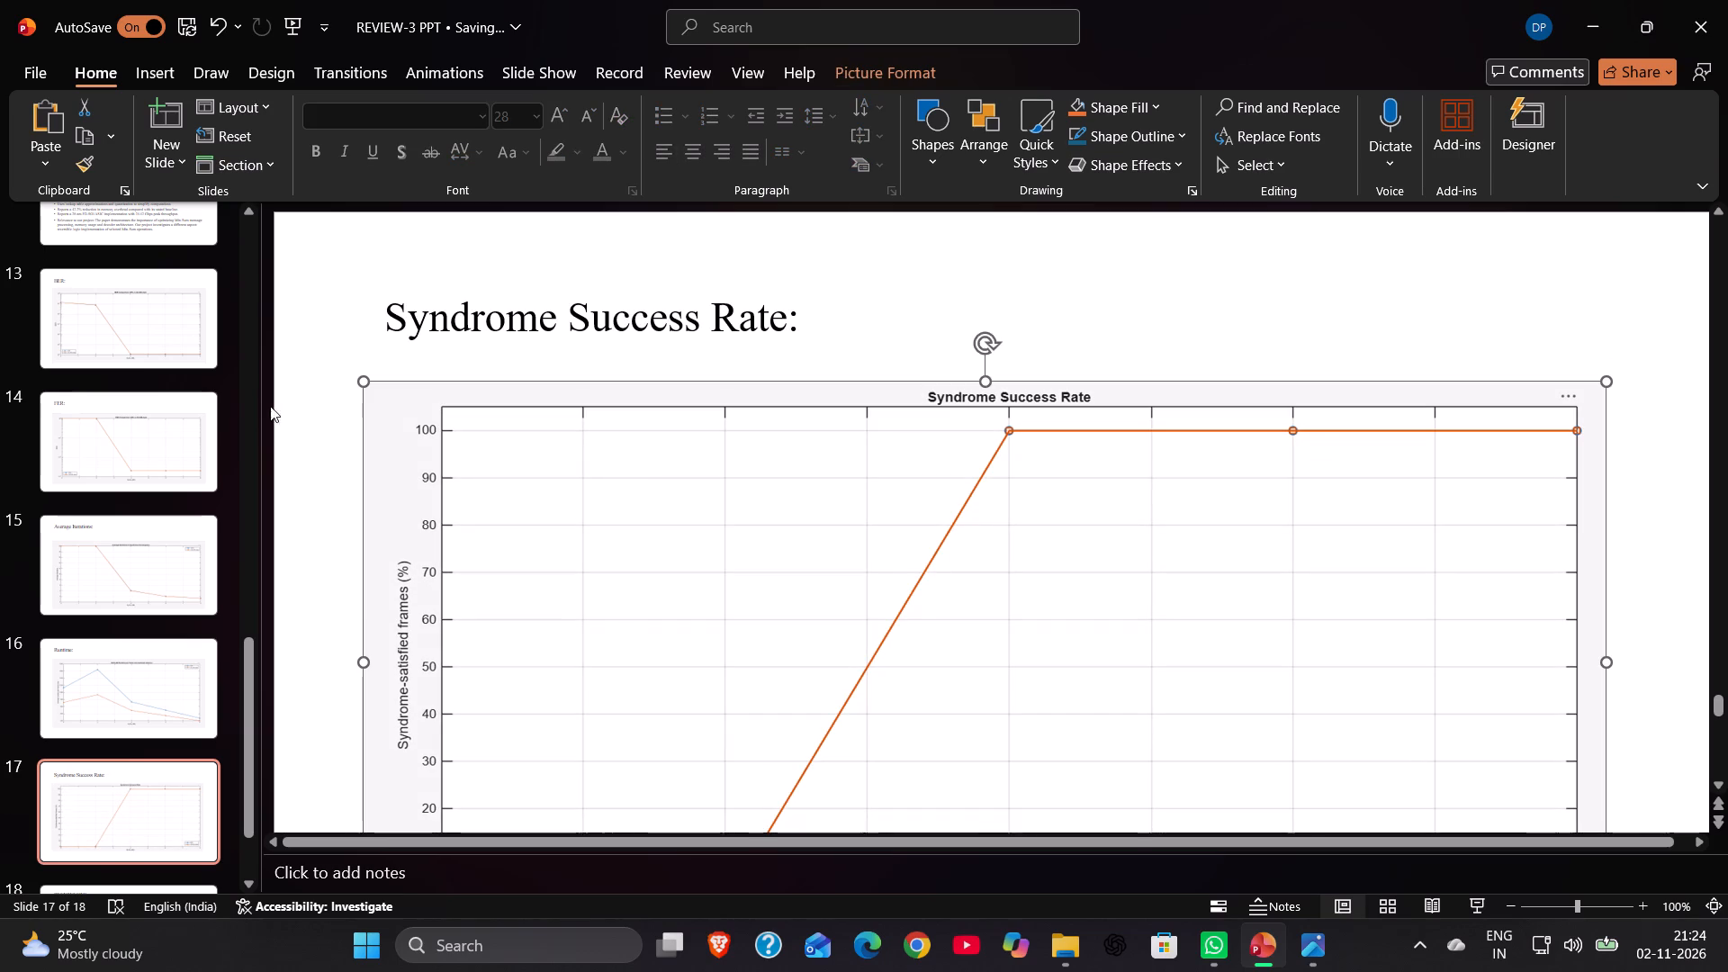
{"action": "left_click_drag", "start_coordinate": [248, 407], "coordinate": [553, 518]}
Stretch the Average Iterations graph on slide 15 upward to narrow the gap below its title.
{"action": "scroll", "coordinate": [553, 518], "scroll_direction": "down", "scroll_amount": 6}
{"action": "scroll", "coordinate": [553, 518], "scroll_direction": "up", "scroll_amount": 4}
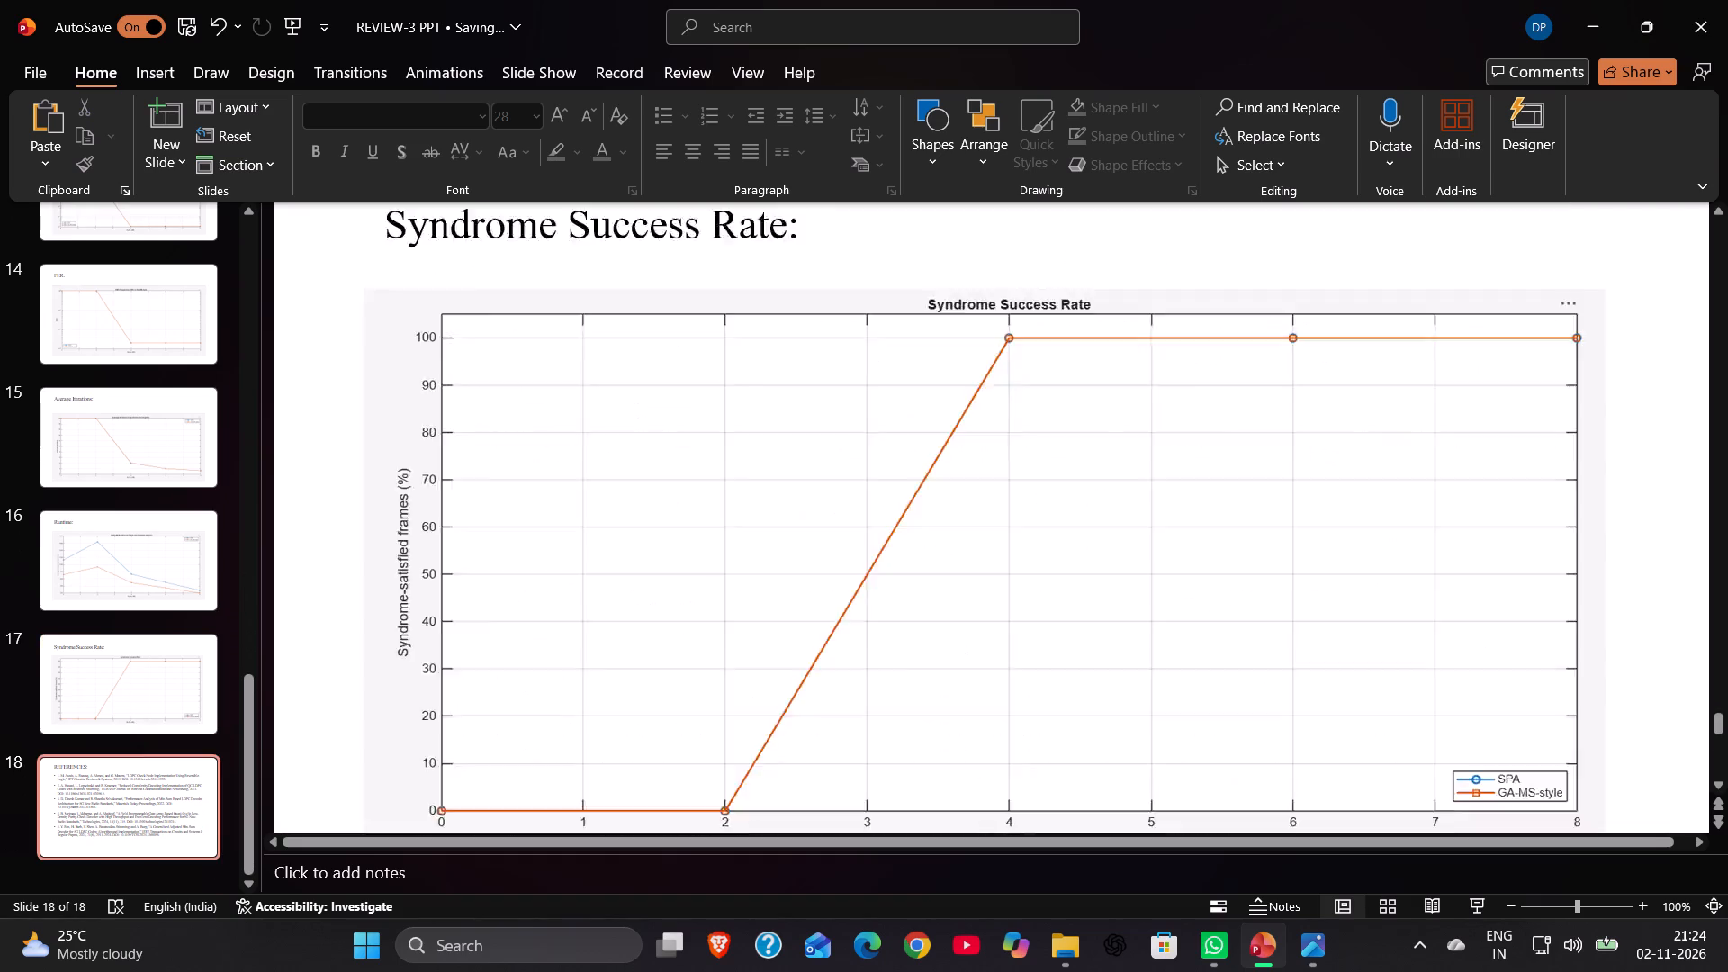
{"action": "scroll", "coordinate": [553, 518], "scroll_direction": "up", "scroll_amount": 3}
{"action": "scroll", "coordinate": [553, 518], "scroll_direction": "down", "scroll_amount": 5}
{"action": "scroll", "coordinate": [553, 518], "scroll_direction": "up", "scroll_amount": 4}
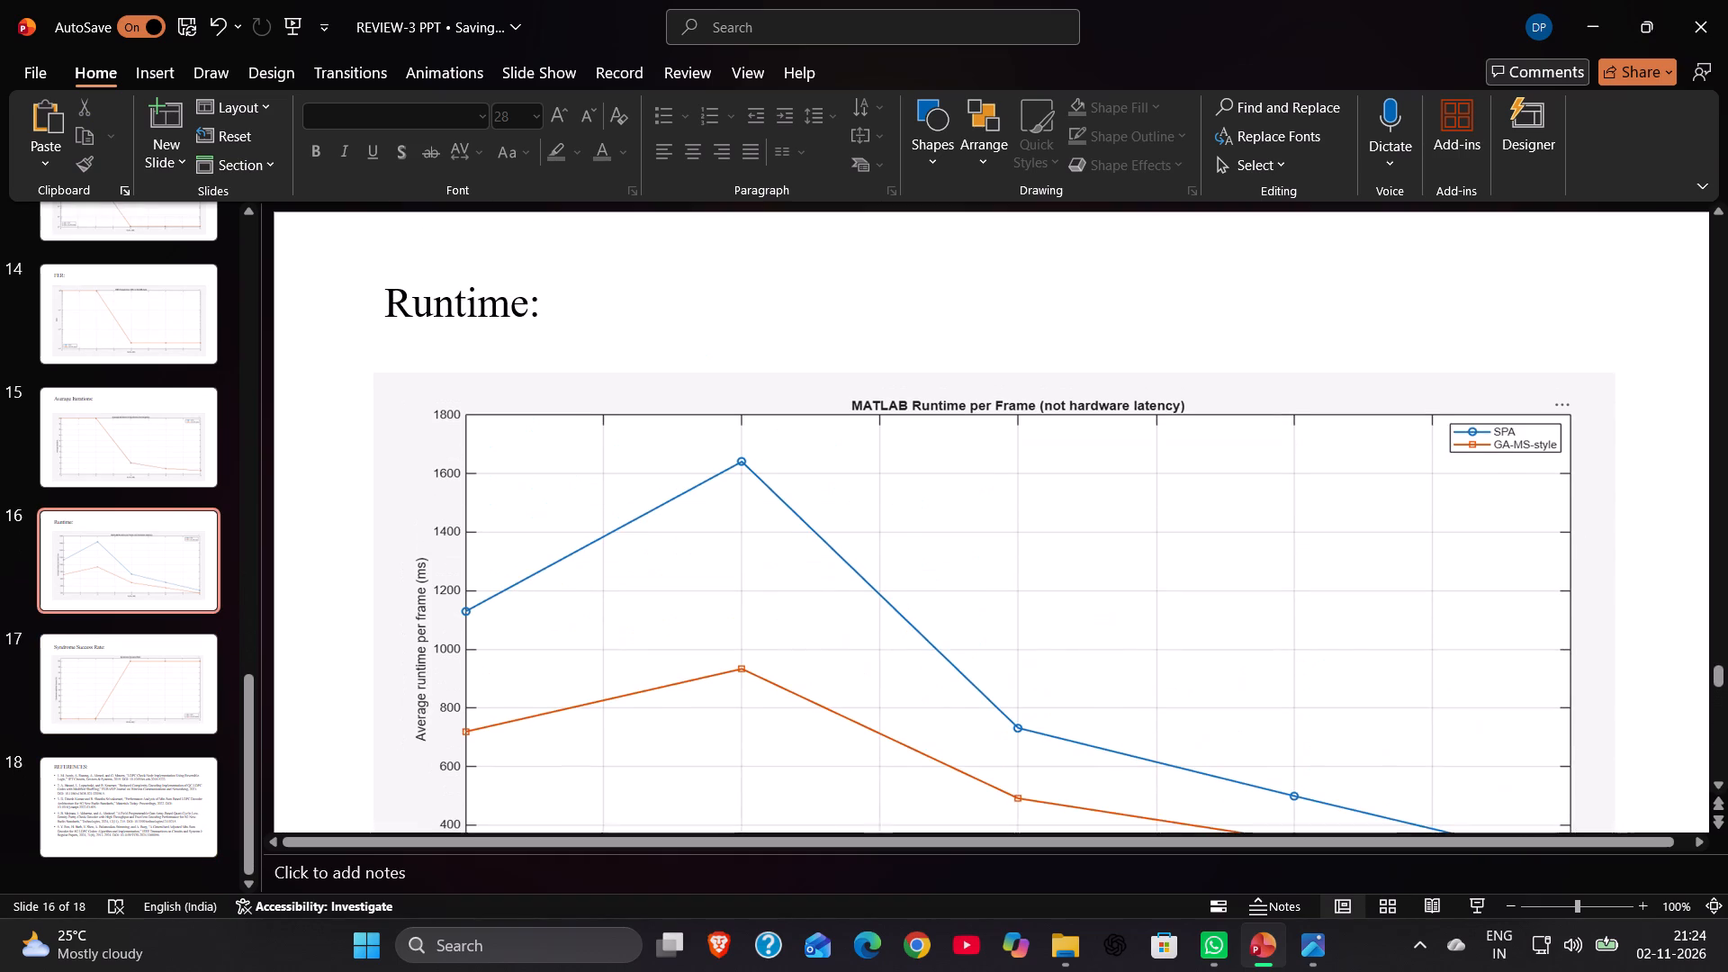
{"action": "scroll", "coordinate": [553, 518], "scroll_direction": "up", "scroll_amount": 2}
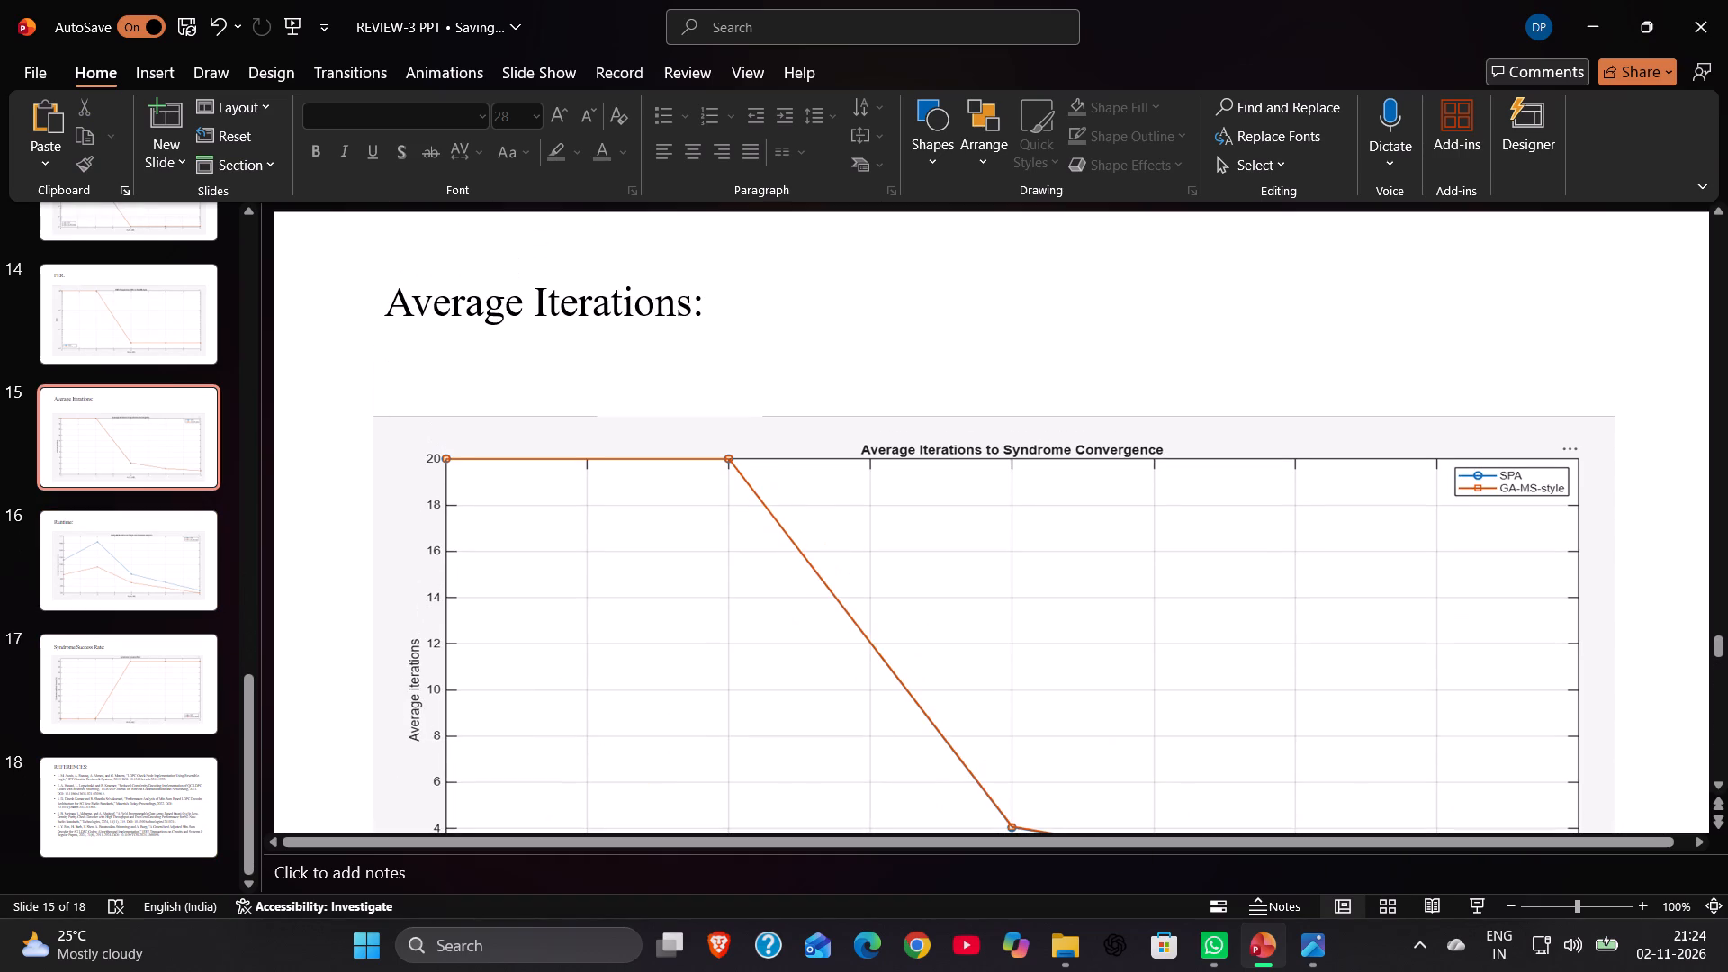
{"action": "left_click", "coordinate": [580, 484]}
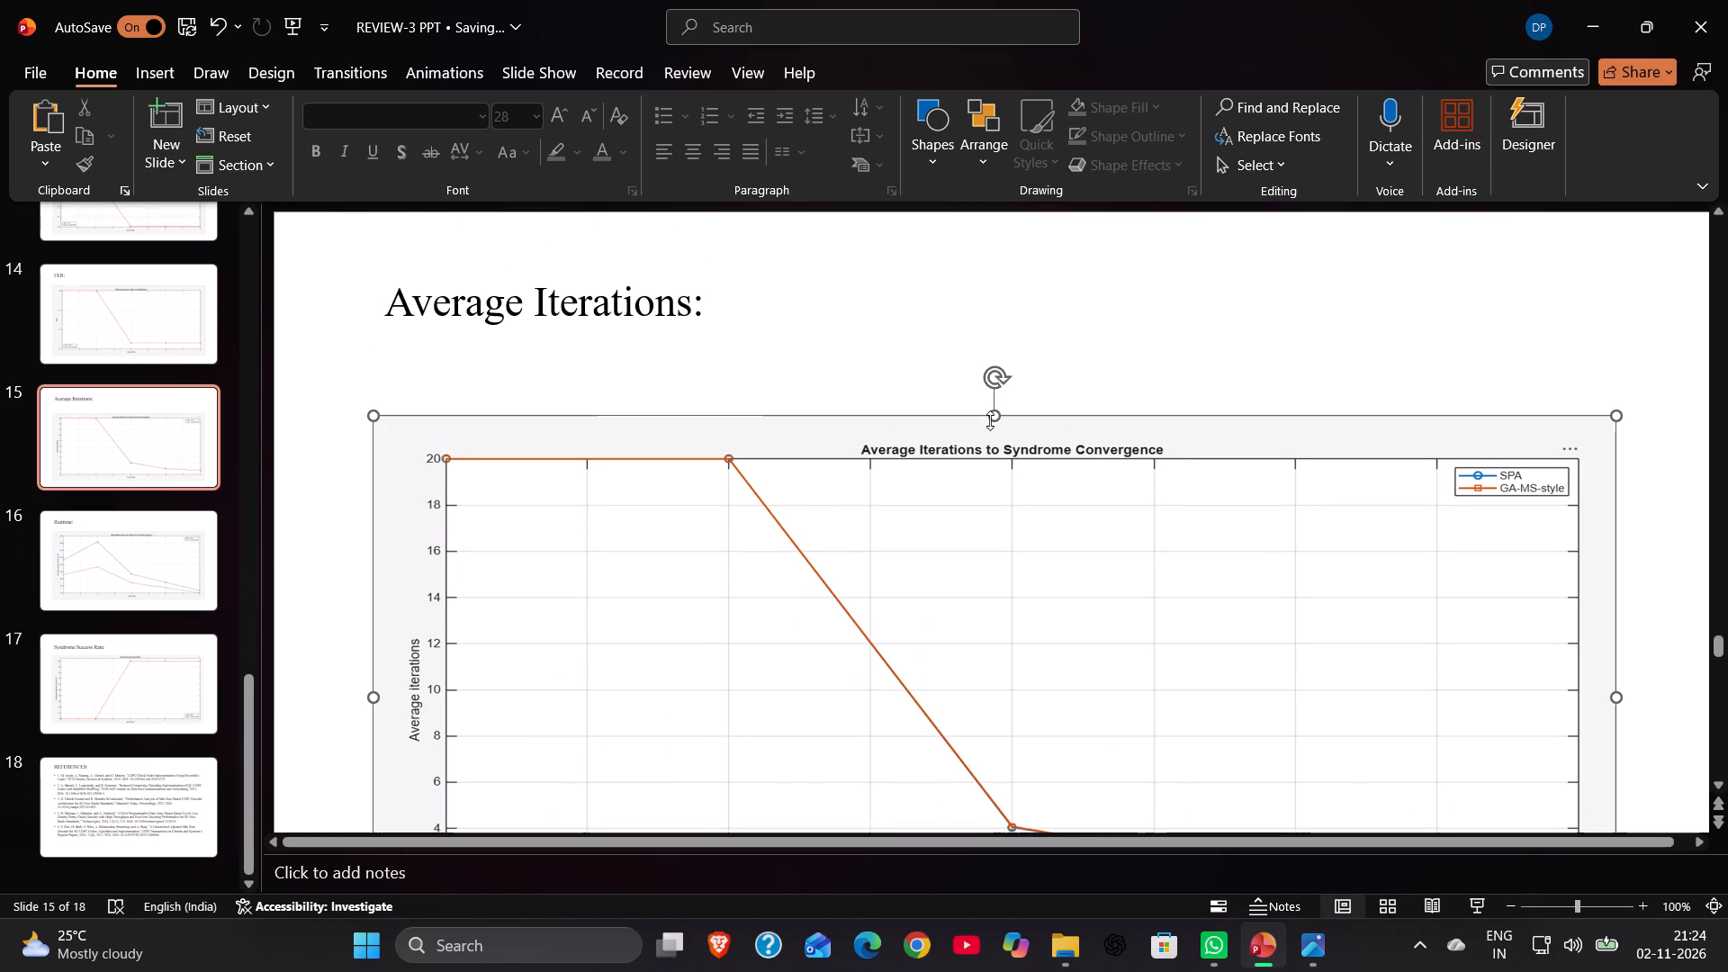
{"action": "left_click_drag", "start_coordinate": [990, 419], "coordinate": [976, 383]}
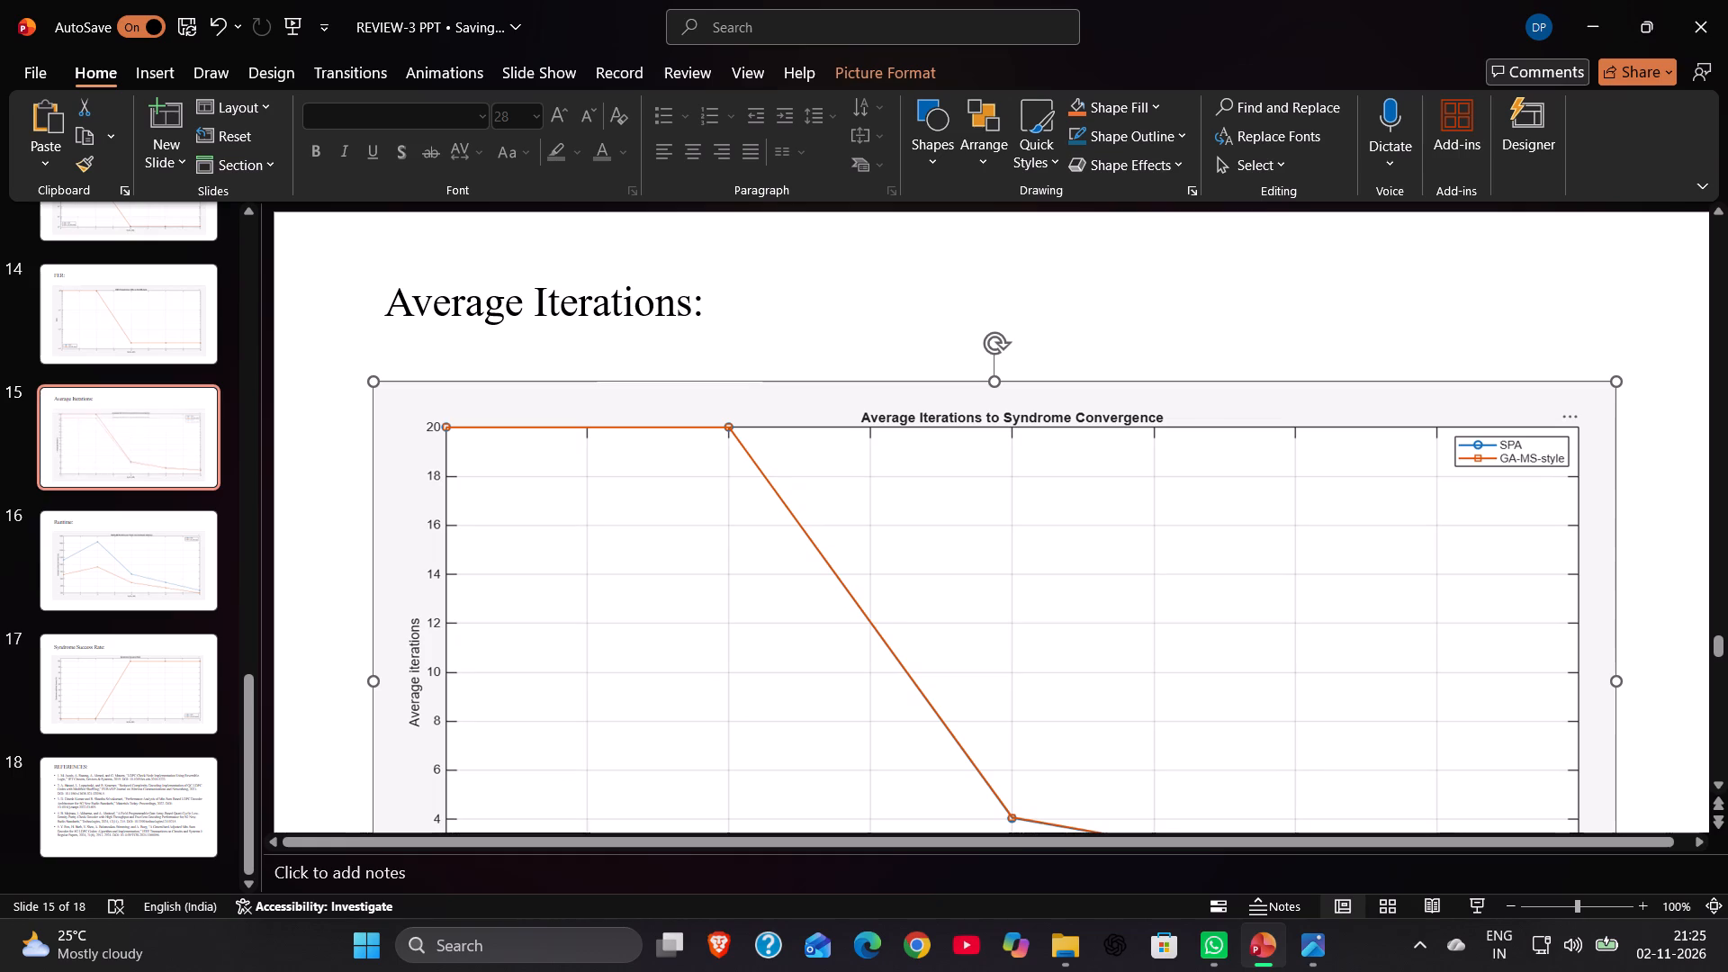
{"action": "left_click", "coordinate": [211, 429]}
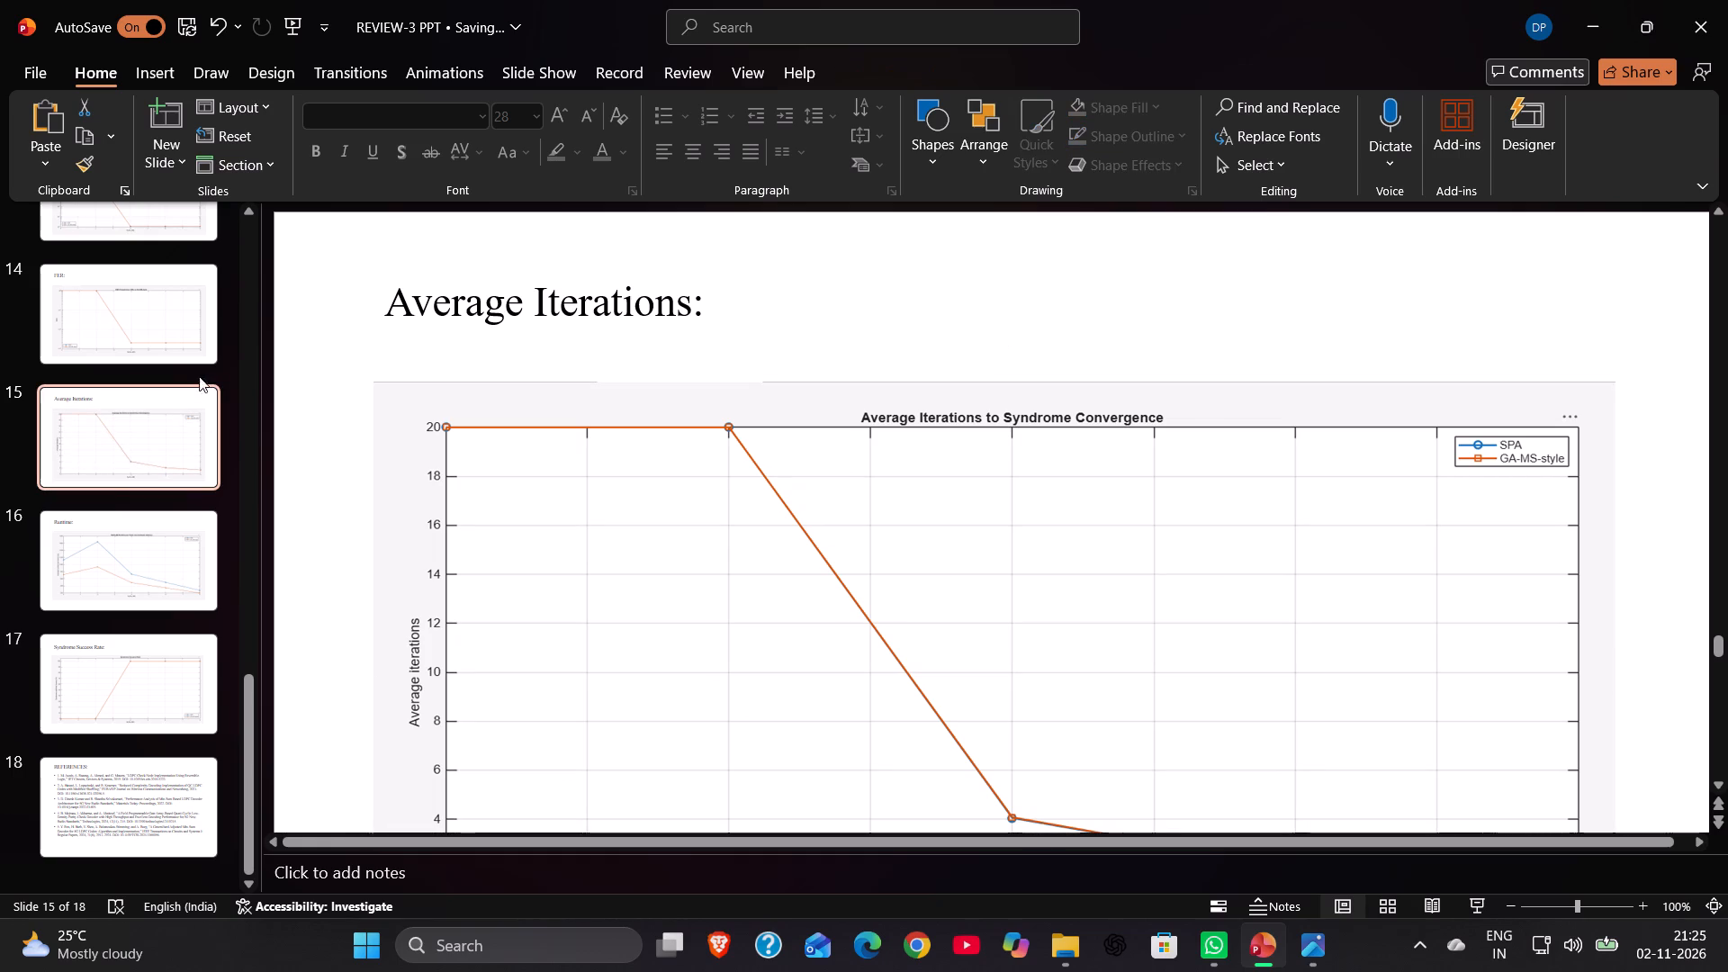
Go to slide 14 to check the FER graph's position below its title.
{"action": "left_click", "coordinate": [184, 344]}
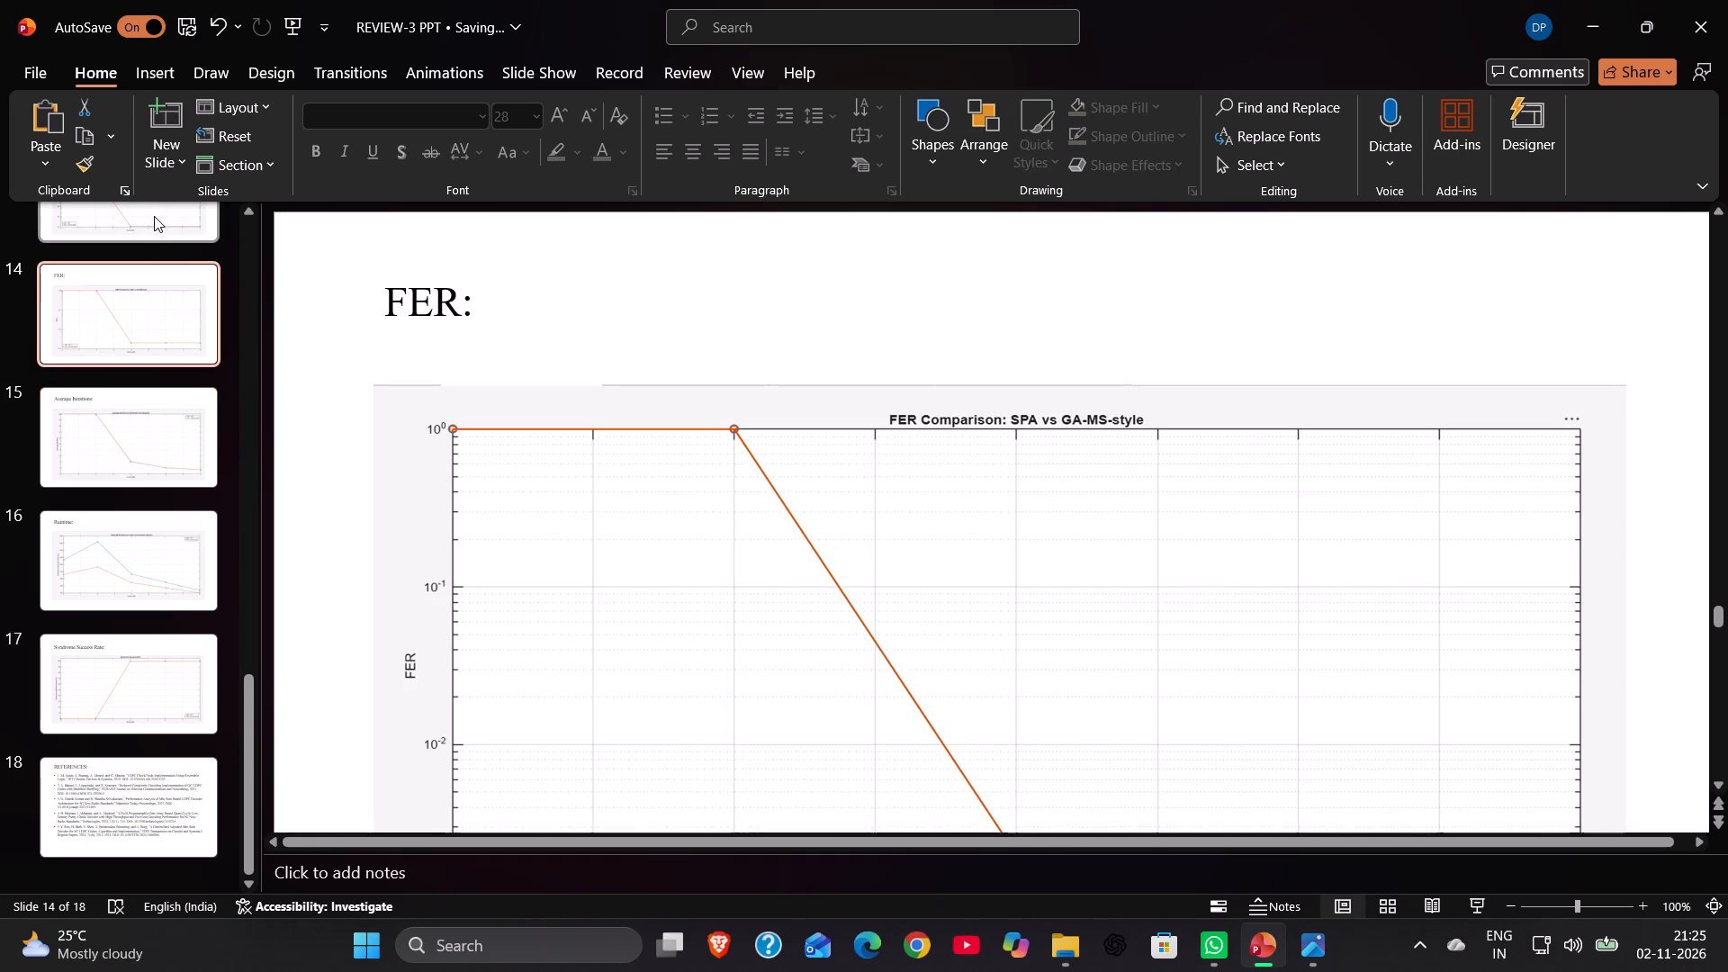
Insert a new slide with title and content placeholders between the Applications and BASE PAPER slides.
{"action": "left_click", "coordinate": [154, 216]}
{"action": "key", "text": "Up"}
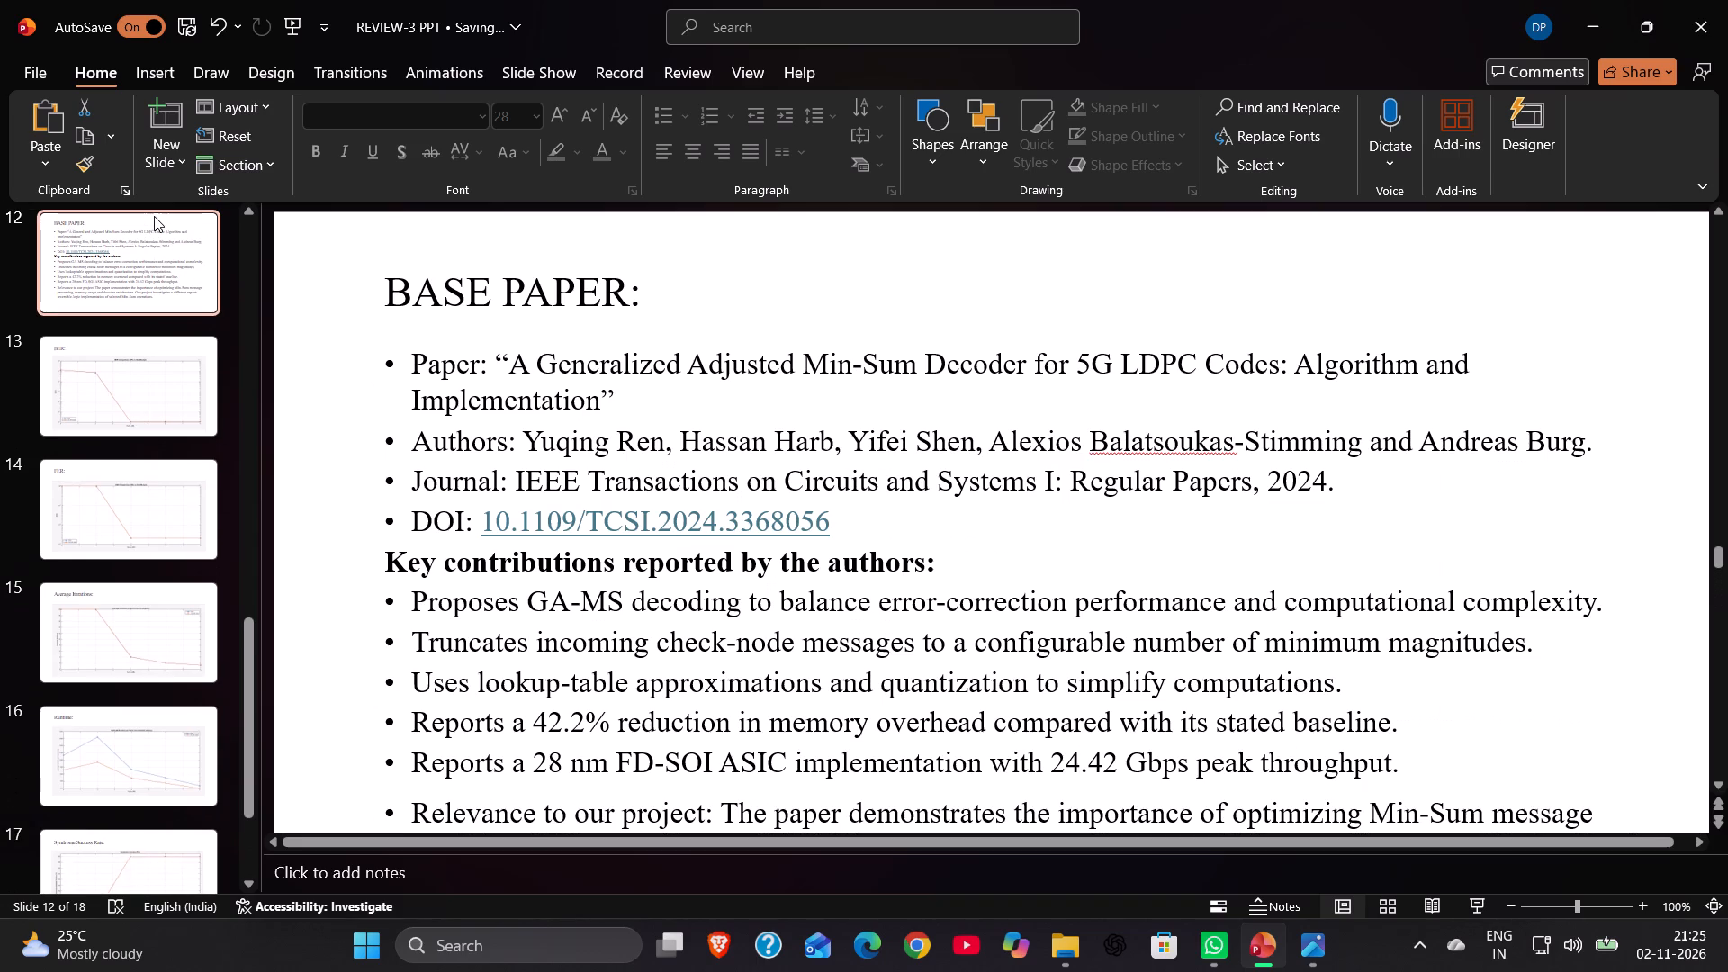
{"action": "key", "text": "Up"}
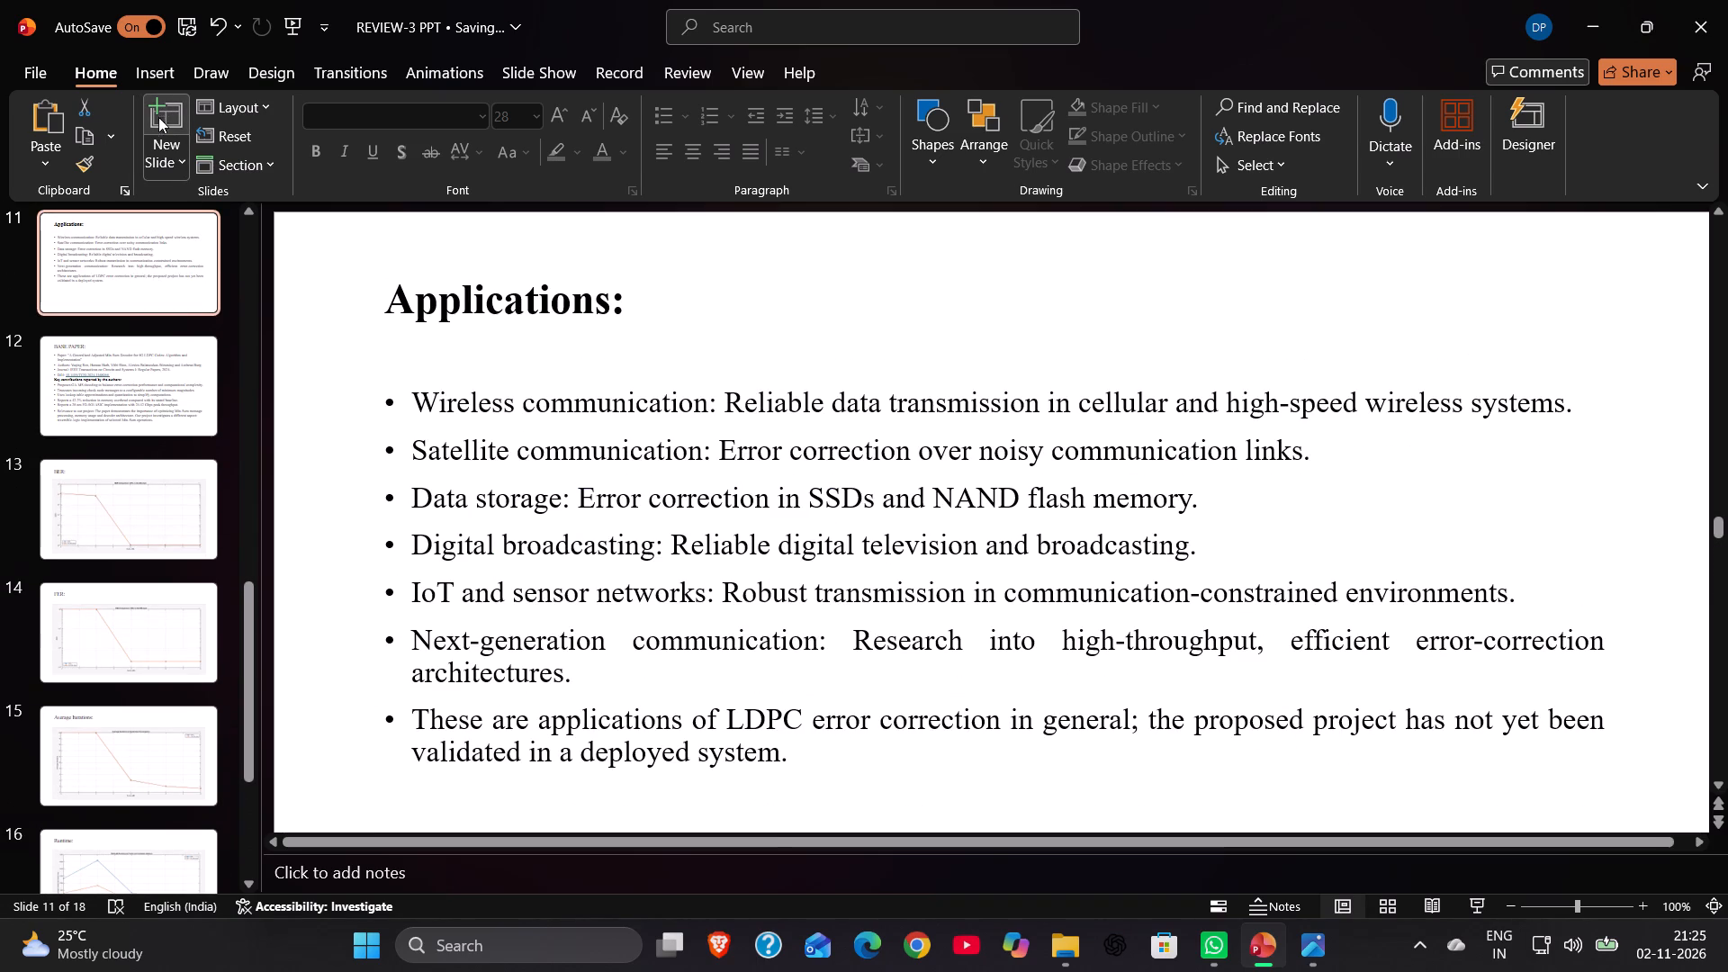
{"action": "left_click", "coordinate": [158, 122]}
Shorten the new slide 12's title placeholder from its bottom edge and extend the content placeholder upward to sit closer beneath it.
{"action": "left_click", "coordinate": [477, 330]}
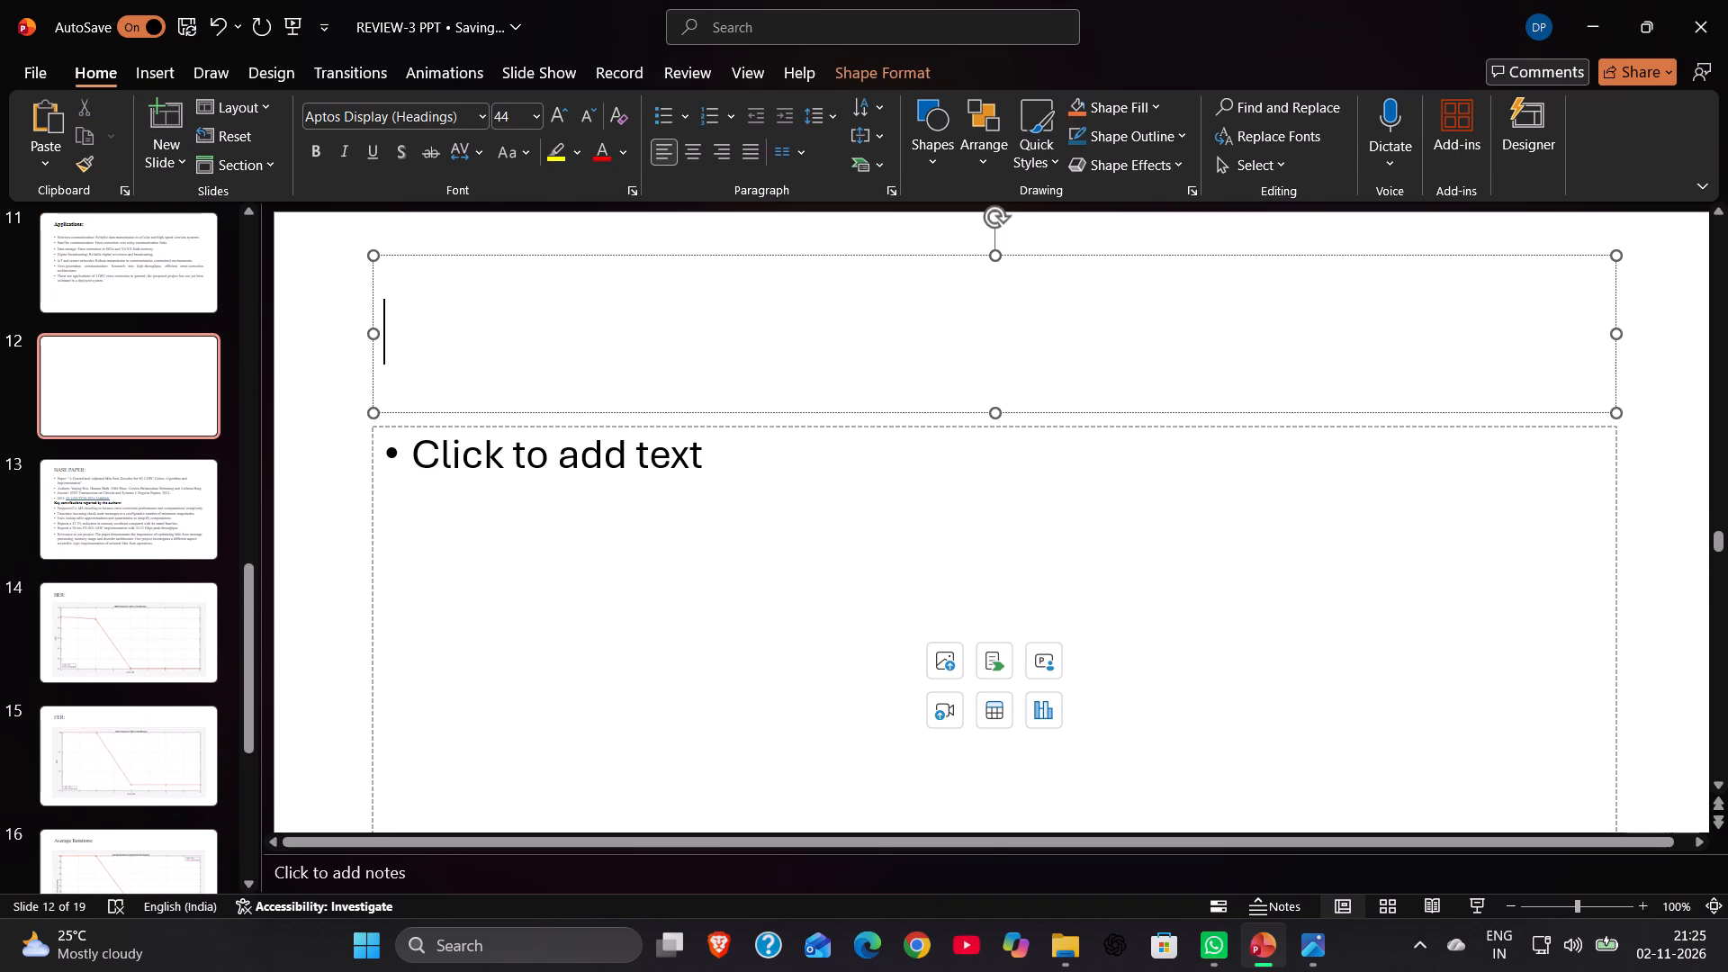
{"action": "left_click_drag", "start_coordinate": [994, 417], "coordinate": [987, 380]}
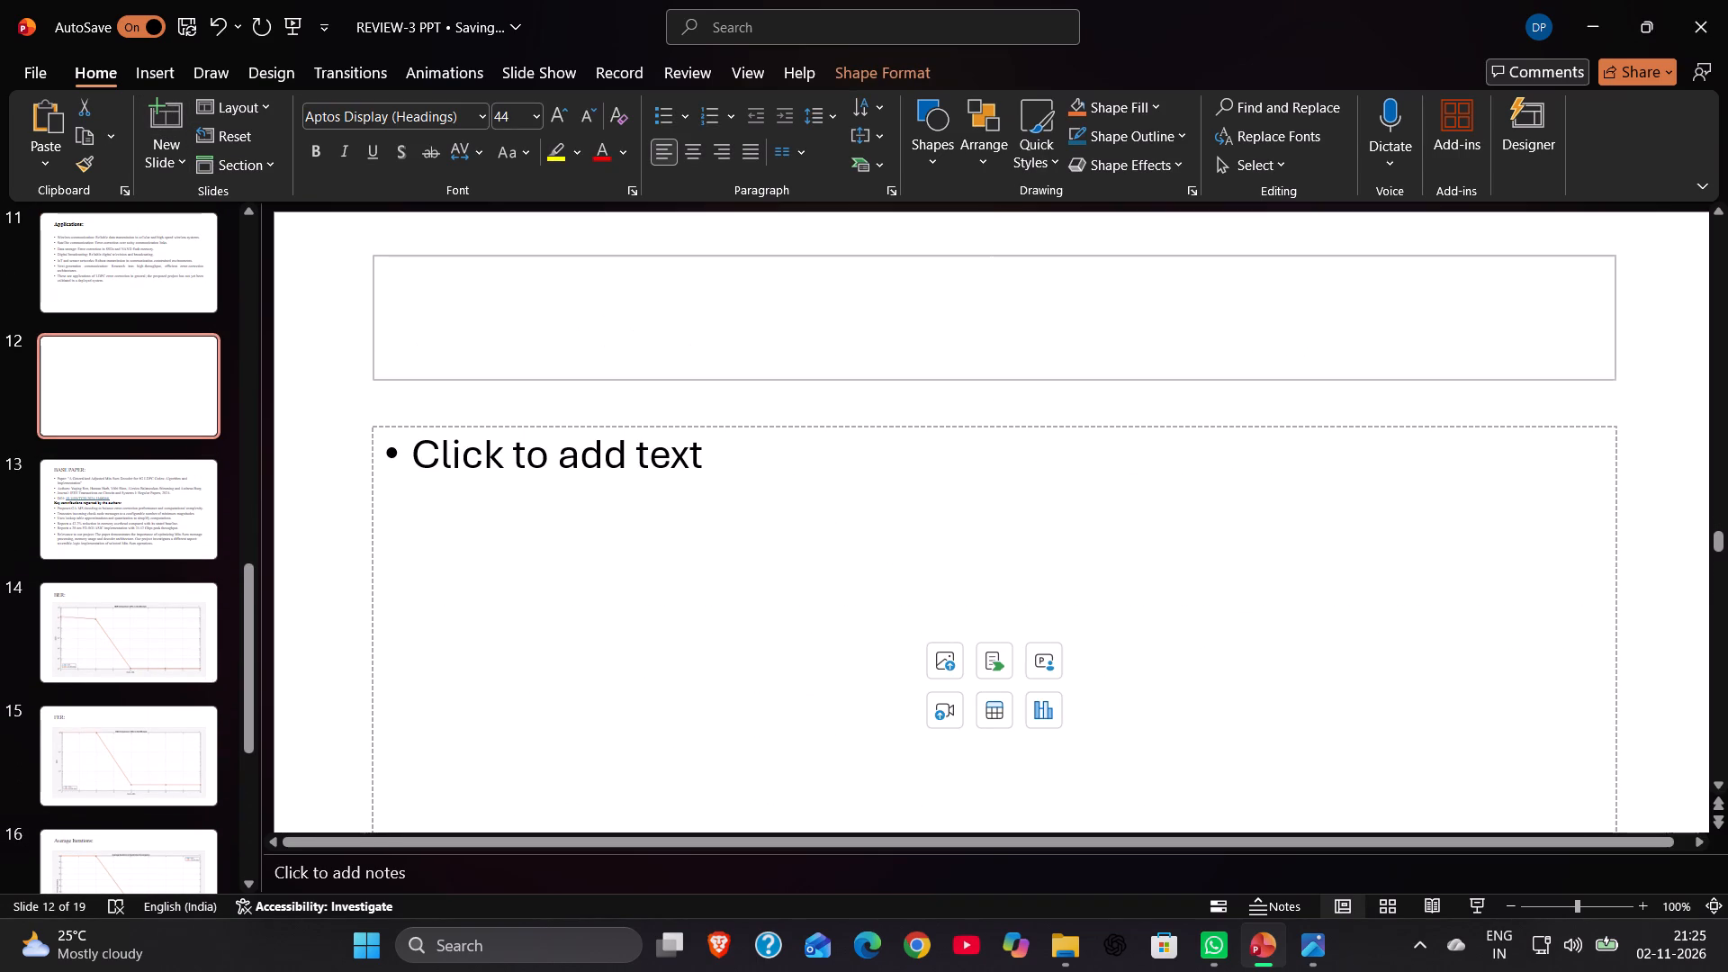
{"action": "left_click_drag", "start_coordinate": [987, 380], "coordinate": [984, 347]}
{"action": "left_click_drag", "start_coordinate": [989, 443], "coordinate": [991, 435]}
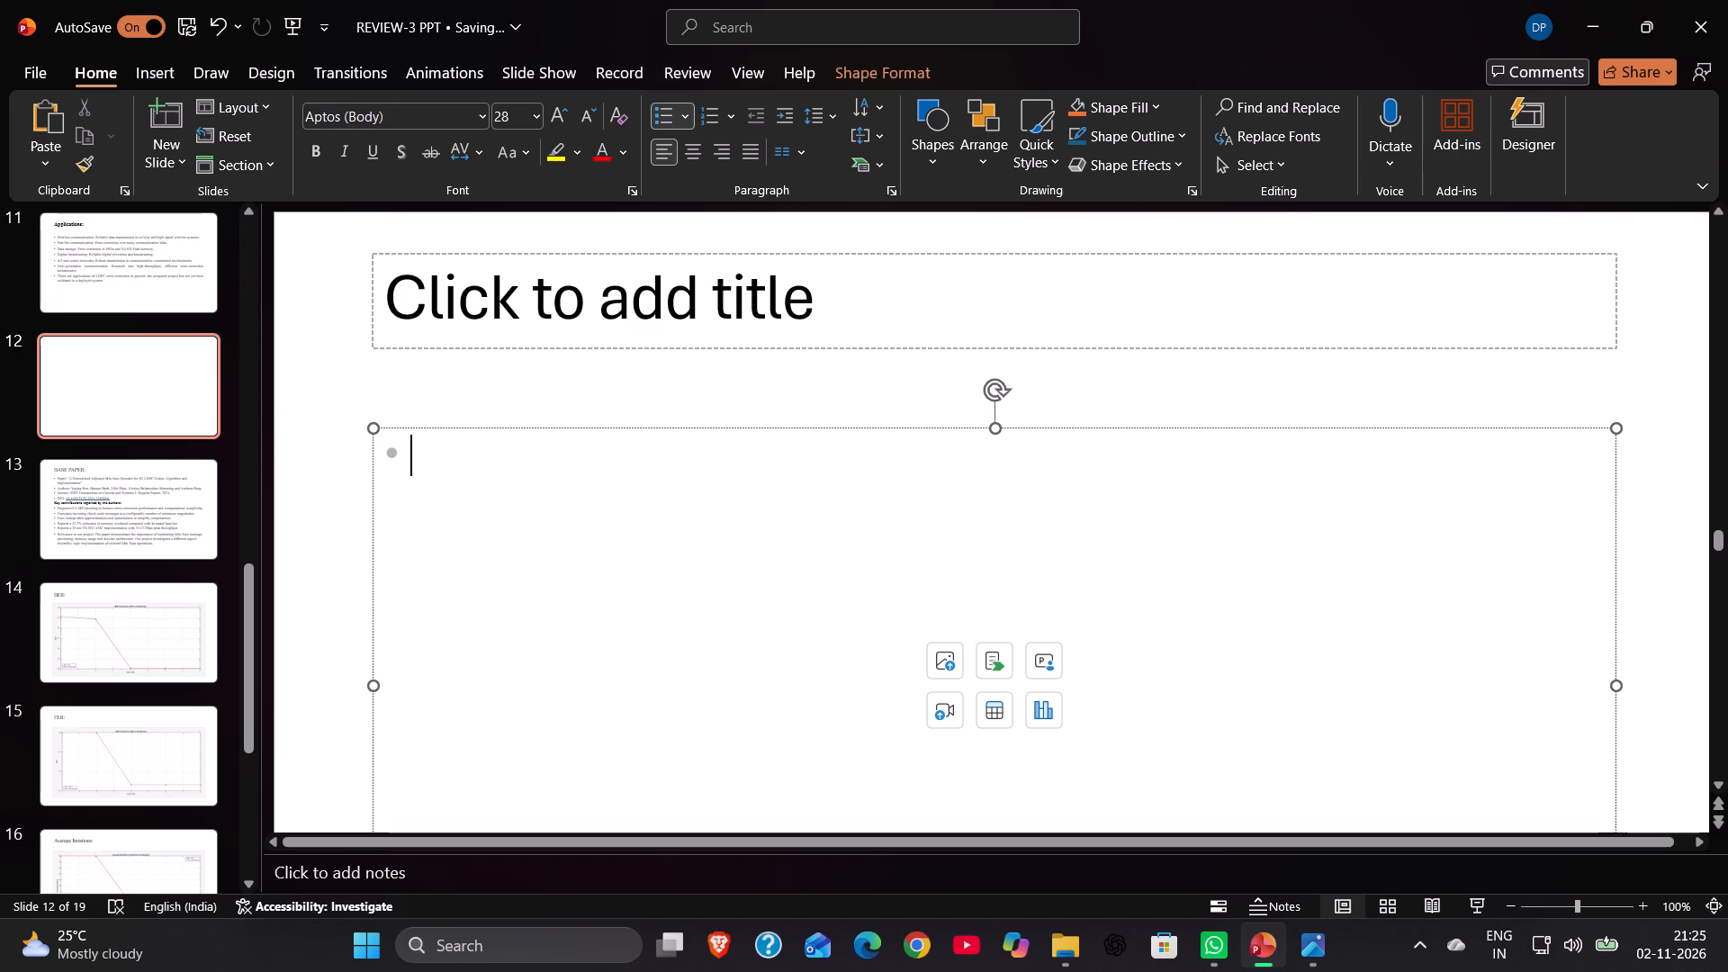
{"action": "left_click_drag", "start_coordinate": [991, 435], "coordinate": [992, 434]}
{"action": "left_click_drag", "start_coordinate": [992, 434], "coordinate": [987, 386]}
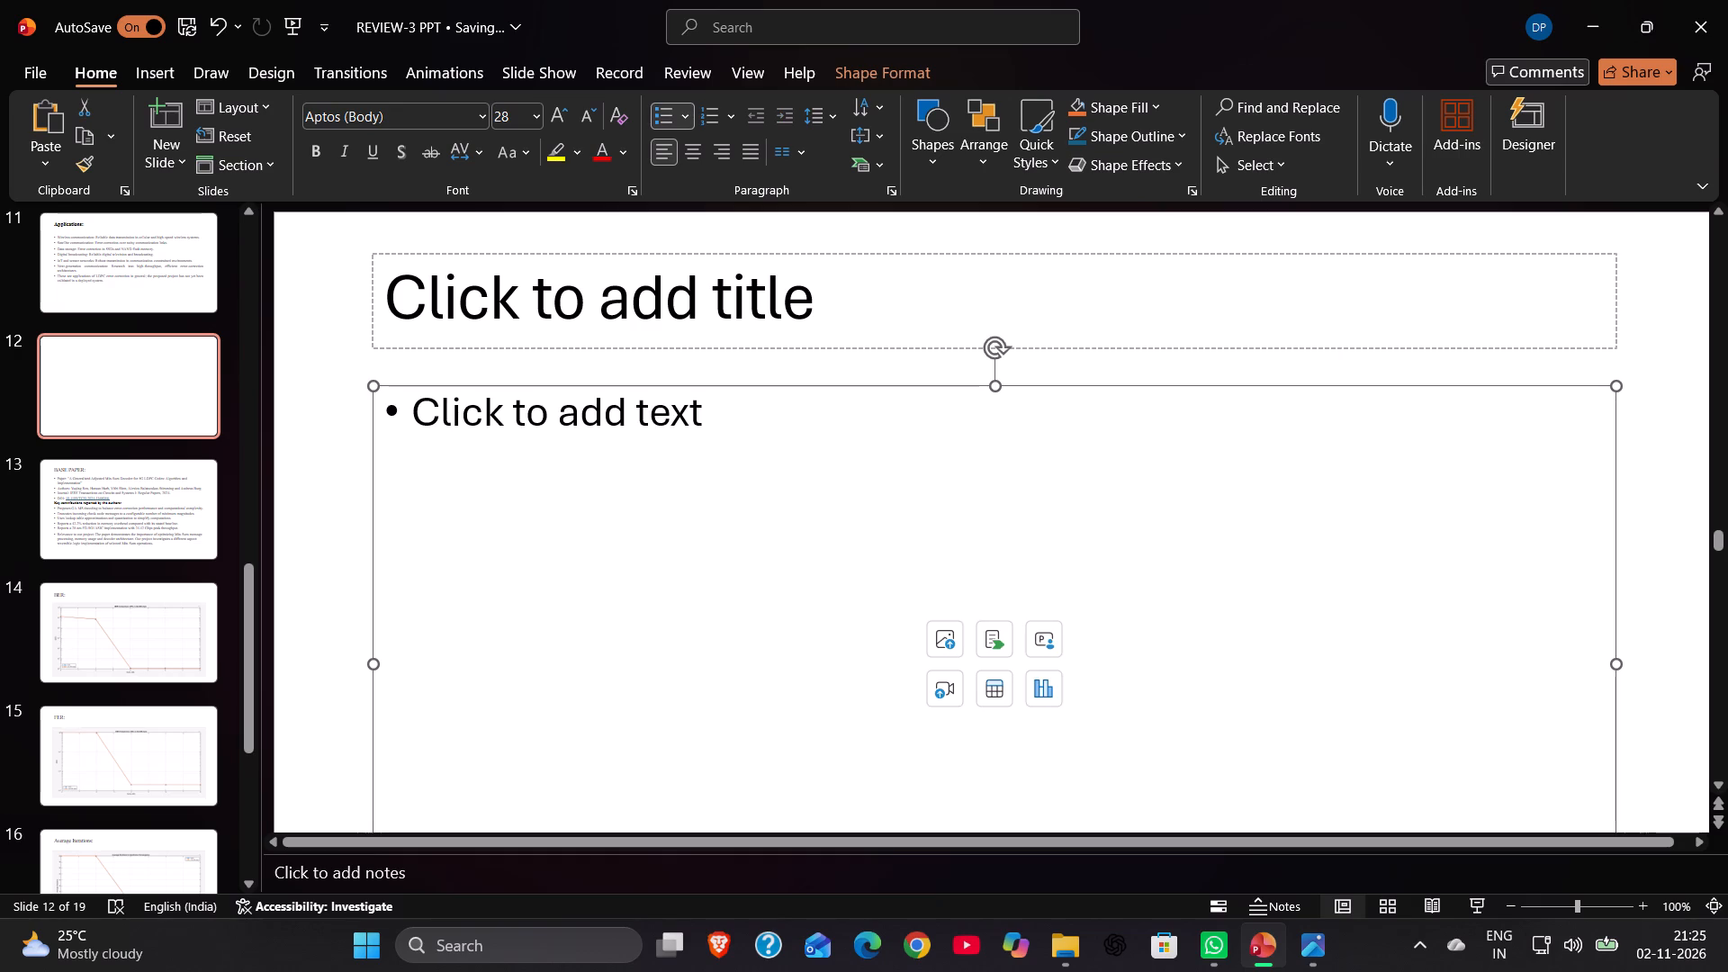
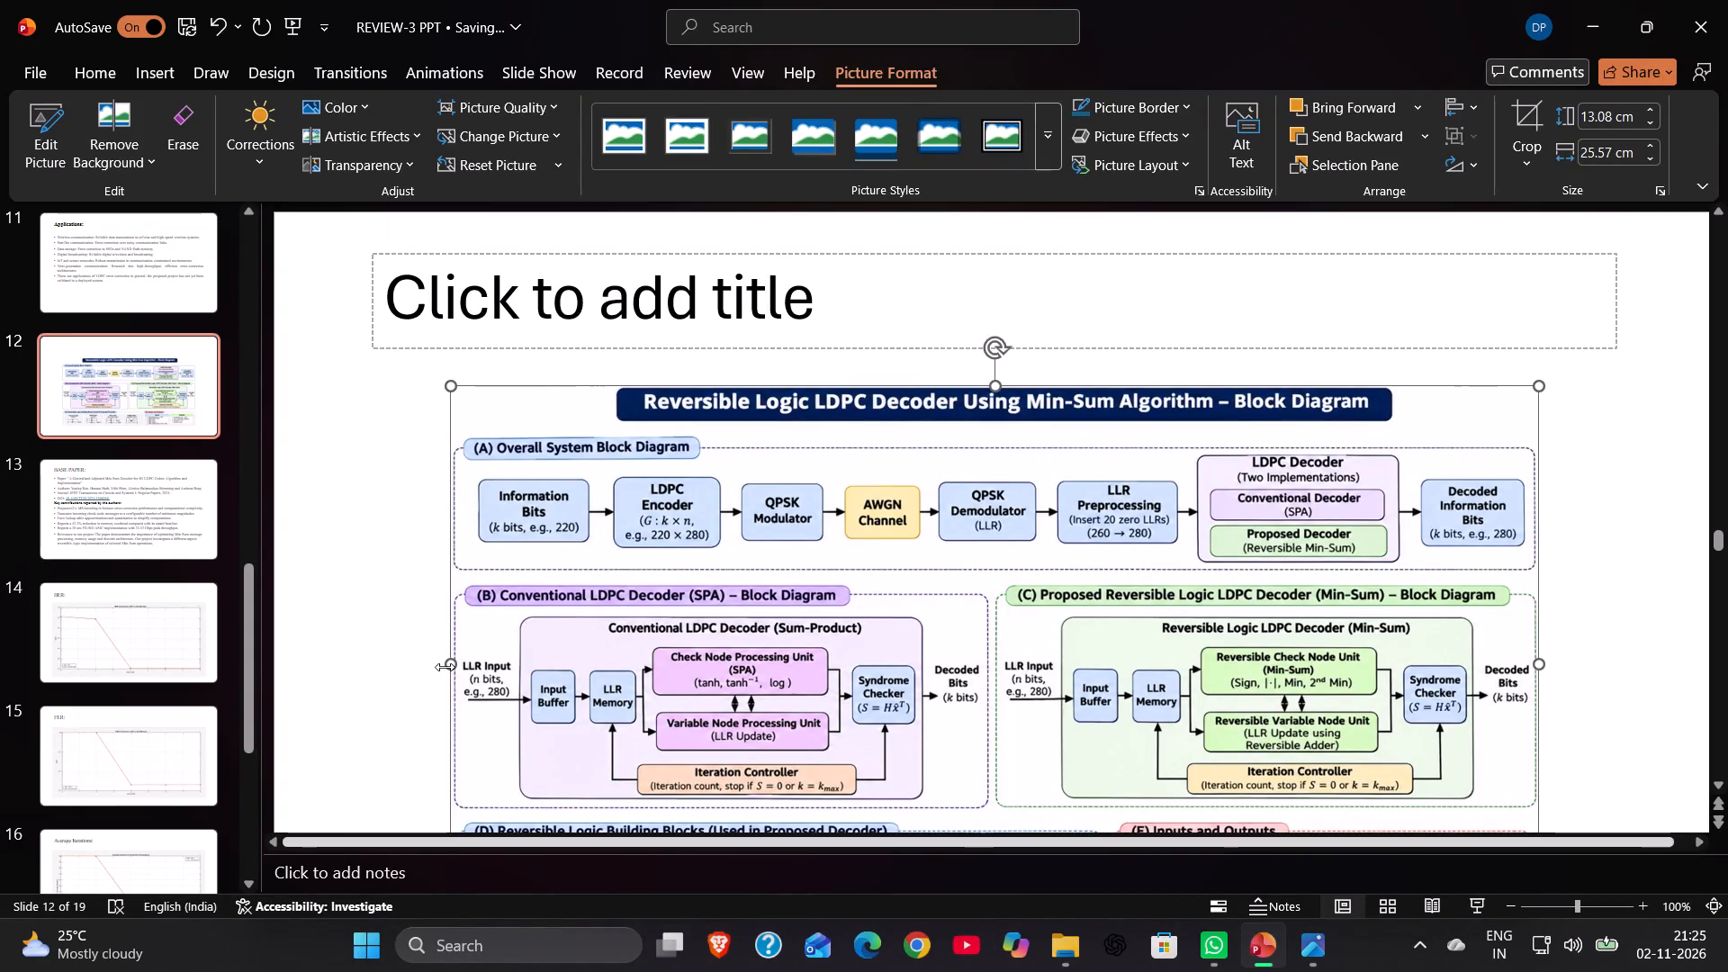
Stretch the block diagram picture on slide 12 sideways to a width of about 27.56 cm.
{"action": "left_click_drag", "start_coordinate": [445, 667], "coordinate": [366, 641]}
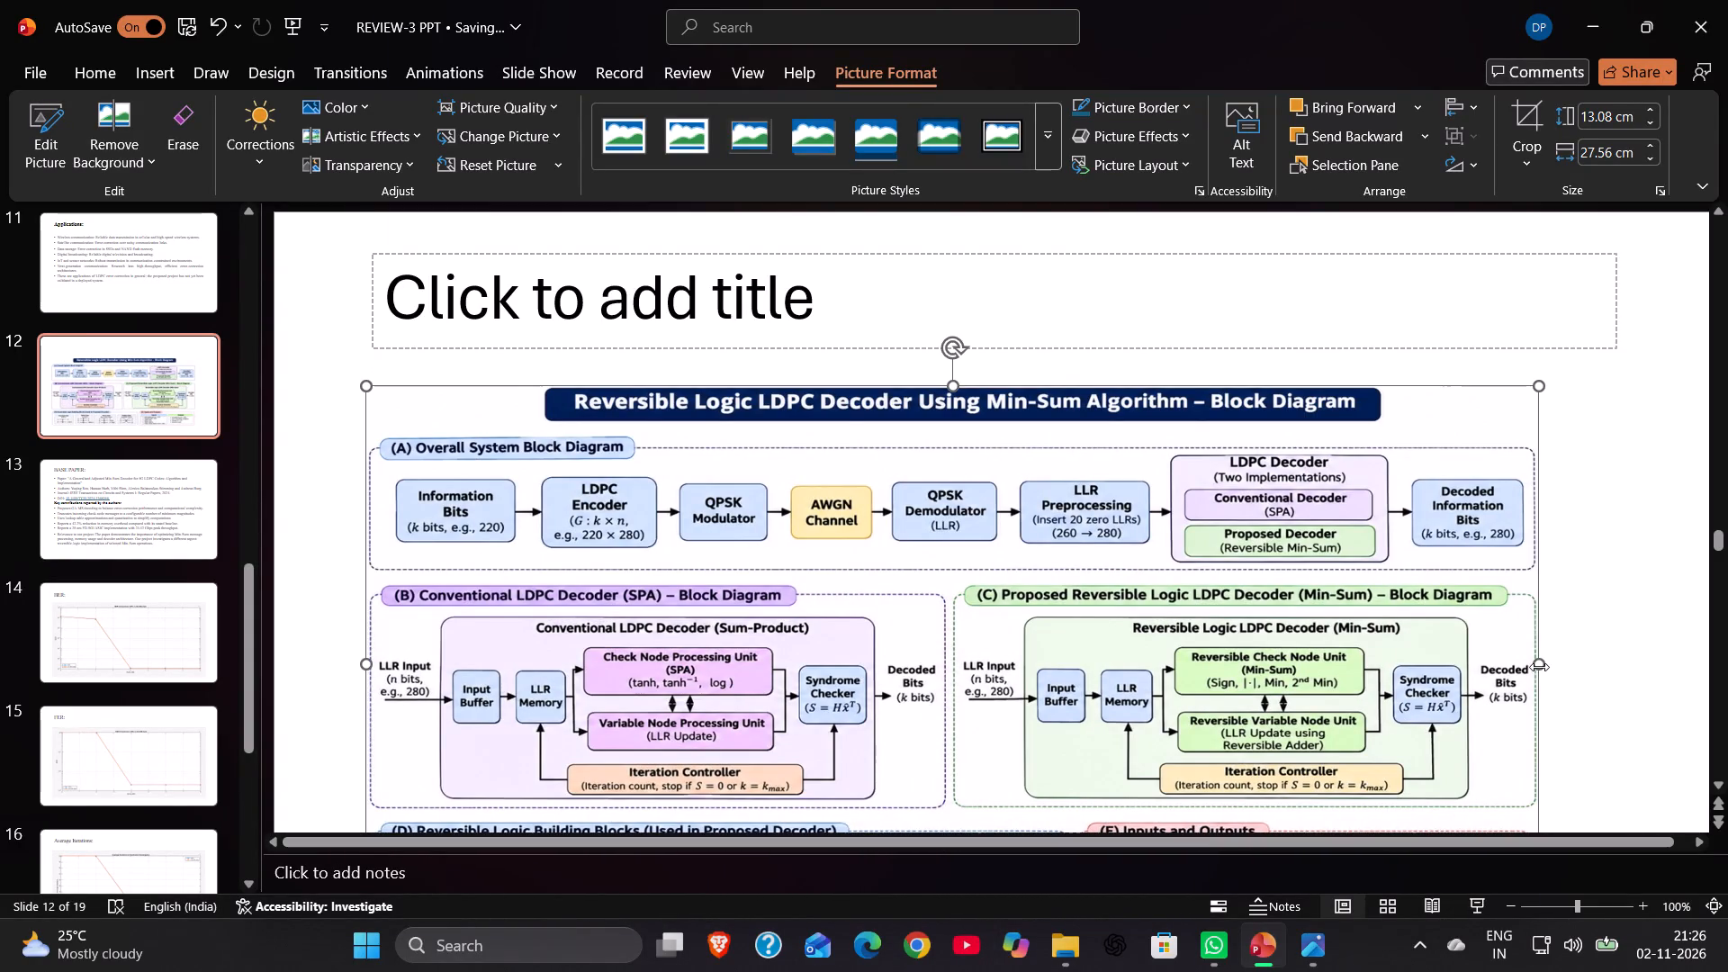
Delete the block diagram picture from slide 12.
{"action": "key", "text": "BackSpace"}
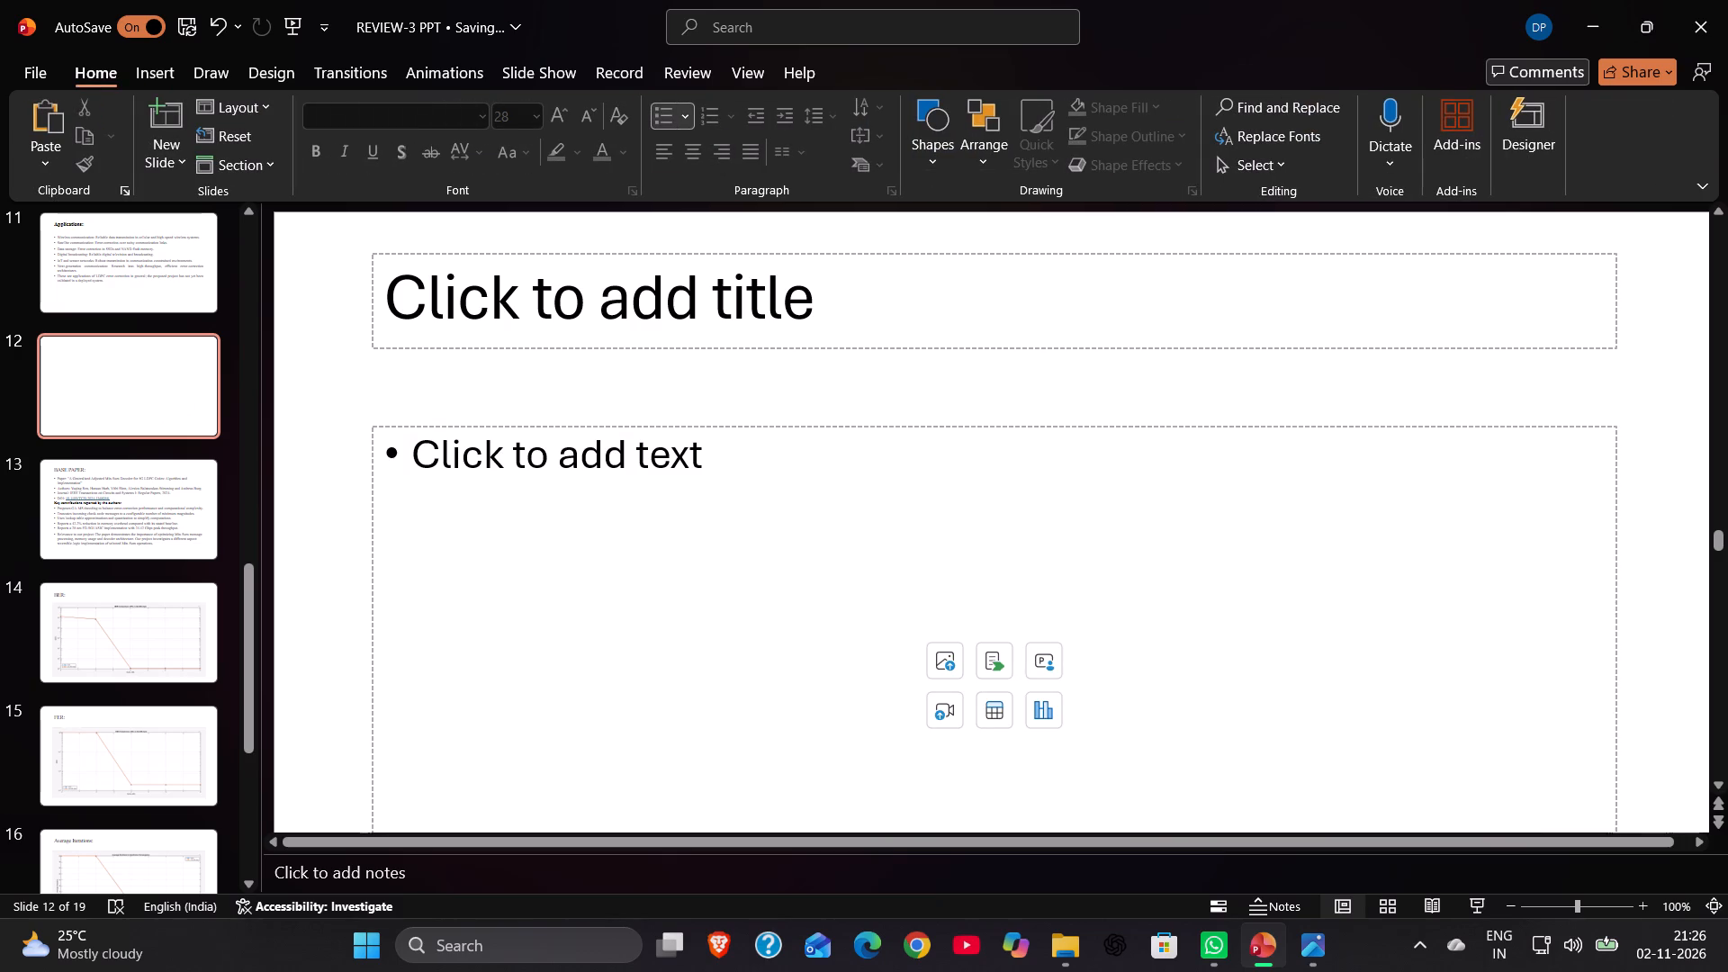
Switch to File Explorer to locate a replacement picture for the emptied slide 12.
{"action": "scroll", "coordinate": [1553, 626], "scroll_direction": "down", "scroll_amount": 1}
{"action": "scroll", "coordinate": [1553, 626], "scroll_direction": "down", "scroll_amount": 3, "text": "ctrl"}
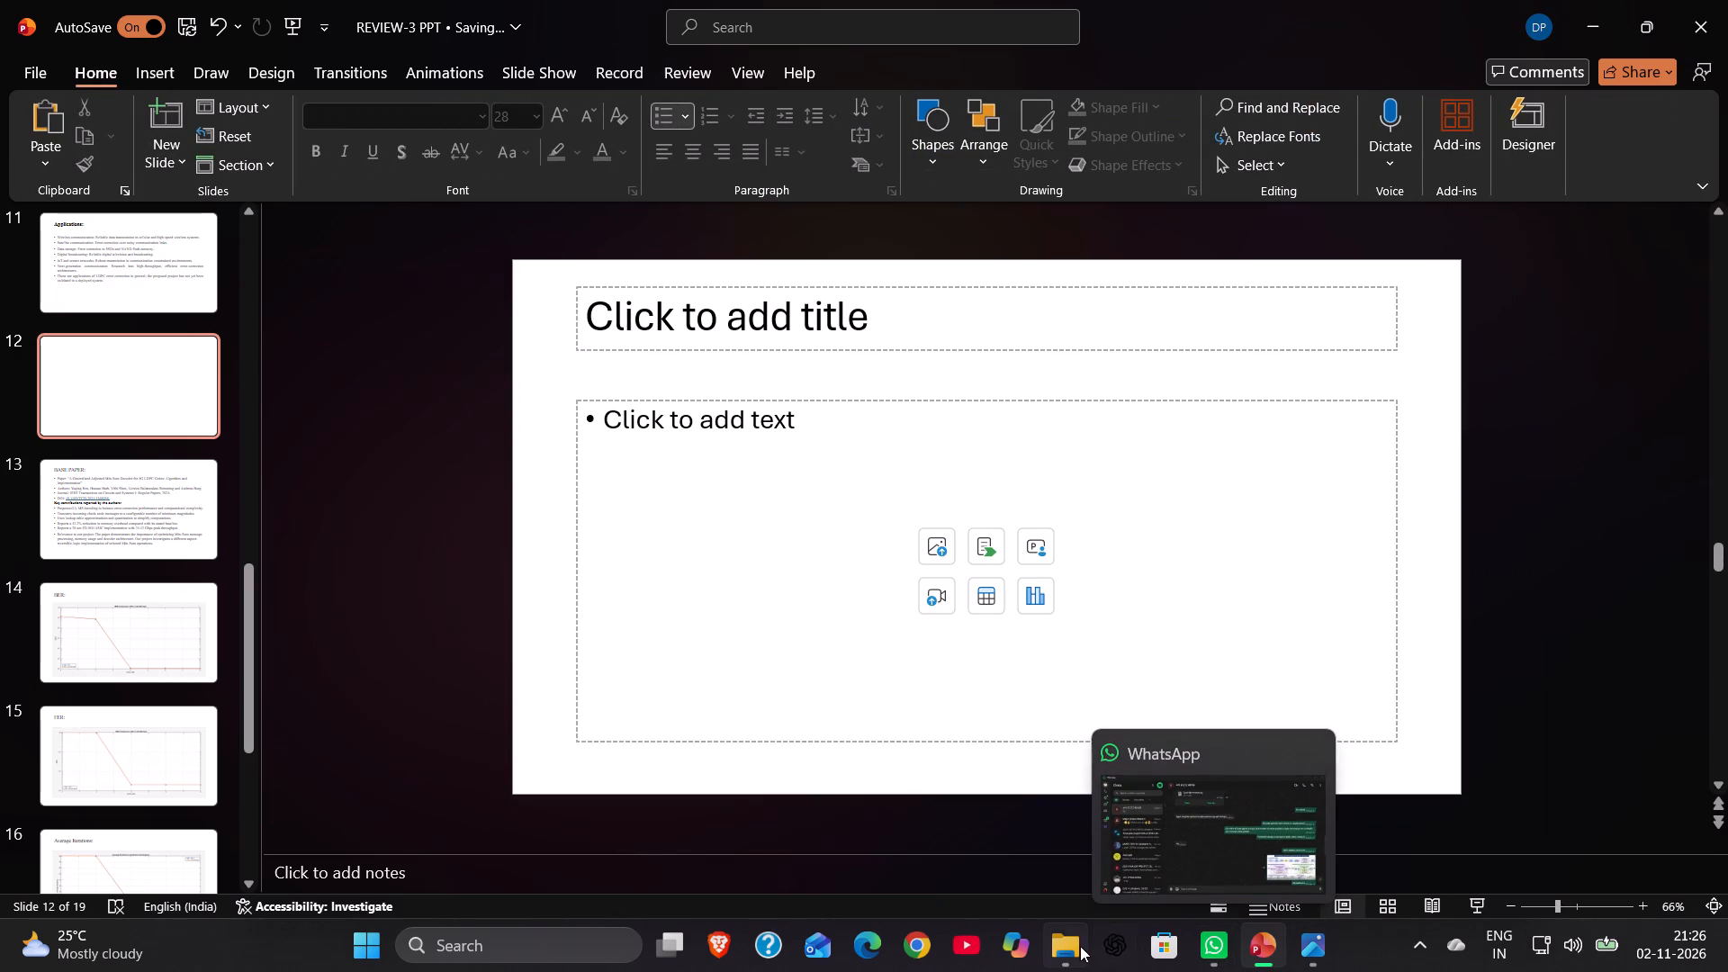
{"action": "left_click", "coordinate": [1079, 946]}
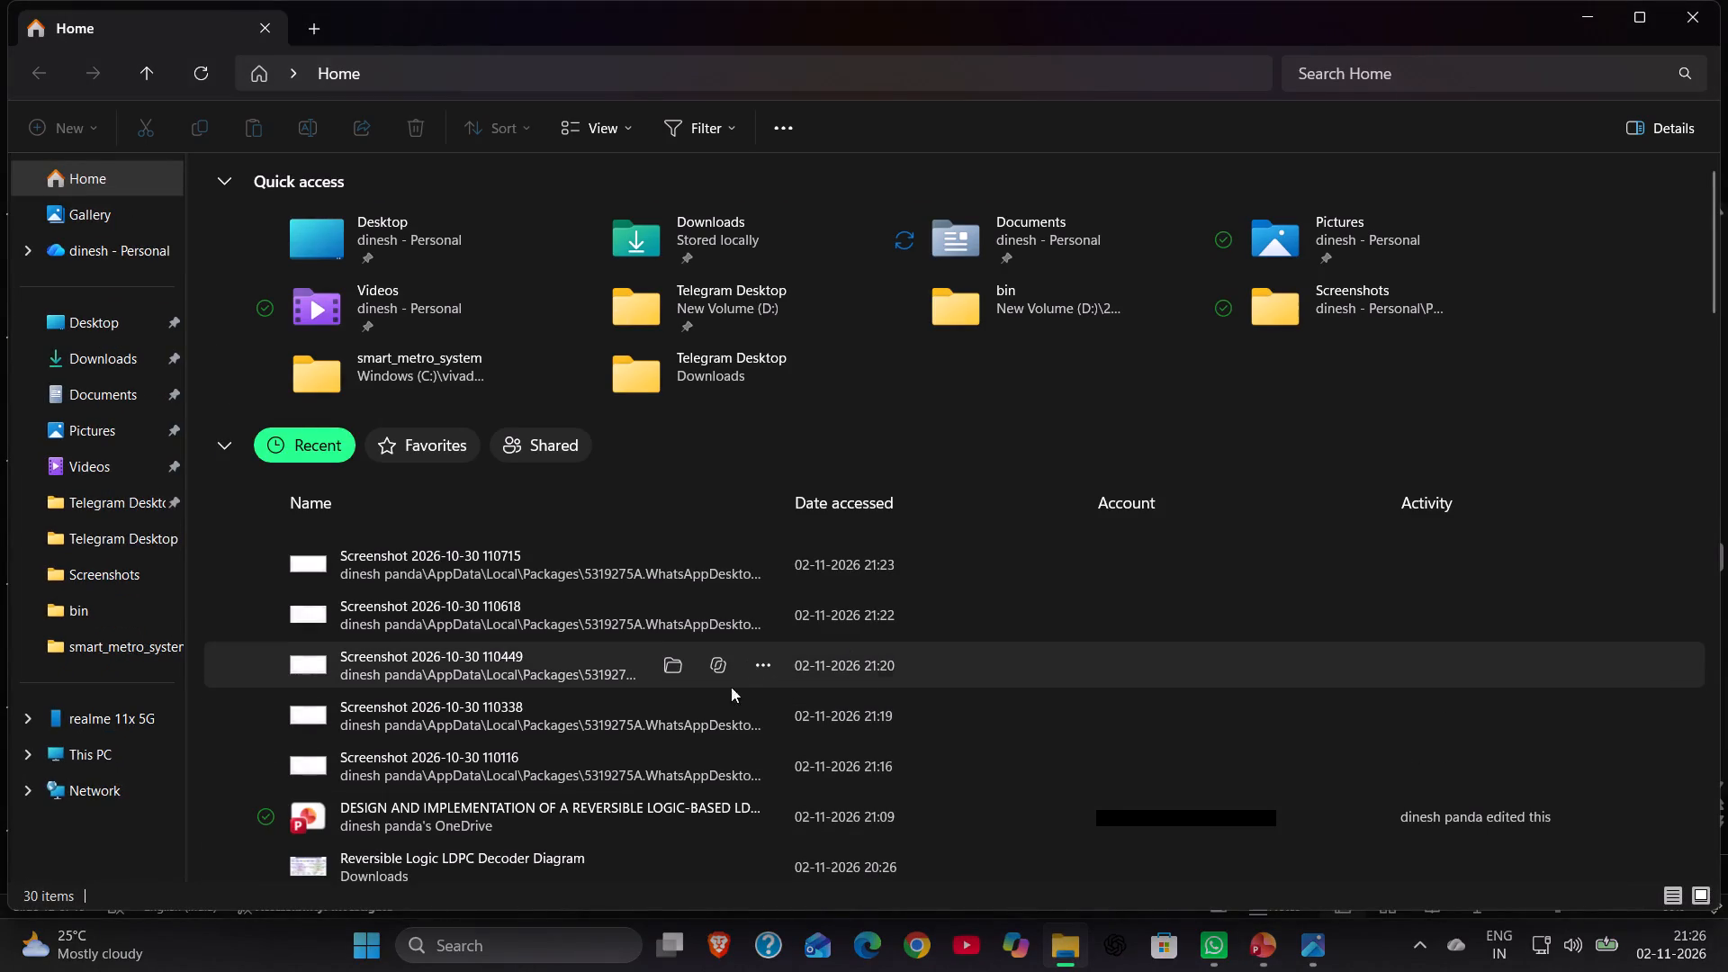
Locate the Reversible Logic LDPC Decoder Diagram image in Downloads, view its block diagram, and close it.
{"action": "left_click", "coordinate": [672, 860]}
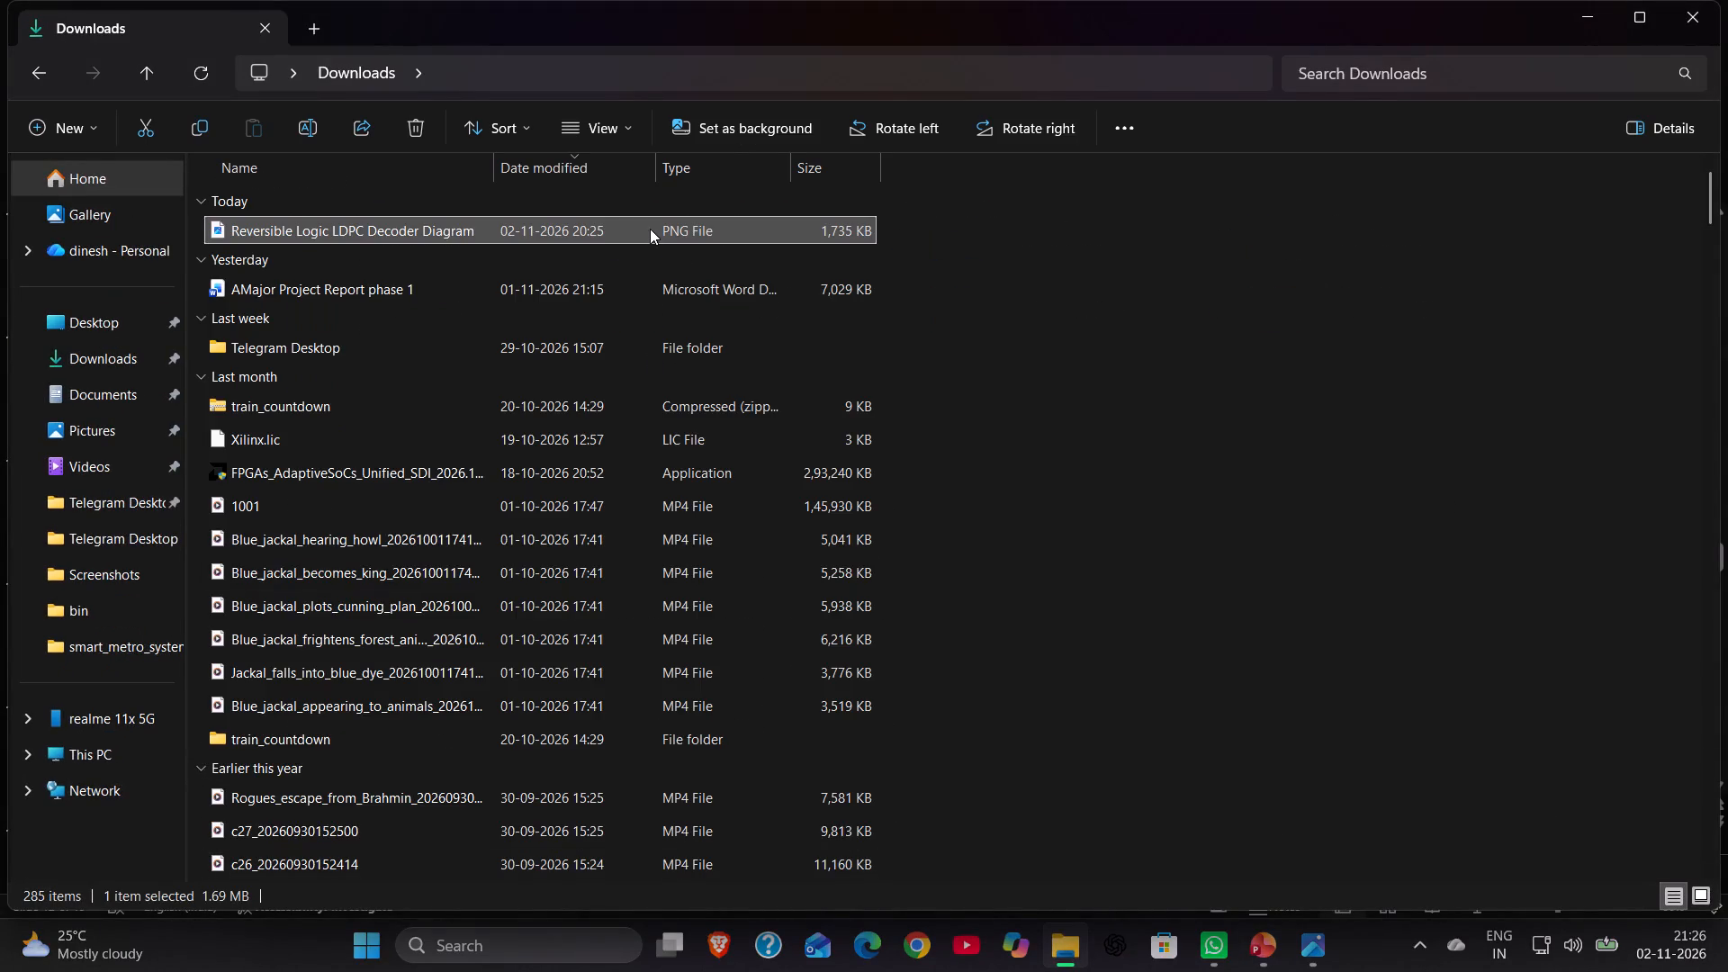
{"action": "double_click", "coordinate": [650, 229]}
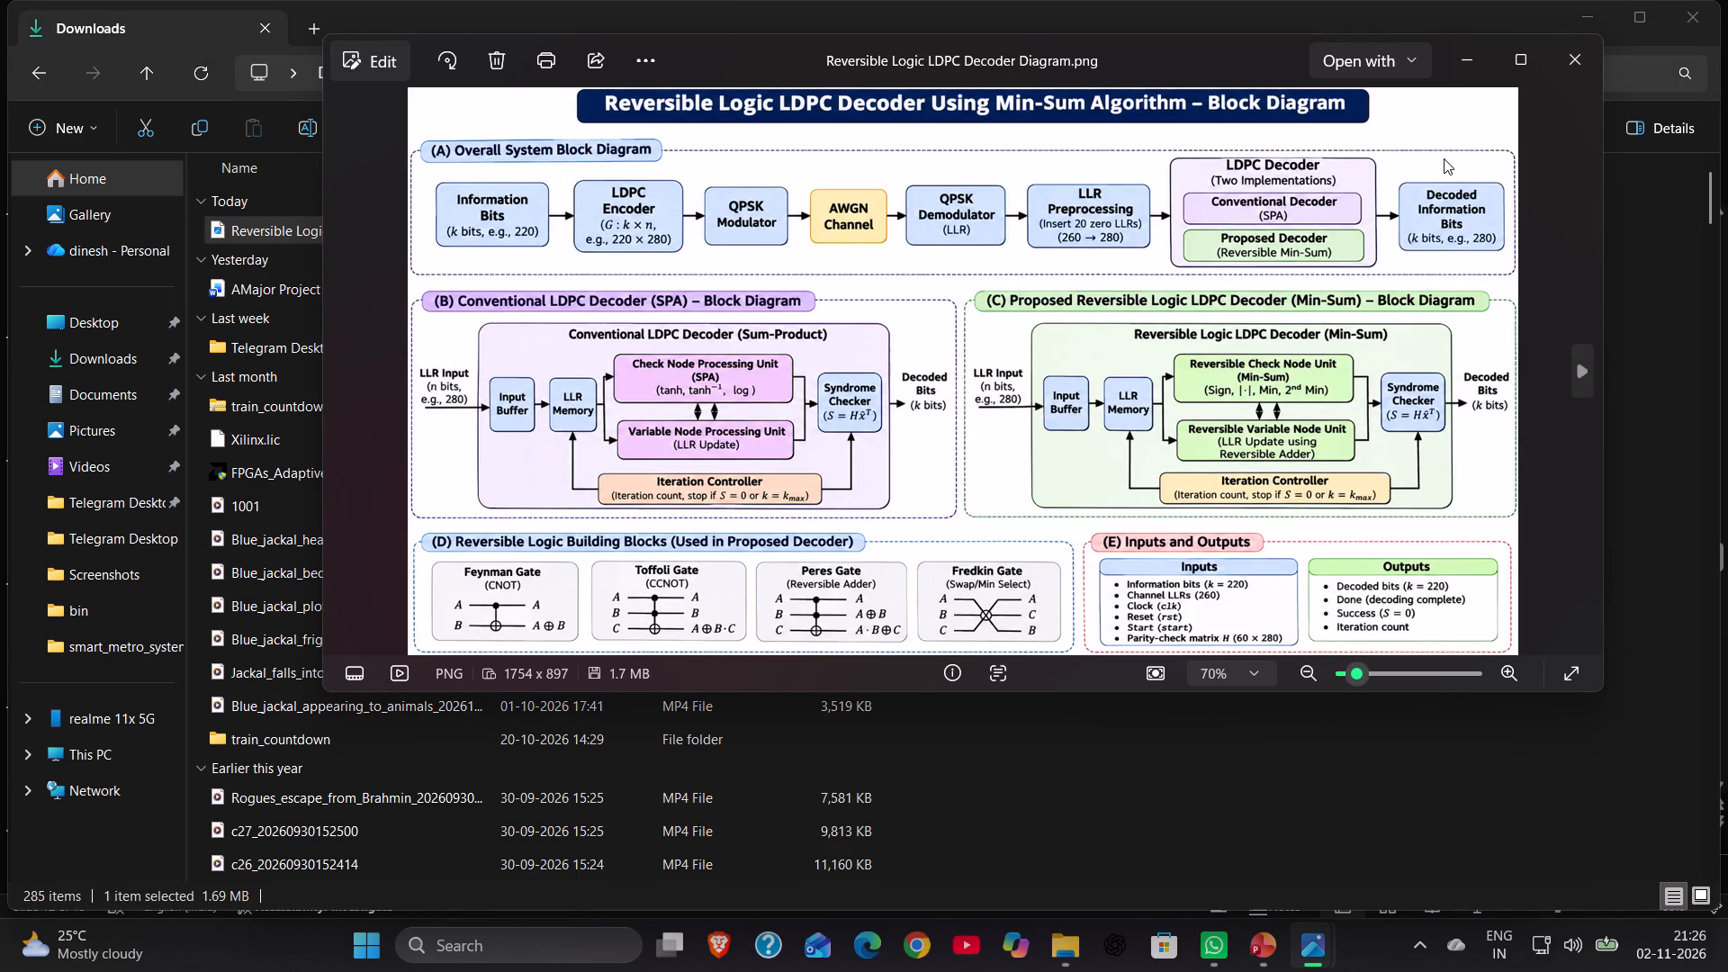
{"action": "left_click", "coordinate": [1579, 59]}
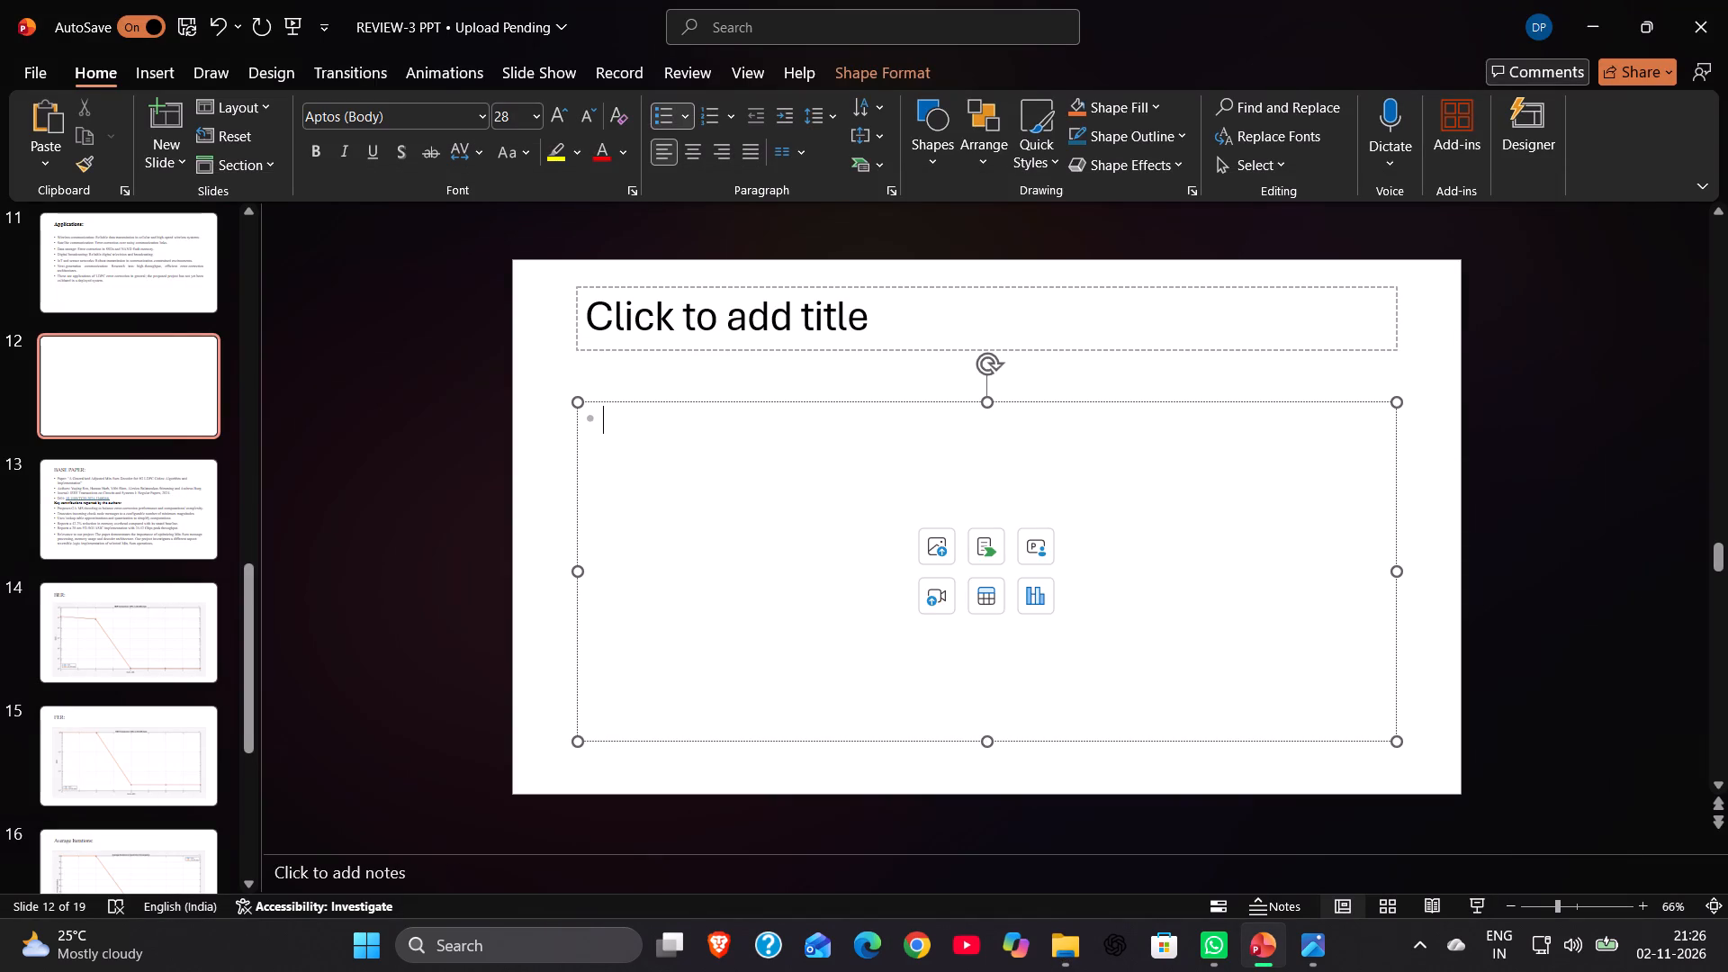
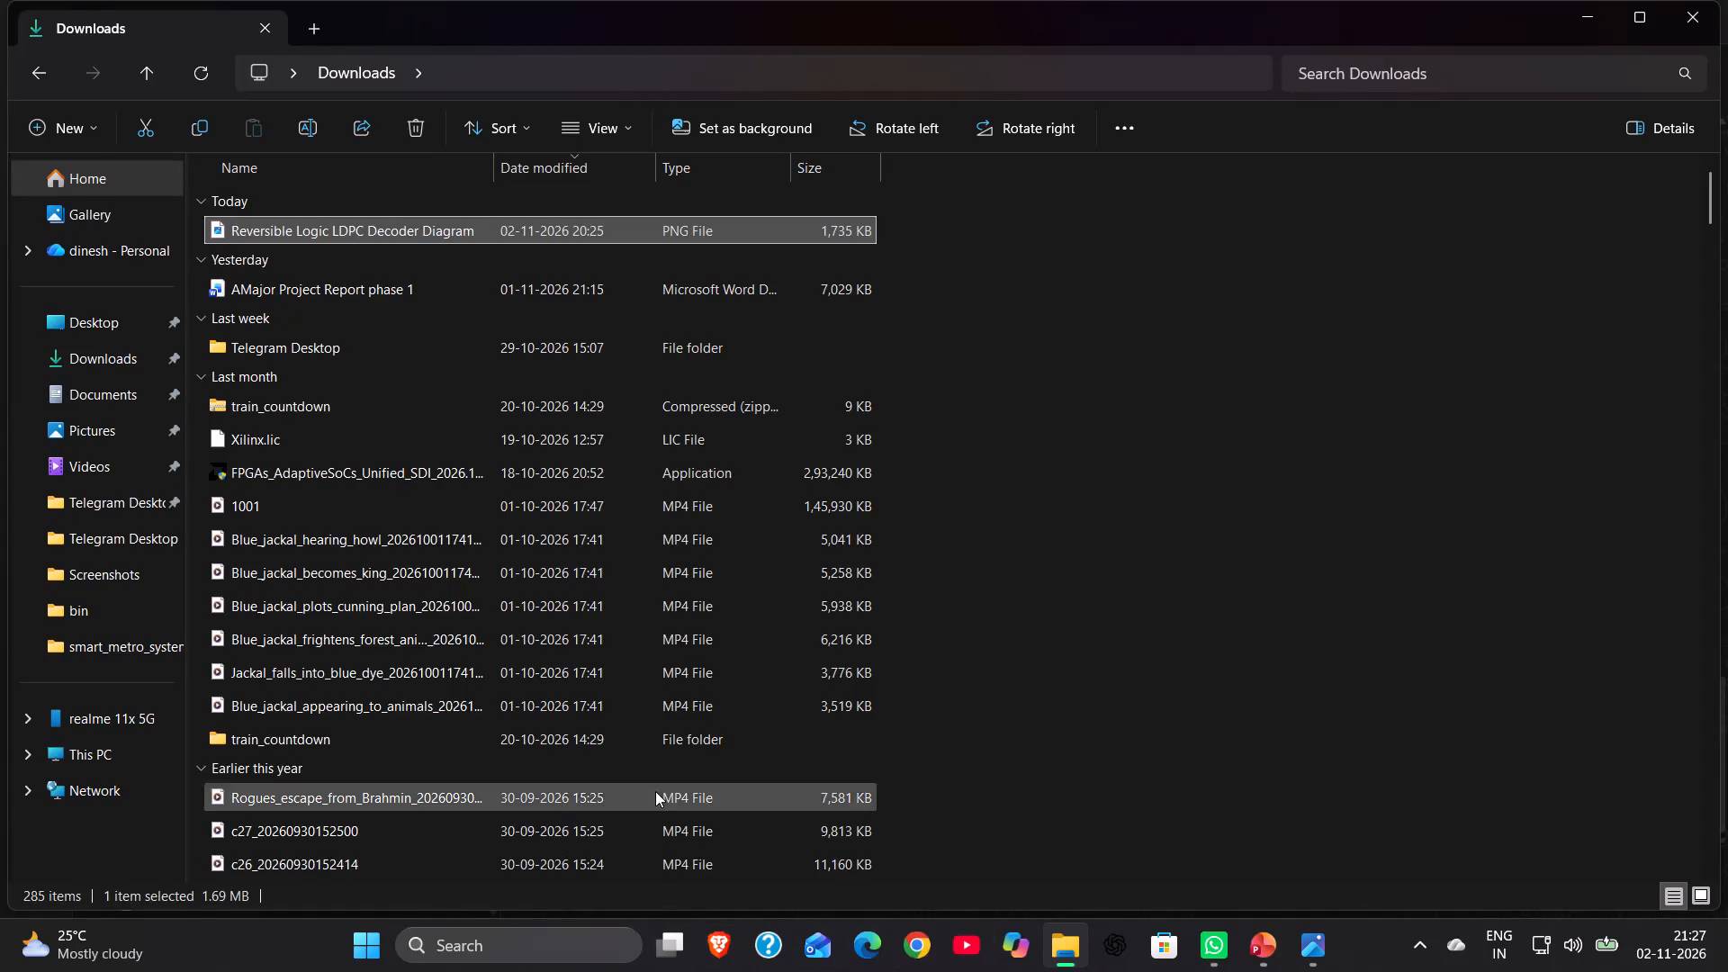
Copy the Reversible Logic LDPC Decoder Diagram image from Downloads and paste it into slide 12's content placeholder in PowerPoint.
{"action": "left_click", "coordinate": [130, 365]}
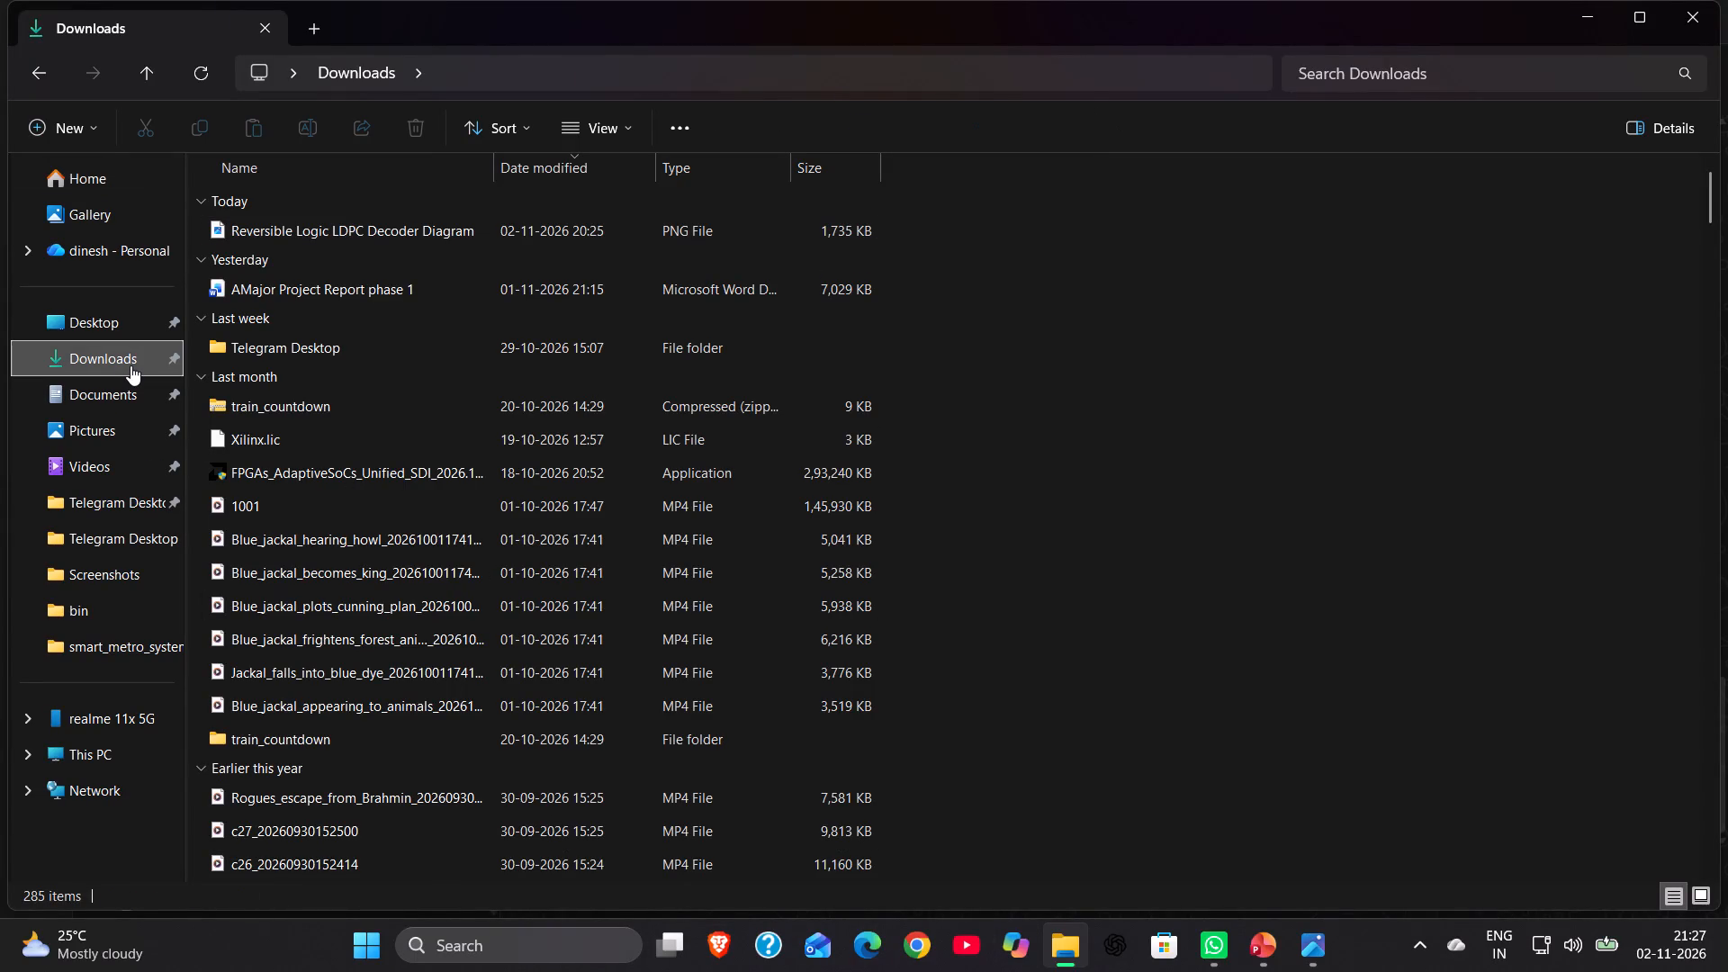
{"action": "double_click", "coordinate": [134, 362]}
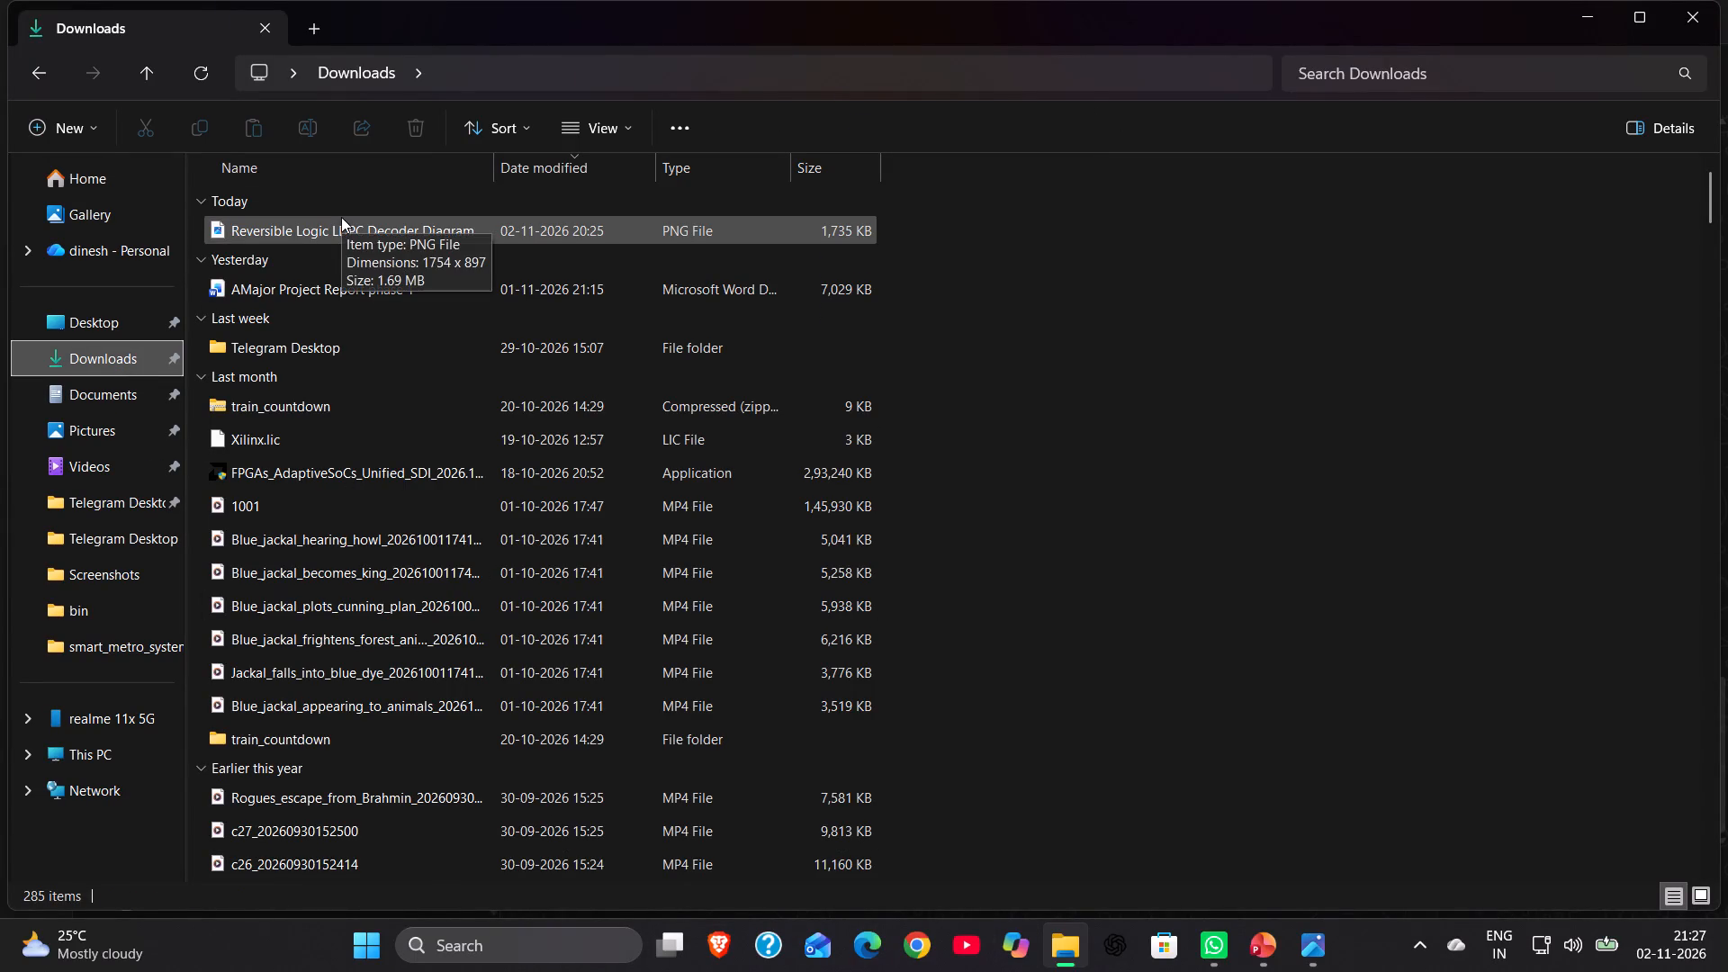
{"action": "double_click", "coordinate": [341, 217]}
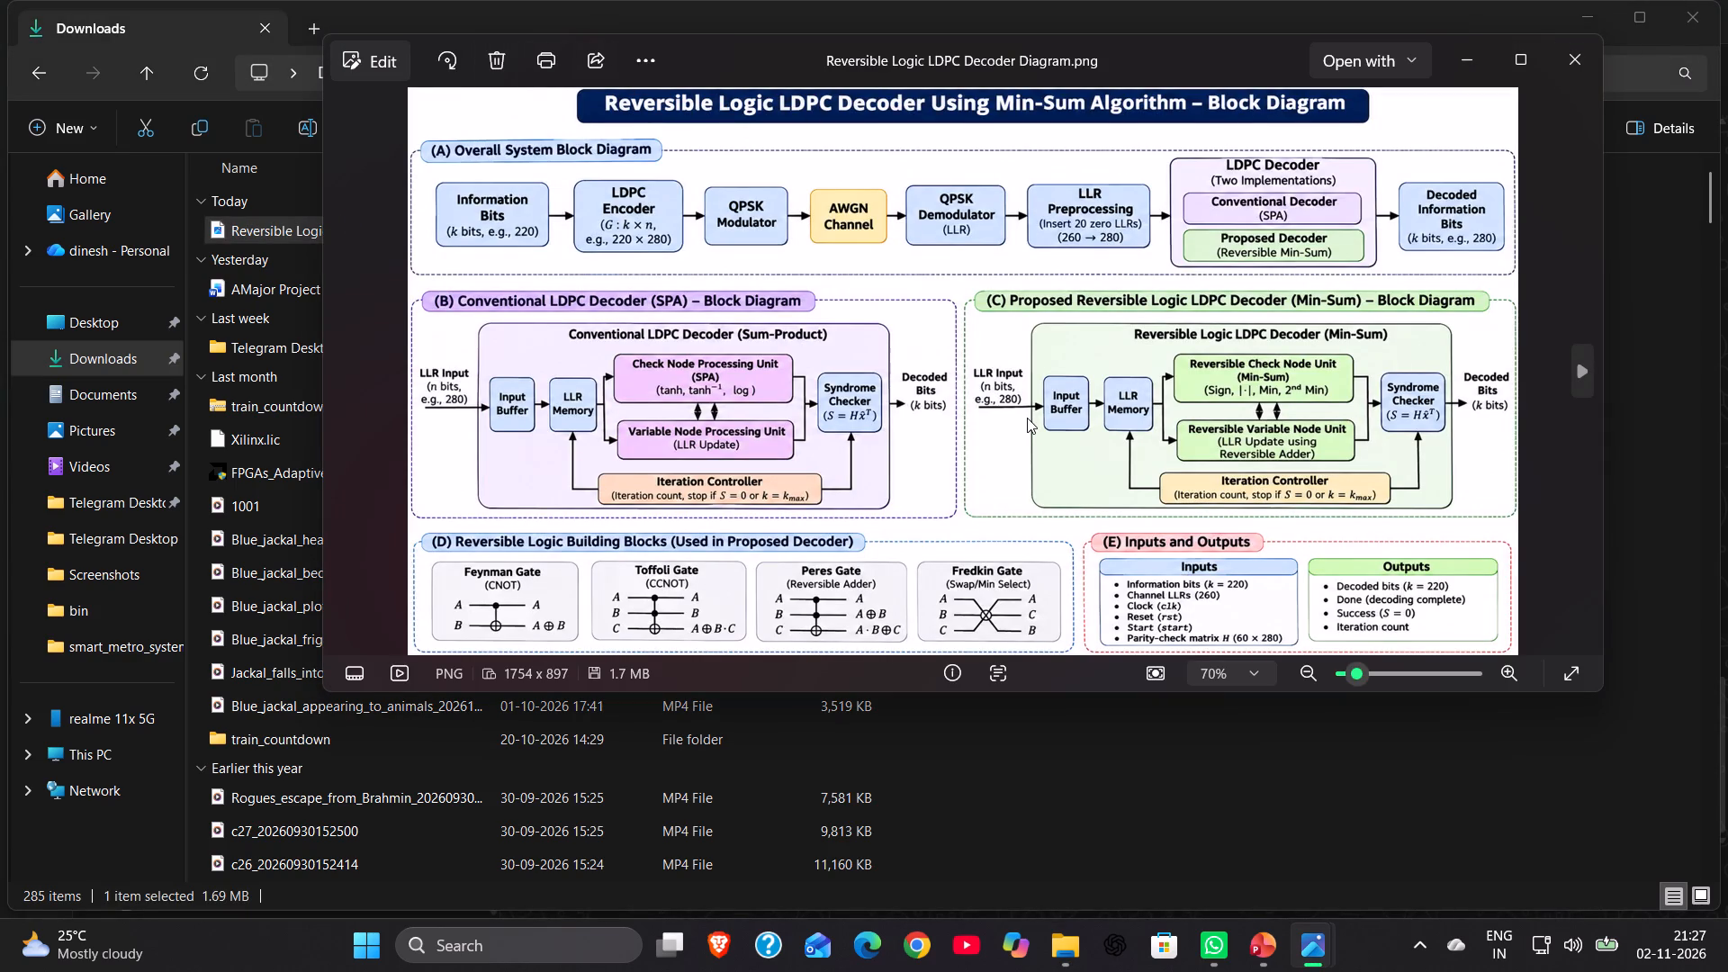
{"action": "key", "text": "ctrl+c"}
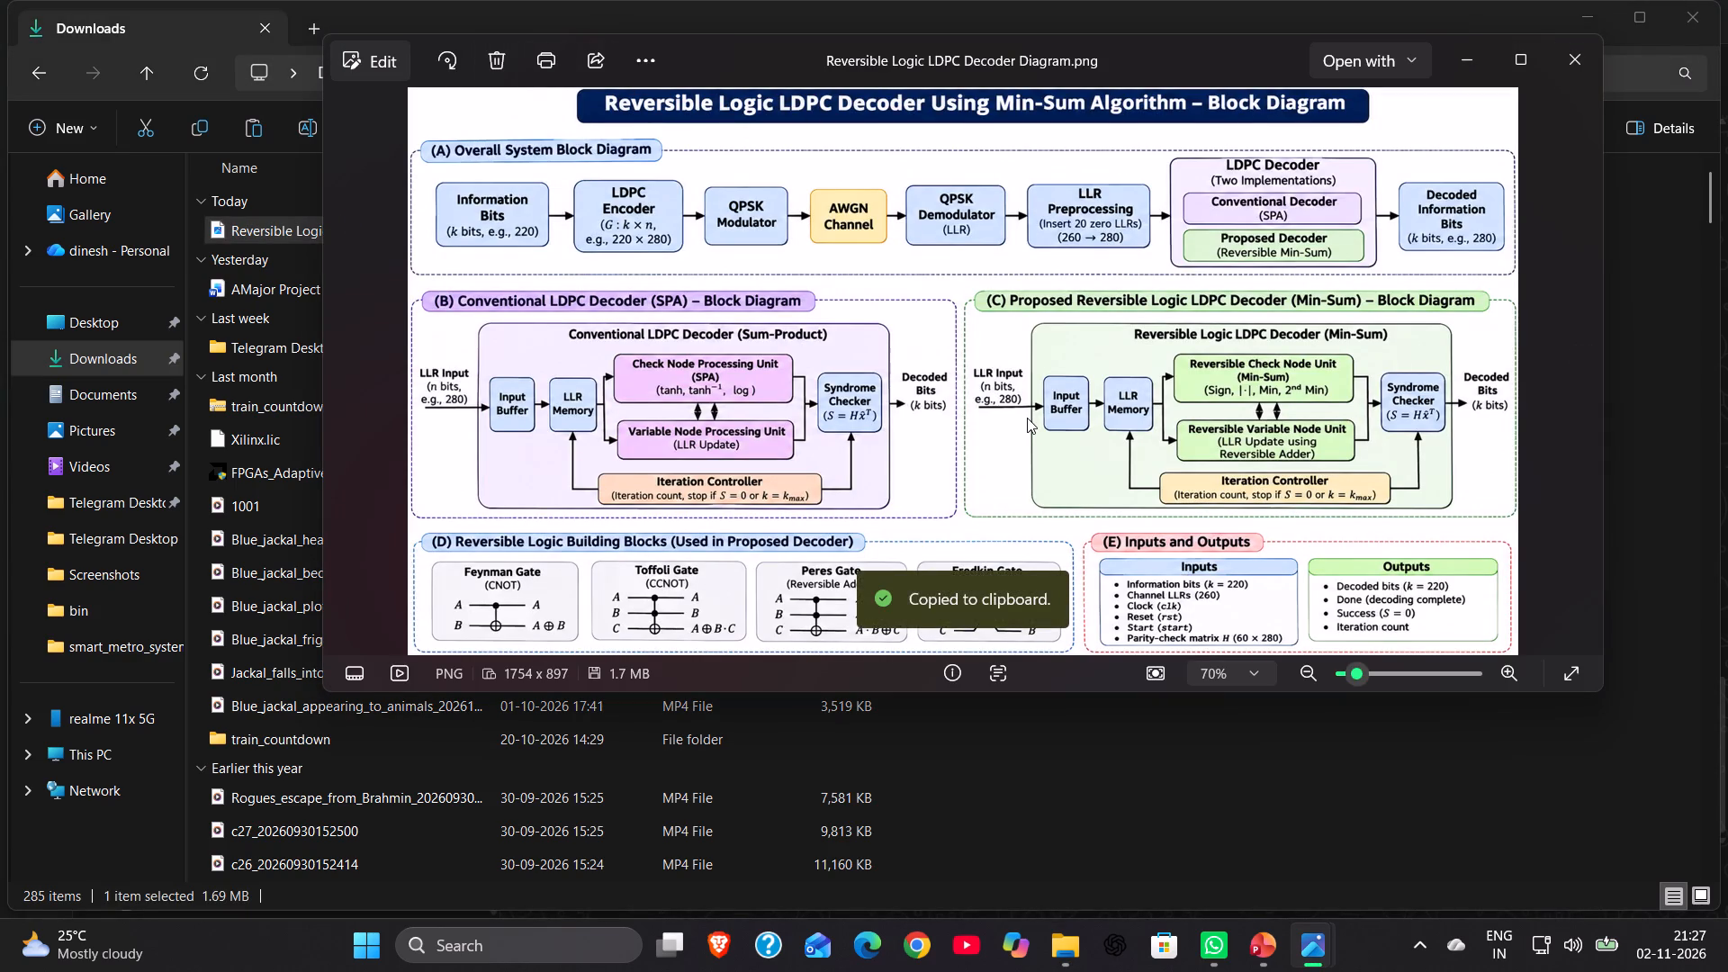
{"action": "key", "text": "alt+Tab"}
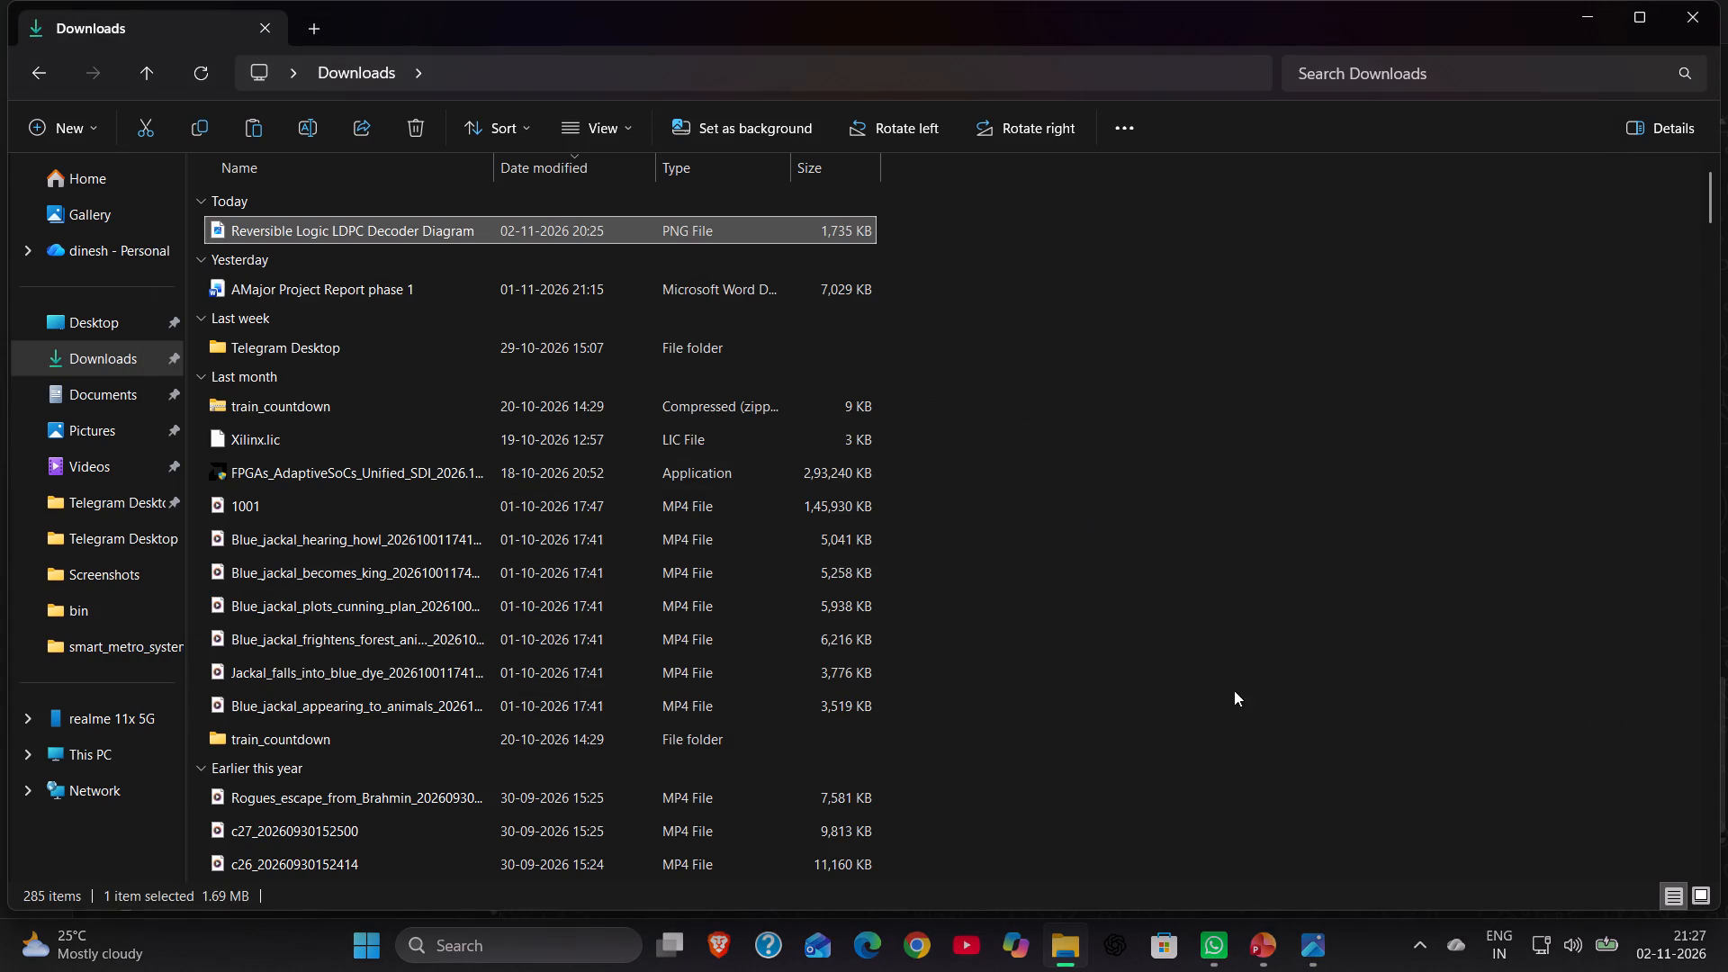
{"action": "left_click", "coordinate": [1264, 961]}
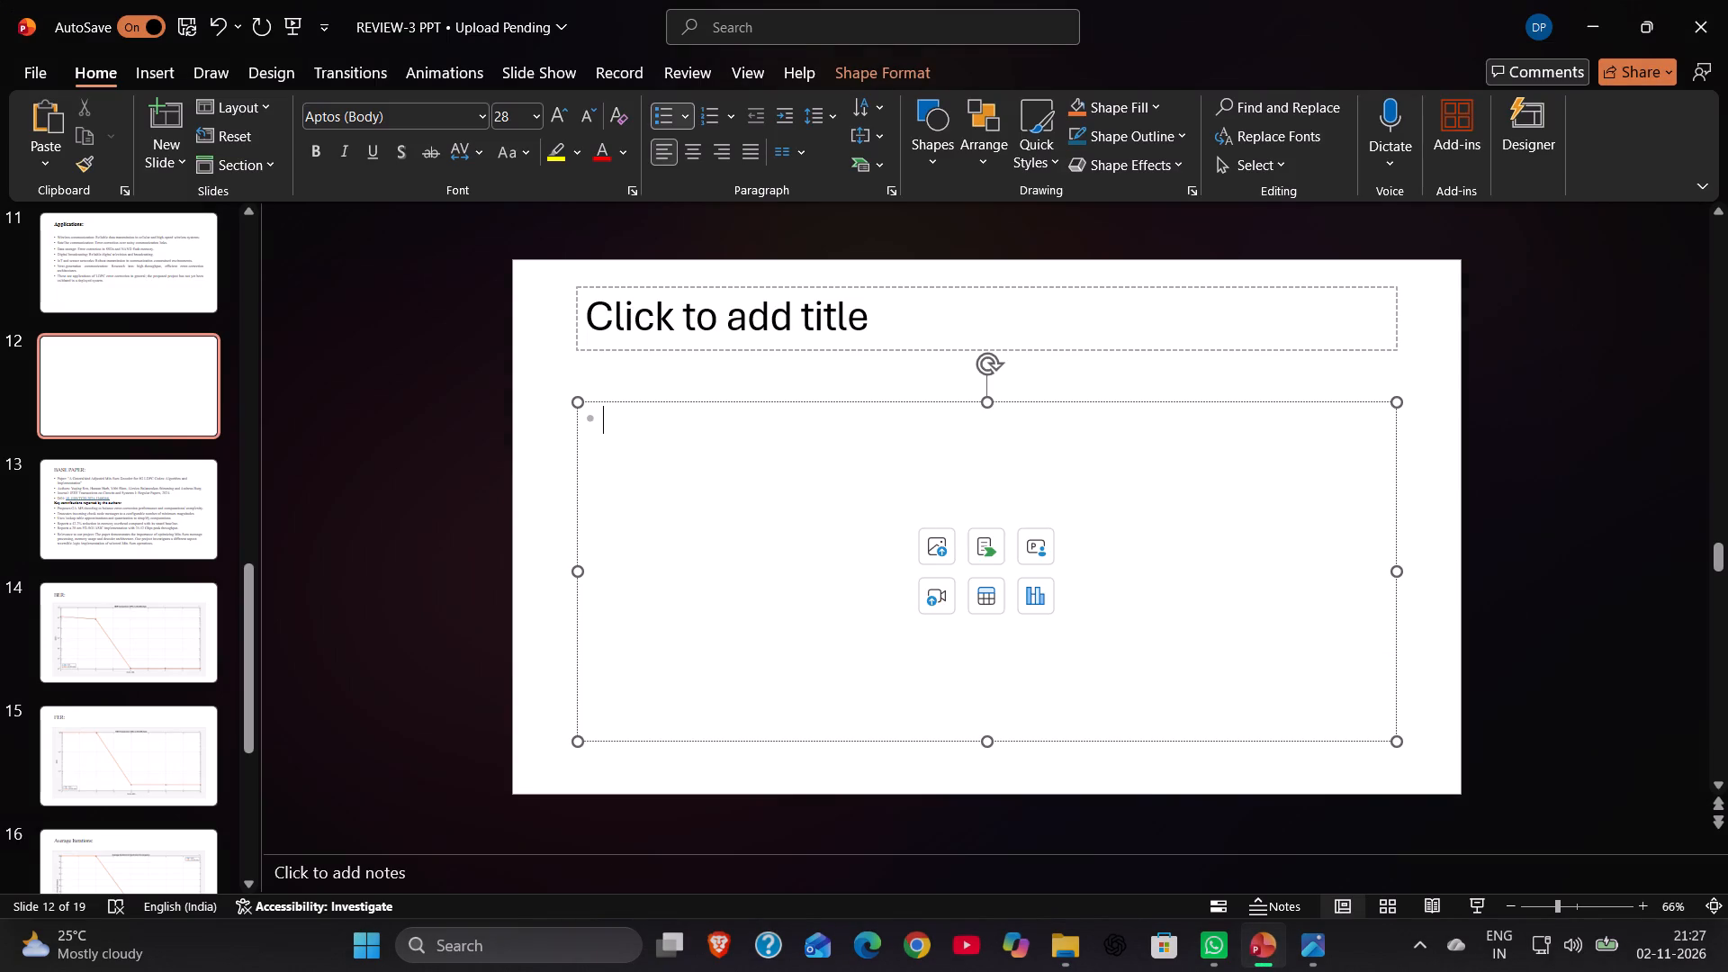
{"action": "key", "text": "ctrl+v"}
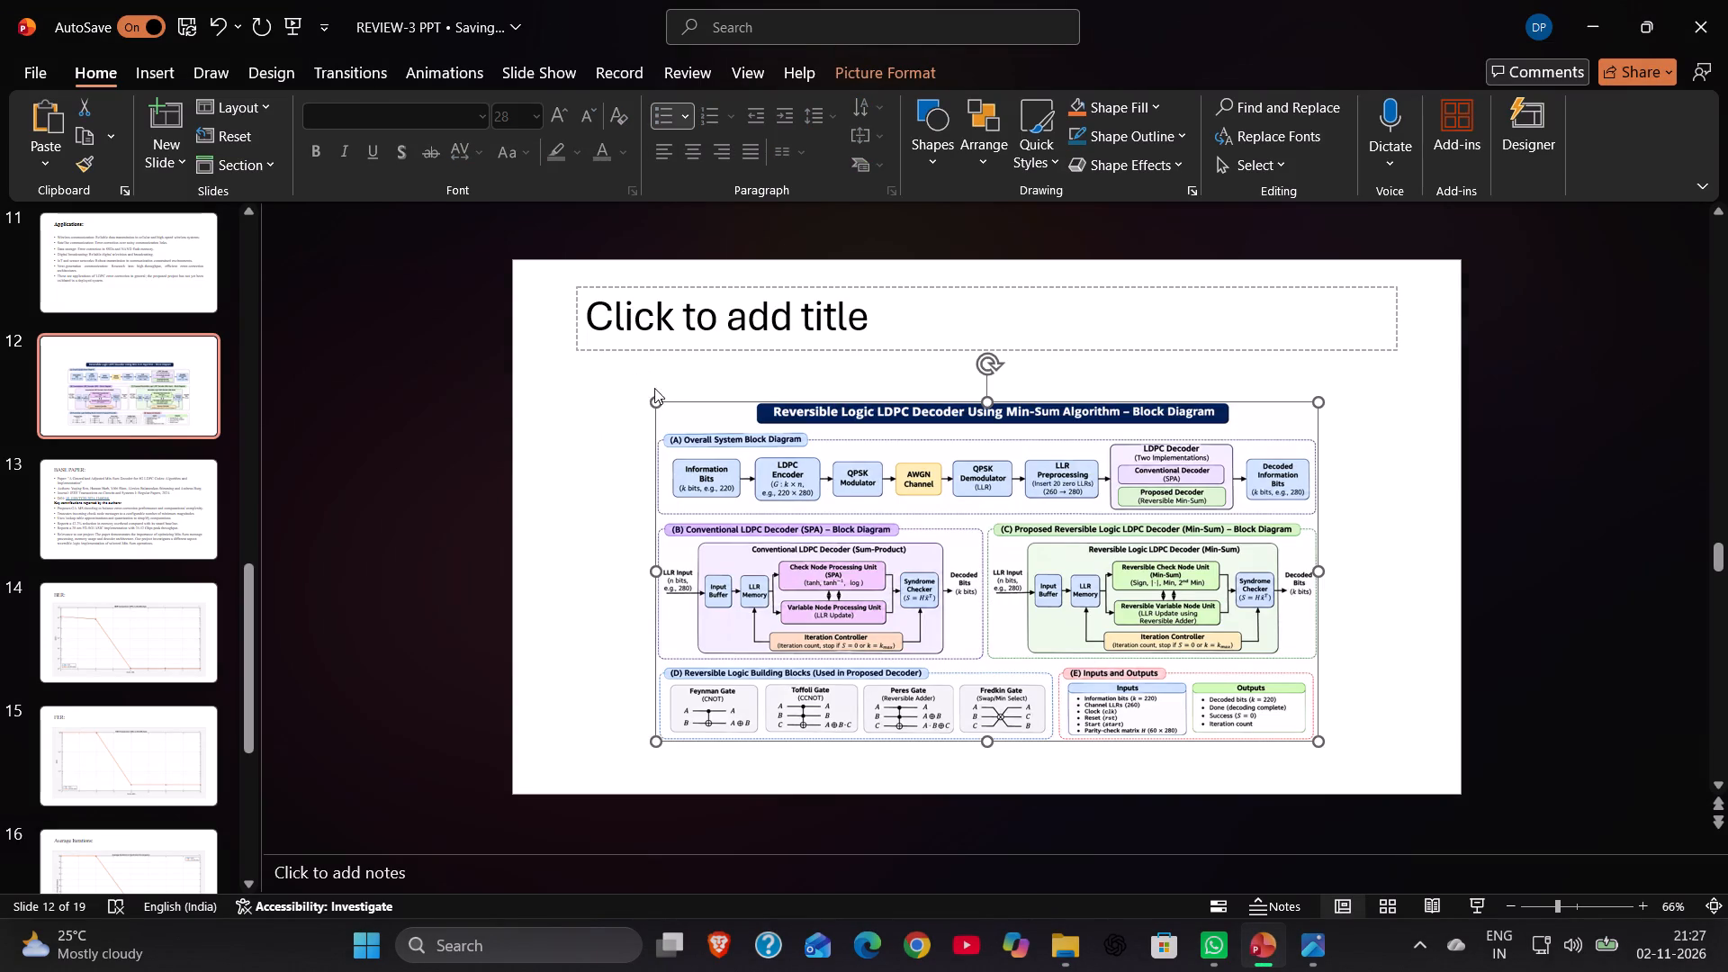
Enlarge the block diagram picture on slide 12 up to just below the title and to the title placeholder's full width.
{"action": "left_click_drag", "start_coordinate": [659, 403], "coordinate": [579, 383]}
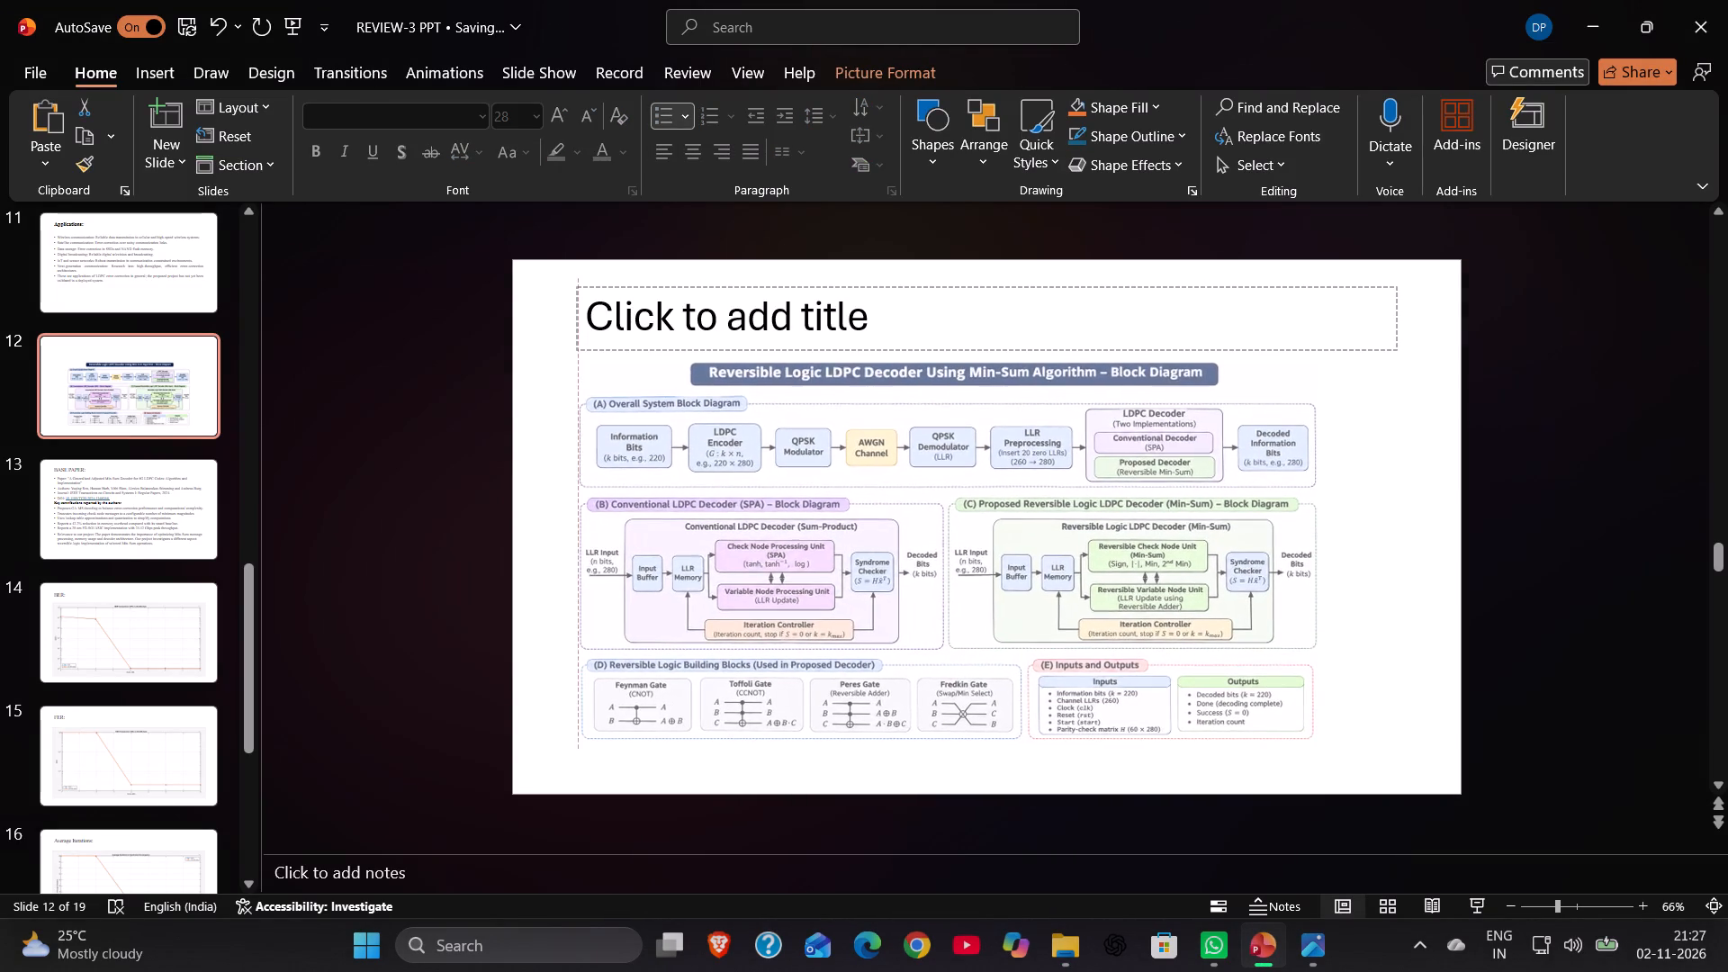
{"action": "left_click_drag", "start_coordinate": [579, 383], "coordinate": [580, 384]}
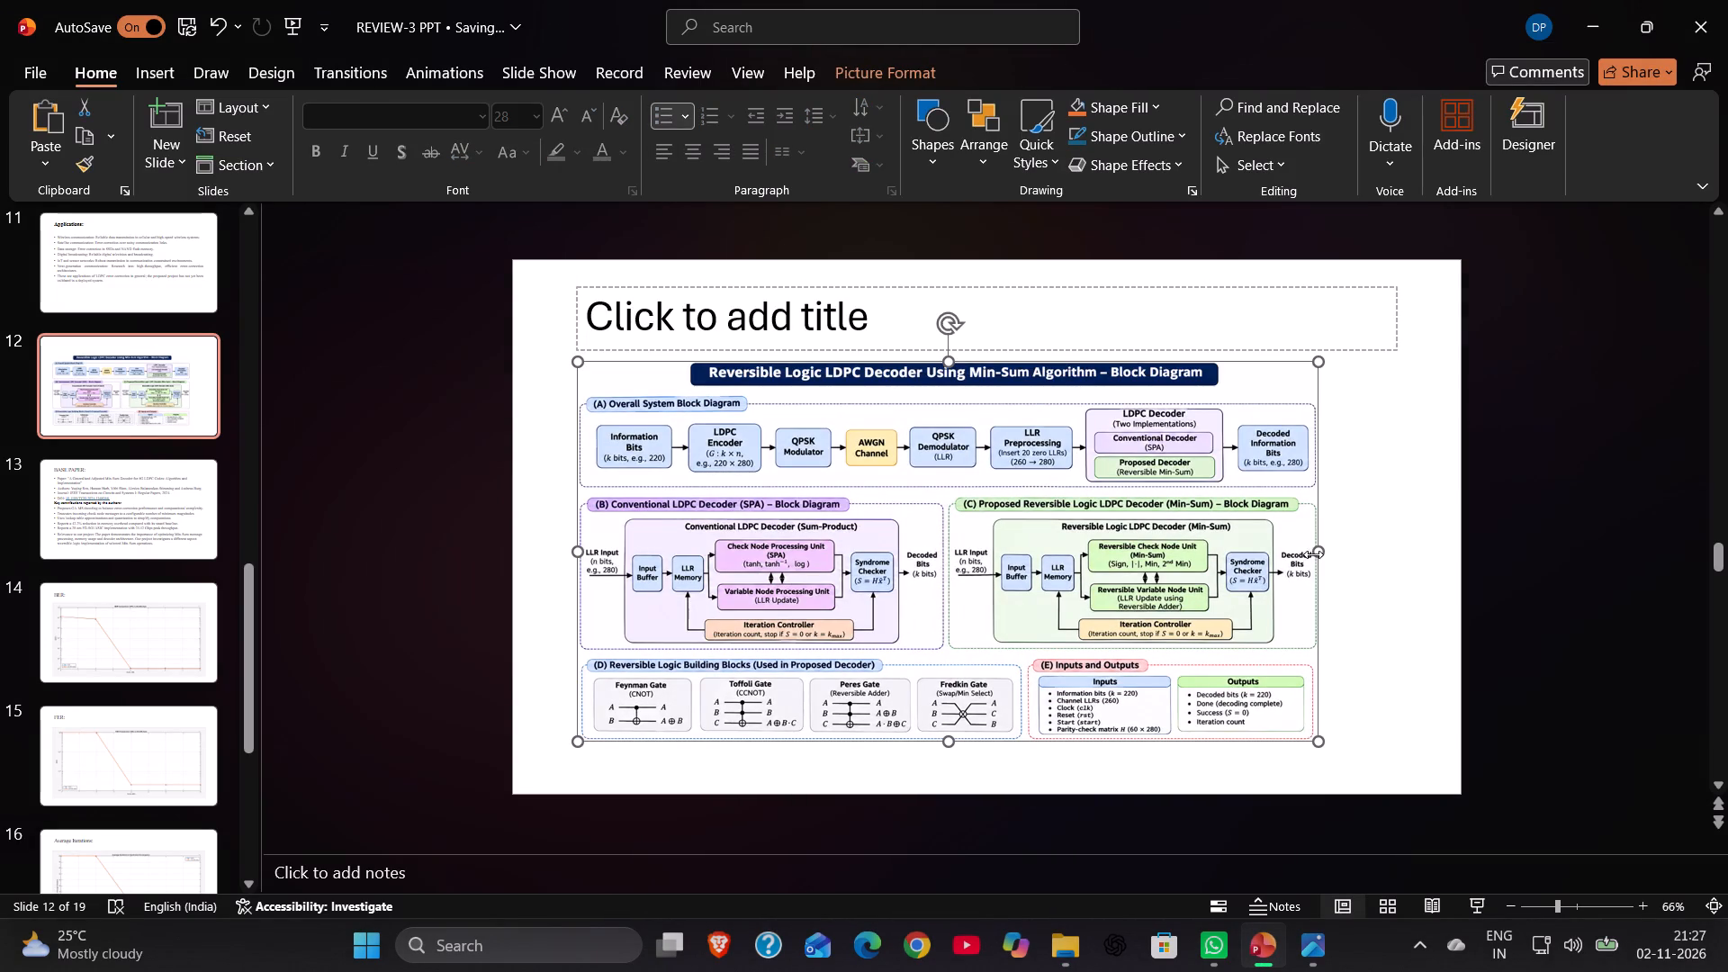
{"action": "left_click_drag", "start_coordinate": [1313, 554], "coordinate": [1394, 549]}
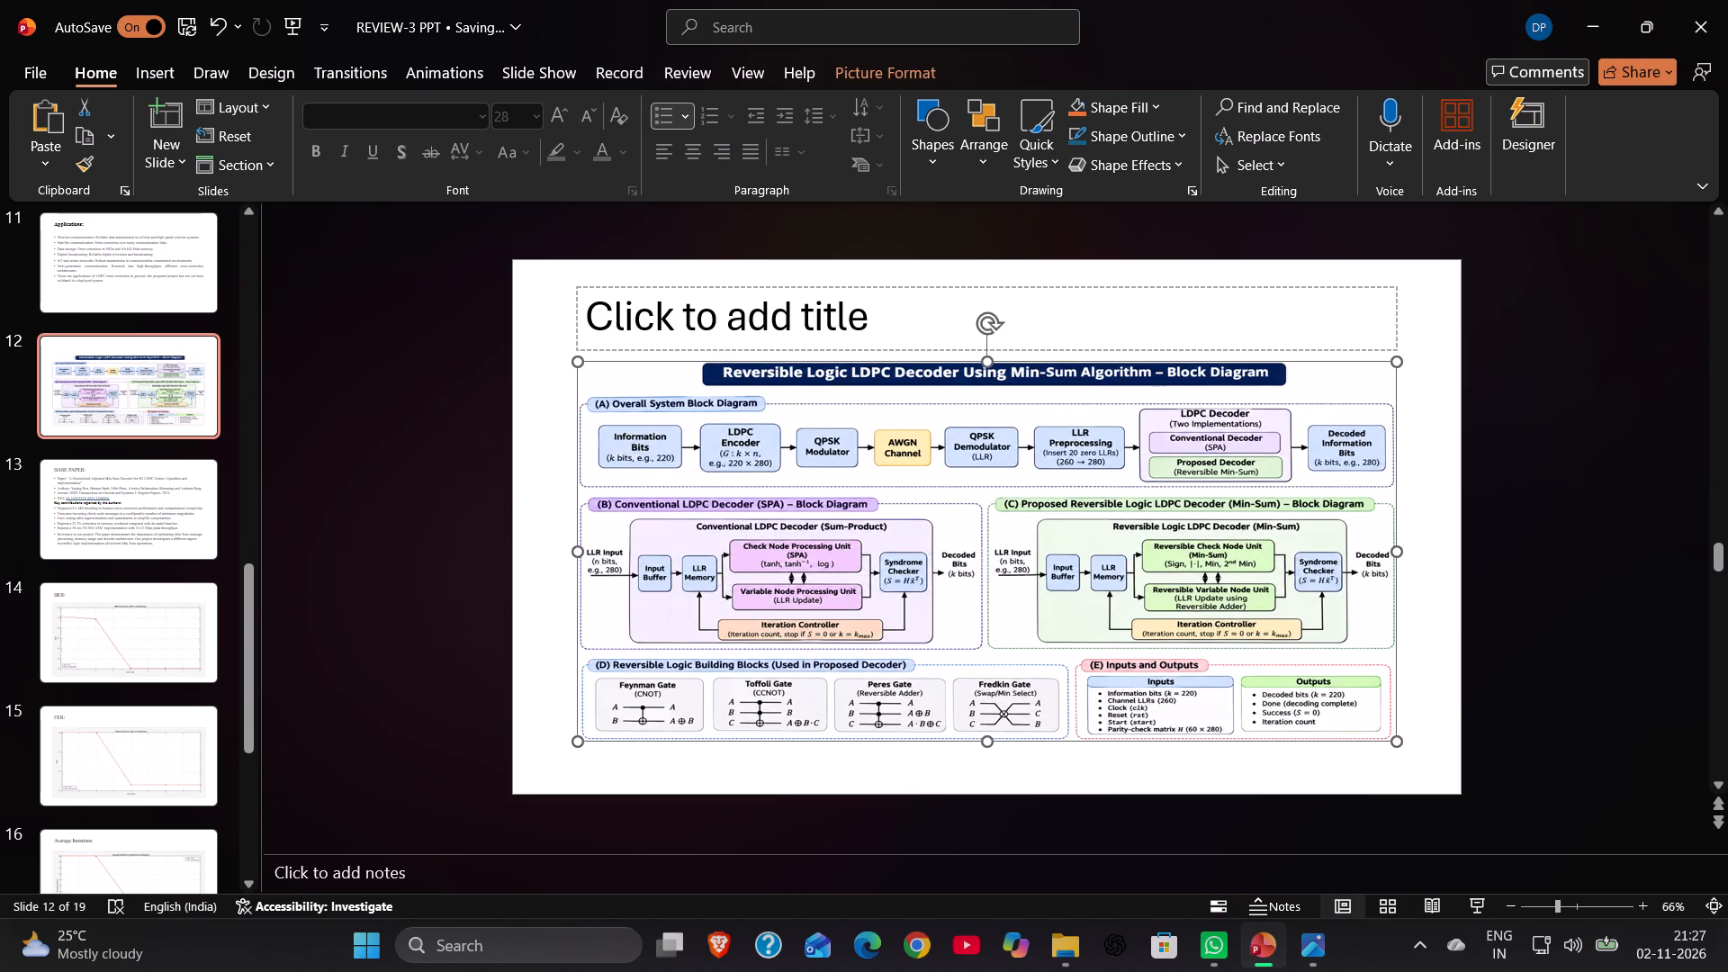
{"action": "left_click", "coordinate": [674, 313]}
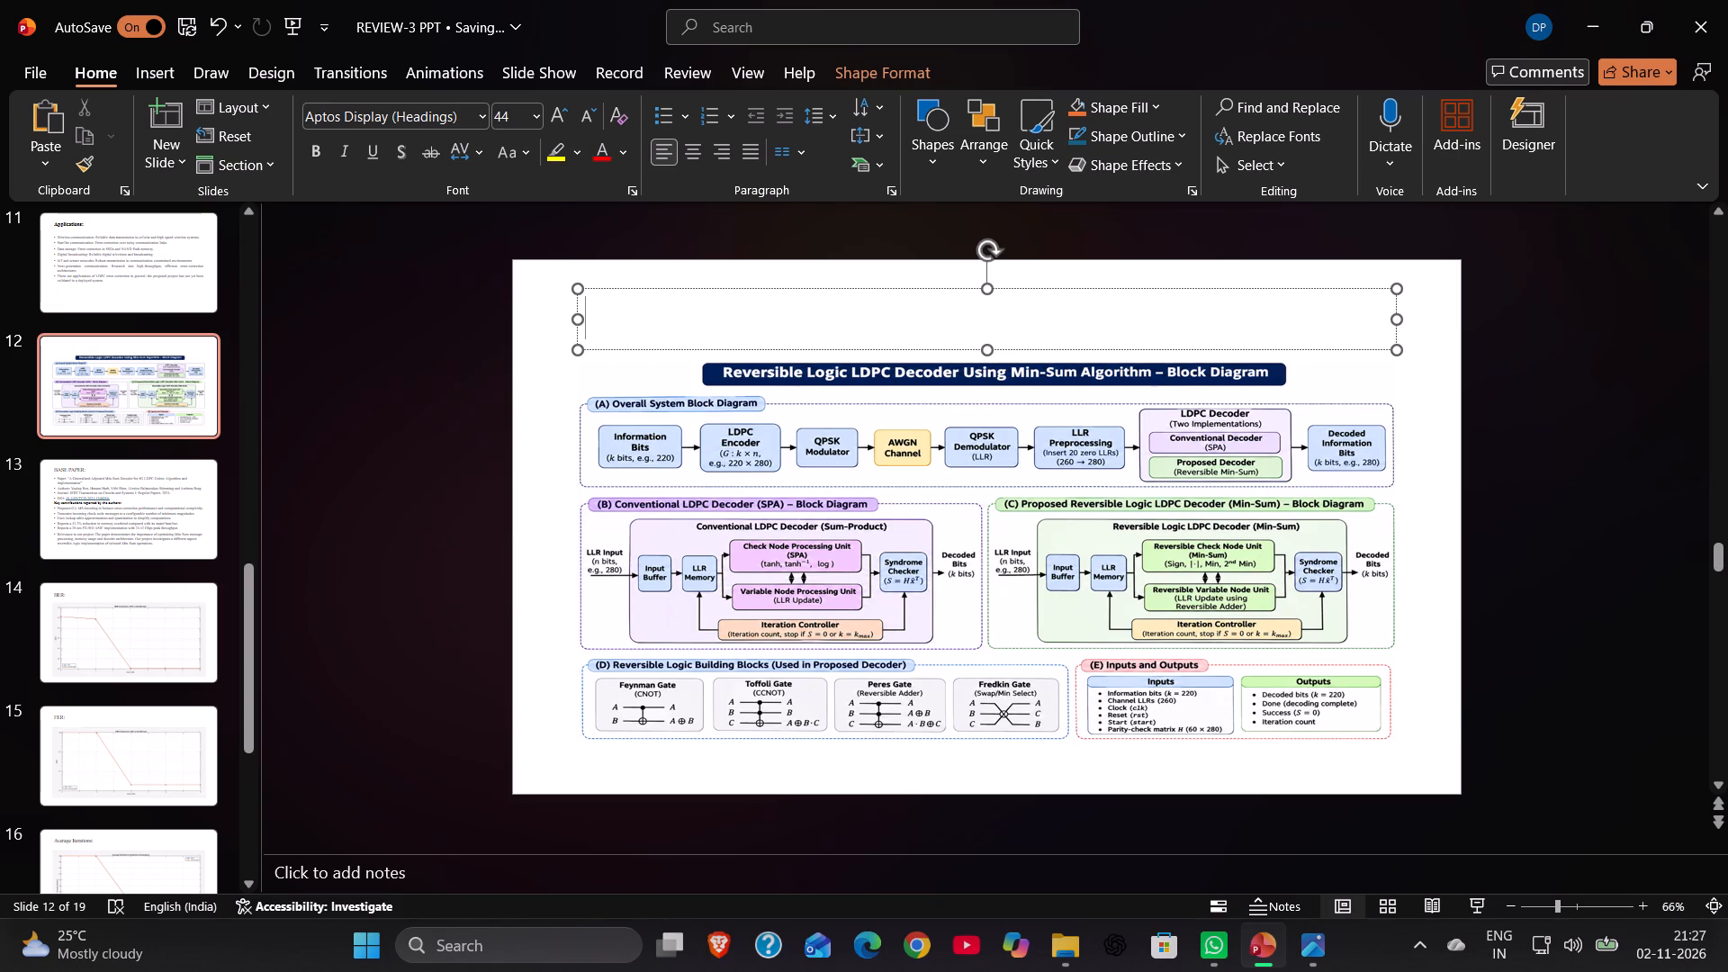
{"action": "left_click", "coordinate": [1068, 951]}
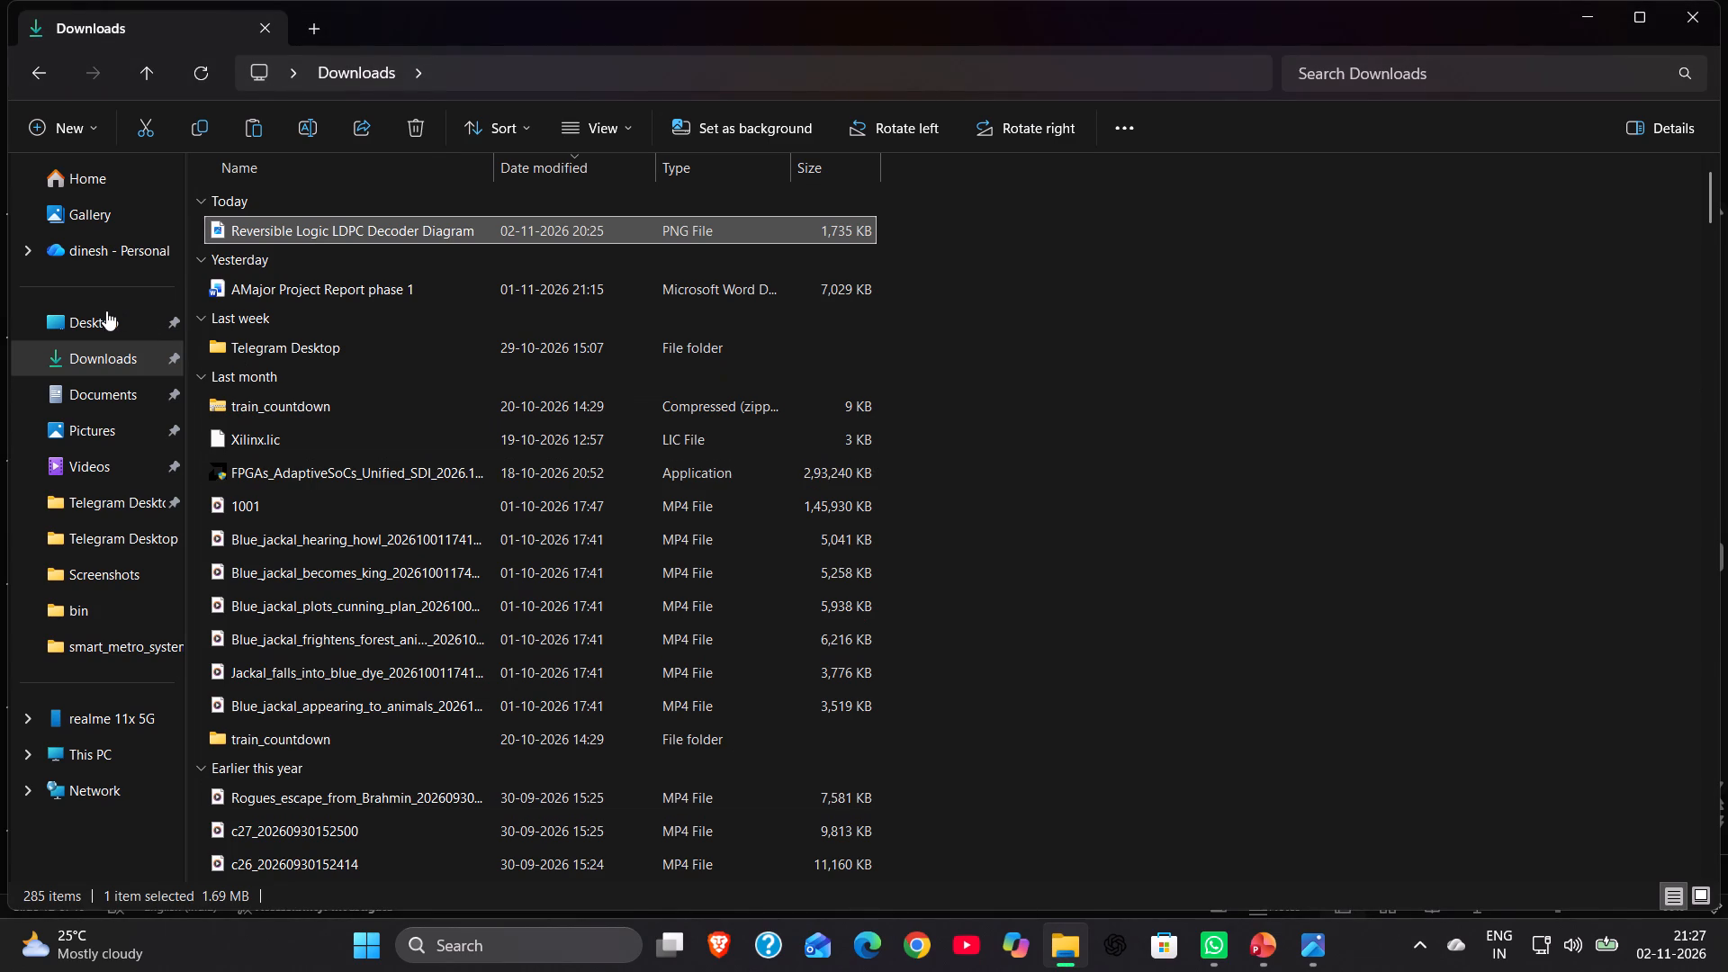
{"action": "left_click", "coordinate": [104, 412]}
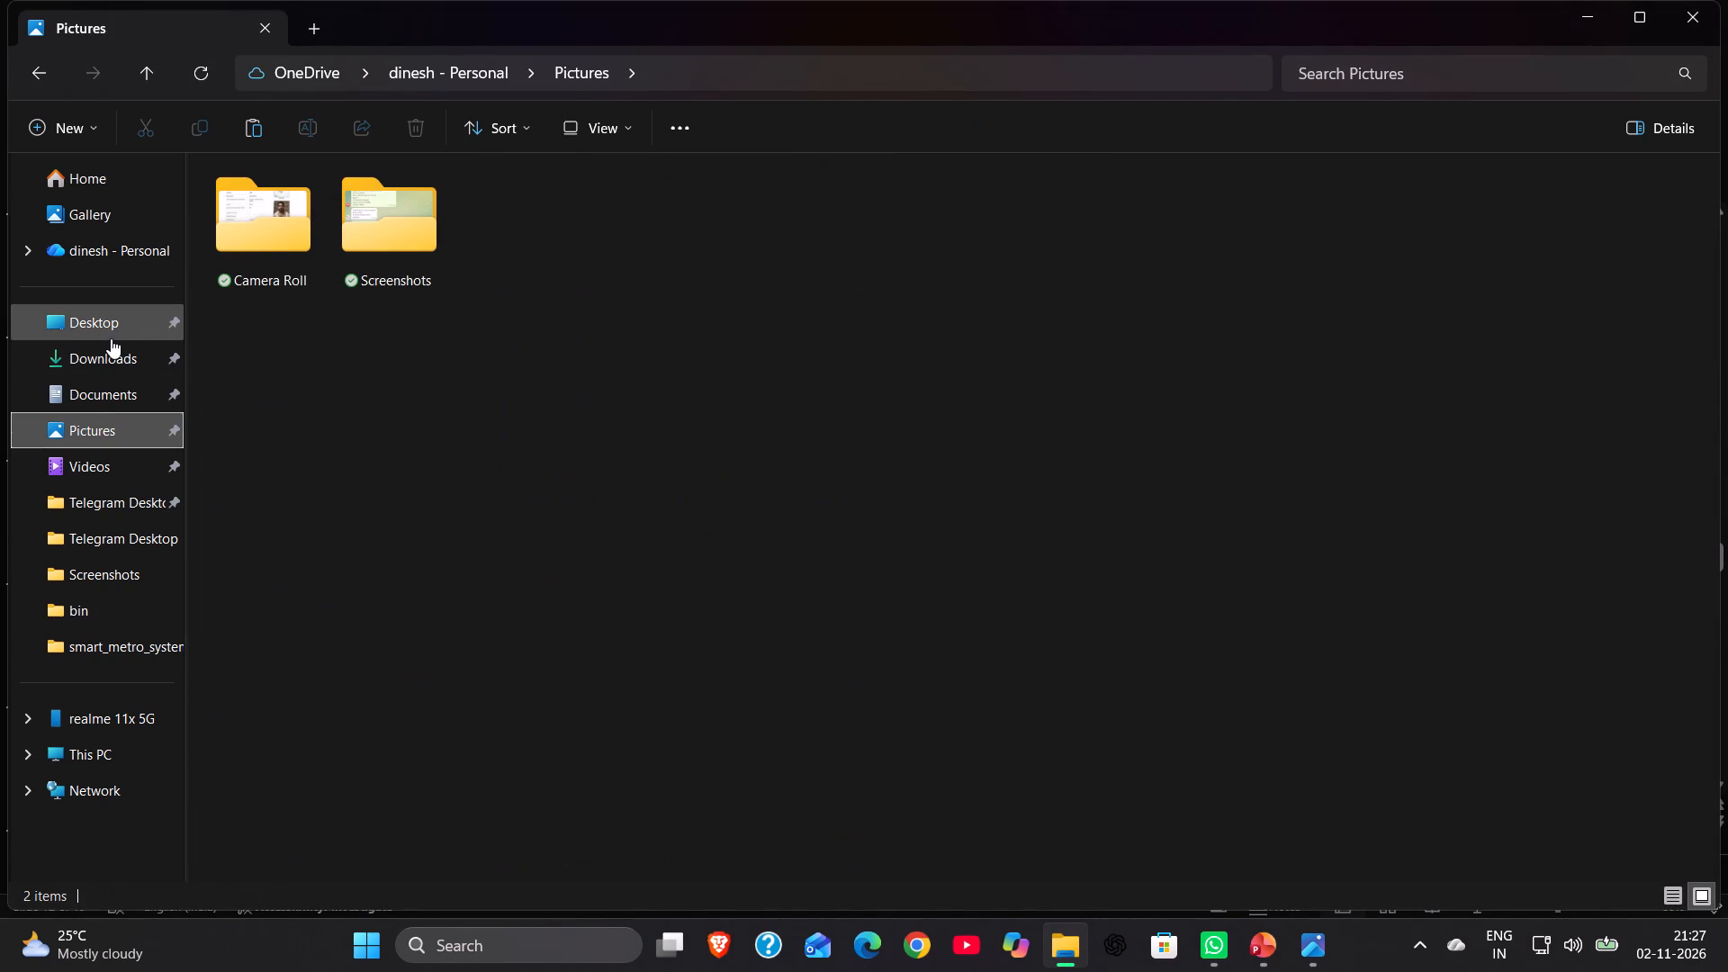
{"action": "left_click", "coordinate": [112, 360]}
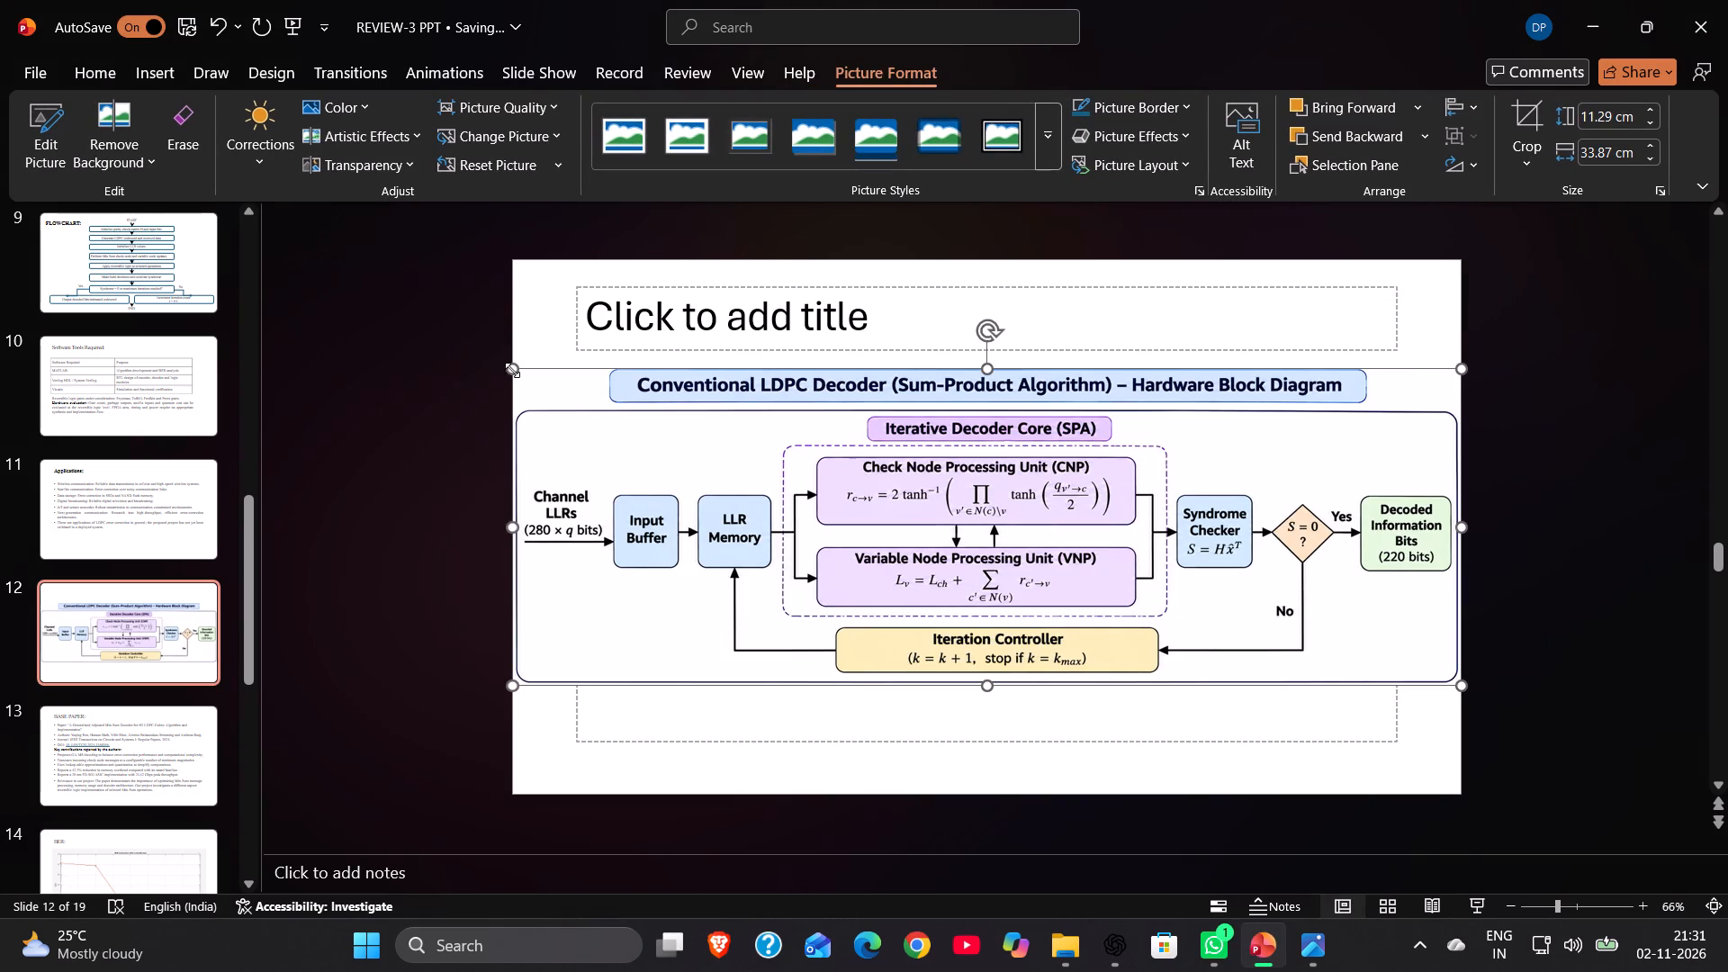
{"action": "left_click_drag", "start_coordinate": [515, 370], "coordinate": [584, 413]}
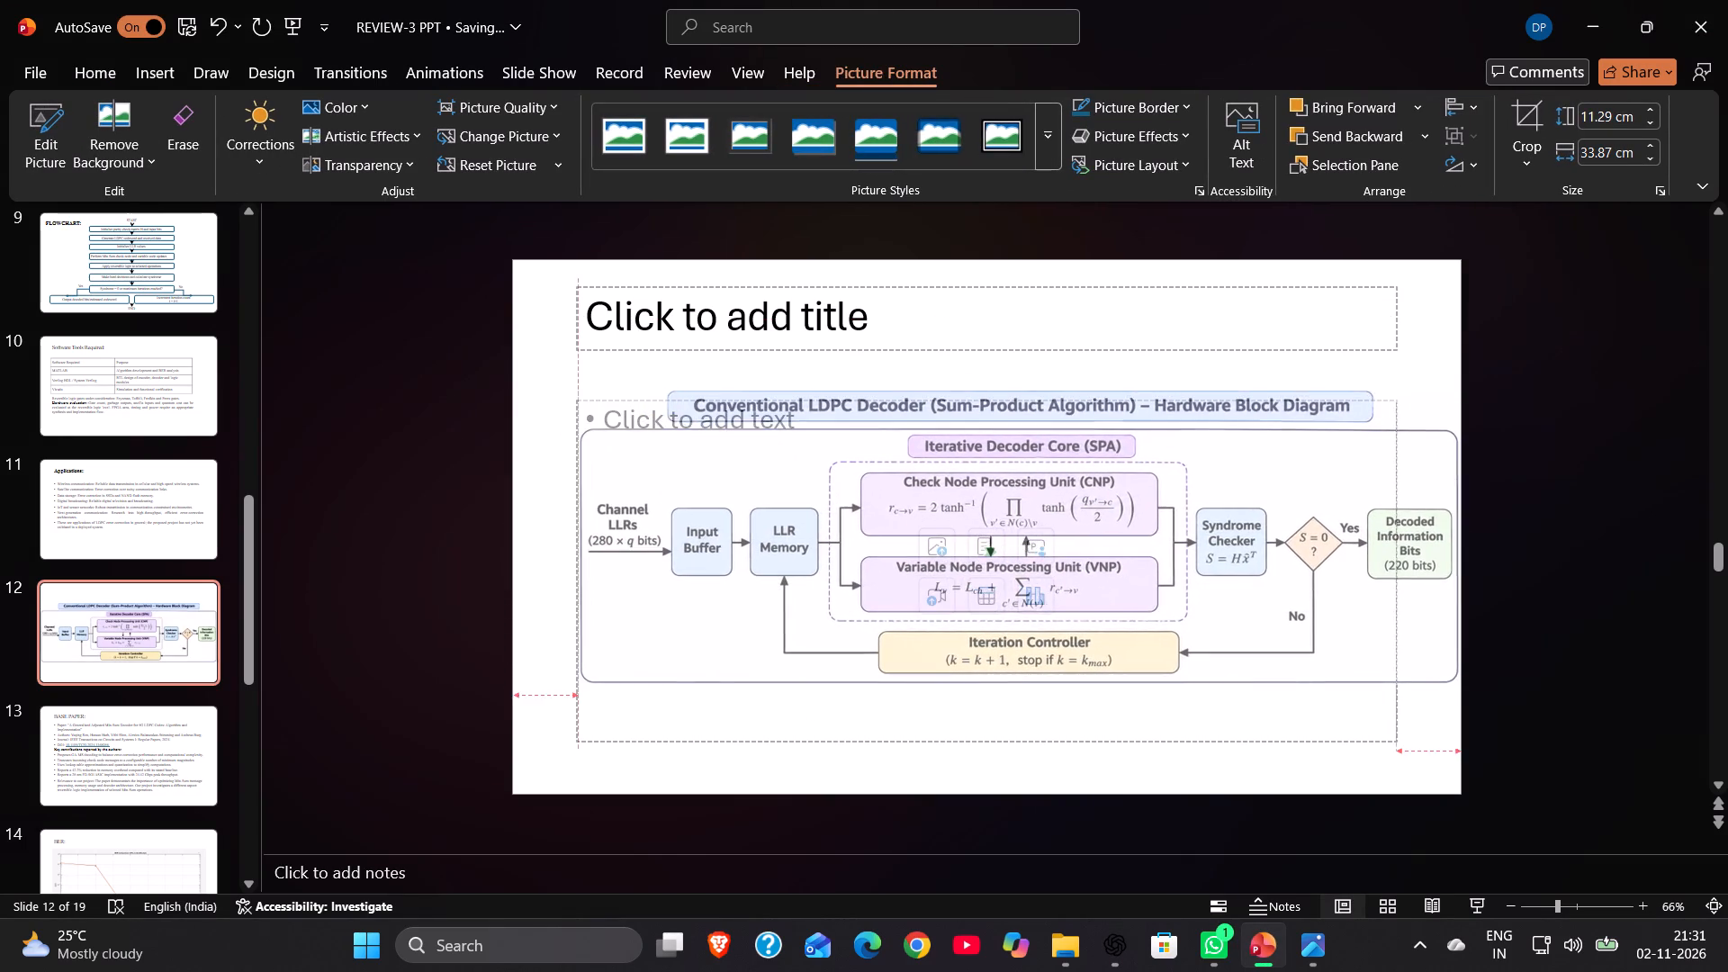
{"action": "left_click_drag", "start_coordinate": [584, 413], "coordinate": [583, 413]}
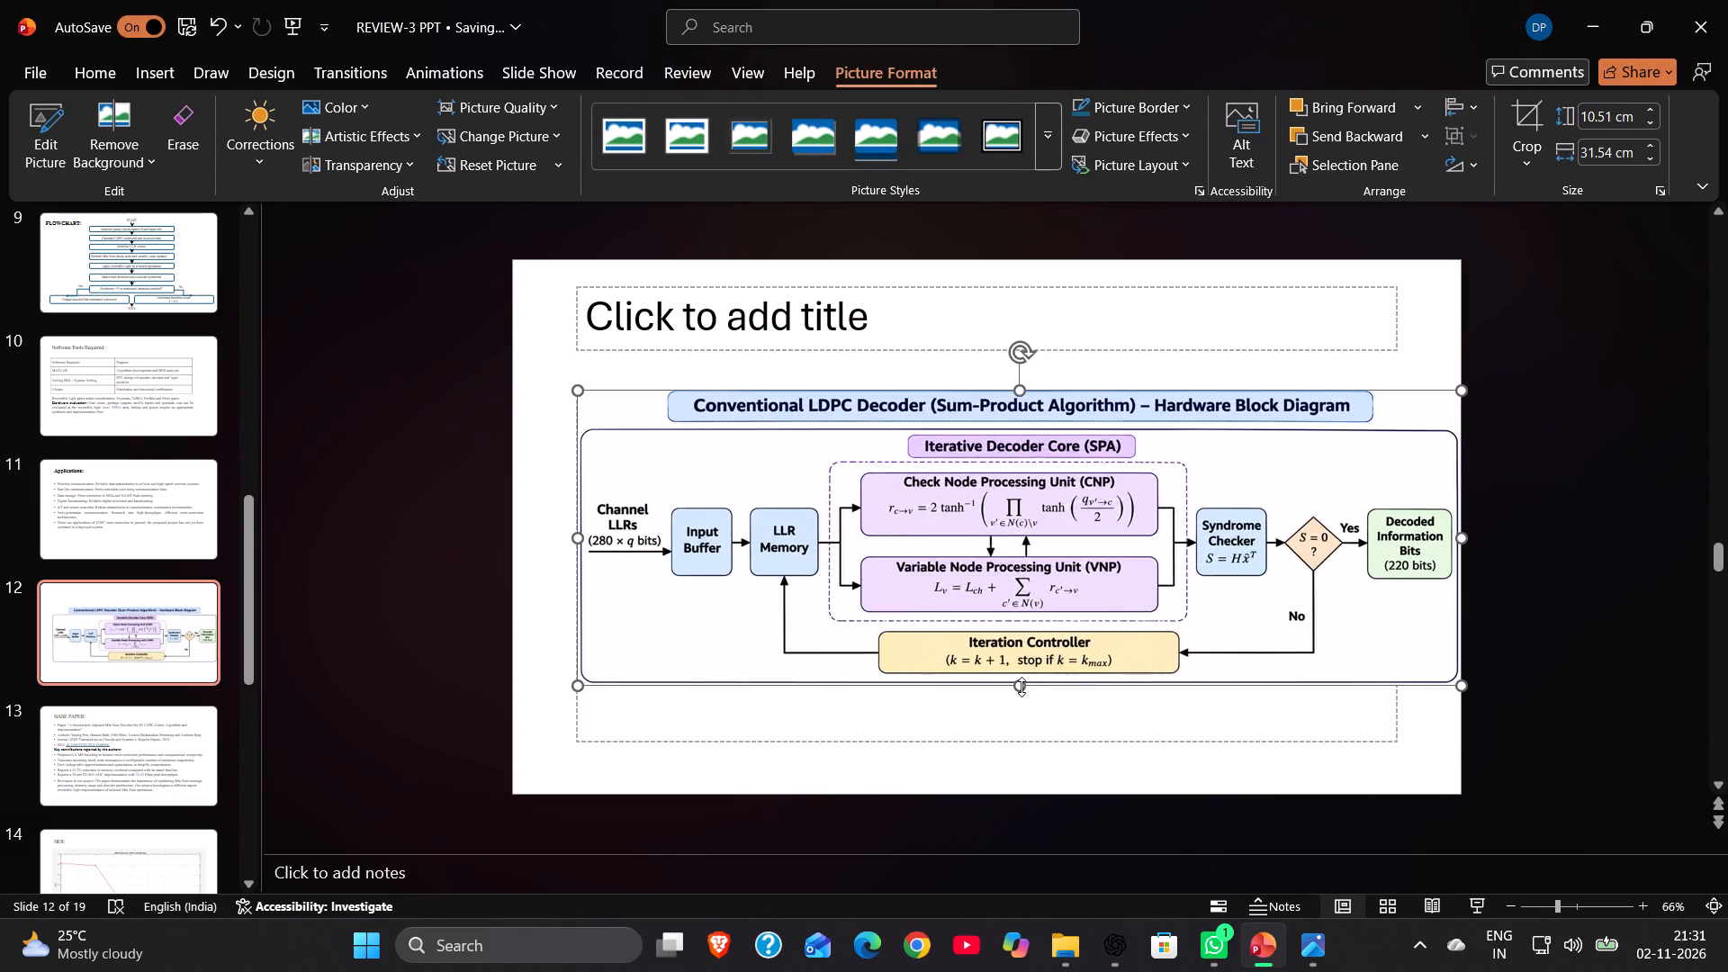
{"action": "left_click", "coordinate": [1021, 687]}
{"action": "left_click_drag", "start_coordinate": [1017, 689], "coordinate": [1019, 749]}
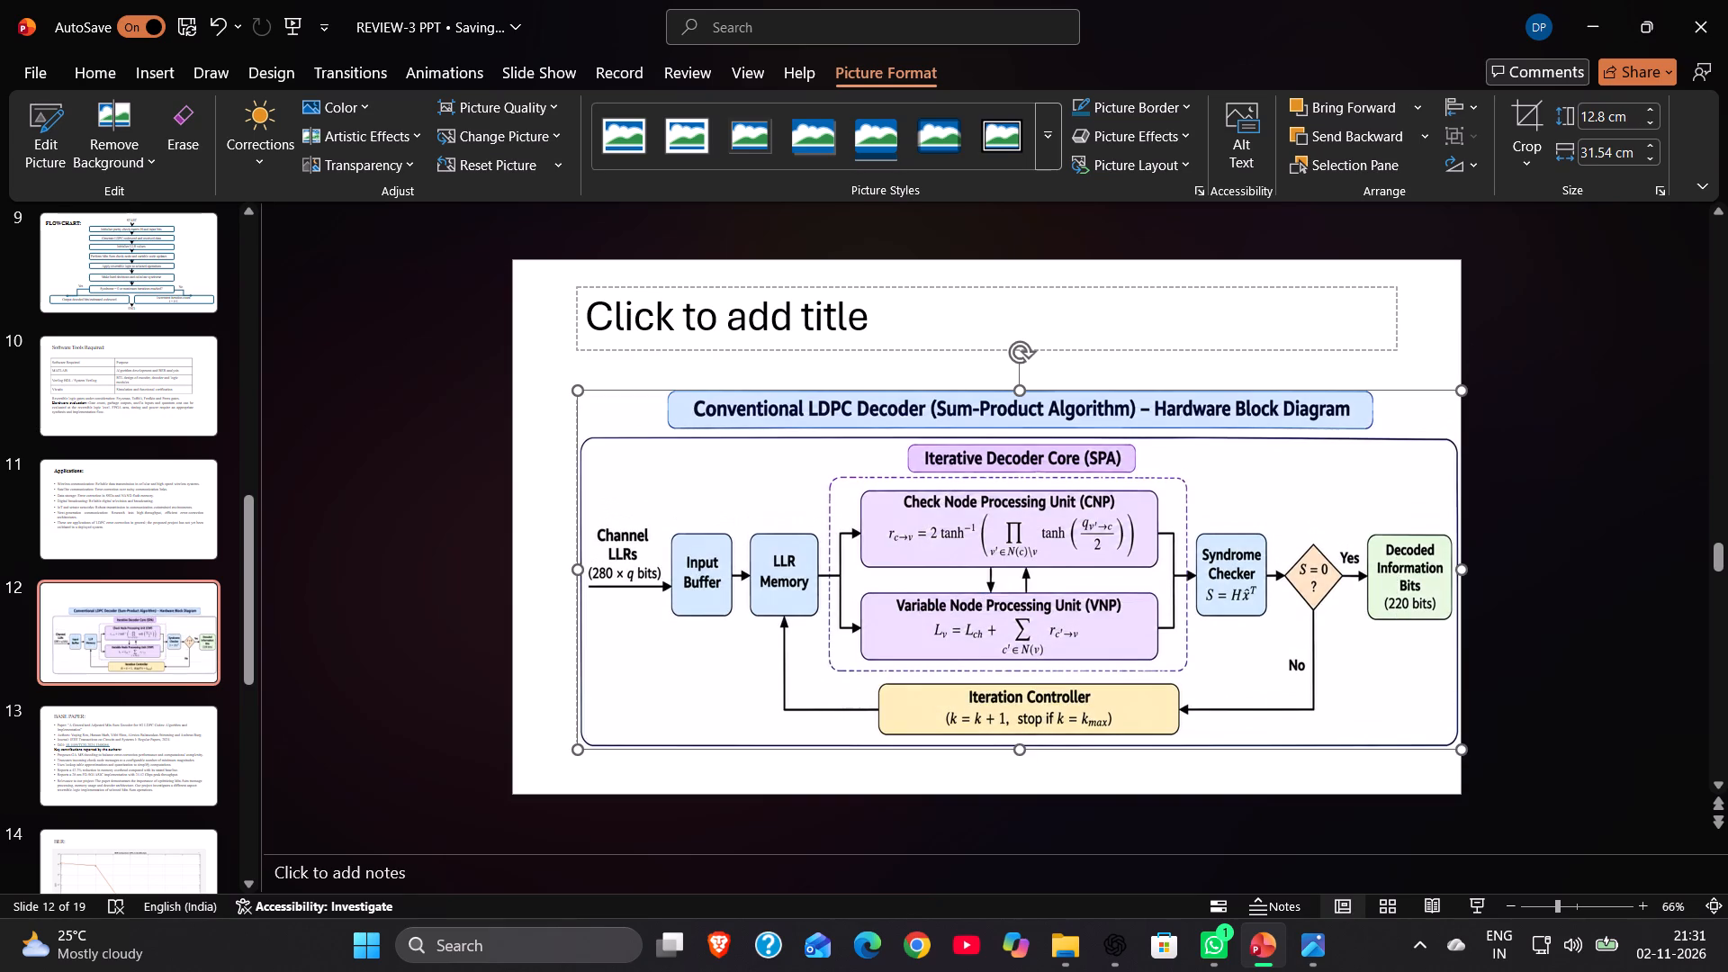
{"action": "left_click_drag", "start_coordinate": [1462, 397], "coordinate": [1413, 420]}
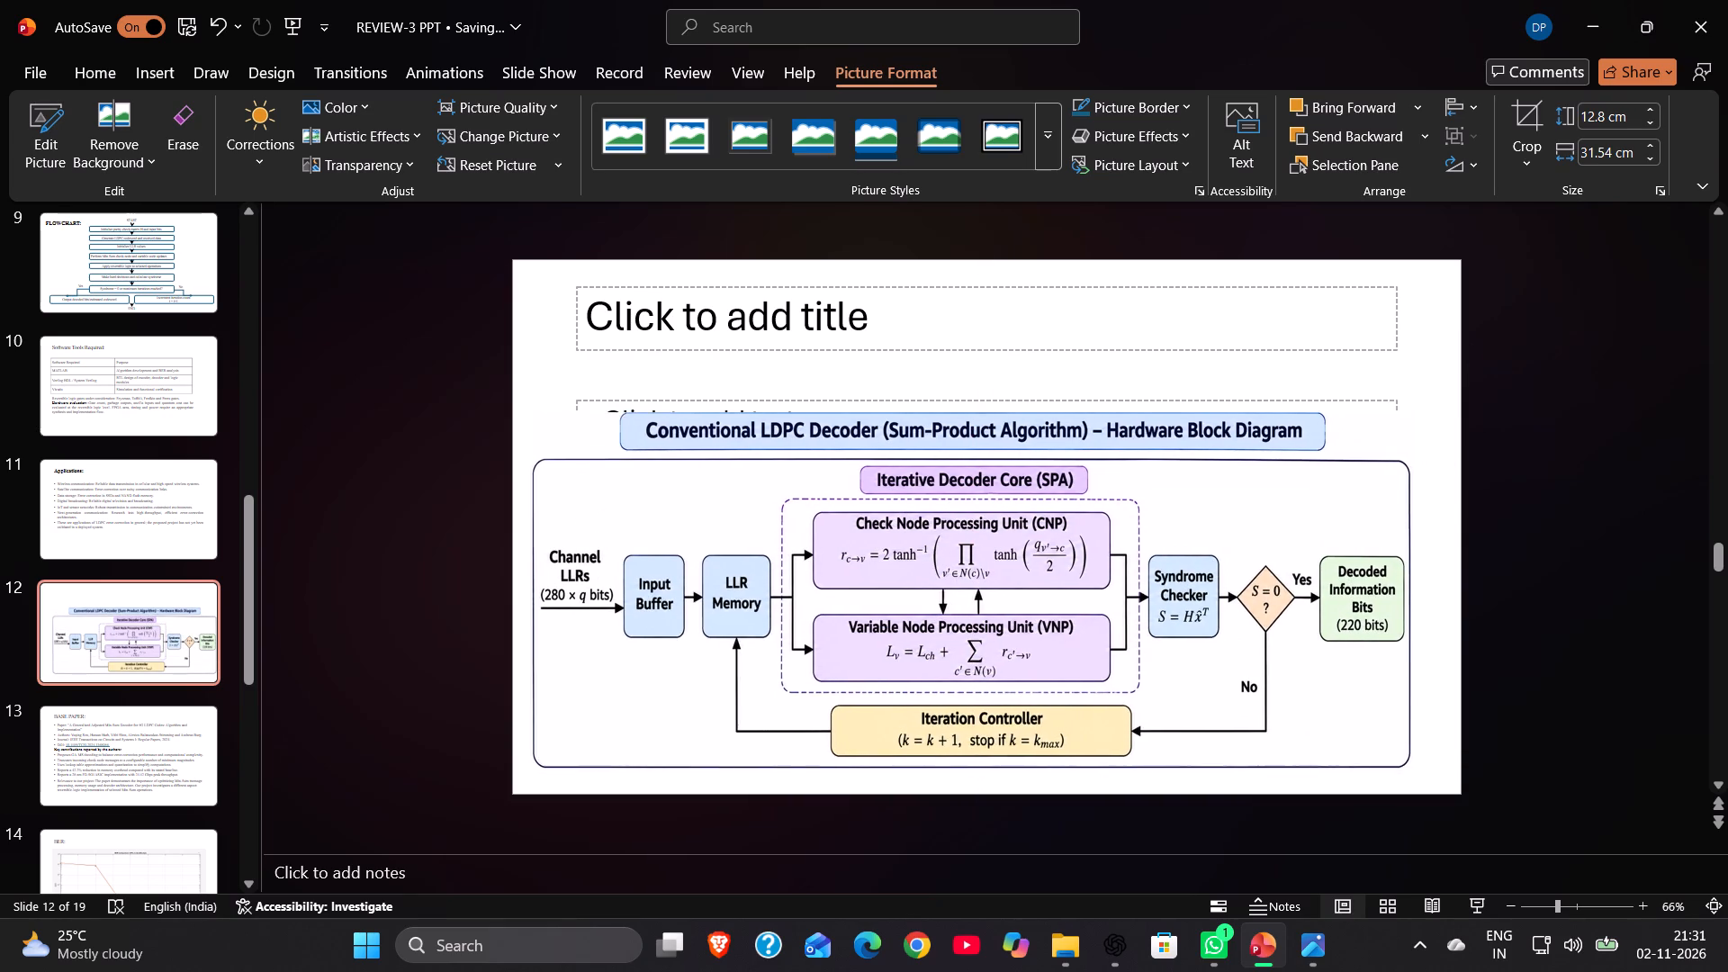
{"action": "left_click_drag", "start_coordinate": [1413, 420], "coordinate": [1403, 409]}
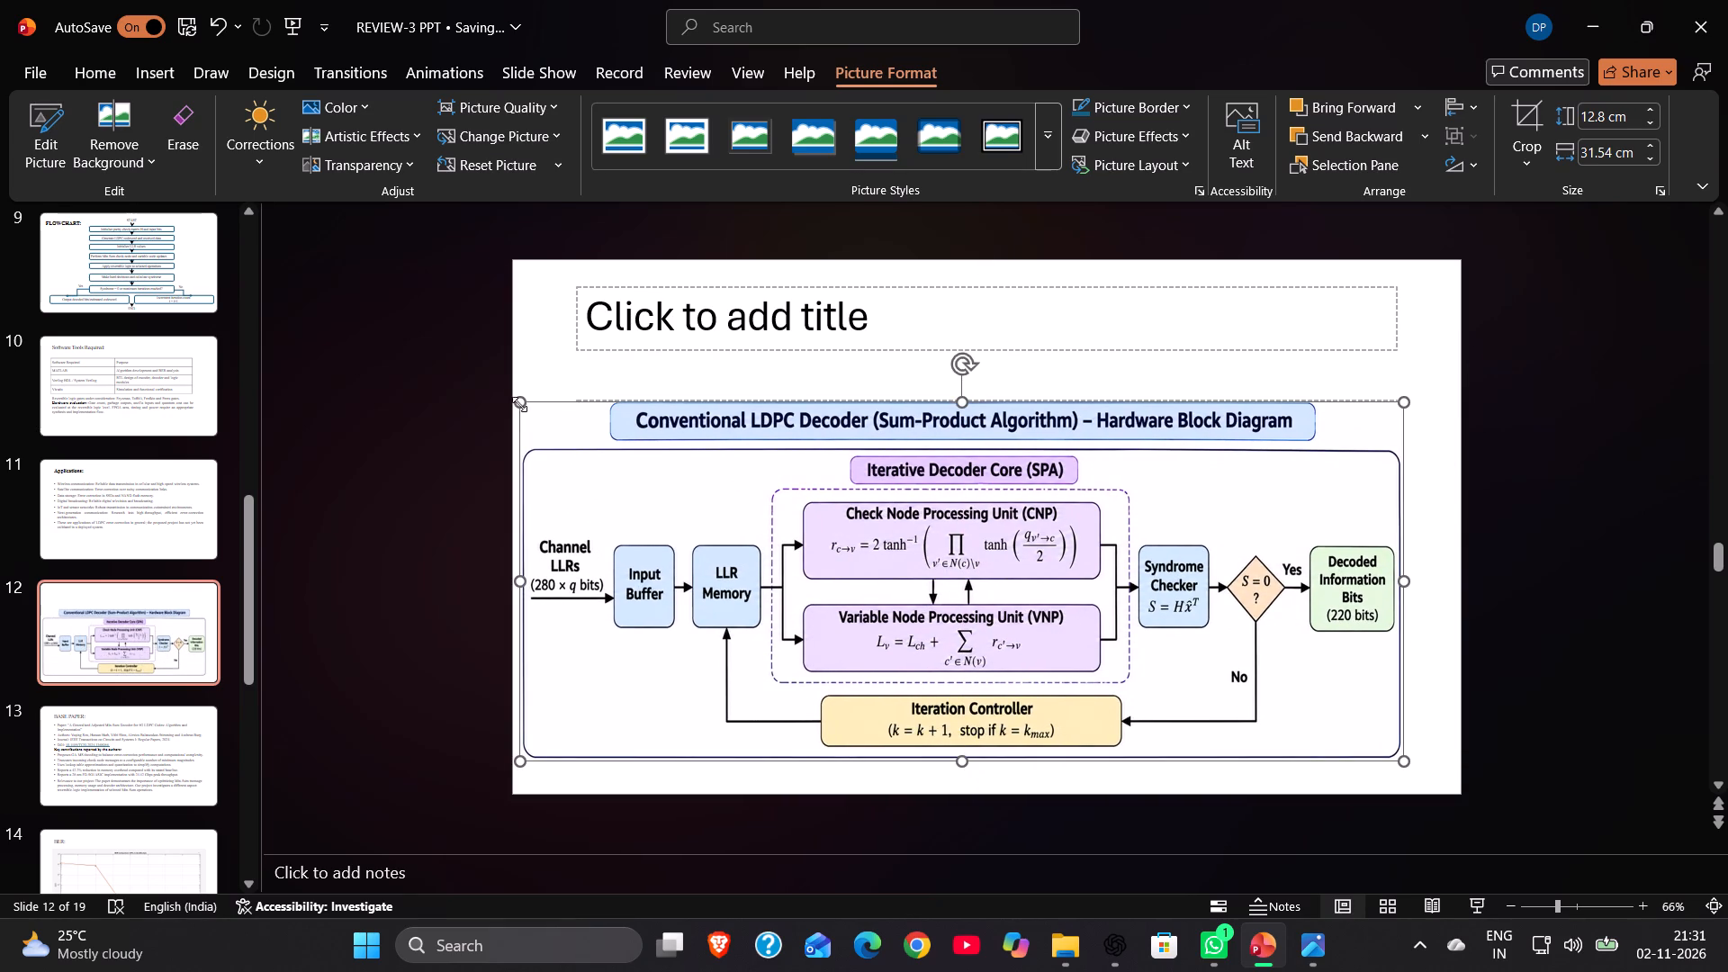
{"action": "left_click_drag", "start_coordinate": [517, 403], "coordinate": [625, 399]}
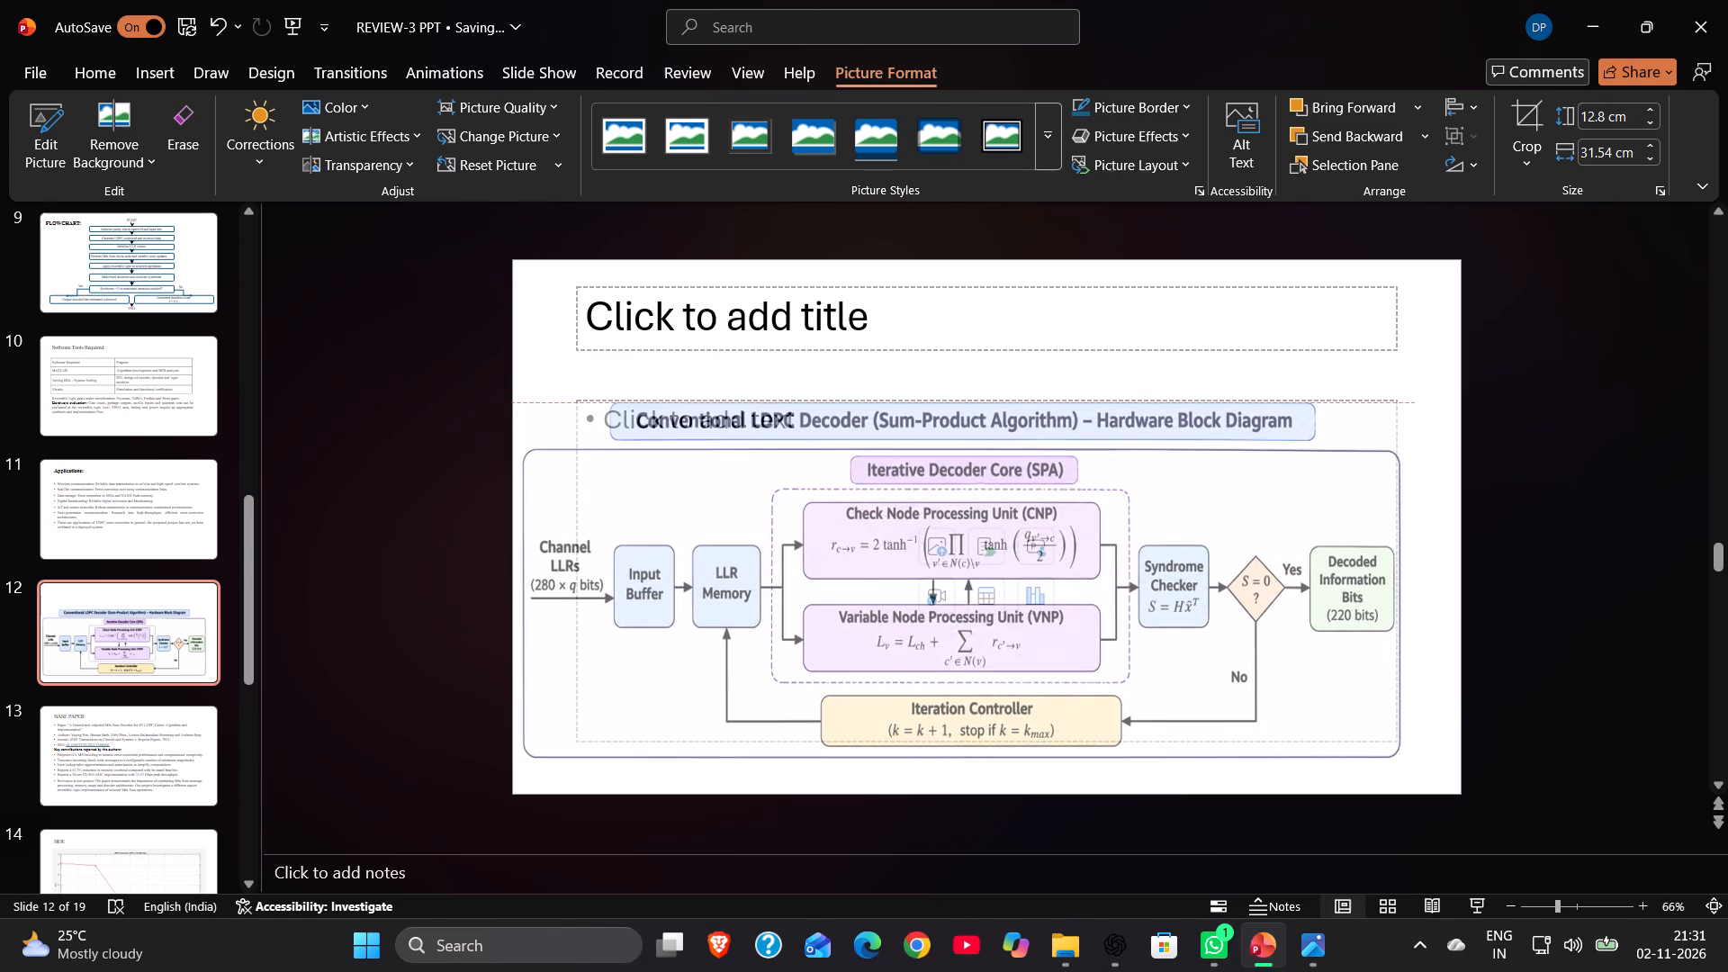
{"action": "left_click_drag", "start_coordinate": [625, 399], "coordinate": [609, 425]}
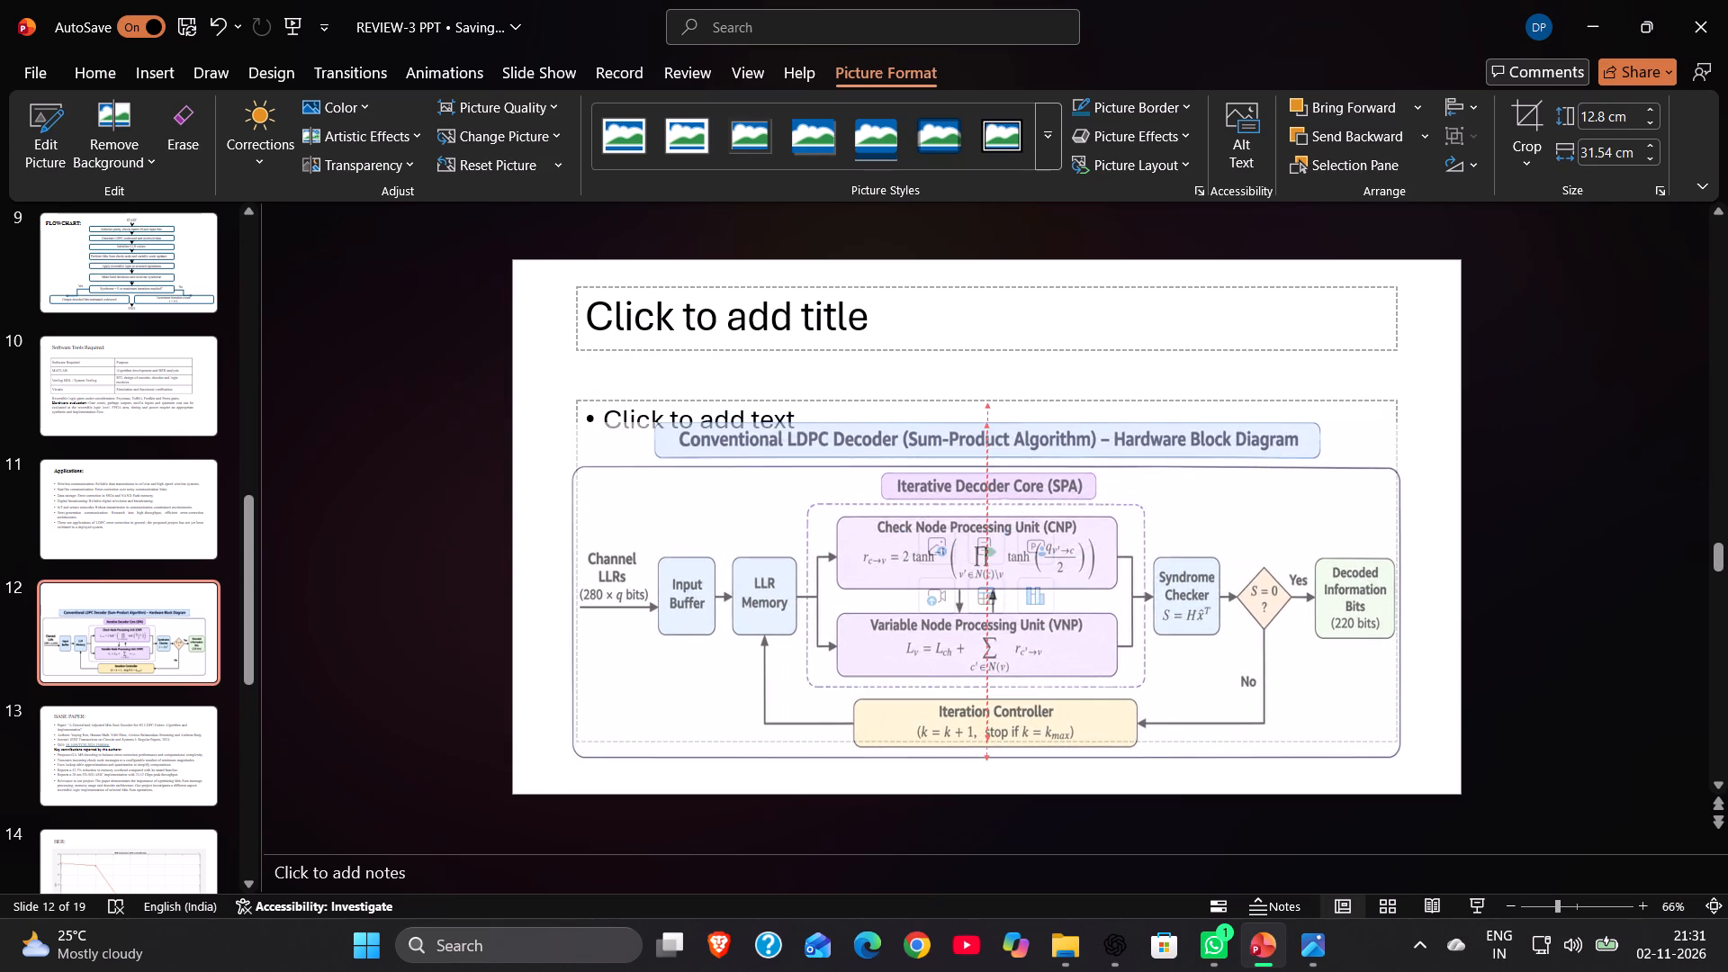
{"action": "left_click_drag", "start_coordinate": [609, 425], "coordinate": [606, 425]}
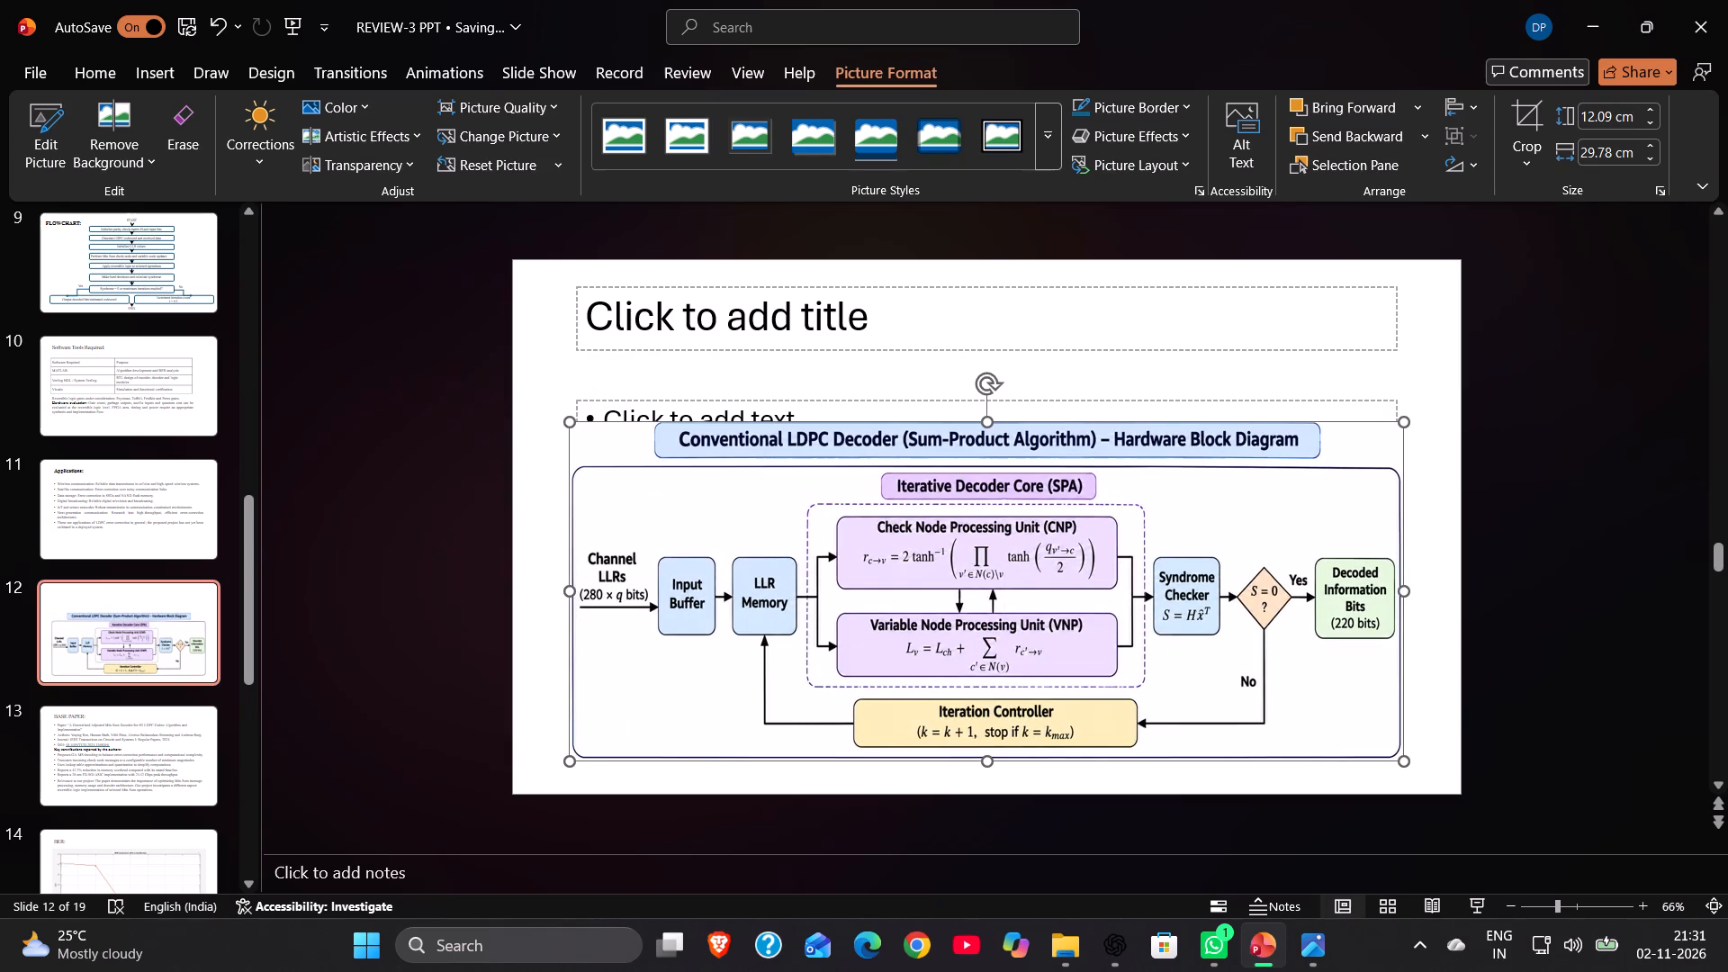
Extend the top edge of slide 12's content placeholder upward, closer to the title placeholder.
{"action": "left_click", "coordinate": [824, 408]}
{"action": "left_click_drag", "start_coordinate": [988, 400], "coordinate": [981, 378]}
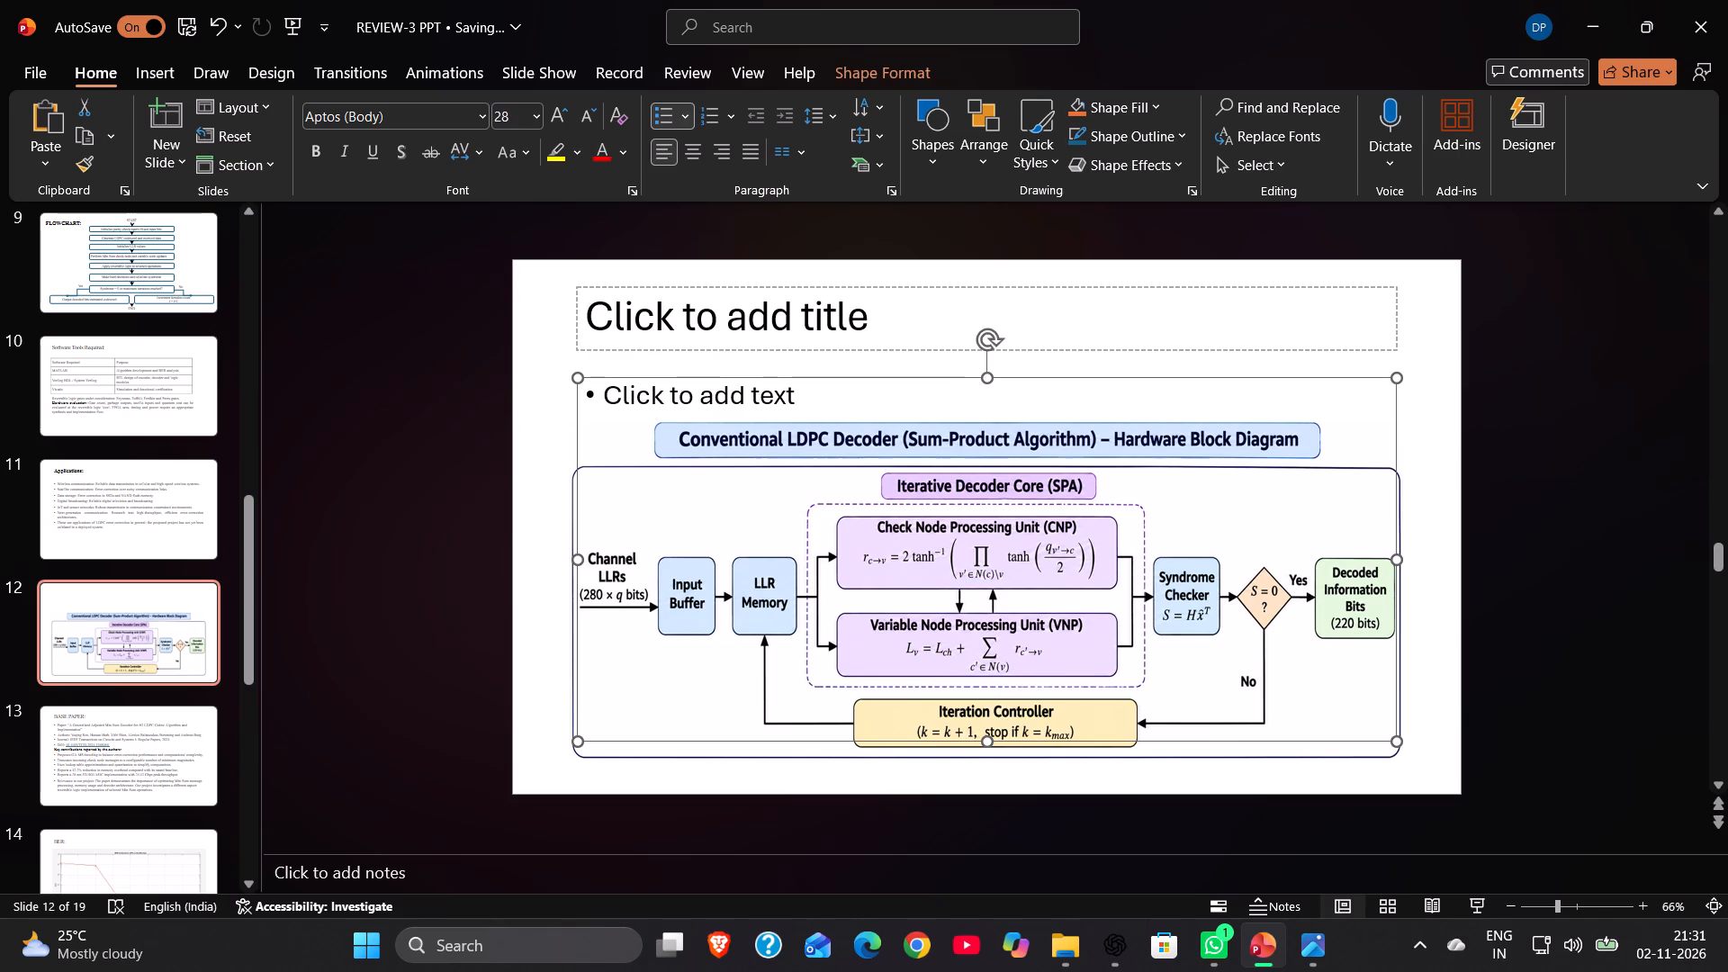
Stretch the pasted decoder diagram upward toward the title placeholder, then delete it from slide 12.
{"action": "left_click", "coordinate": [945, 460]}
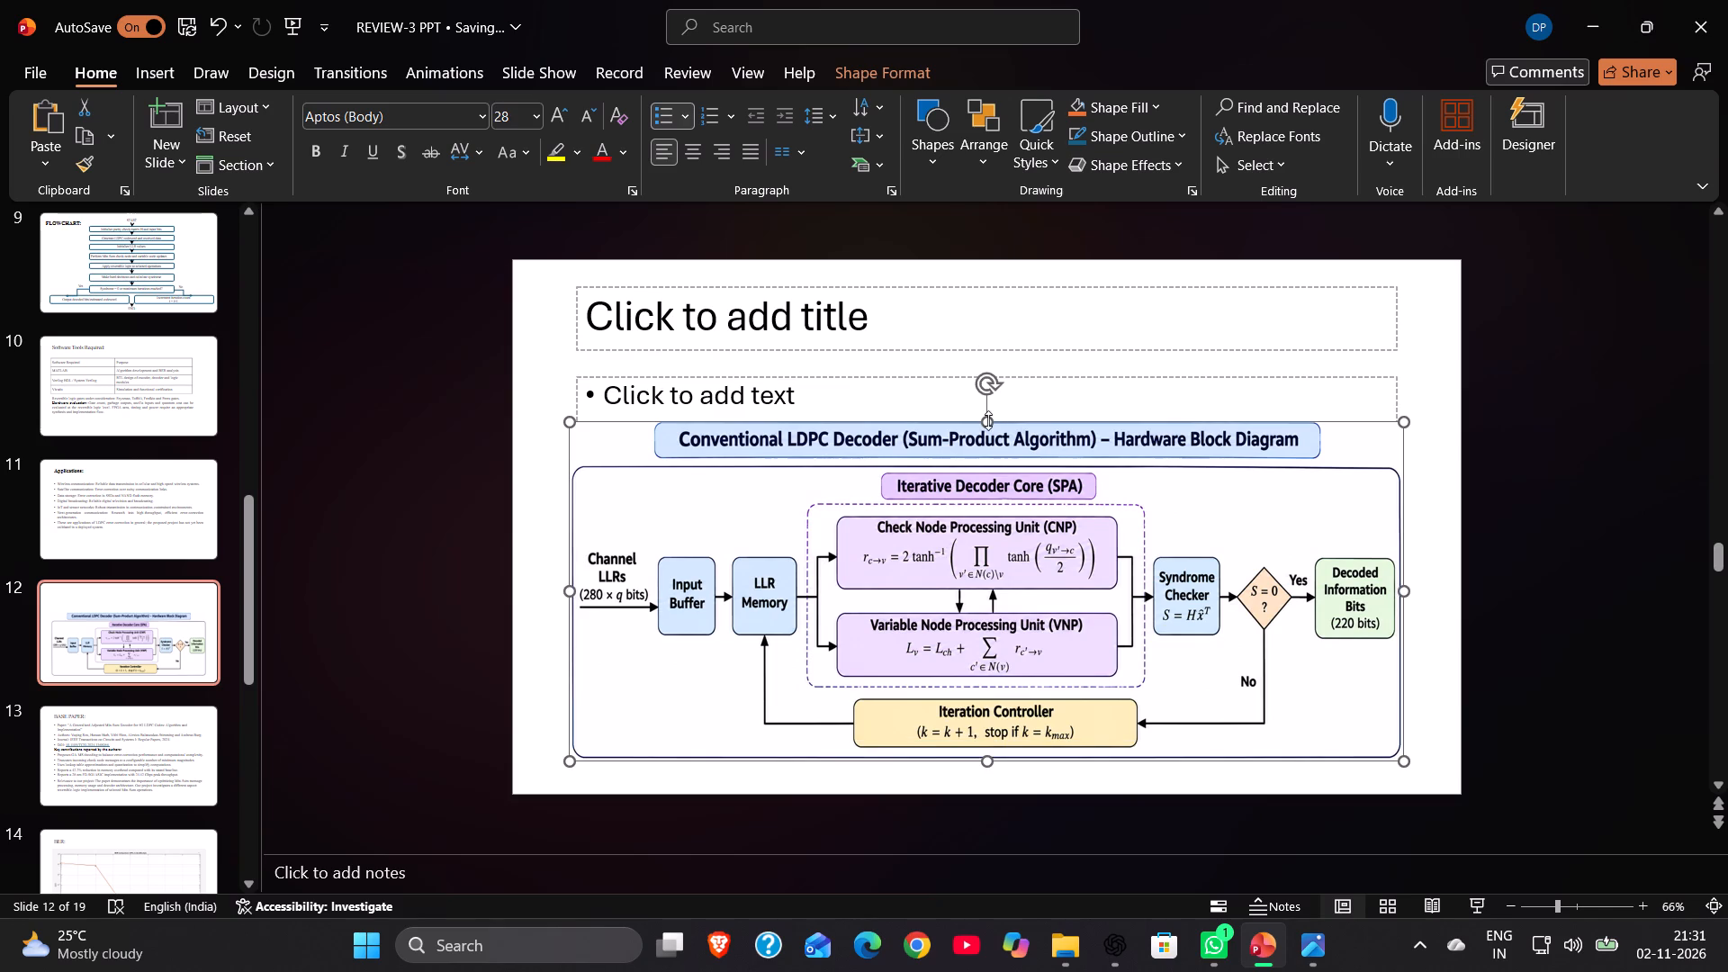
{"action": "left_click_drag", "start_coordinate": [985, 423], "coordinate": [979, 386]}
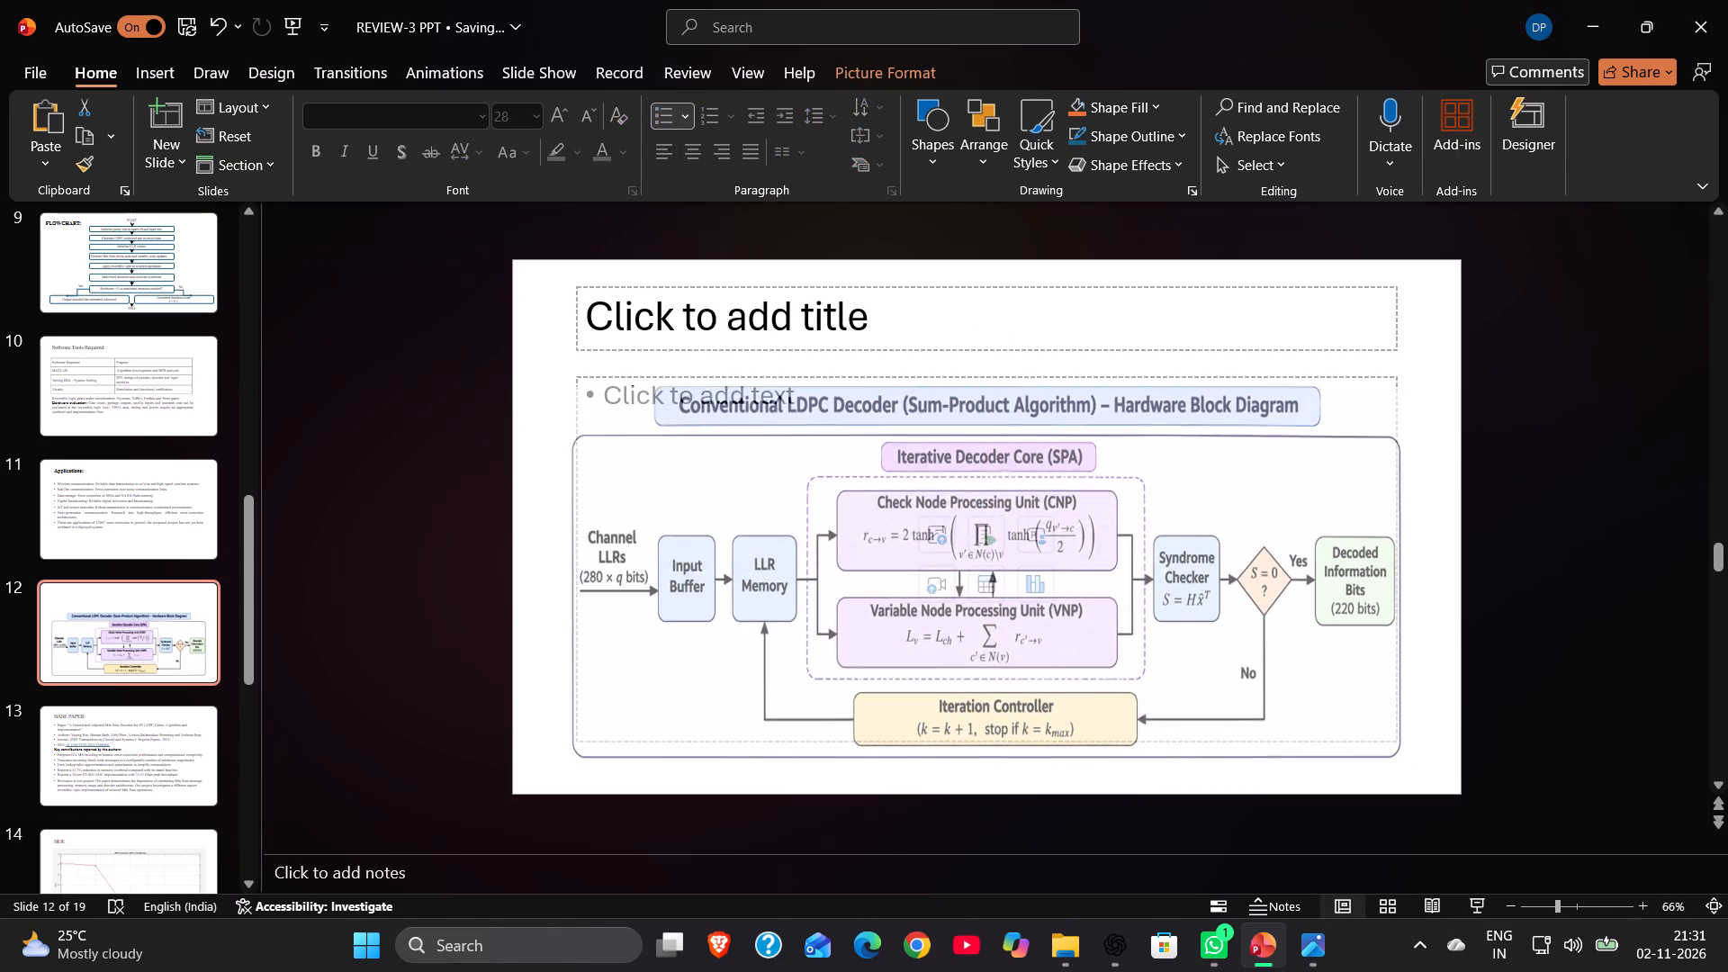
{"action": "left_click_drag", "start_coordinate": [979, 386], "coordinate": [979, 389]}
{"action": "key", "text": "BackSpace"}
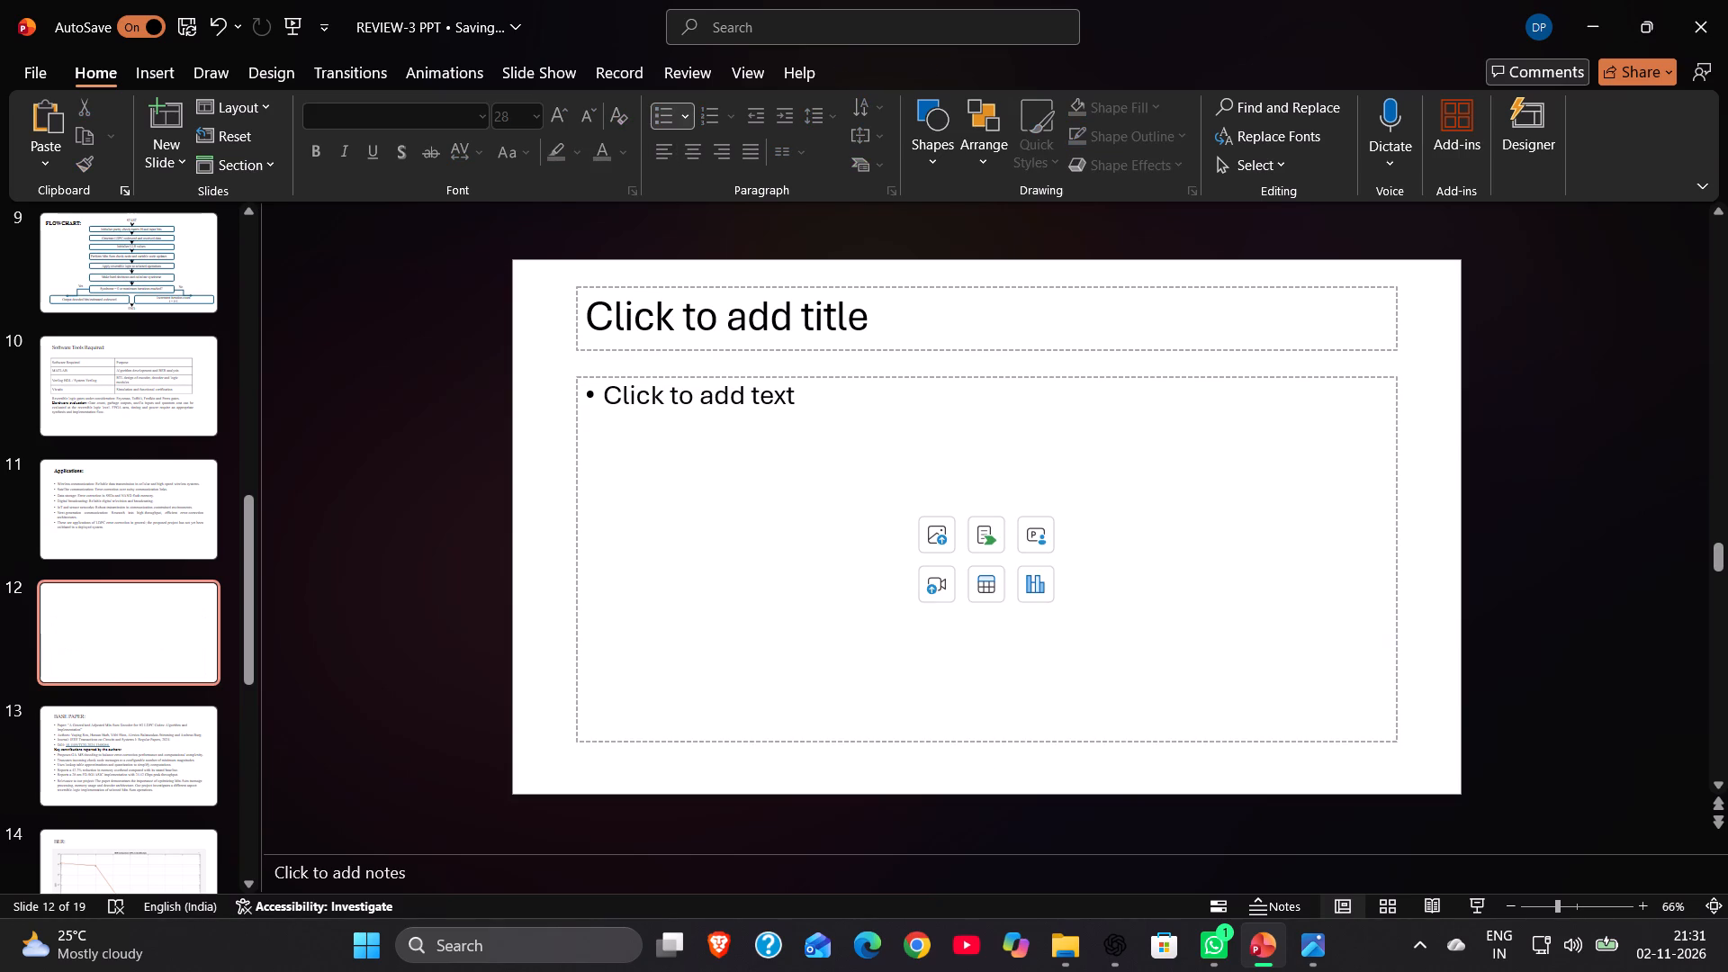
Paste the copied decoder diagram into slide 12's content placeholder and stretch it vertically to about 12.44 cm high.
{"action": "left_click", "coordinate": [860, 427]}
{"action": "key", "text": "ctrl+v"}
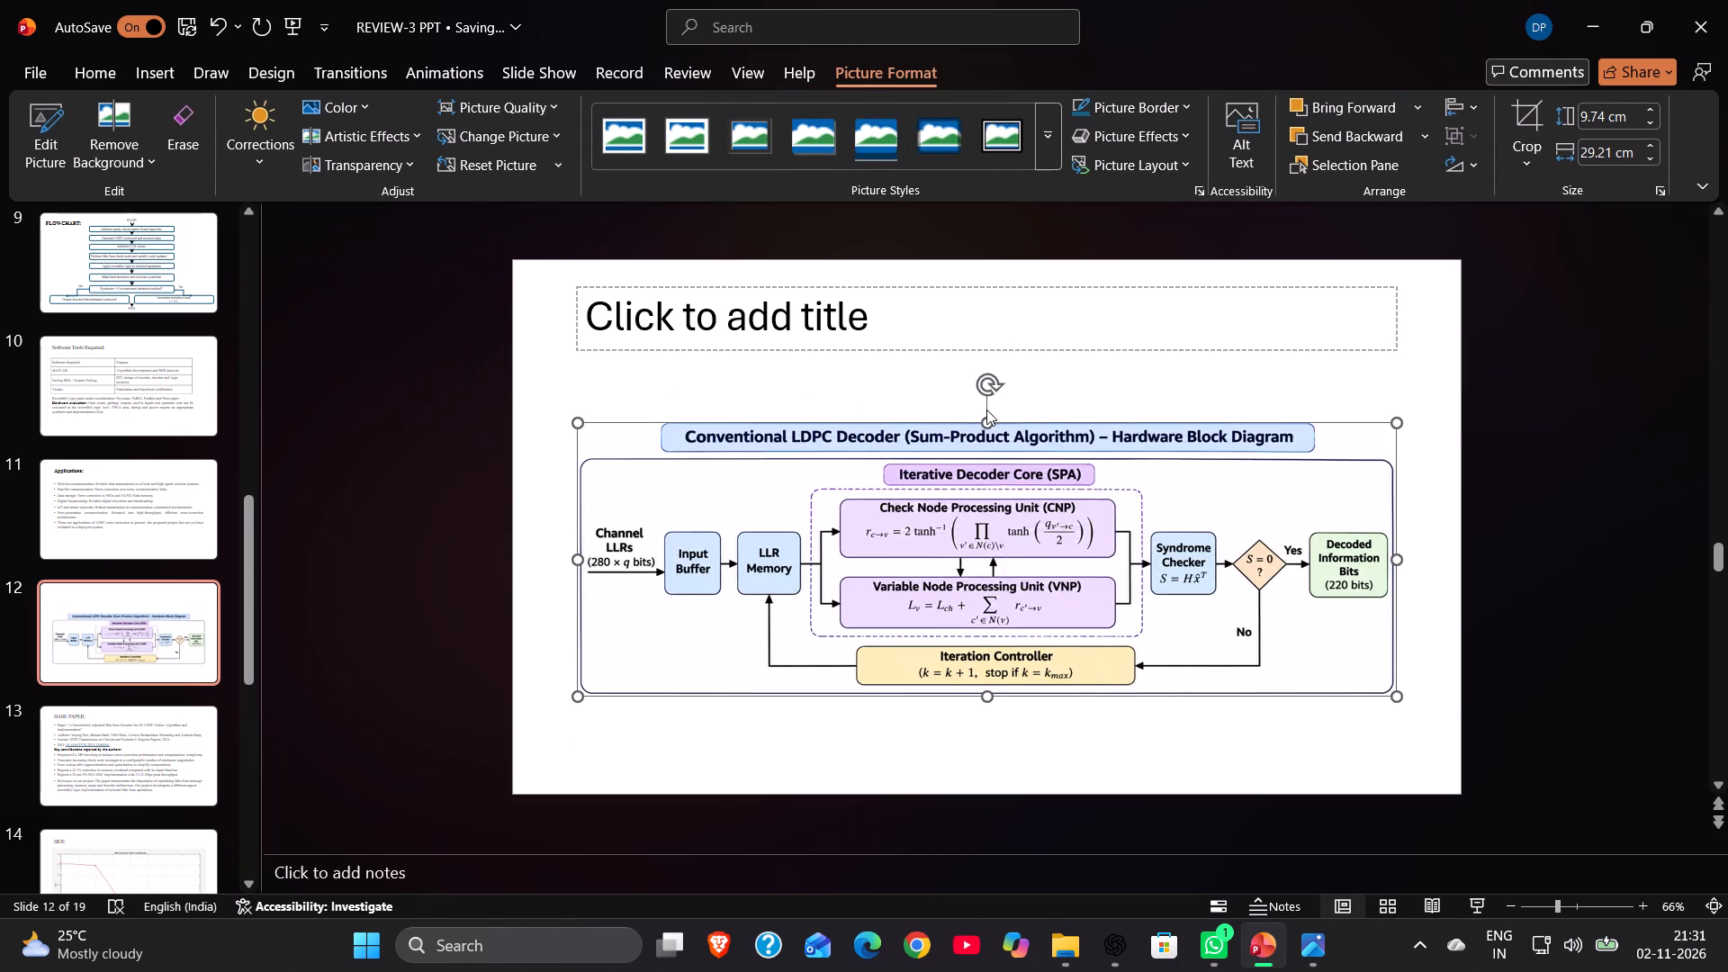
{"action": "left_click_drag", "start_coordinate": [989, 419], "coordinate": [986, 376]}
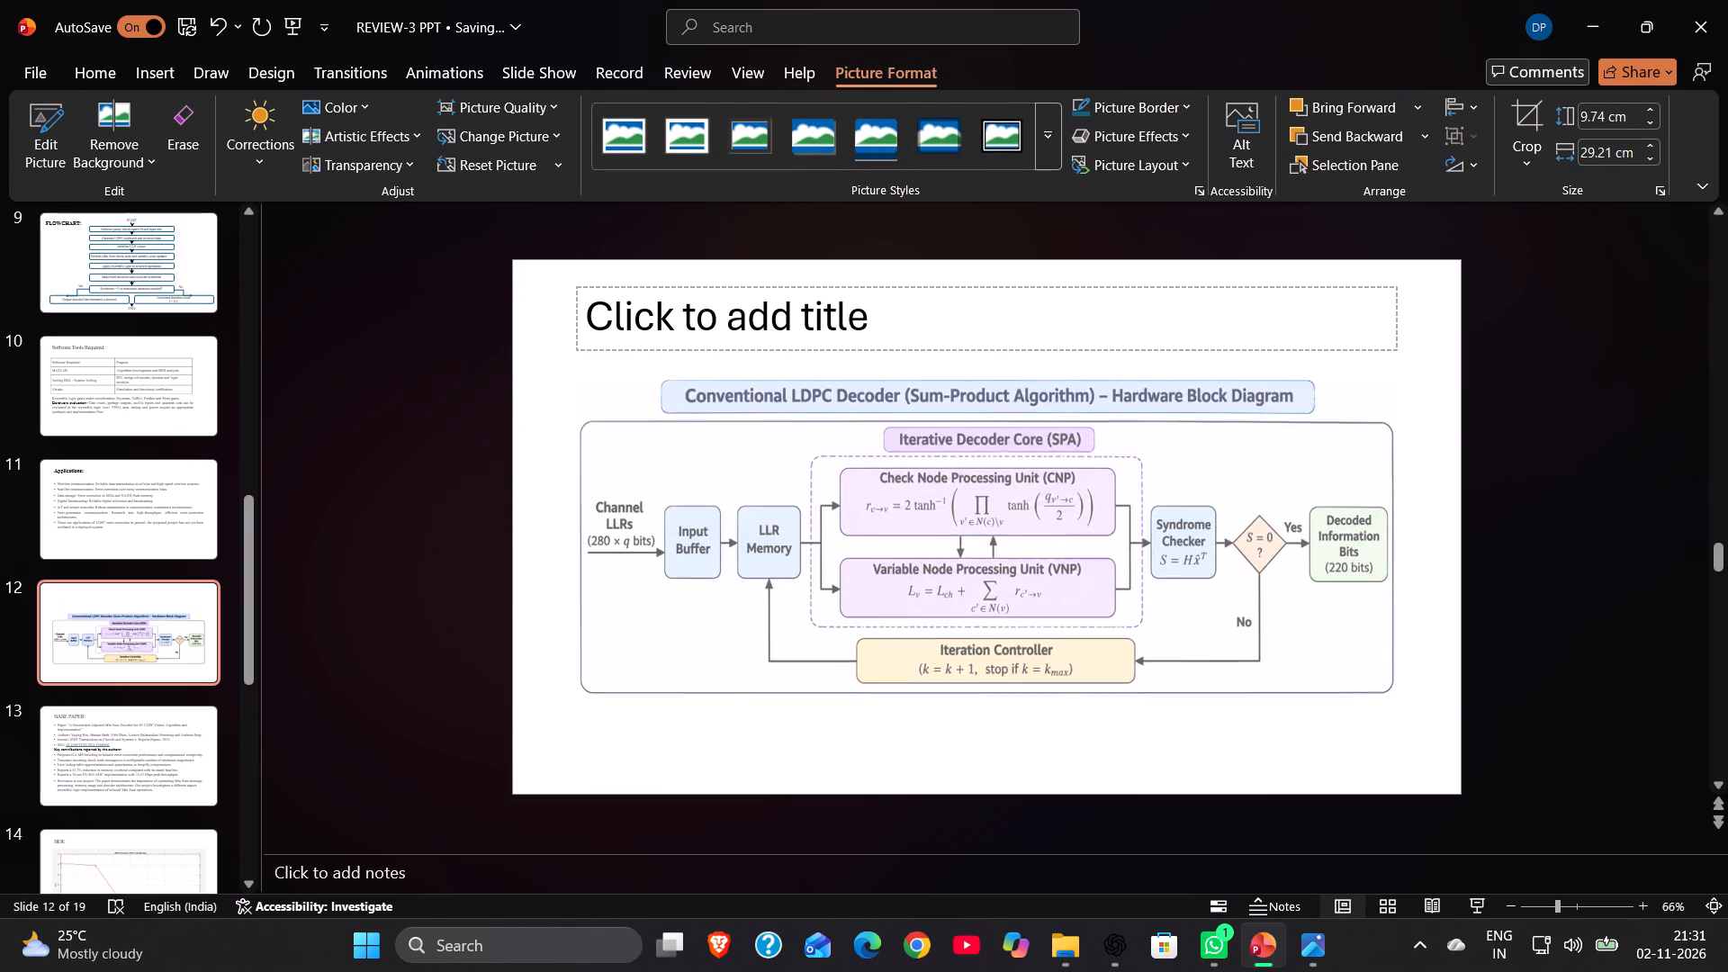
{"action": "left_click_drag", "start_coordinate": [986, 376], "coordinate": [985, 362]}
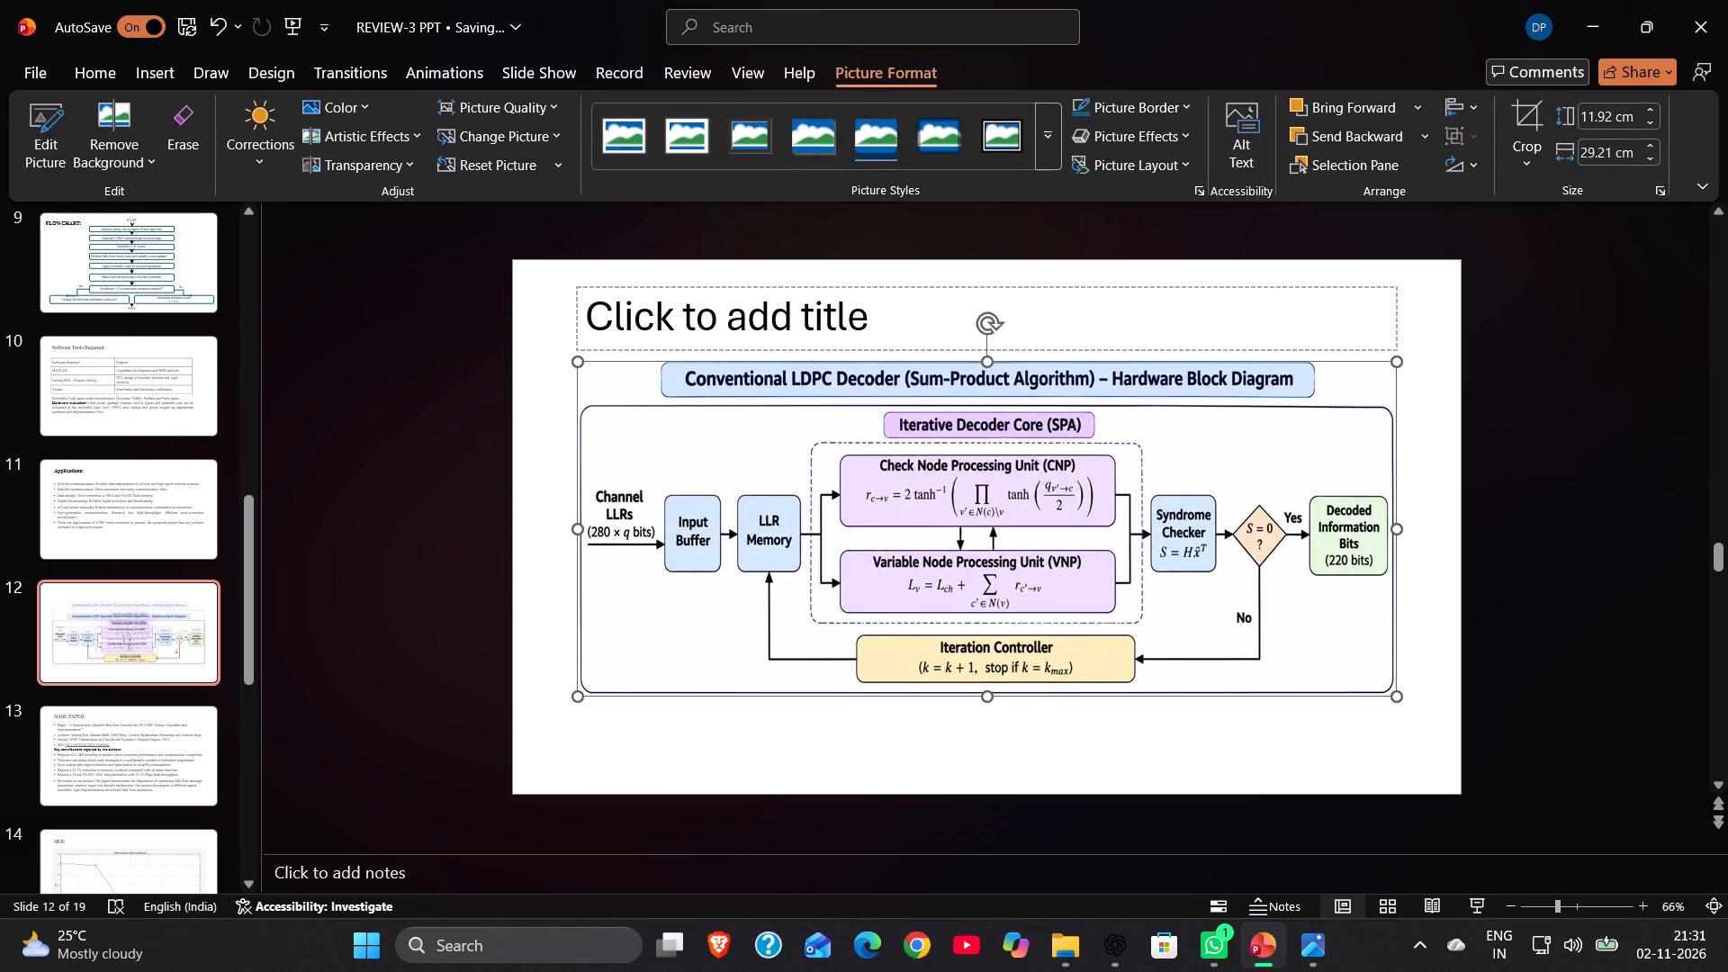
{"action": "left_click_drag", "start_coordinate": [985, 697], "coordinate": [989, 706]}
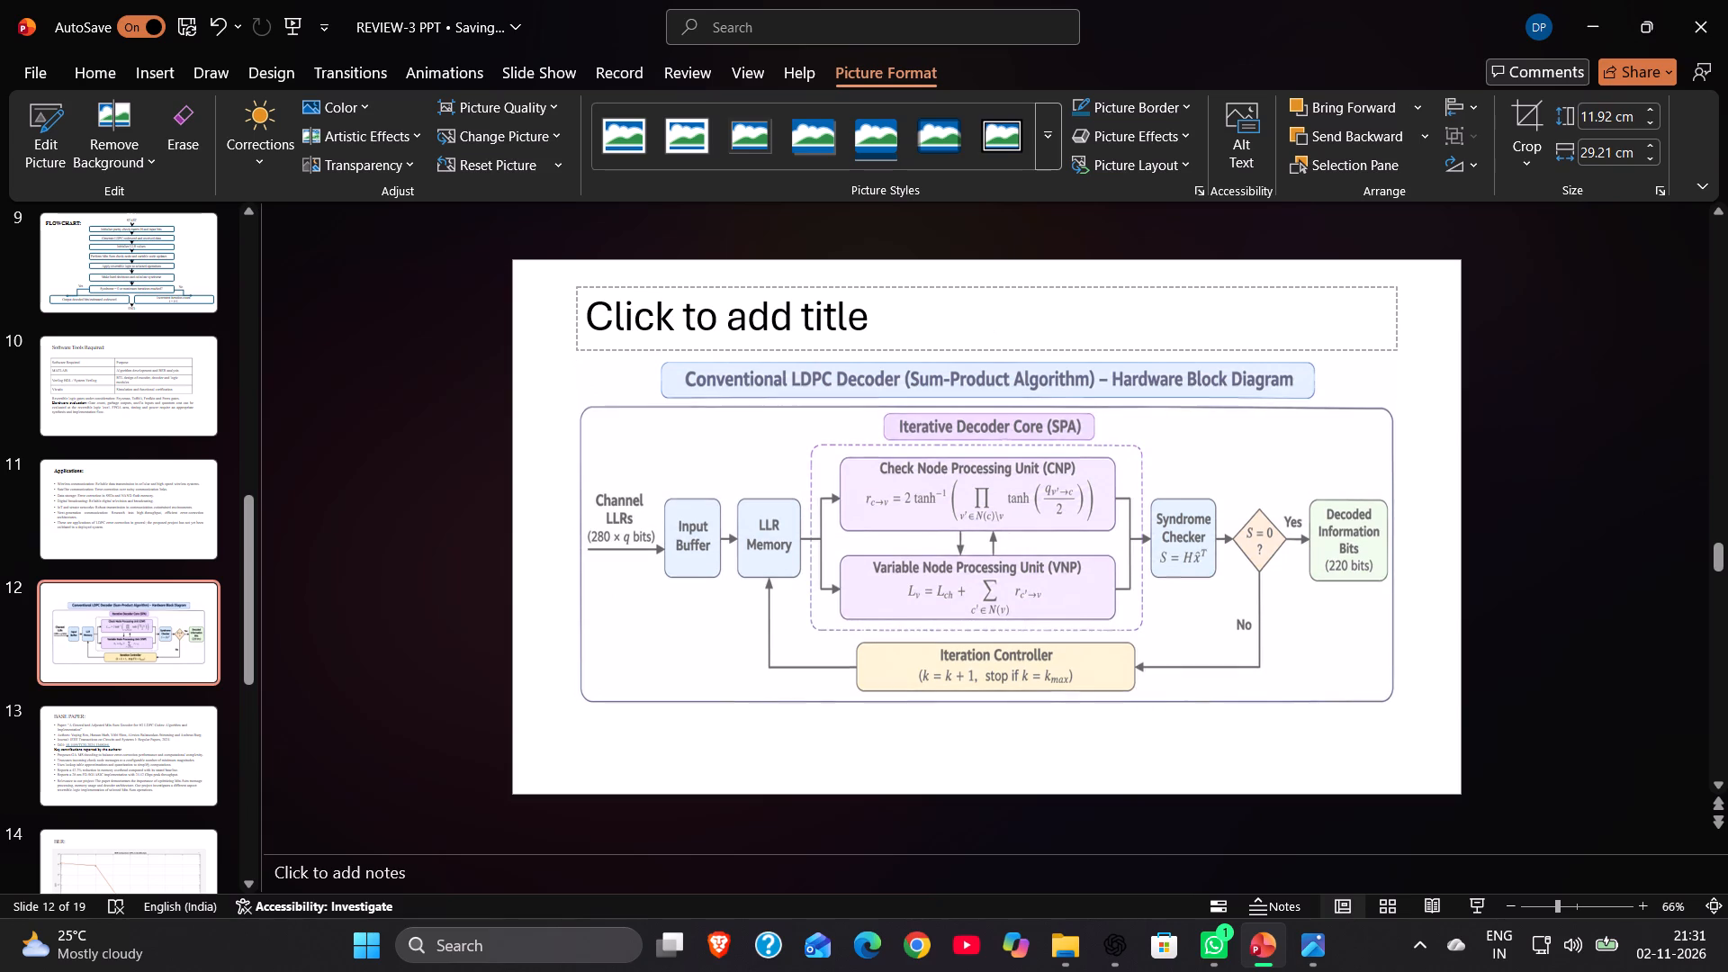
{"action": "left_click_drag", "start_coordinate": [989, 706], "coordinate": [989, 710]}
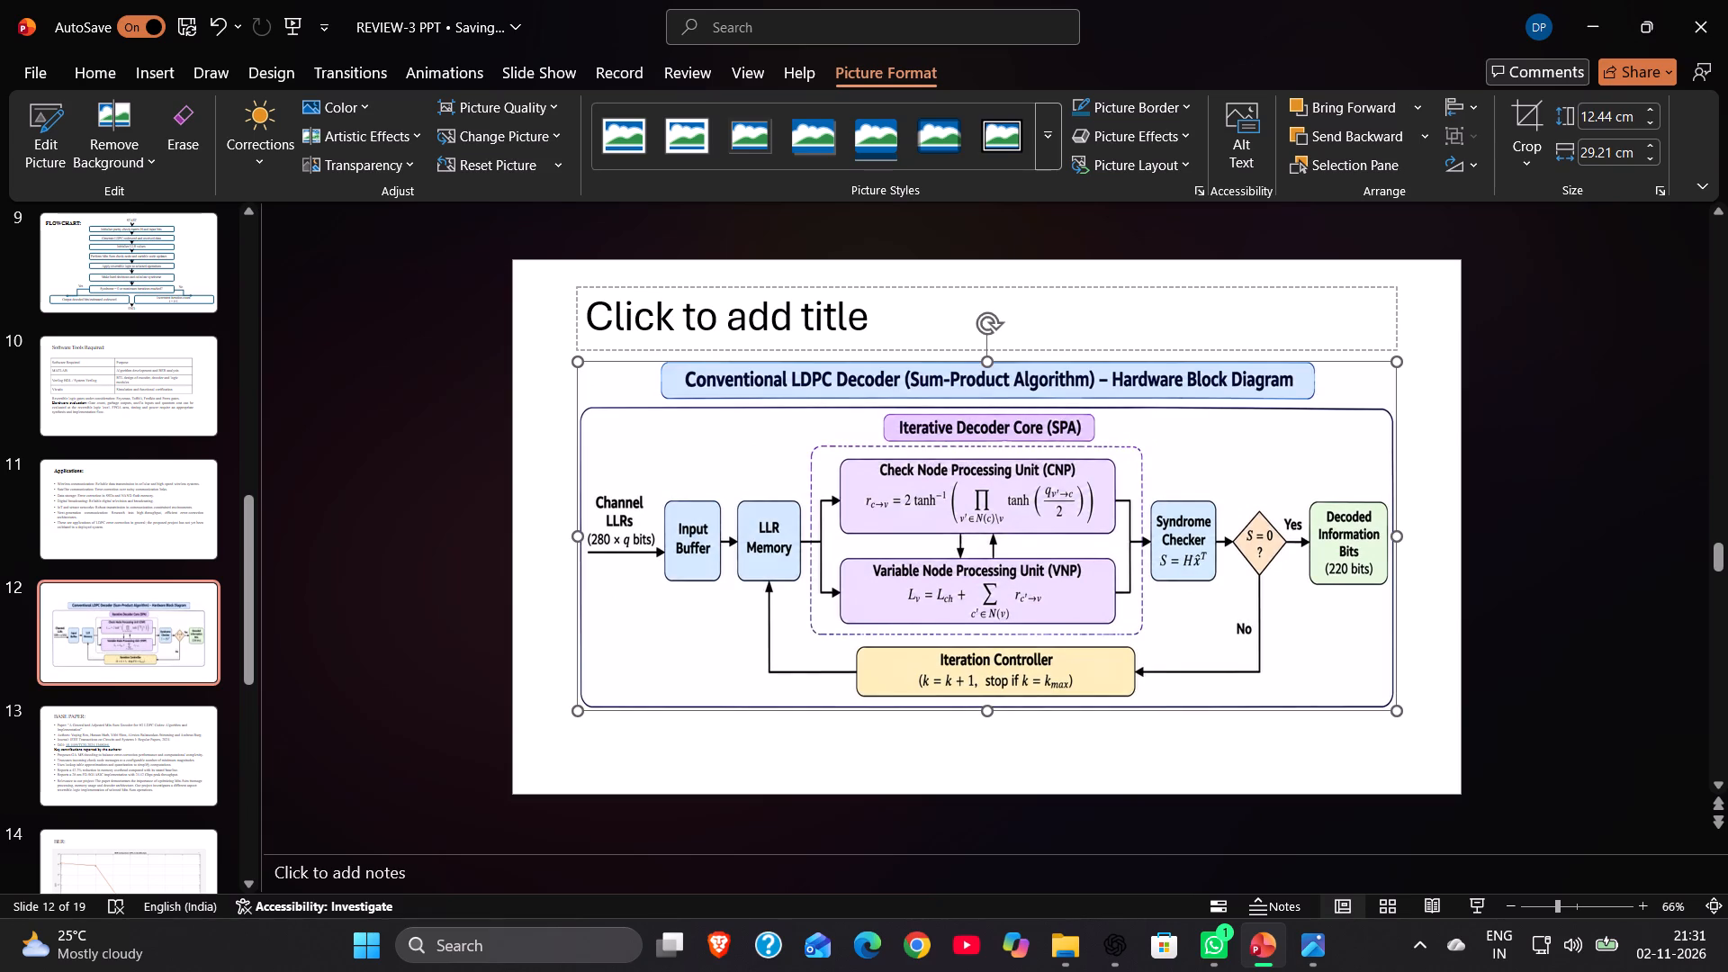
Enter "Hardware Block Diagram:" as the title of slide 12.
{"action": "left_click", "coordinate": [698, 317]}
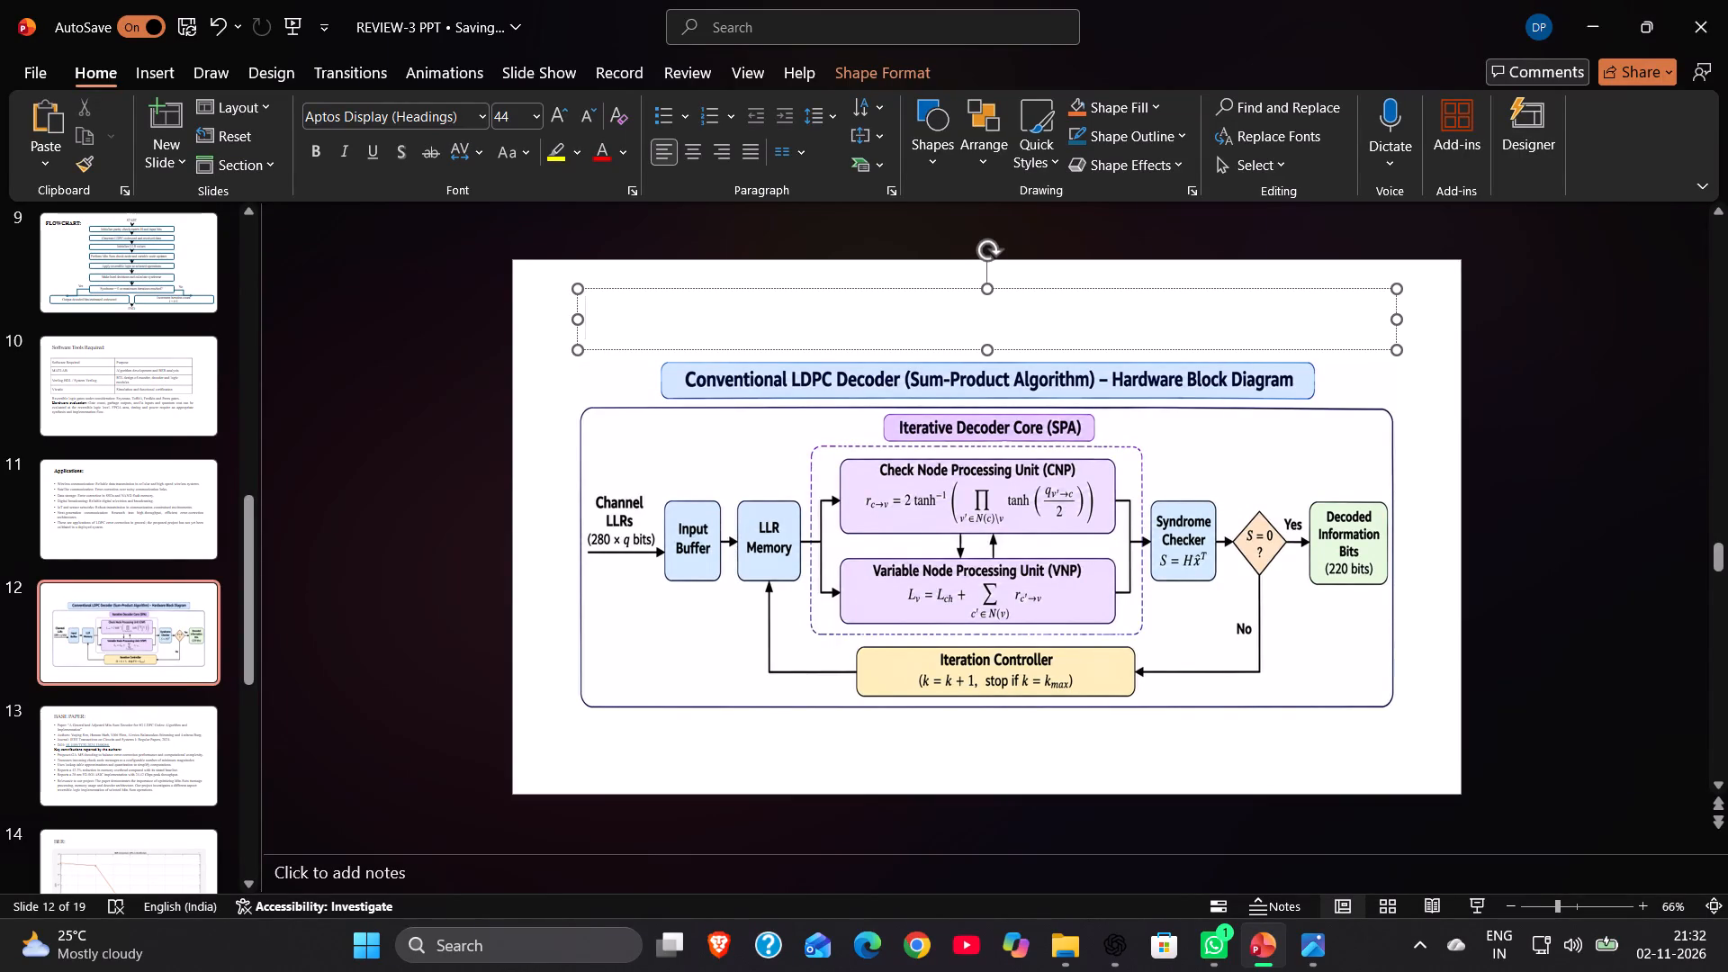
{"action": "type", "text": "Hardware"}
{"action": "key", "text": "space"}
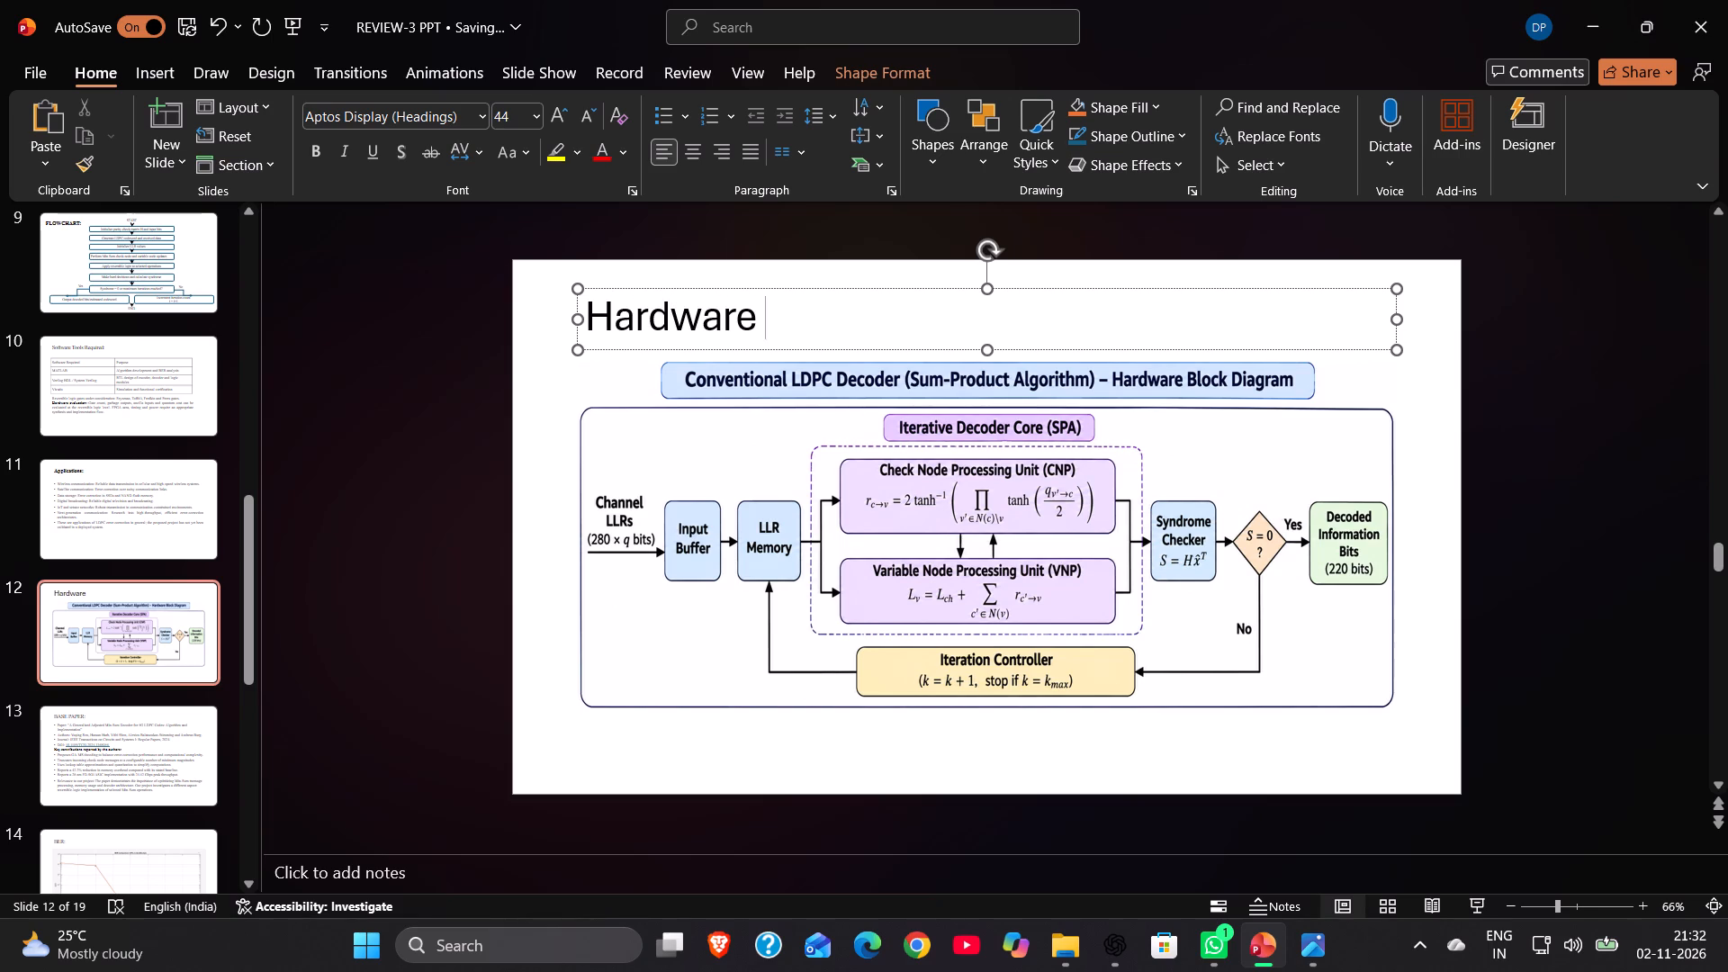
{"action": "type", "text": "Block"}
{"action": "key", "text": "space"}
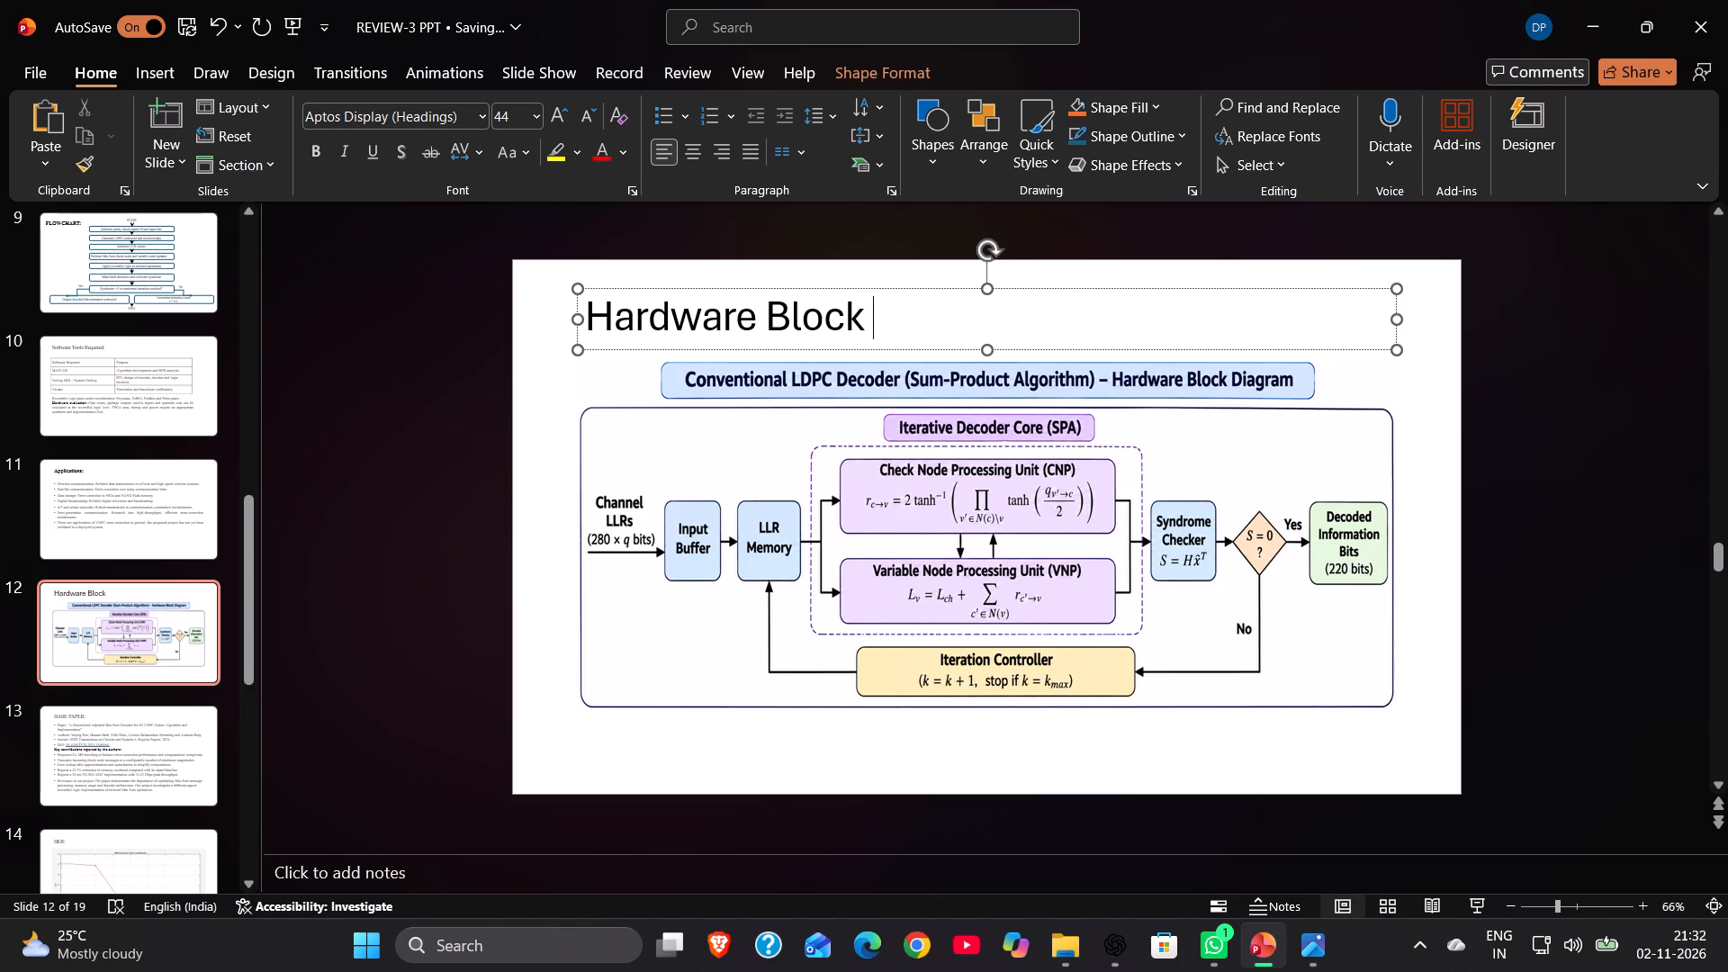
{"action": "key", "text": "shift+d"}
{"action": "type", "text": "iagram:"}
Format the whole slide 12 title in Times New Roman at size 28.
{"action": "key", "text": "ctrl+a"}
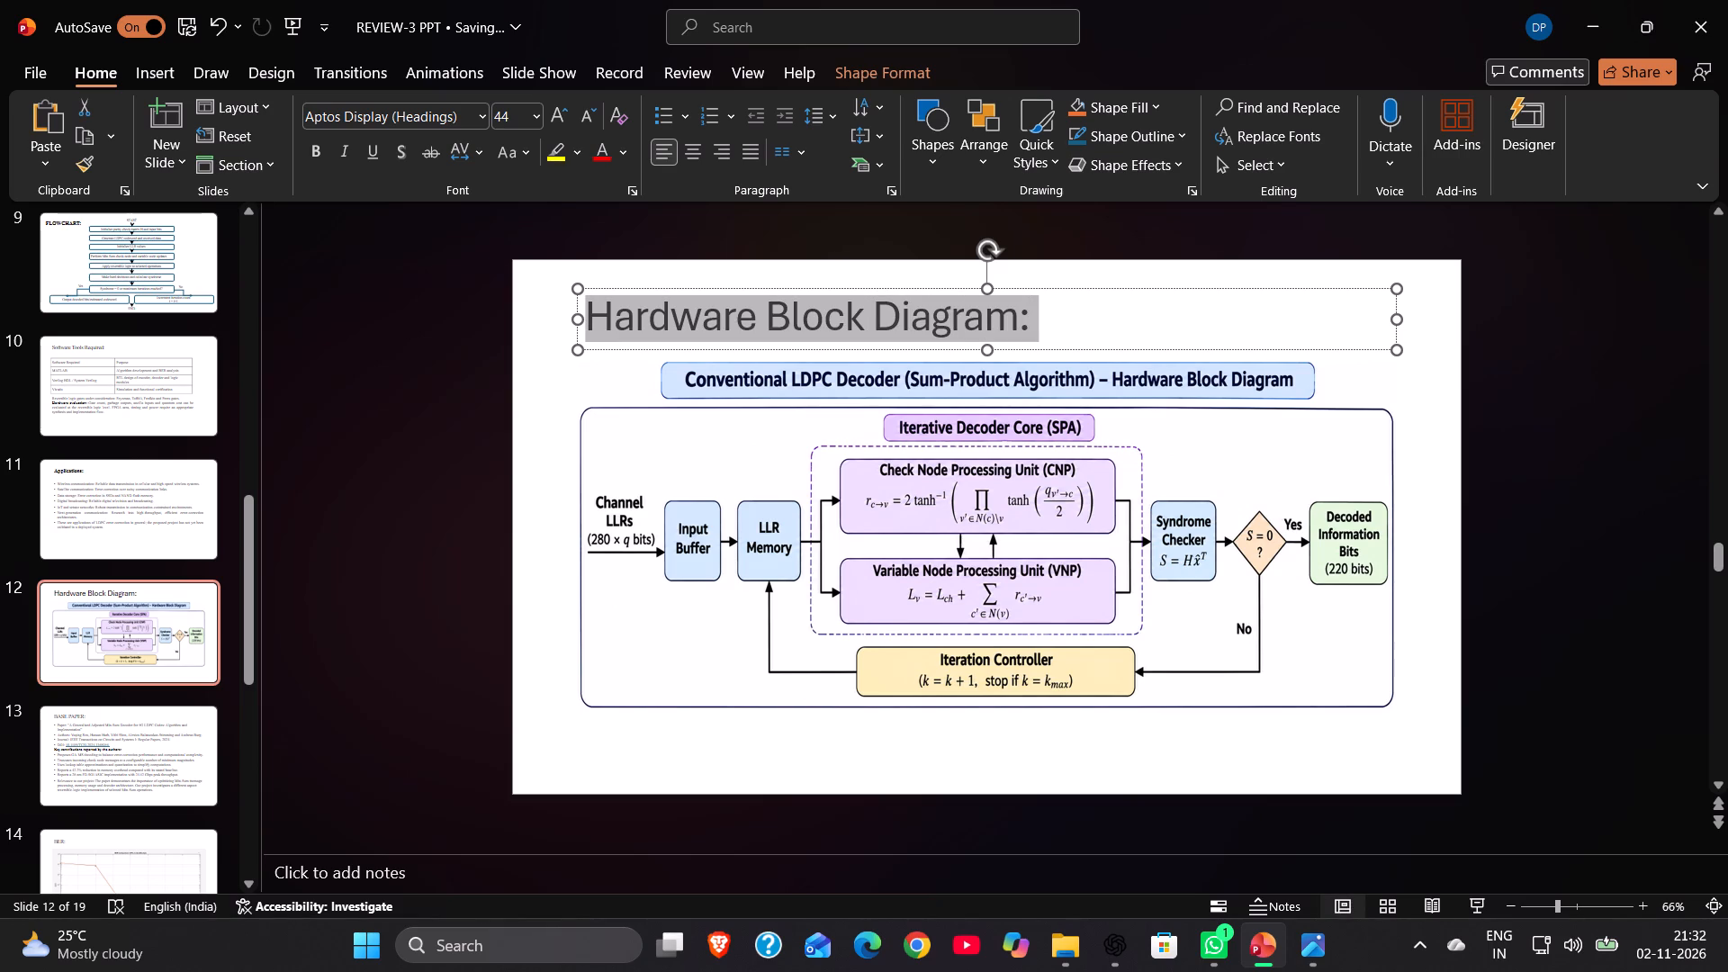
{"action": "left_click", "coordinate": [484, 124]}
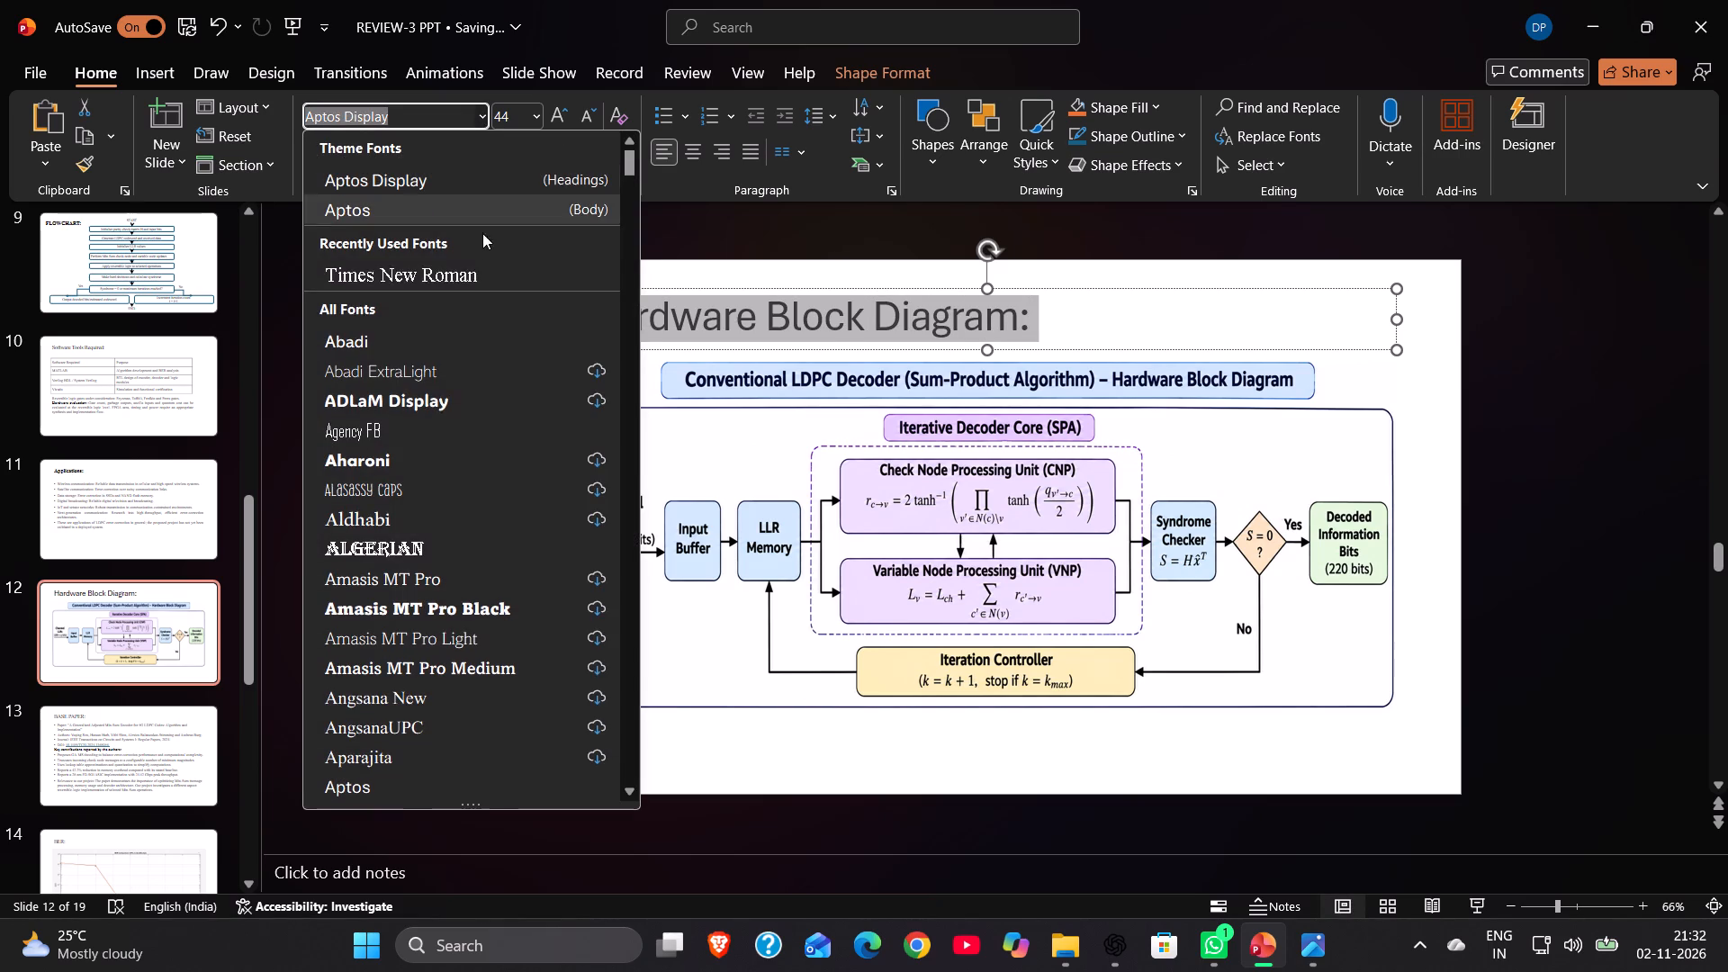
{"action": "left_click", "coordinate": [477, 278]}
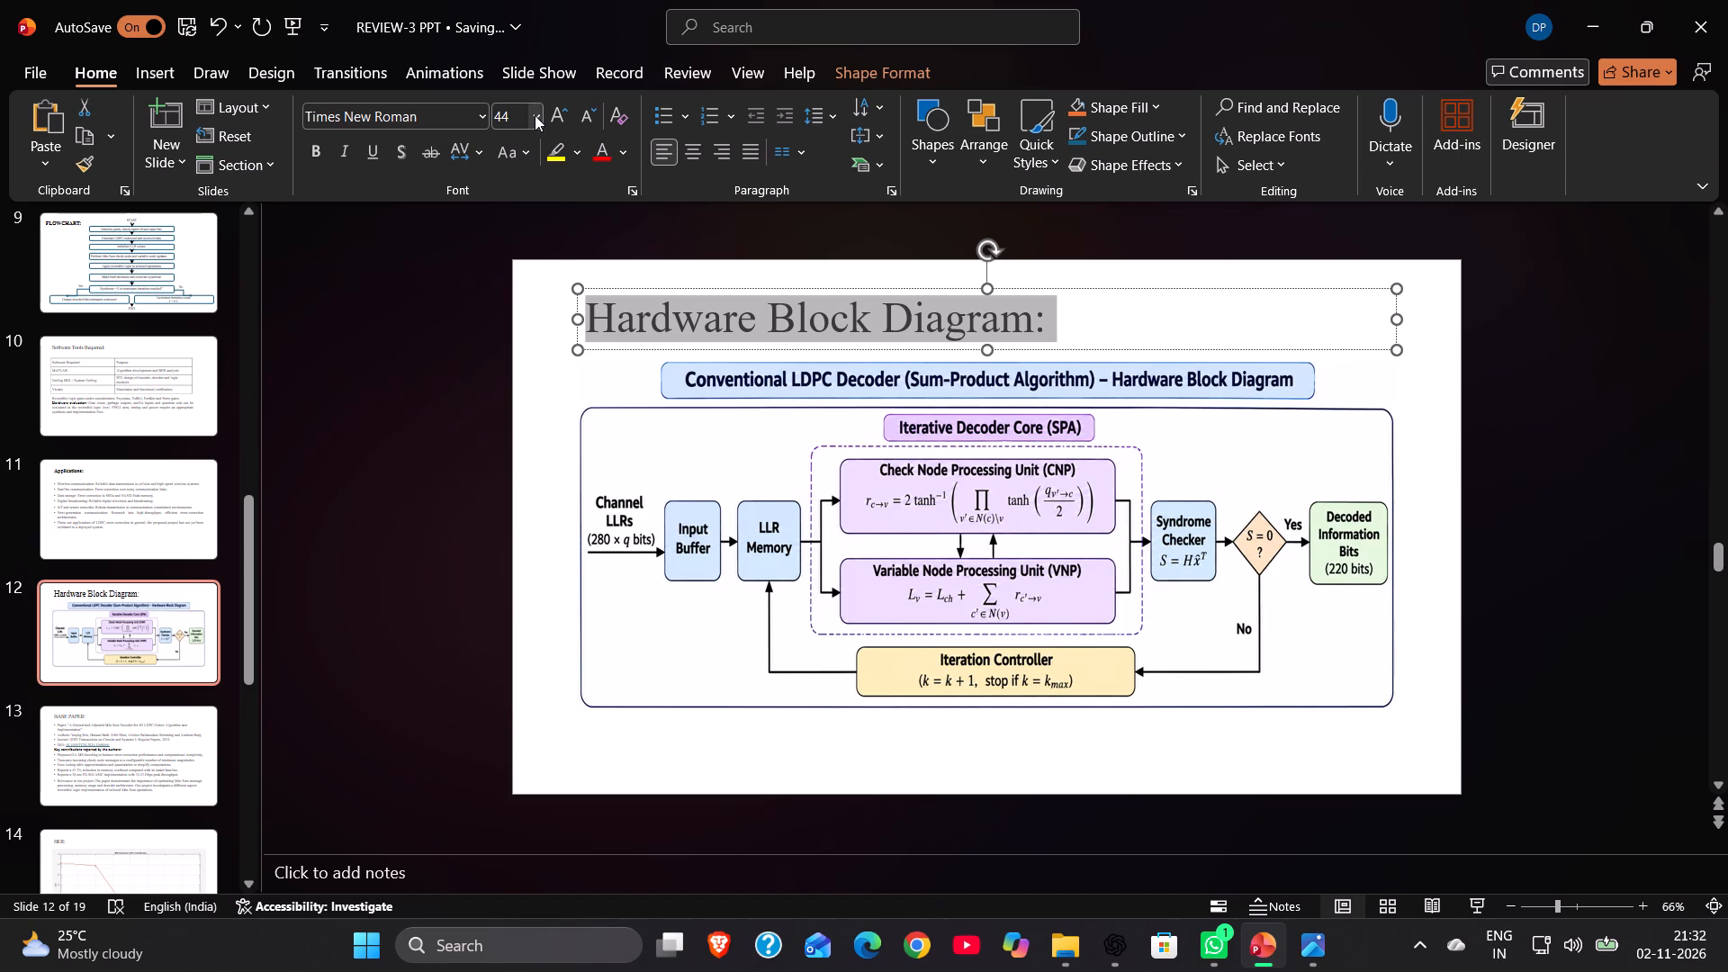
{"action": "left_click", "coordinate": [535, 115]}
{"action": "left_click", "coordinate": [523, 436]}
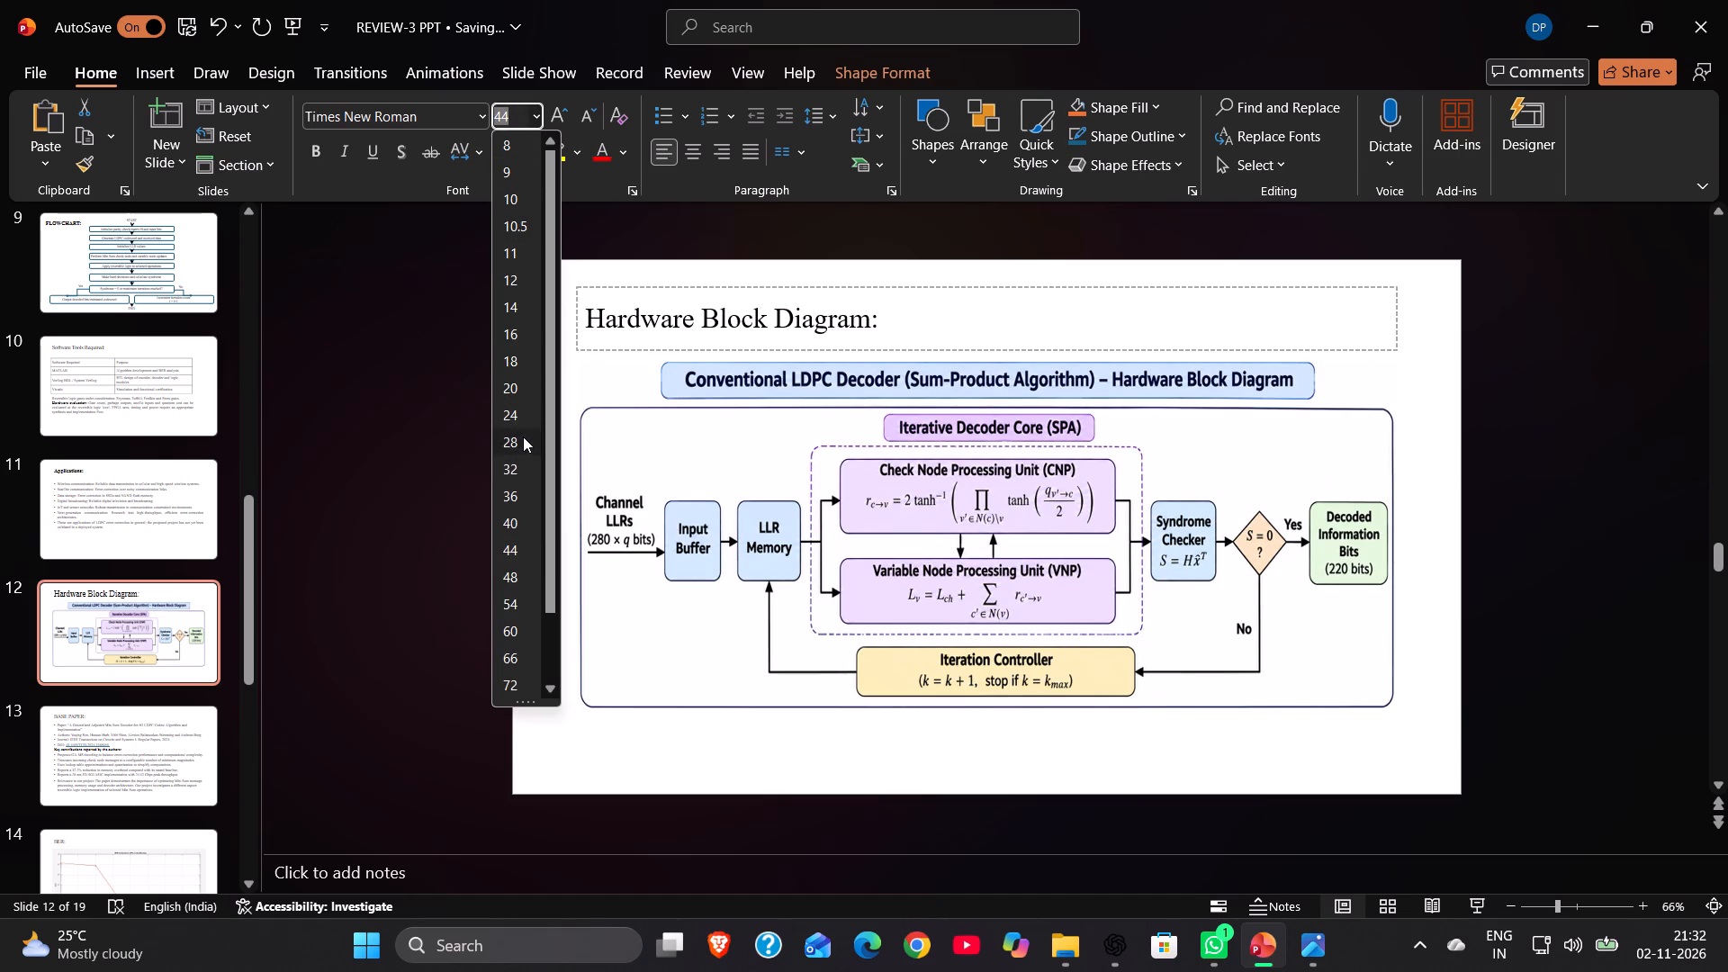
{"action": "left_click", "coordinate": [924, 308]}
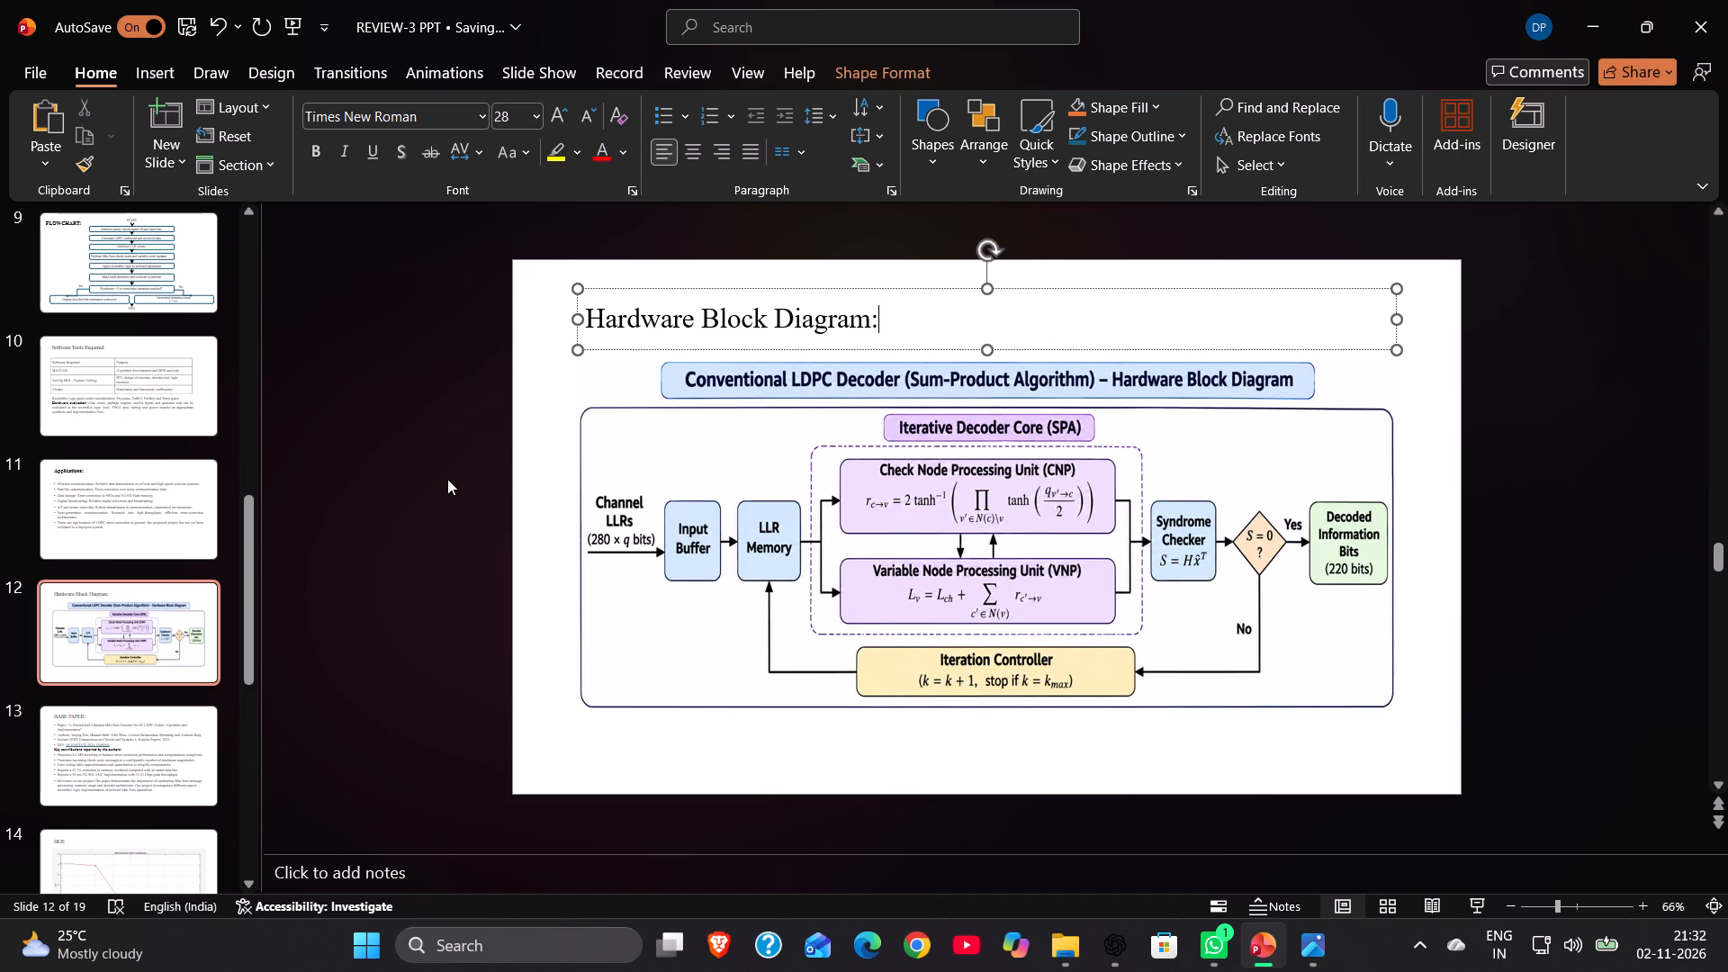
{"action": "left_click", "coordinate": [439, 481]}
{"action": "left_click", "coordinate": [439, 481]}
Review the slides from the opening slide through Applications, checking heading formatting, including the Objectives heading on slide 3.
{"action": "scroll", "coordinate": [439, 481], "scroll_direction": "up", "scroll_amount": 8}
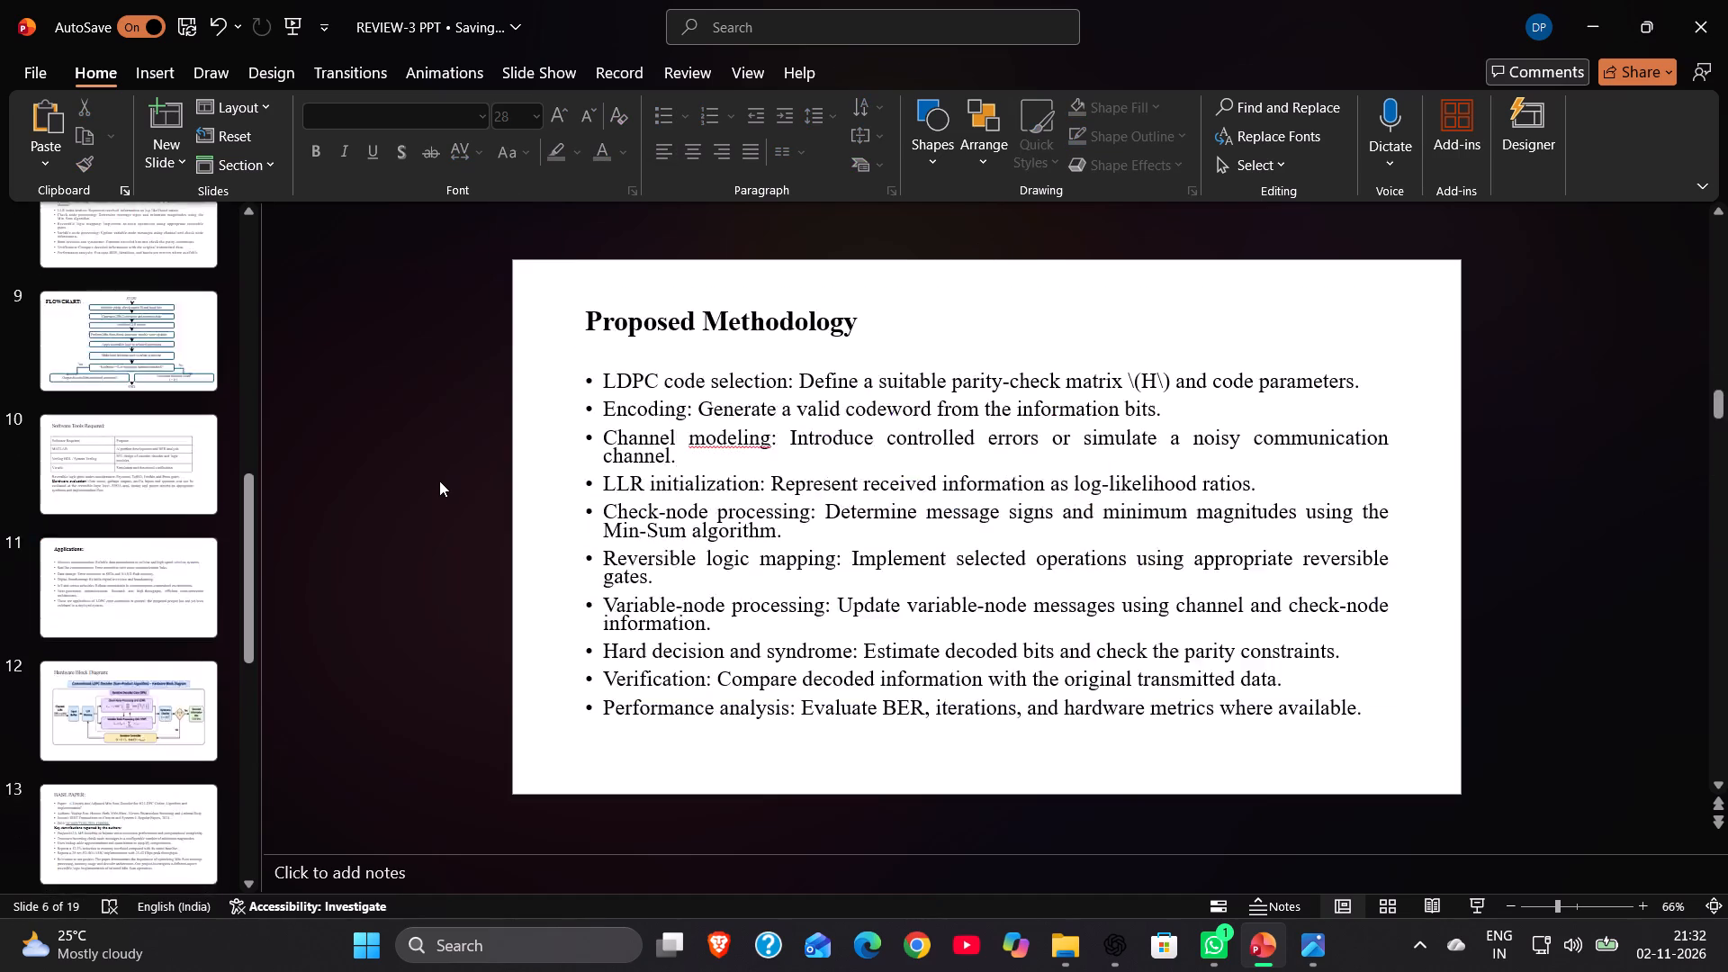
{"action": "scroll", "coordinate": [439, 481], "scroll_direction": "up", "scroll_amount": 7}
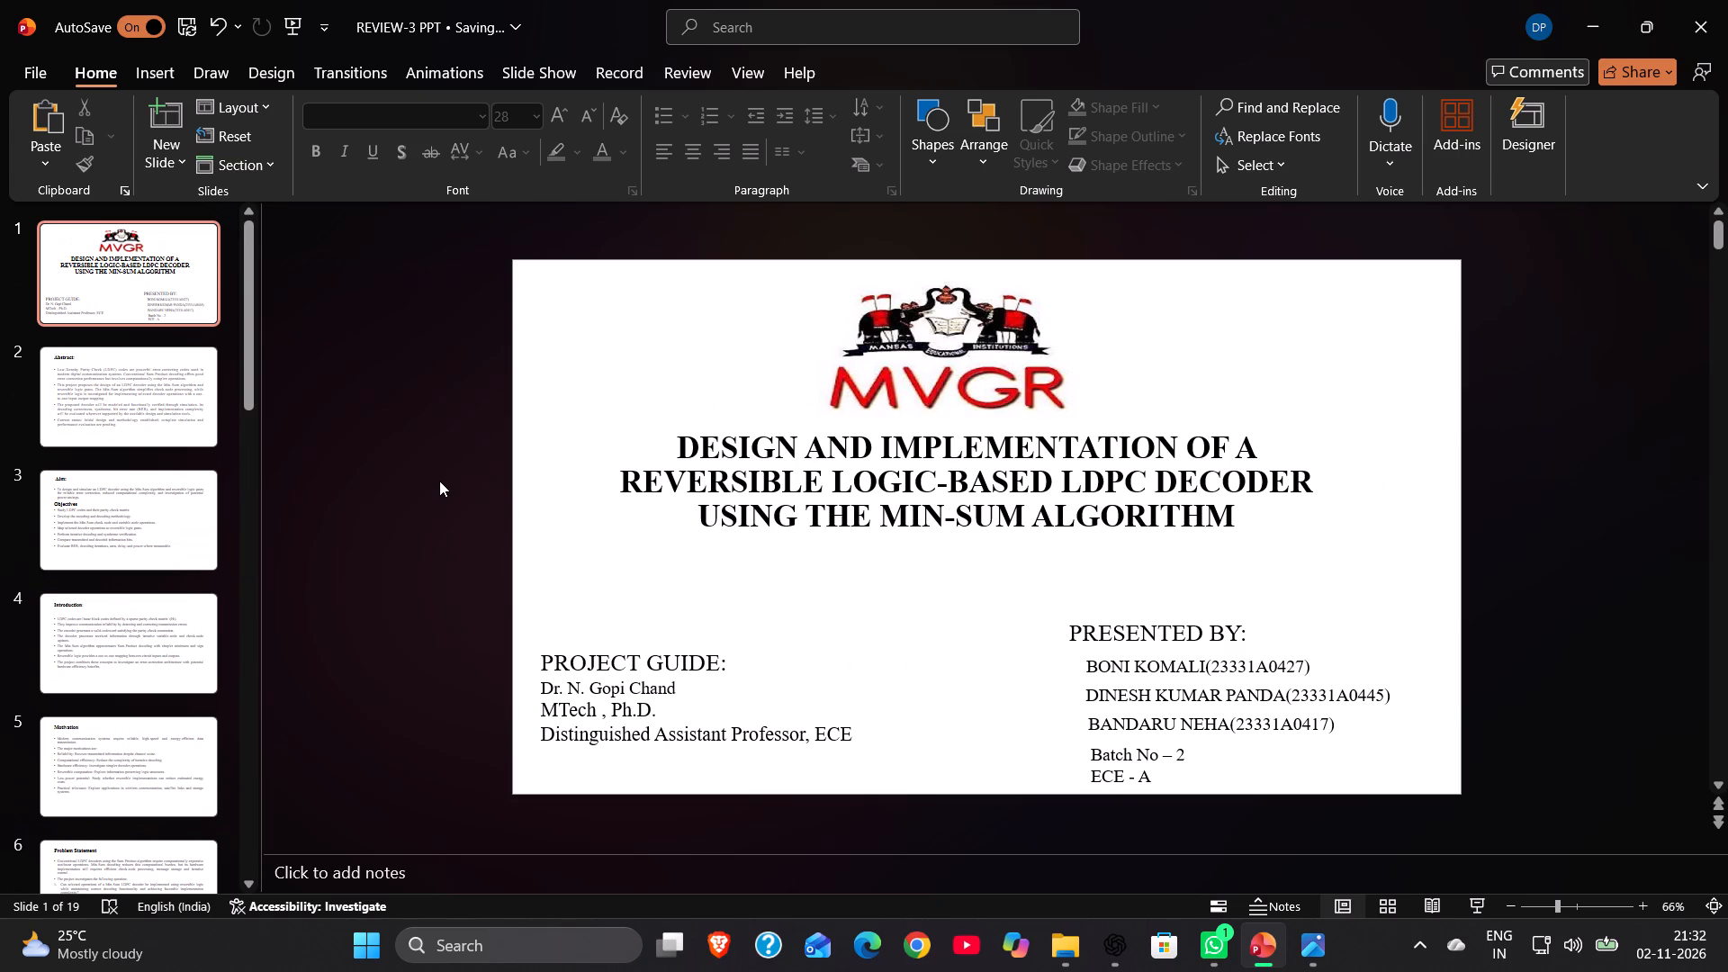
{"action": "key", "text": "Down"}
{"action": "key", "text": "Down"}
{"action": "key", "text": "Down"}
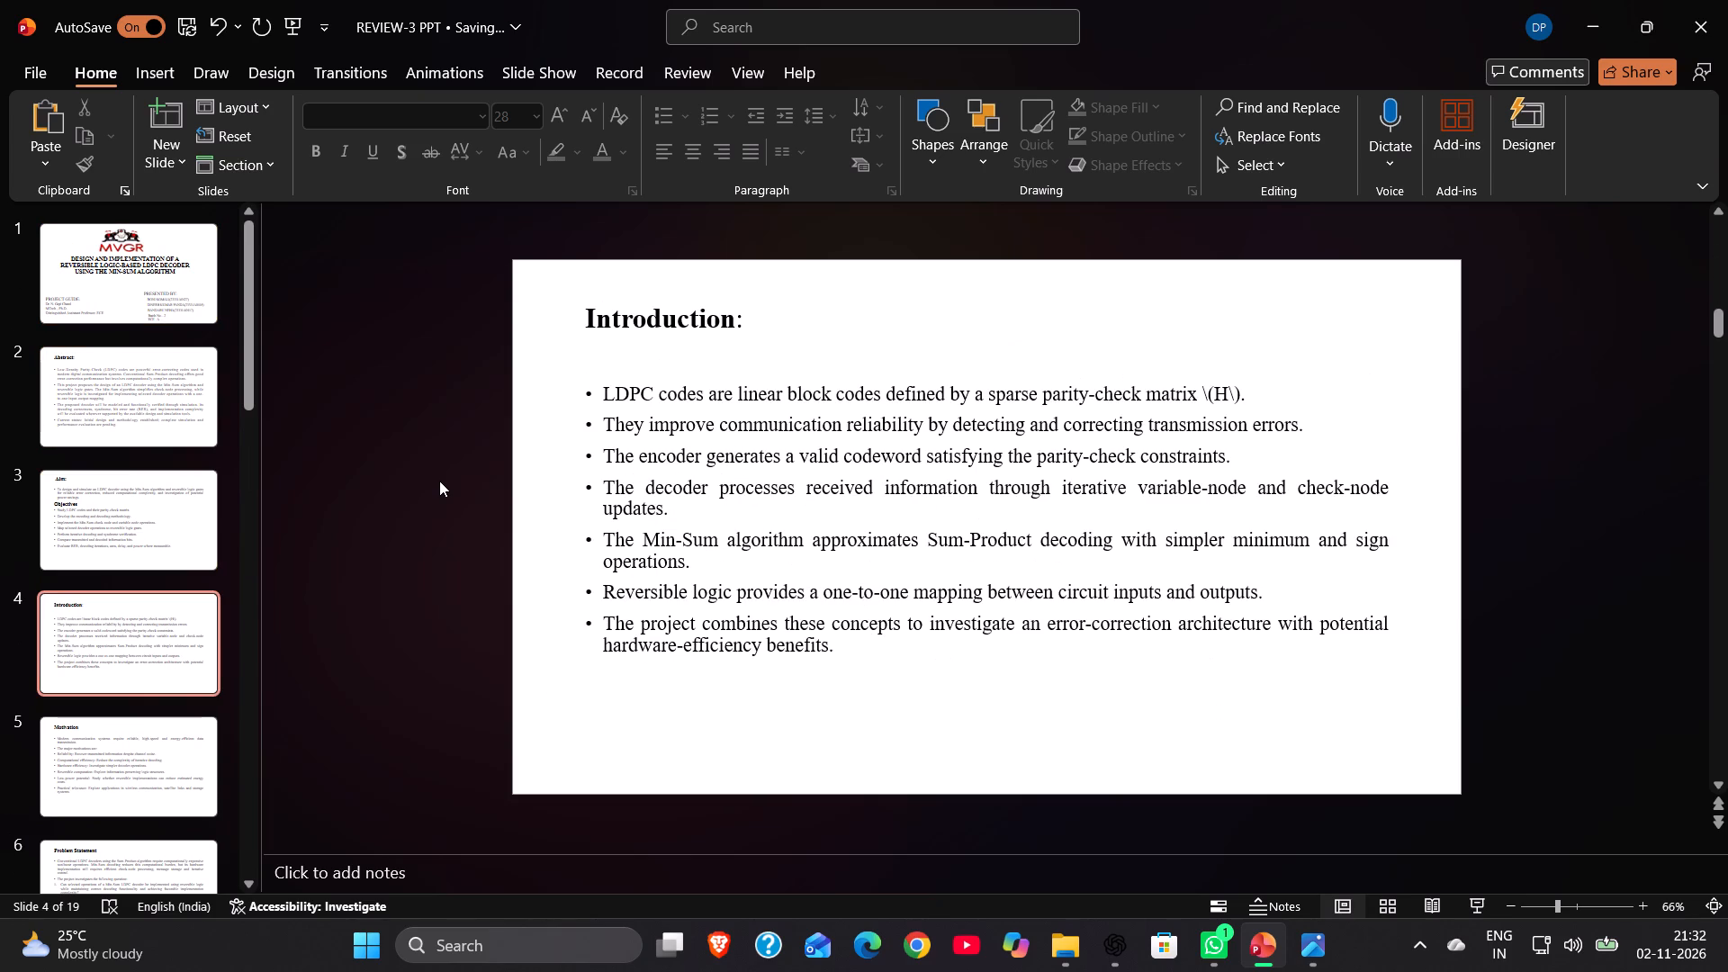
{"action": "key", "text": "Up"}
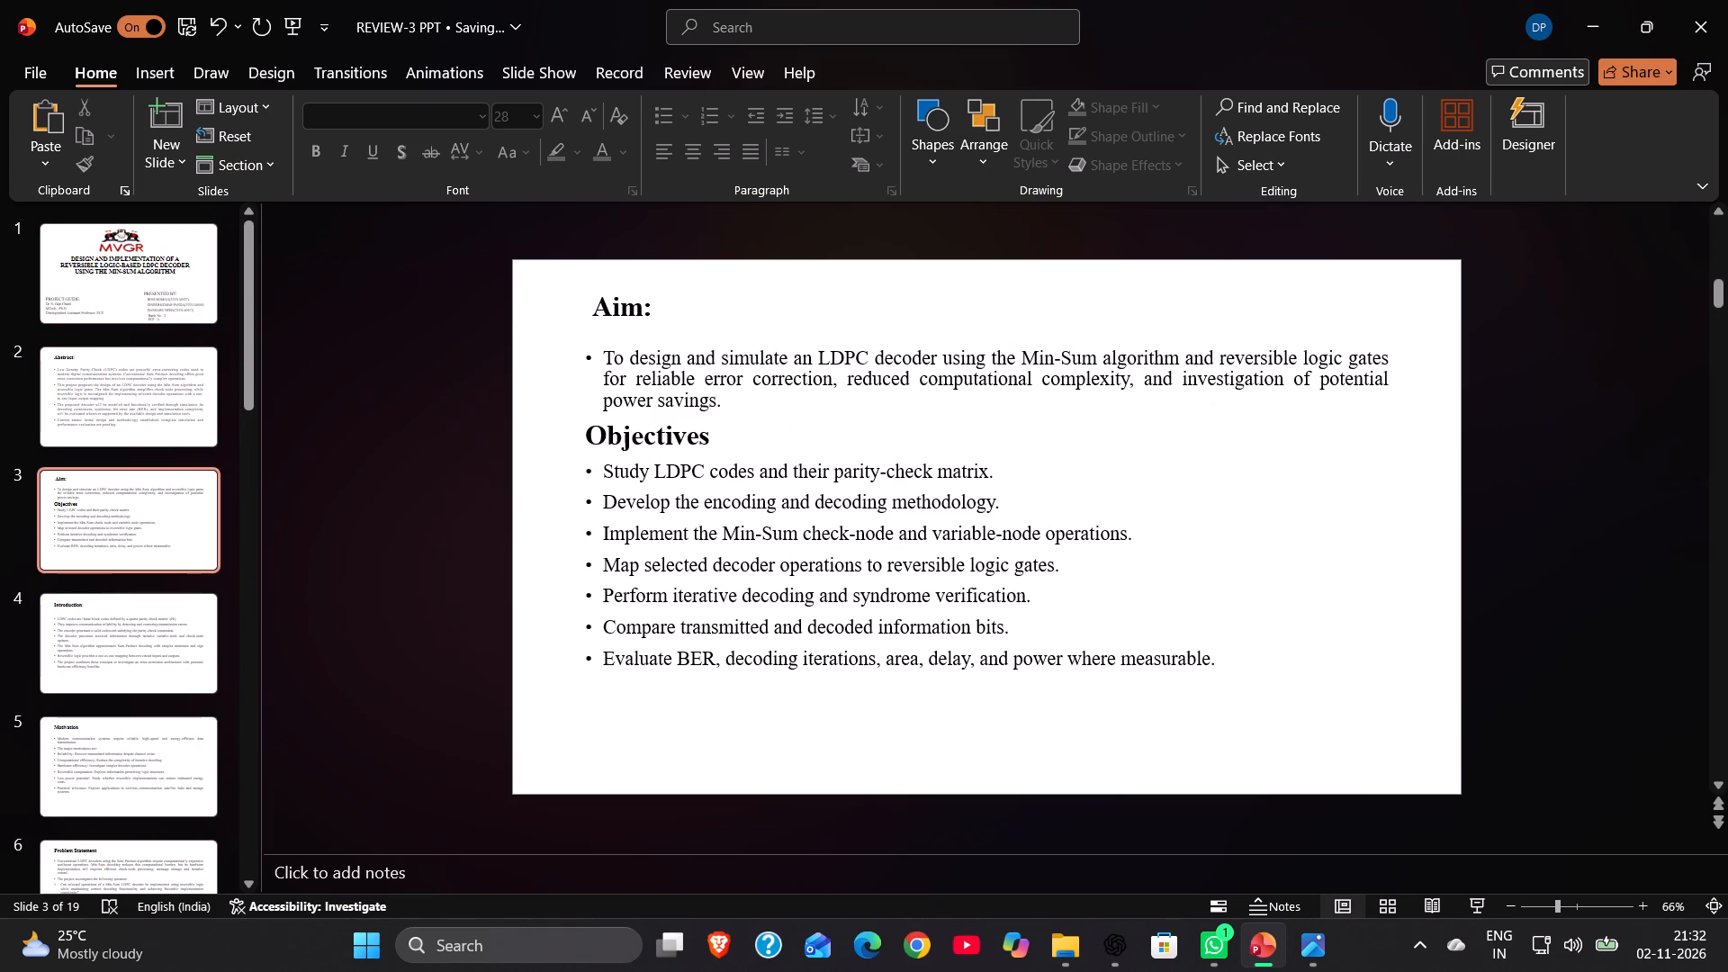
{"action": "left_click", "coordinate": [670, 440]}
{"action": "double_click", "coordinate": [670, 440]}
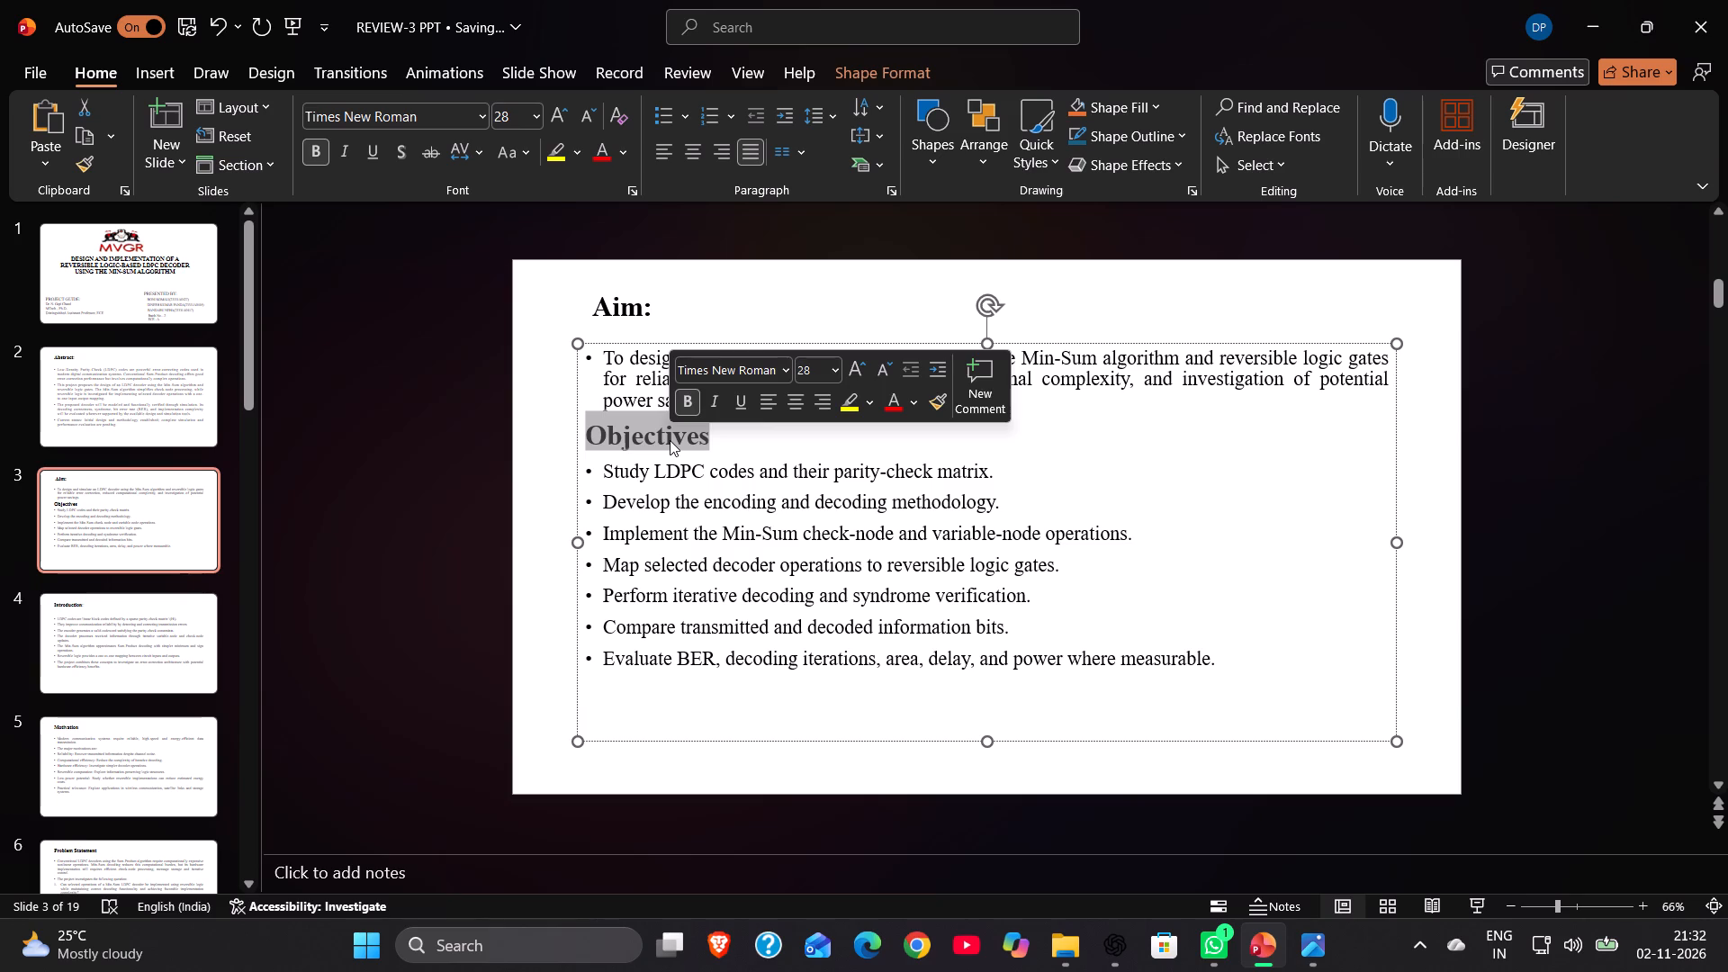
{"action": "left_click", "coordinate": [418, 425]}
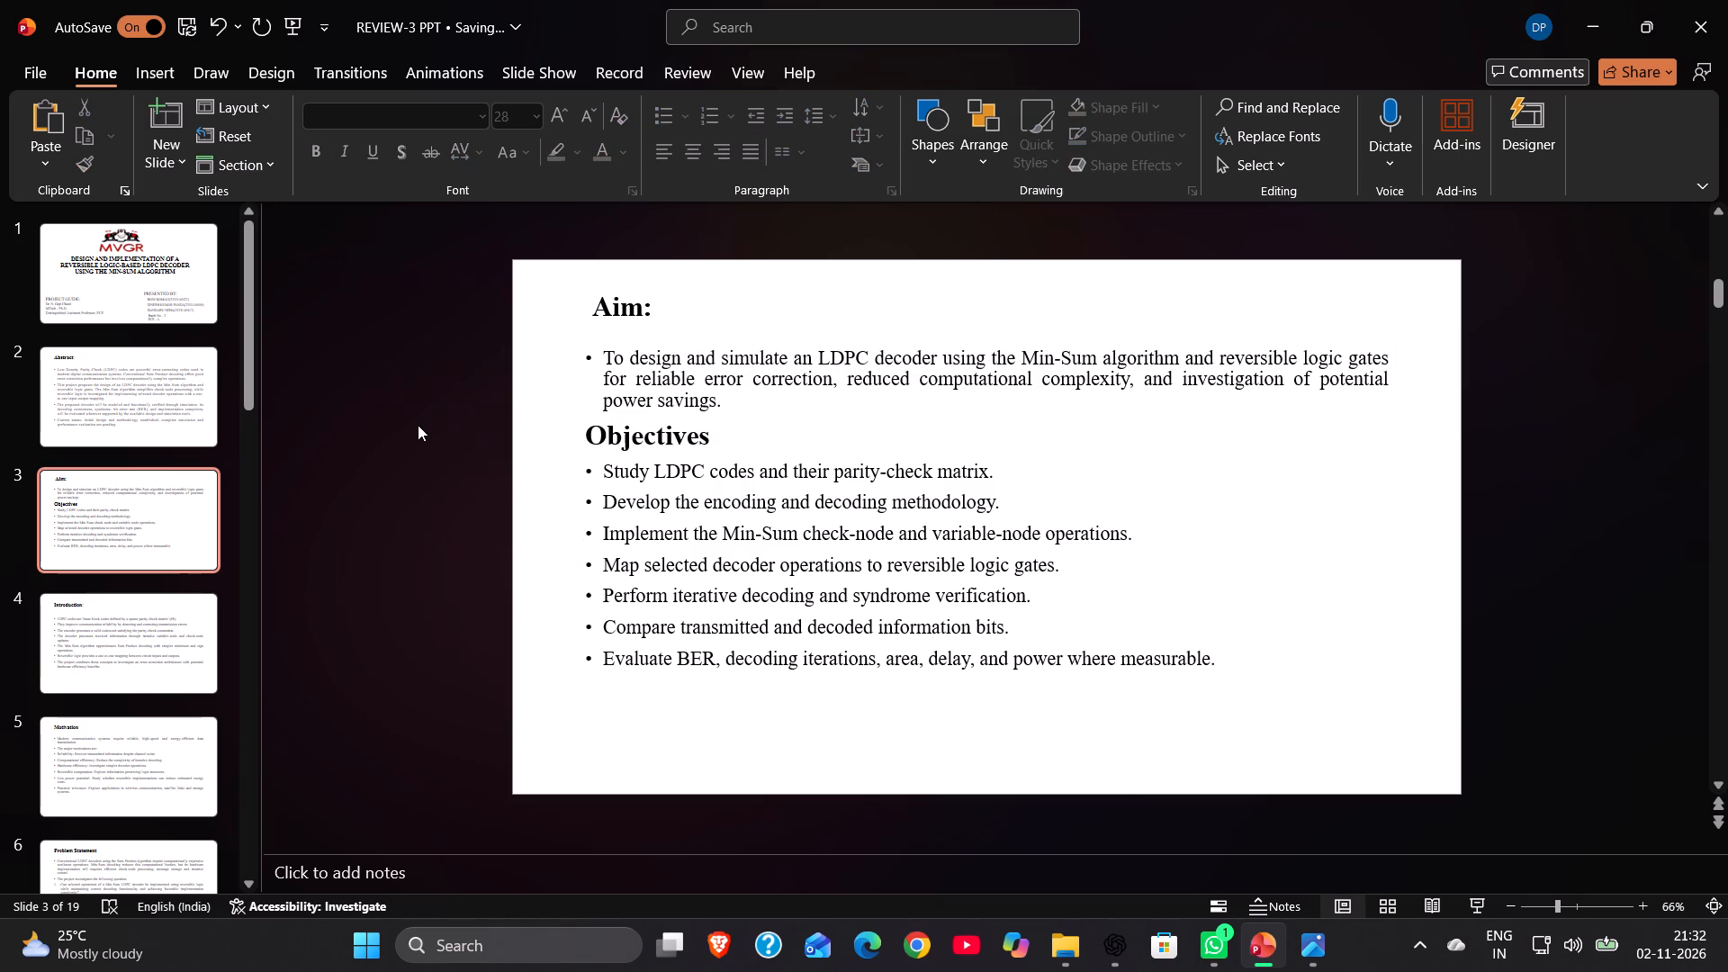
{"action": "key", "text": "Down"}
{"action": "key", "text": "Down"}
{"action": "key", "text": "Down"}
{"action": "key", "text": "Down"}
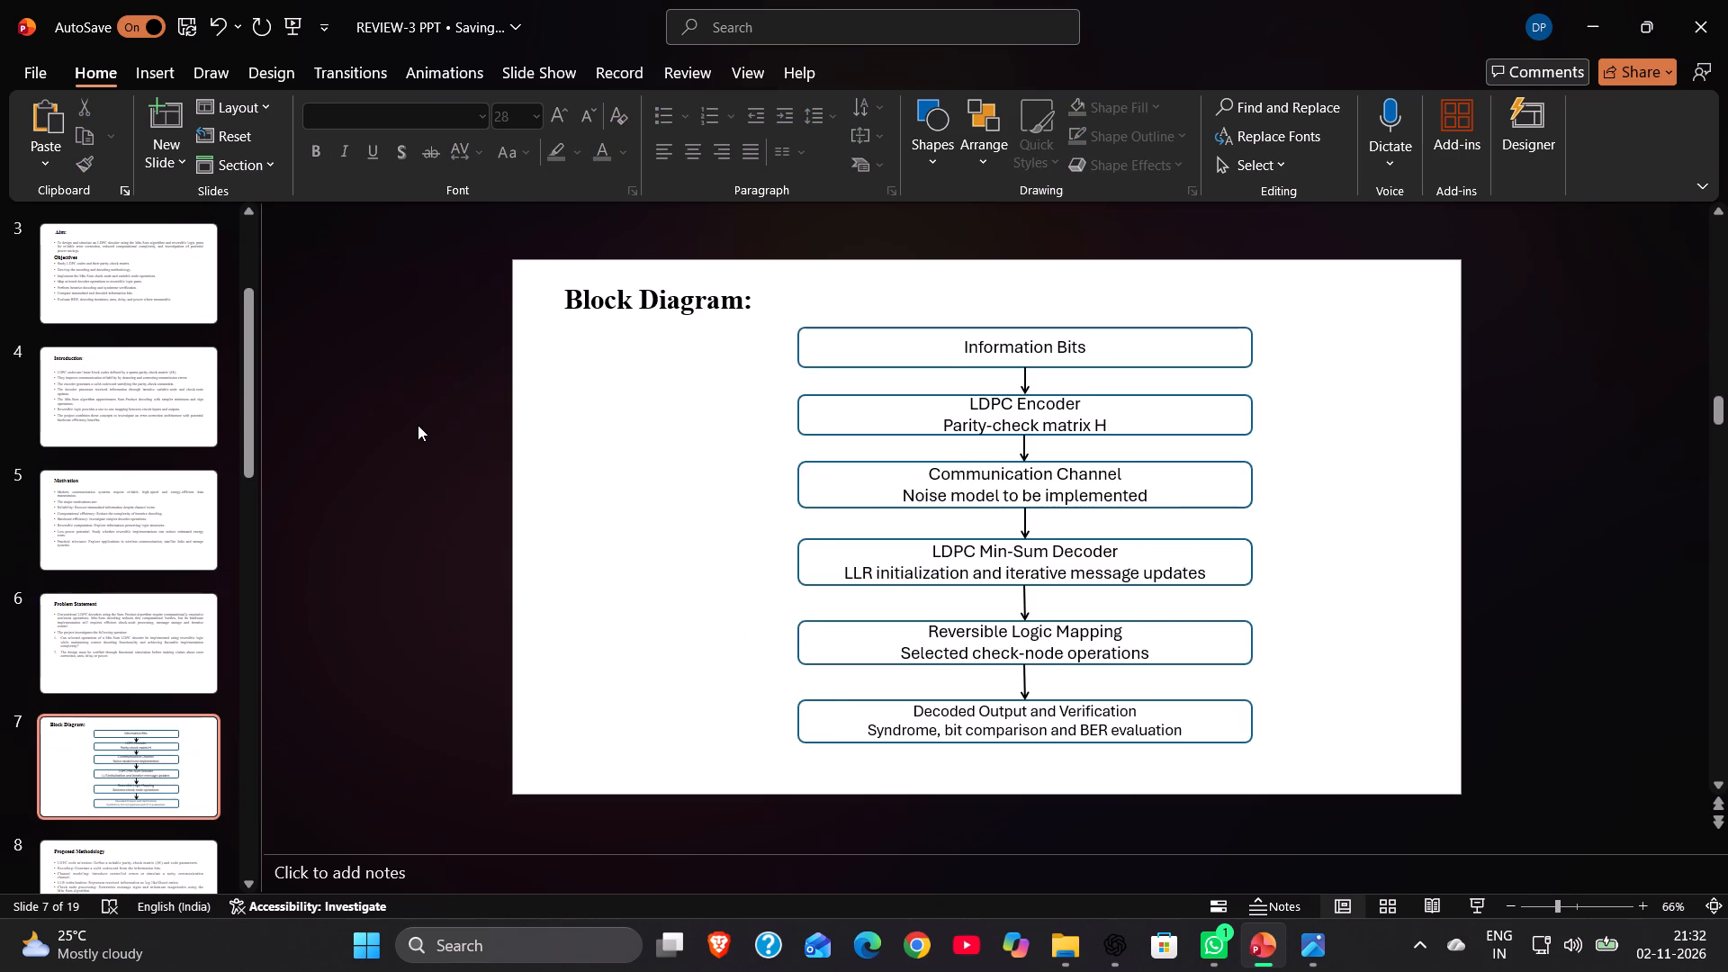
{"action": "key", "text": "Down"}
{"action": "key", "text": "Down"}
{"action": "key", "text": "Down"}
{"action": "key", "text": "Down"}
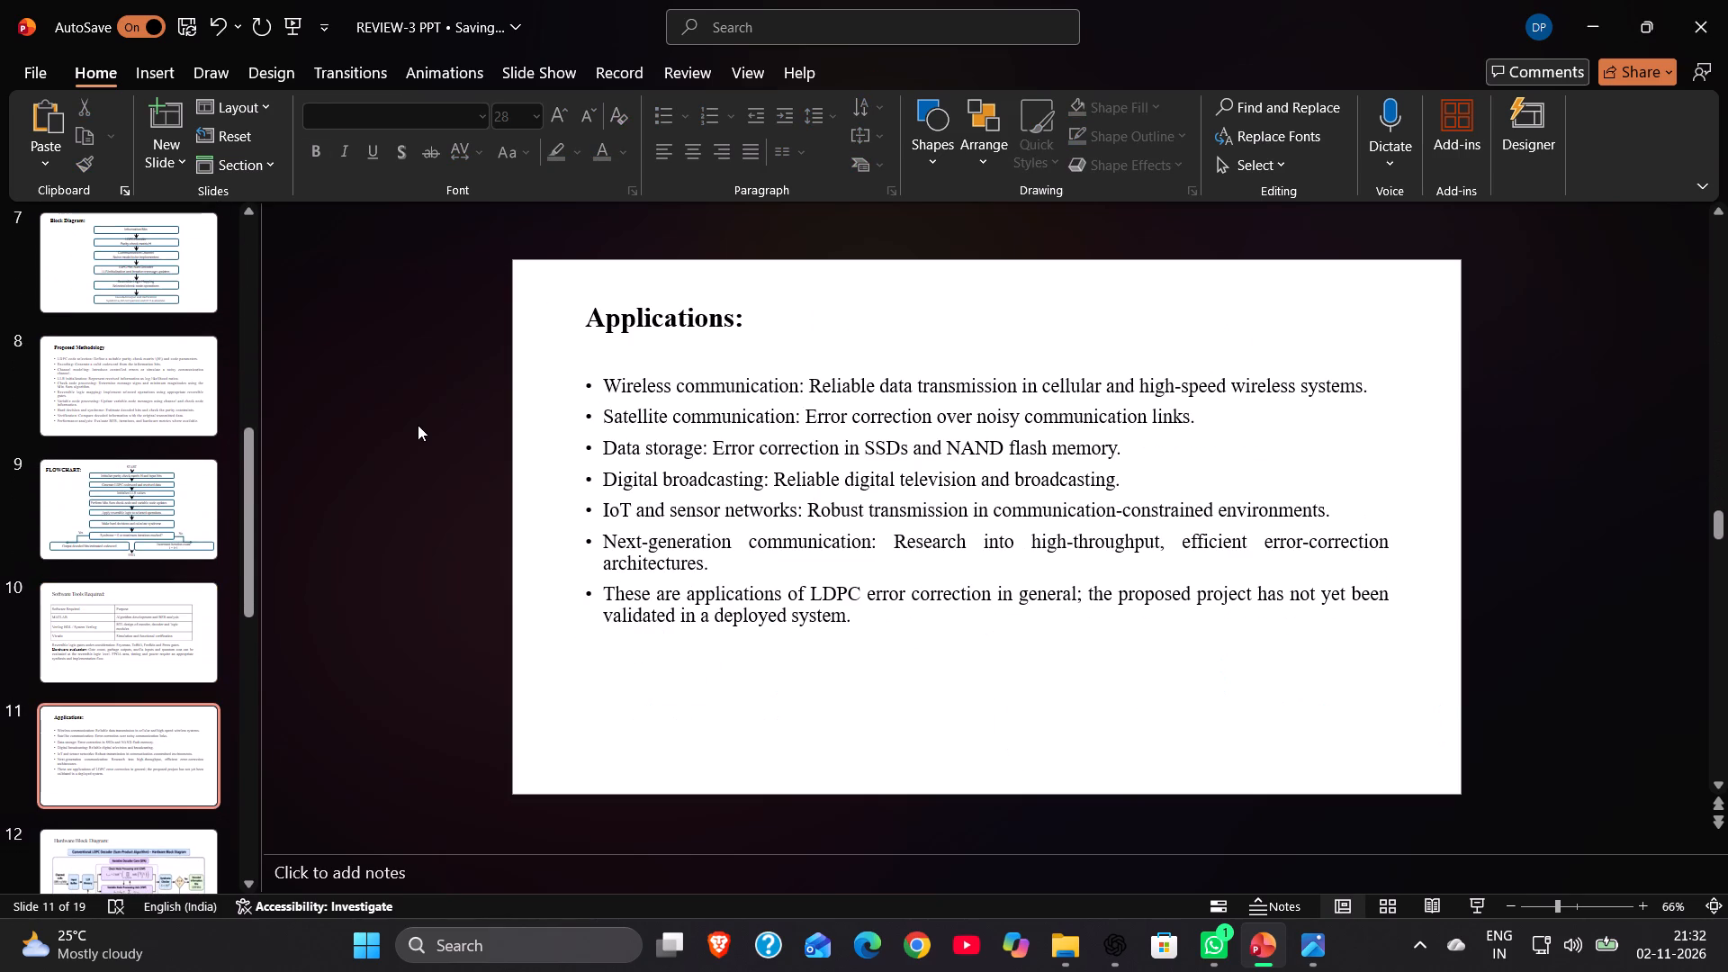
Make the "Software Tools Required:" title on slide 10 bold.
{"action": "key", "text": "Up"}
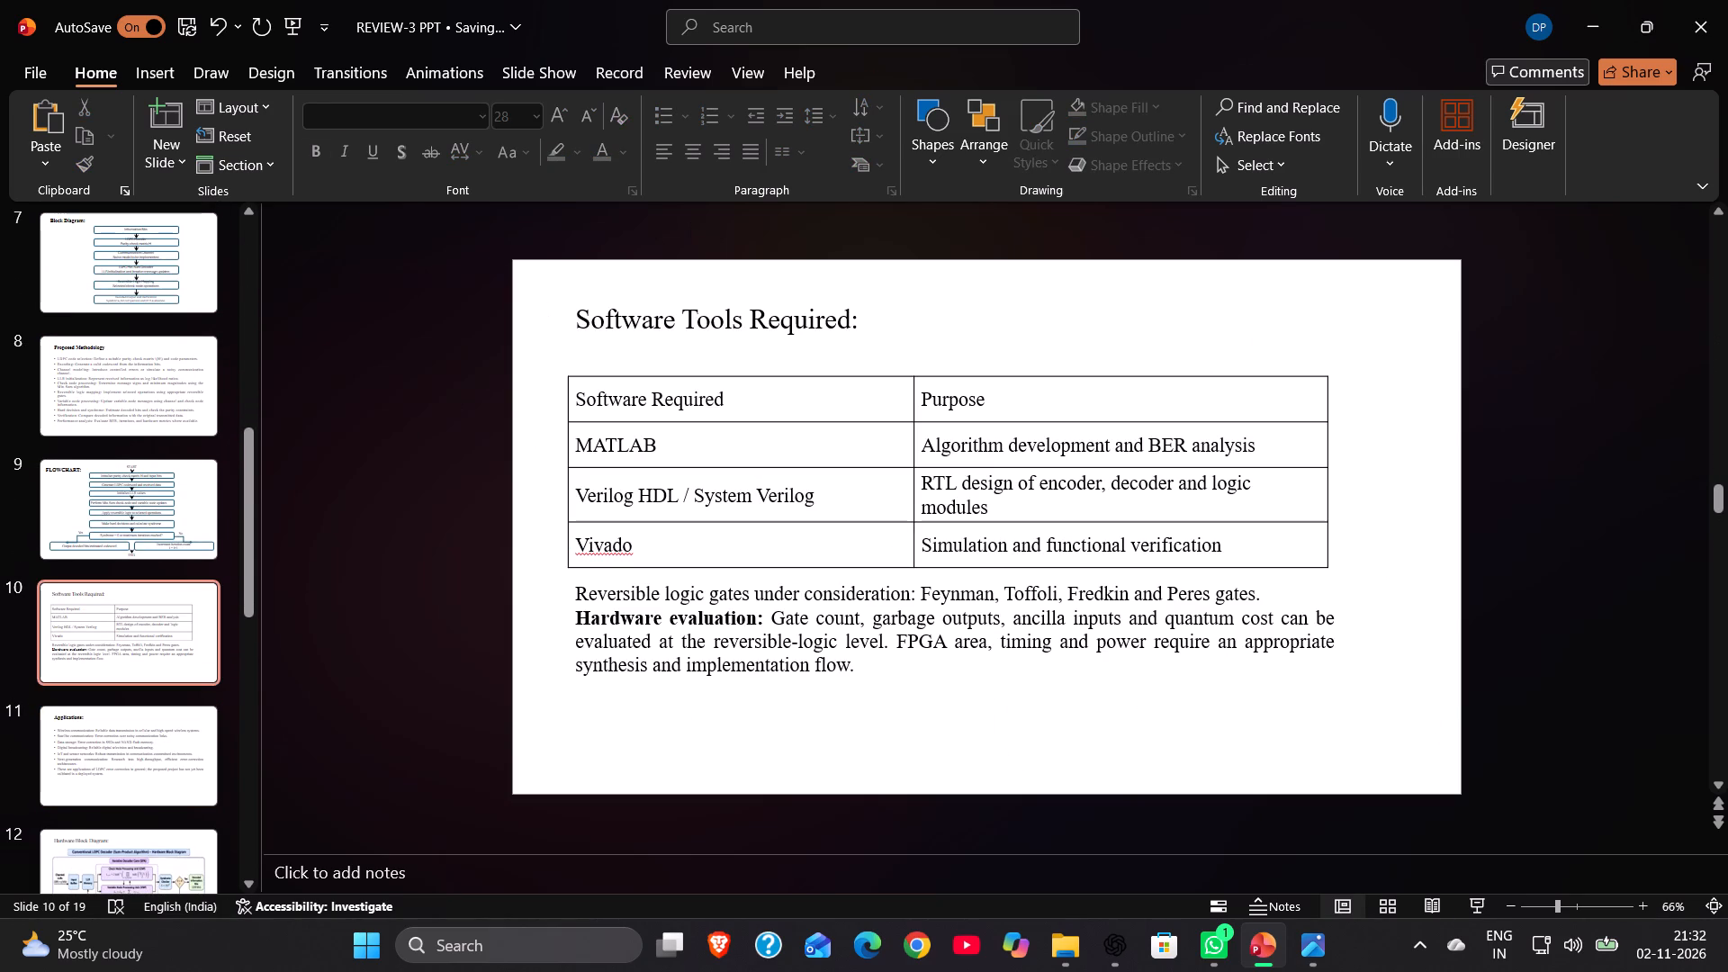
{"action": "double_click", "coordinate": [687, 322]}
{"action": "triple_click", "coordinate": [687, 322]}
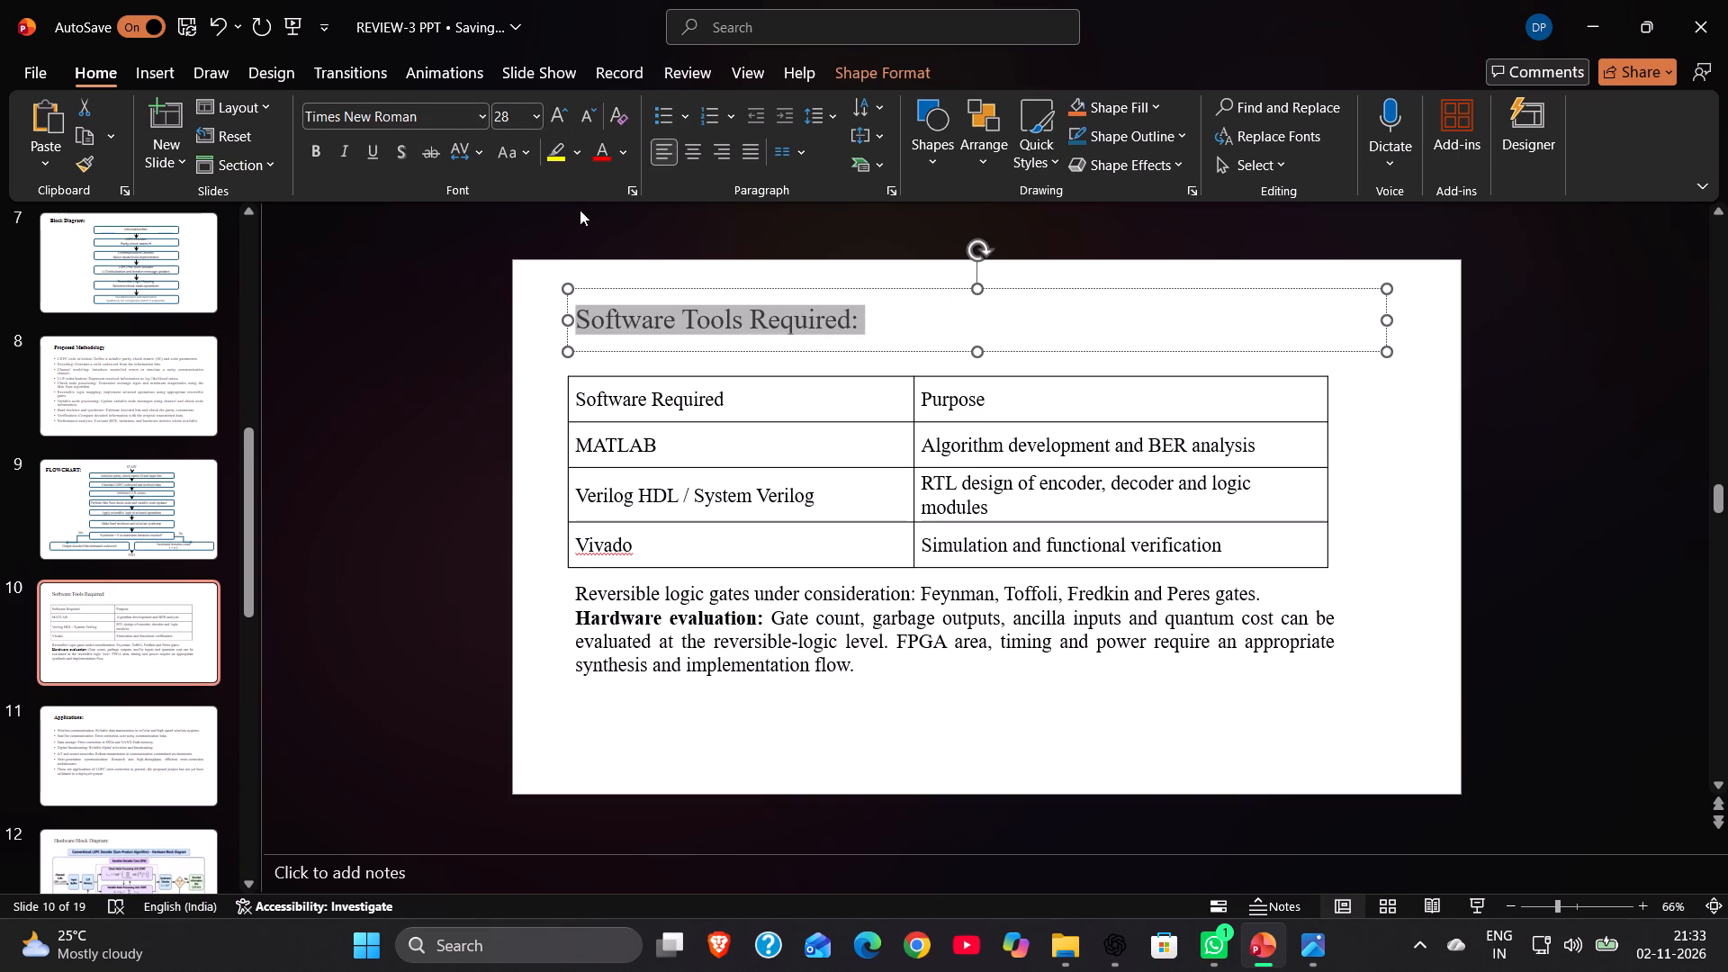
{"action": "left_click", "coordinate": [308, 148]}
{"action": "left_click", "coordinate": [328, 346]}
Make the "Hardware Block Diagram:" title on slide 12 bold.
{"action": "key", "text": "Down"}
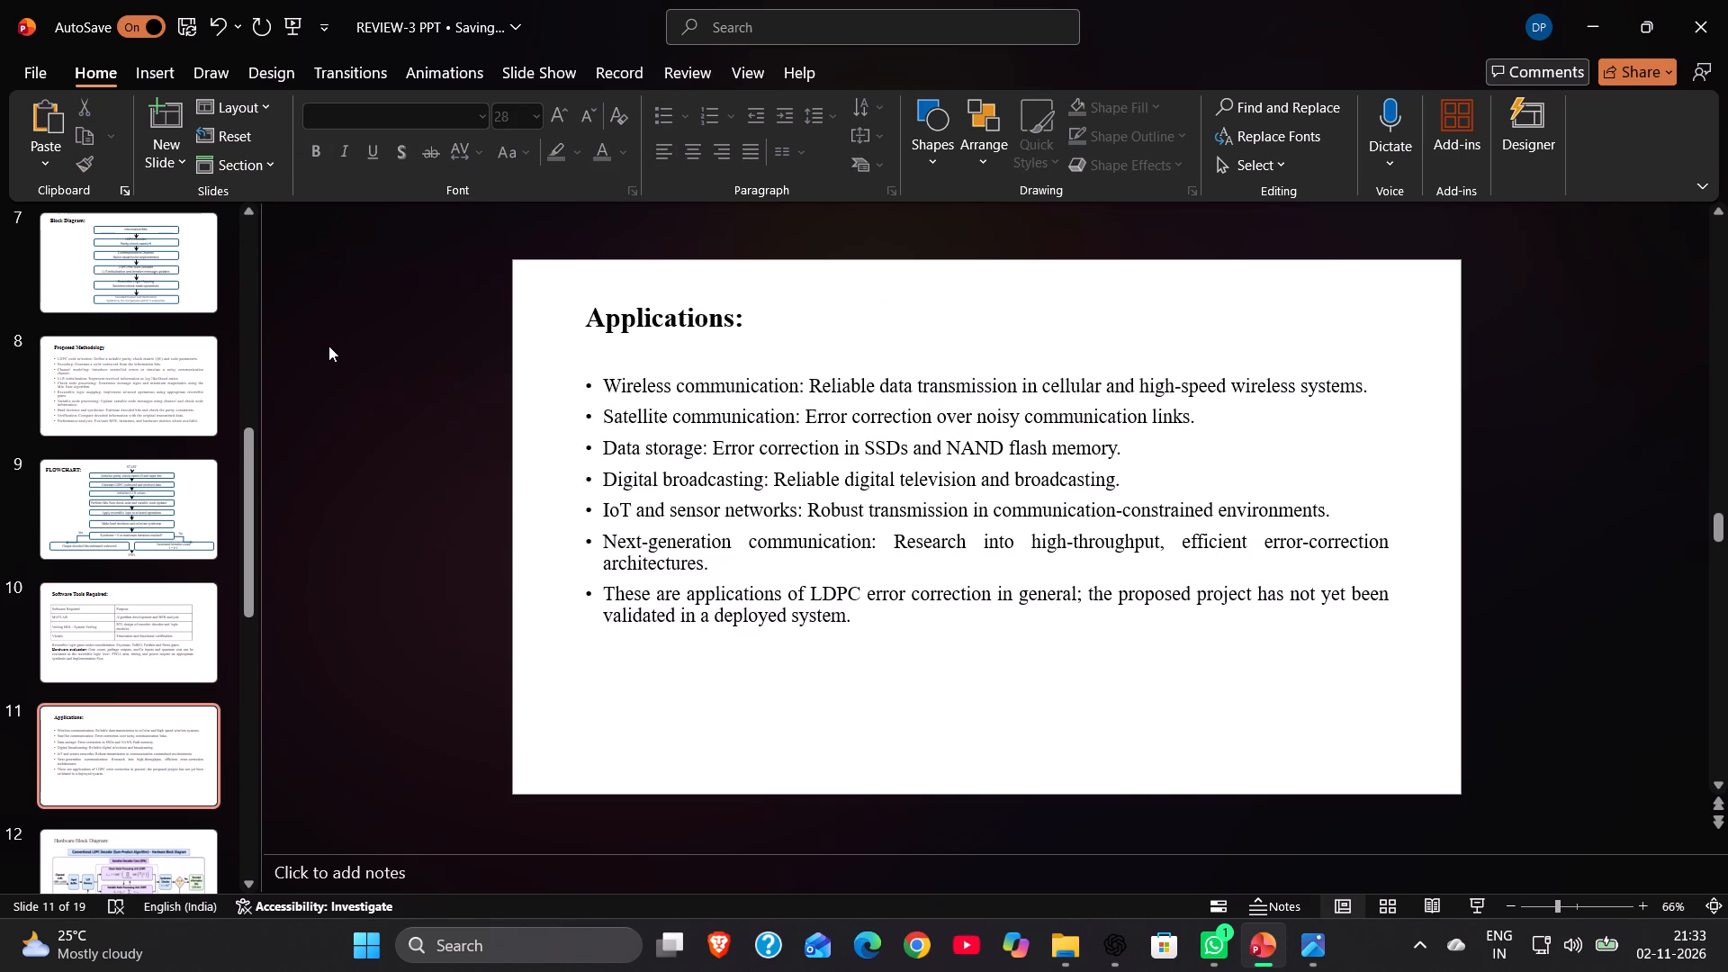
{"action": "key", "text": "Down"}
{"action": "key", "text": "Down"}
{"action": "key", "text": "Up"}
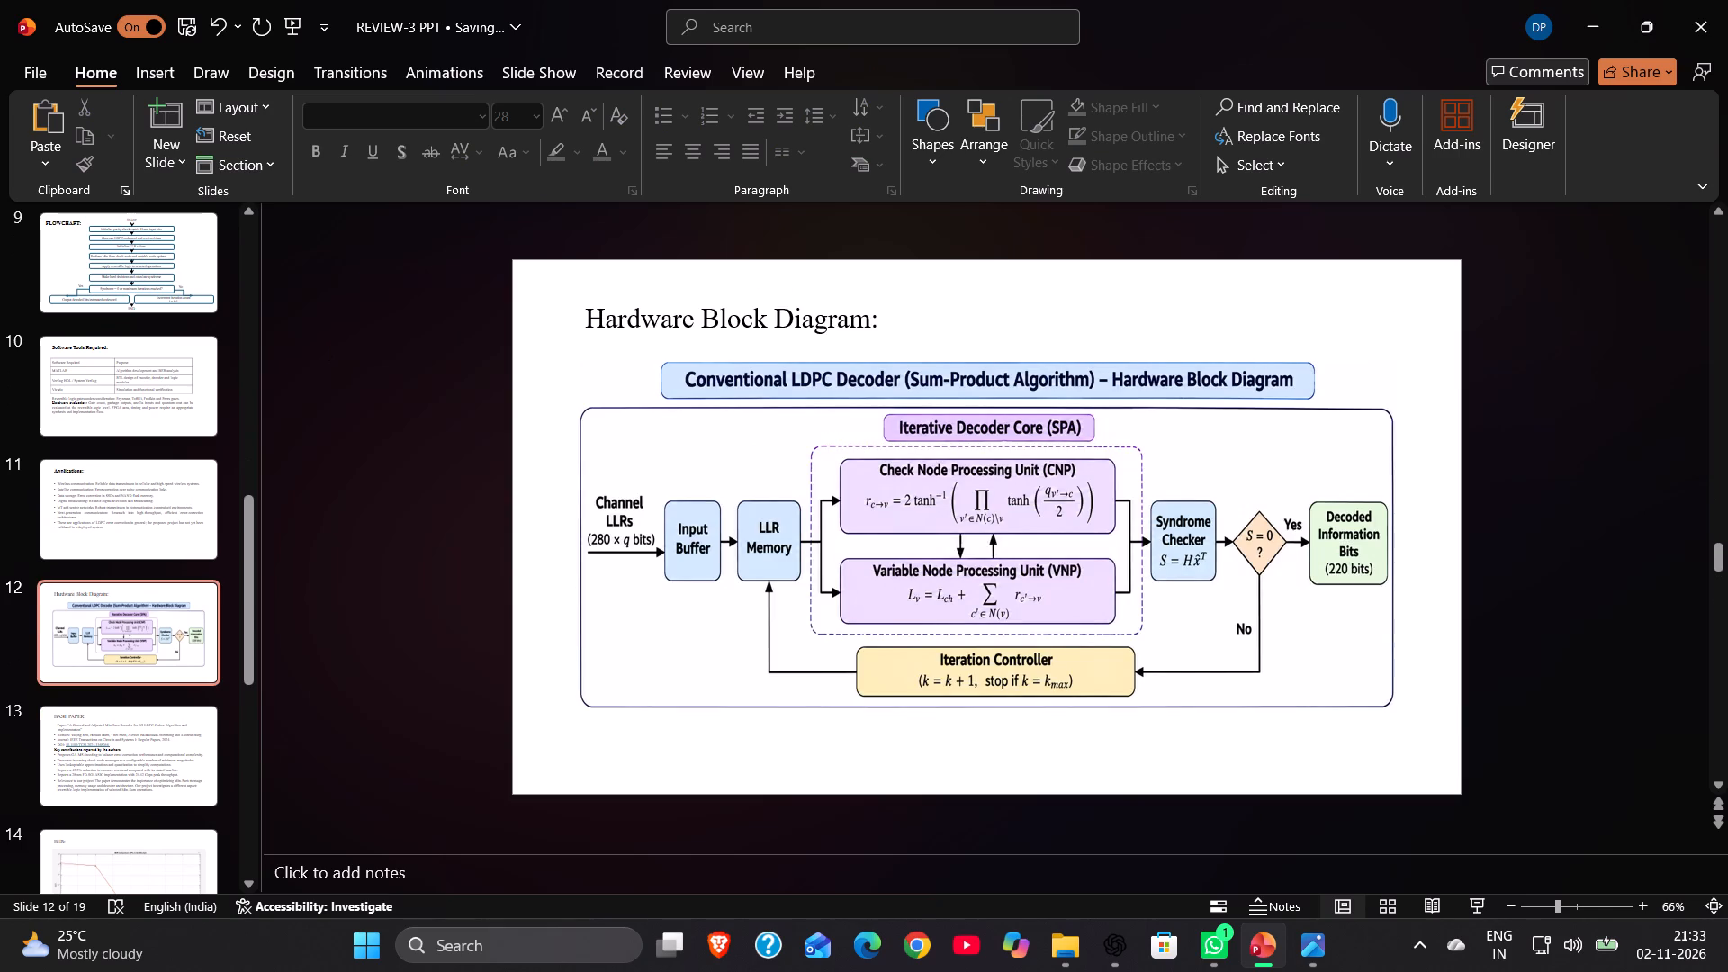
{"action": "triple_click", "coordinate": [620, 319]}
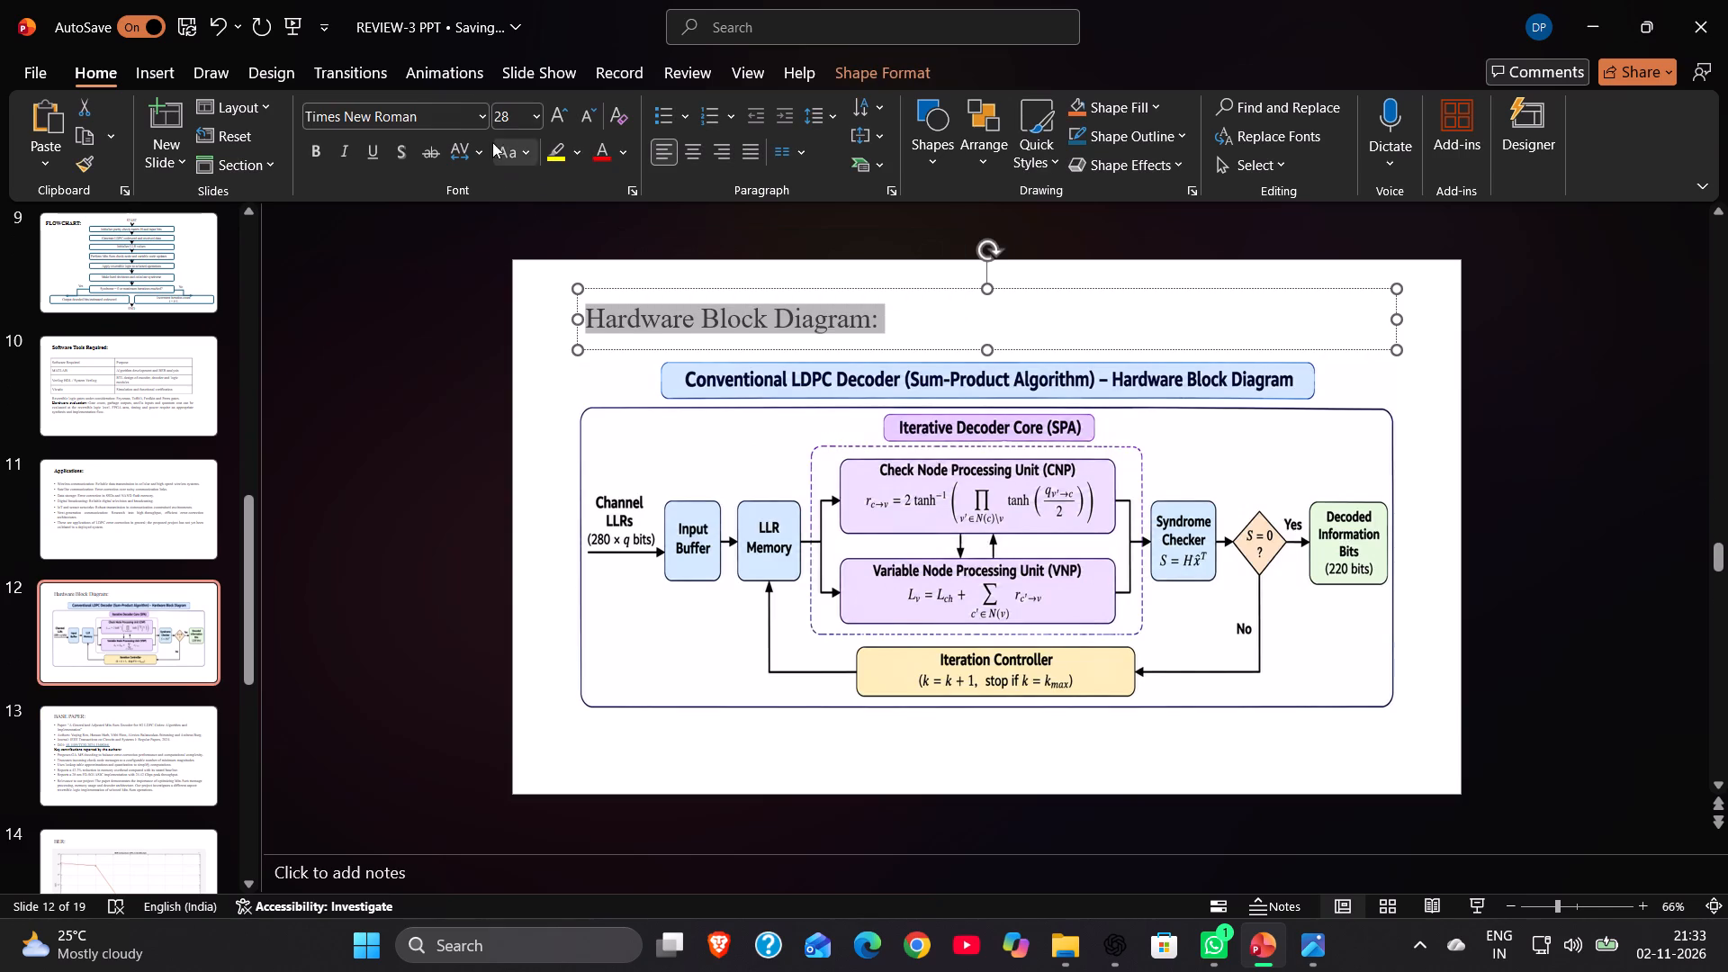
{"action": "left_click", "coordinate": [314, 157]}
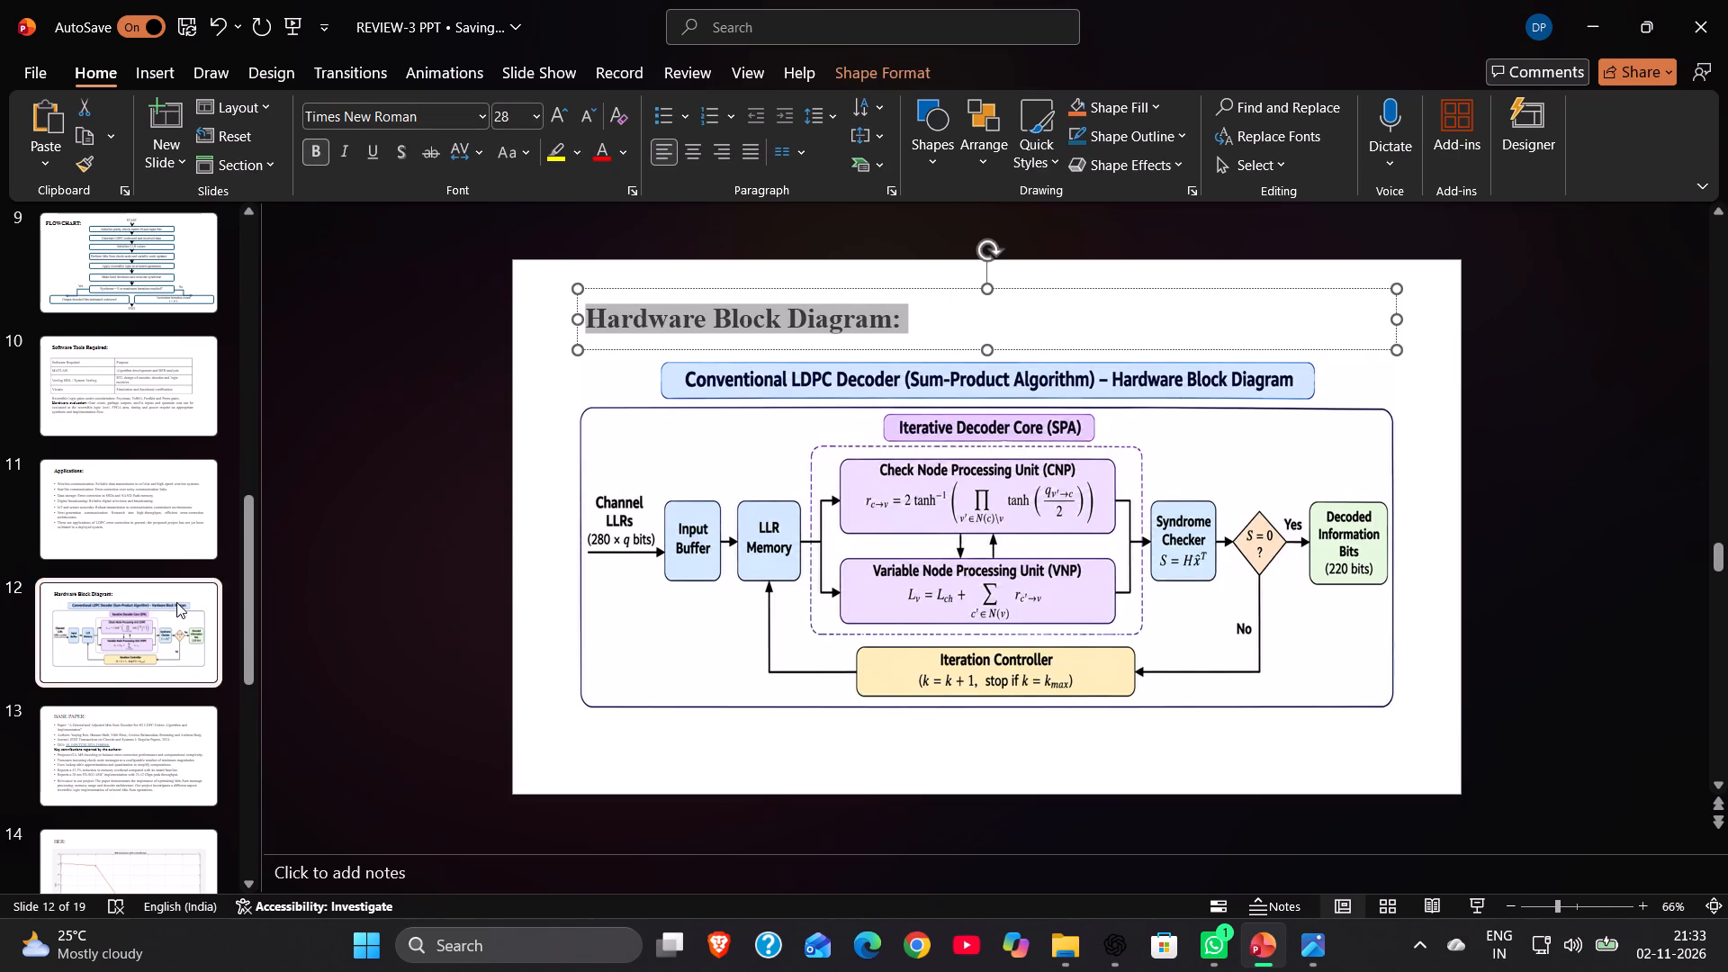
Make the "BASE PAPER:" title on slide 13 bold.
{"action": "left_click", "coordinate": [164, 731]}
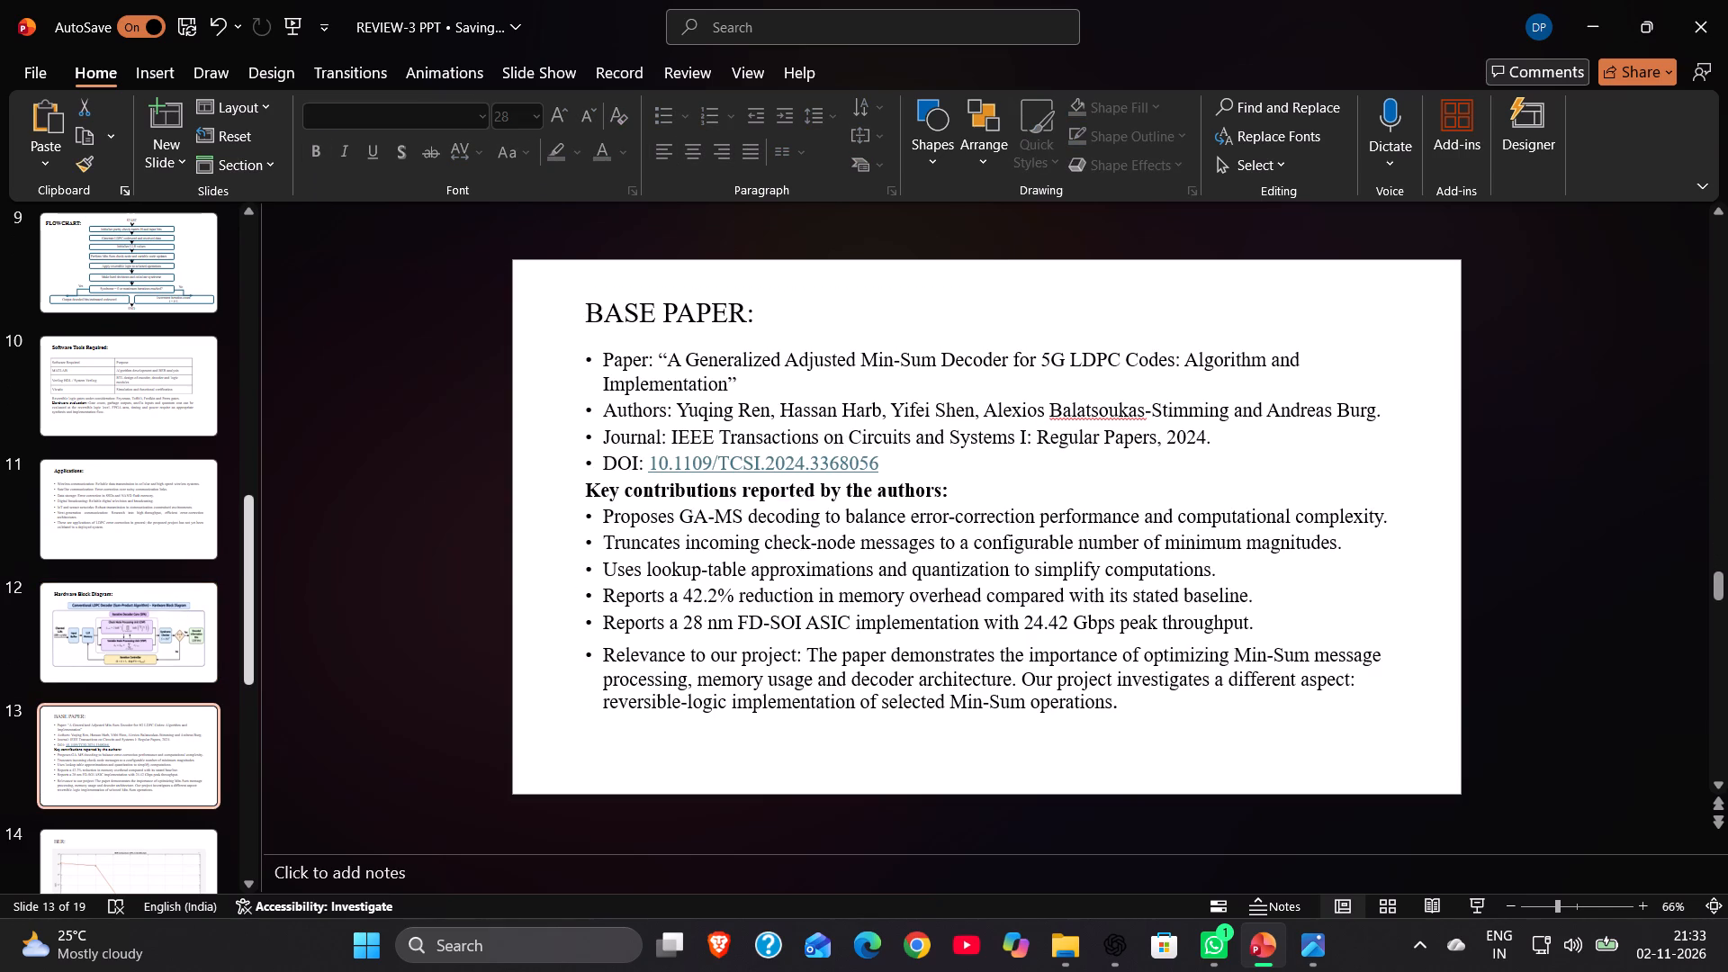
{"action": "triple_click", "coordinate": [643, 323]}
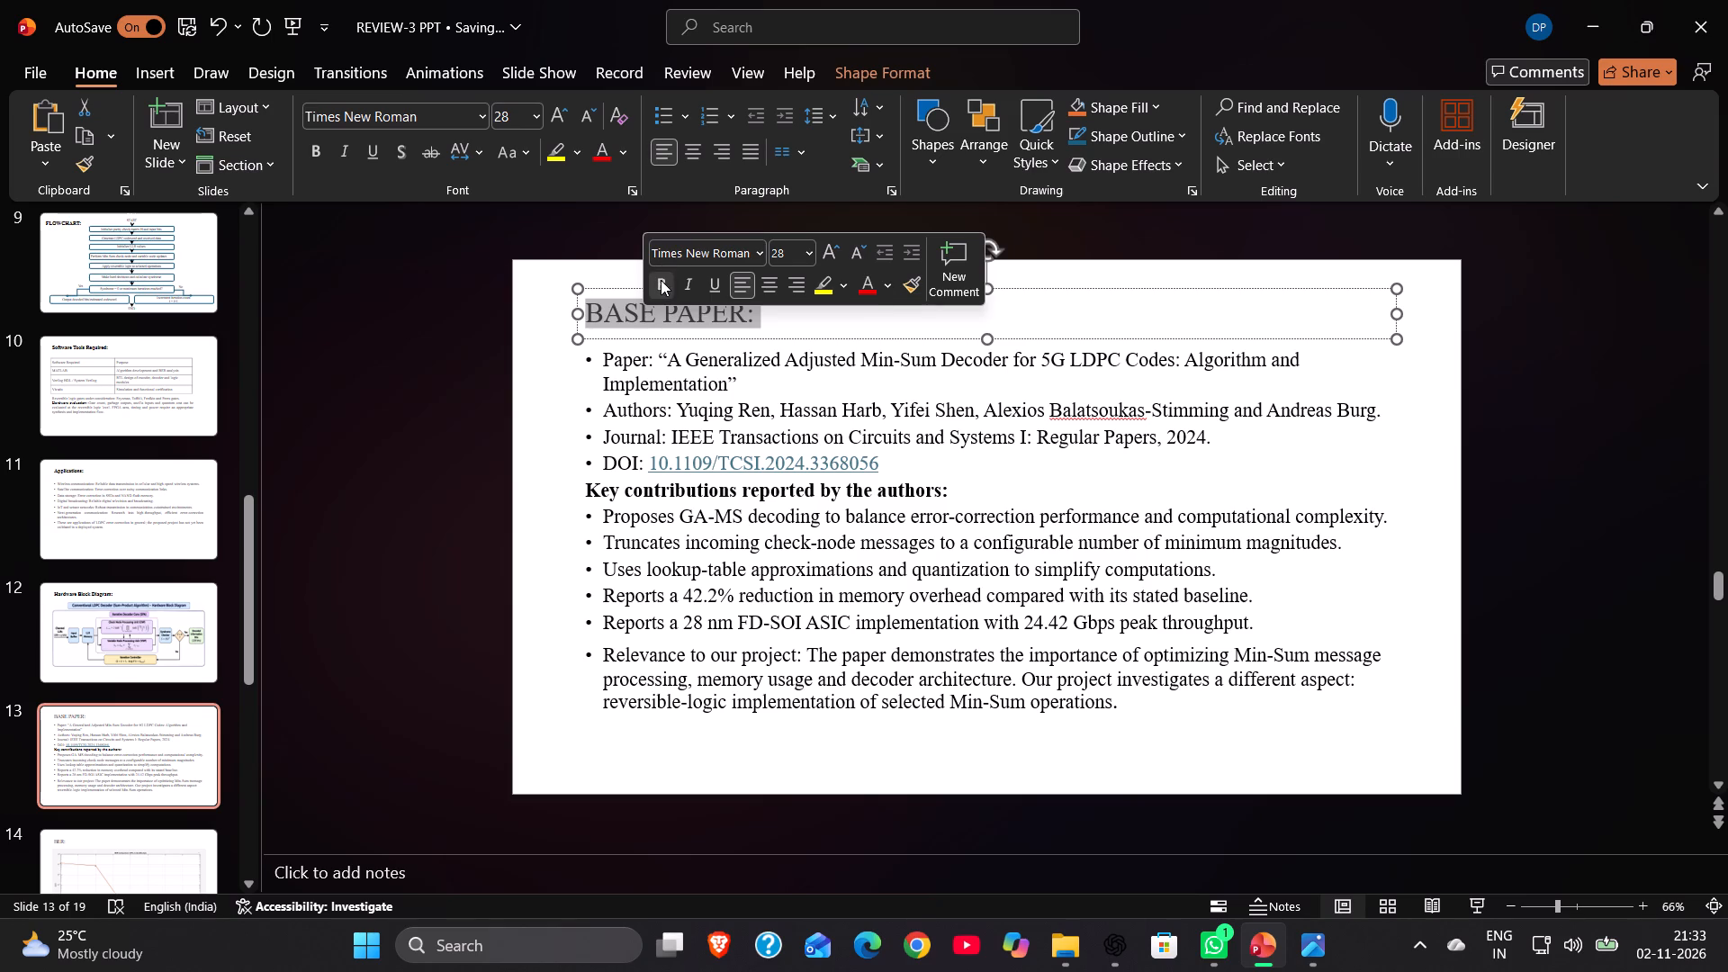
{"action": "left_click", "coordinate": [661, 280]}
{"action": "left_click", "coordinate": [454, 380]}
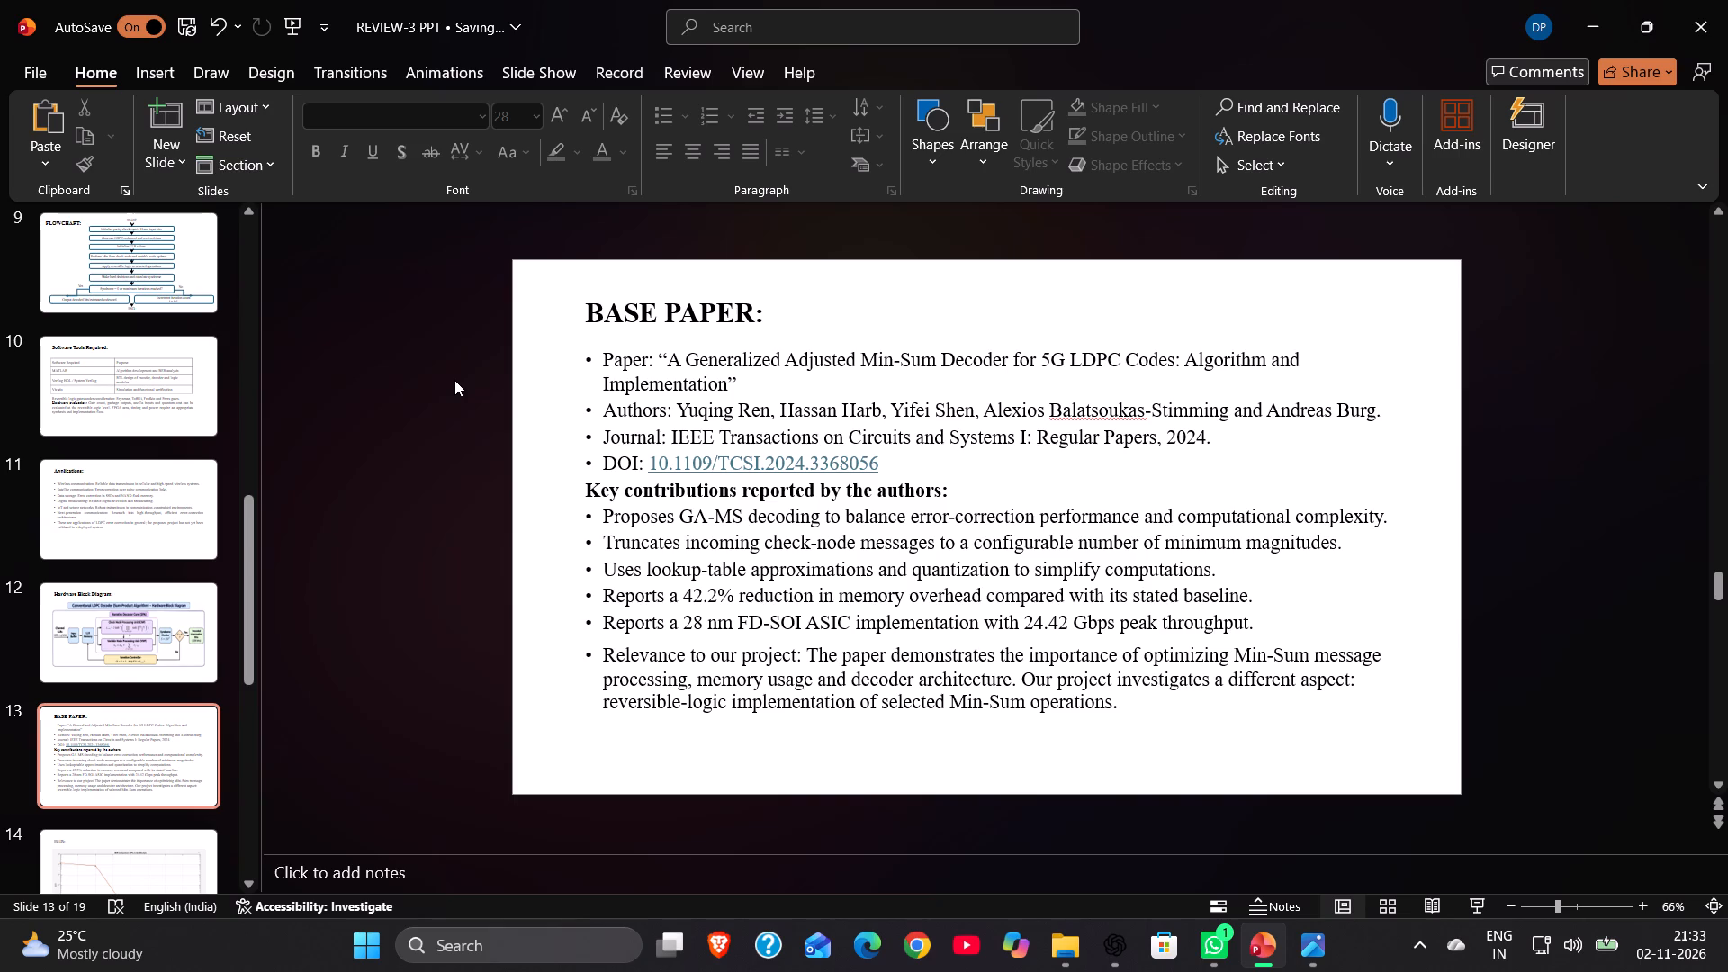
Make the word "BER" in the title of slide 14 bold.
{"action": "key", "text": "Down"}
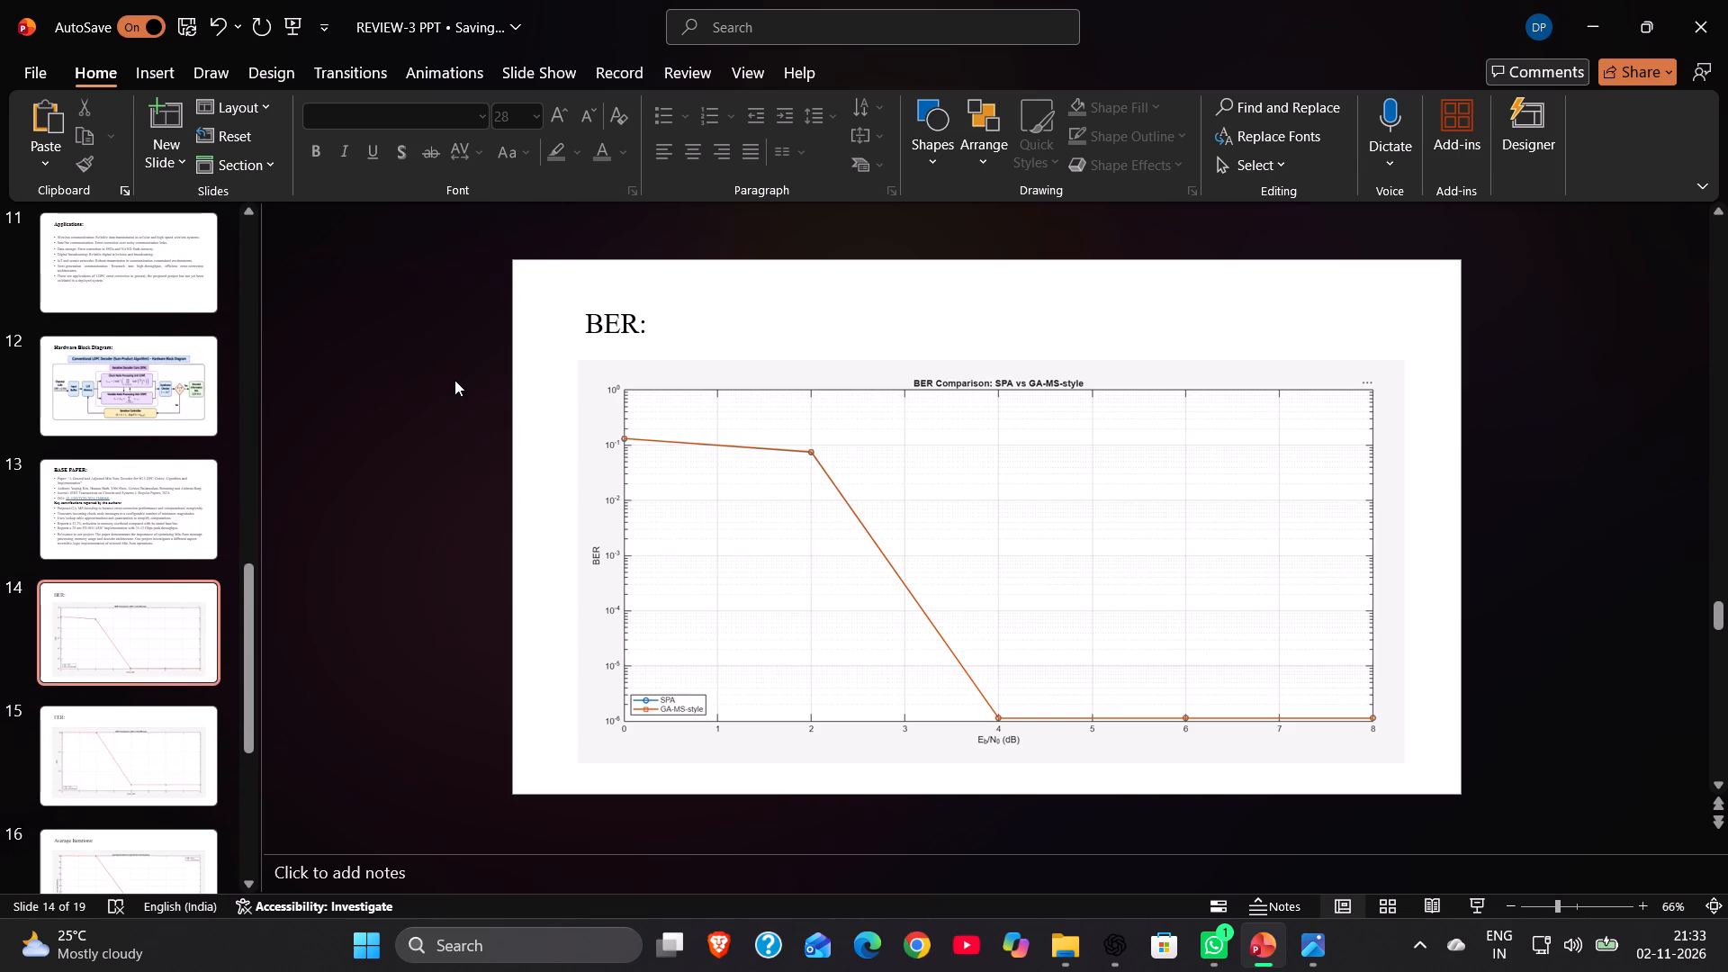
{"action": "double_click", "coordinate": [616, 315]}
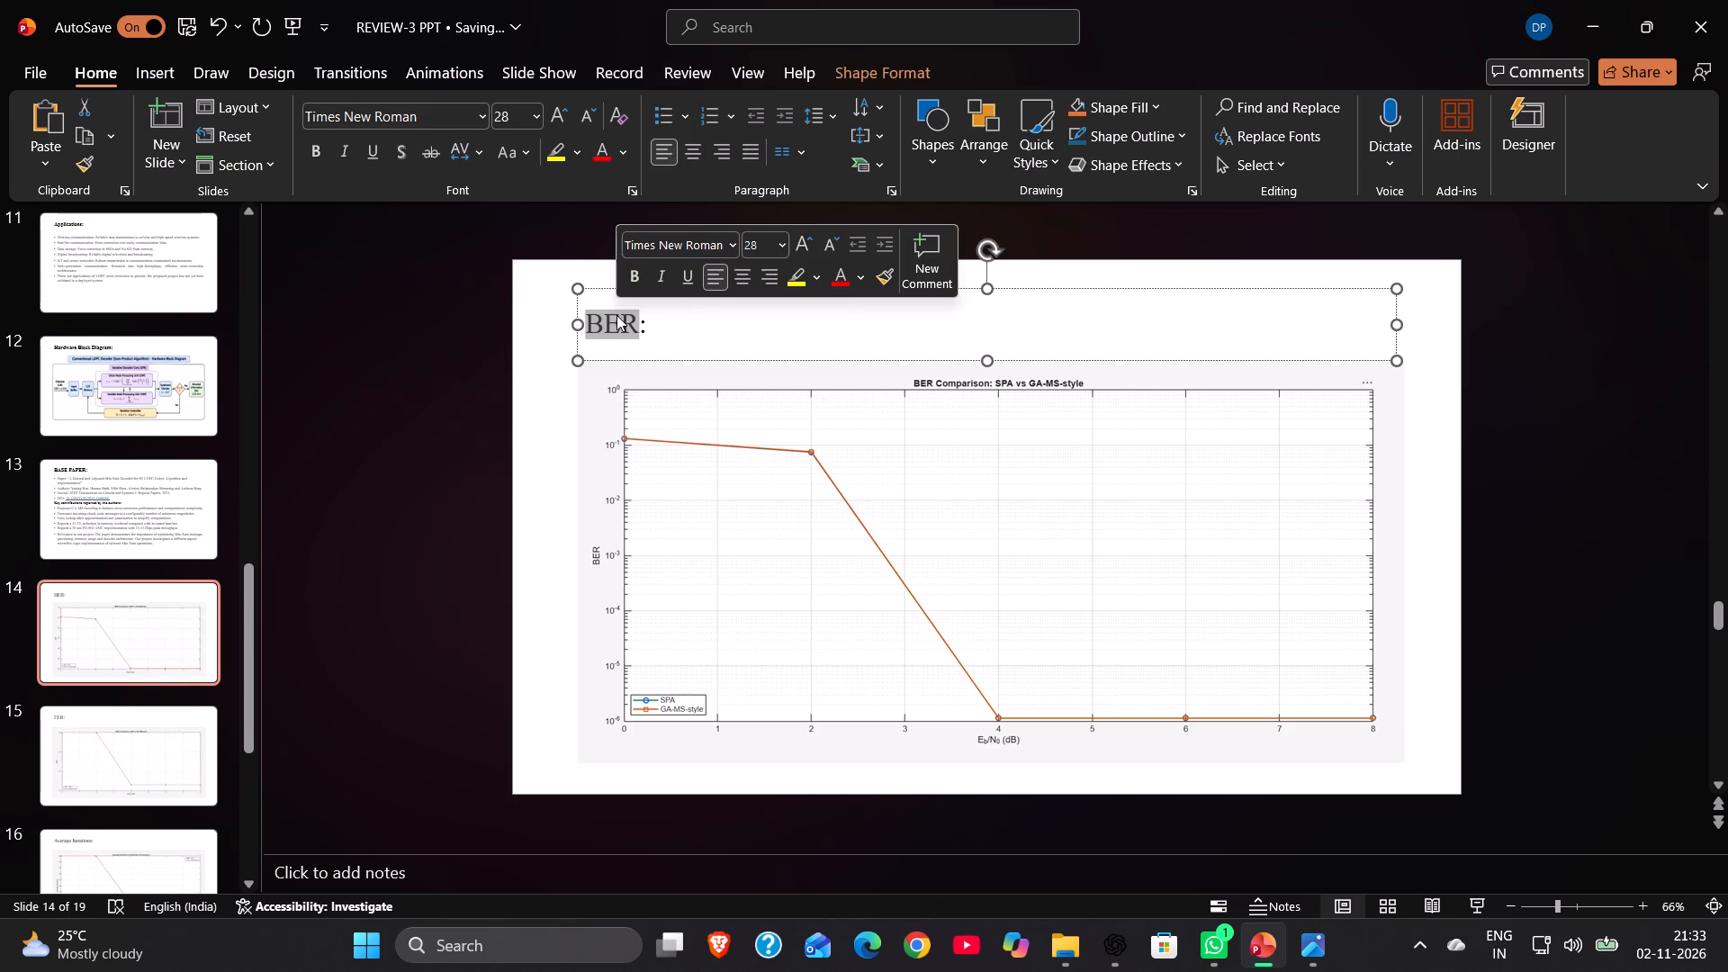
{"action": "left_click", "coordinate": [647, 277]}
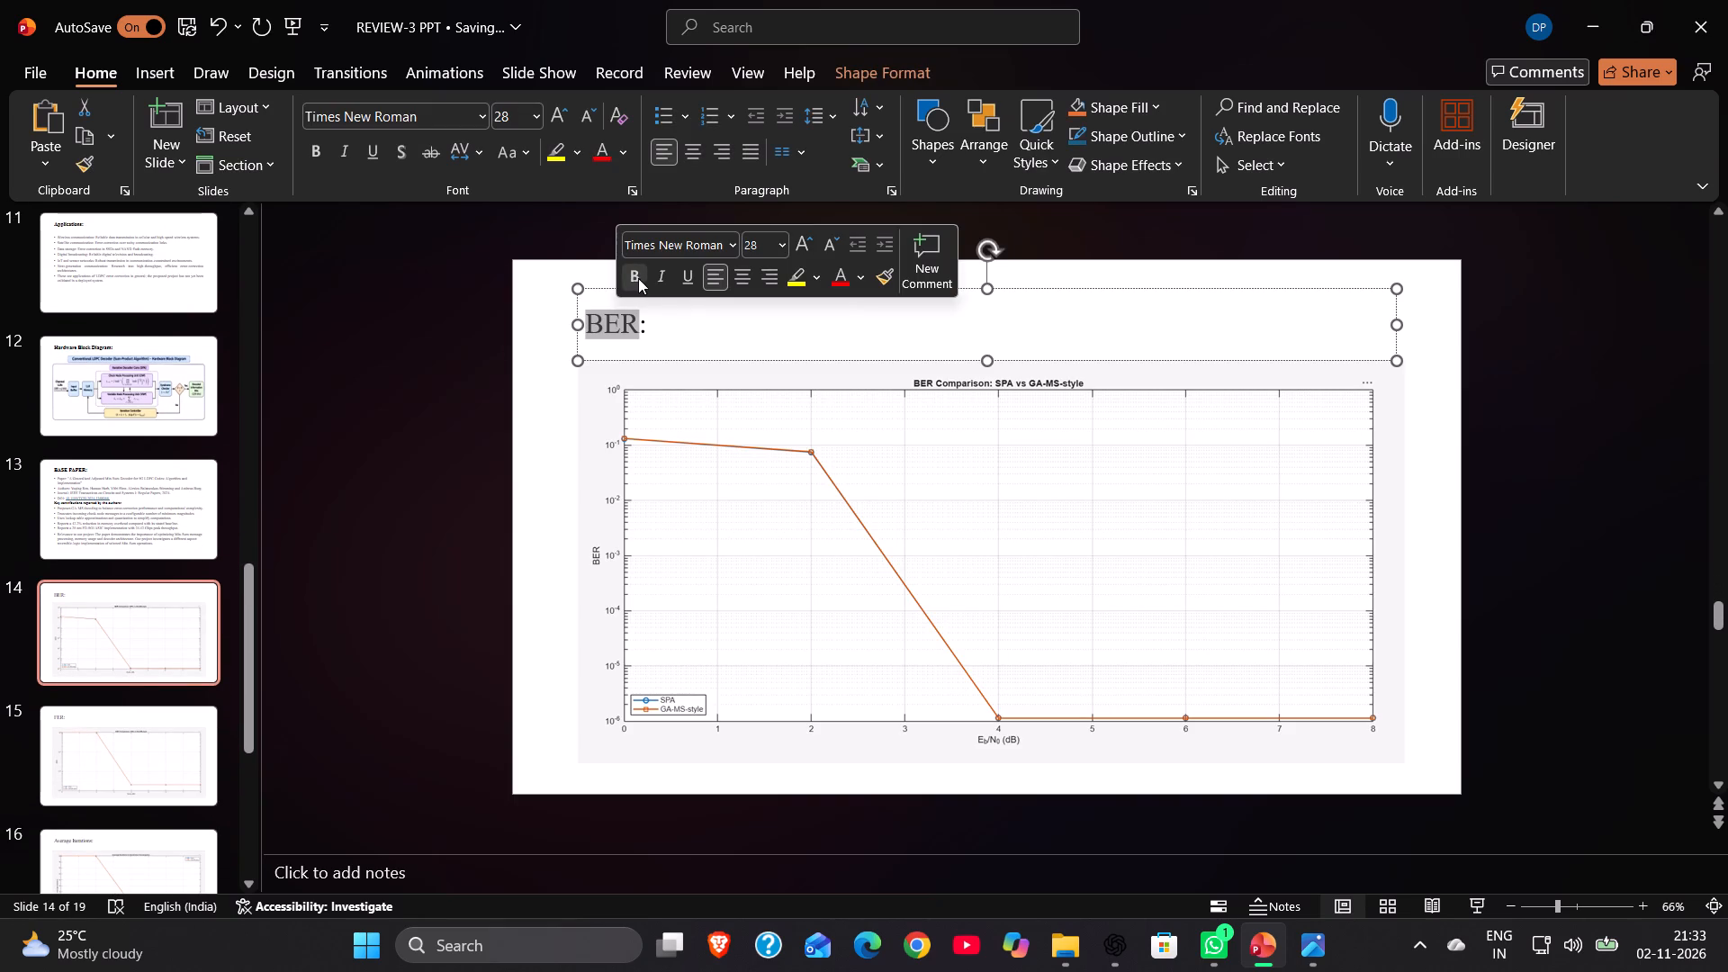
{"action": "left_click", "coordinate": [634, 278]}
{"action": "left_click", "coordinate": [436, 379]}
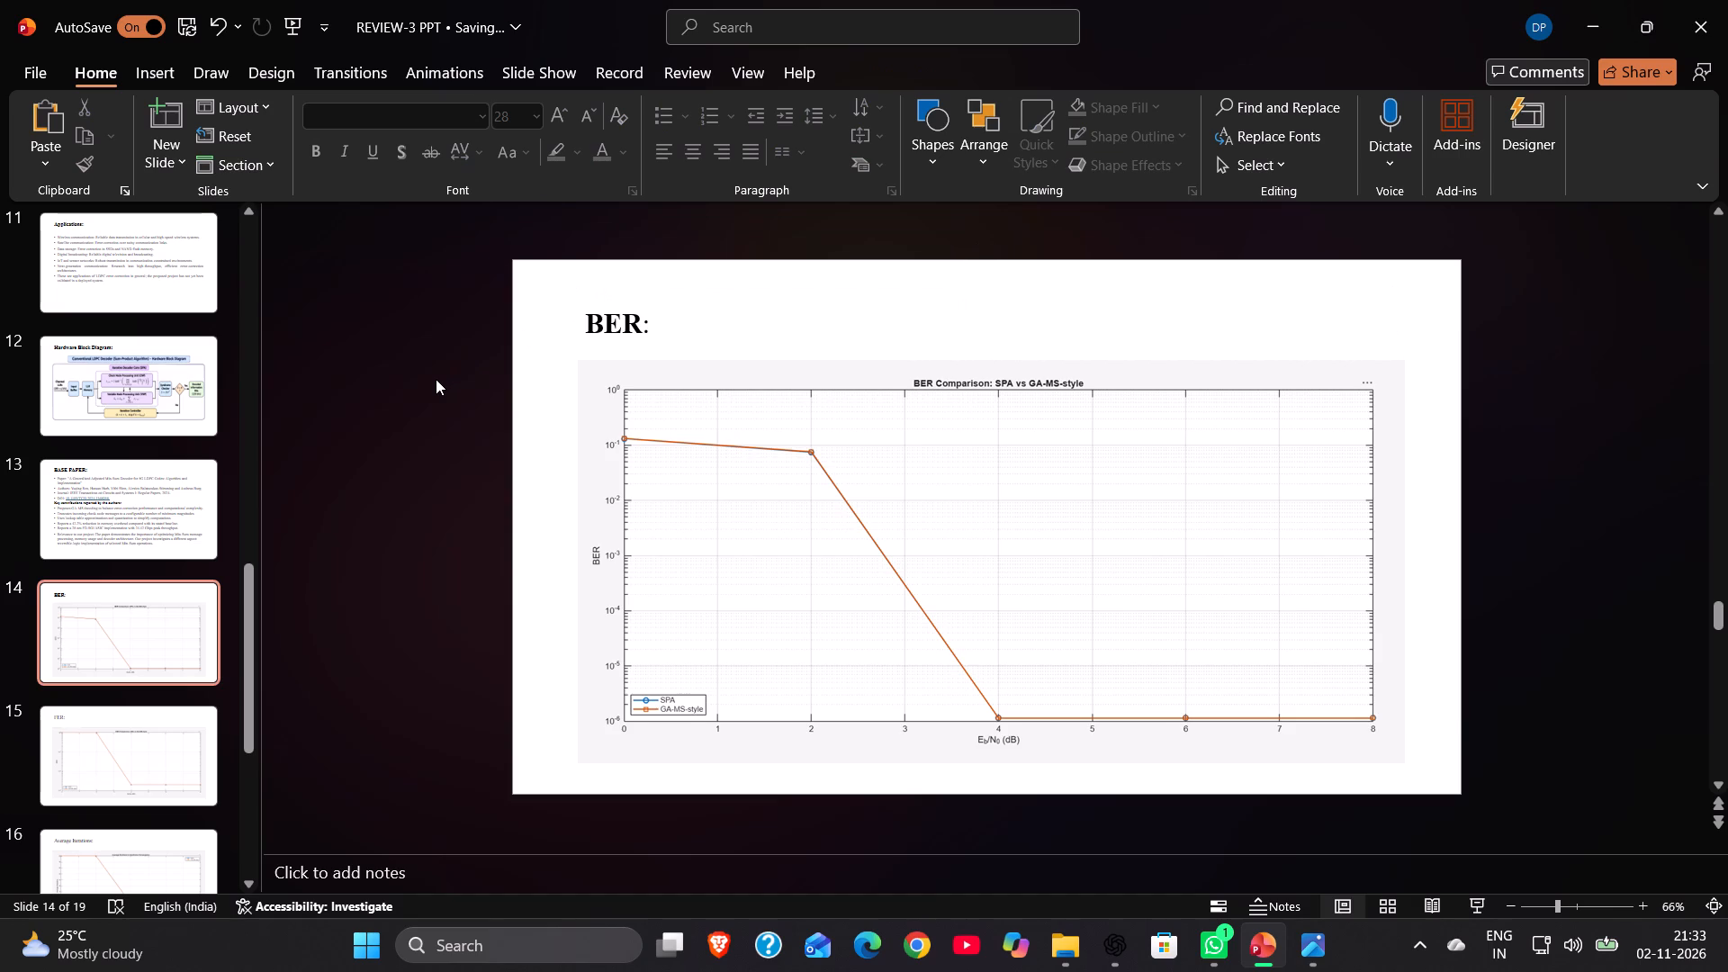
Make the word "FER" in the title of slide 15 bold.
{"action": "key", "text": "Down"}
{"action": "double_click", "coordinate": [615, 313]}
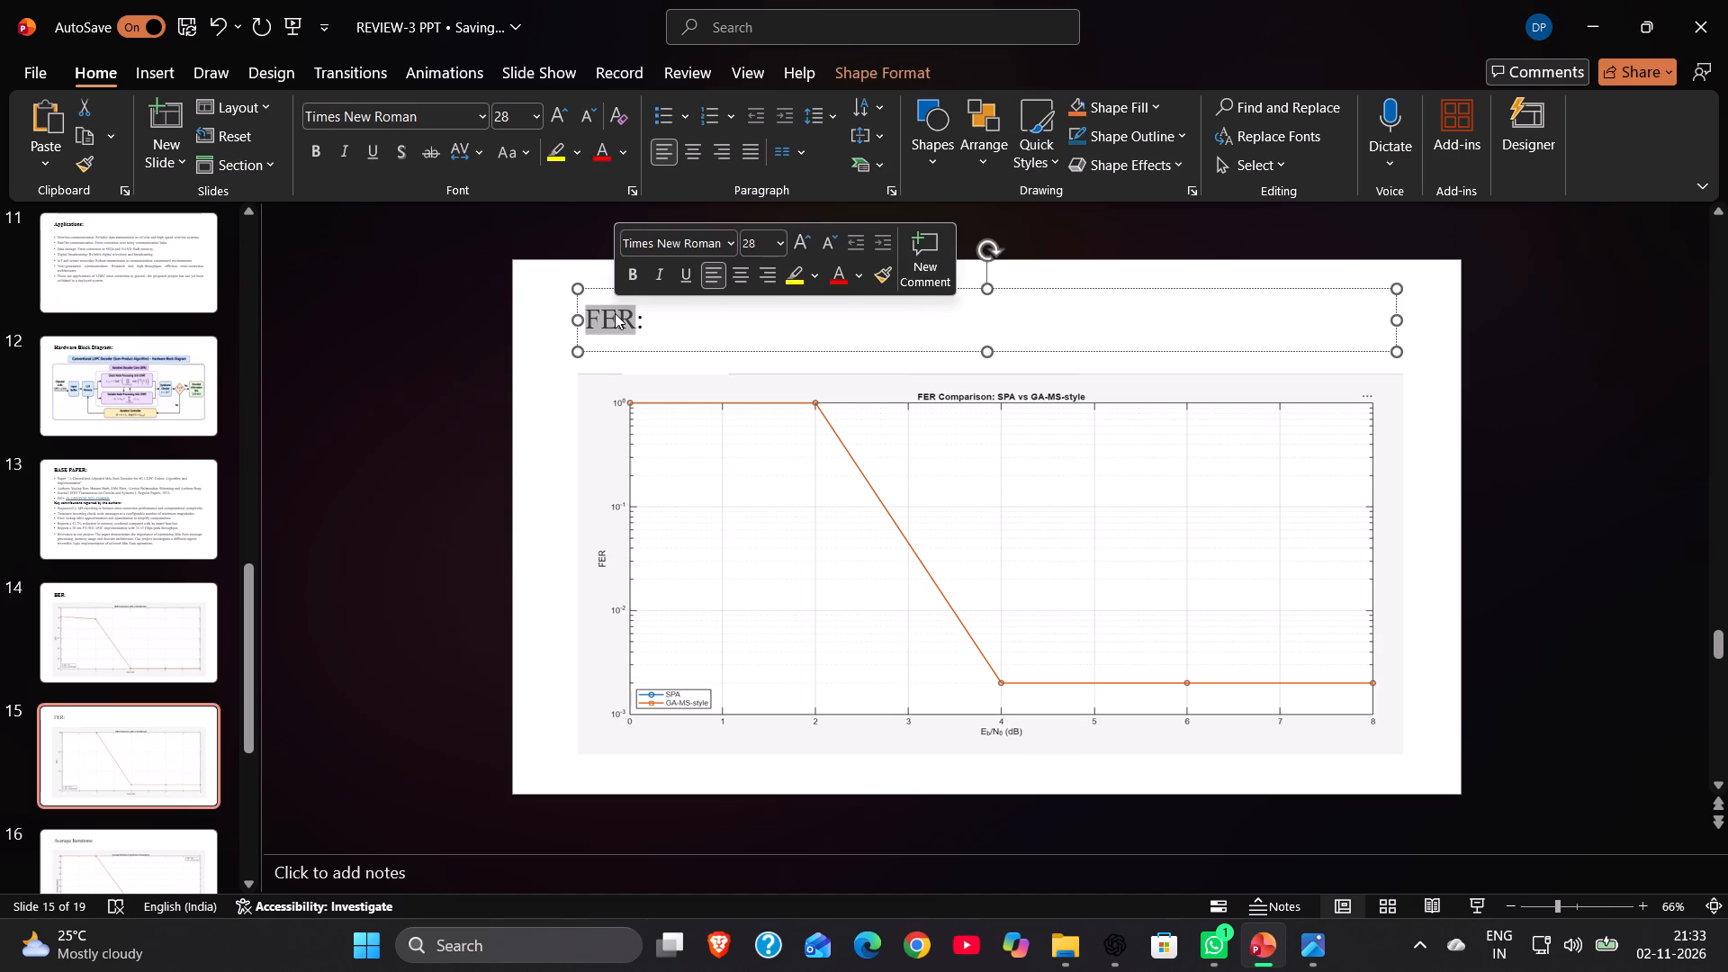
{"action": "left_click", "coordinate": [630, 278]}
{"action": "left_click", "coordinate": [419, 431]}
Make the "Average Iterations:" title on slide 16 bold.
{"action": "key", "text": "Down"}
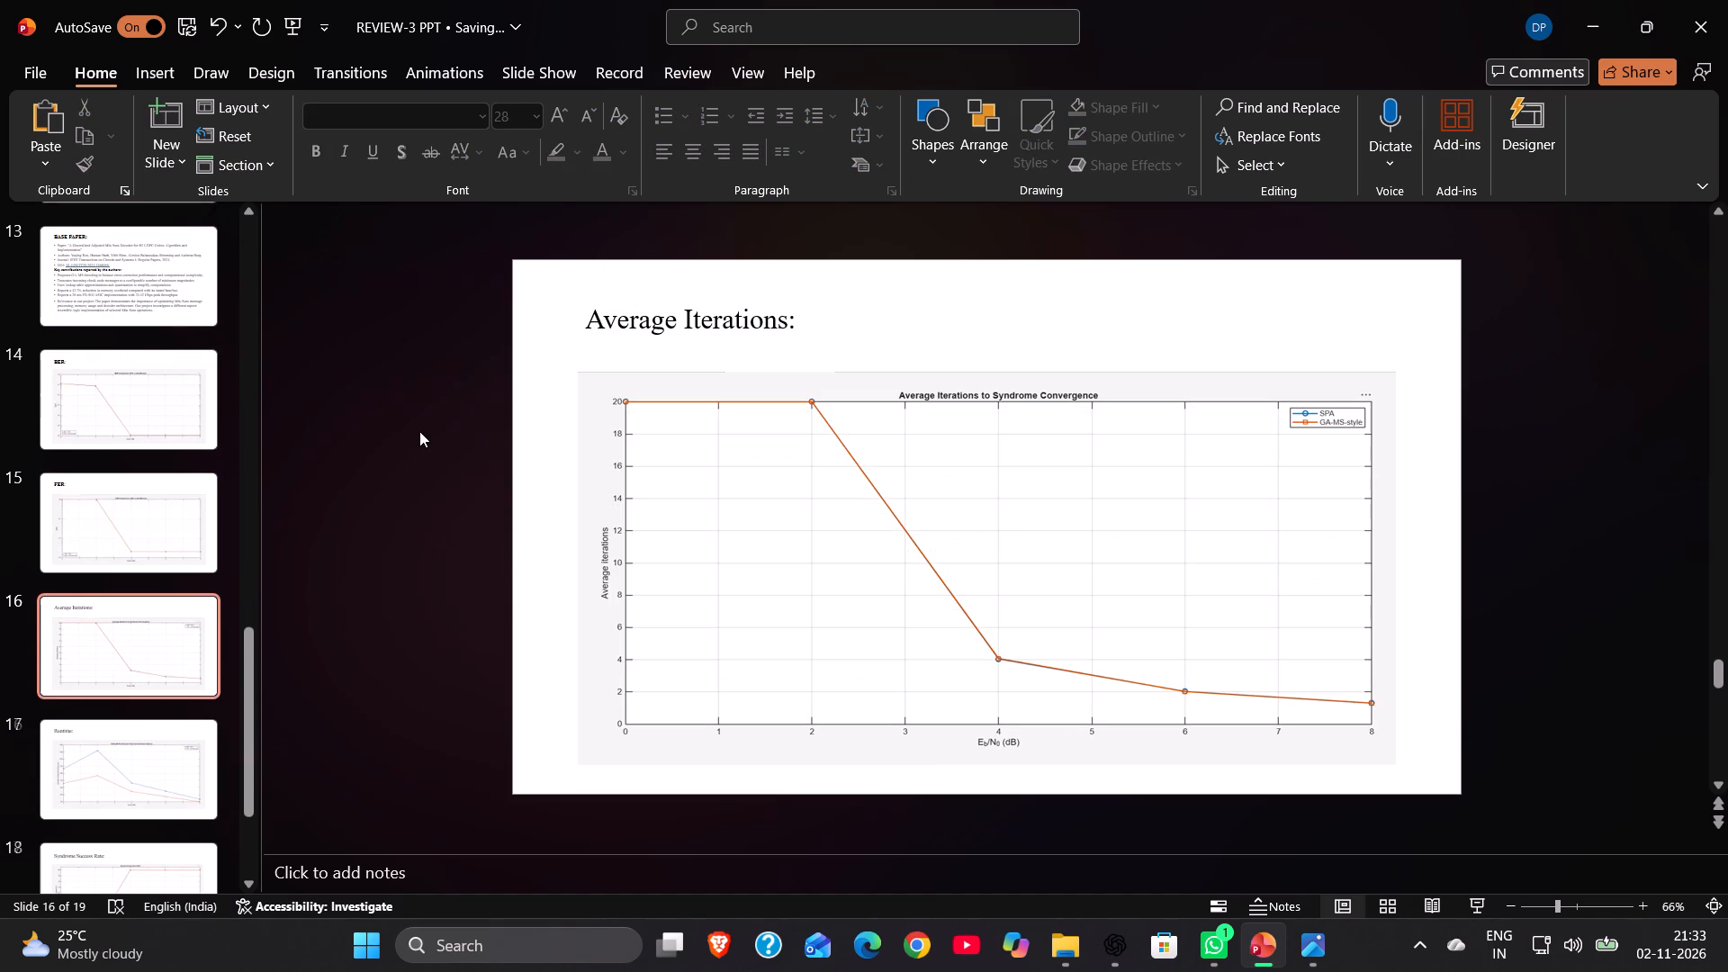
{"action": "triple_click", "coordinate": [628, 319]}
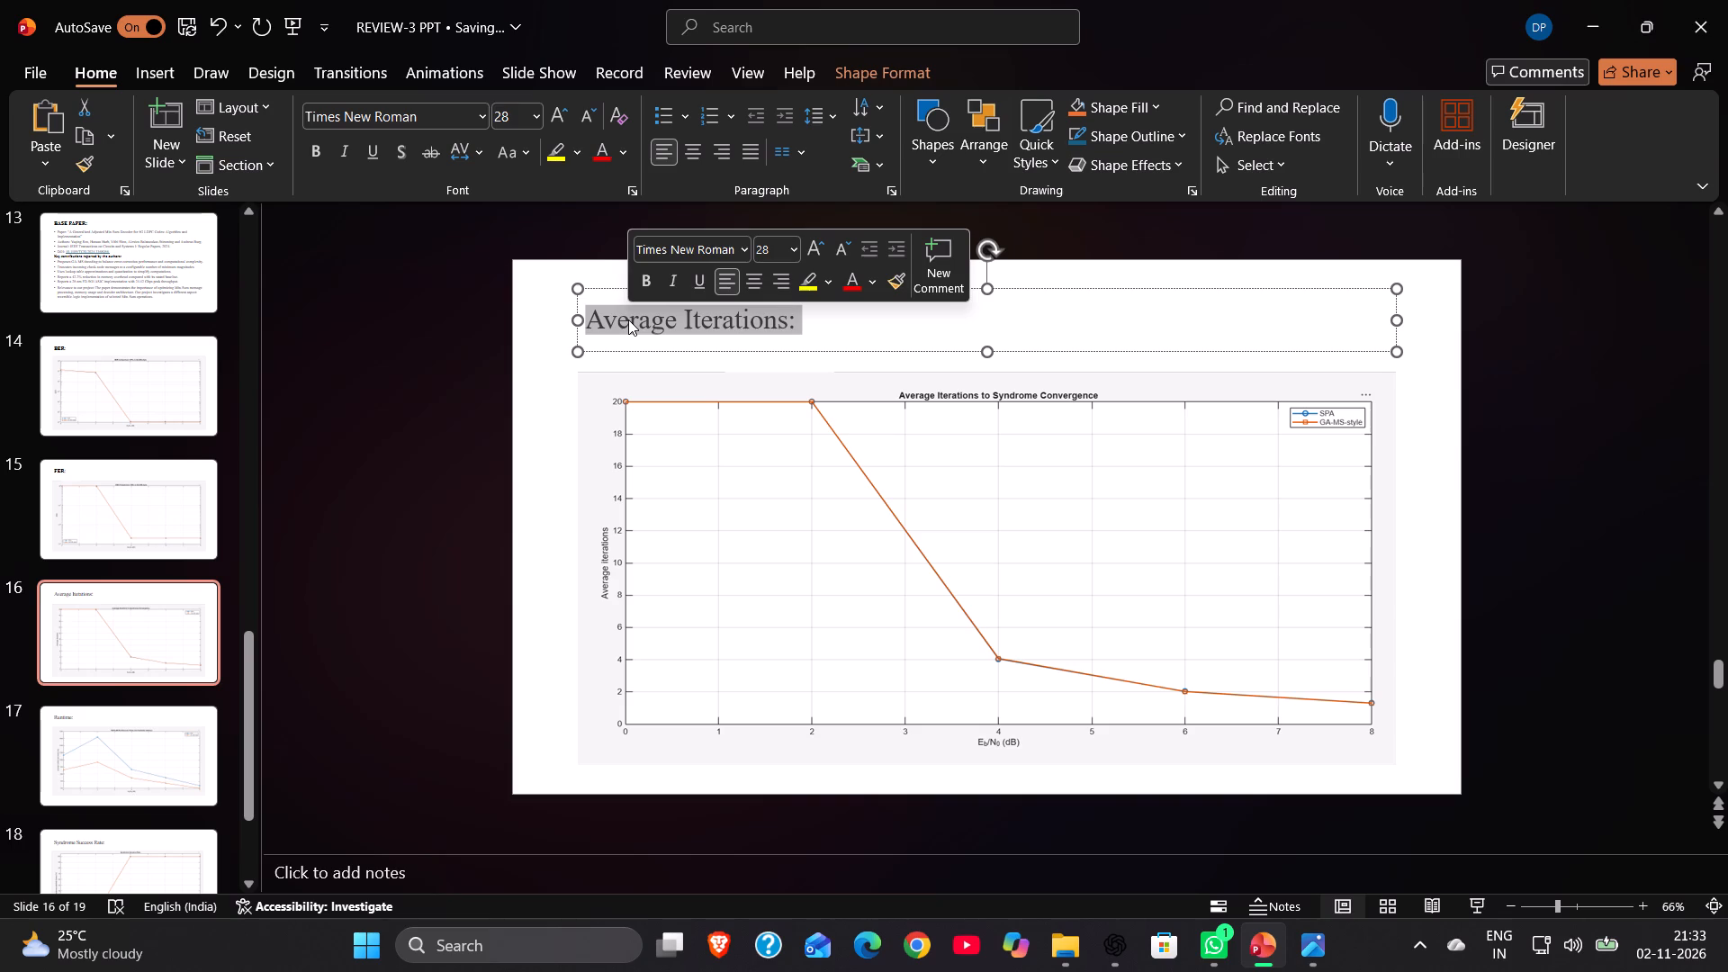
{"action": "left_click", "coordinate": [643, 283]}
{"action": "left_click", "coordinate": [350, 454]}
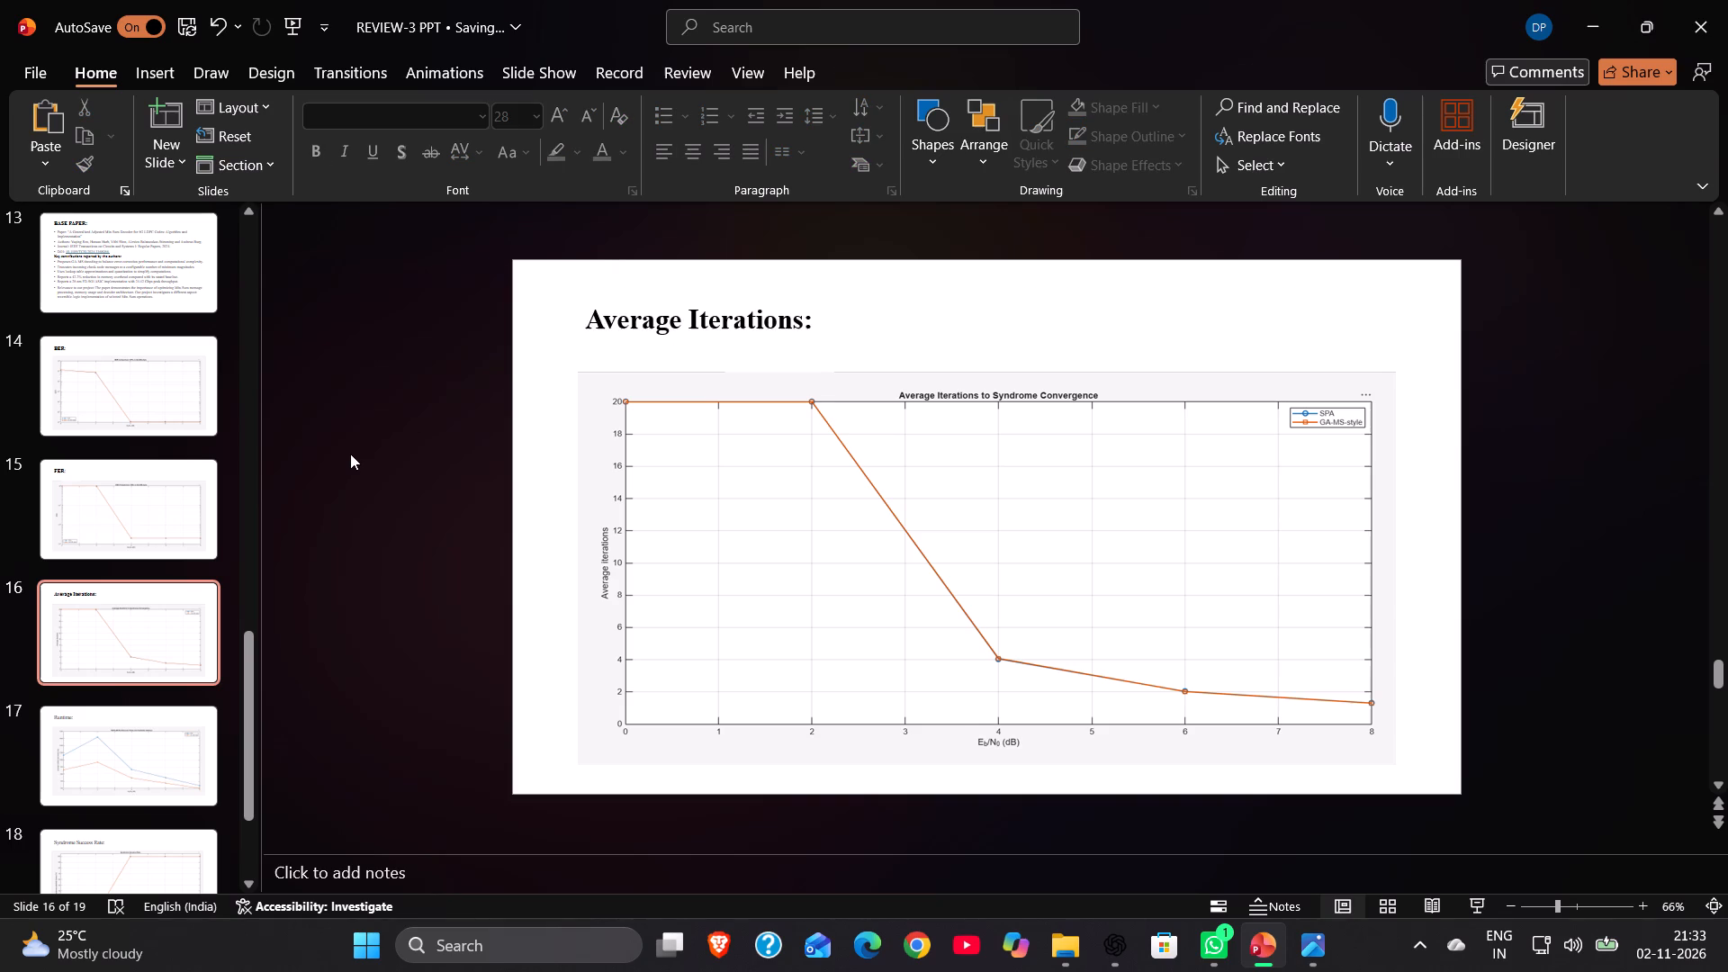
Make the "Runtime:" title on slide 17 bold.
{"action": "key", "text": "Down"}
{"action": "triple_click", "coordinate": [624, 312]}
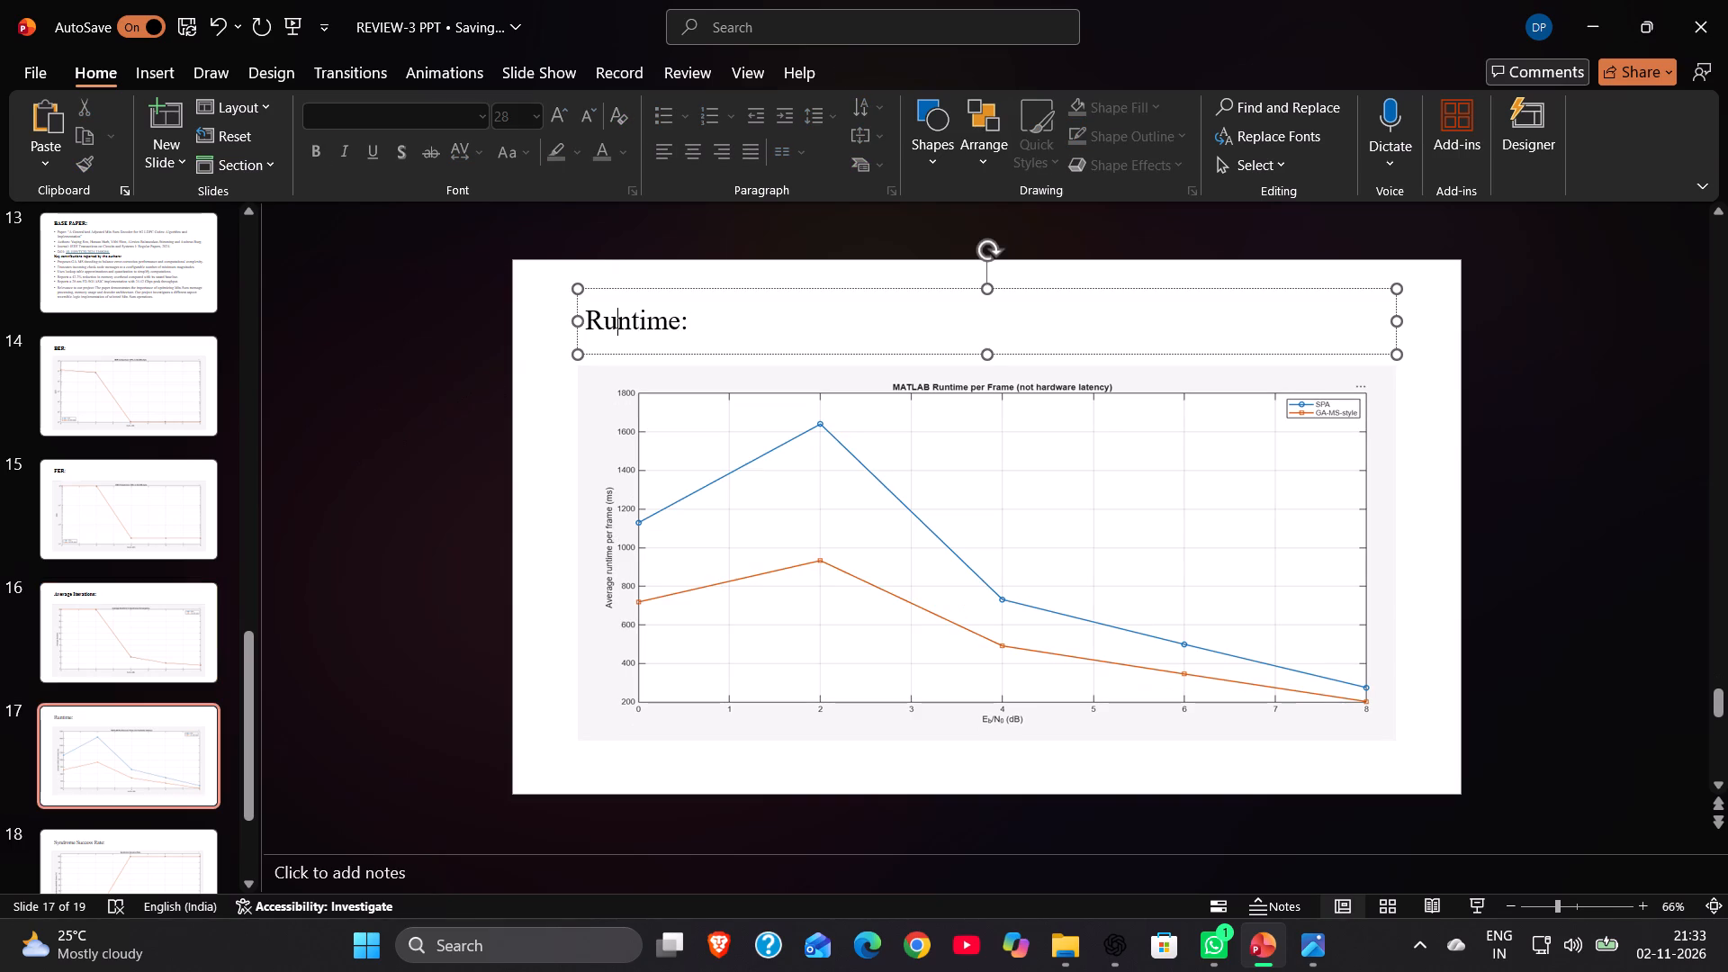
{"action": "left_click", "coordinate": [647, 265]}
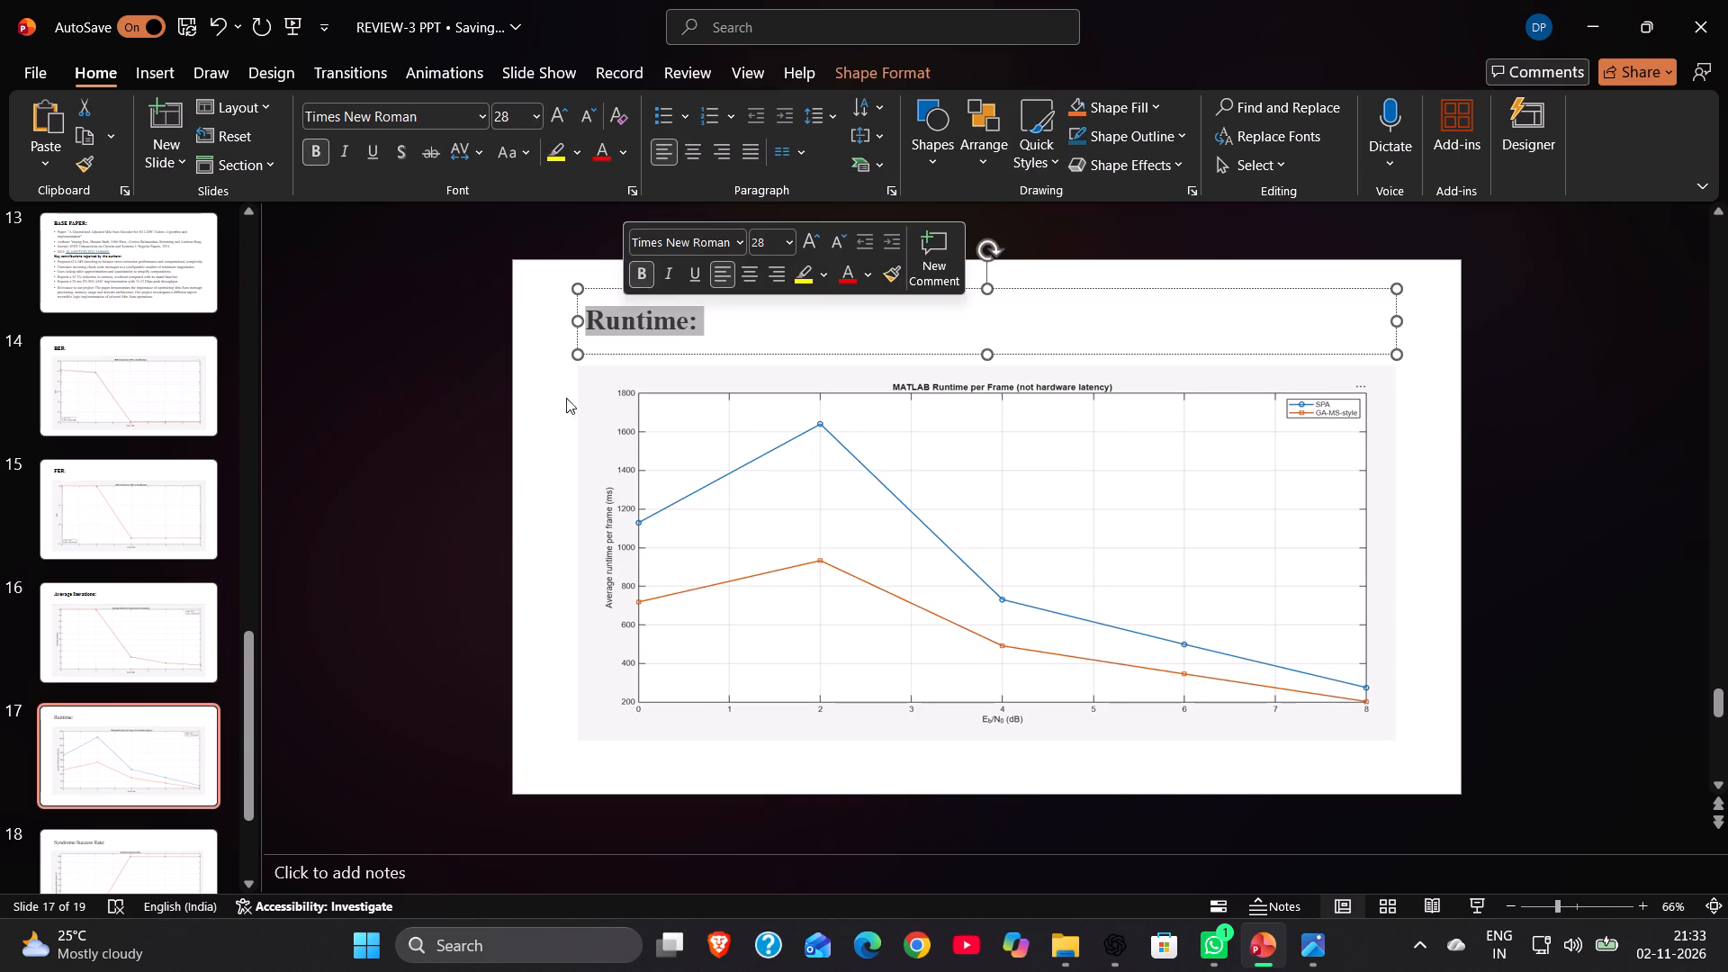
{"action": "left_click", "coordinate": [441, 569]}
Make the "Syndrome Success Rate:" title on slide 18 bold.
{"action": "key", "text": "Down"}
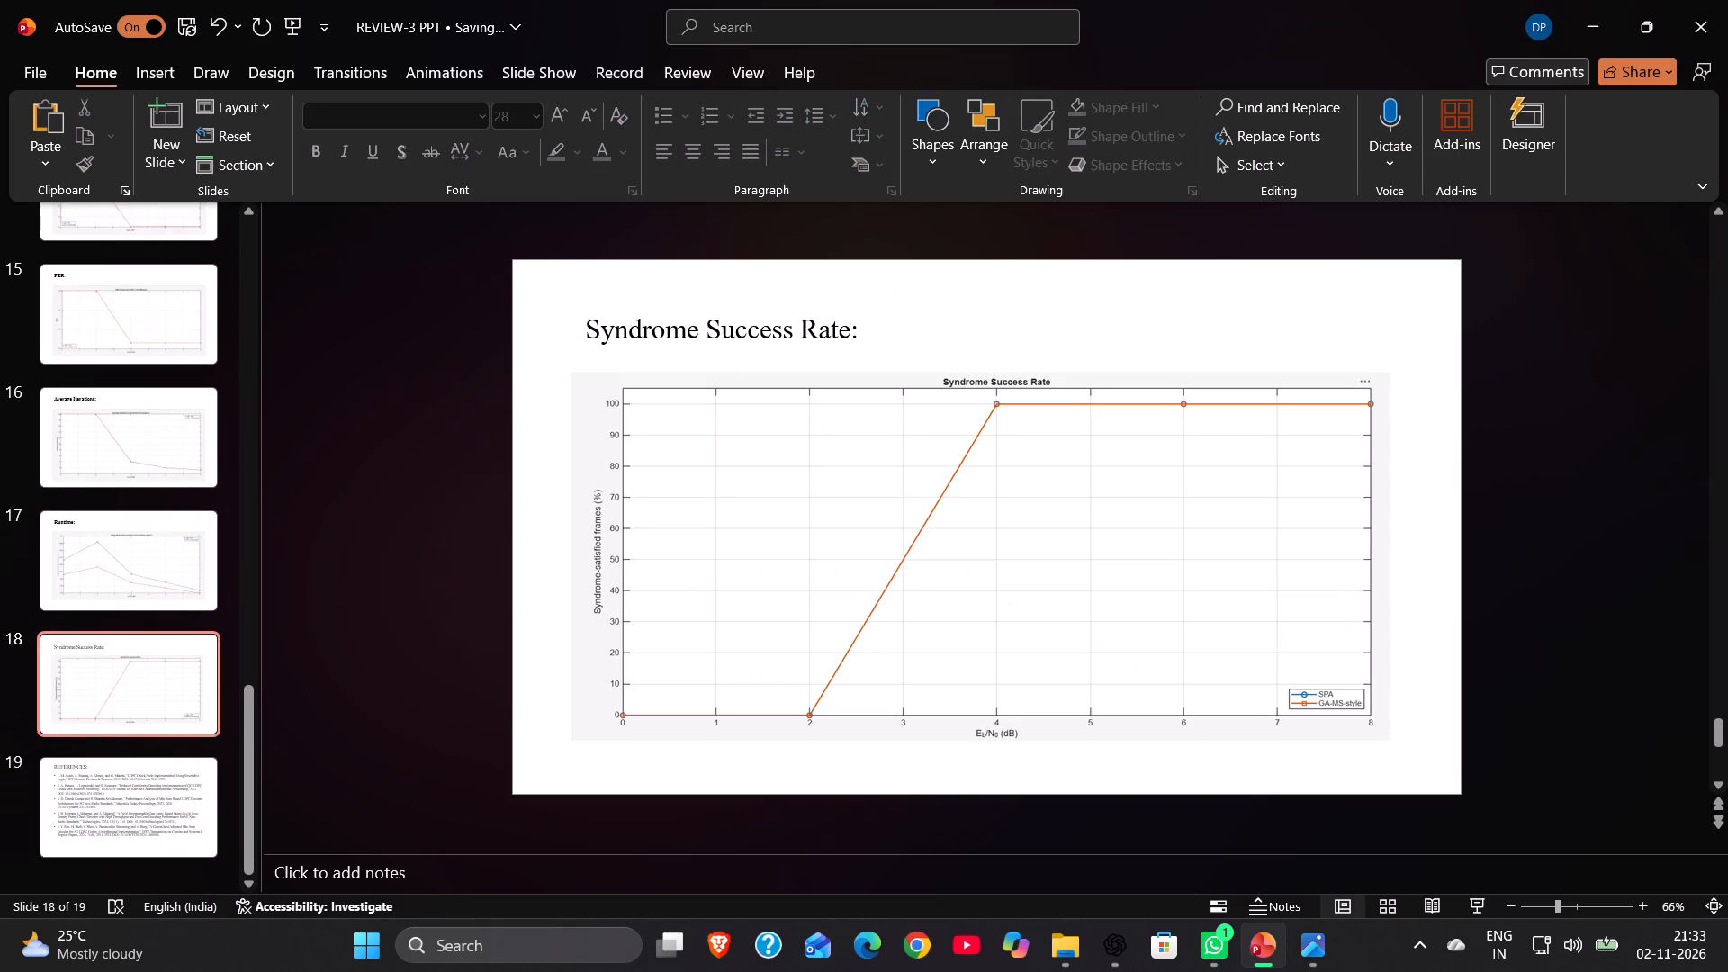
{"action": "double_click", "coordinate": [734, 337]}
{"action": "triple_click", "coordinate": [734, 337]}
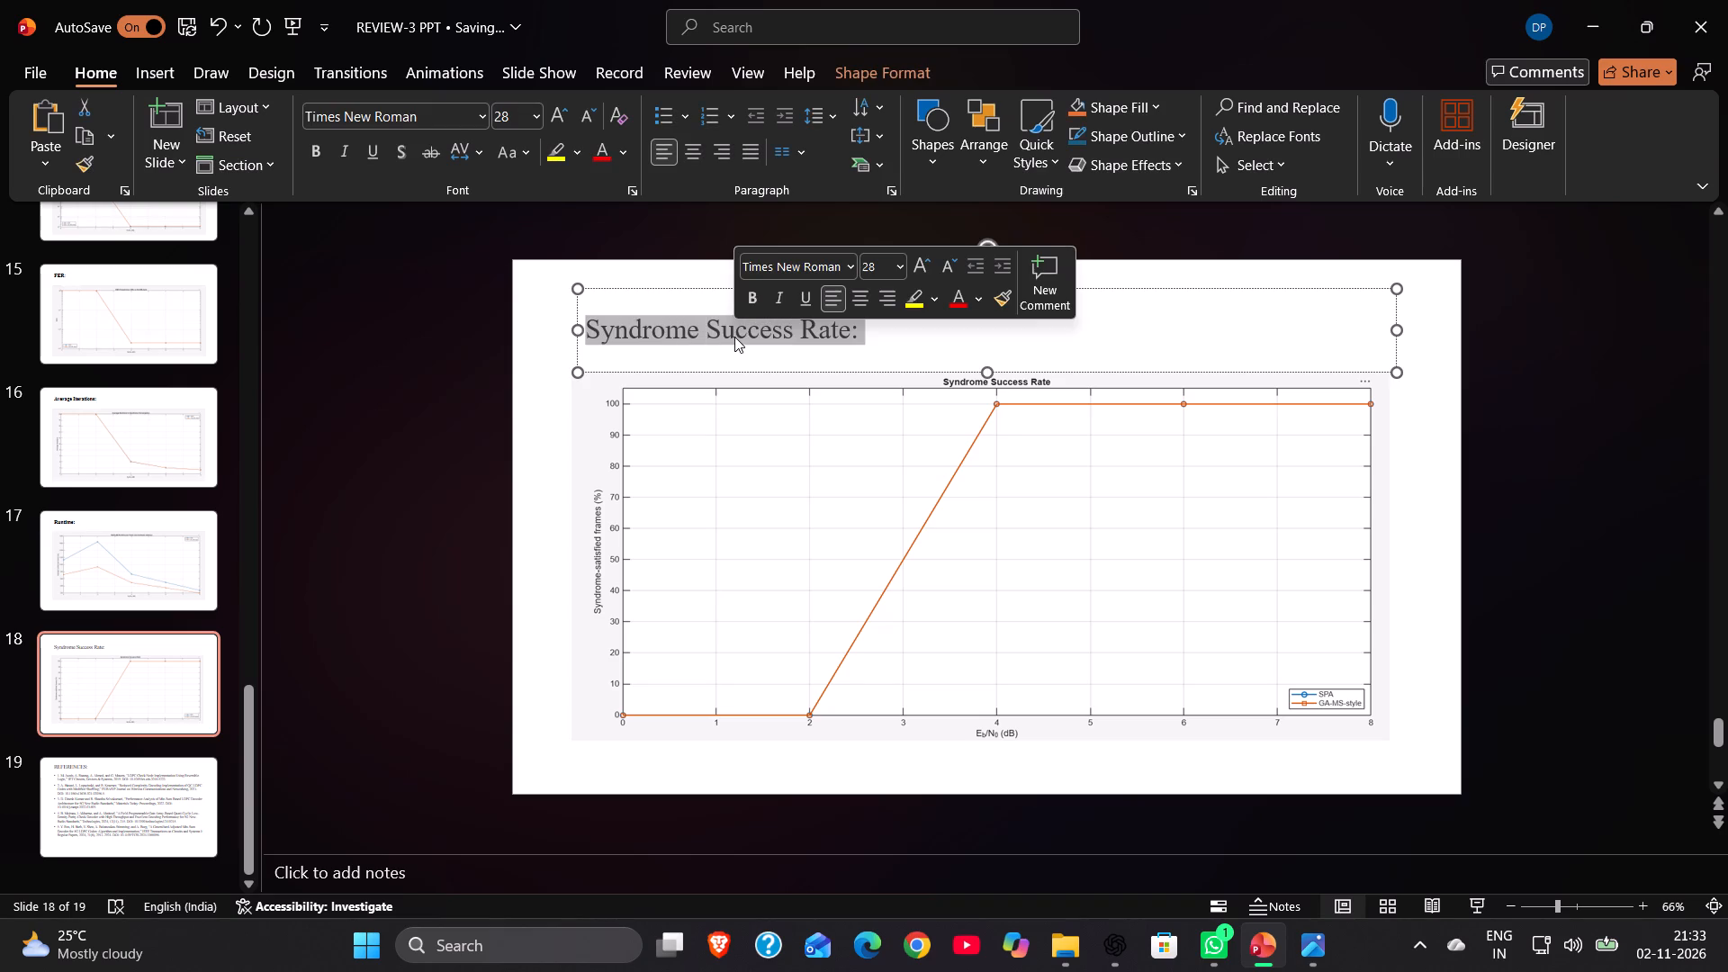
{"action": "left_click", "coordinate": [751, 307]}
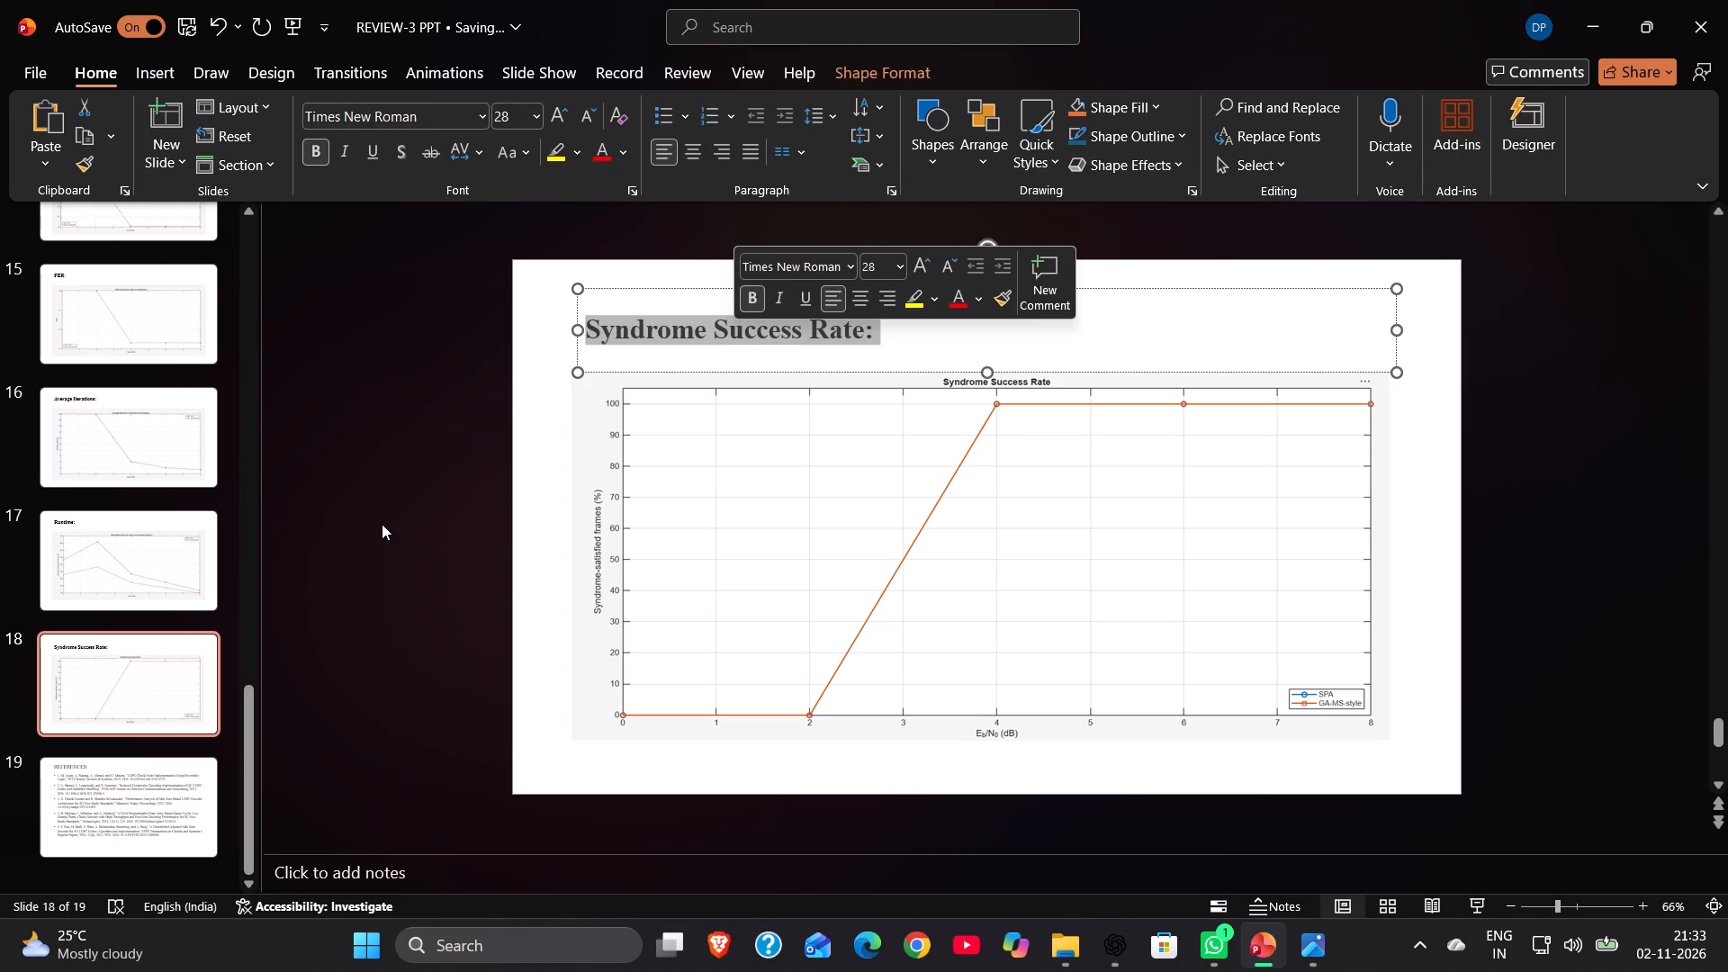
{"action": "left_click", "coordinate": [382, 524]}
Make the word "REFERENCES" in the title of slide 19 bold.
{"action": "key", "text": "Down"}
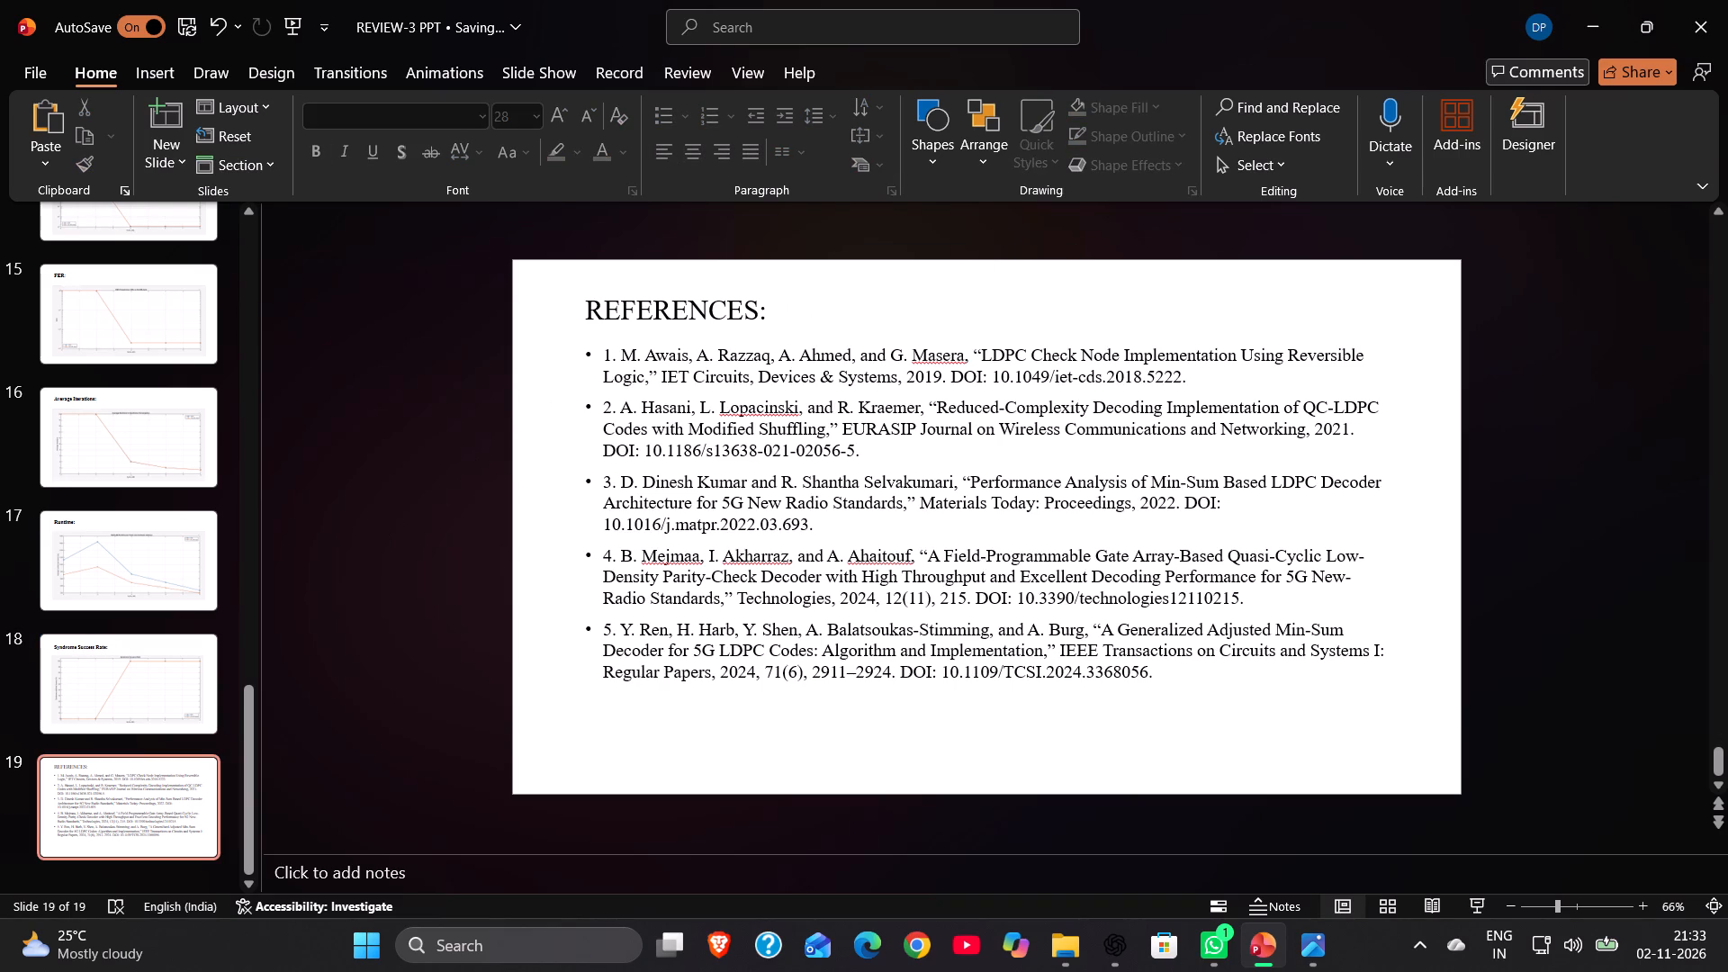
{"action": "double_click", "coordinate": [668, 311]}
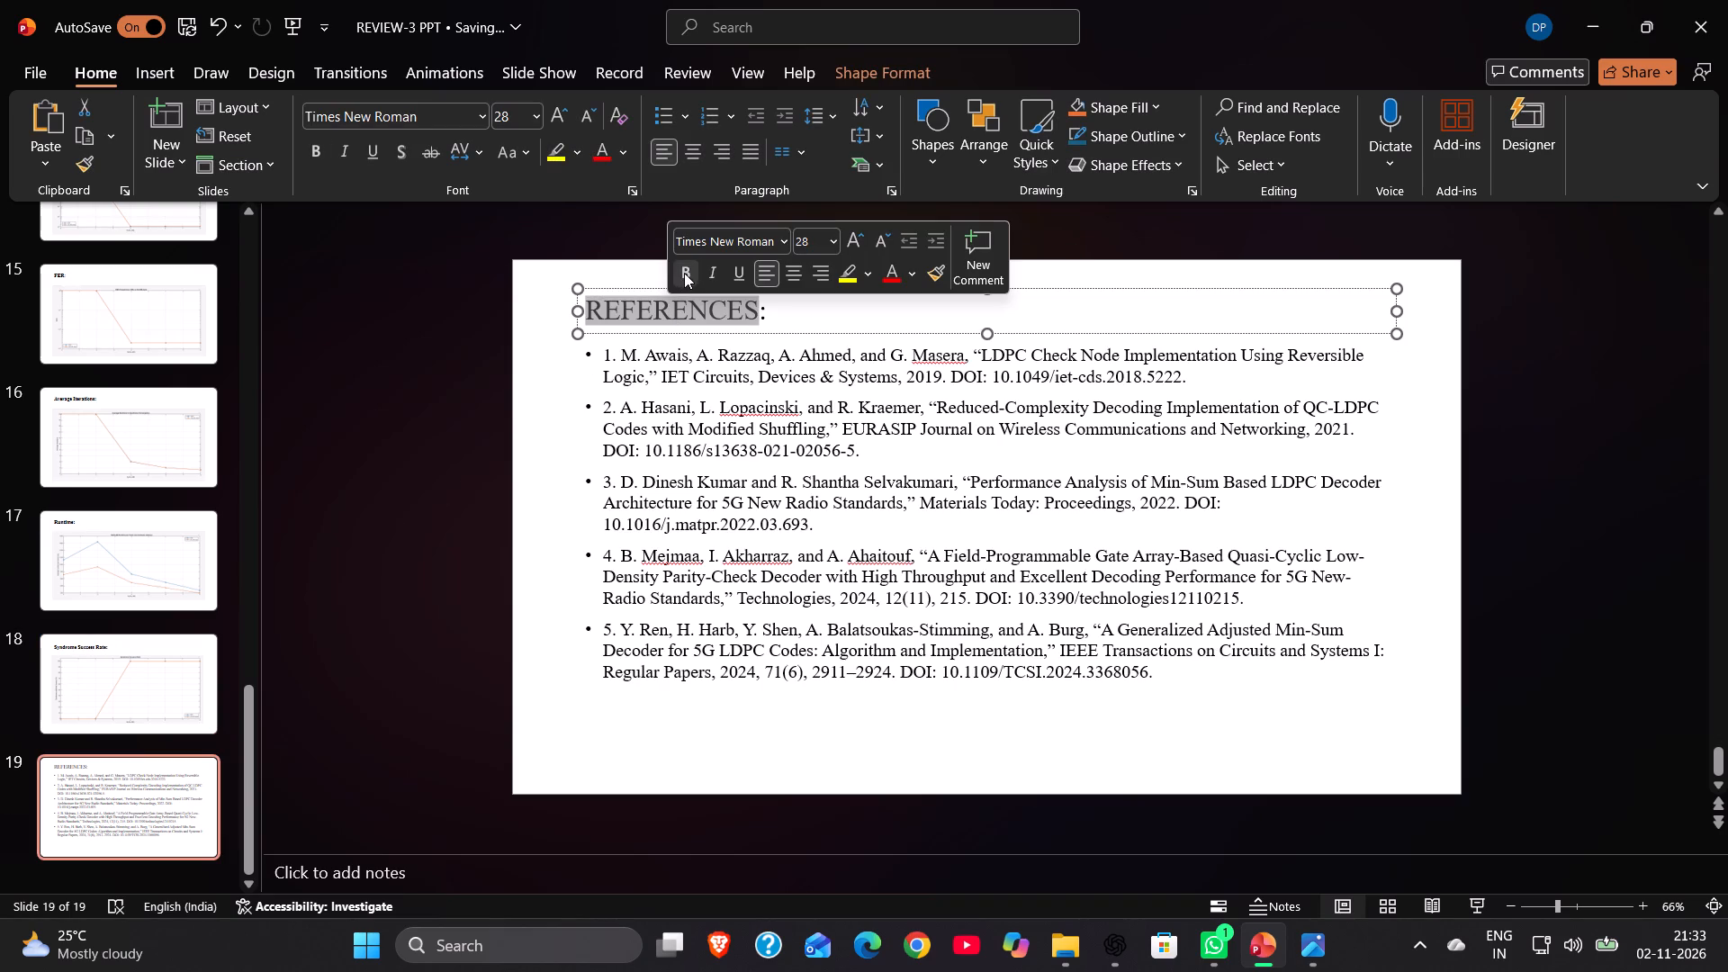
{"action": "left_click", "coordinate": [686, 273]}
{"action": "left_click", "coordinate": [441, 425]}
{"action": "key", "text": "Down"}
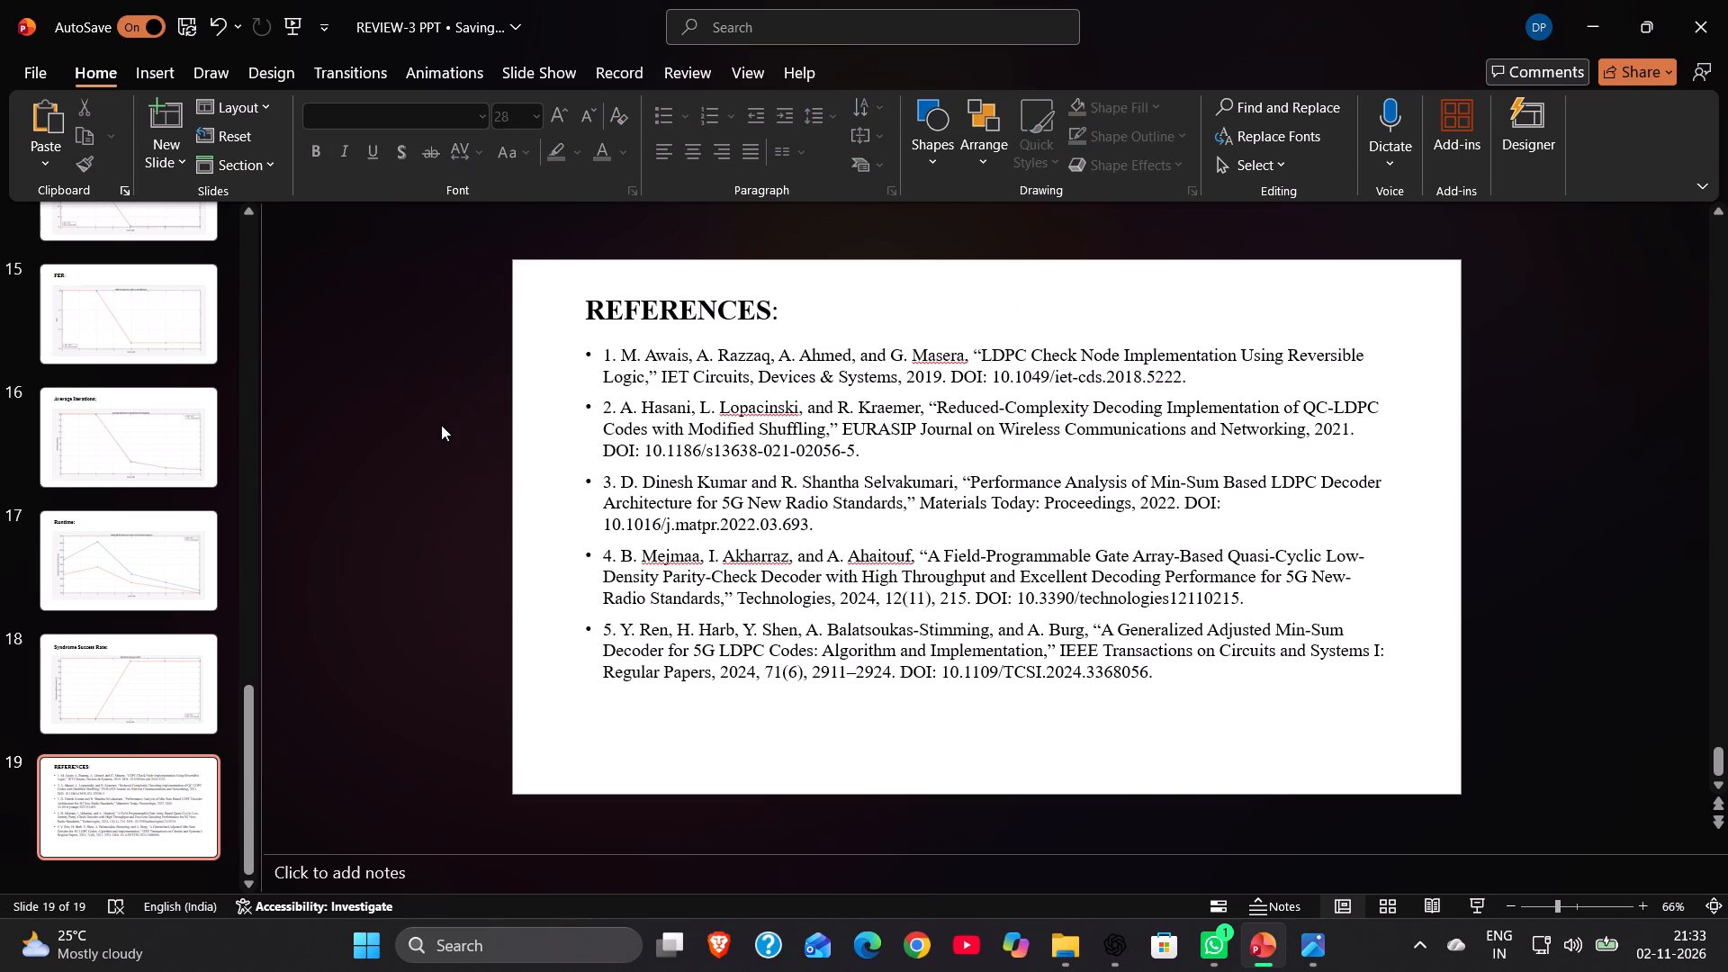
Review the slides backwards from the references on slide 19 to the title slide, checking their titles and content.
{"action": "key", "text": "Up"}
{"action": "key", "text": "Up"}
{"action": "key", "text": "Up"}
{"action": "key", "text": "Up"}
{"action": "key", "text": "Up"}
{"action": "key", "text": "Up"}
{"action": "key", "text": "Up"}
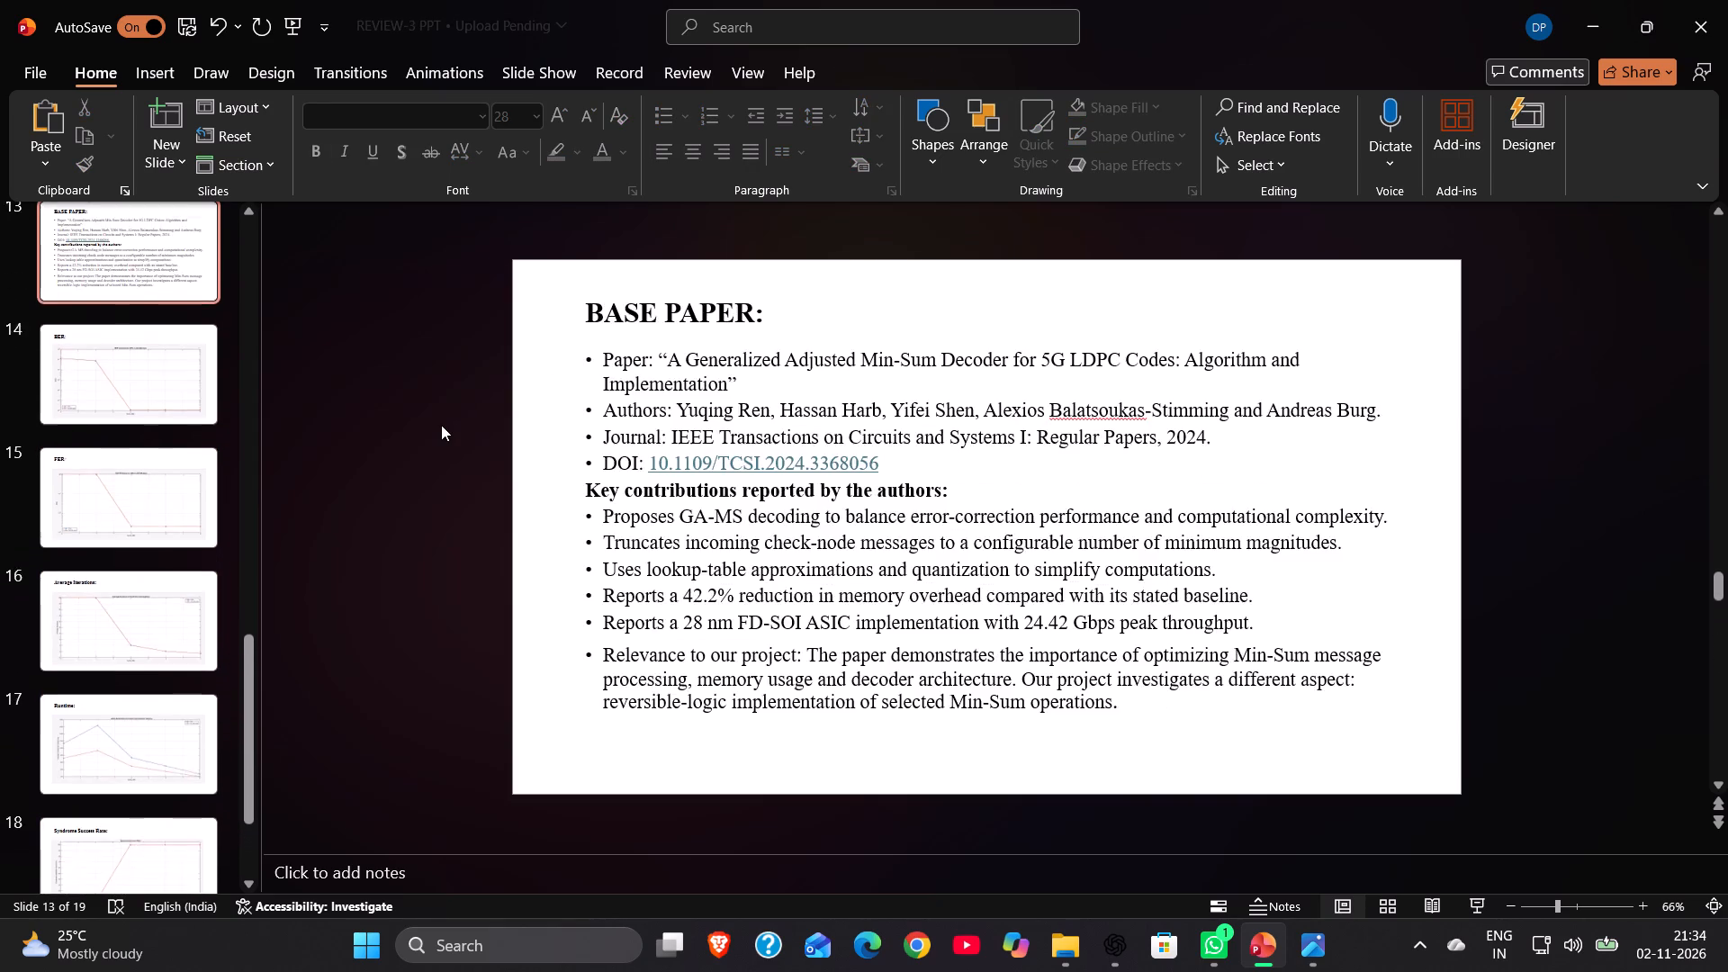
{"action": "key", "text": "Up"}
{"action": "key", "text": "Up"}
{"action": "key", "text": "Up"}
{"action": "key", "text": "Up"}
{"action": "key", "text": "Up"}
{"action": "key", "text": "Up"}
{"action": "key", "text": "Up"}
{"action": "key", "text": "Up"}
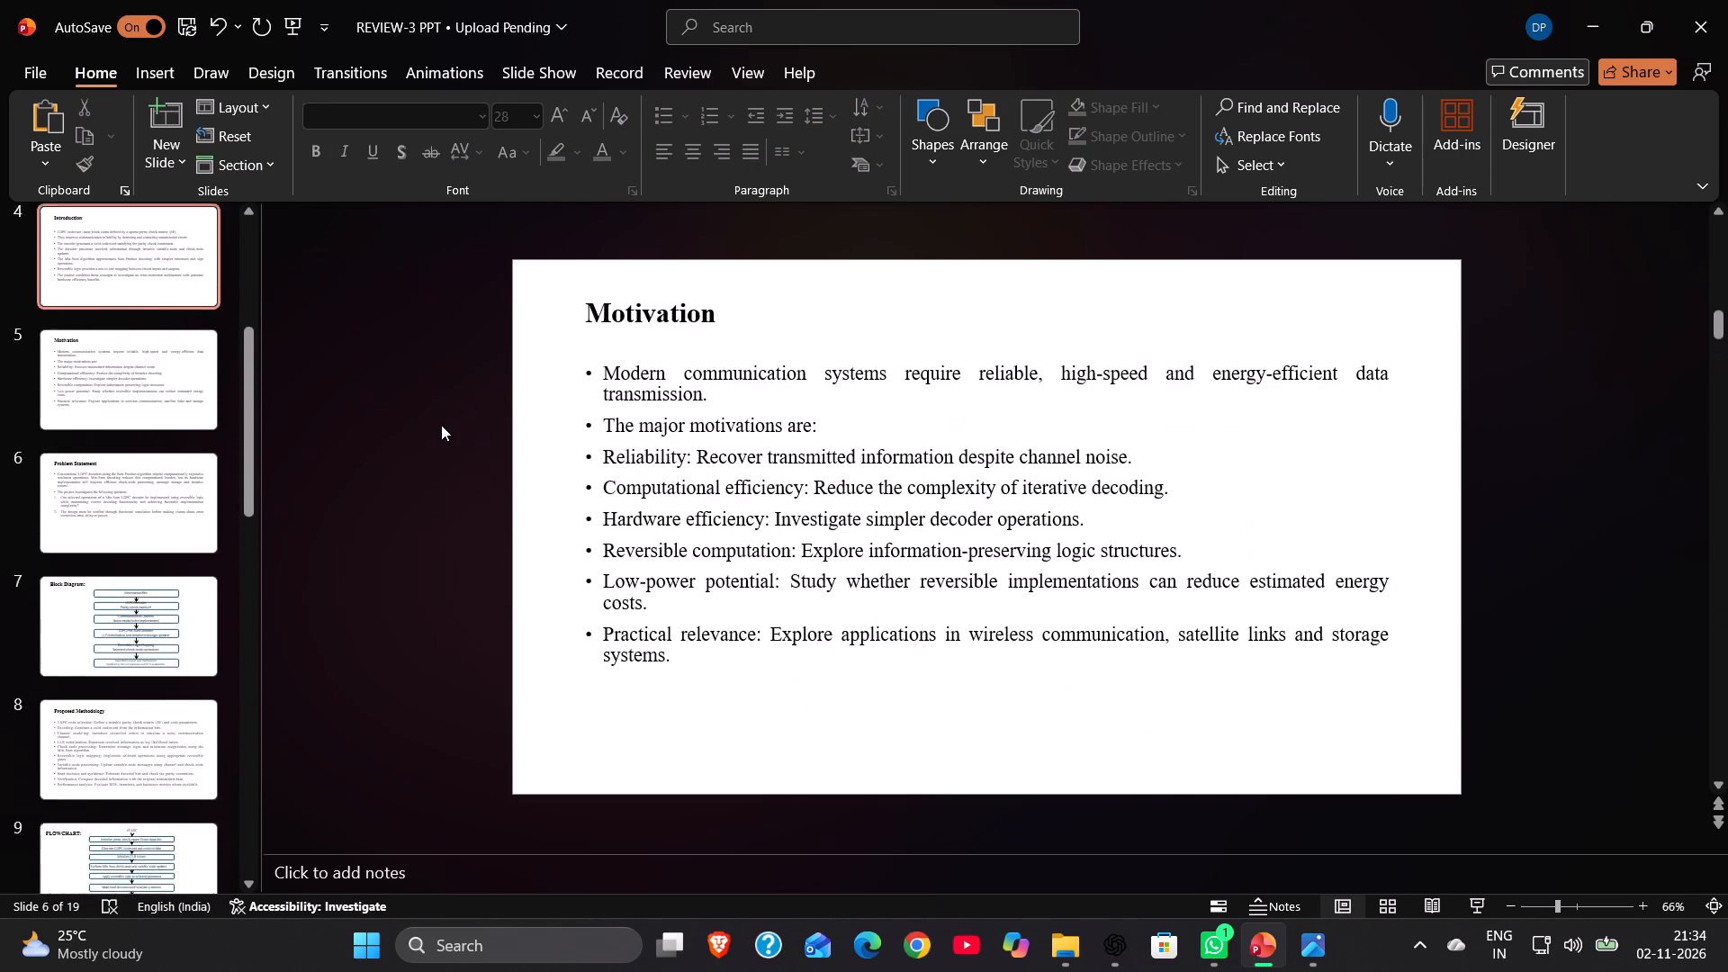
{"action": "key", "text": "Up"}
{"action": "key", "text": "Up"}
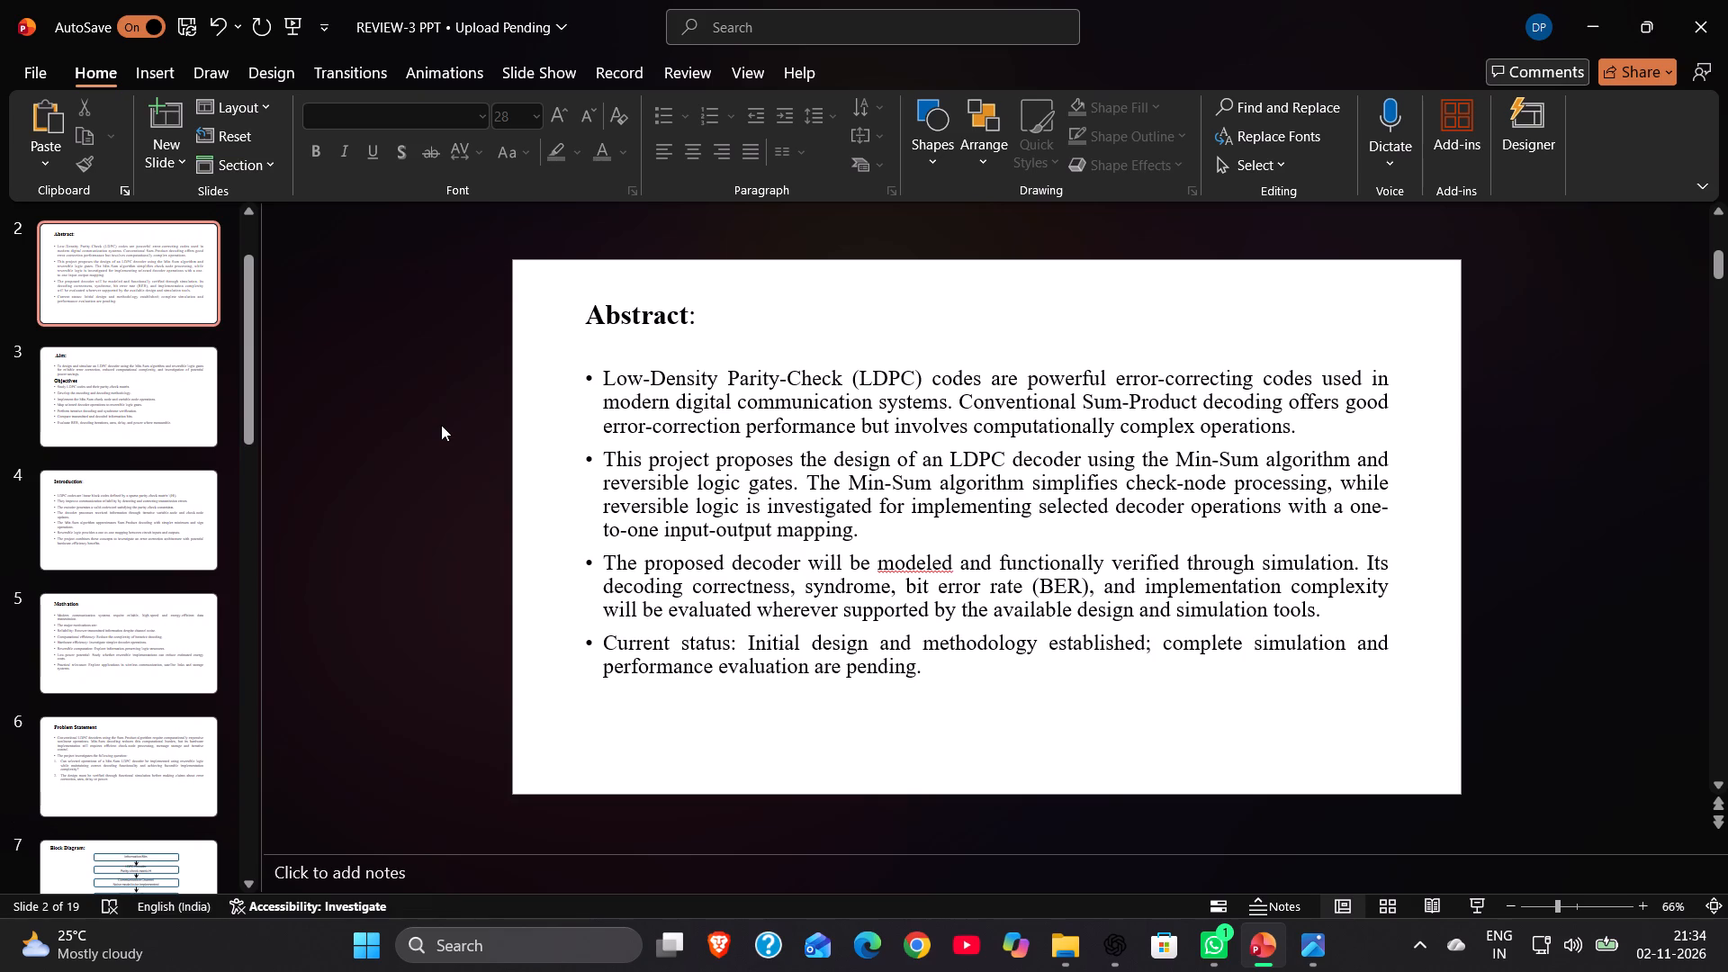
{"action": "key", "text": "Up"}
{"action": "key", "text": "Up"}
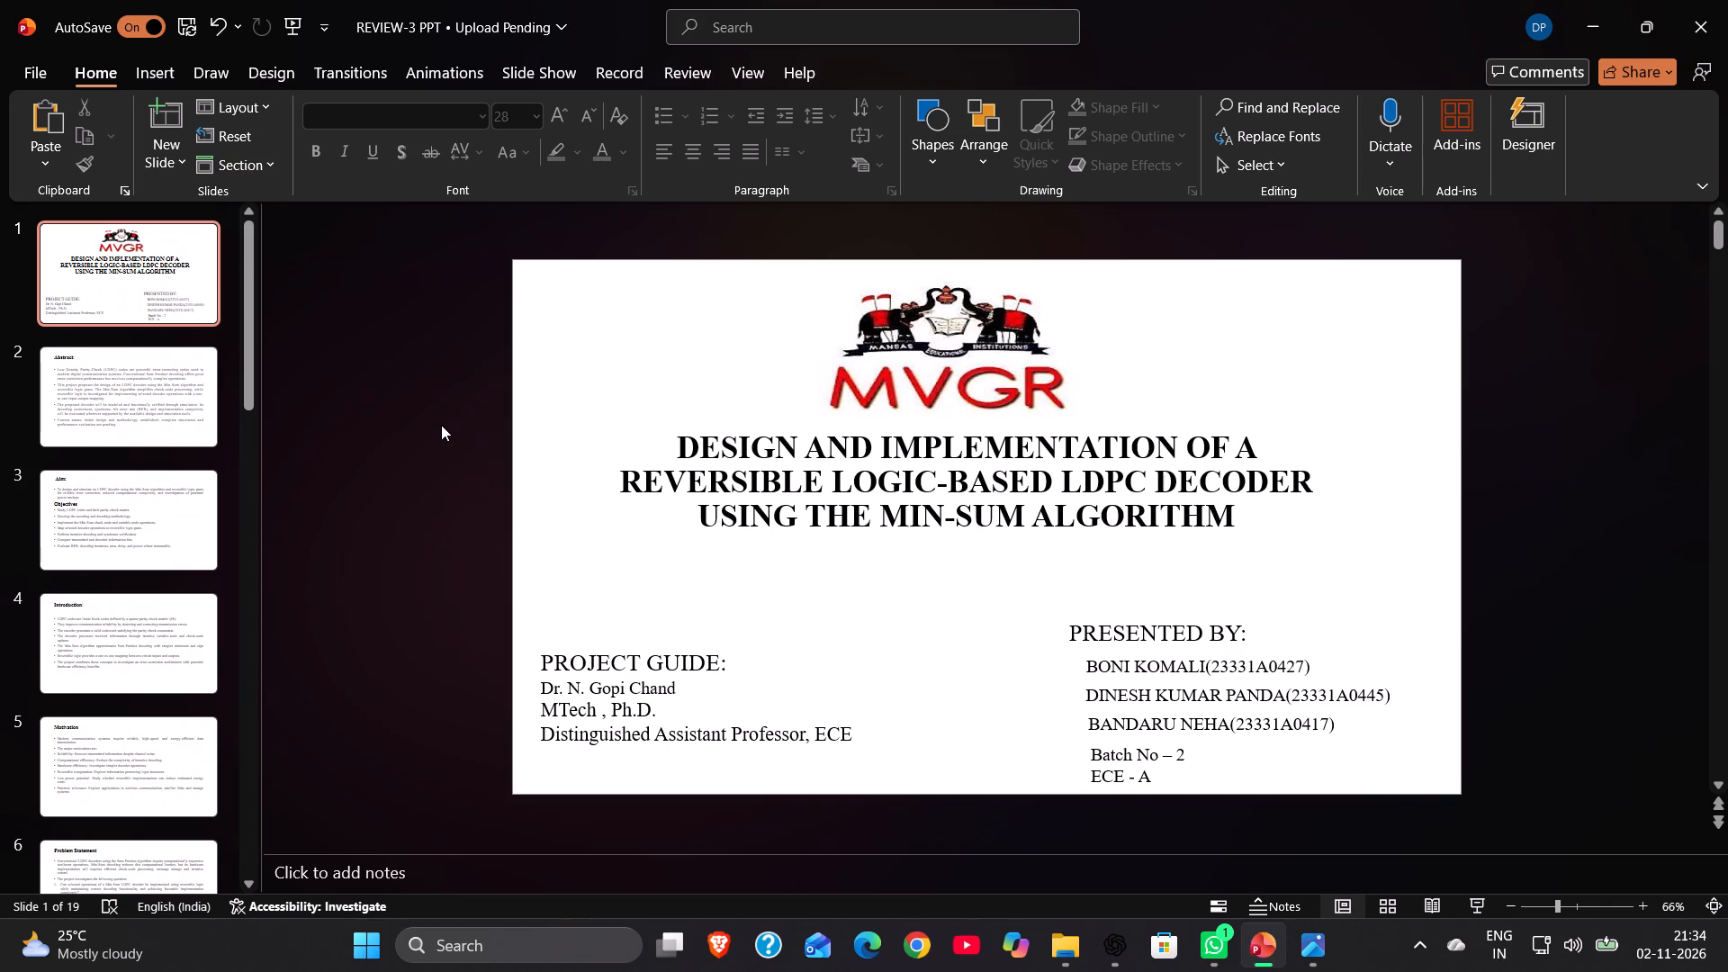
Switch to Chrome and search Google for "save as short cut".
{"action": "left_click", "coordinate": [918, 951]}
{"action": "left_click", "coordinate": [787, 484]}
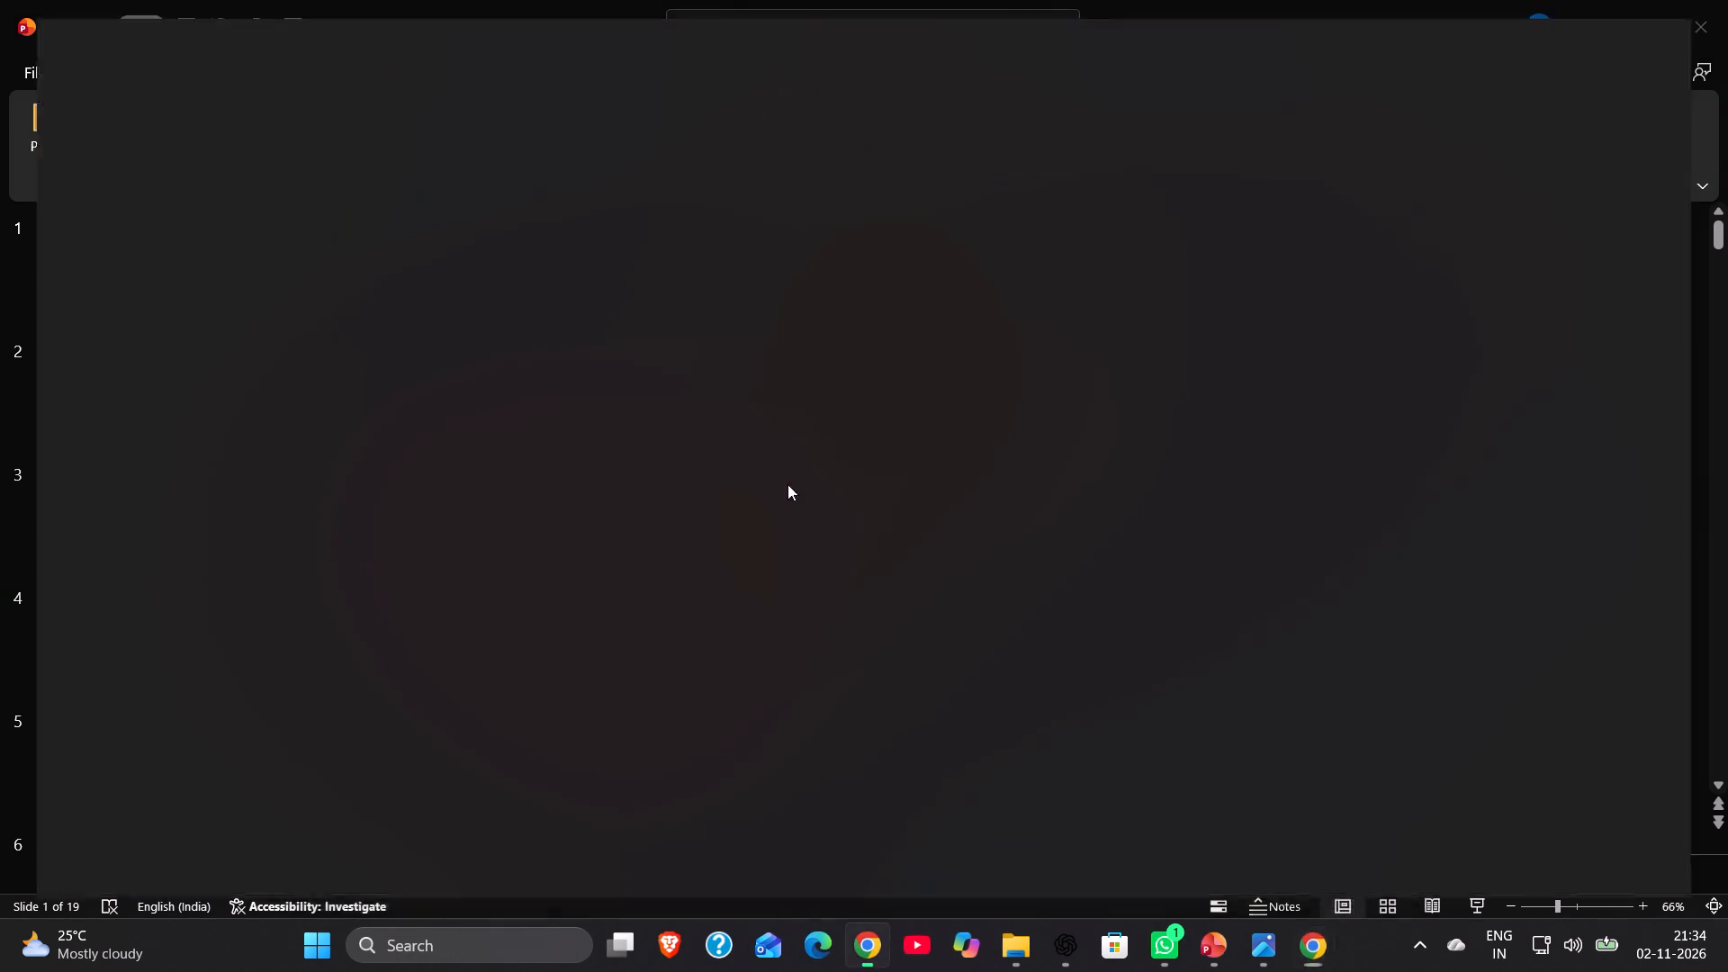
{"action": "left_click", "coordinate": [769, 411]}
{"action": "type", "text": "save as"}
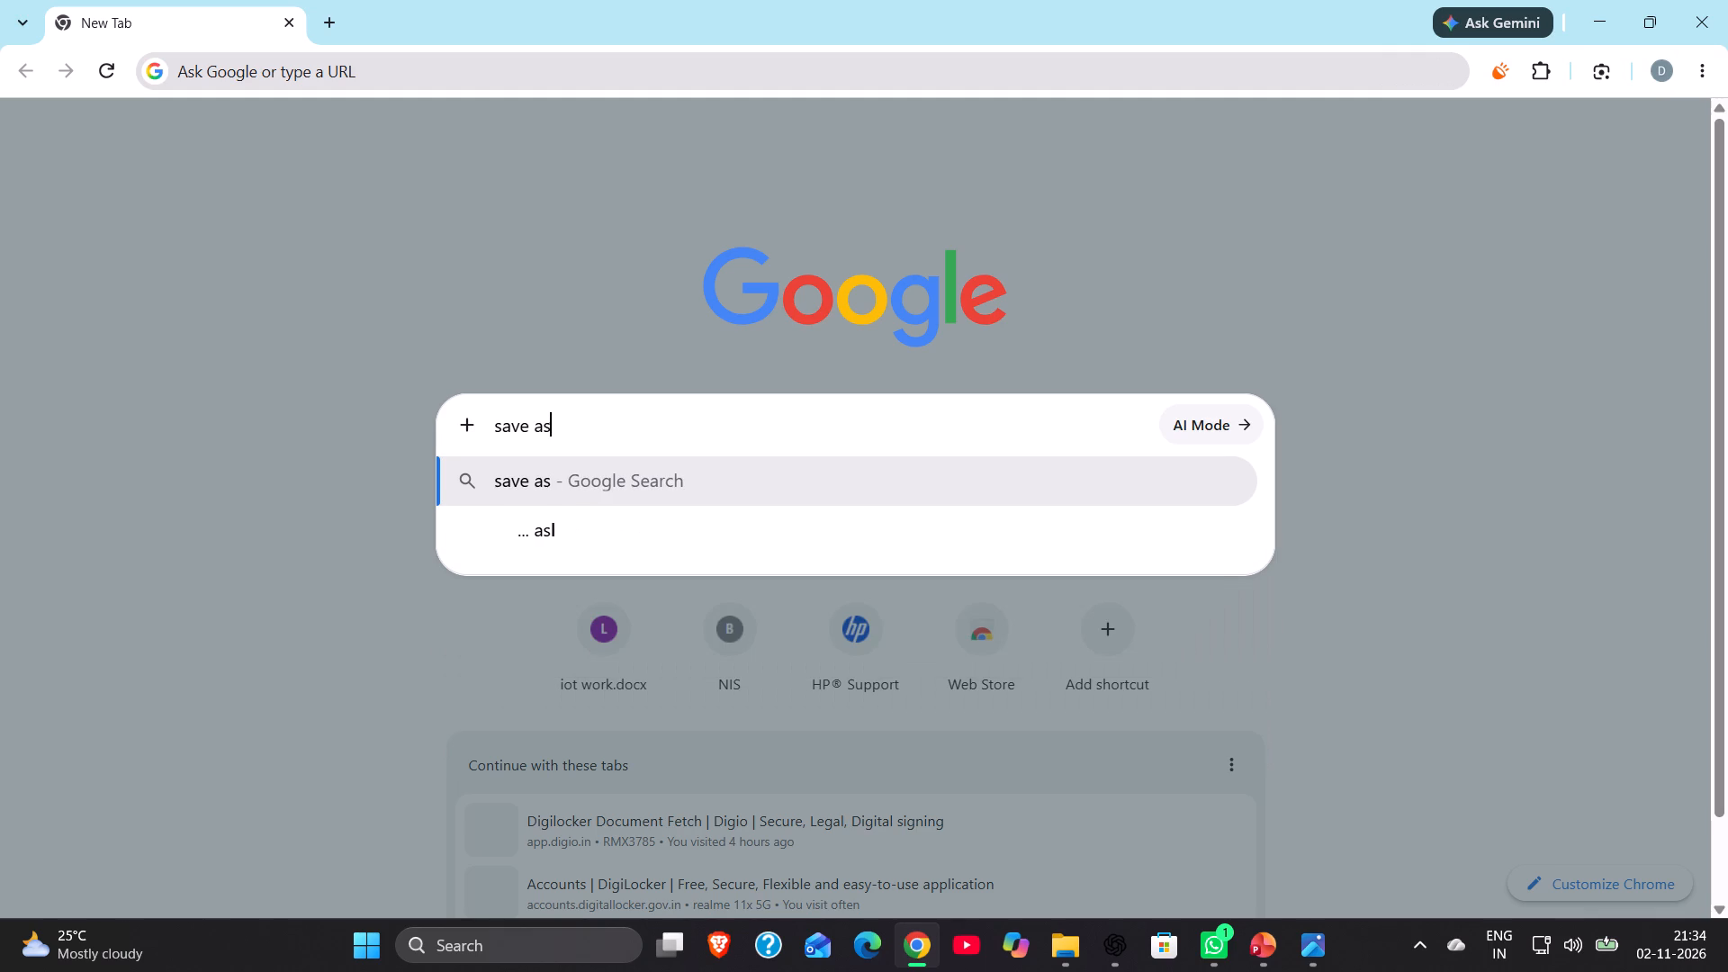
{"action": "key", "text": "space"}
{"action": "type", "text": "short cut"}
{"action": "key", "text": "Return"}
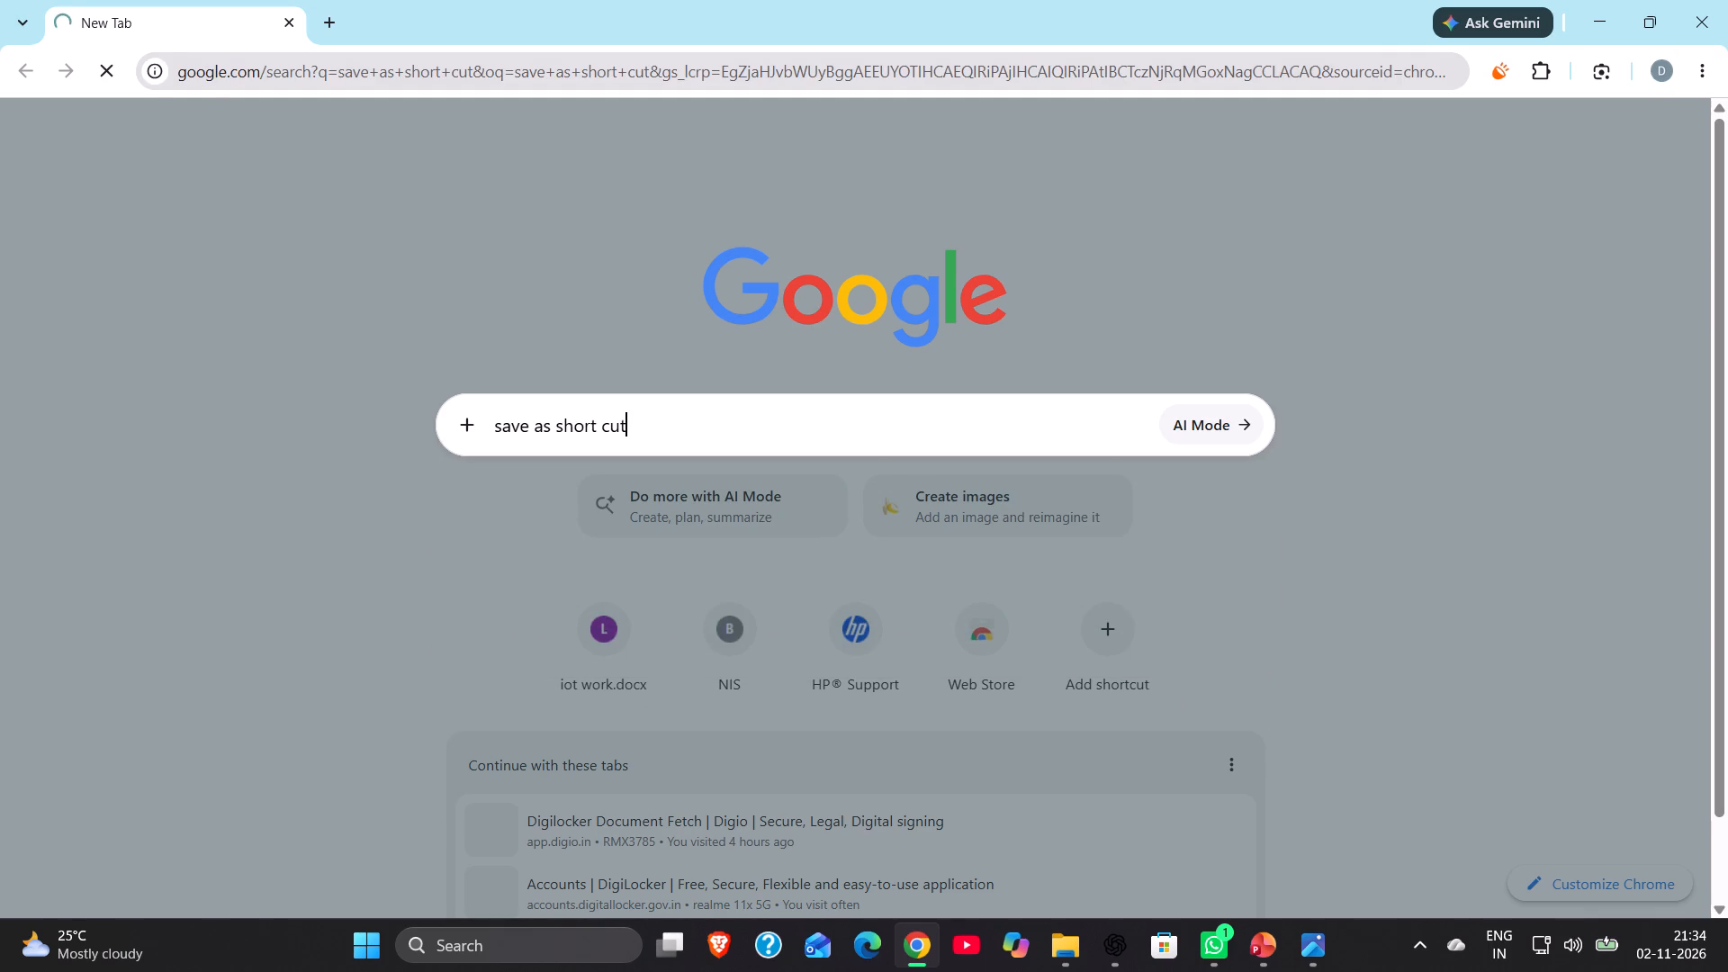
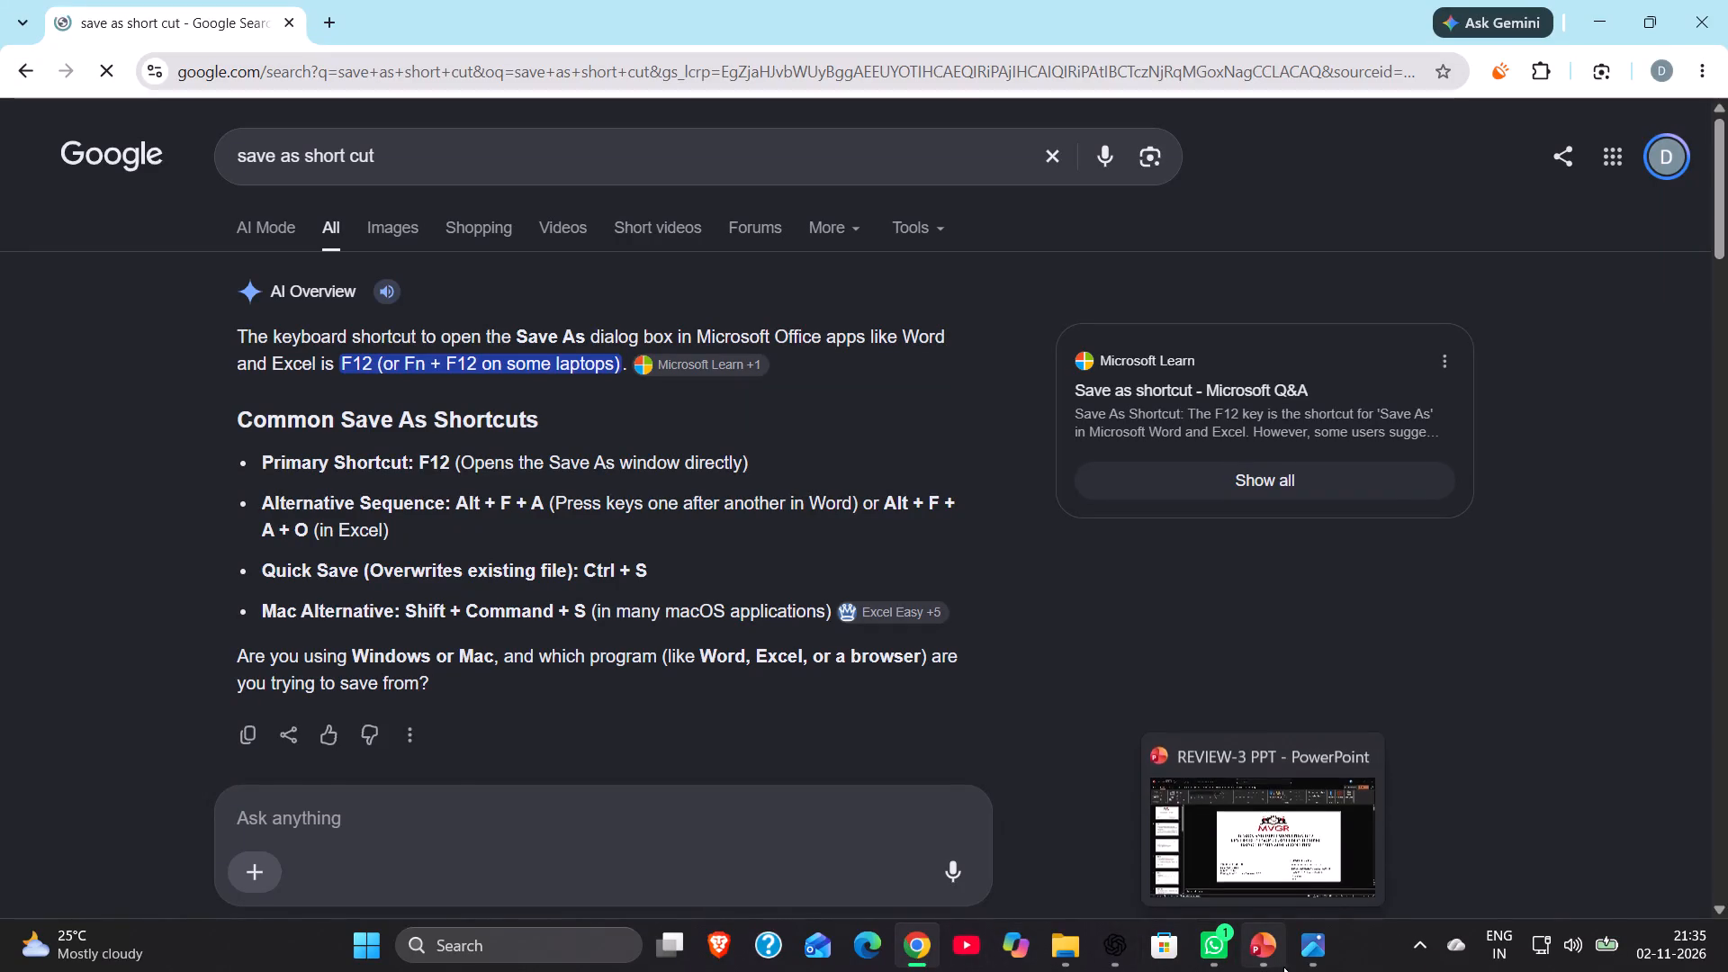
Switch to PowerPoint and open the Save As dialog for the REVIEW-3 PPT presentation.
{"action": "left_click", "coordinate": [1273, 958]}
{"action": "left_click", "coordinate": [1093, 637]}
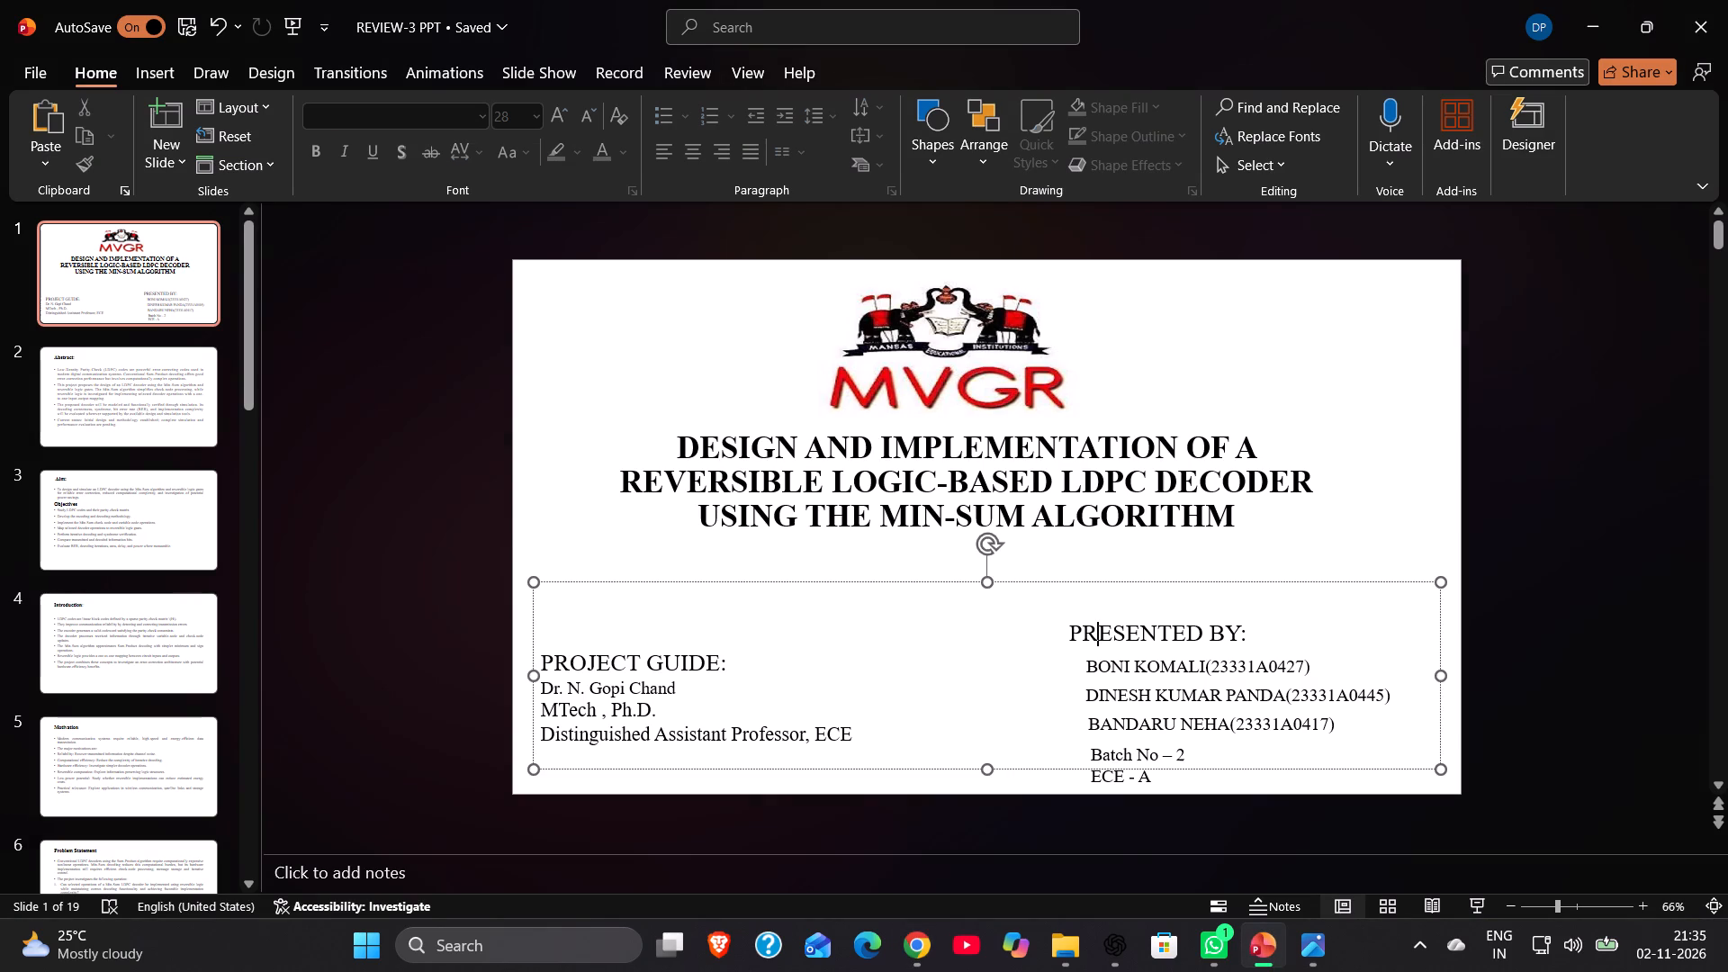
{"action": "left_click", "coordinate": [415, 507]}
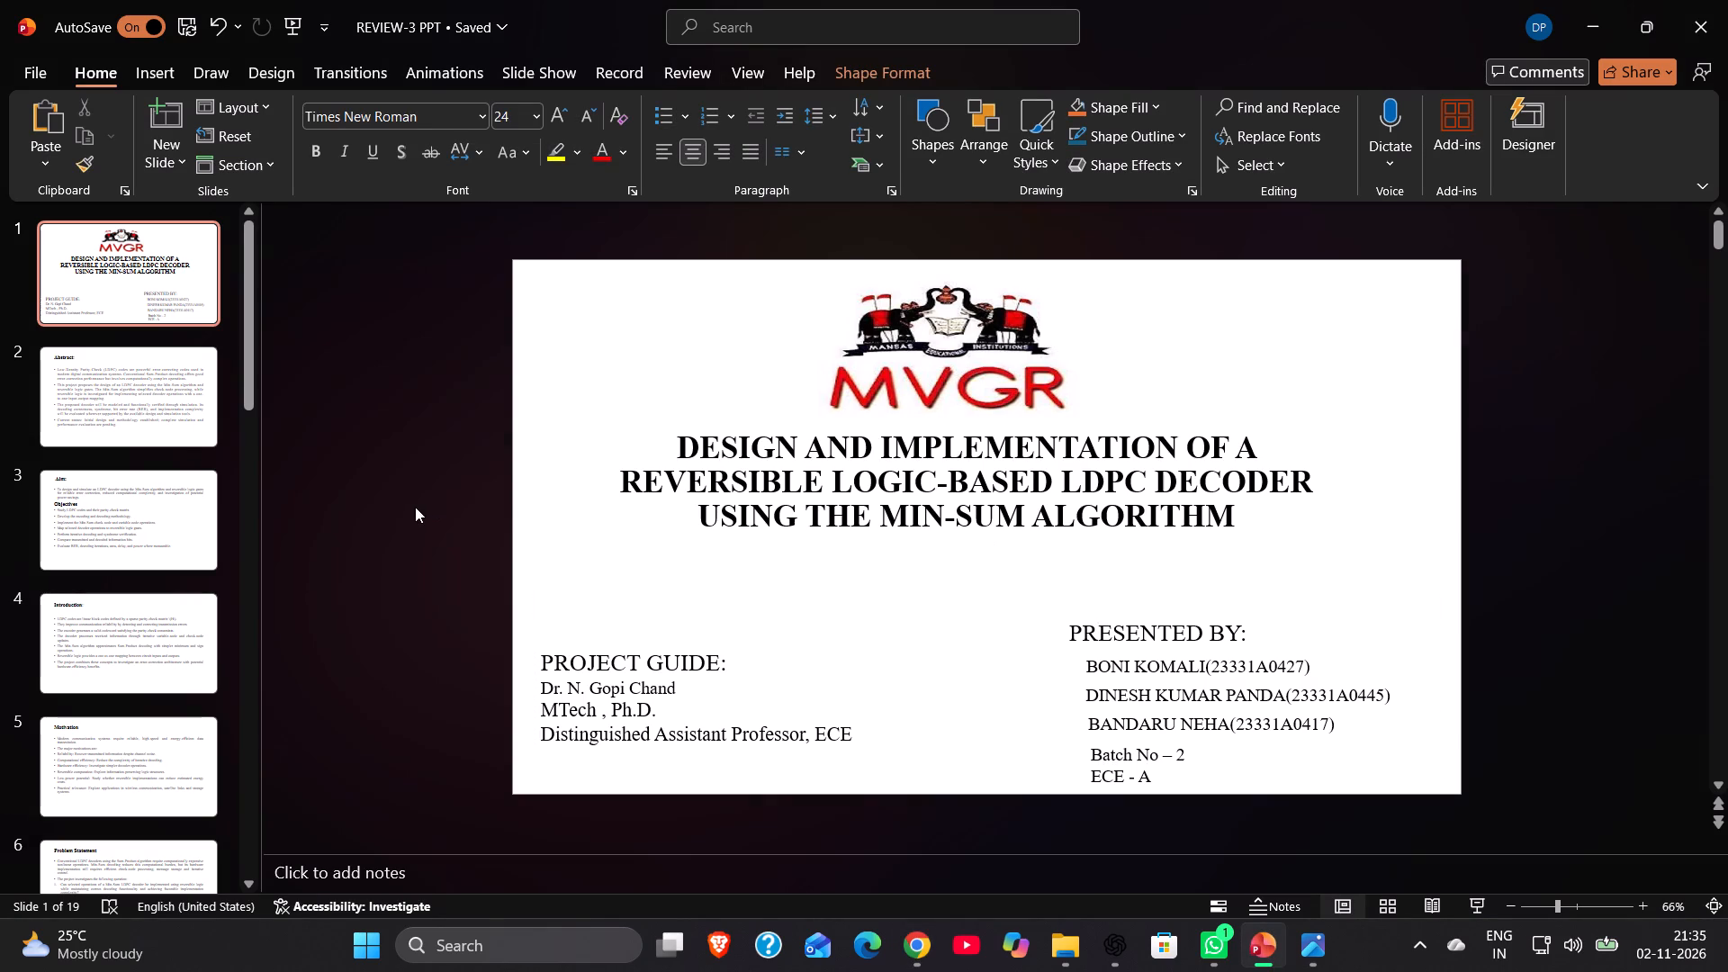
{"action": "key", "text": "F12"}
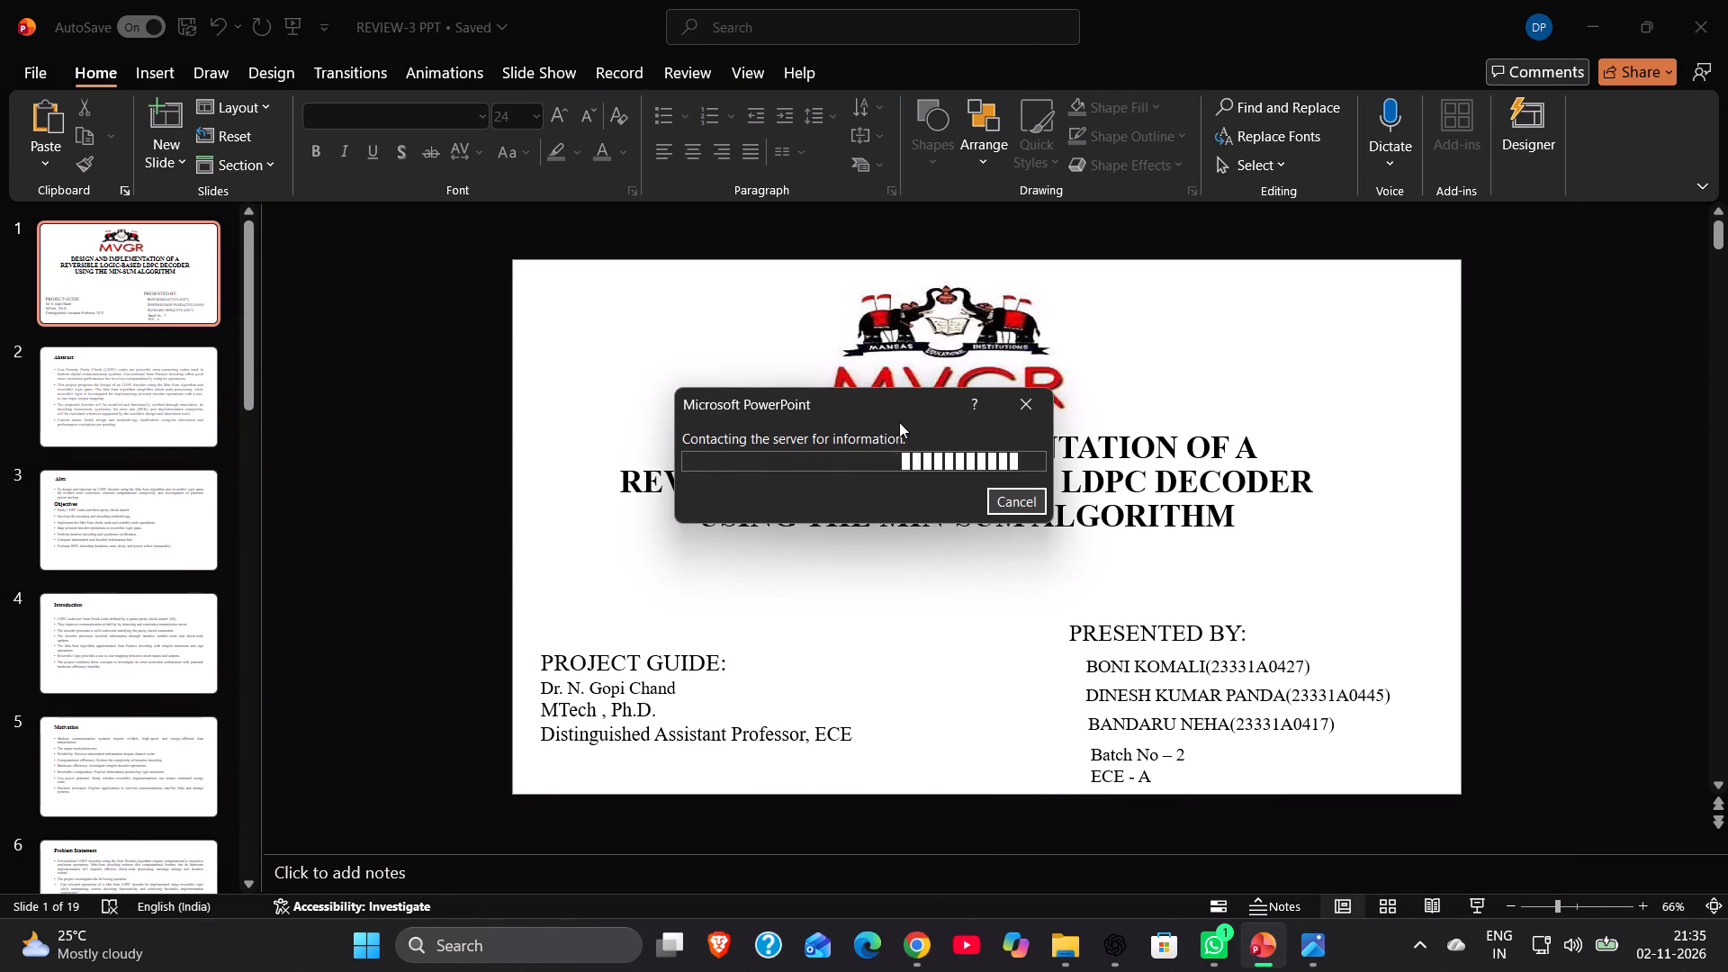
{"action": "left_click", "coordinate": [1012, 496]}
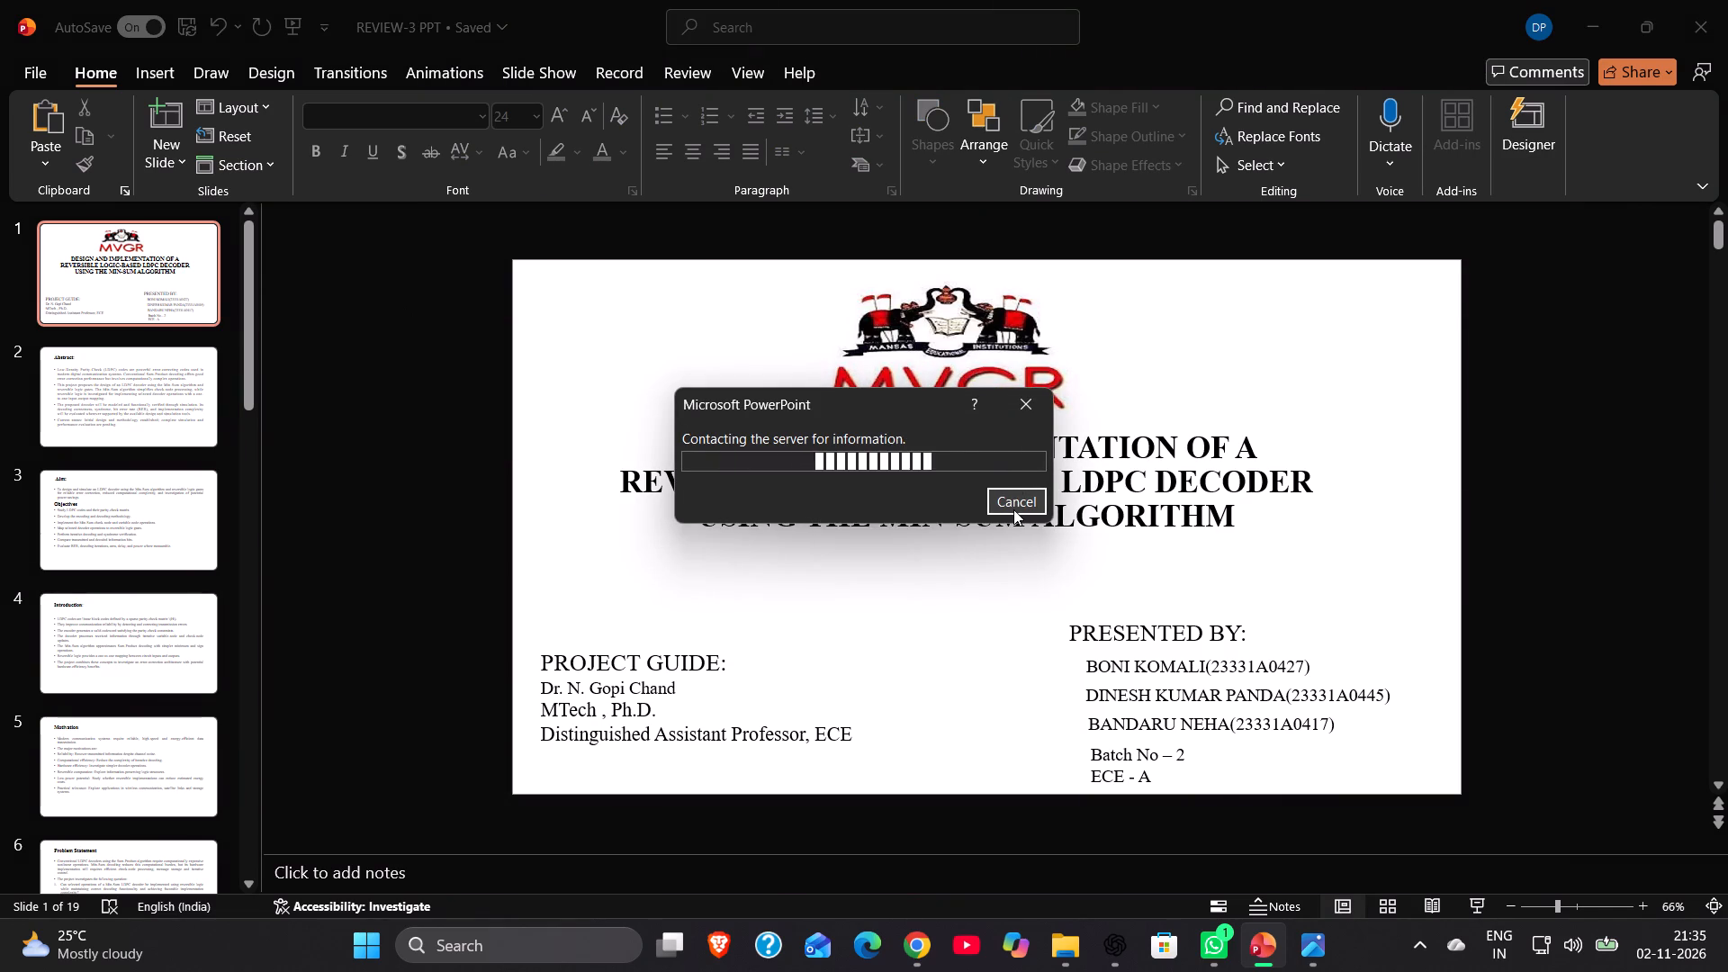
{"action": "left_click", "coordinate": [1013, 509]}
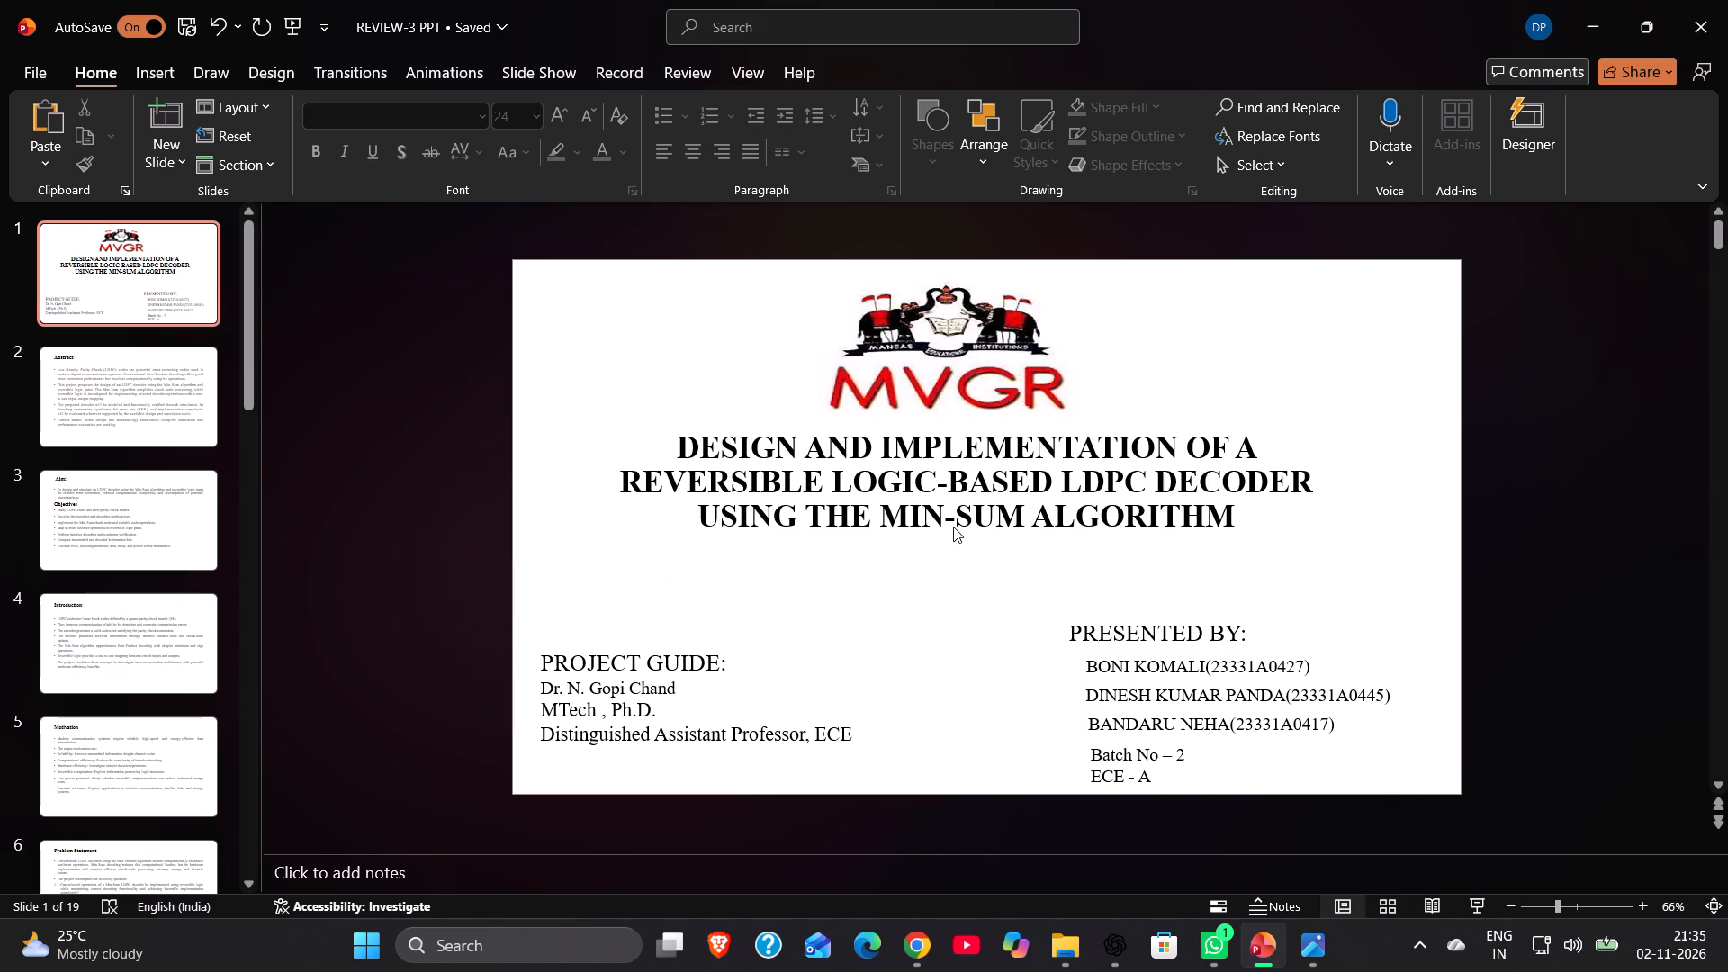
{"action": "key", "text": "Down"}
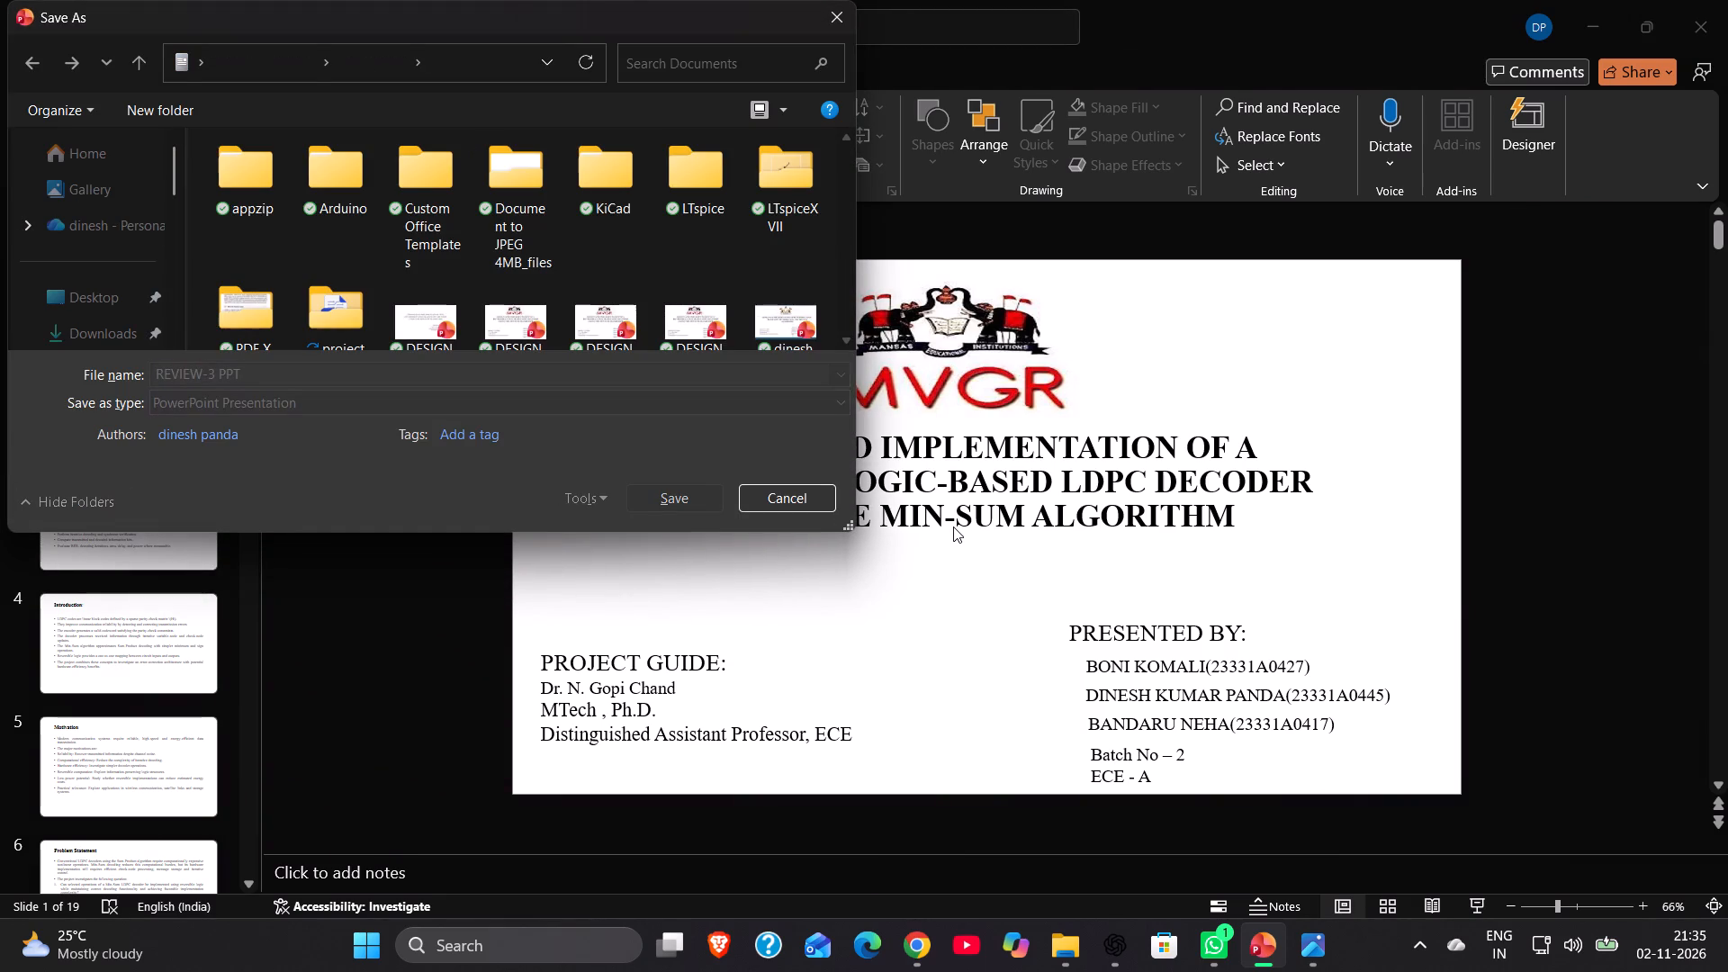
{"action": "left_click", "coordinate": [573, 386]}
{"action": "left_click", "coordinate": [550, 368]}
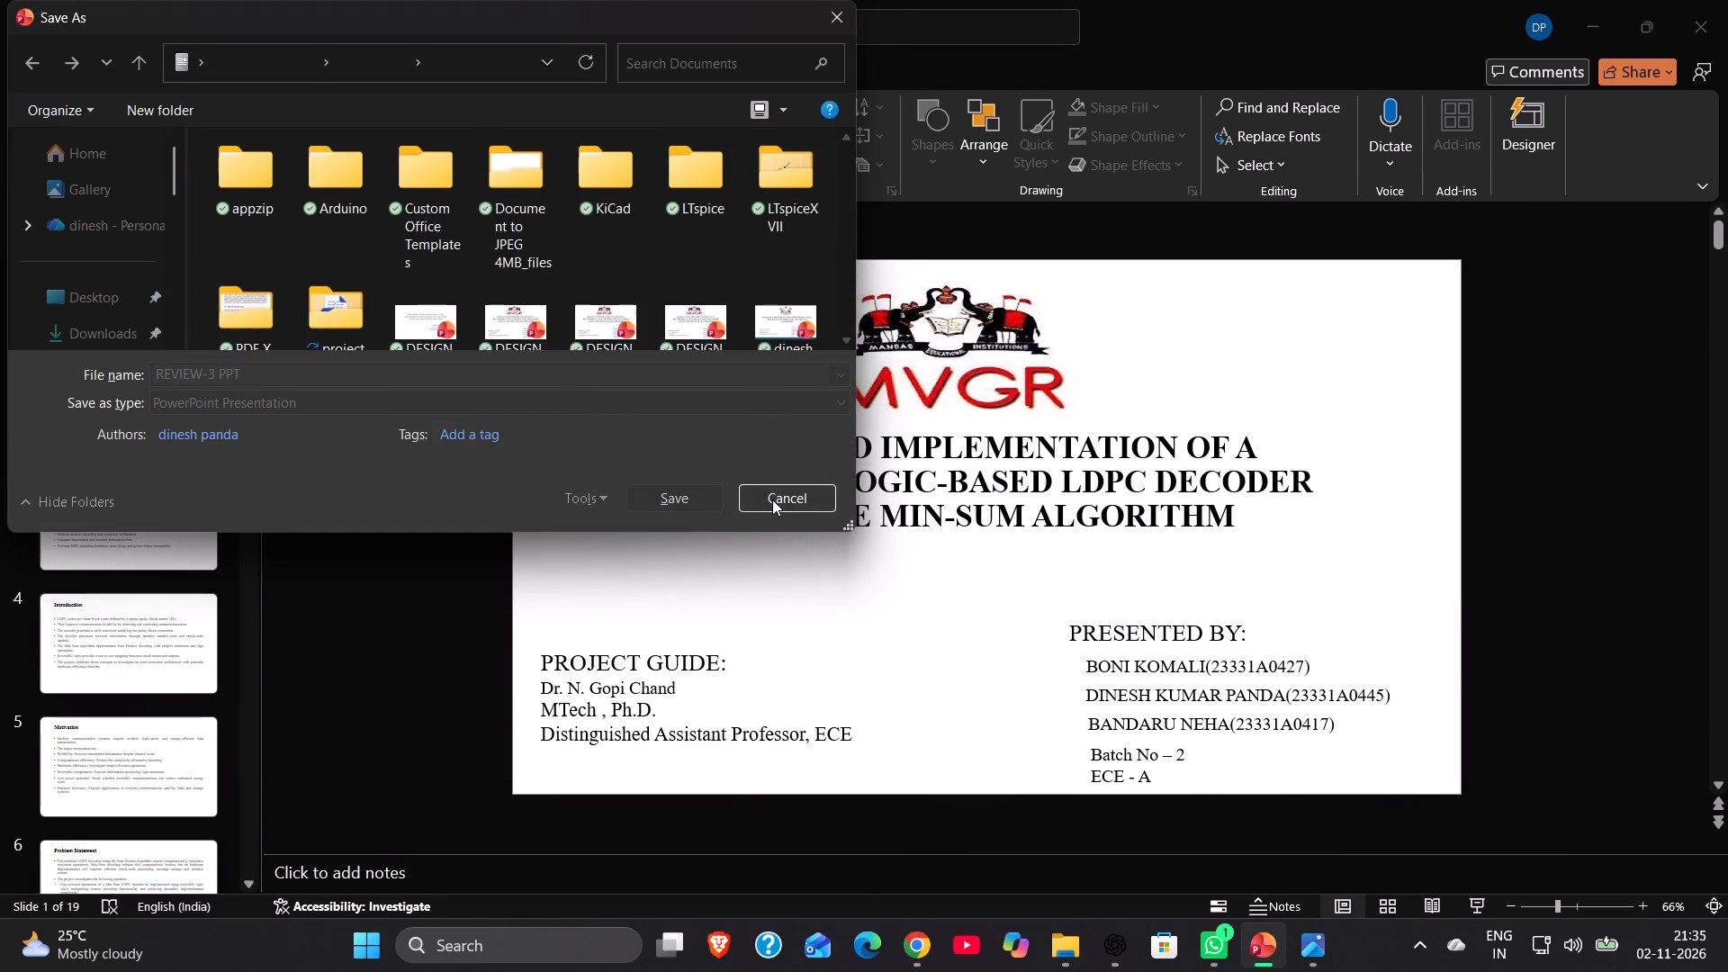
{"action": "left_click", "coordinate": [780, 487]}
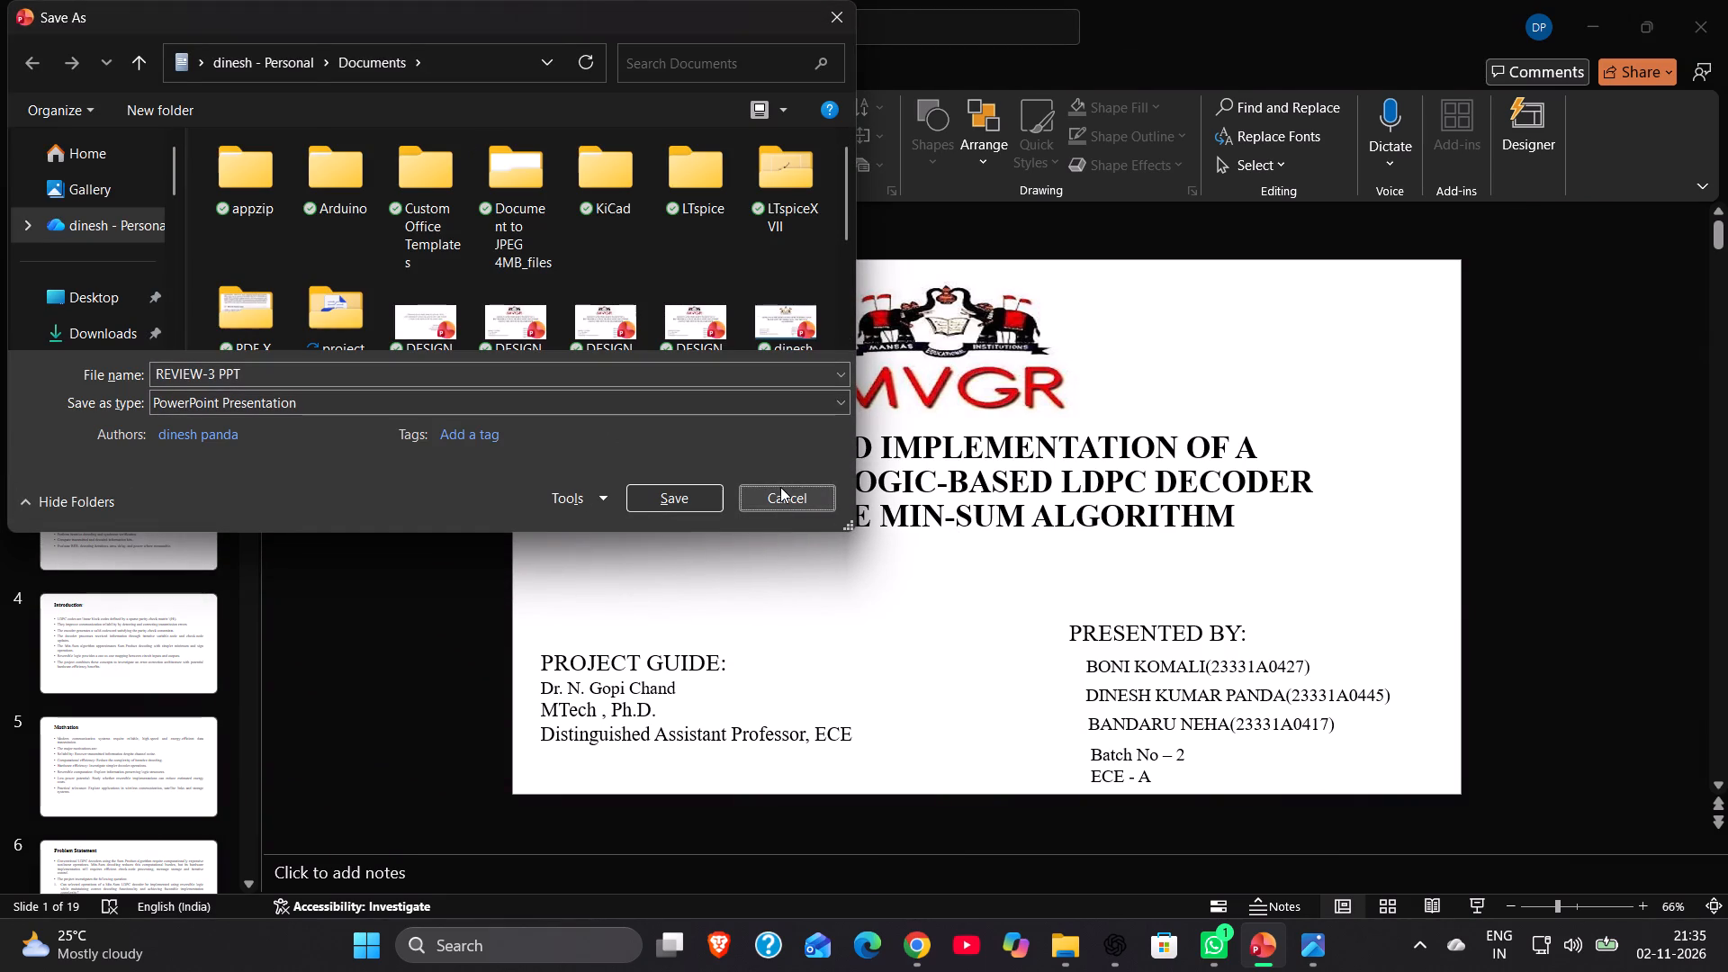
Name the presentation copy "Batch-2 review-3" and save it as a PowerPoint Presentation in the Documents folder.
{"action": "left_click", "coordinate": [569, 371]}
{"action": "key", "text": "BackSpace"}
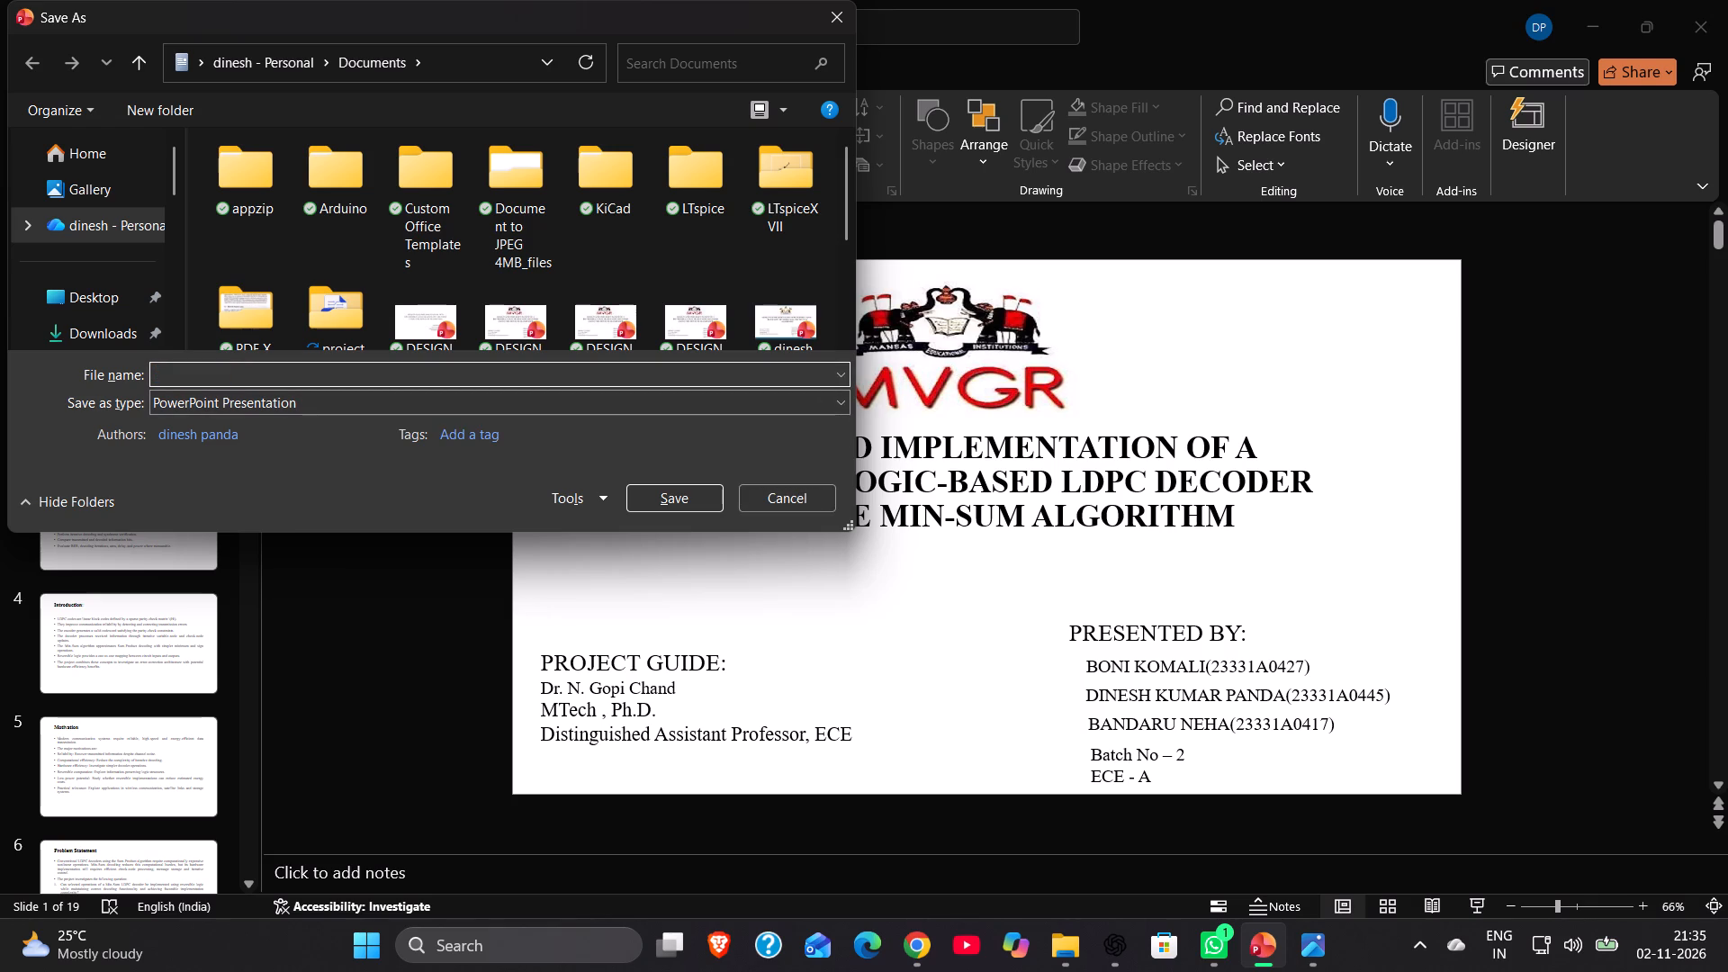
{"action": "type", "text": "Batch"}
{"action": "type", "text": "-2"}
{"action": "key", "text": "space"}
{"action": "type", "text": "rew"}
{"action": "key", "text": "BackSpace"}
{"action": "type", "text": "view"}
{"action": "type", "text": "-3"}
Save the presentation copy in the Documents folder as a PowerPoint Presentation.
{"action": "left_click", "coordinate": [670, 499]}
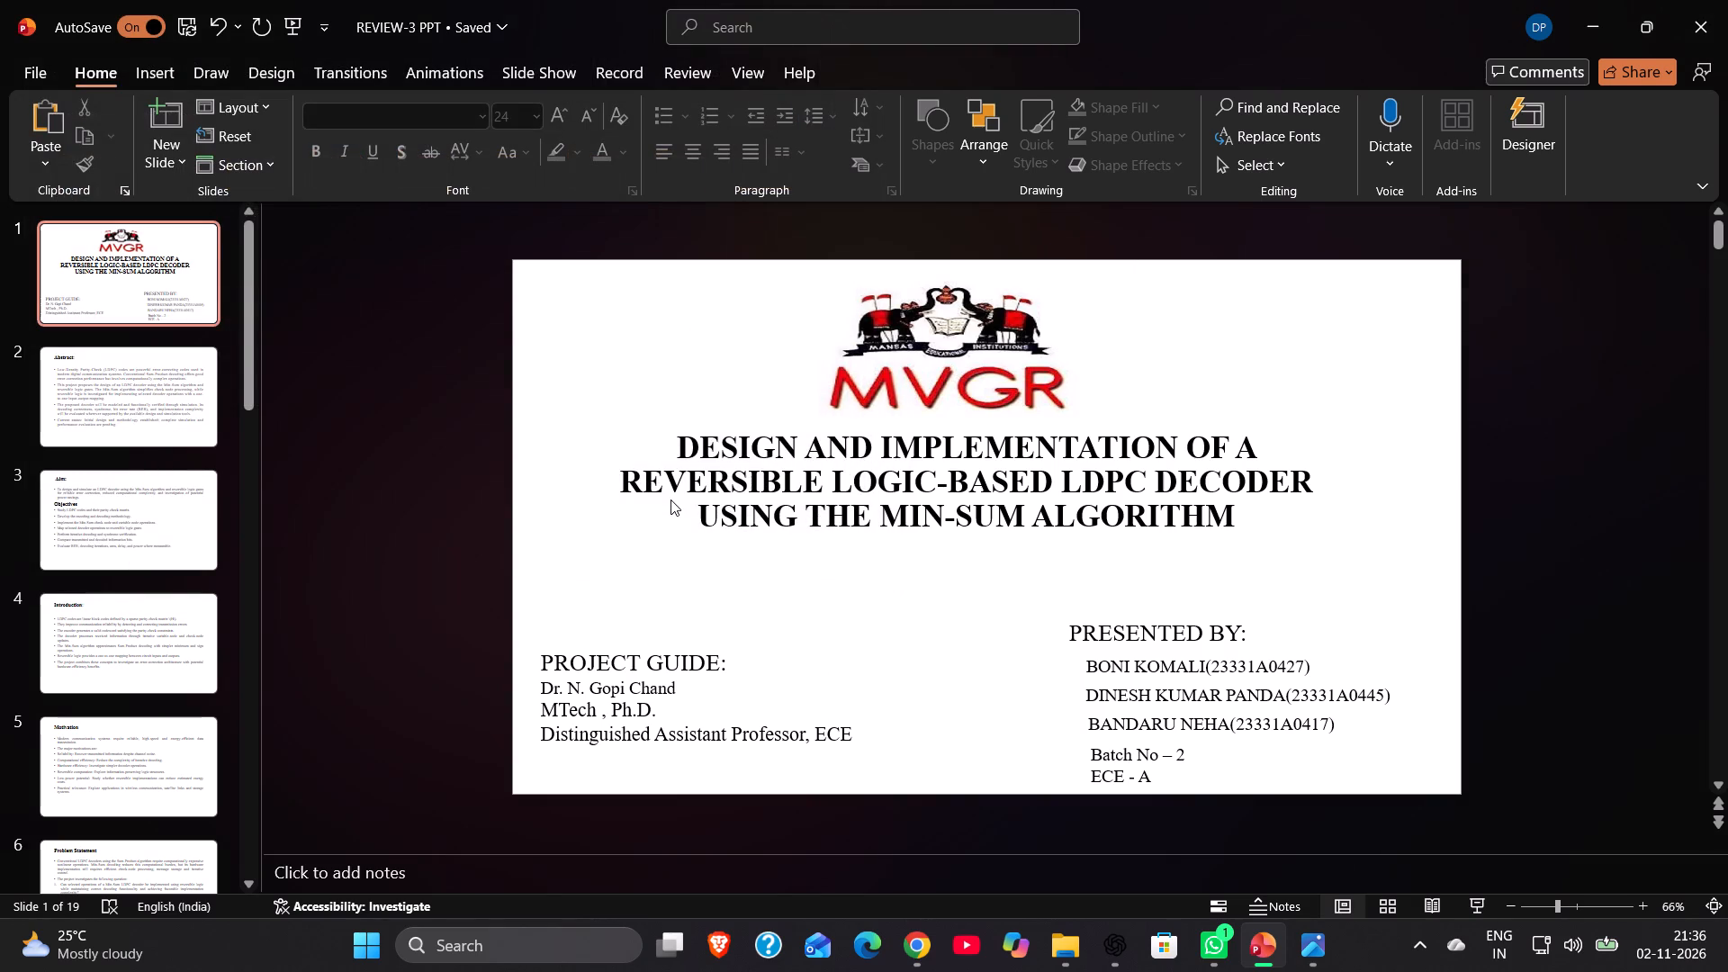